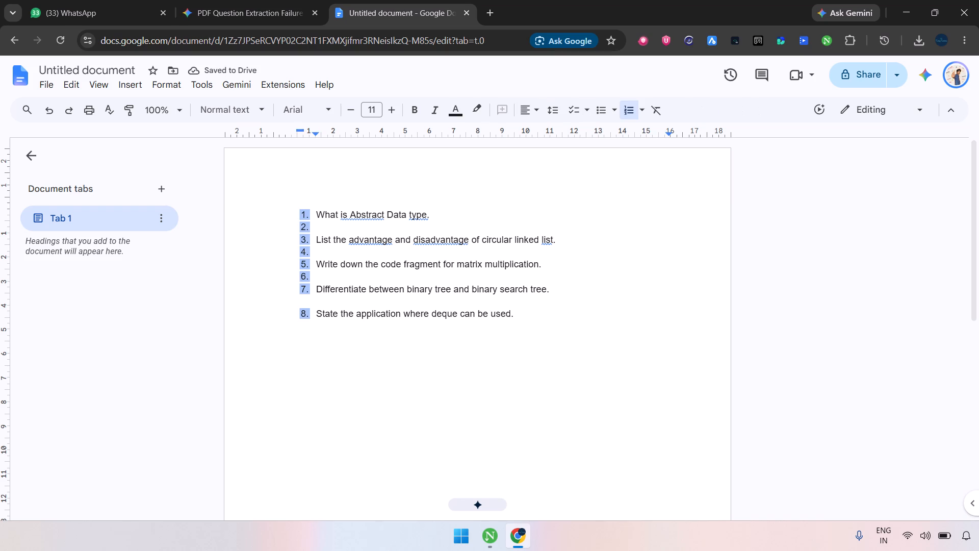
key(BackSpace)
Number the five questions manually as plain text, adding "1." through "5." directly before each one.
key(1)
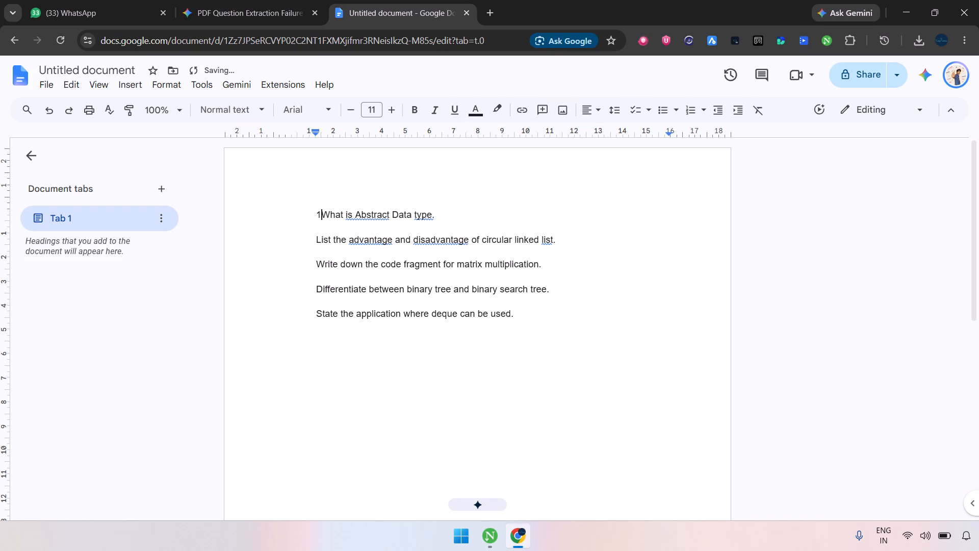
key(period)
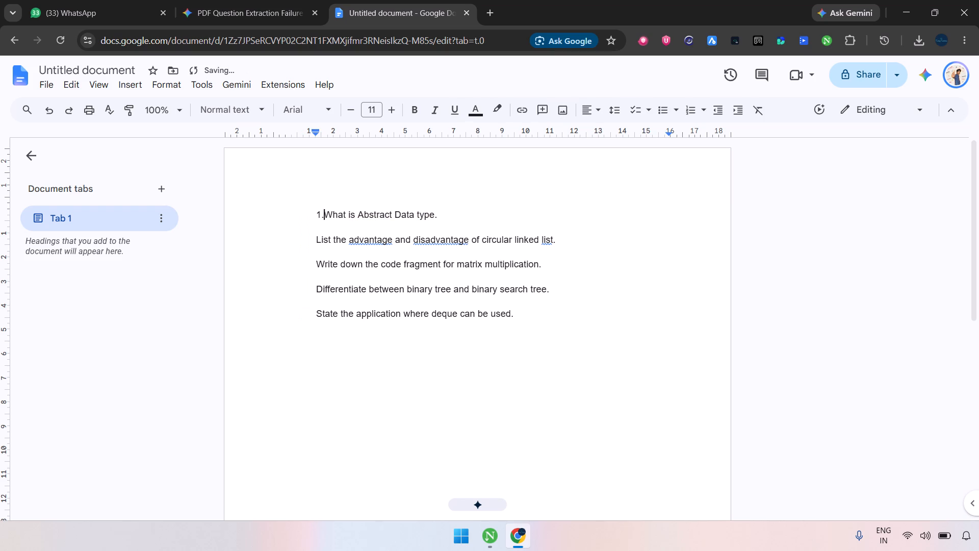
click(317, 238)
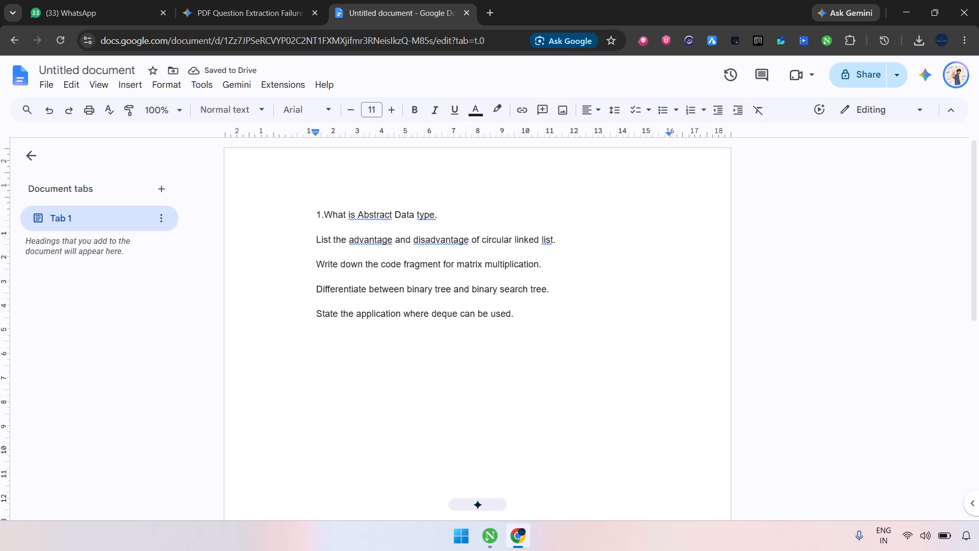
key(2)
key(period)
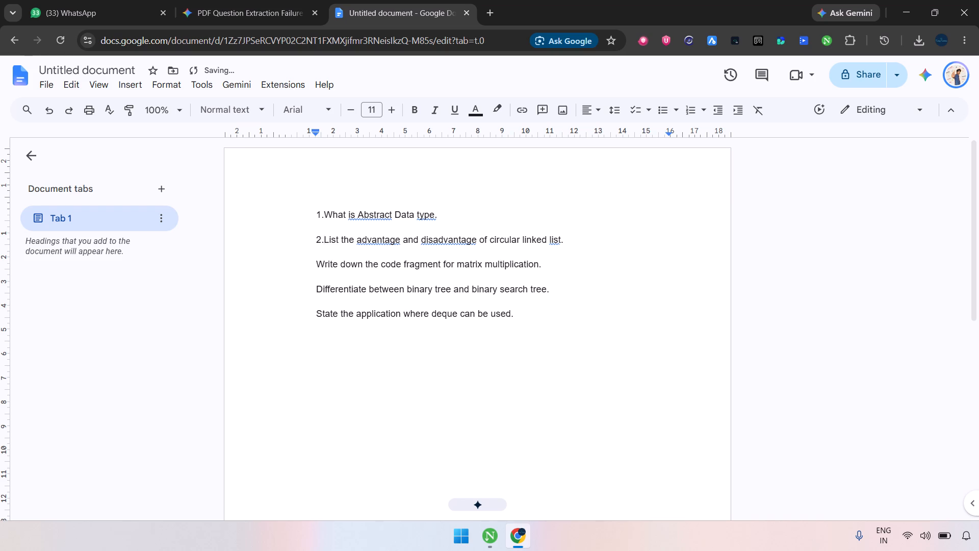
click(318, 268)
text(3.)
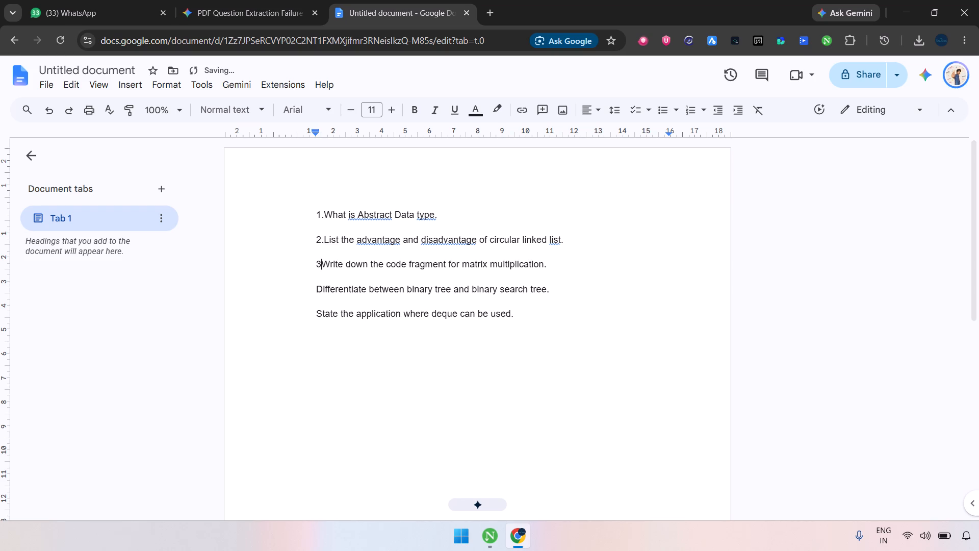
click(319, 287)
key(4)
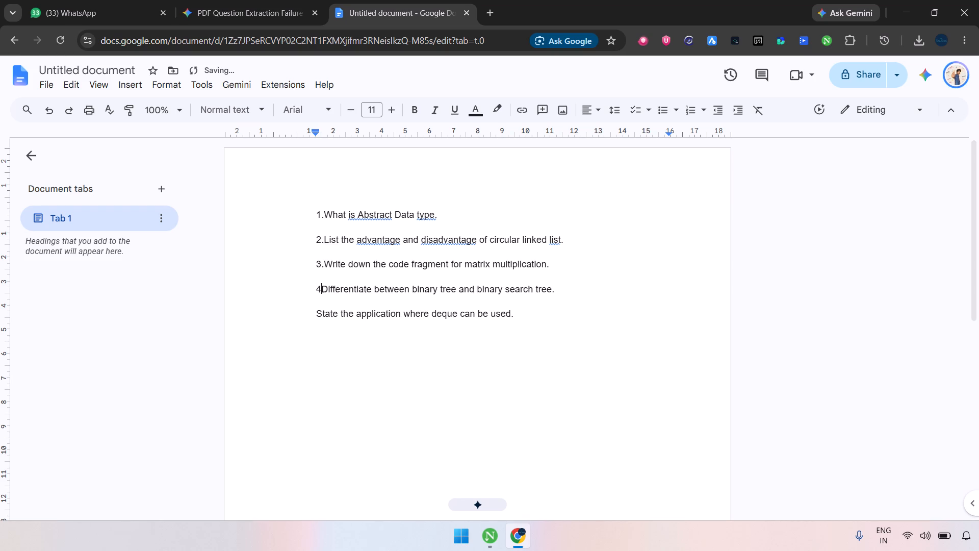
key(period)
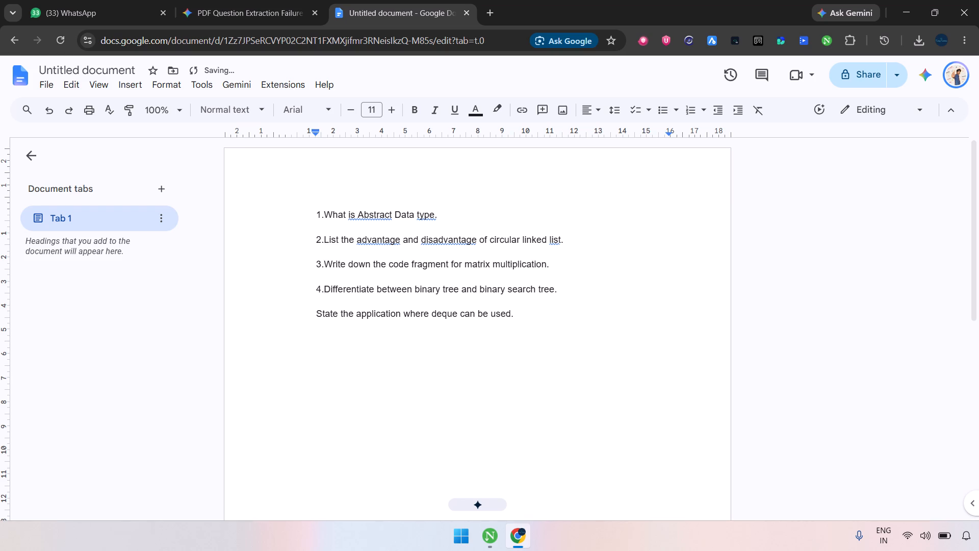
click(314, 317)
text(5.)
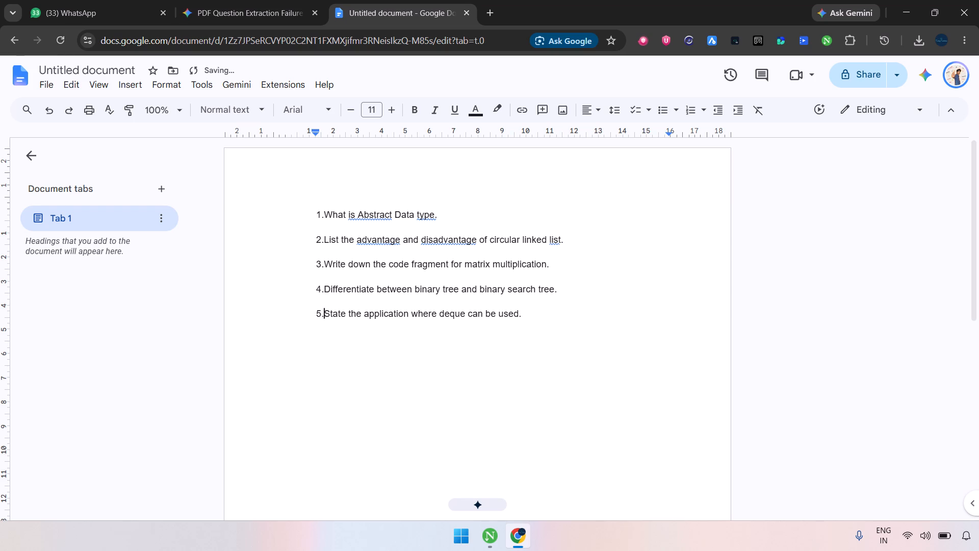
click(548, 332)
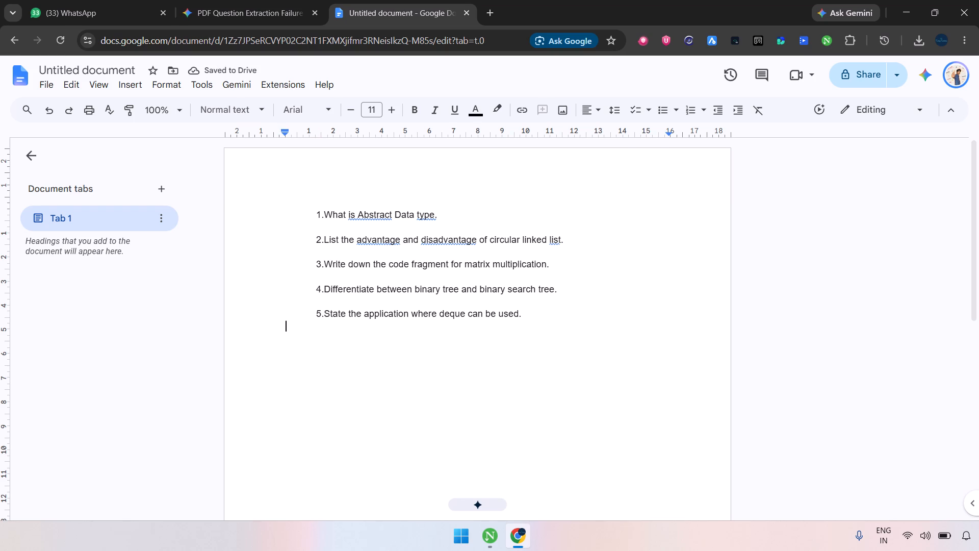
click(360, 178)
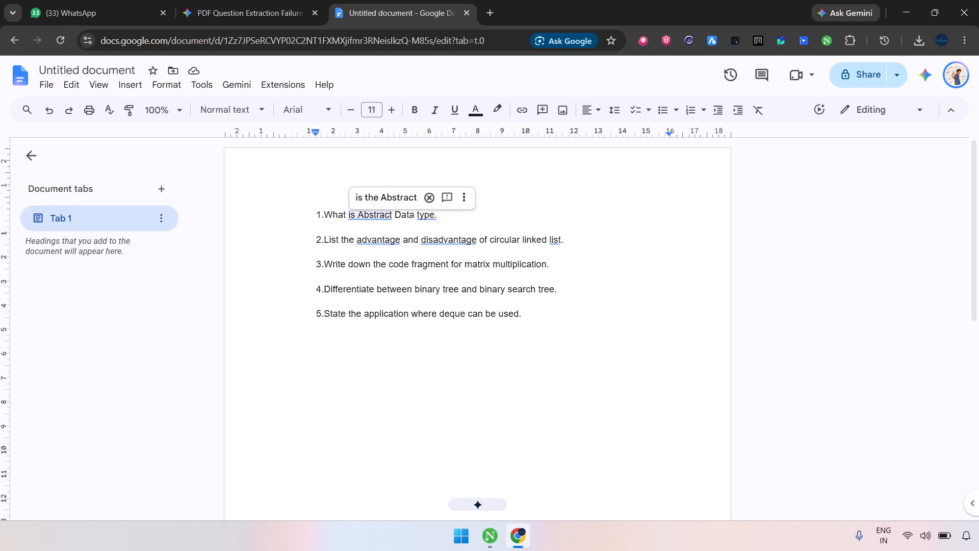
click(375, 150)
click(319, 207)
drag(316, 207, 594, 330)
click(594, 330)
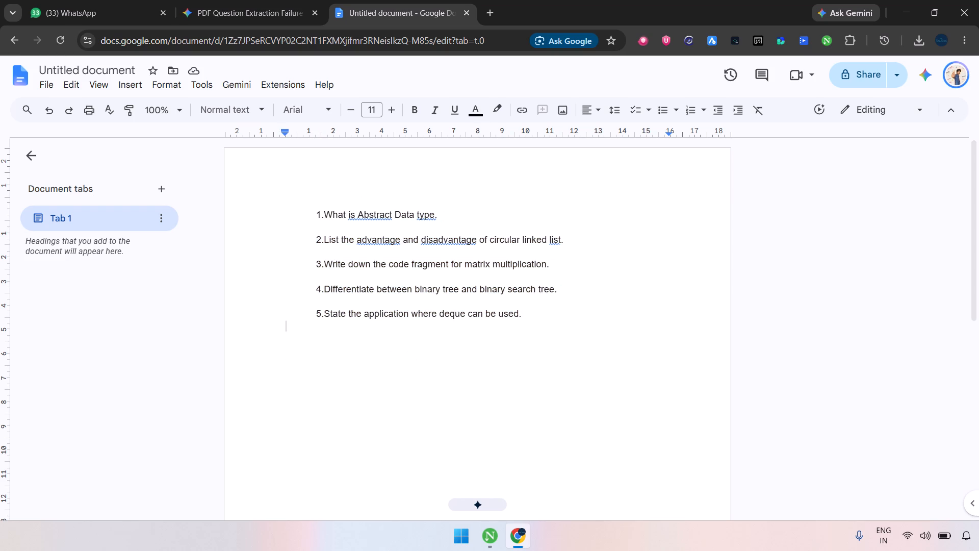
Switch to Microsoft Word, create a new blank document and choose the No Spacing style.
text(word)
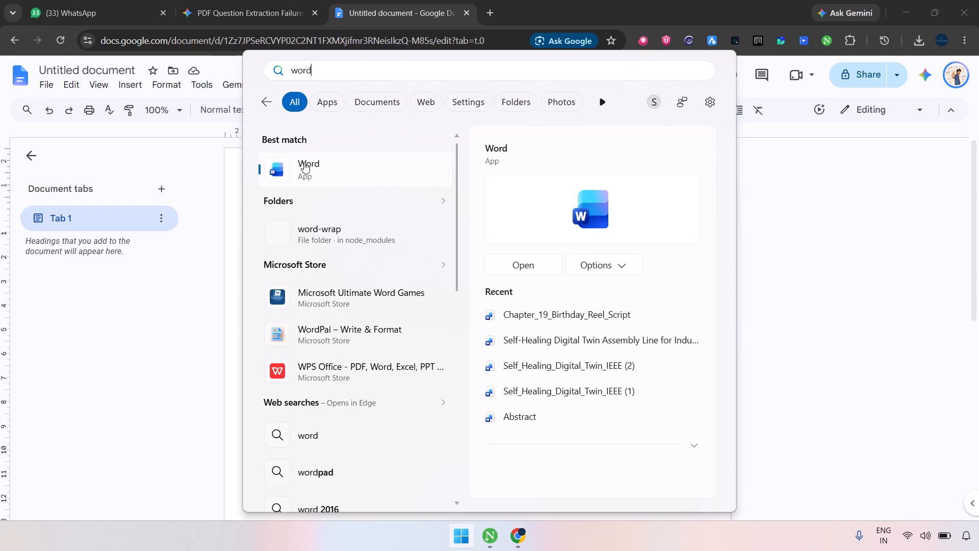
click(304, 162)
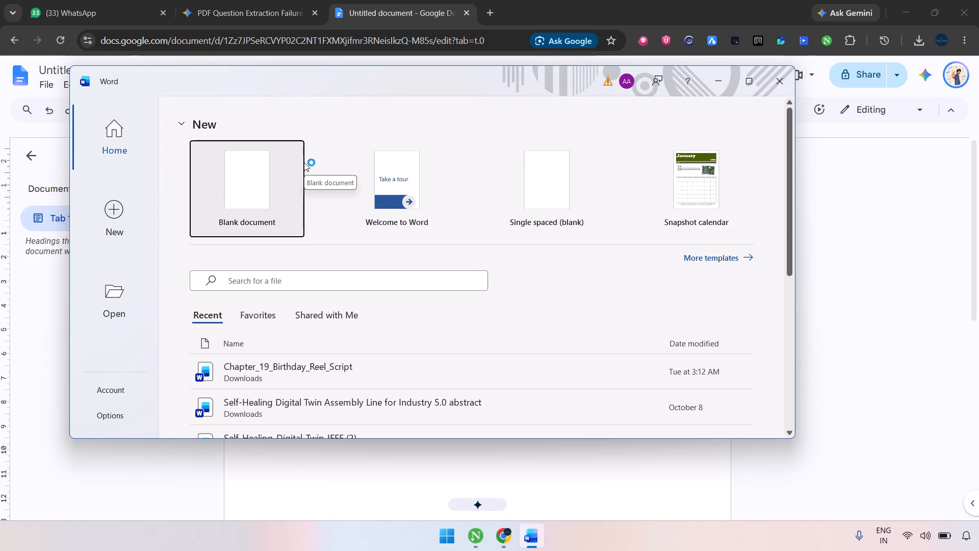
click(278, 211)
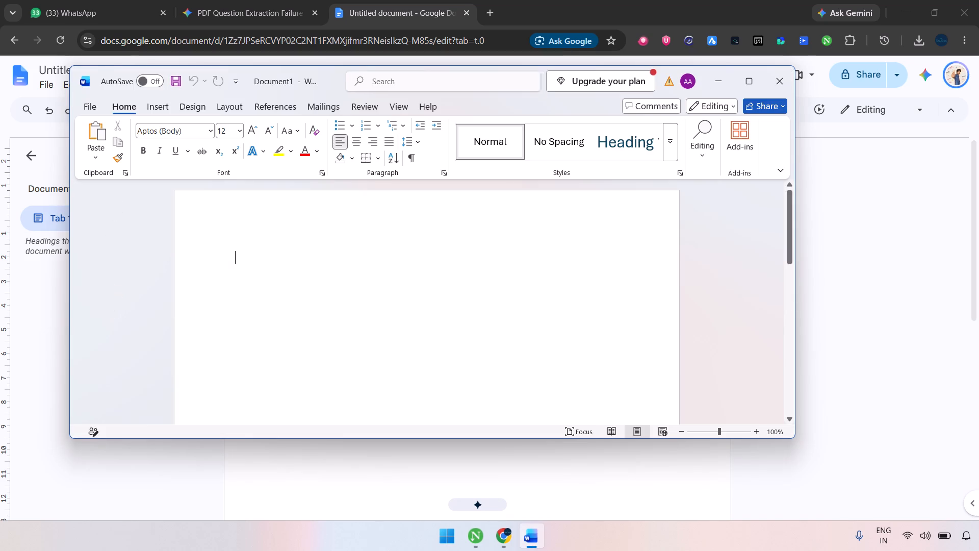
click(535, 139)
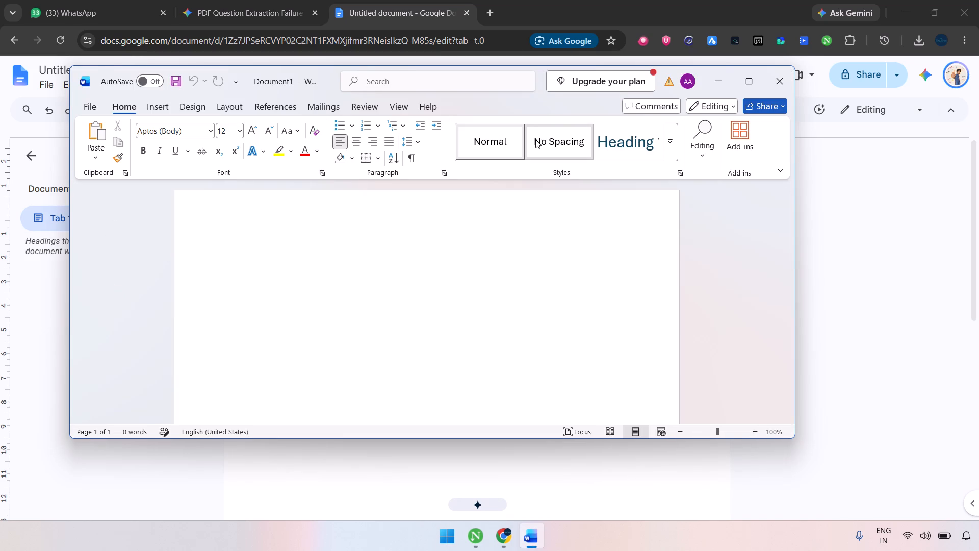
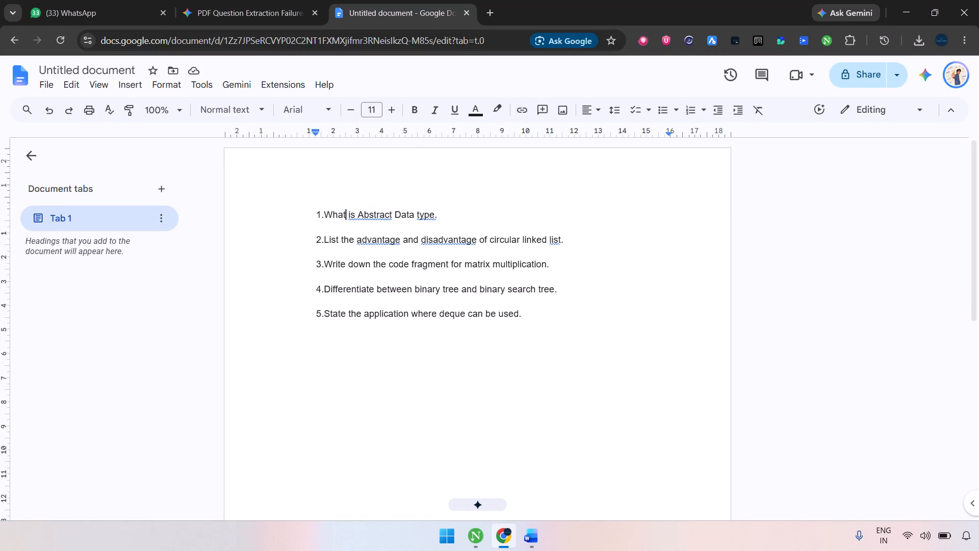
Add the title line "FIRST INTERNAL EXAM QUESTIONS" above the first numbered question.
key(Left)
key(Return)
key(Return)
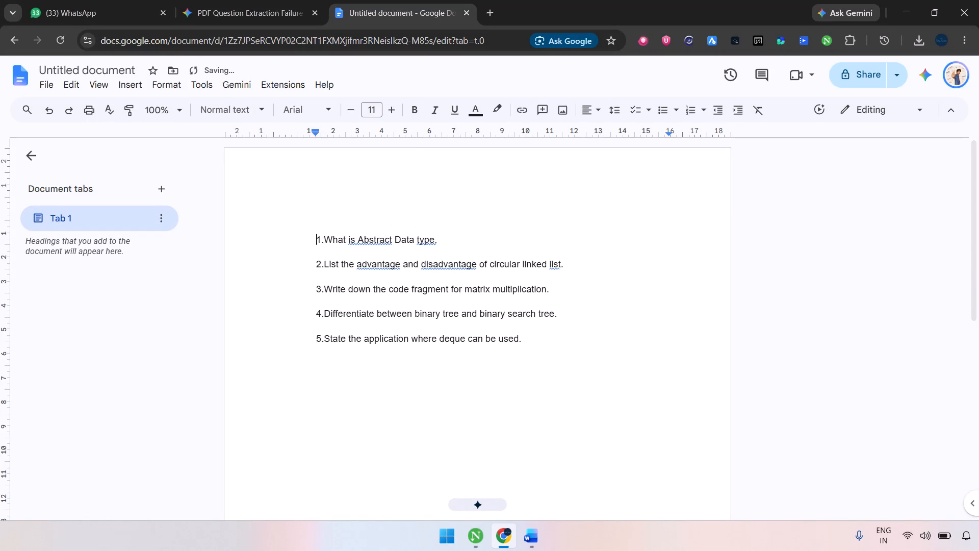
click(375, 184)
text(FIRST INTERNAL)
key(space)
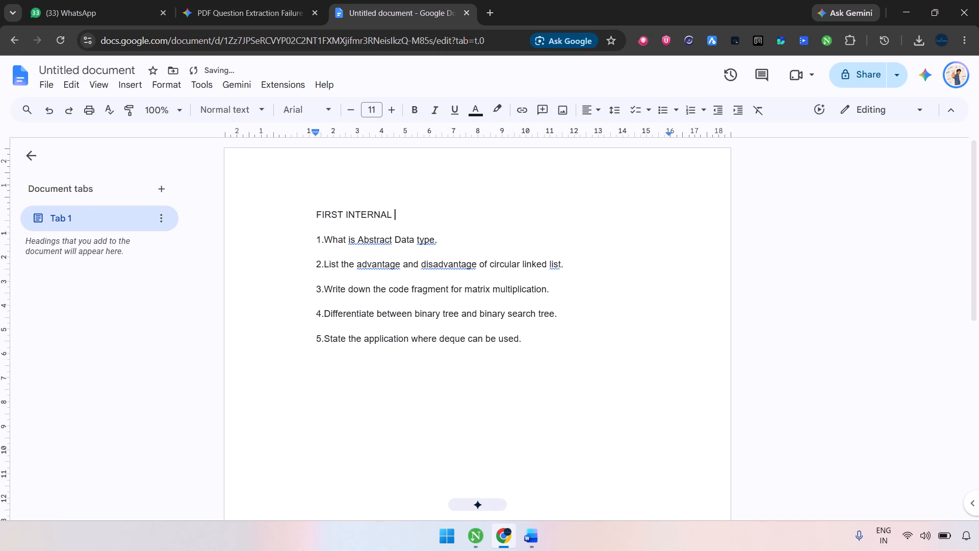
text(EXAM QUESTIONS)
key(space)
key(BackSpace)
key(Return)
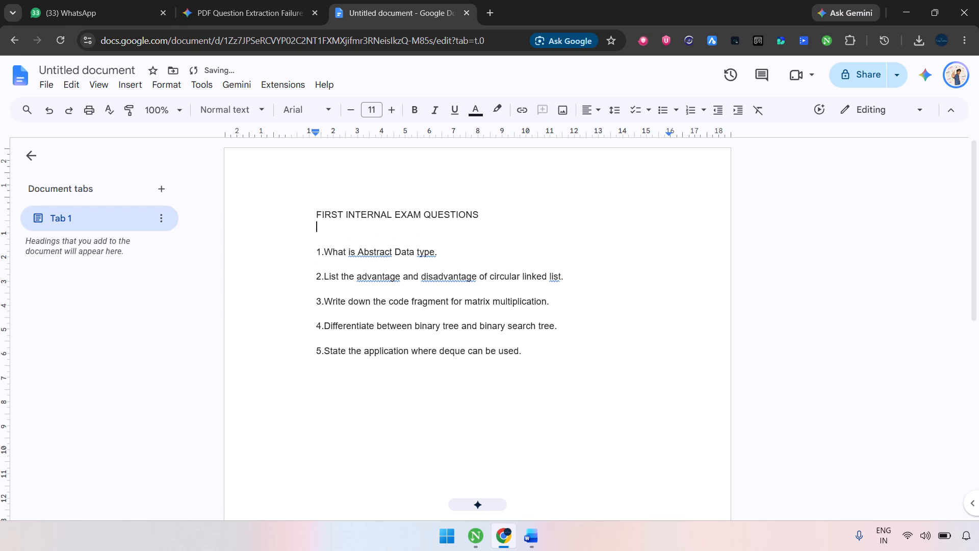
key(BackSpace)
key(BackSpace)
key(BackSpace)
key(s)
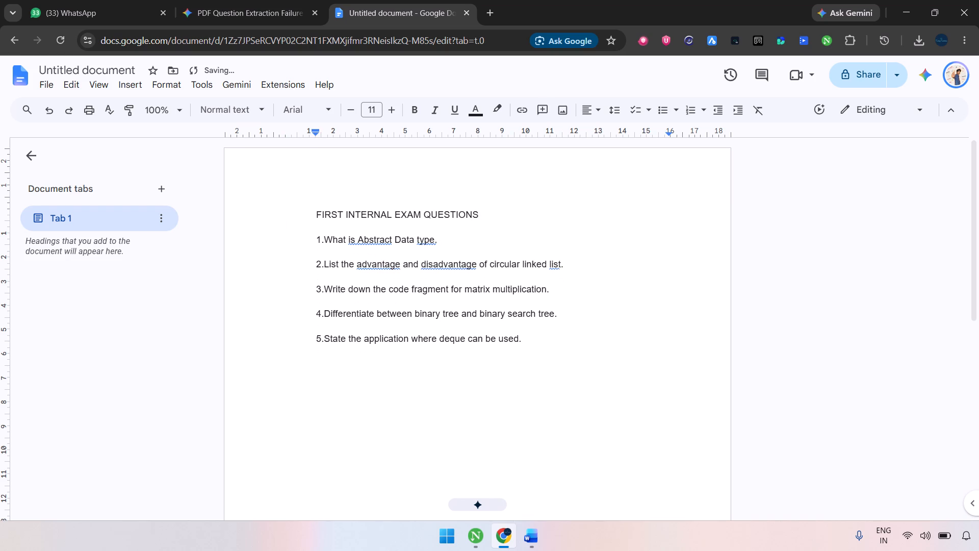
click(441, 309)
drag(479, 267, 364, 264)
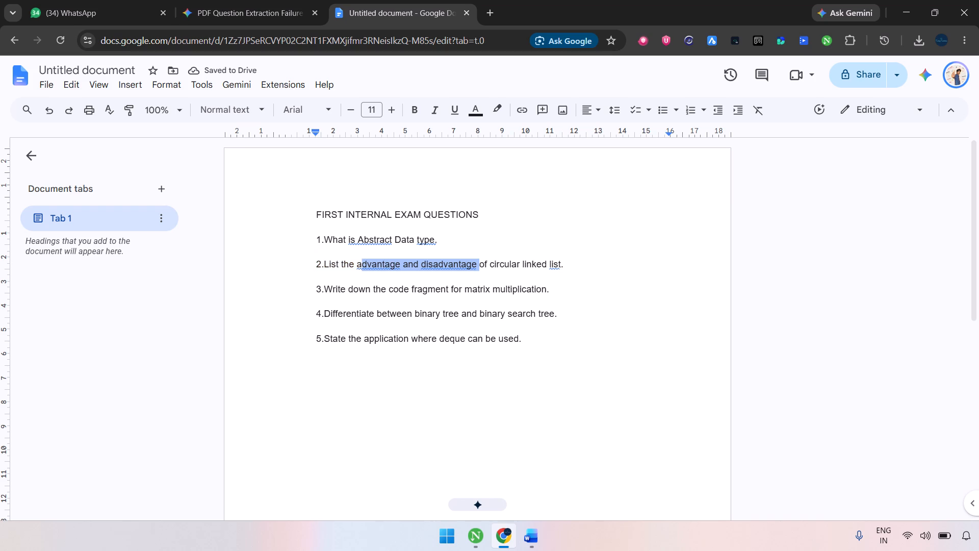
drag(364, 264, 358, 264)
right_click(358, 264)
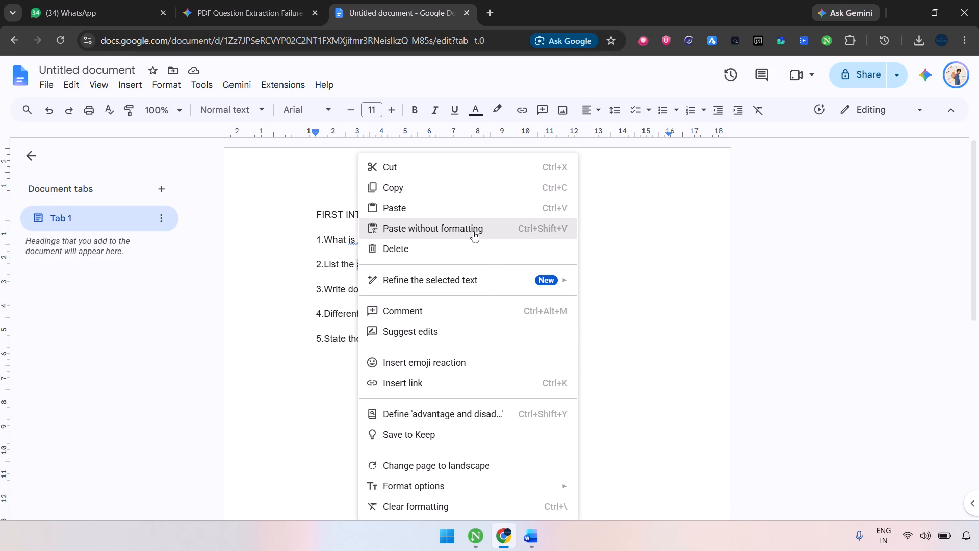
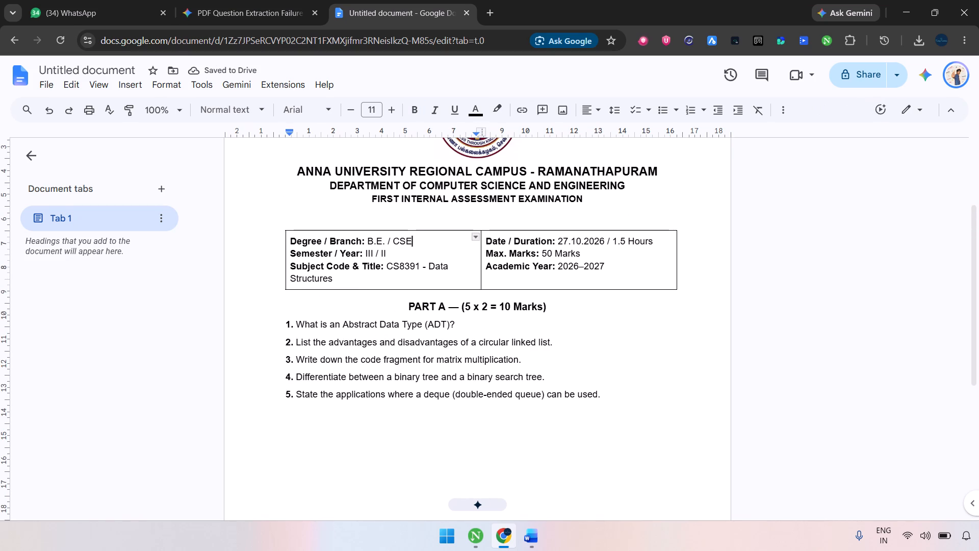
key(BackSpace)
key(BackSpace)
key(BackSpace)
key(BackSpace)
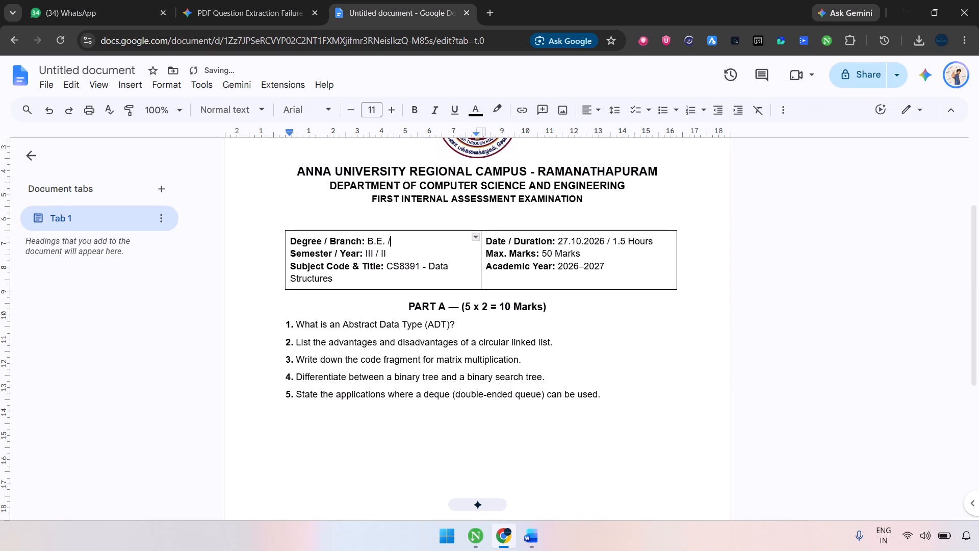
key(e)
key(f)
click(420, 264)
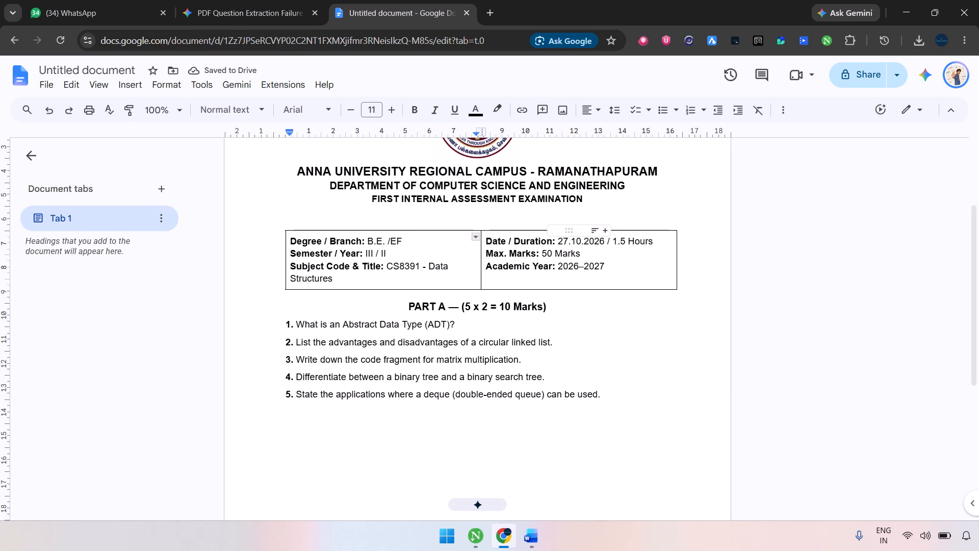
click(553, 253)
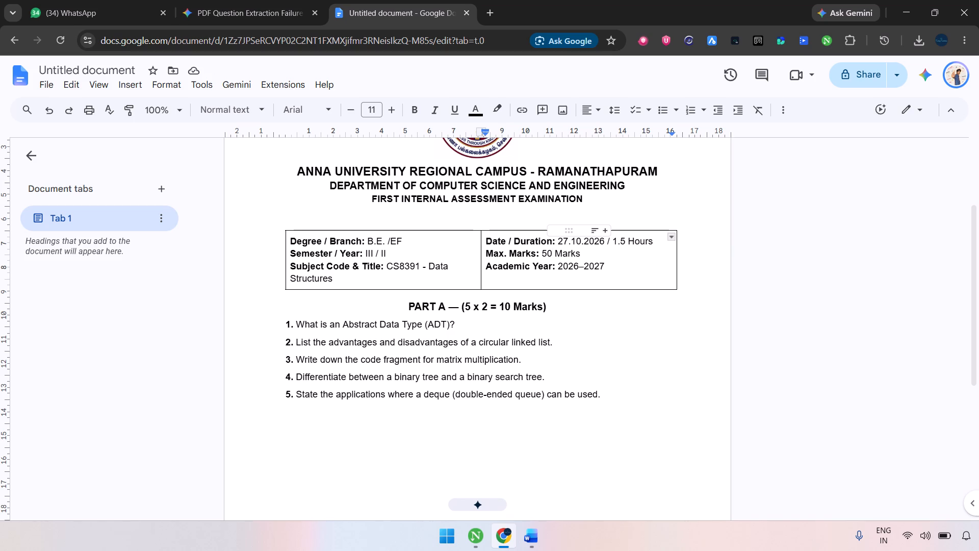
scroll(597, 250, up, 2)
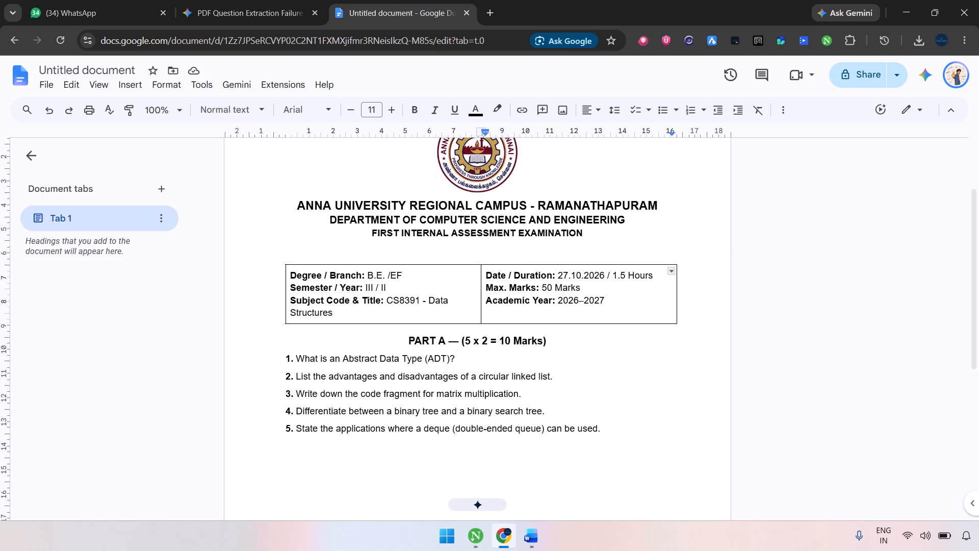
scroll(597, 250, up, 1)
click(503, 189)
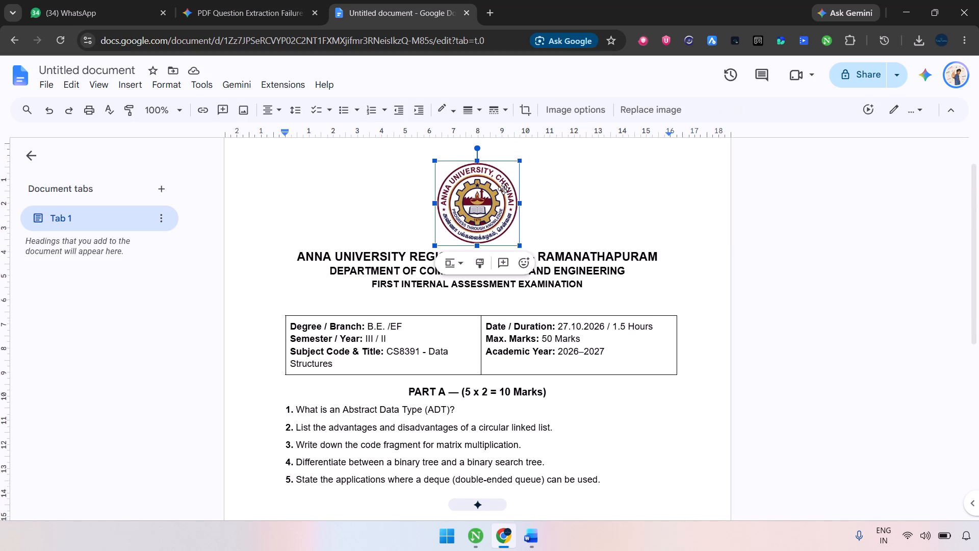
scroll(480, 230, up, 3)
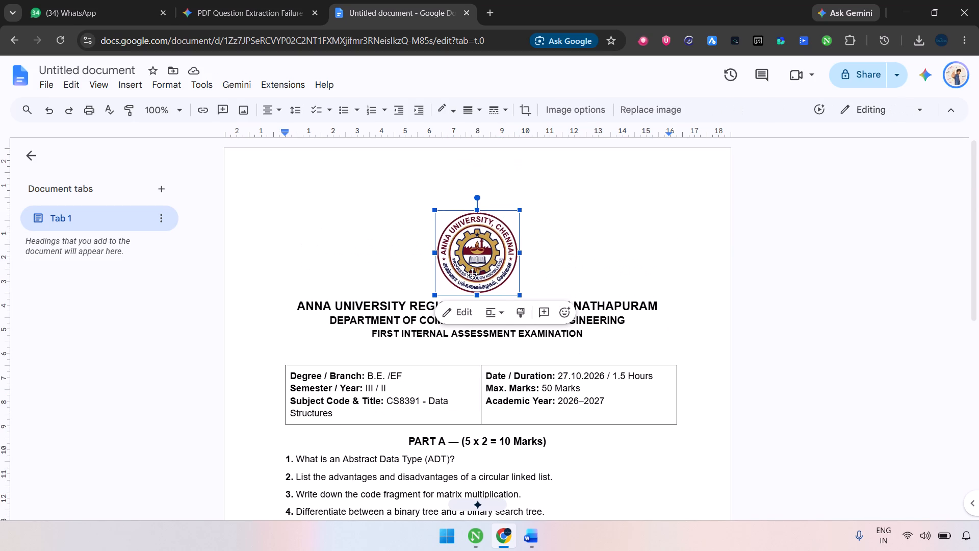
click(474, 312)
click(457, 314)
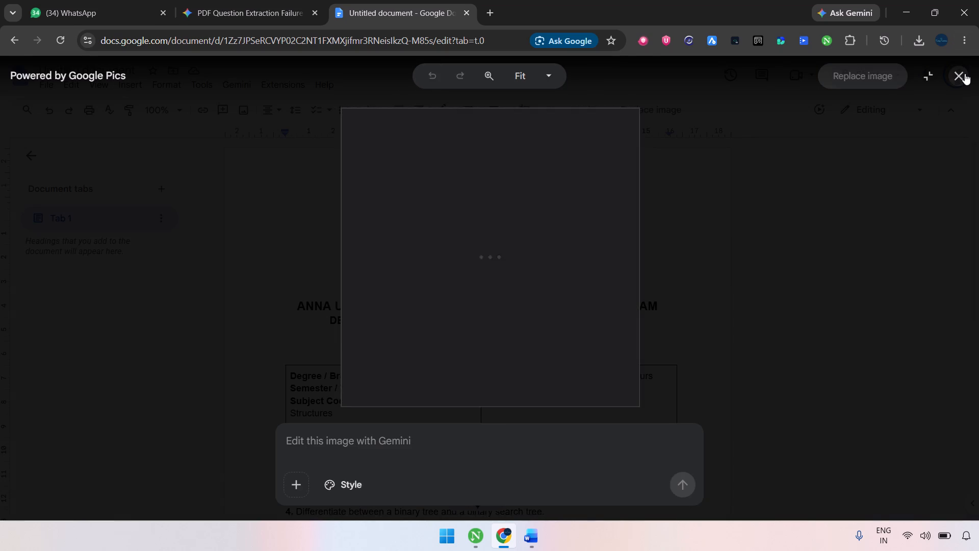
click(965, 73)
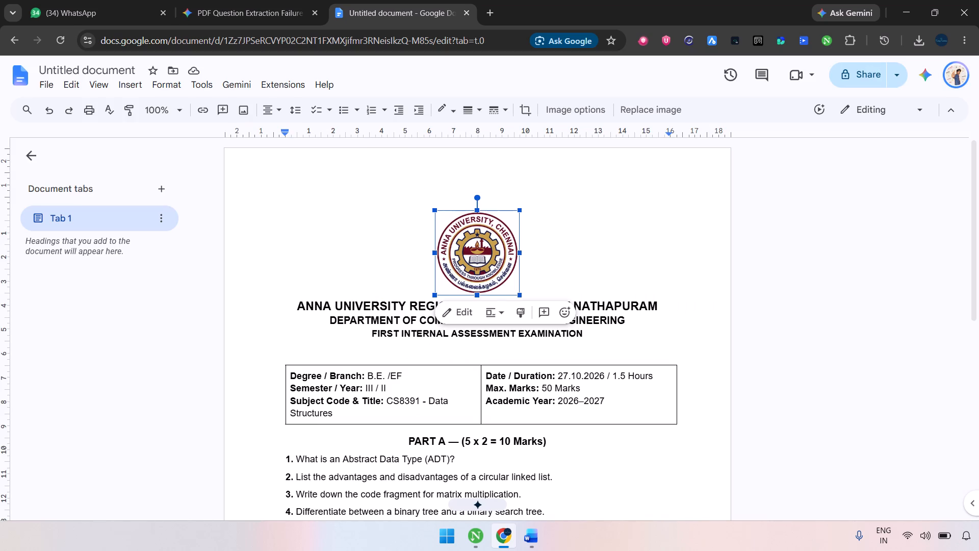
Examine the image options for the university logo, including its opacity, brightness and contrast adjustments.
click(517, 314)
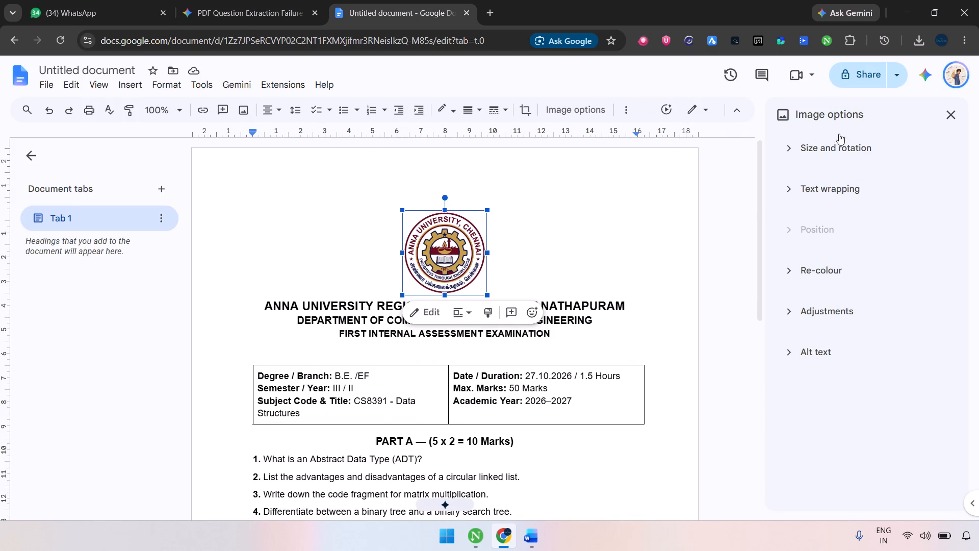
click(840, 139)
click(844, 151)
scroll(861, 400, down, 1)
click(822, 323)
scroll(822, 323, down, 1)
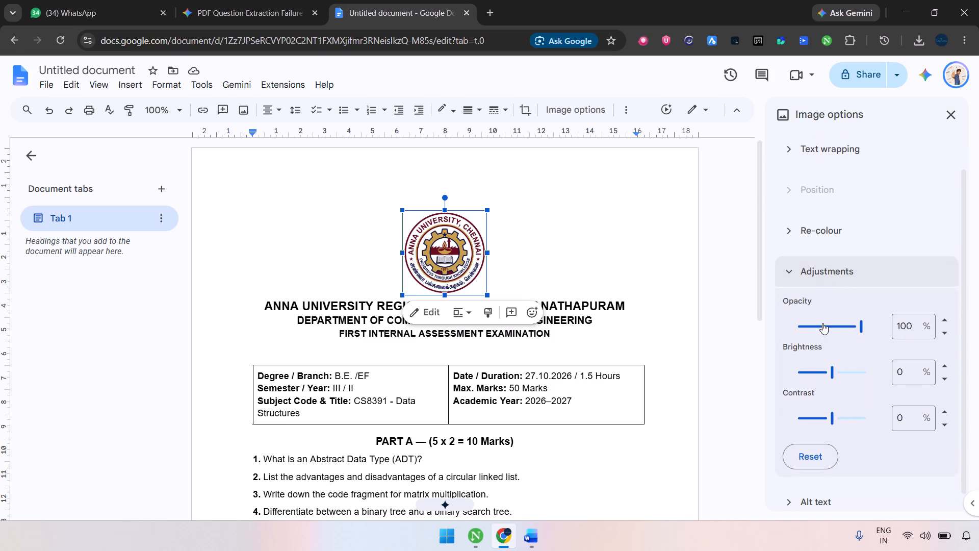
scroll(822, 323, down, 3)
scroll(822, 338, up, 4)
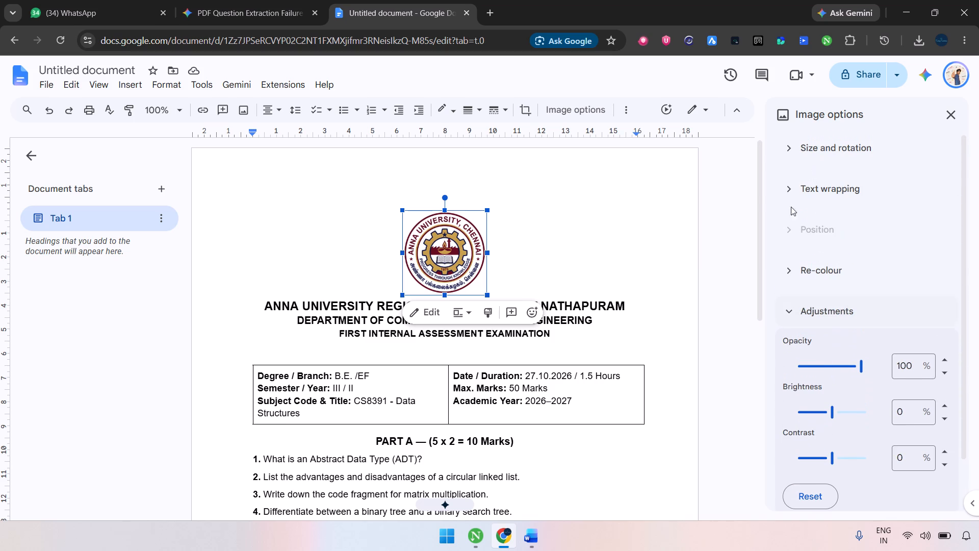
click(947, 116)
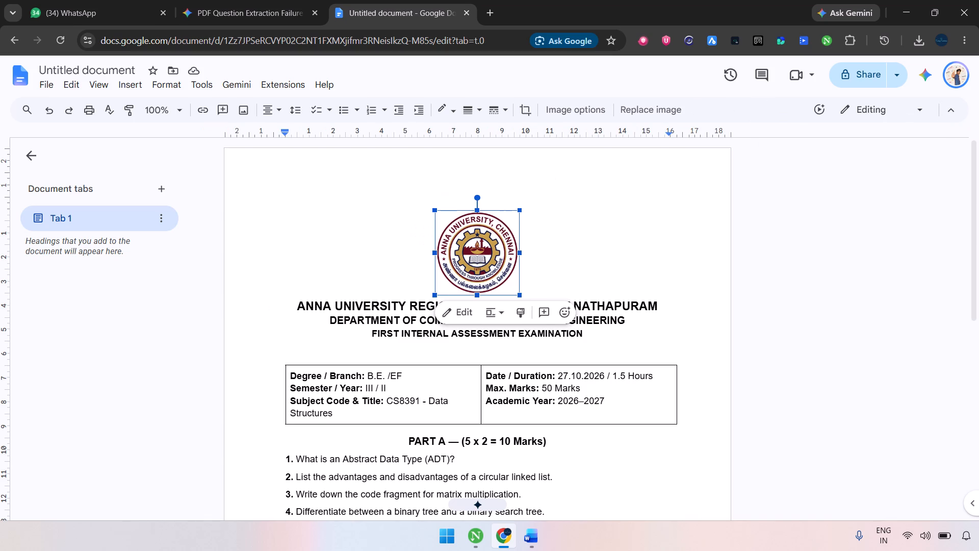
Browse the Downloads folder and its media subfolder for an image file to replace the university logo.
right_click(474, 237)
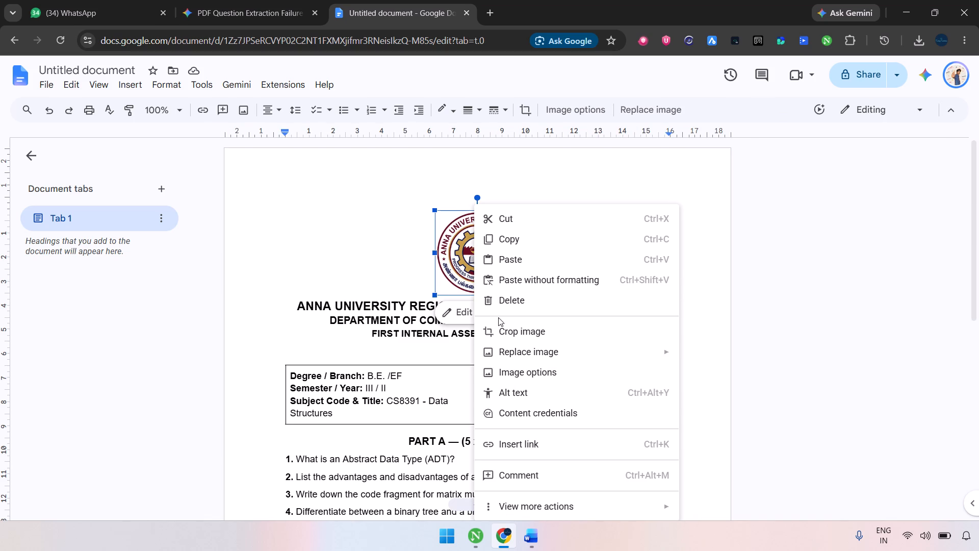
click(524, 347)
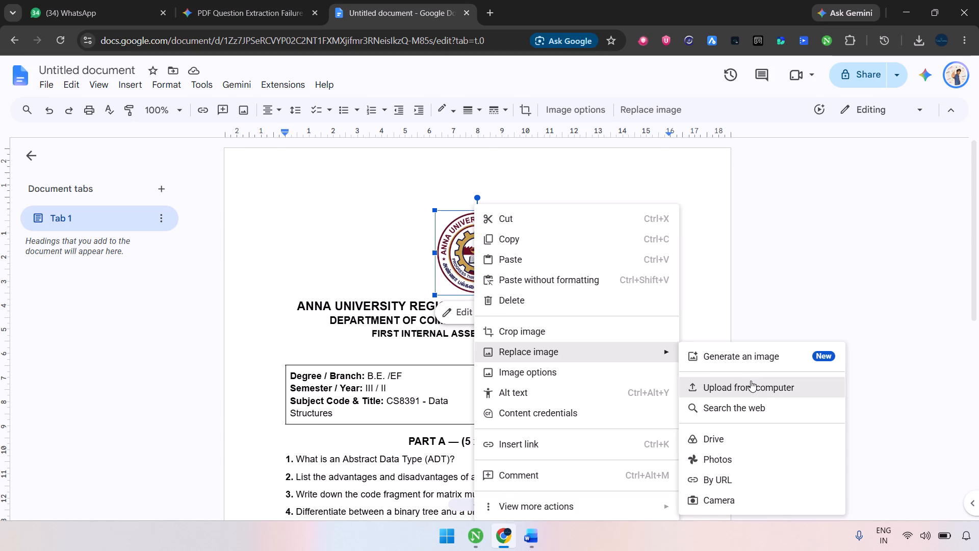
click(751, 381)
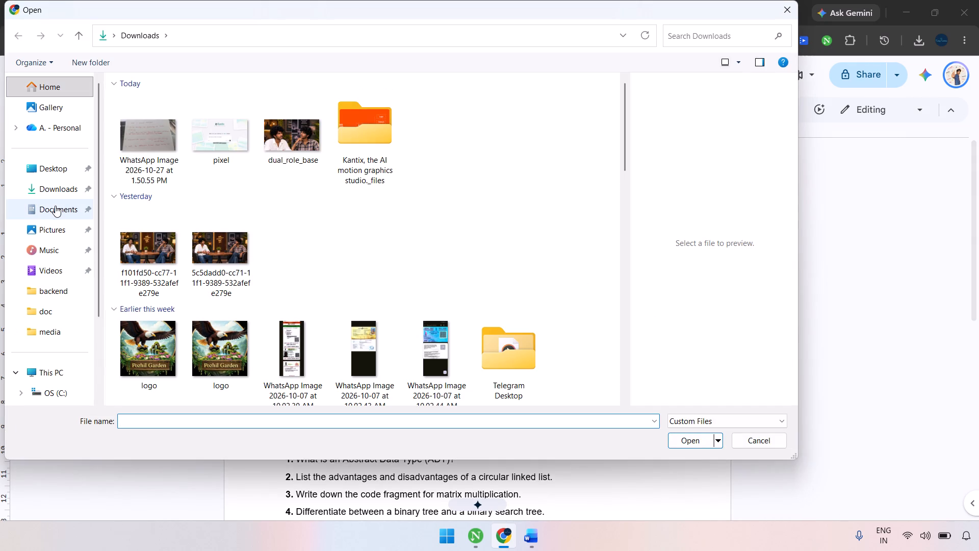
click(55, 206)
click(71, 192)
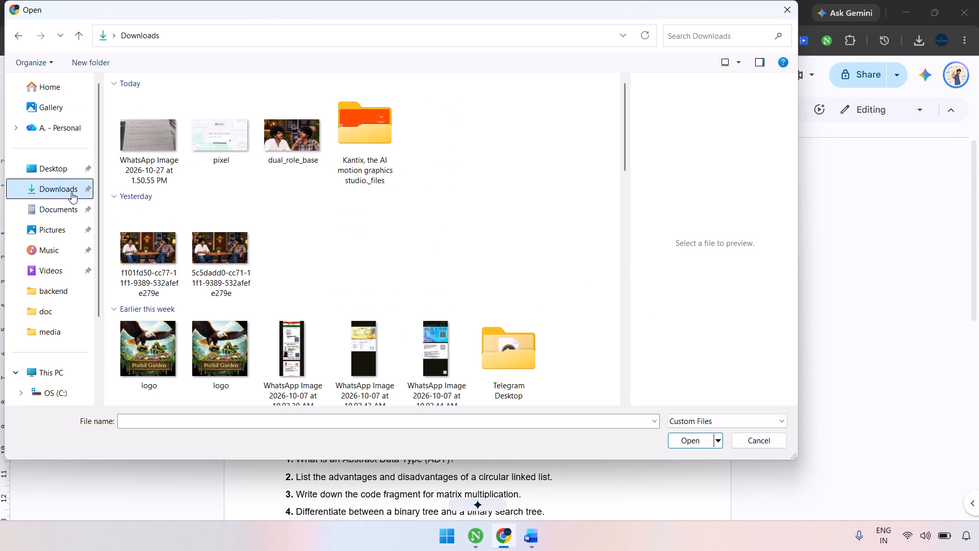
scroll(315, 273, down, 3)
scroll(315, 273, up, 11)
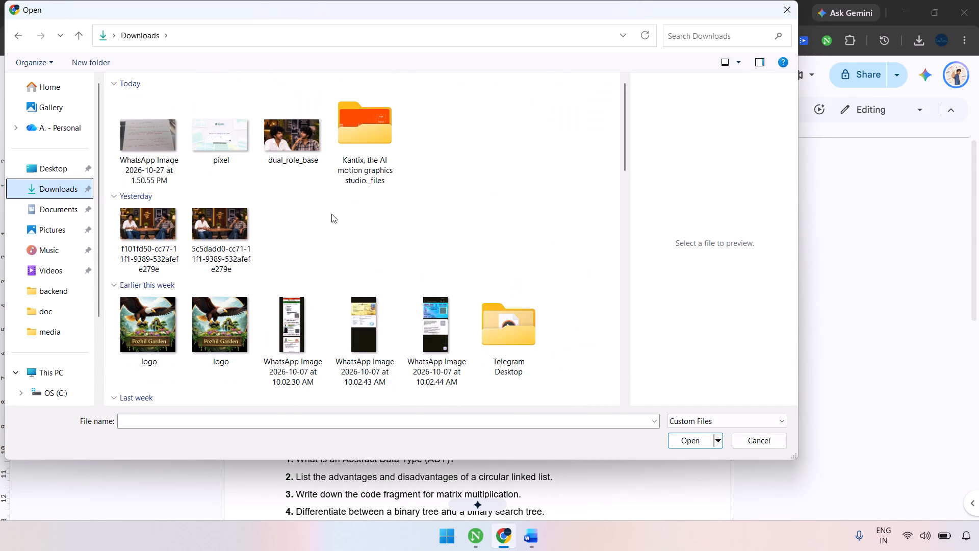
scroll(434, 281, down, 1)
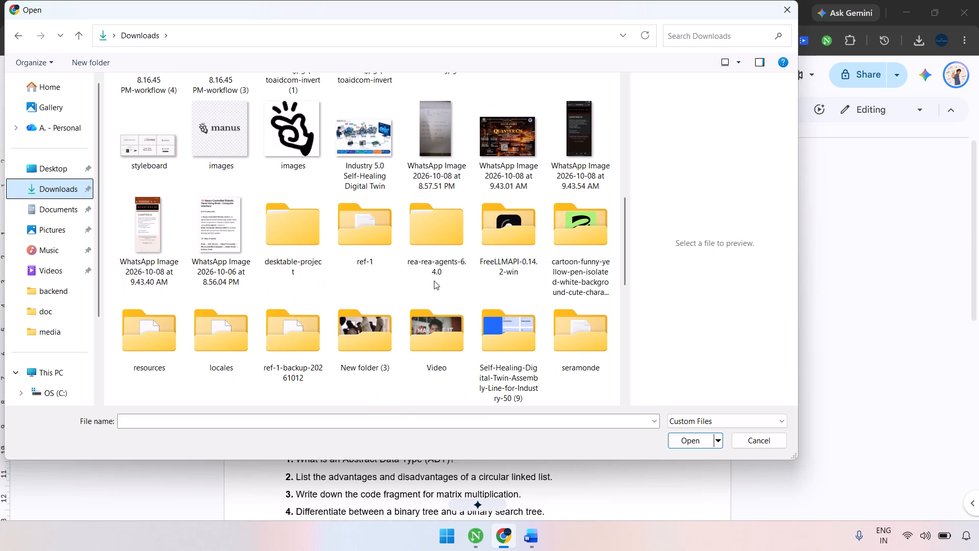
scroll(434, 281, up, 1)
double_click(216, 233)
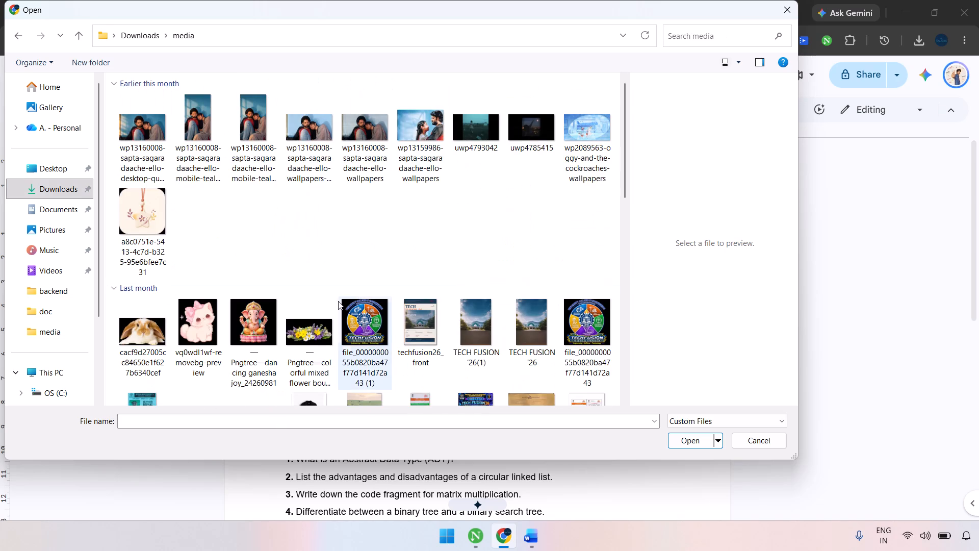
scroll(338, 301, down, 1)
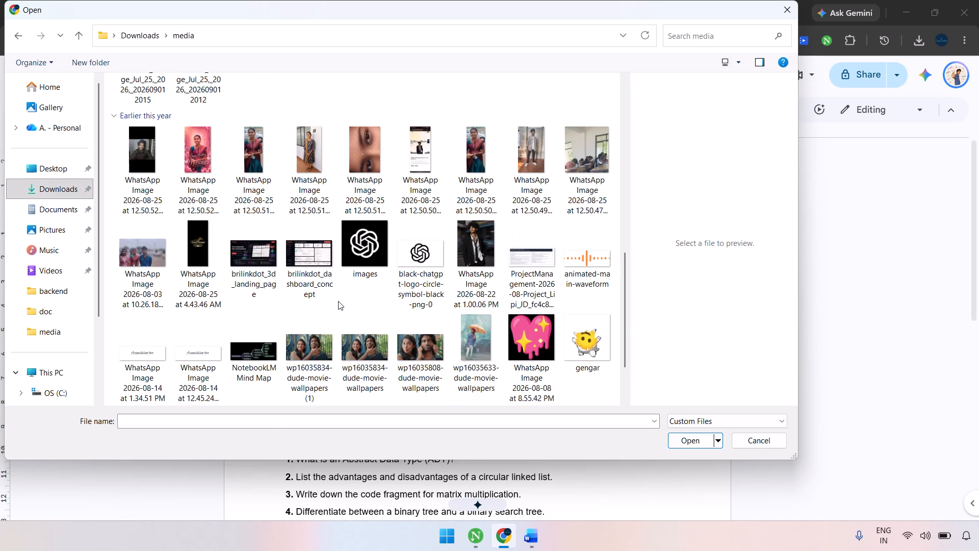
scroll(338, 301, down, 1)
scroll(395, 228, up, 1)
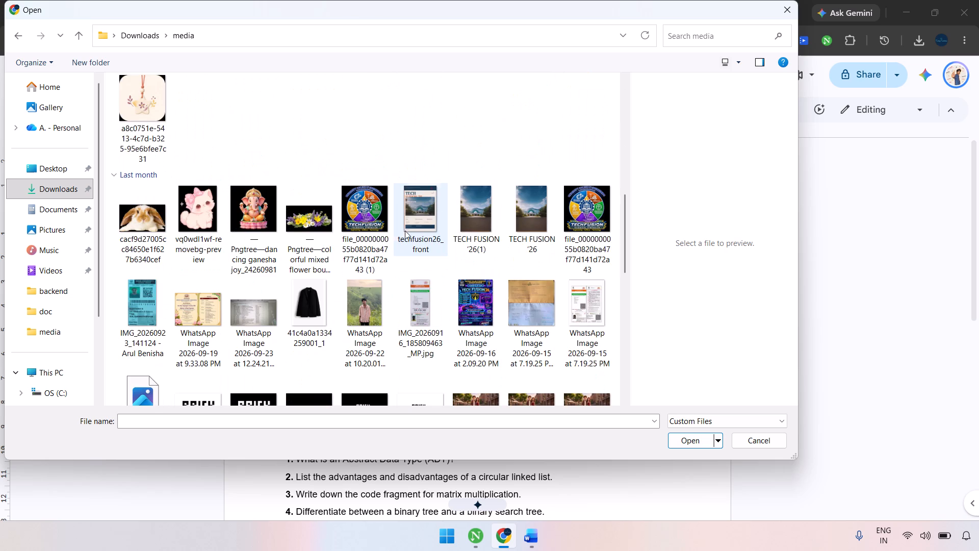
click(623, 400)
click(623, 400)
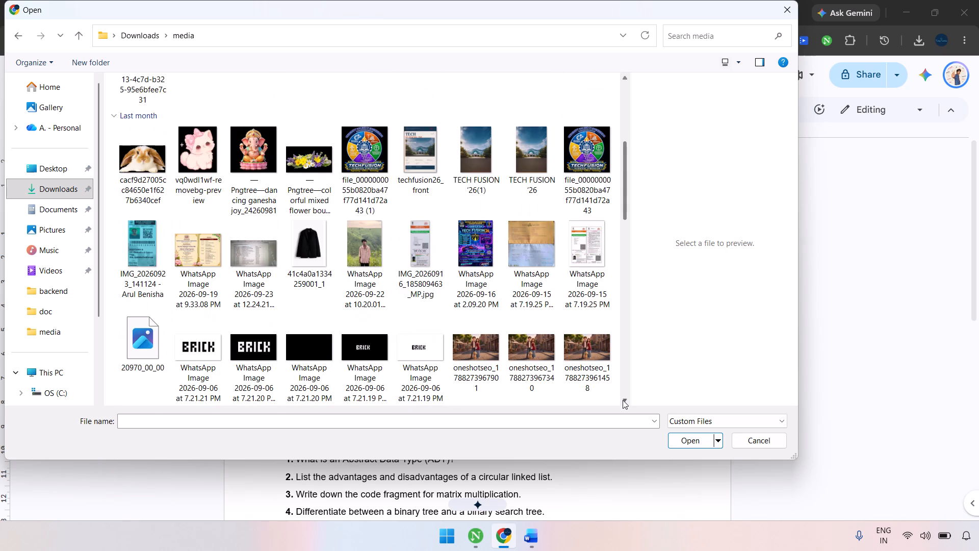
click(623, 400)
click(623, 400)
click(623, 400)
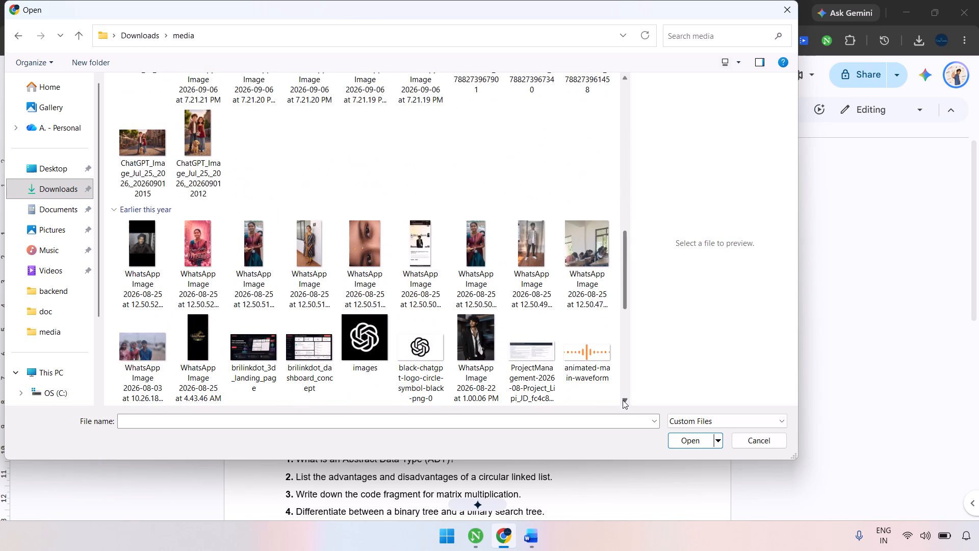
click(623, 400)
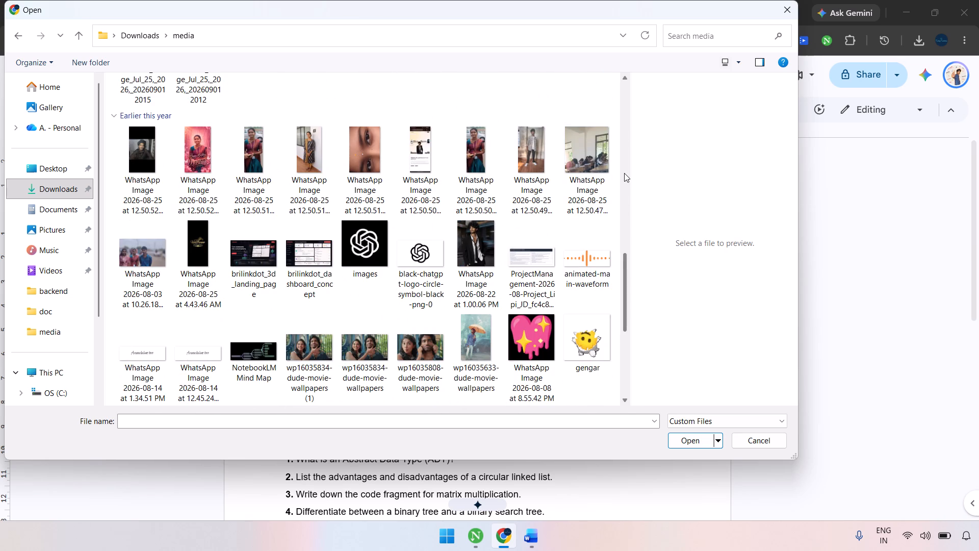
triple_click(624, 173)
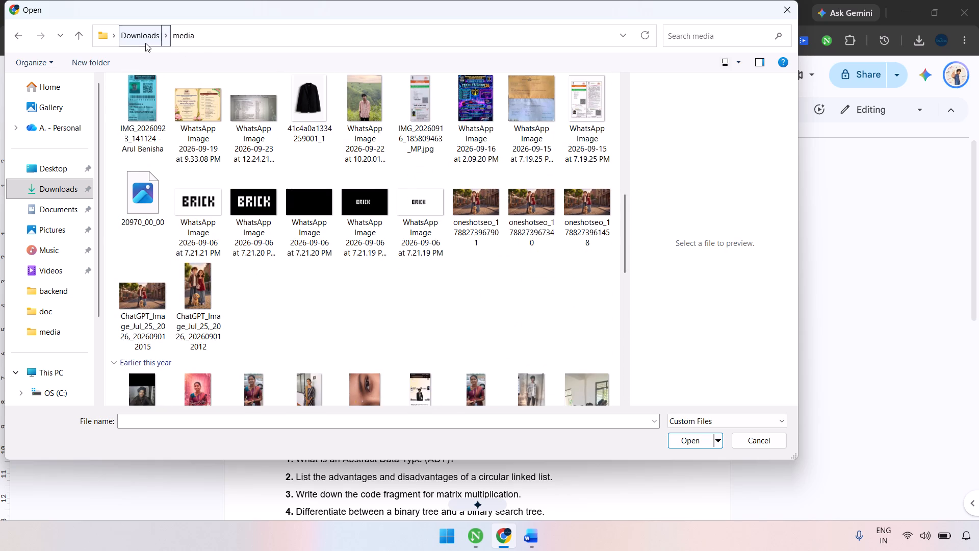
click(145, 43)
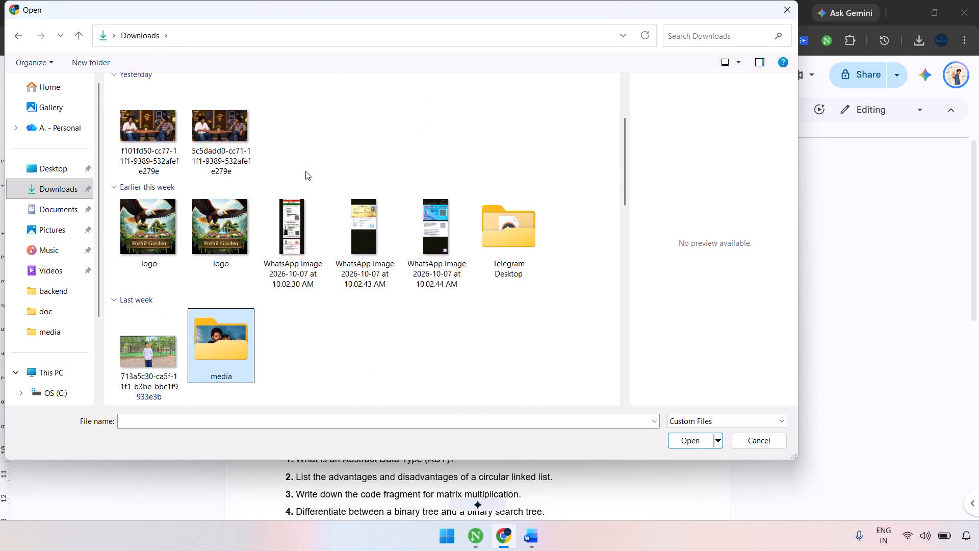
scroll(305, 171, down, 1)
scroll(305, 171, up, 1)
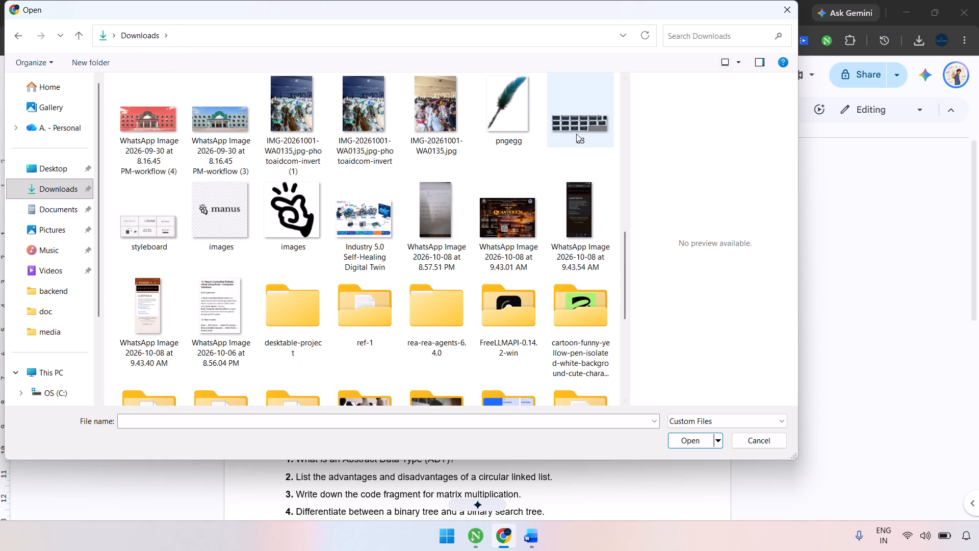
click(782, 7)
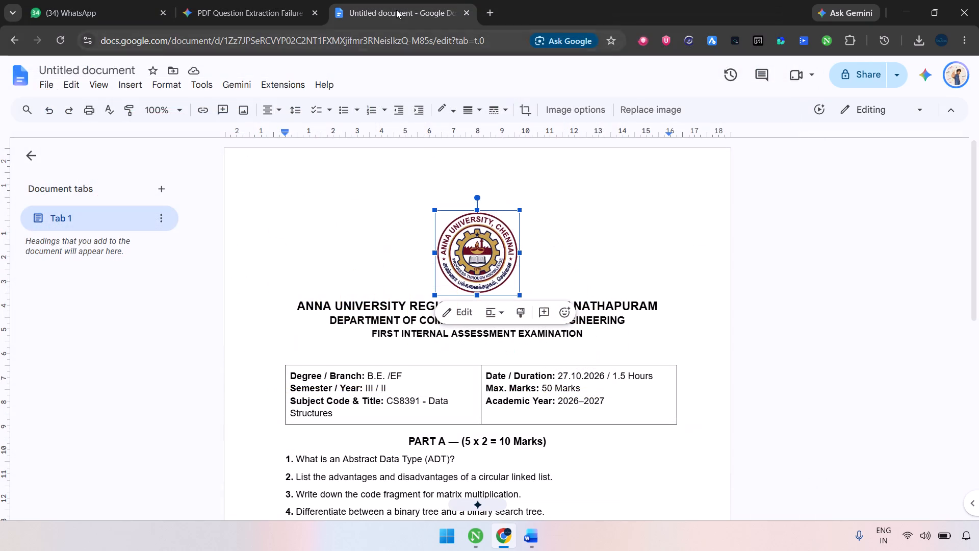
Search the web in a new tab for ANNA UNIVERSITY LOGO BLACK.
click(486, 8)
text(ANNA)
key(space)
click(355, 111)
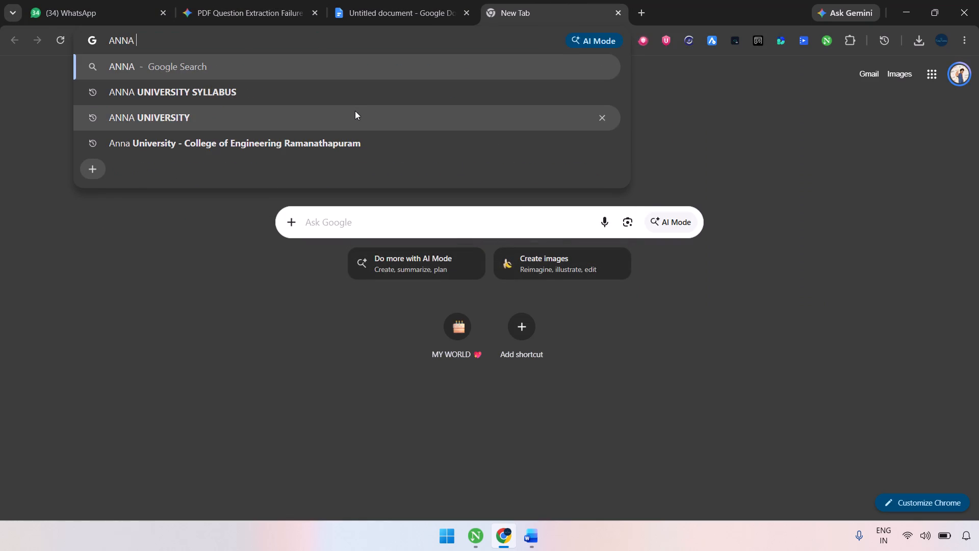
click(254, 77)
key(space)
text(LOGO BLACK)
key(Return)
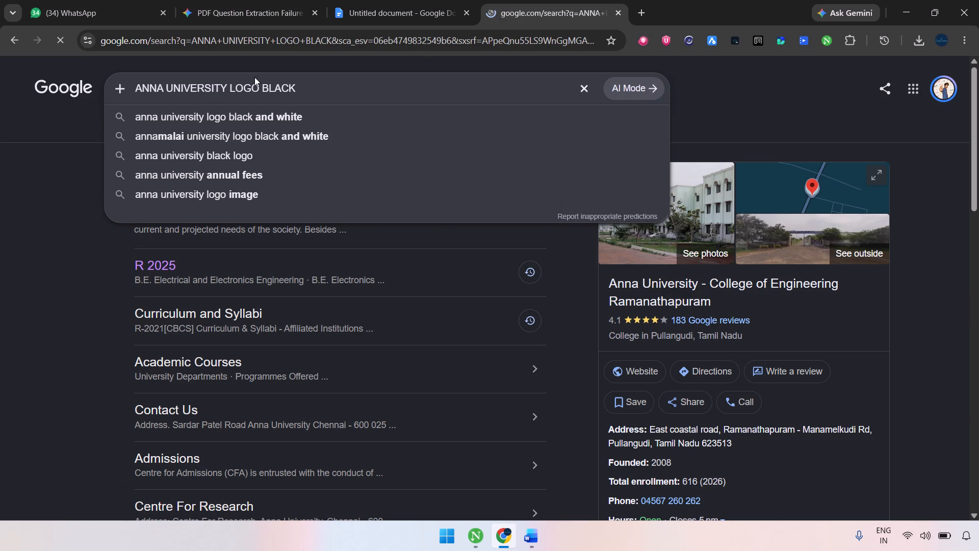
Save the black-and-white Anna University logo from the CUIC image result to the computer.
click(302, 262)
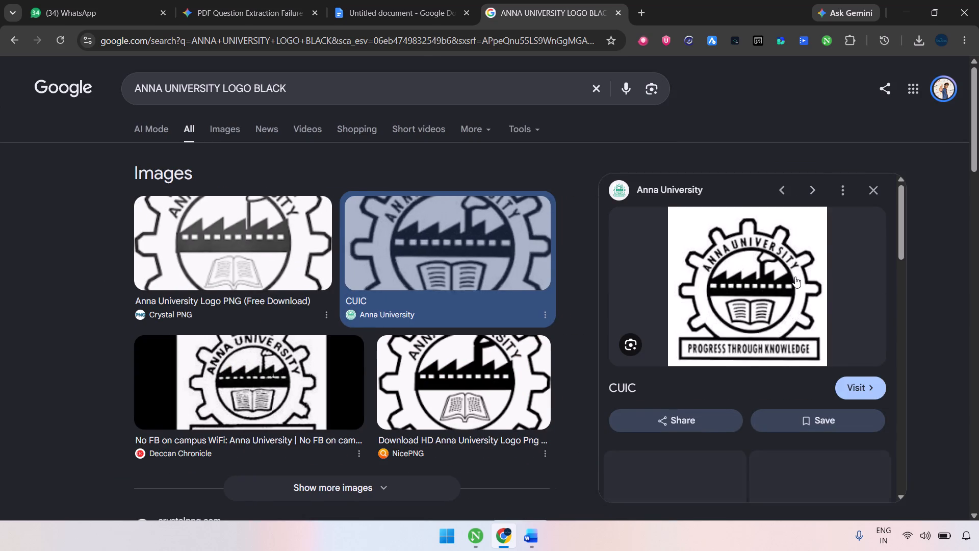
right_click(698, 287)
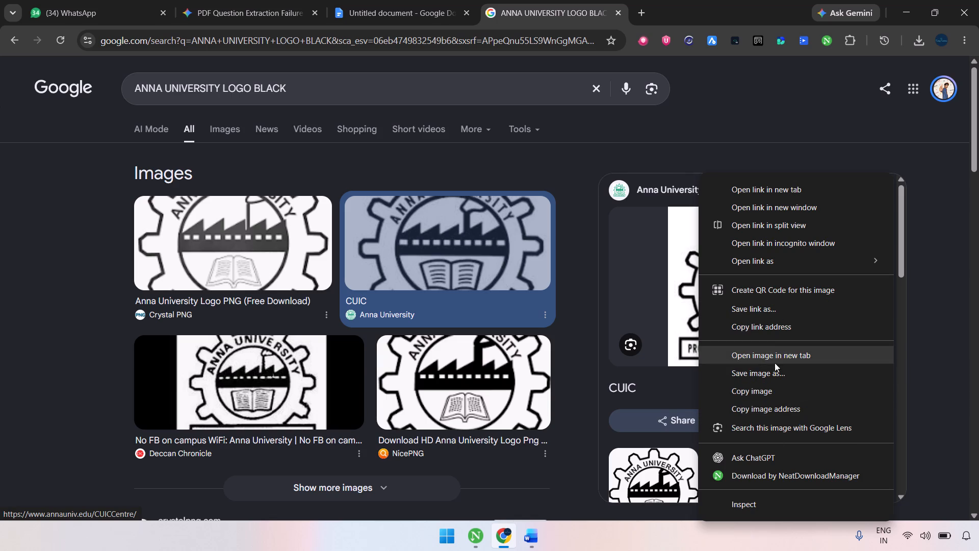
click(774, 377)
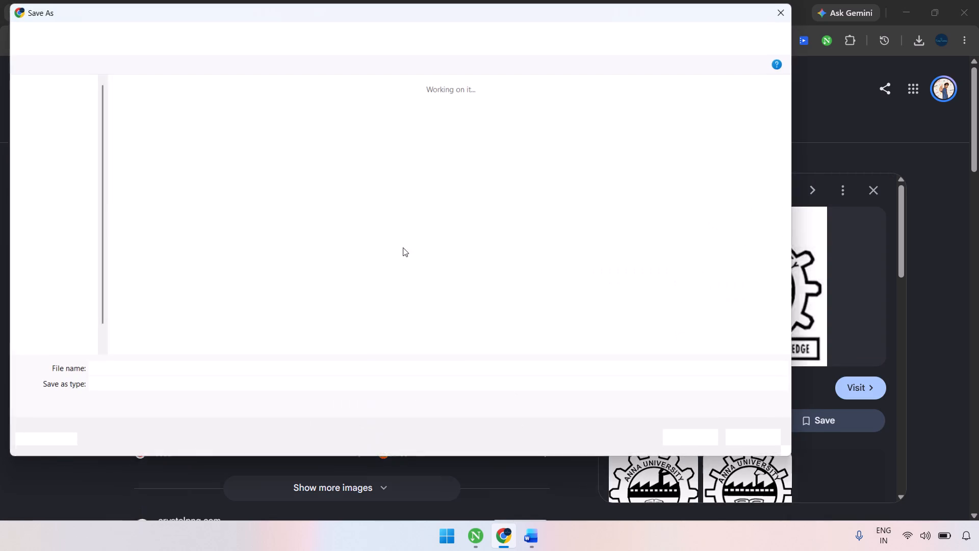
click(685, 445)
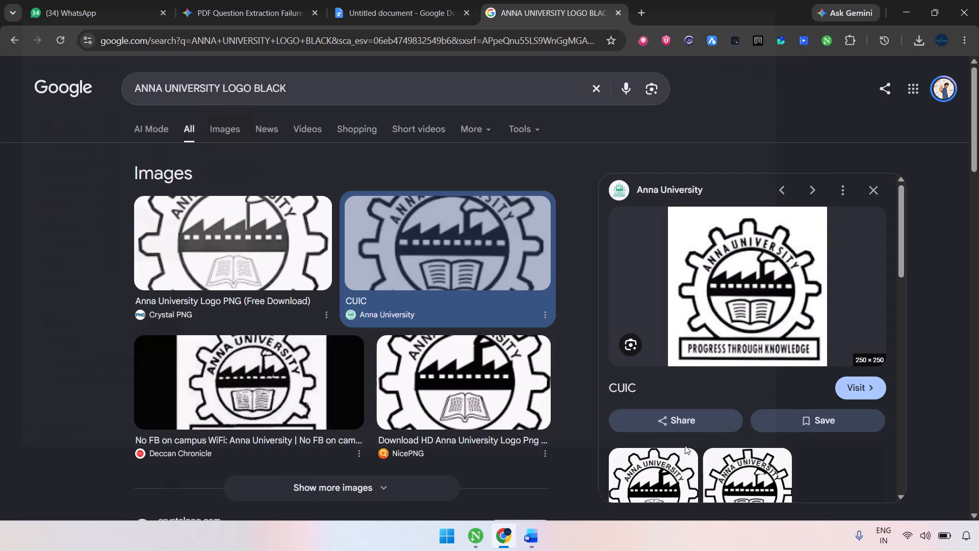
Back in the exam paper document, replace the coloured university logo with the downloaded file images (4).
click(260, 0)
click(411, 0)
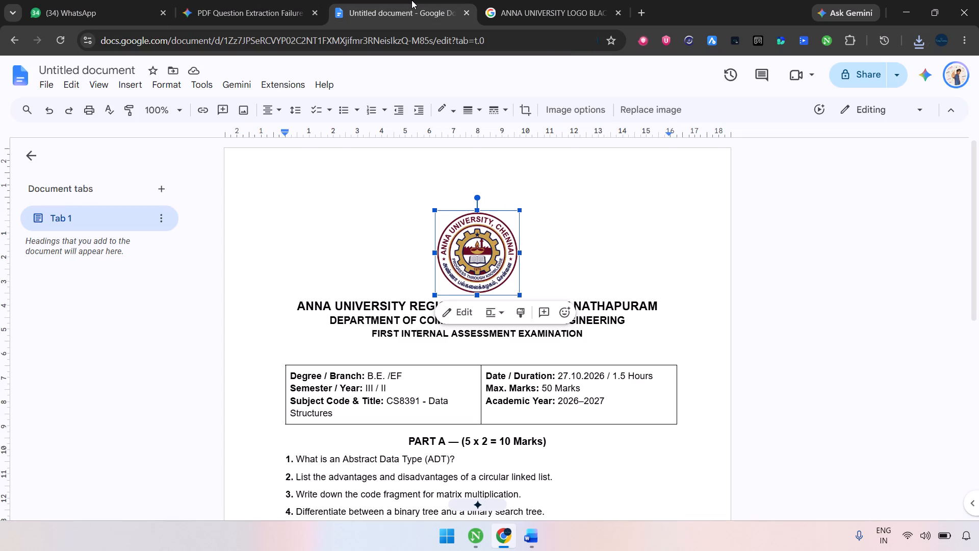
right_click(472, 216)
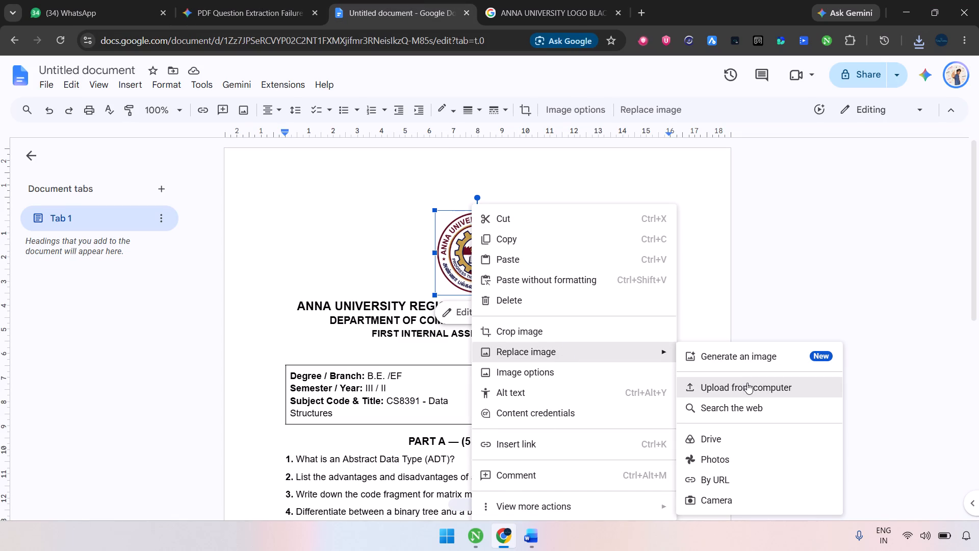
click(747, 383)
click(162, 96)
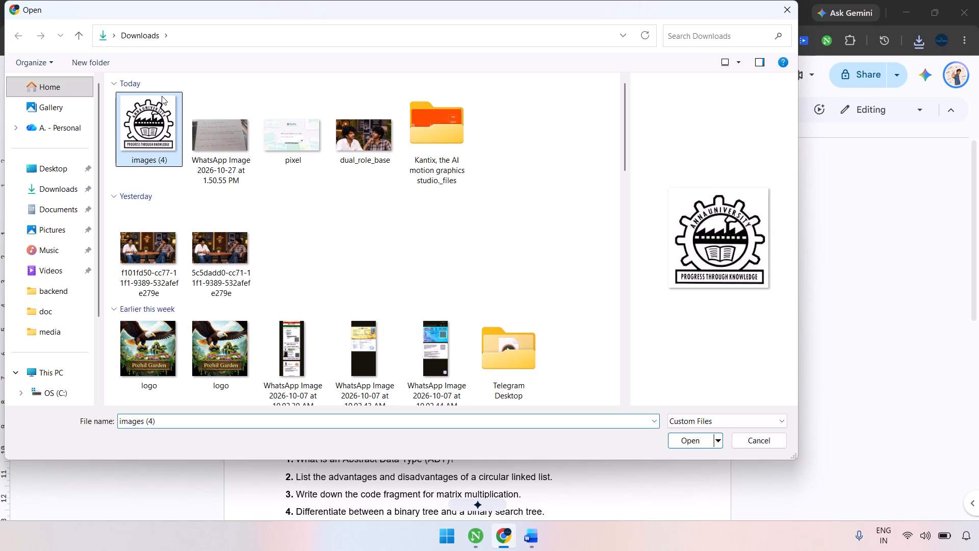
click(692, 440)
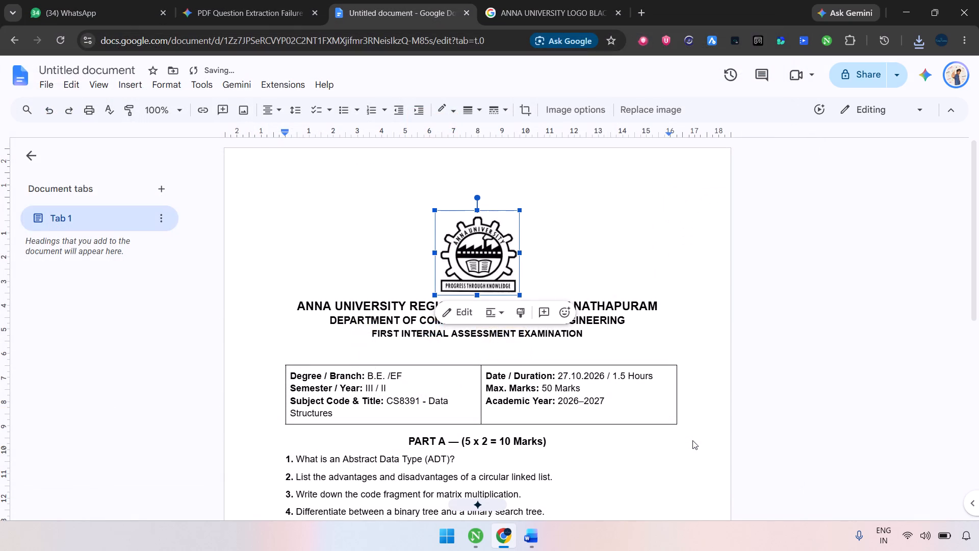
click(709, 358)
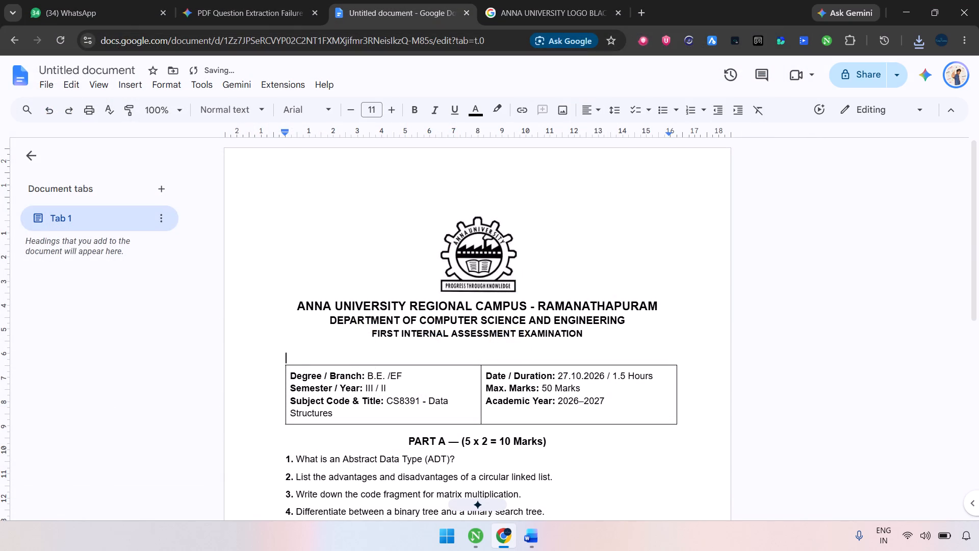
Shrink the new logo proportionally to roughly half its size, keeping it above the heading.
click(498, 243)
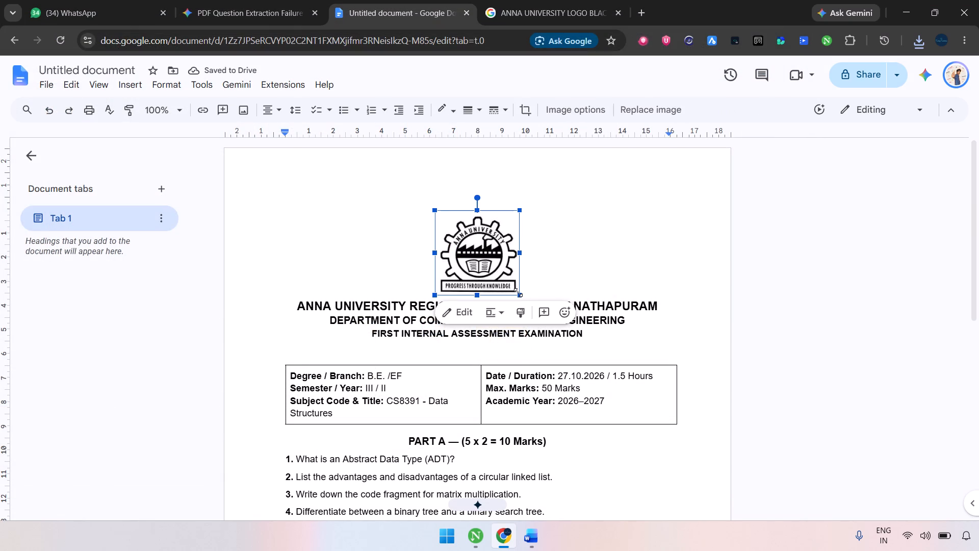
drag(518, 292, 479, 213)
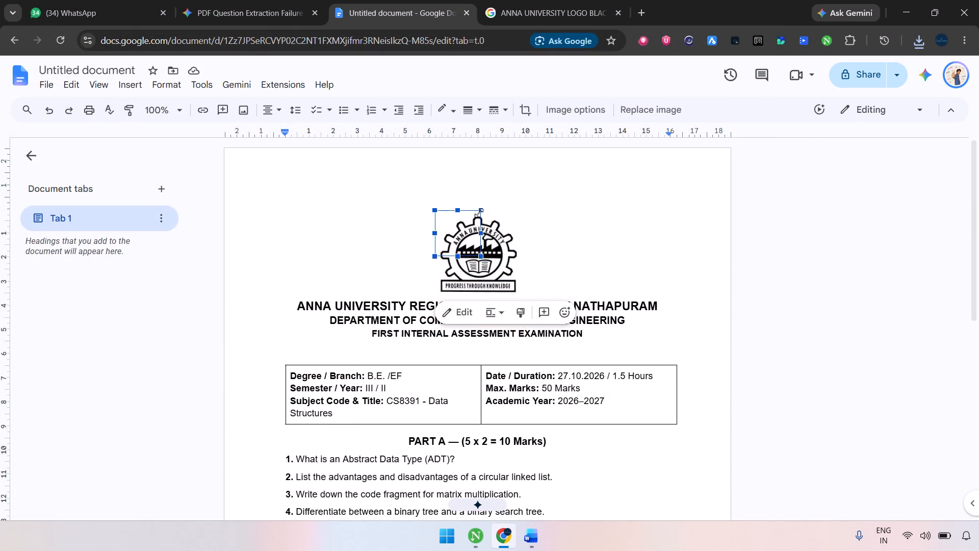
drag(479, 213, 478, 213)
drag(484, 224, 311, 214)
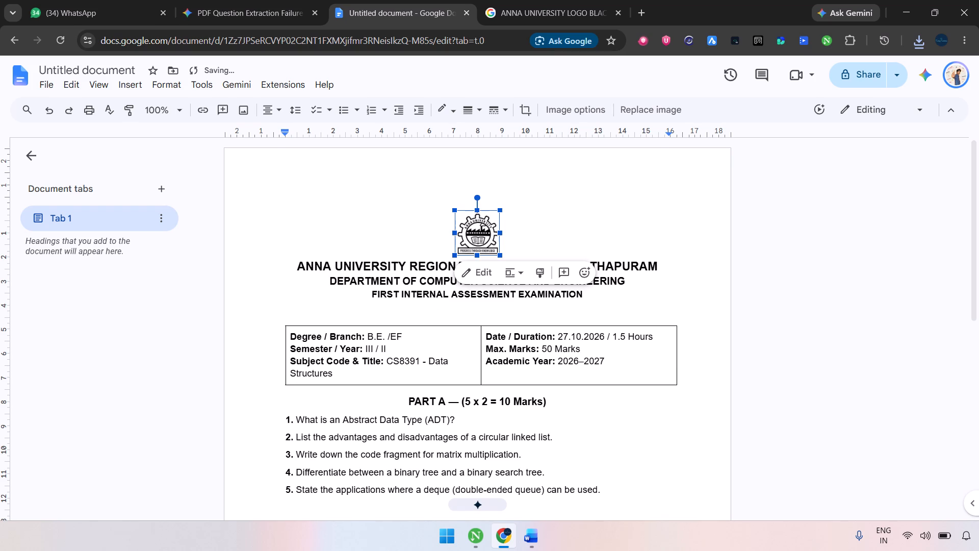
In the exam paper's top heading line, replace ANNA UNIVERSITY REGIONAL CAMPUS with UNIVERSITY COLLEGE OF ENGINEERING RAMANTHAPURAM.
click(365, 261)
click(296, 266)
drag(296, 266, 344, 264)
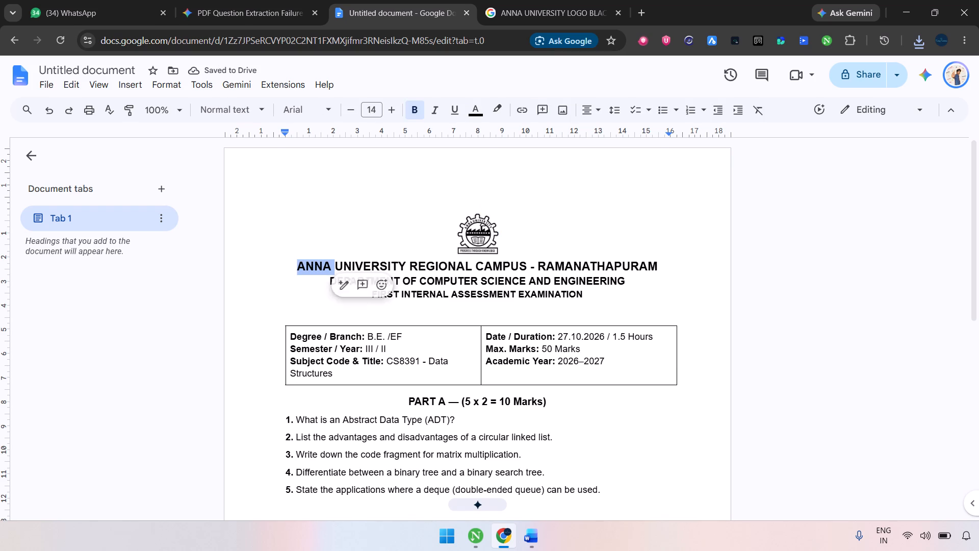
drag(344, 264, 523, 265)
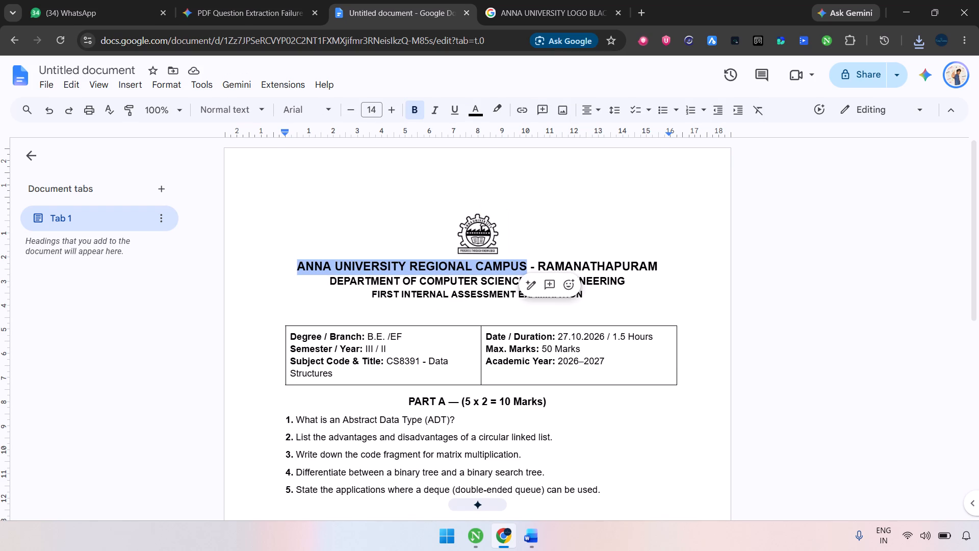
key(BackSpace)
text(UNIVERSITY COLLEGE OF ENGINEERING)
key(space)
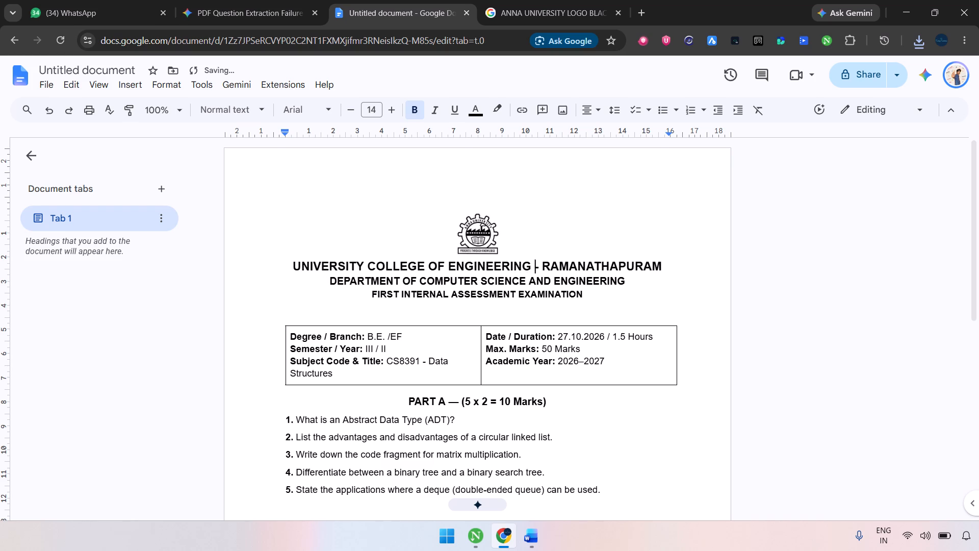
text(RAMANTHAPURAM)
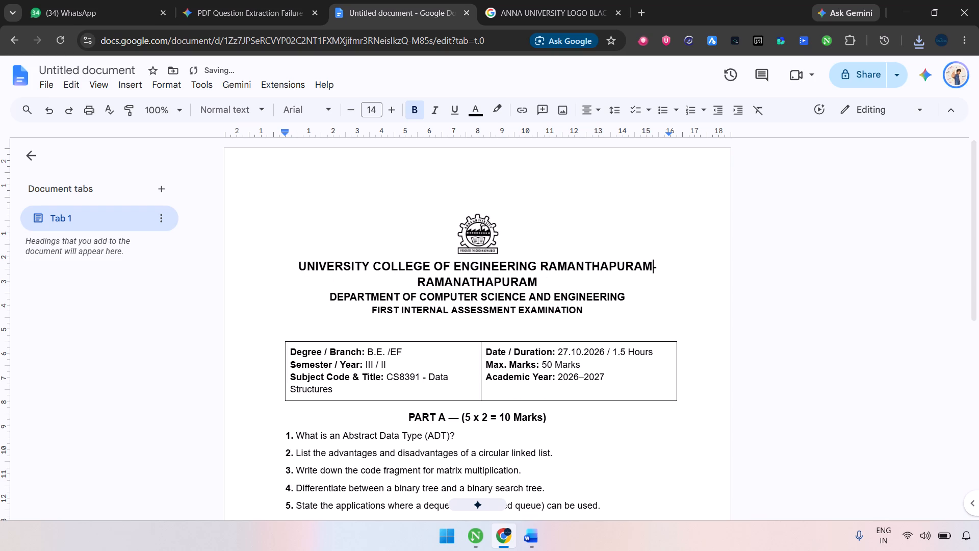
Delete the leftover hyphen and duplicate RAMANATHAPURAM so the college heading ends with RAMANTHAPURAM.
click(552, 288)
key(BackSpace)
key(BackSpace)
key(BackSpace)
key(BackSpace)
key(BackSpace)
key(BackSpace)
key(BackSpace)
key(BackSpace)
key(BackSpace)
key(BackSpace)
key(BackSpace)
key(BackSpace)
key(BackSpace)
key(BackSpace)
key(BackSpace)
key(BackSpace)
key(BackSpace)
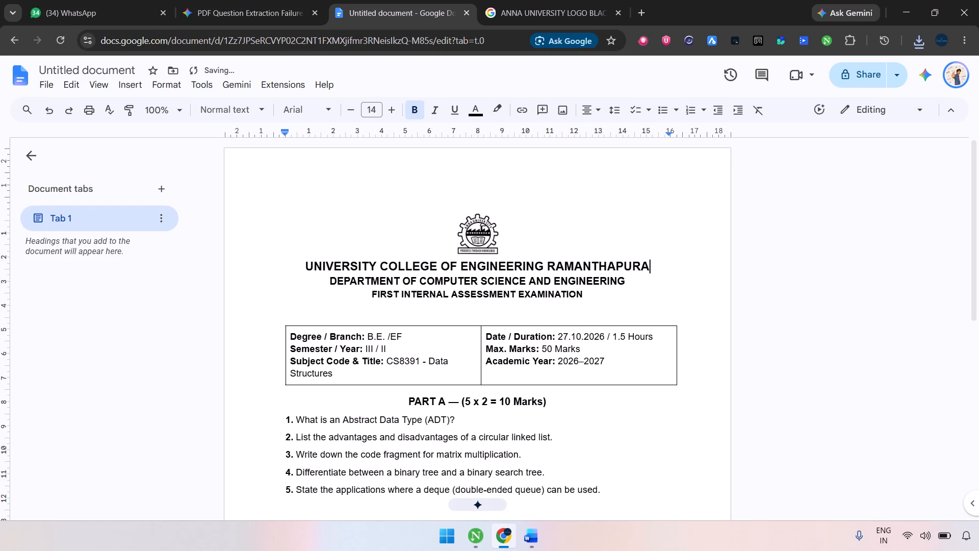
key(m)
Remove SCIENCE and AND from the department line so it reads DEPARTMENT OF COMPUTER ENGINEERING.
click(523, 285)
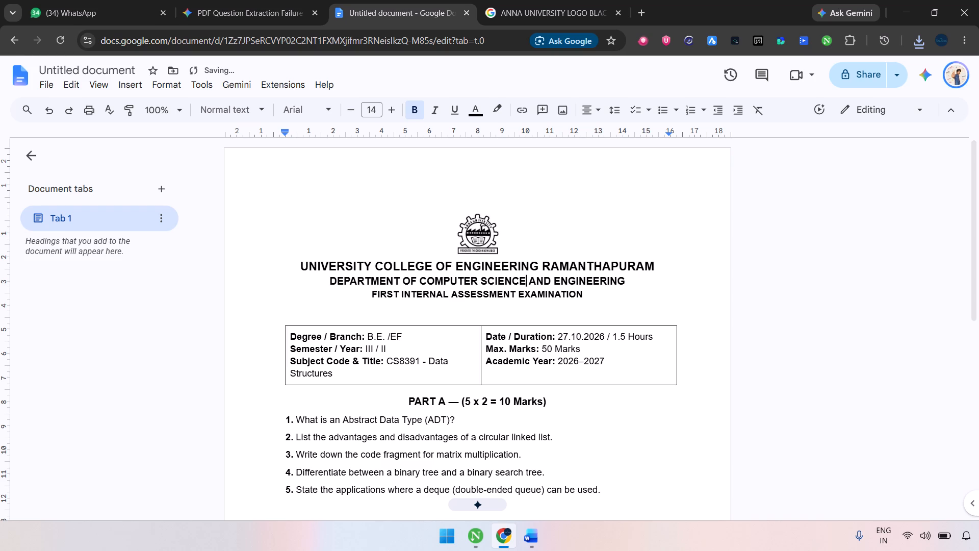
key(BackSpace)
key(BackSpace)
key(BackSpace)
key(BackSpace)
key(BackSpace)
key(BackSpace)
key(BackSpace)
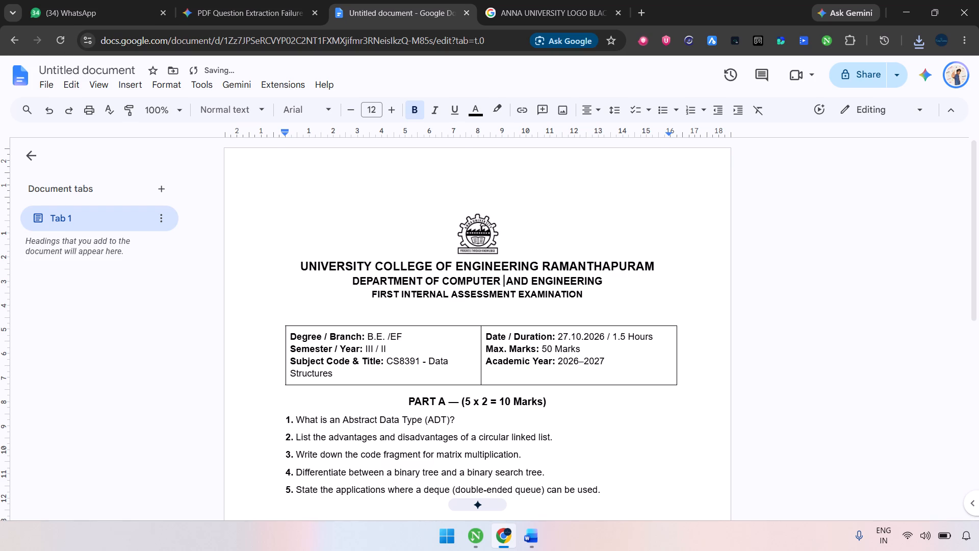
key(BackSpace)
key(Left)
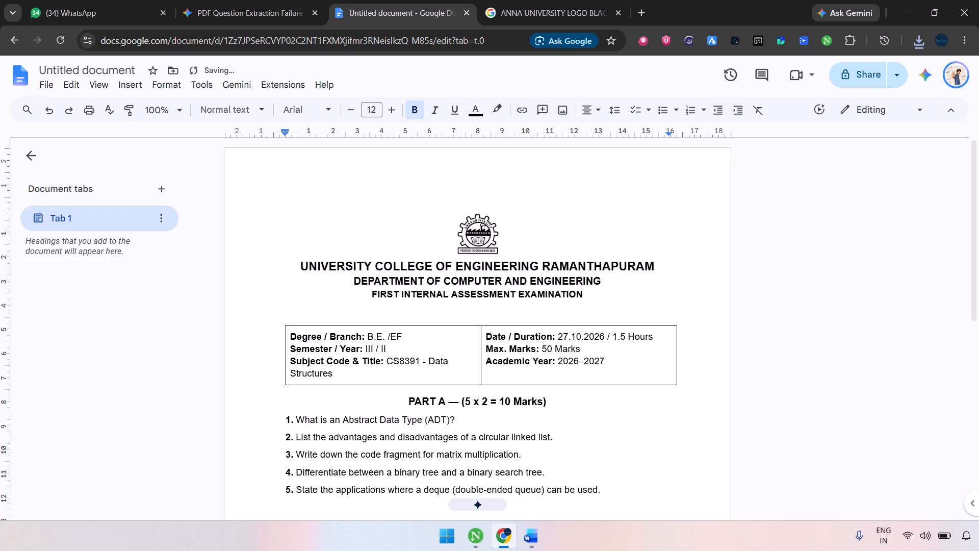
key(Right)
key(Right)
key(Right)
key(Right)
key(Right)
key(BackSpace)
key(BackSpace)
key(BackSpace)
key(BackSpace)
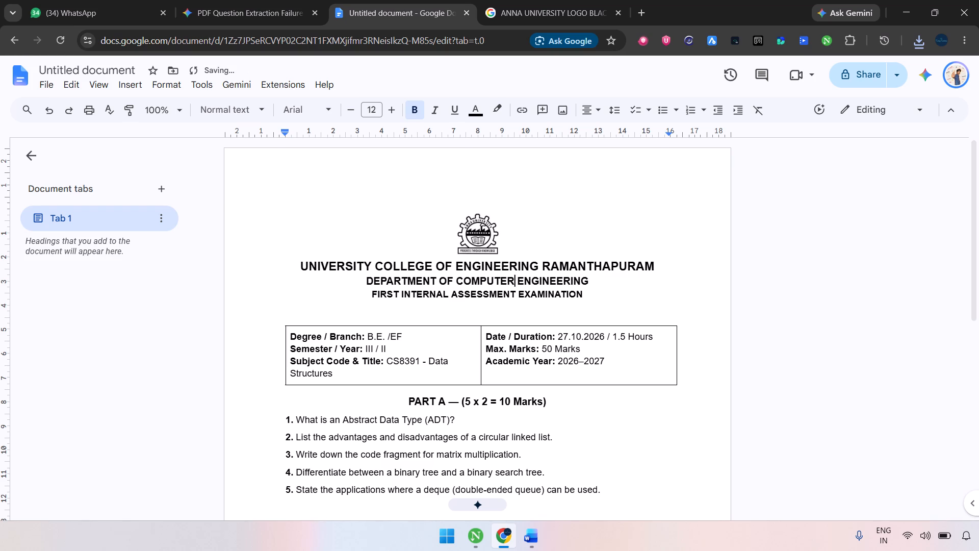
Place the insertion point between OF and COMPUTER in the department line.
key(Left)
key(Left)
key(Left)
key(Left)
key(Left)
key(Left)
key(Left)
key(Left)
key(Left)
Insert ELECTRICAL AND before COMPUTER in the department line so it reads DEPARTMENT OF ELECTRICAL AND COMPUTER ENGINEERING.
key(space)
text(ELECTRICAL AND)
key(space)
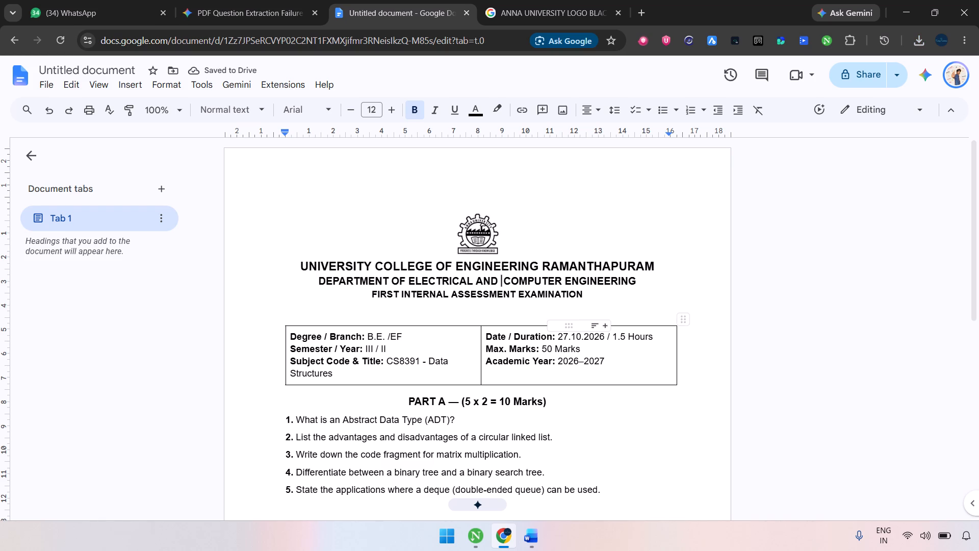
Delete the date in the exam details table's Date / Duration entry, keeping the slash and the 1.5 Hours duration.
scroll(560, 316, down, 1)
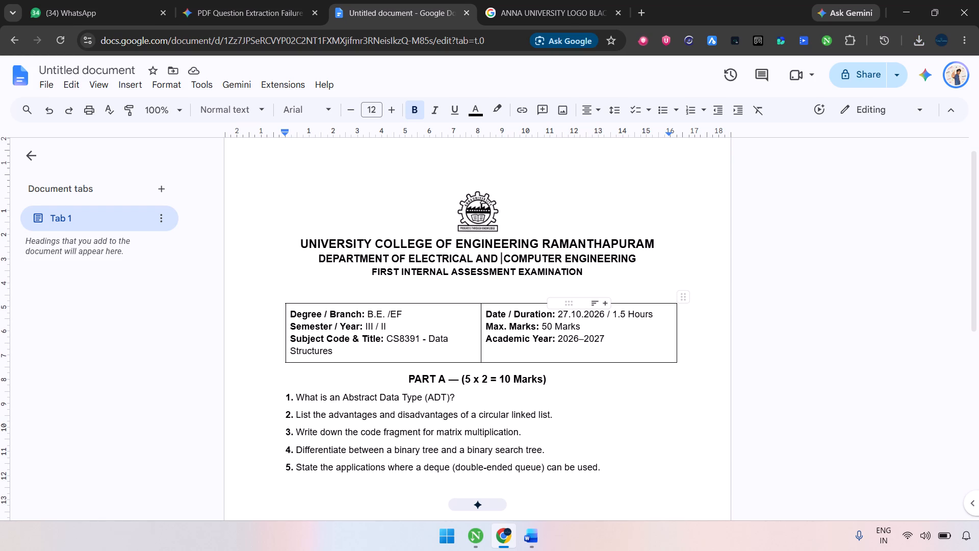
click(601, 315)
click(608, 315)
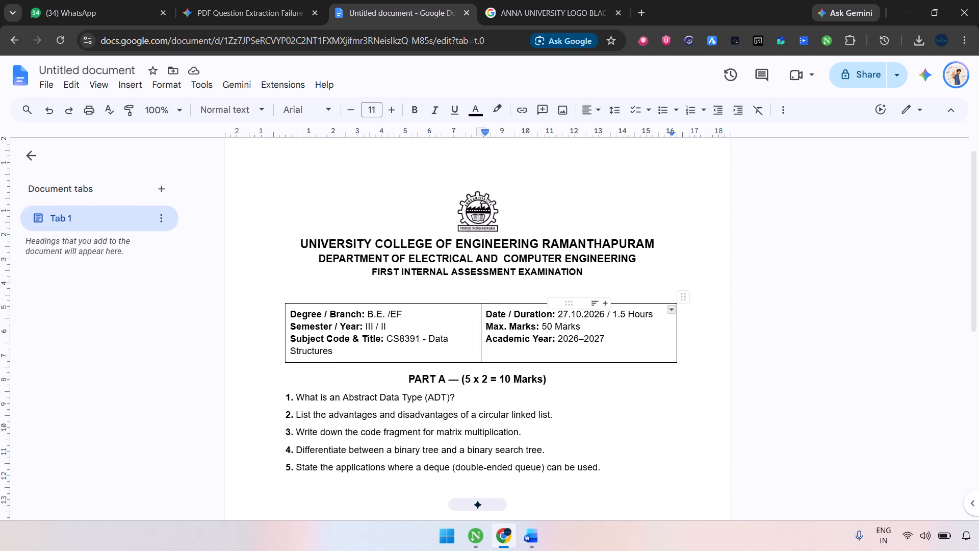
key(BackSpace)
key(BackSpace)
key(BackSpace)
key(BackSpace)
key(BackSpace)
key(BackSpace)
key(BackSpace)
key(BackSpace)
key(BackSpace)
key(BackSpace)
key(BackSpace)
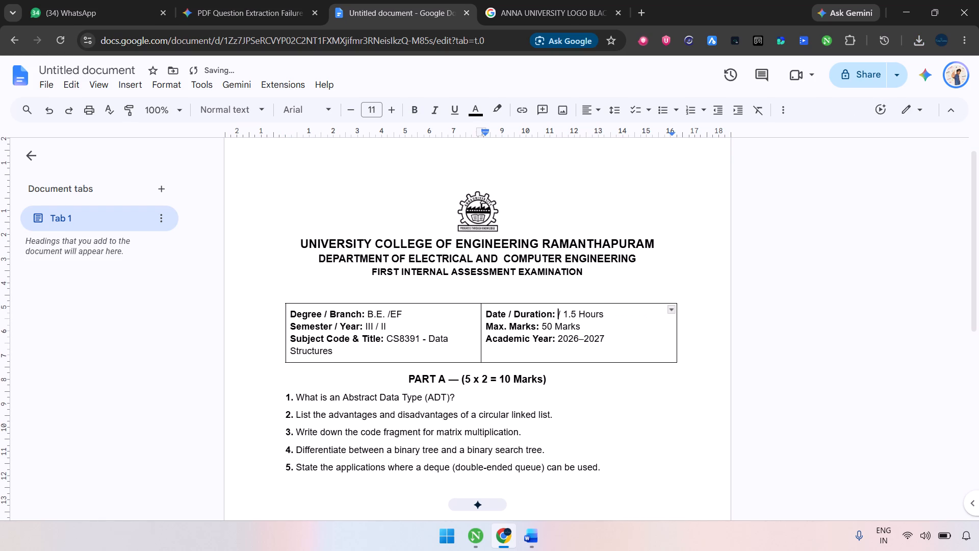
Switch to the Neat Download Manager window with the list of downloads.
click(478, 542)
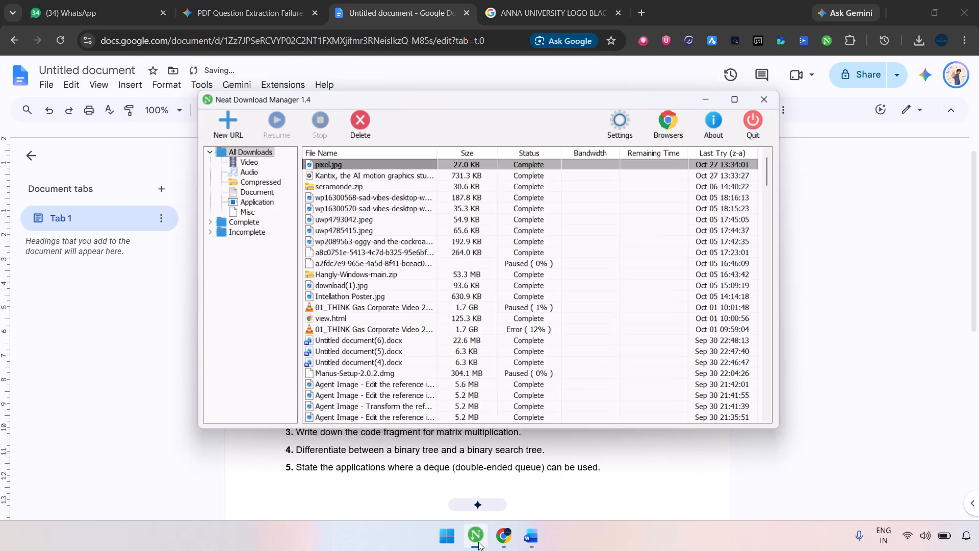
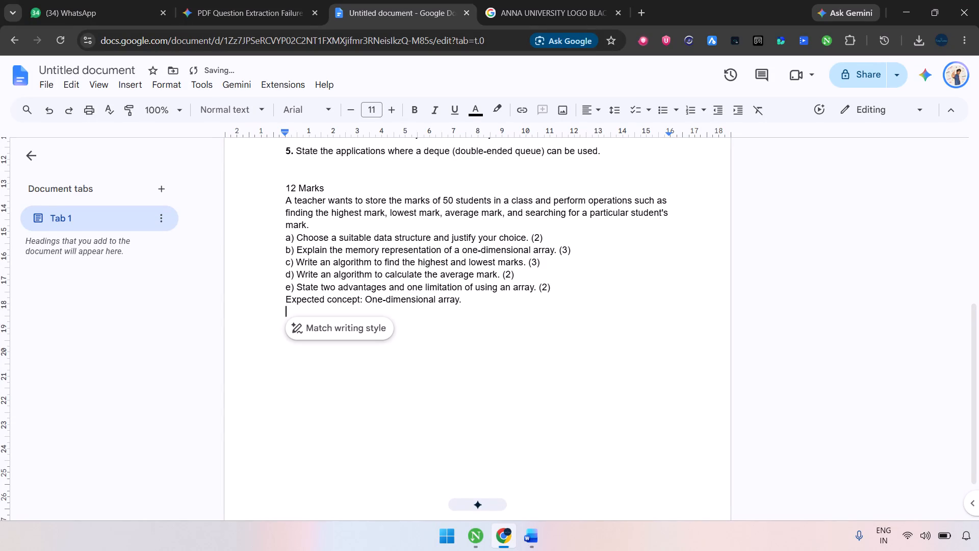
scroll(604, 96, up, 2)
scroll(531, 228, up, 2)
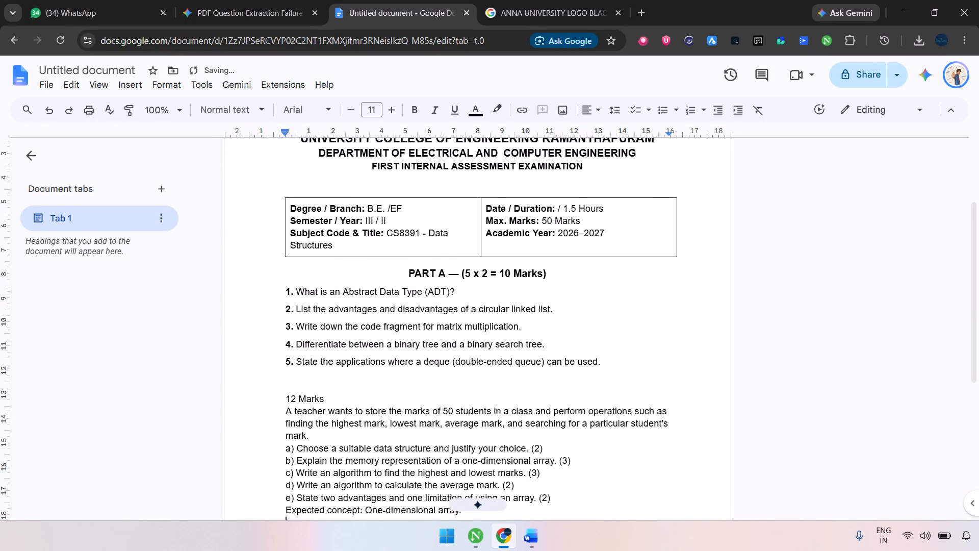
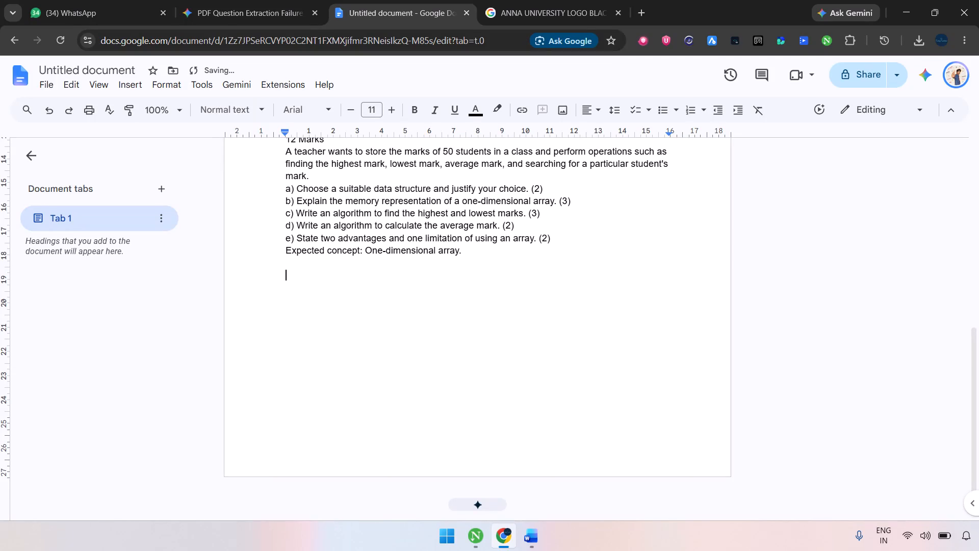
Paste the question text "Program for polynomial addition" below the Expected concept: One-dimensional array line.
key(ctrl+v)
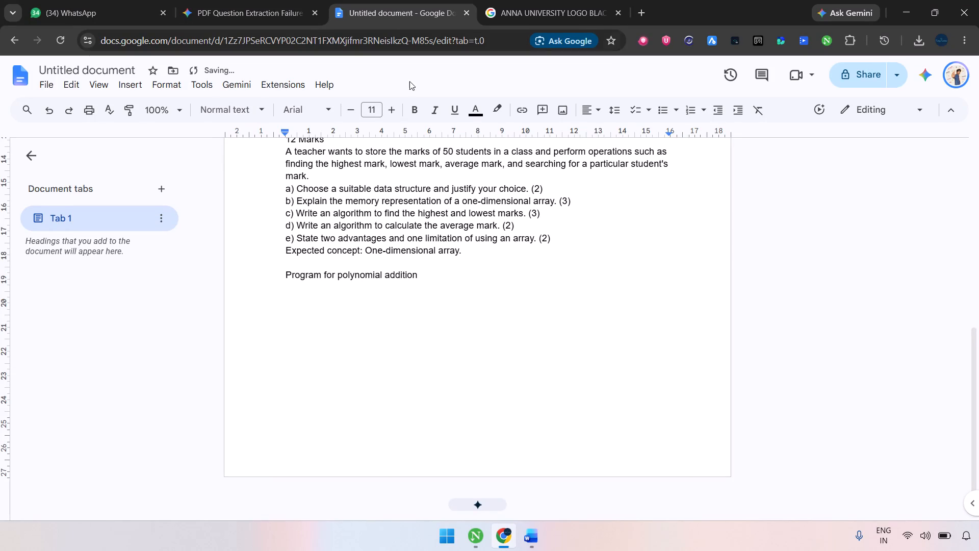
scroll(384, 295, up, 6)
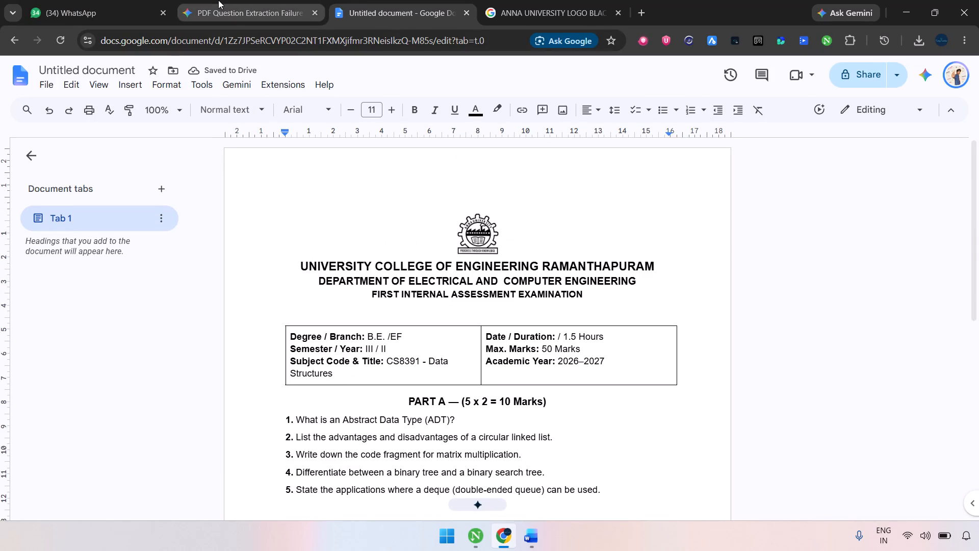
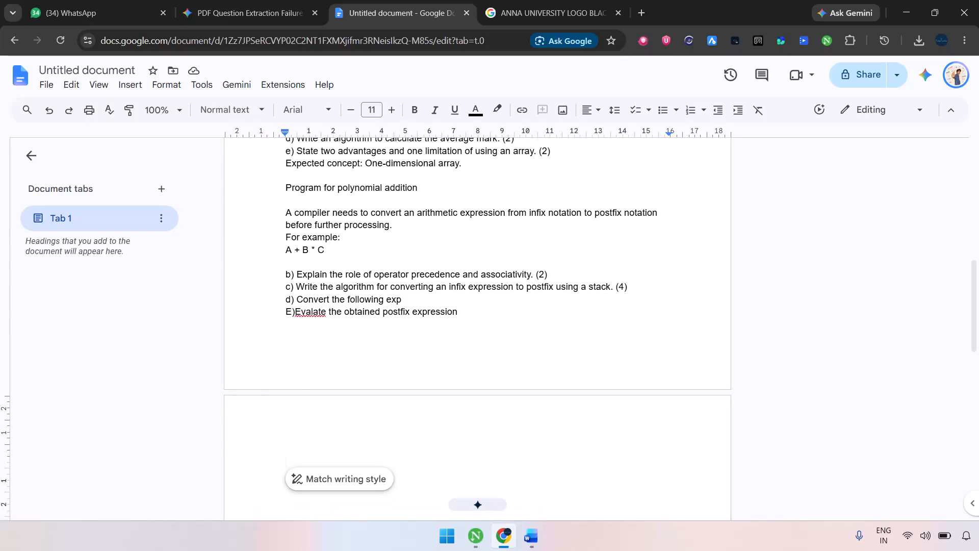
Complete the cut-off last word of sub-question d so it reads "Convert the following expression".
click(433, 305)
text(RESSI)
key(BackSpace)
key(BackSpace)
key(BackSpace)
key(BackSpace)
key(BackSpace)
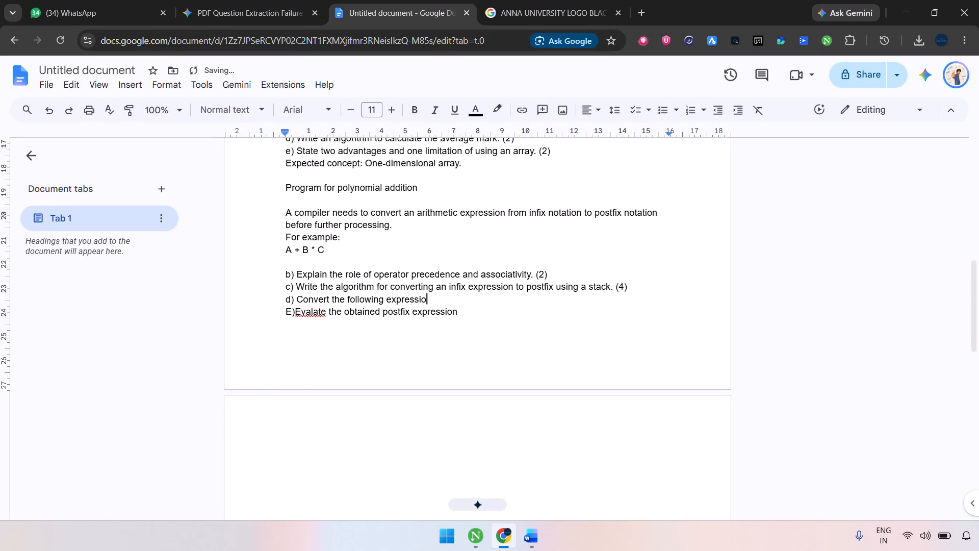
After the postfix evaluation sub-question, add the 12 Marks hospital waiting-list question with parts a to e on the second page.
click(460, 311)
Paste the copied 12-mark hospital waiting-list question on a new line below the postfix evaluation sub-question.
key(Return)
key(ctrl+v)
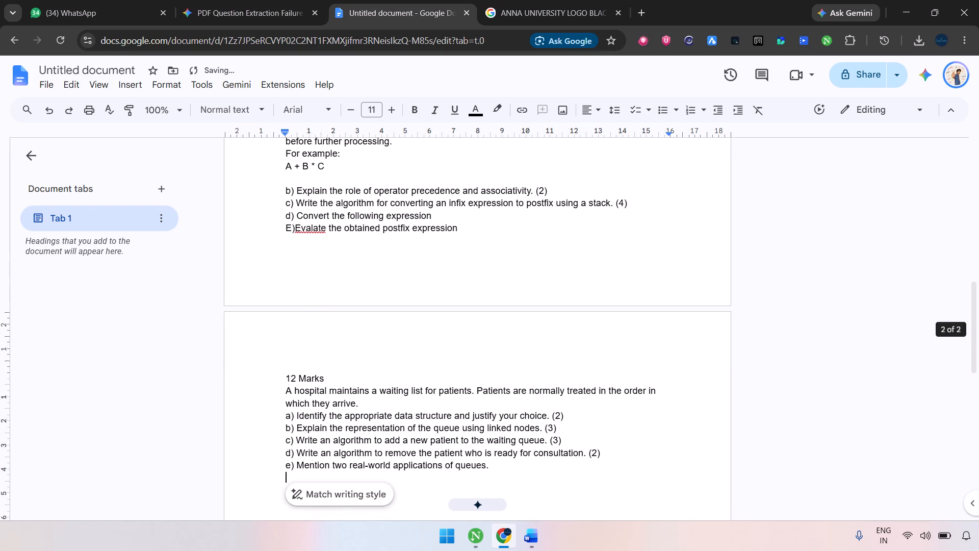
scroll(442, 259, down, 1)
click(330, 361)
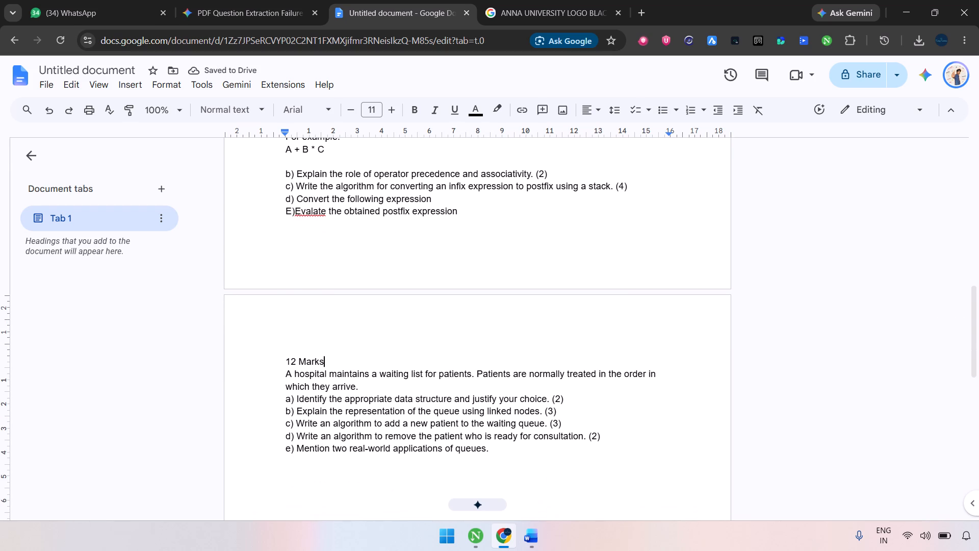
key(Return)
key(BackSpace)
scroll(330, 361, up, 2)
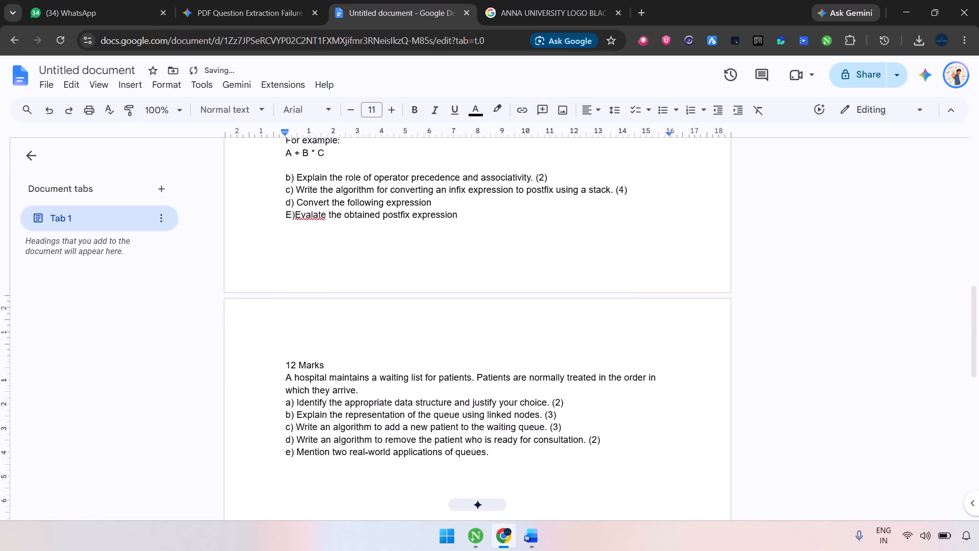
scroll(330, 361, up, 5)
scroll(330, 361, down, 2)
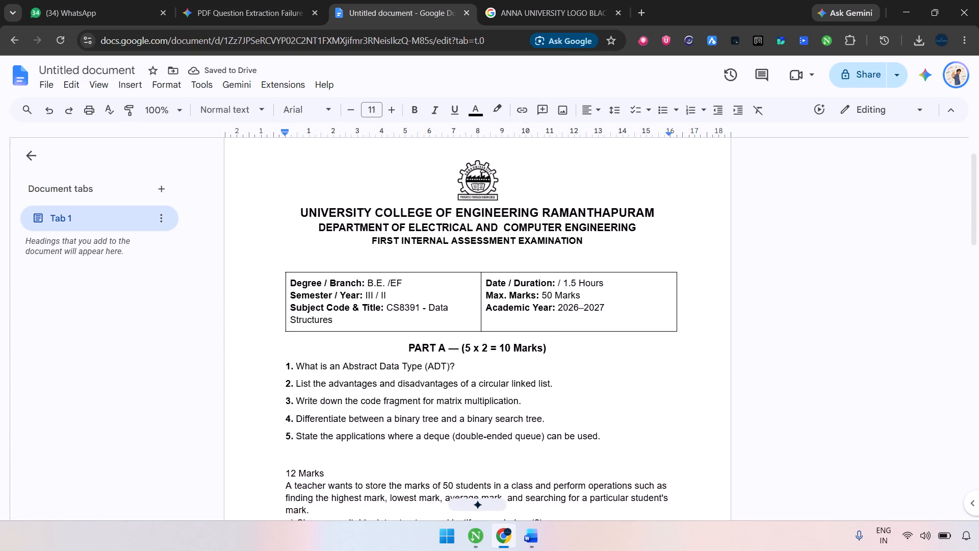
scroll(330, 361, down, 1)
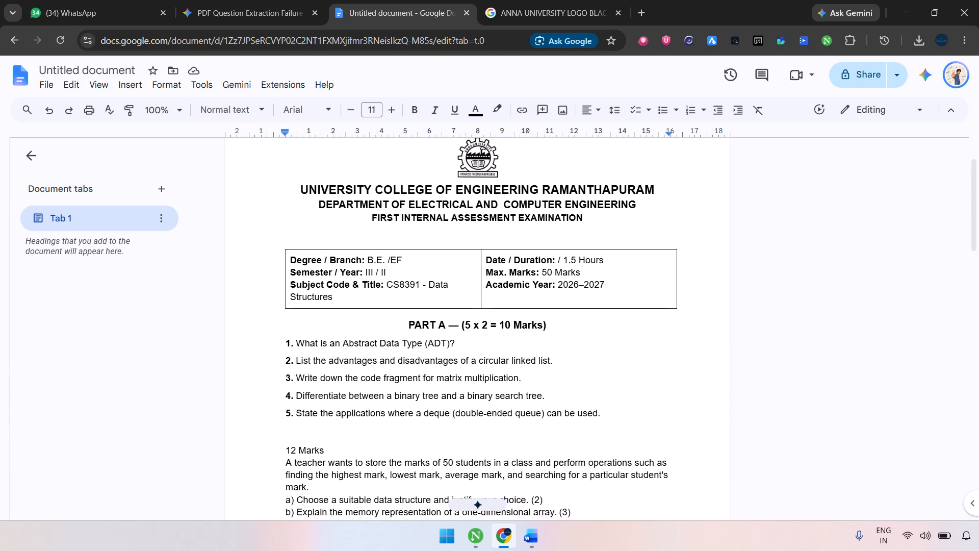
click(558, 259)
scroll(539, 329, down, 1)
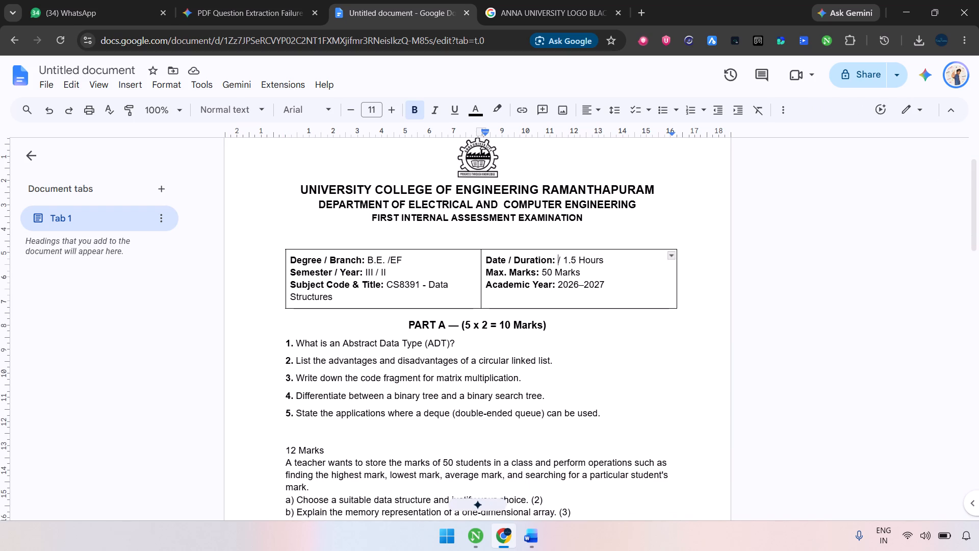
scroll(539, 329, down, 4)
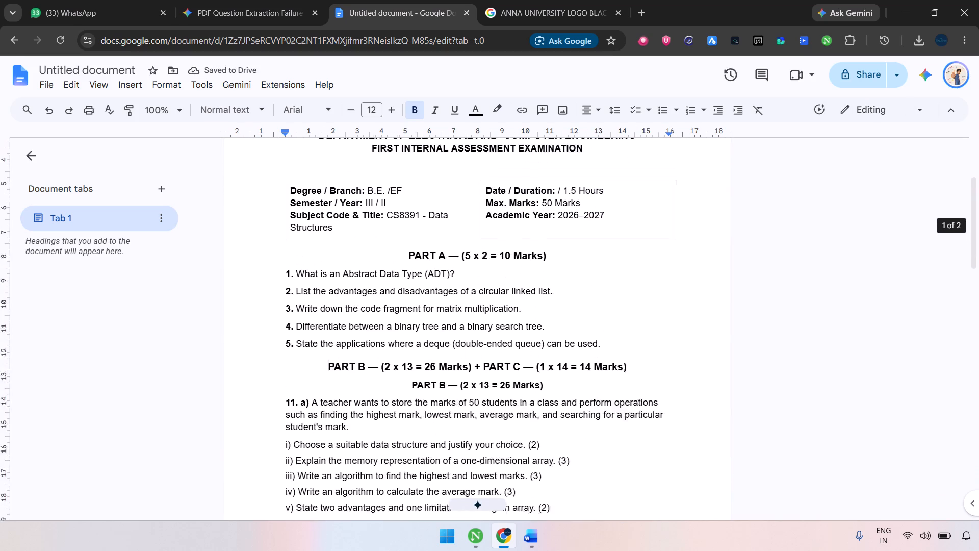
scroll(540, 354, down, 1)
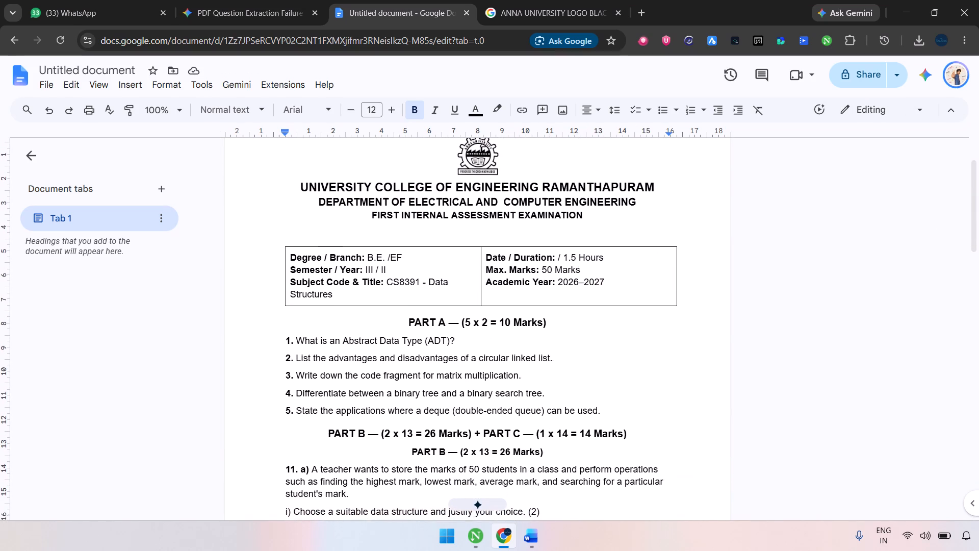
scroll(540, 354, down, 1)
click(480, 432)
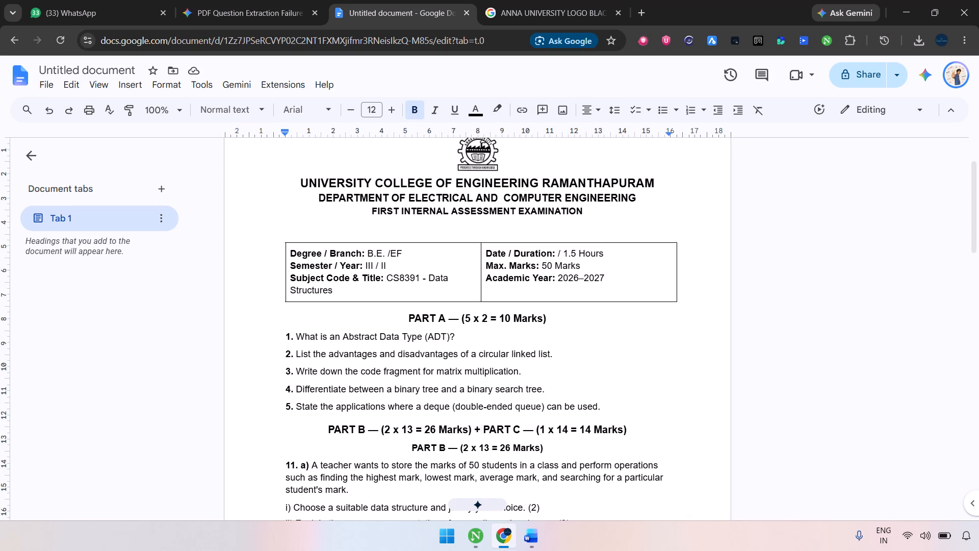
scroll(480, 432, down, 2)
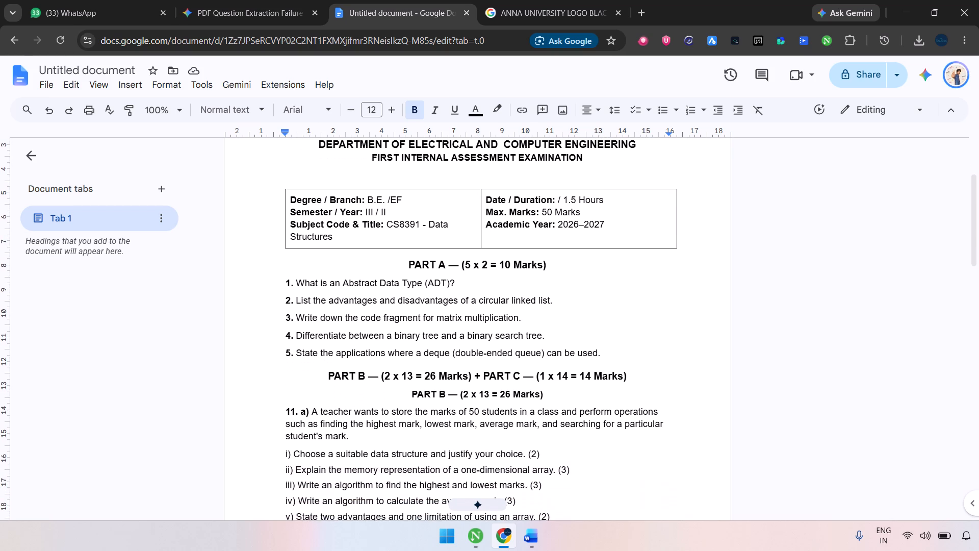
key(BackSpace)
drag(478, 370, 479, 370)
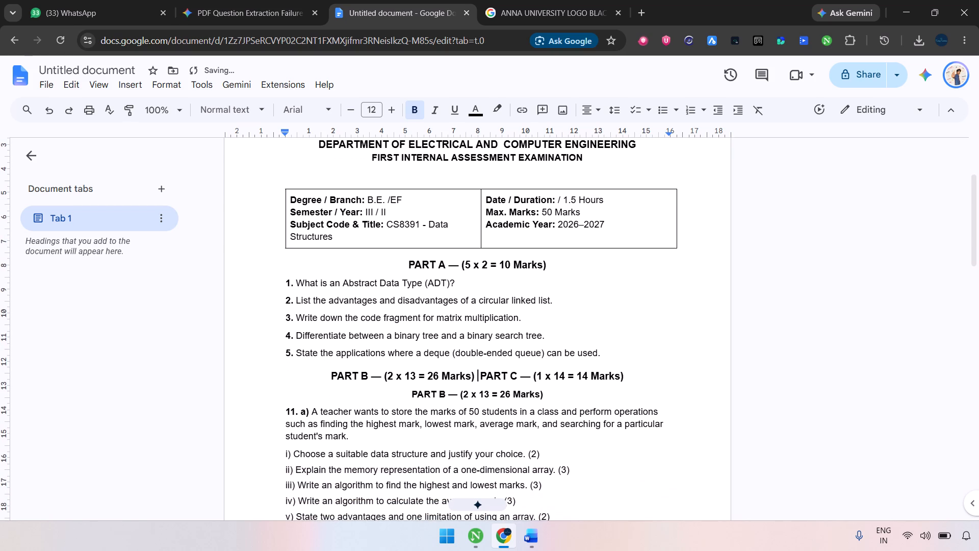
drag(479, 370, 649, 379)
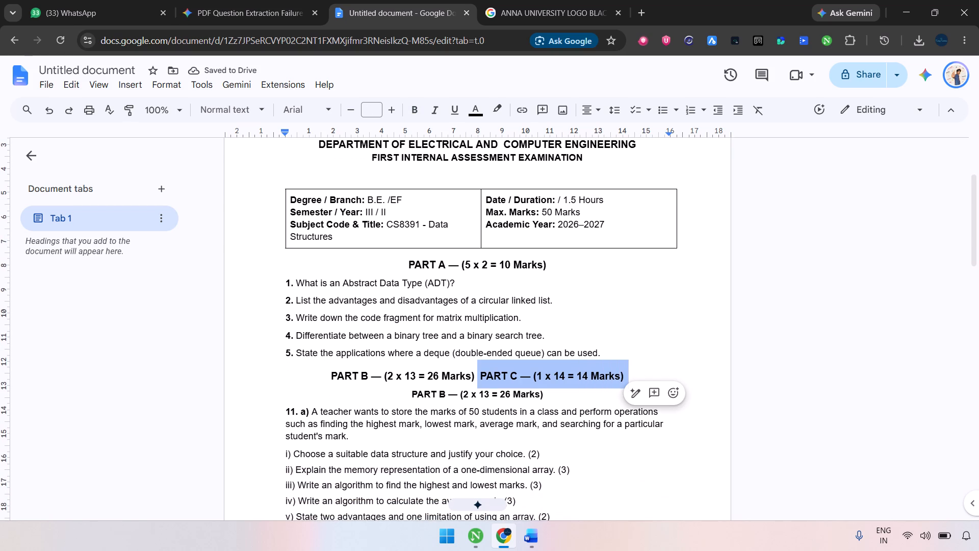
right_click(571, 378)
right_click(571, 378)
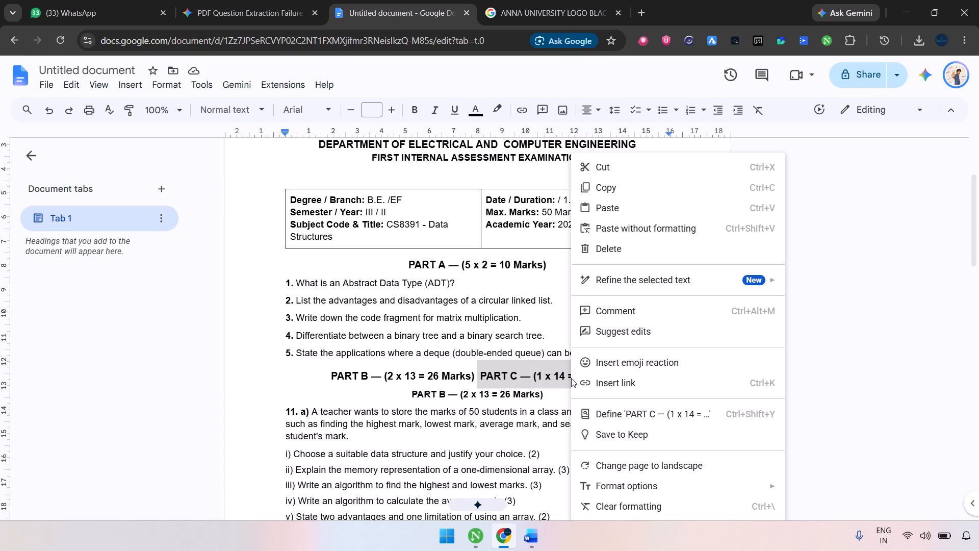
click(603, 171)
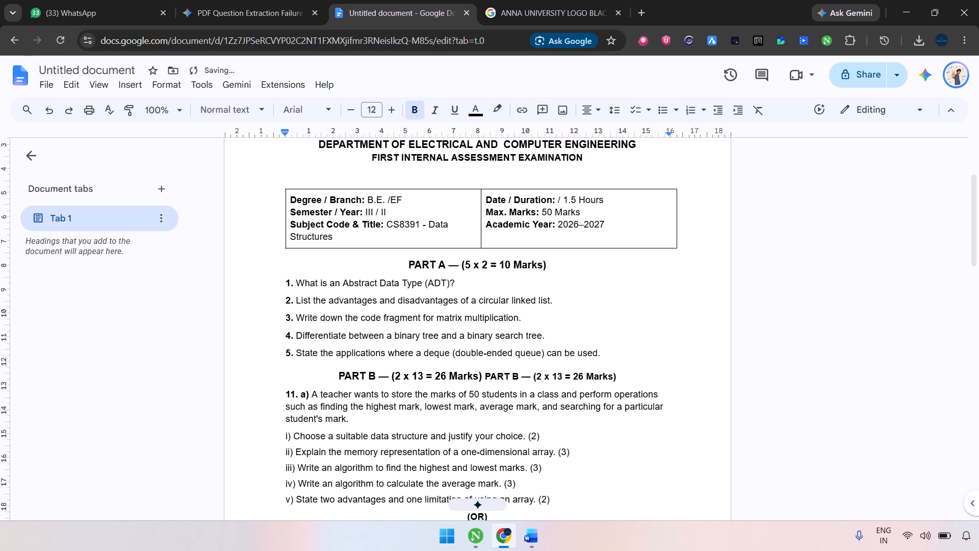
key(Return)
Insert a blank line after Part A question 5, above the PART B heading.
scroll(492, 379, down, 2)
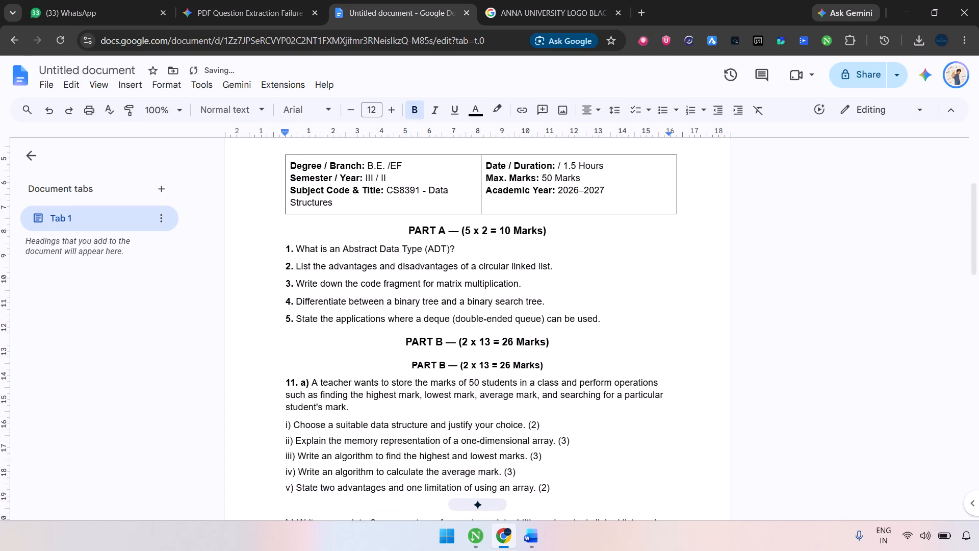
scroll(492, 379, down, 2)
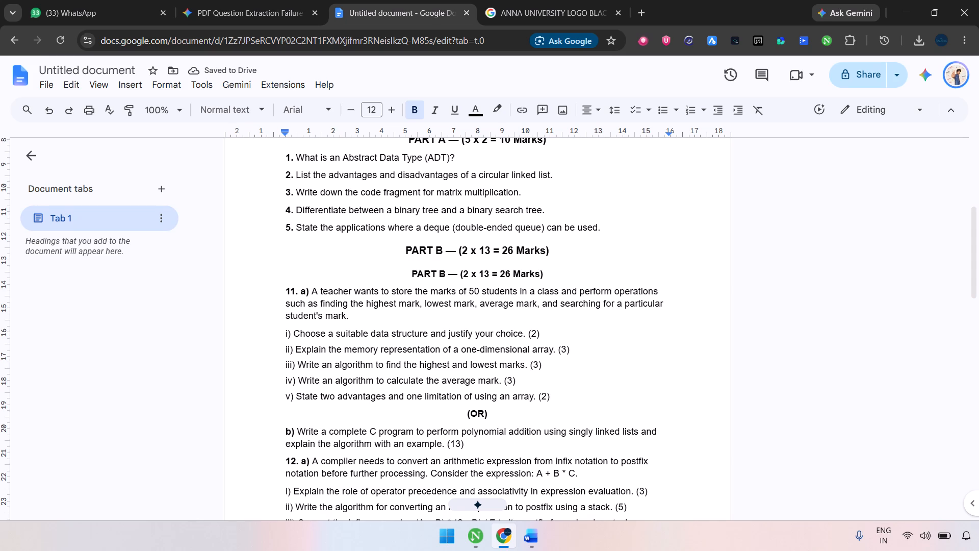
click(609, 237)
click(606, 231)
key(Return)
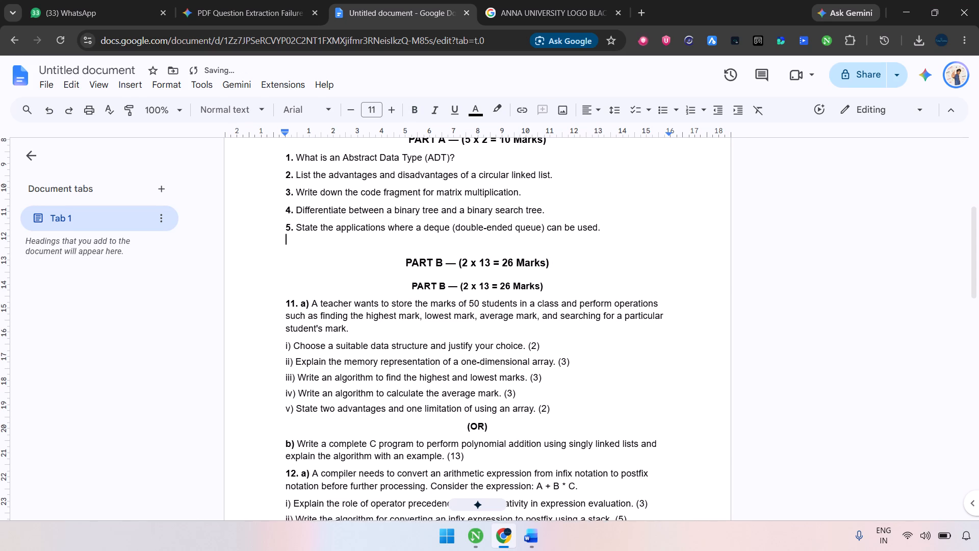
scroll(606, 231, down, 6)
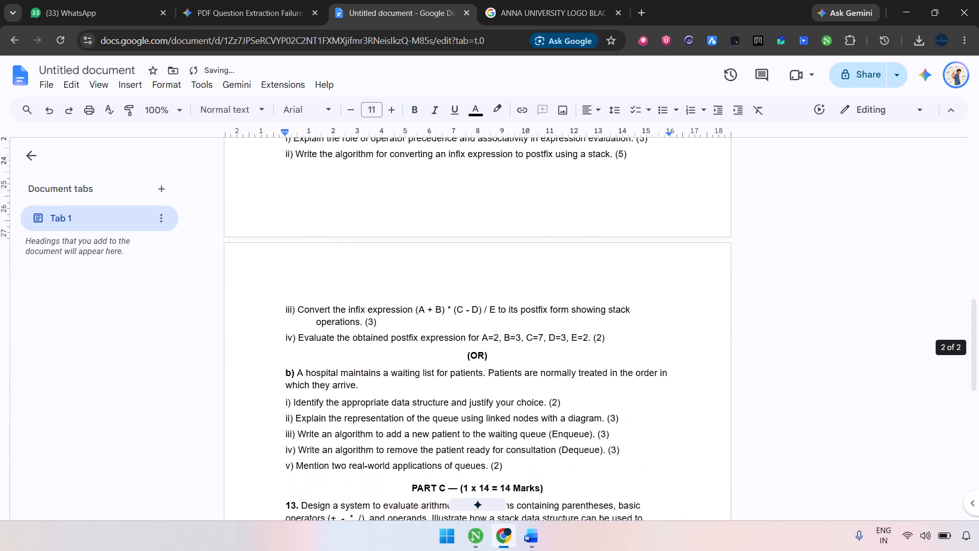
Paste the cut PART C — (1 x 14 = 14 Marks) heading, spaced toward the centre, below question 12 b) v) after a blank line.
scroll(606, 231, down, 1)
click(518, 176)
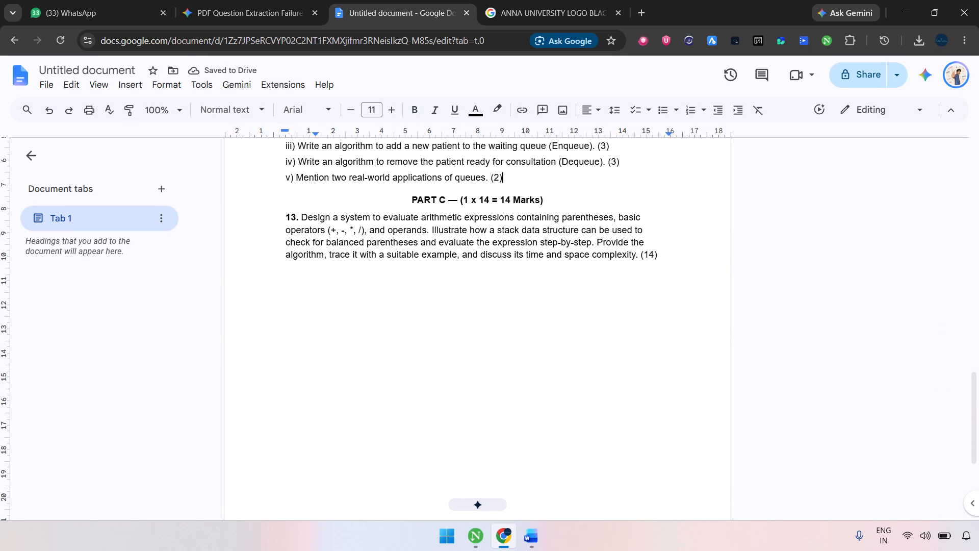
key(Return)
key(Return)
click(467, 208)
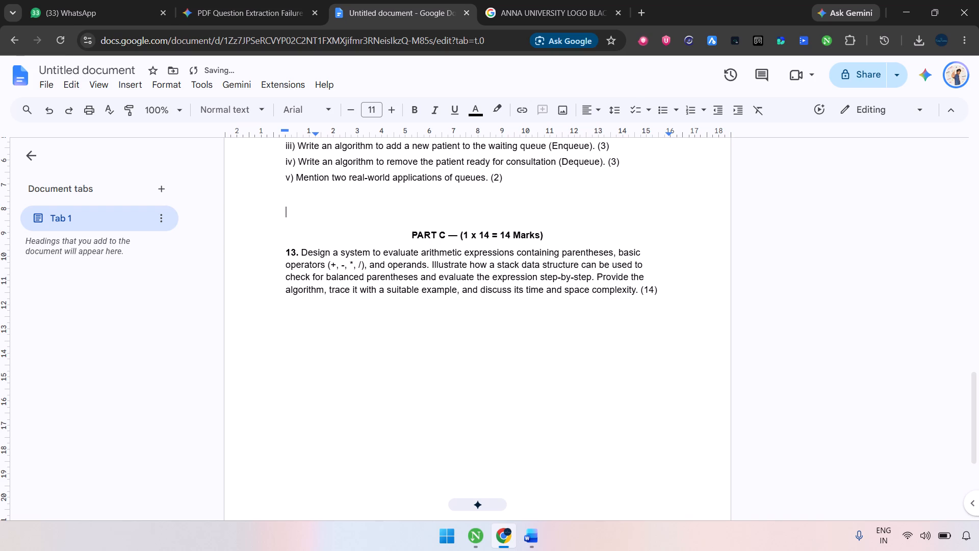
key(space)
key(space)
key(space)
key(space)
key(space)
key(space)
key(space)
key(space)
key(space)
key(space)
key(space)
key(space)
key(space)
key(space)
key(space)
key(space)
key(space)
key(space)
key(space)
key(space)
key(space)
key(ctrl+v)
key(BackSpace)
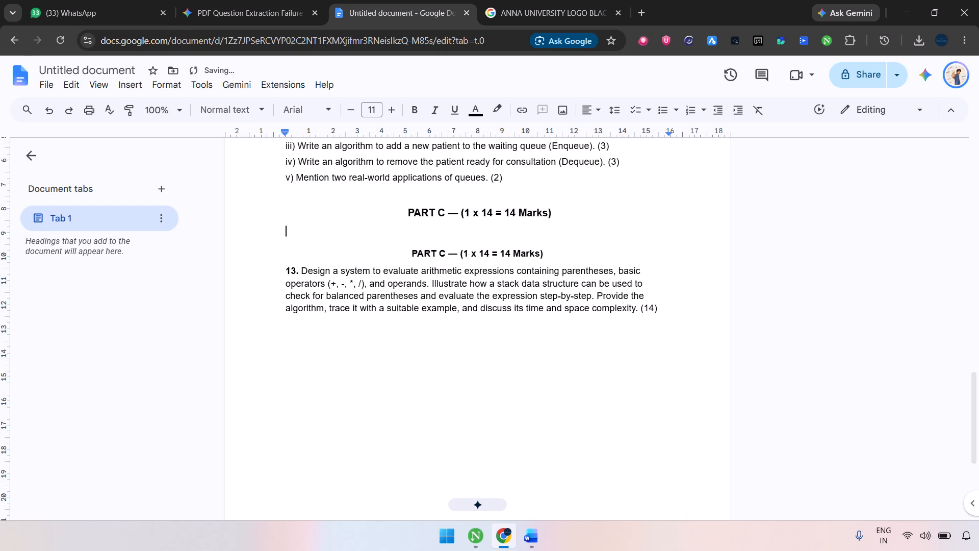
key(BackSpace)
Insert a blank line between the smaller PART C heading and question 13.
scroll(417, 237, up, 1)
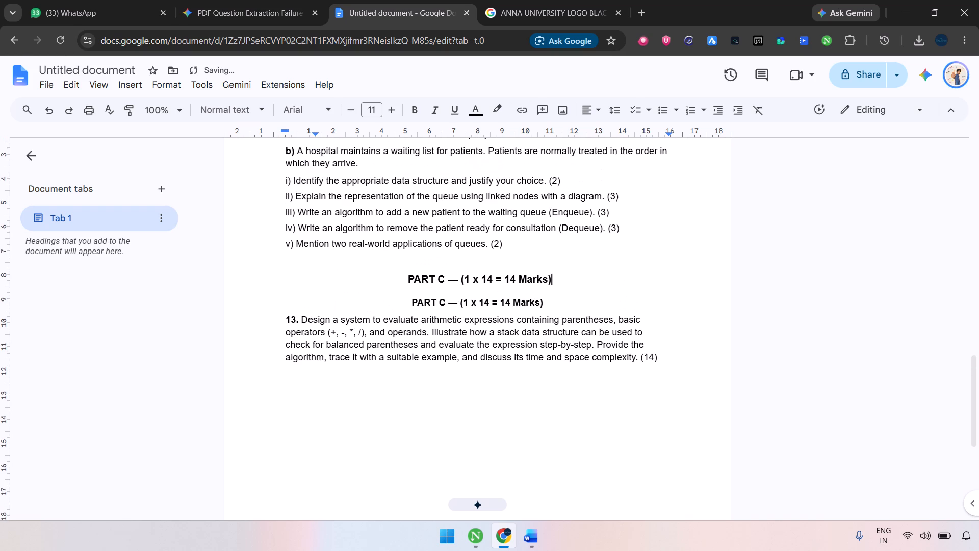
click(545, 297)
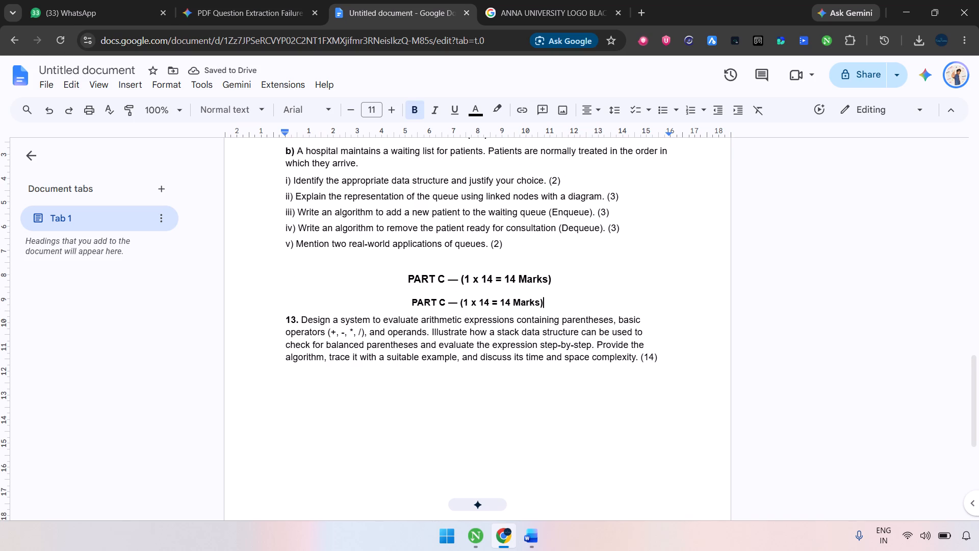
key(Return)
Insert a blank line between the smaller PART B heading and question 11.
scroll(545, 297, up, 2)
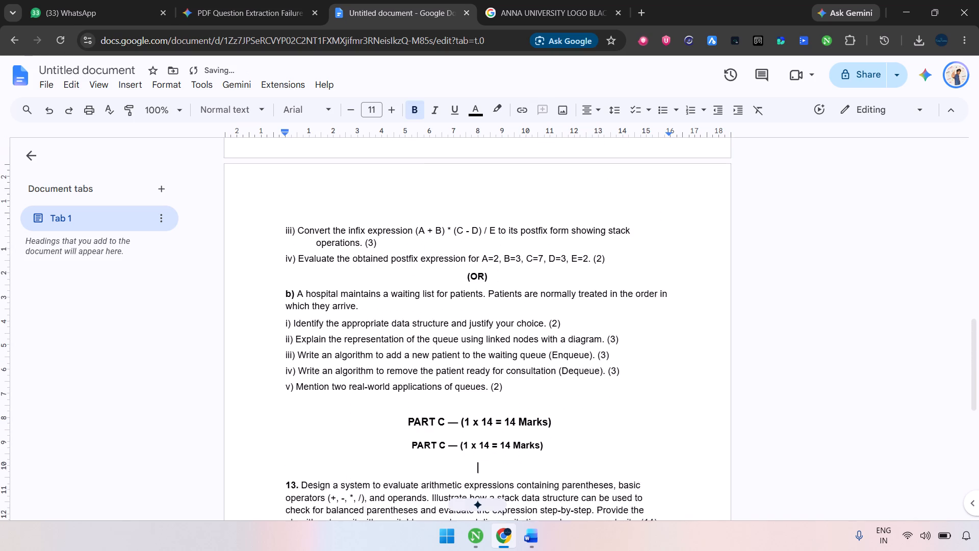
scroll(545, 297, up, 3)
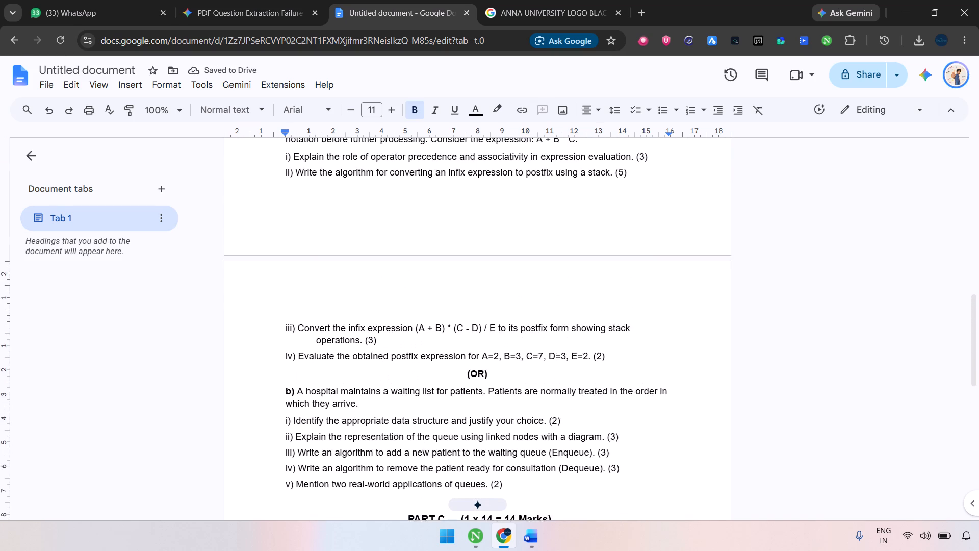
scroll(513, 288, up, 4)
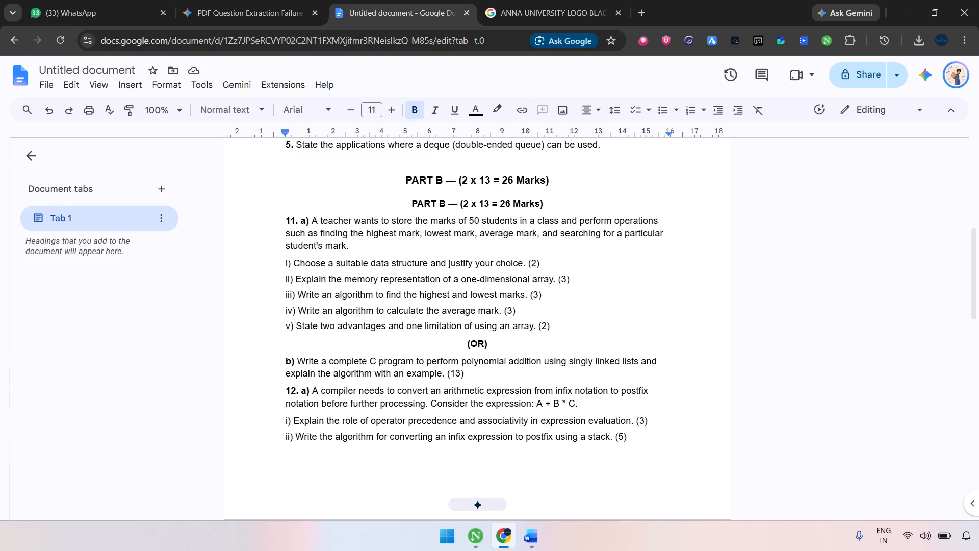
scroll(513, 288, up, 2)
click(550, 301)
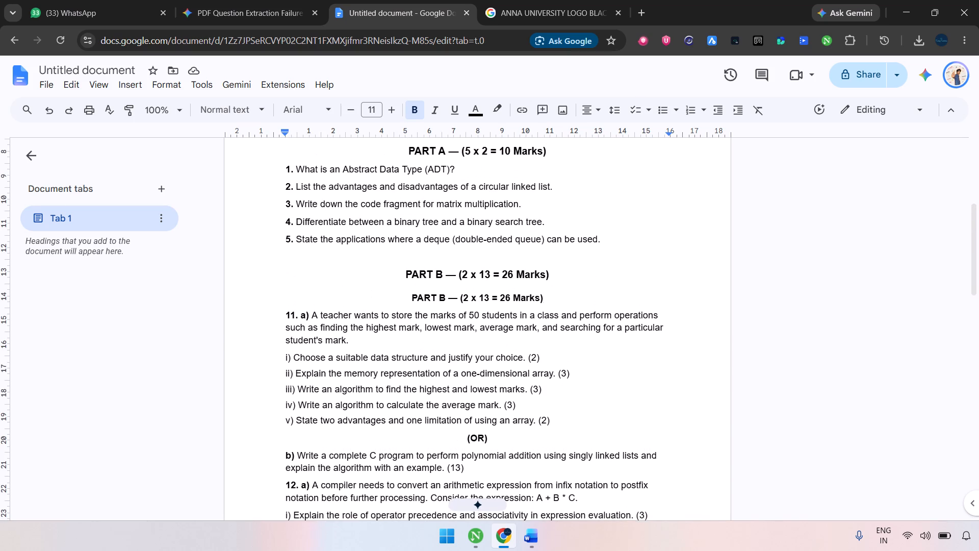
key(Return)
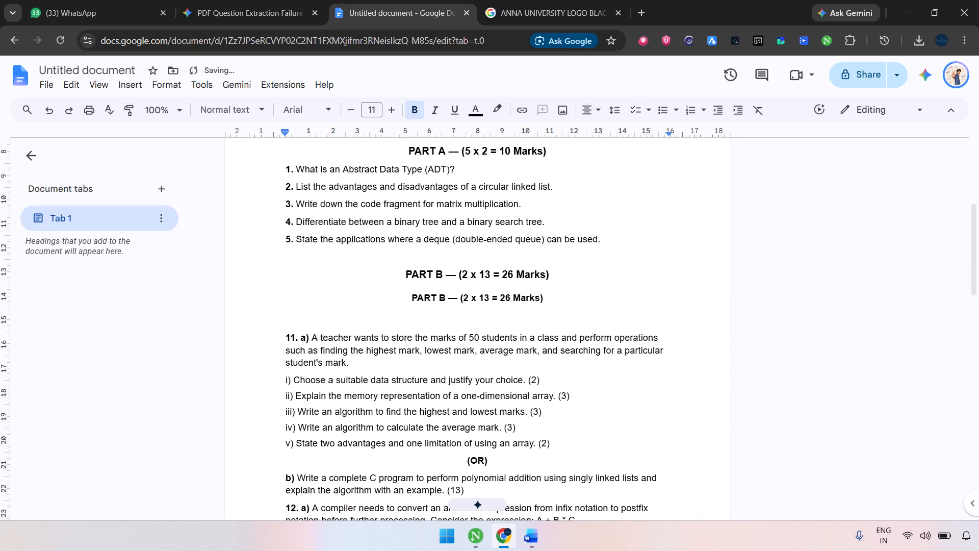
click(544, 279)
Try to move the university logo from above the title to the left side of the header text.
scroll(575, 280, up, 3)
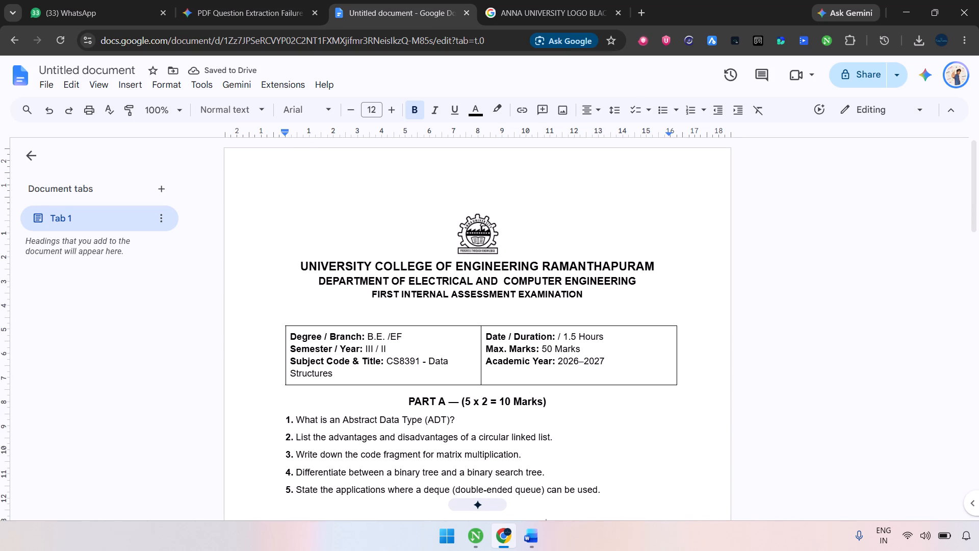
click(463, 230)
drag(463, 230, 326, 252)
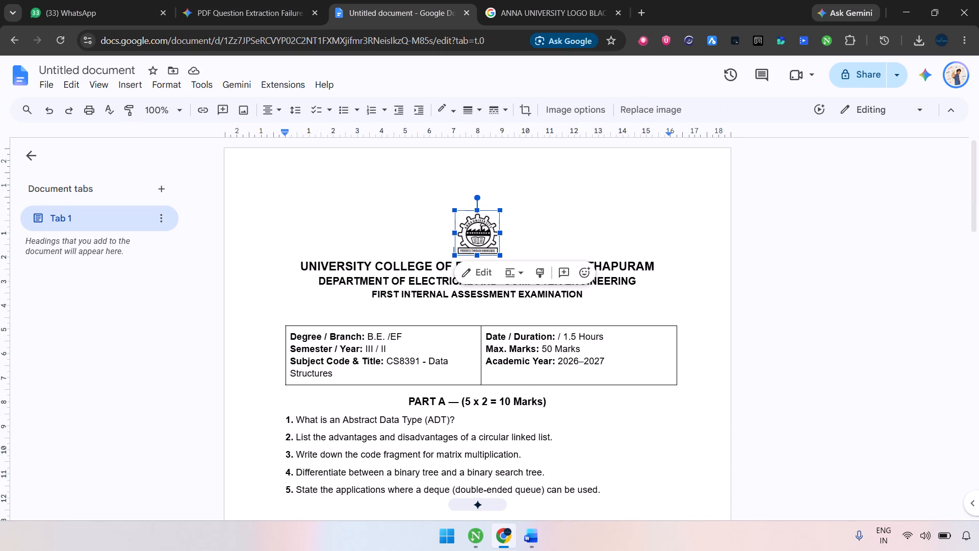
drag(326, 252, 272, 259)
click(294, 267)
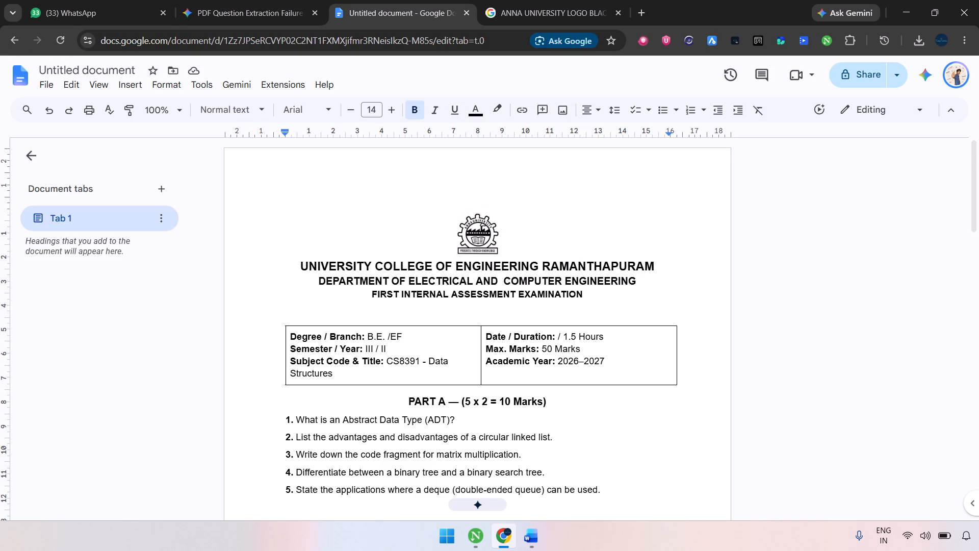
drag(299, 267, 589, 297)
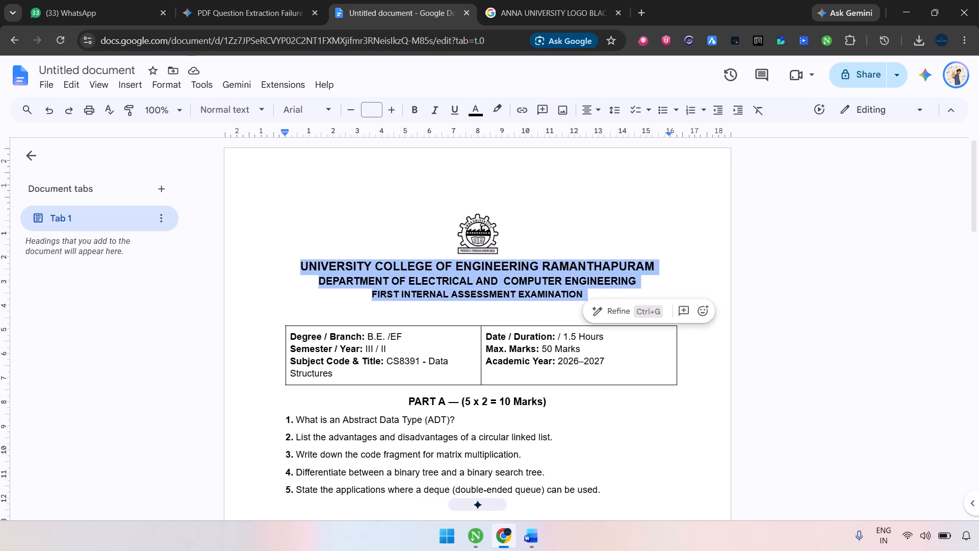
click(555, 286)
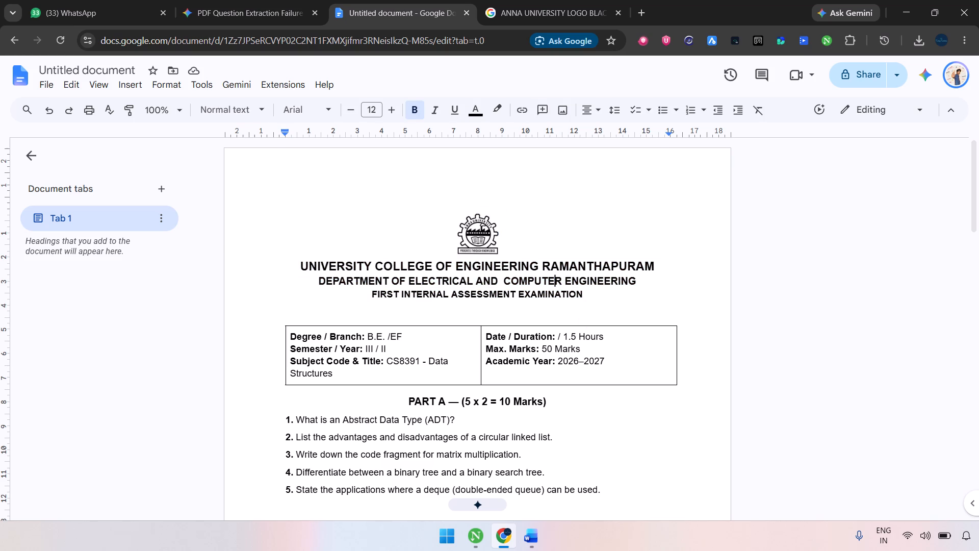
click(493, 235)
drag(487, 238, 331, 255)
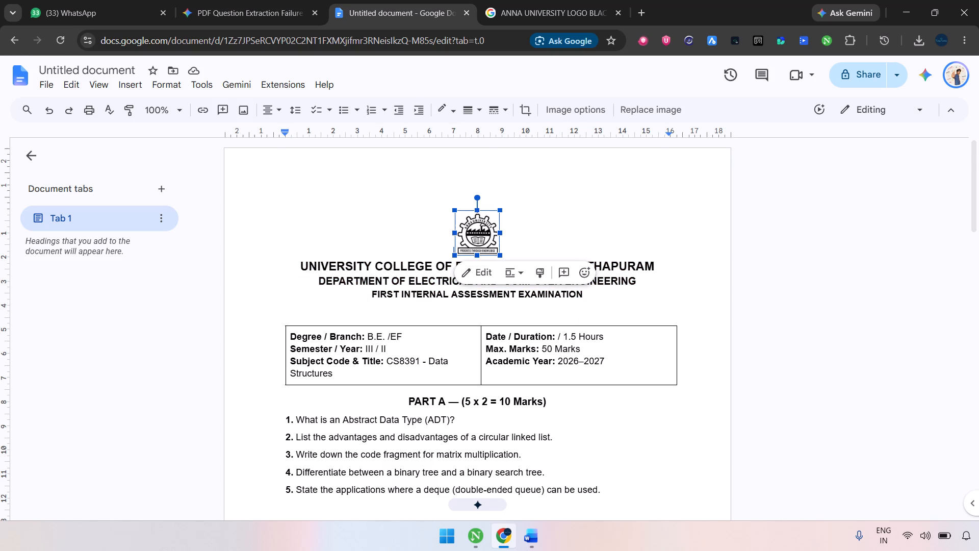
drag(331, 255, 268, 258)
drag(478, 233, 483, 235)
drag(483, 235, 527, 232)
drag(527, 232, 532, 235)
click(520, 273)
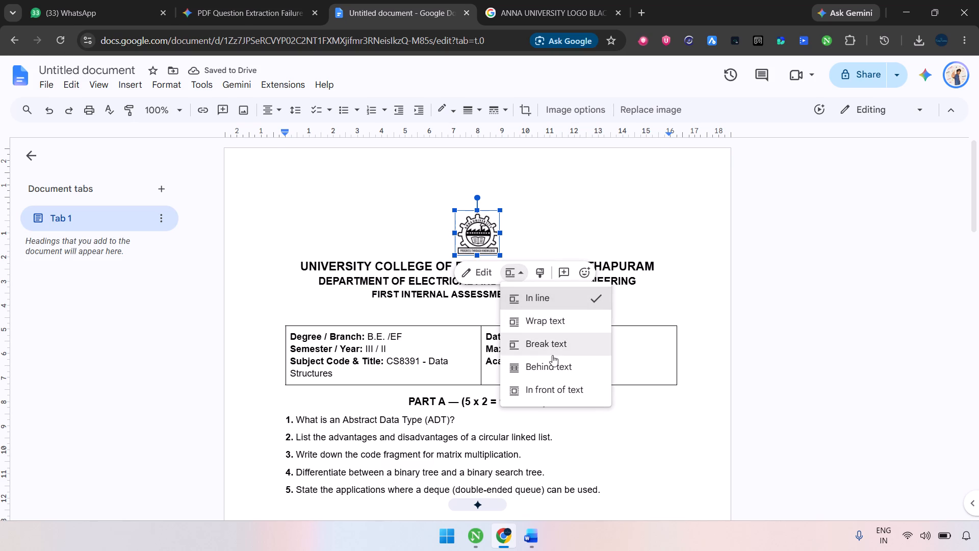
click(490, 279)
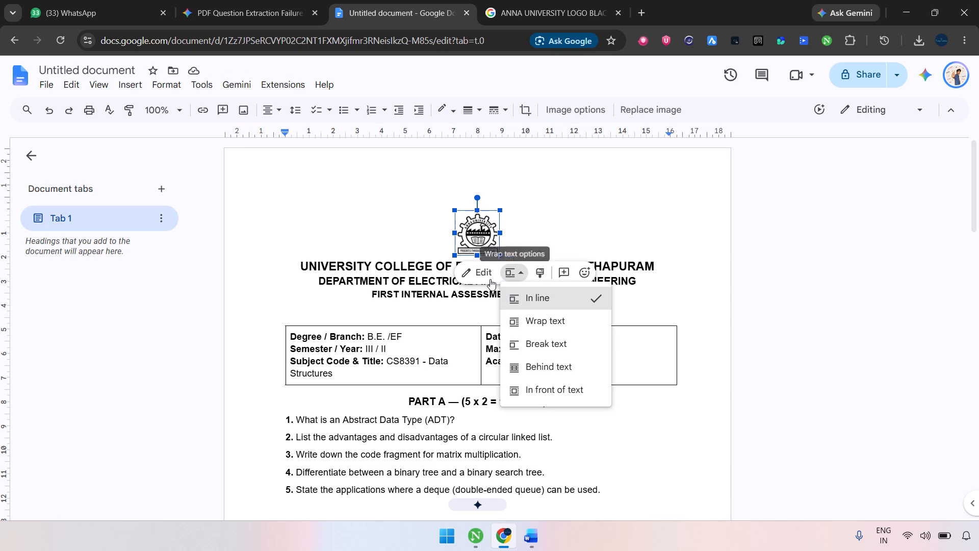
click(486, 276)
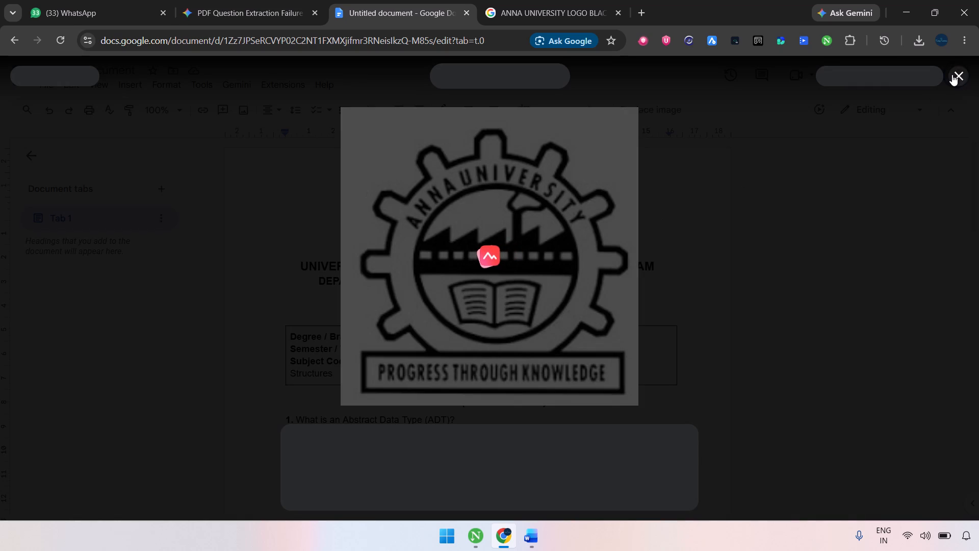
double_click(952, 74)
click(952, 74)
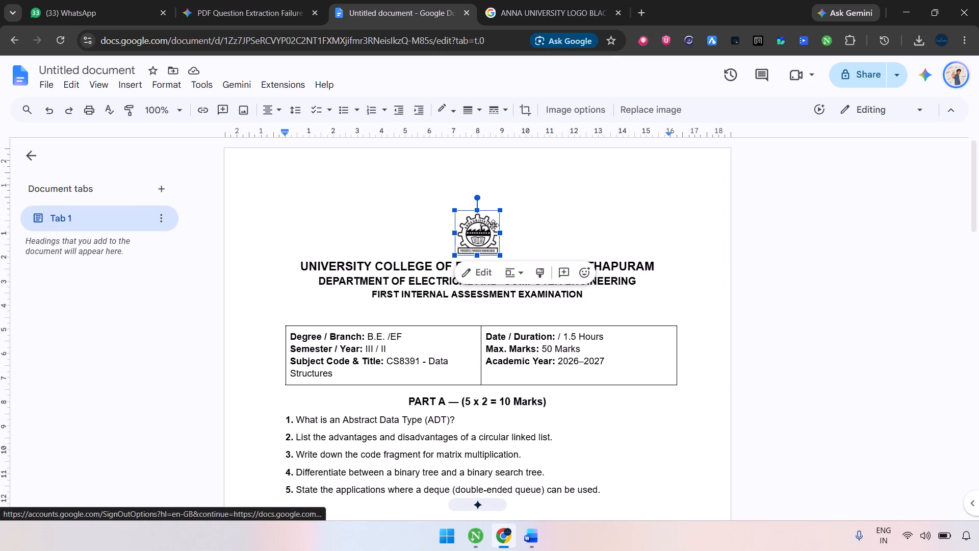
Turn off Lock aspect ratio in the logo's size and rotation options.
right_click(467, 236)
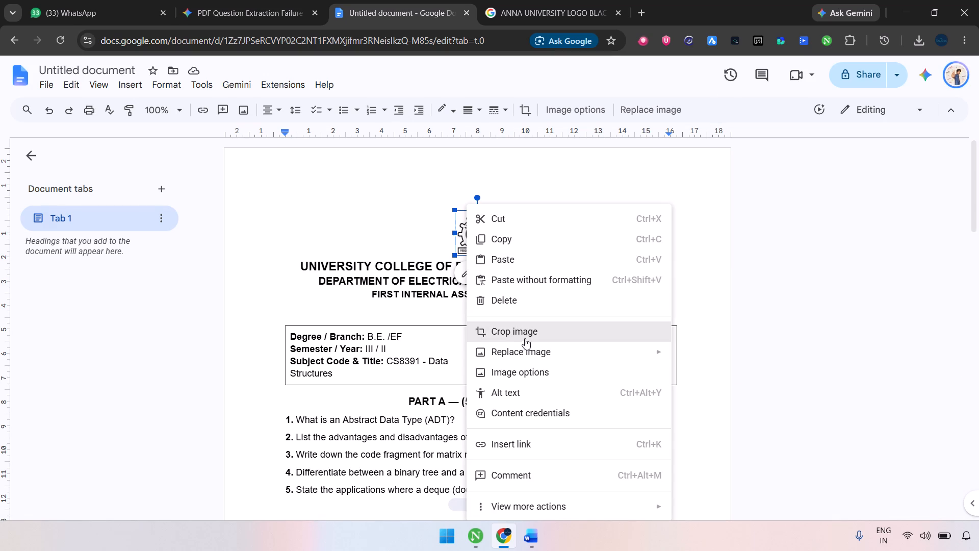
click(533, 370)
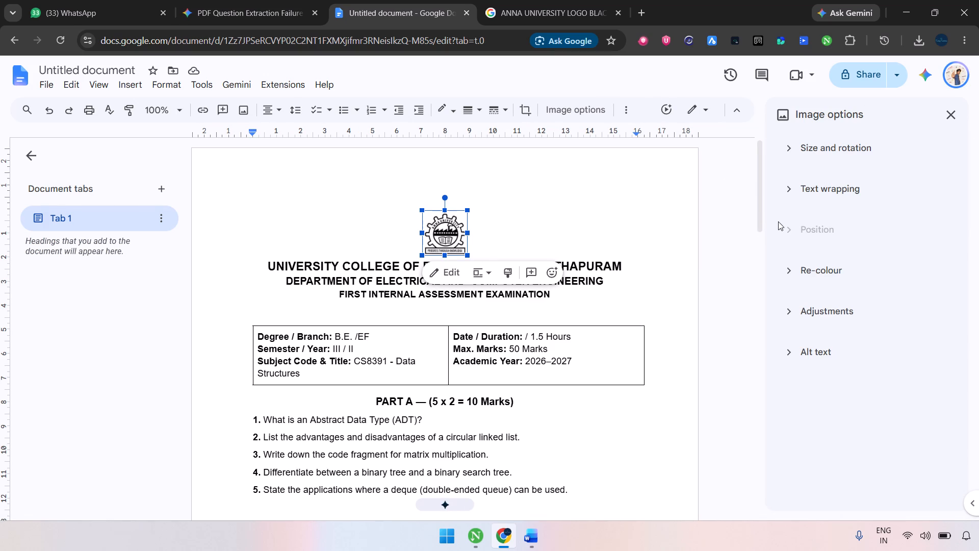
click(815, 300)
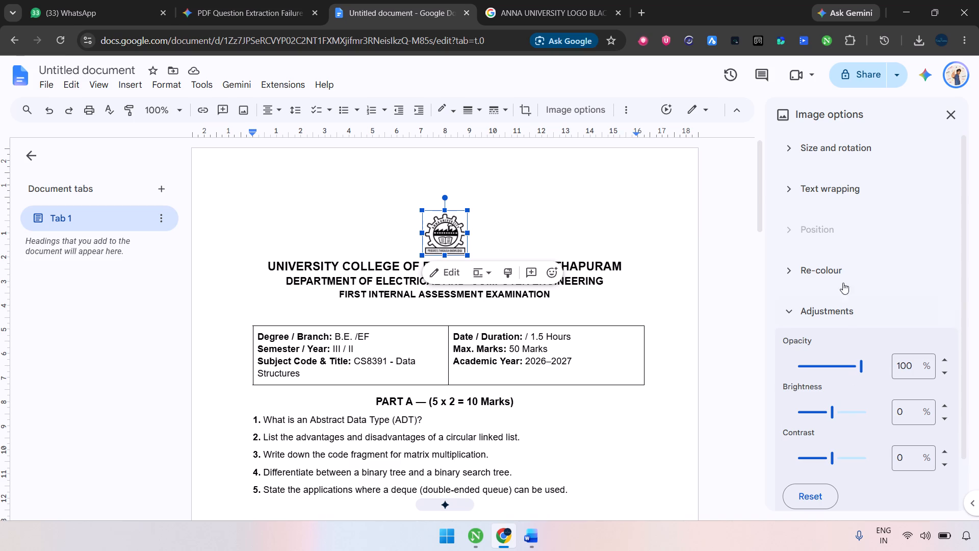
click(830, 180)
click(835, 163)
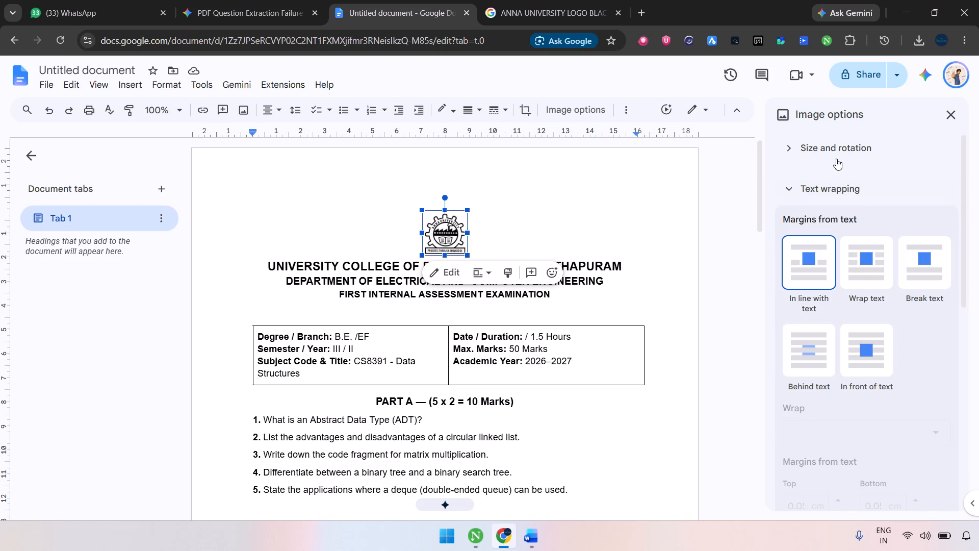
click(839, 150)
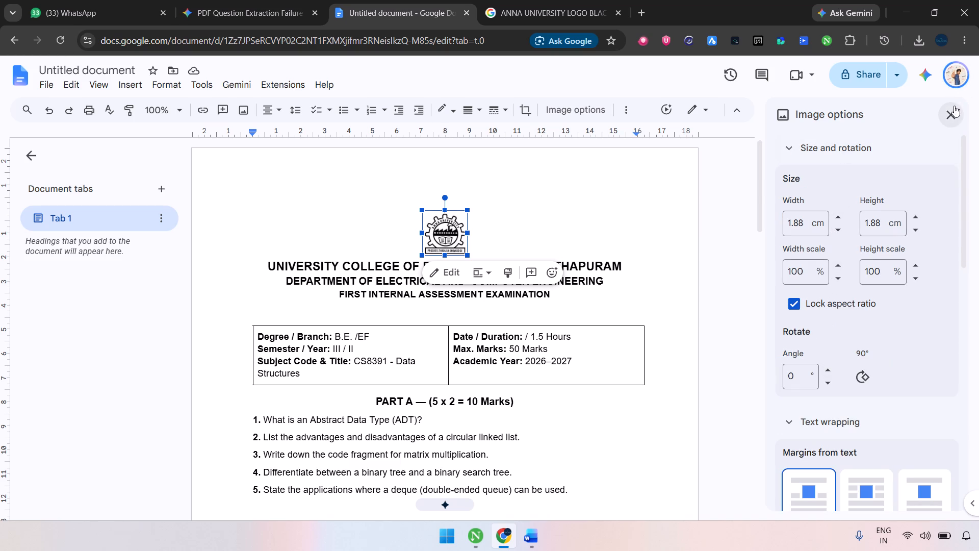
click(797, 304)
click(948, 118)
Move the logo in line to the start of the UNIVERSITY COLLEGE OF ENGINEERING RAMANTHAPURAM title.
drag(474, 227, 350, 241)
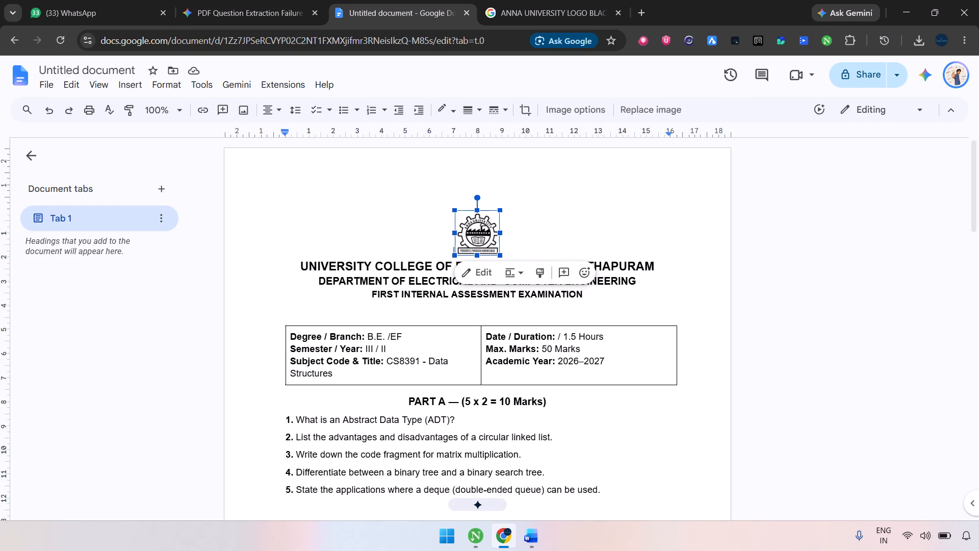
drag(350, 241, 264, 260)
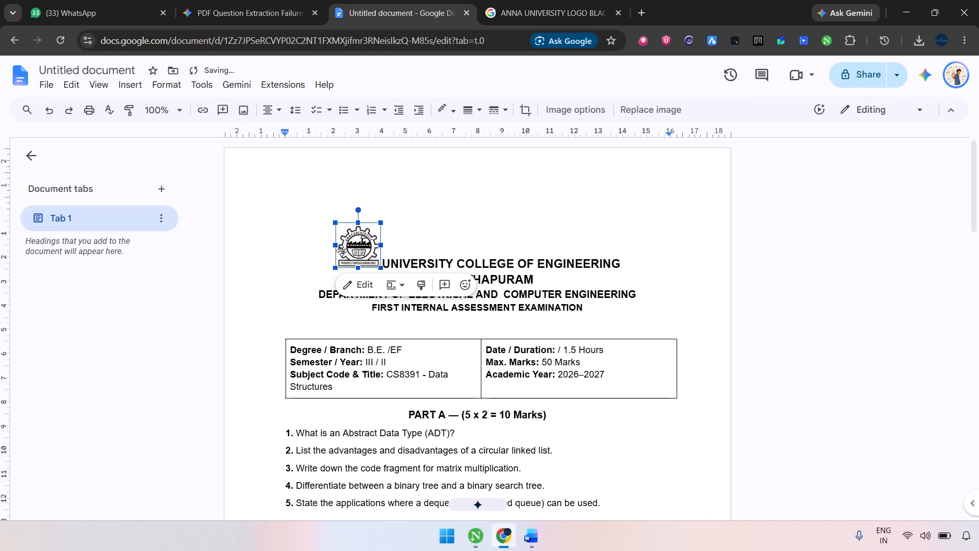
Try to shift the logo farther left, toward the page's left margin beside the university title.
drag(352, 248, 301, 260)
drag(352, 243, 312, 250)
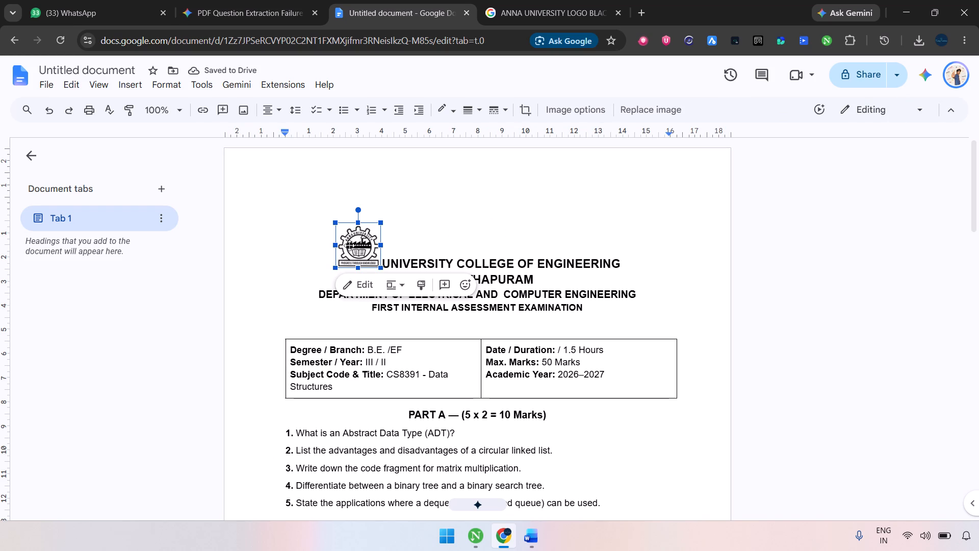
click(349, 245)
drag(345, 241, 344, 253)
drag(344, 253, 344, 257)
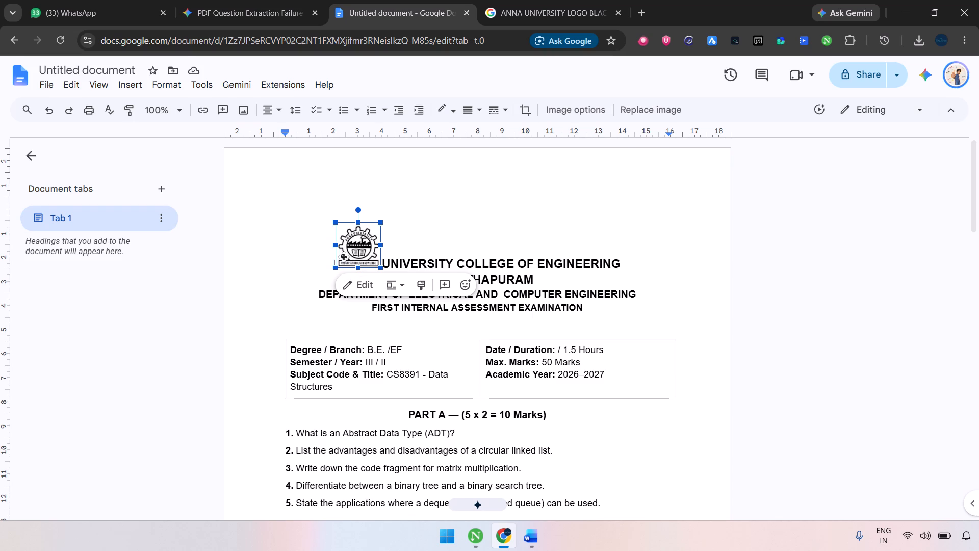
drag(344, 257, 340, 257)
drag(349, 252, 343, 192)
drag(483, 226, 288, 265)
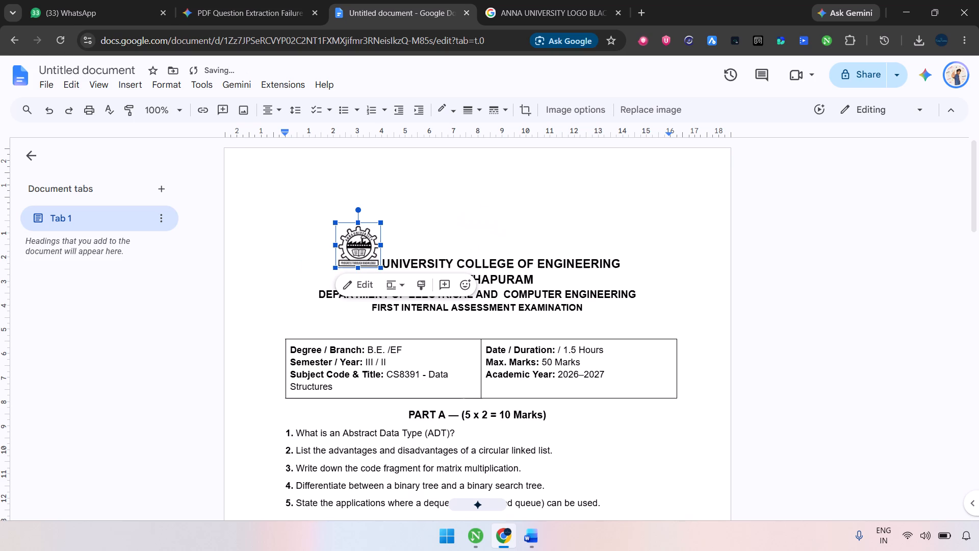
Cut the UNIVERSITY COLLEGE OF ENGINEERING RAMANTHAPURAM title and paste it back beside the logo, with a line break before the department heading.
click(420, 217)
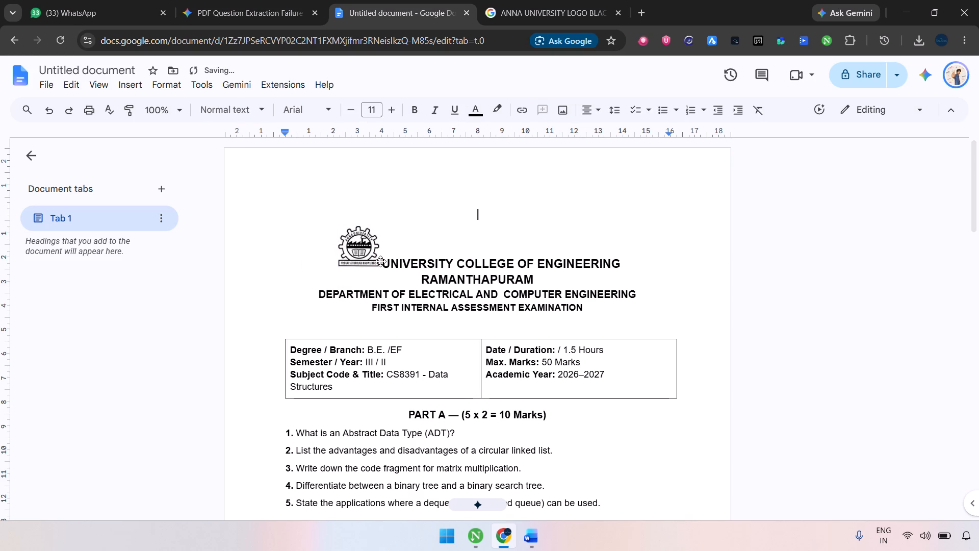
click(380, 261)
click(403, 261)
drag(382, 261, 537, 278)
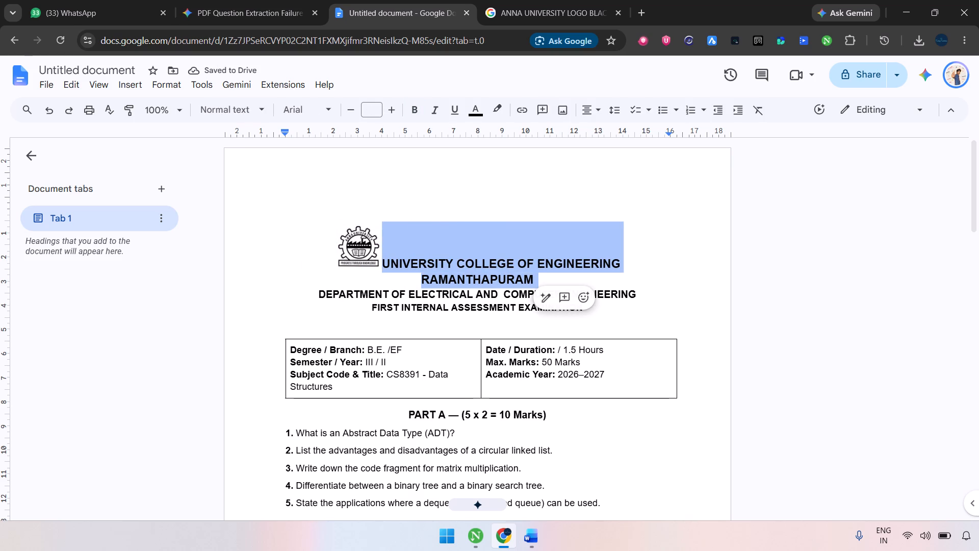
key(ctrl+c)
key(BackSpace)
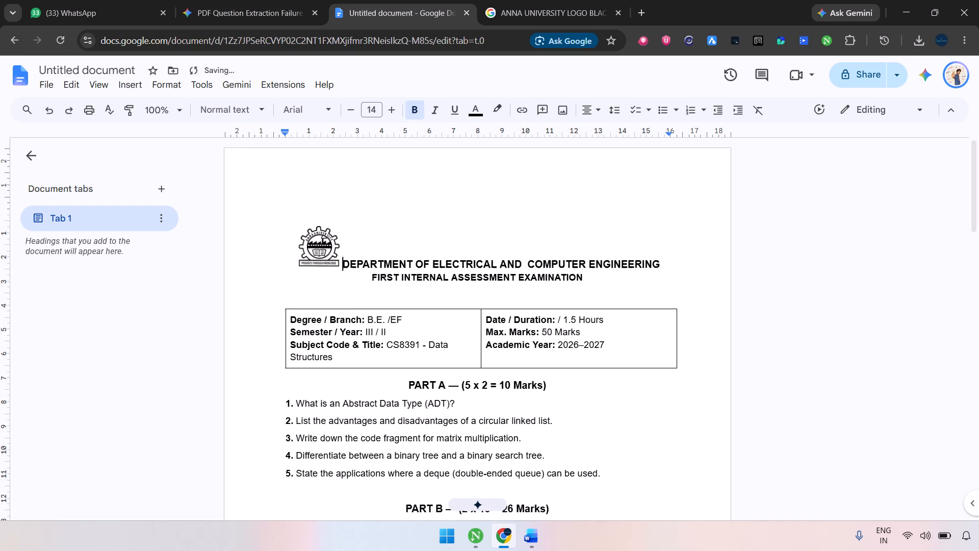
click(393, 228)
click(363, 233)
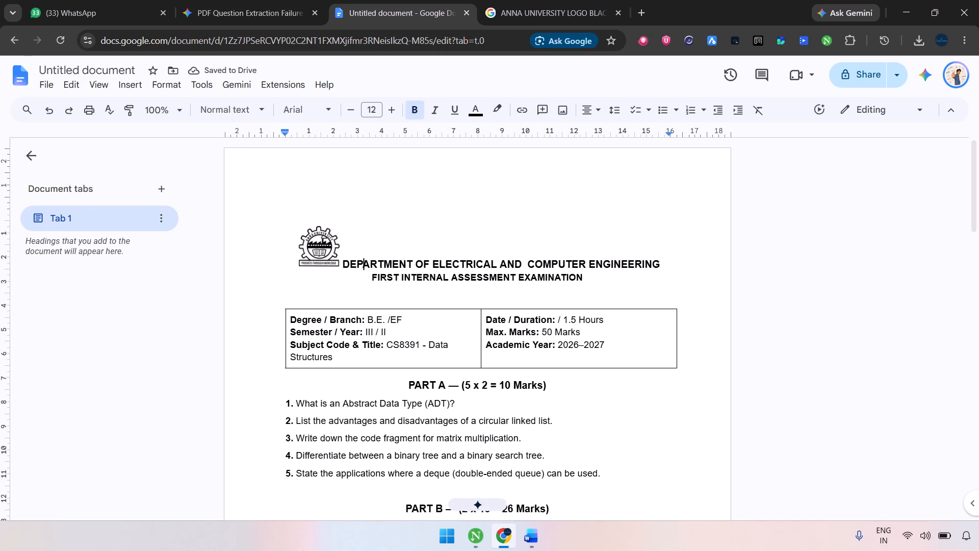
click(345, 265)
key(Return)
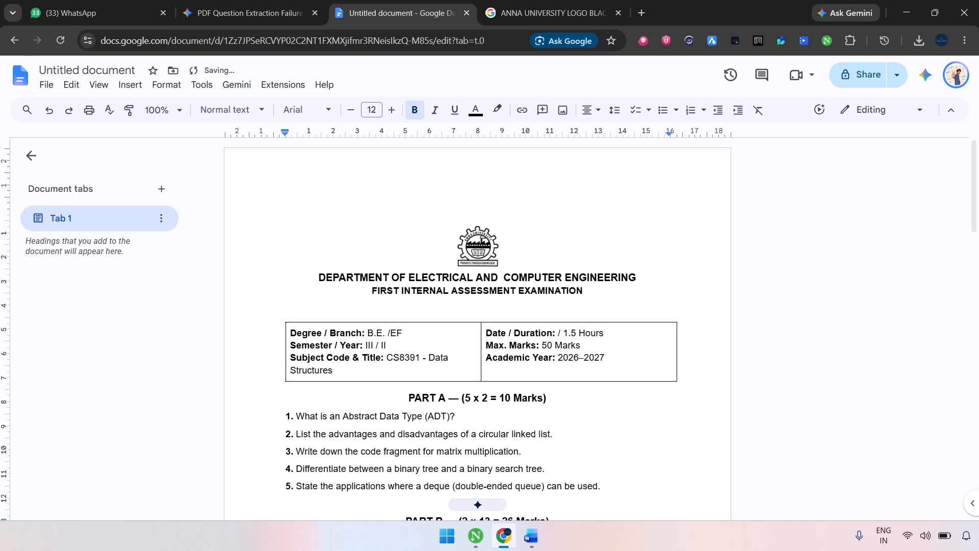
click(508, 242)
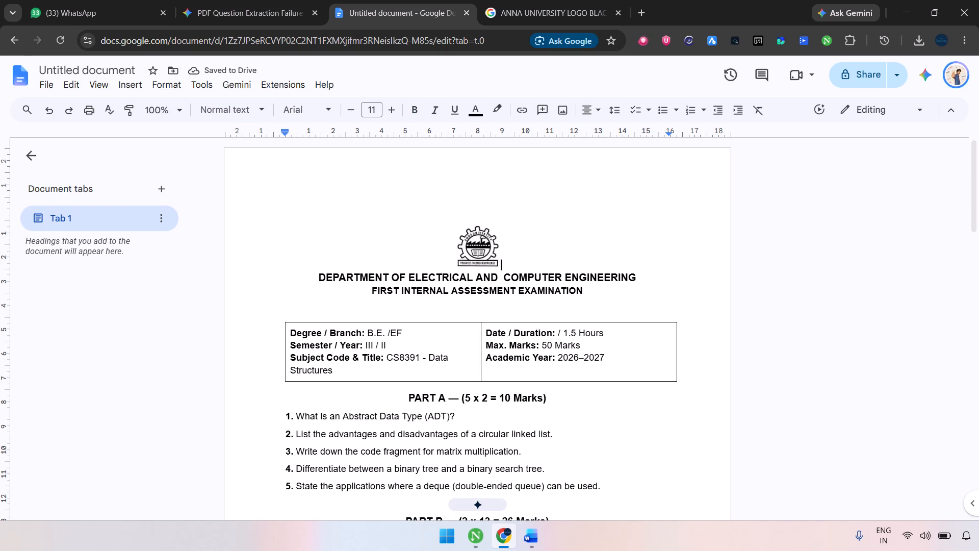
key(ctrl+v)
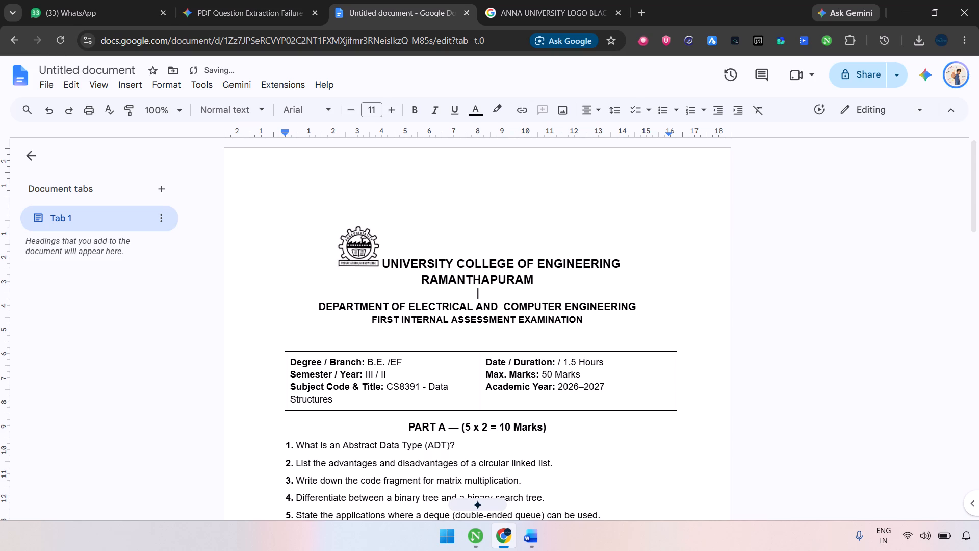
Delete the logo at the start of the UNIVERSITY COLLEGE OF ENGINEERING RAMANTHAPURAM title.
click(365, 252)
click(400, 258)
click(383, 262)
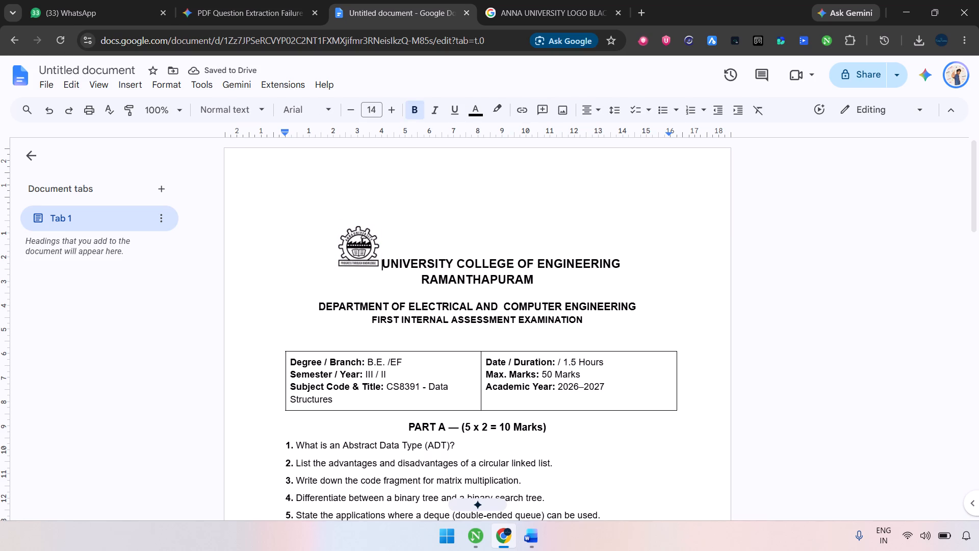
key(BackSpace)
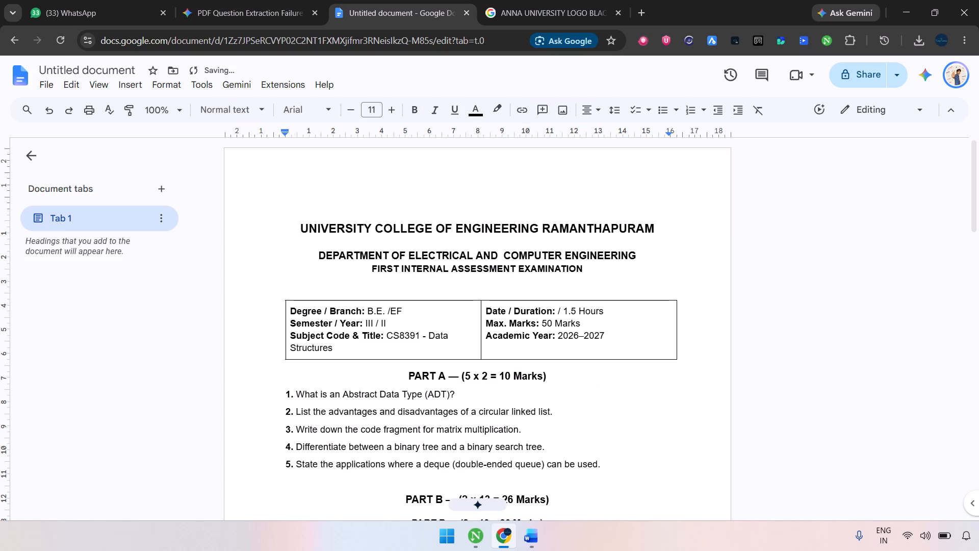
Undo the recent title and logo edits back to the logo centered above the university title.
key(ctrl+z)
key(ctrl+z)
key(ctrl+z)
key(ctrl+z)
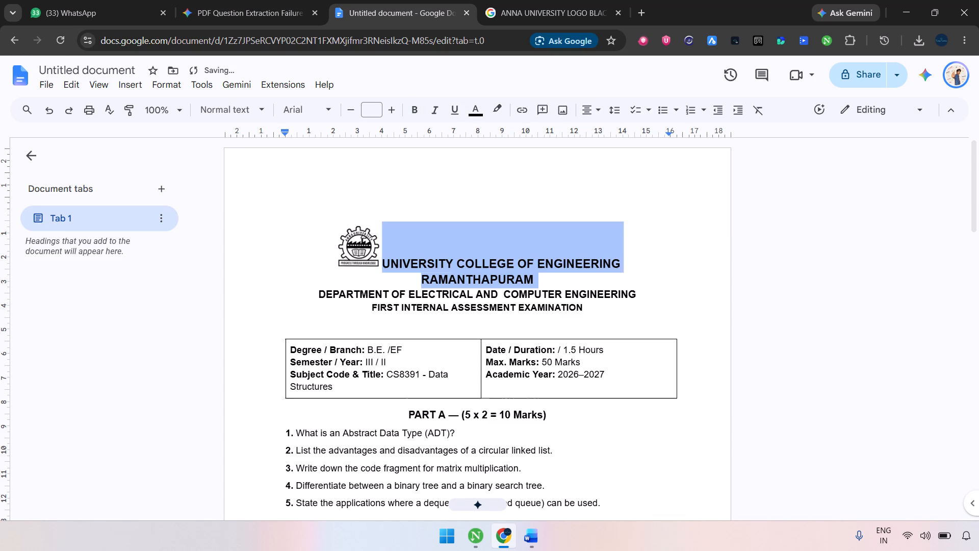
key(ctrl+z)
key(ctrl+z)
click(650, 261)
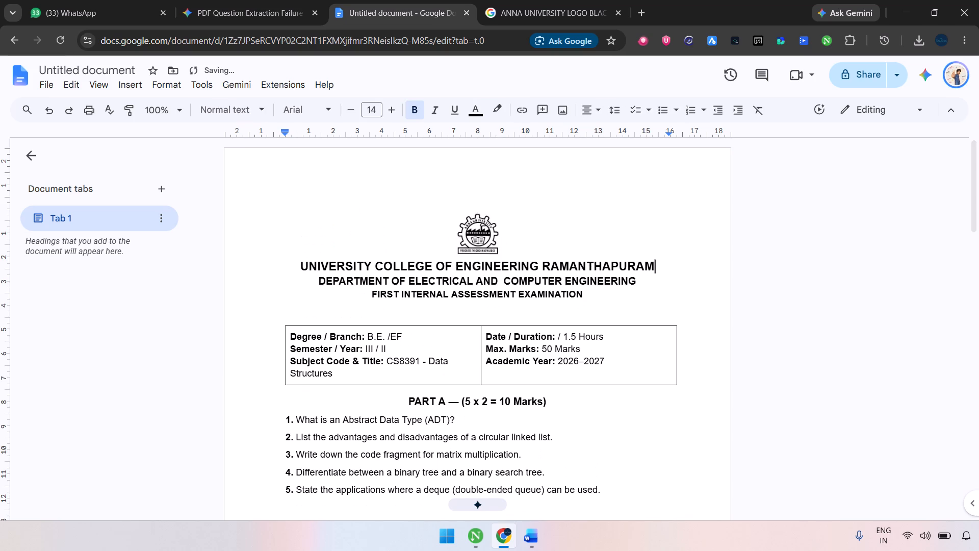
Look over both pages of the exam paper to check the overall layout from header to end.
scroll(650, 261, down, 9)
scroll(650, 261, up, 11)
scroll(578, 190, down, 7)
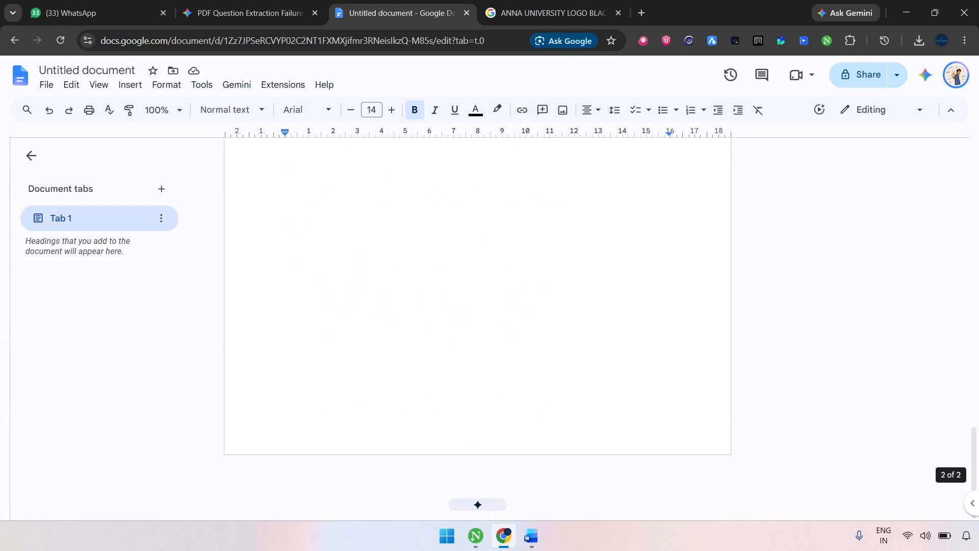
scroll(578, 190, up, 8)
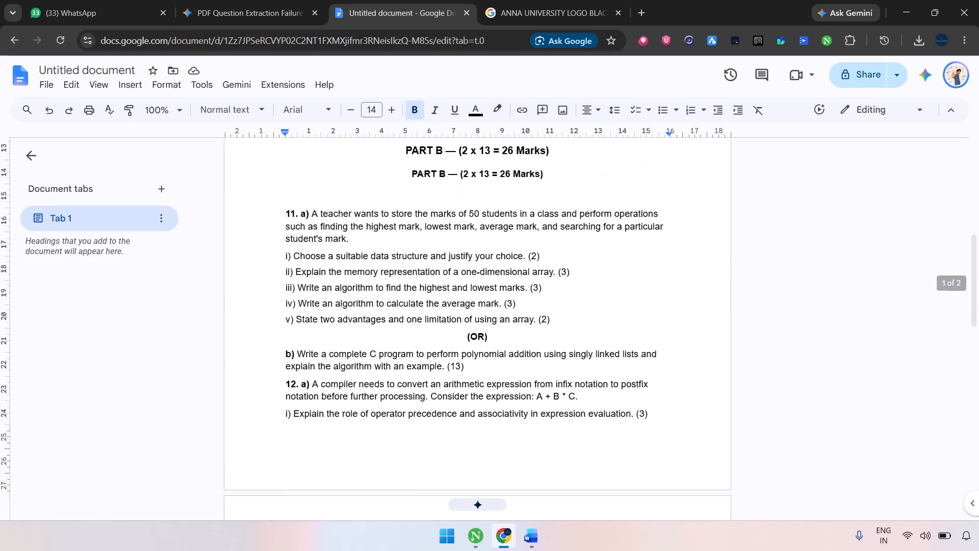
scroll(578, 190, up, 1)
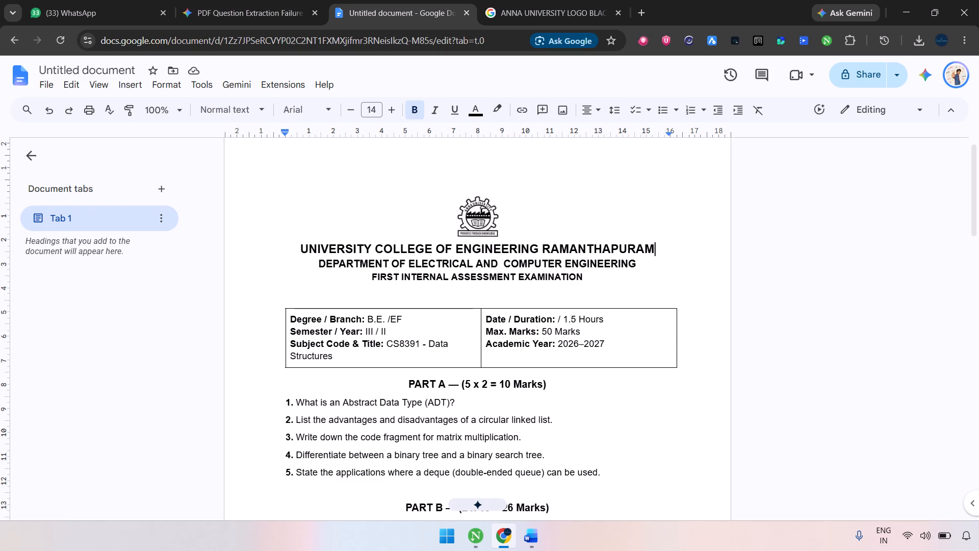
Review the paper from the department heading down through Parts A and B to question 13 in Part C.
key(Down)
key(Down)
key(Down)
key(Down)
key(Down)
key(Down)
key(Down)
key(Down)
key(Down)
key(Down)
key(Down)
key(Down)
key(Down)
key(Down)
key(Down)
key(Down)
key(Down)
key(Down)
key(Down)
key(Down)
key(Down)
key(Down)
key(Down)
key(Down)
key(Down)
key(Down)
key(Down)
key(Down)
key(Down)
key(Down)
key(Down)
key(Down)
key(Down)
key(Down)
key(Down)
key(Down)
key(Down)
key(Down)
key(Down)
key(Down)
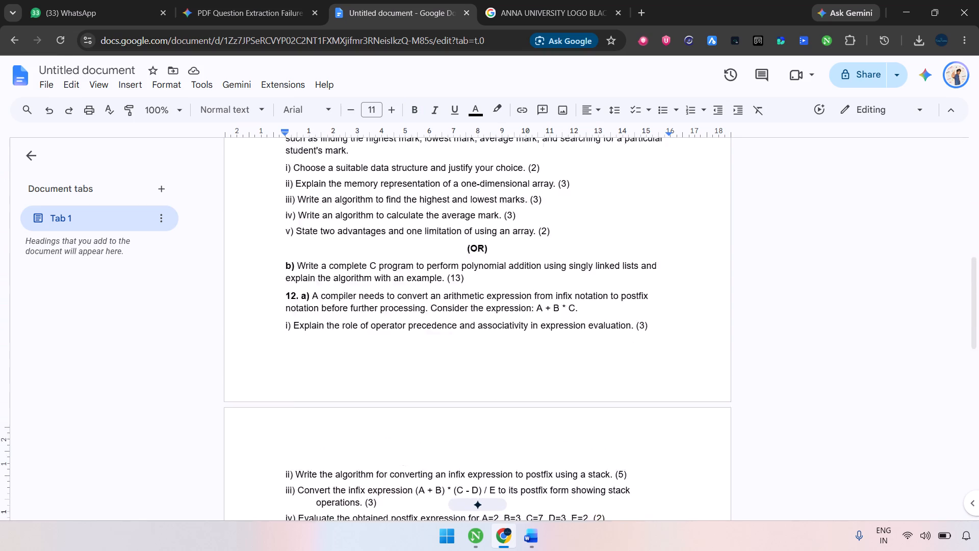
key(Down)
key(Down)
key(Down)
key(Down)
key(Down)
key(Down)
key(Down)
key(Down)
key(Down)
key(Down)
key(Down)
key(Down)
key(Down)
key(Down)
key(Down)
key(Down)
key(Down)
key(Down)
key(Down)
key(Down)
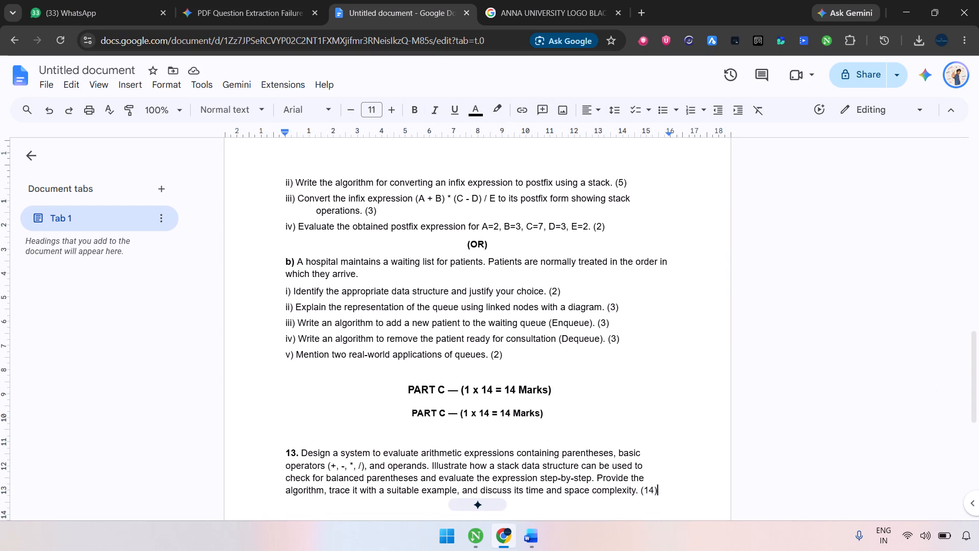
Go back up through the questions from question 13 in Part C to question 1 in Part A.
key(Up)
key(Up)
key(Up)
key(Up)
key(Up)
key(Up)
key(Up)
key(Up)
key(Up)
key(Up)
key(Up)
key(Up)
key(Up)
key(Up)
key(Up)
key(Up)
key(Up)
key(Up)
key(Up)
key(Up)
key(Up)
key(Up)
key(Up)
key(Up)
key(Up)
key(Up)
key(Up)
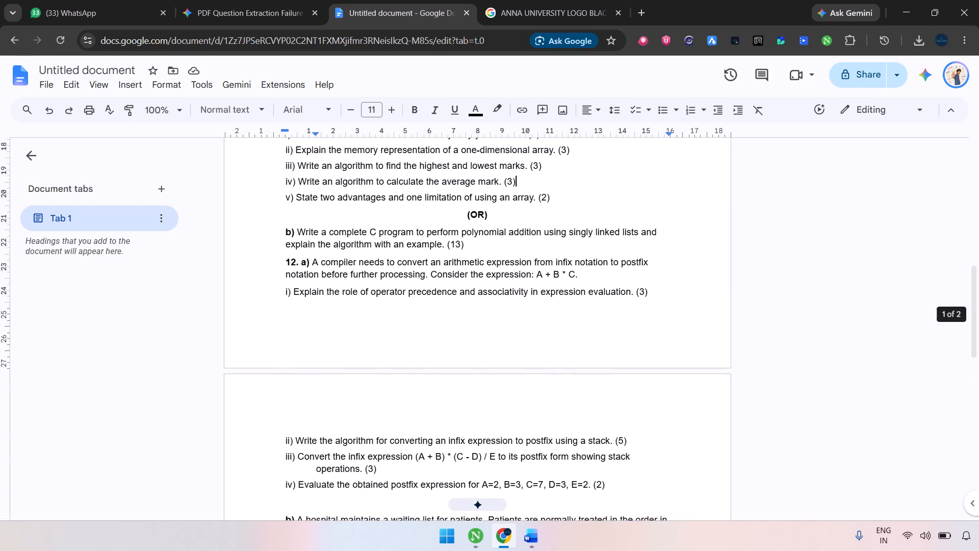
key(Down)
key(Up)
key(Up)
key(Up)
key(Up)
key(Up)
key(Up)
key(Up)
key(Up)
key(Up)
key(Up)
key(Up)
key(Up)
key(Up)
key(Up)
key(Up)
key(Up)
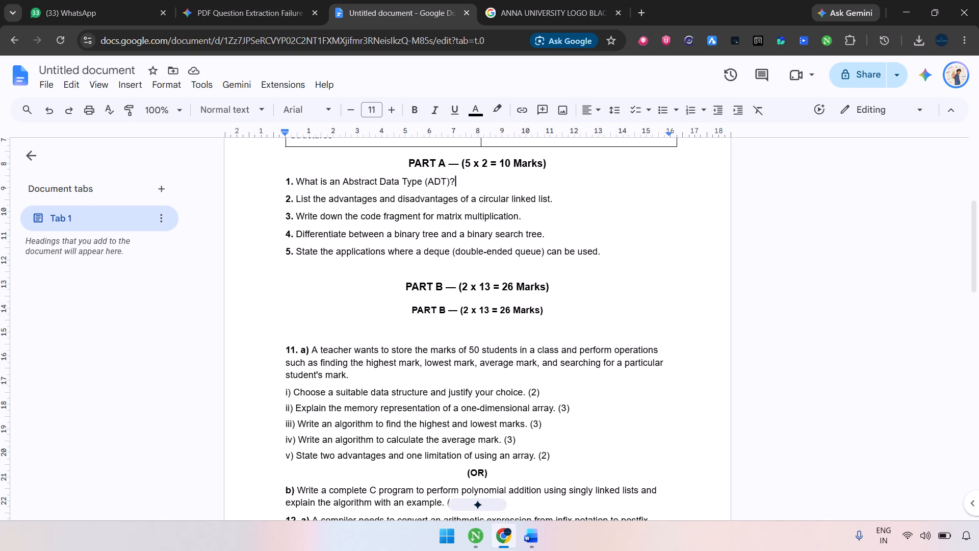
Examine the Part A questions, the Part B headings and question 11 a) down to its (OR) line.
key(Down)
key(Down)
key(Down)
key(Down)
key(Down)
key(Down)
key(Down)
key(Down)
key(Down)
key(Down)
key(Down)
key(Down)
key(Down)
key(Down)
key(Down)
key(Down)
key(Down)
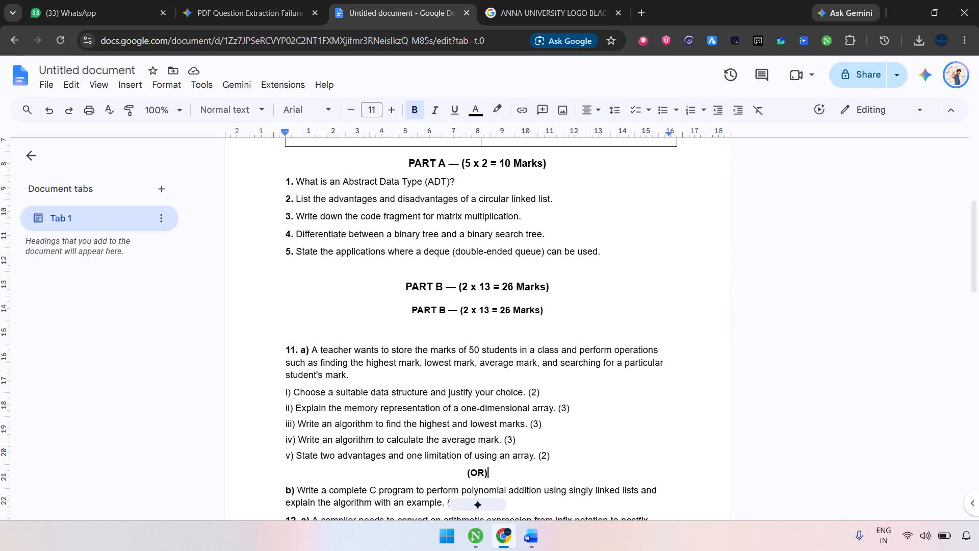
Review the paper from question 11 b) down through question 12 and the Part C headings to question 13.
key(Down)
key(Down)
key(Down)
key(Down)
key(Down)
key(Down)
key(Down)
key(Down)
key(Down)
key(Down)
key(Down)
key(Down)
key(Down)
key(Down)
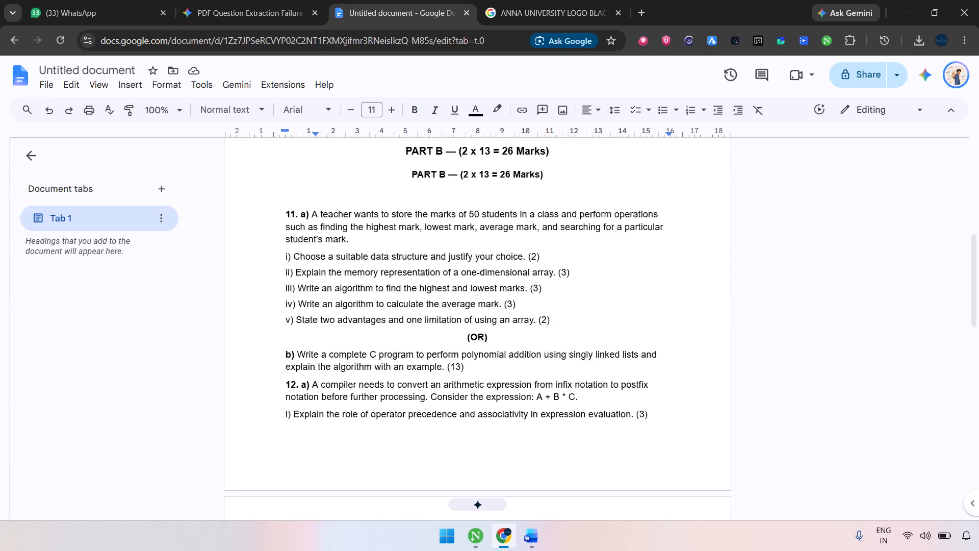
key(Down)
key(Down)
key(Down)
key(Down)
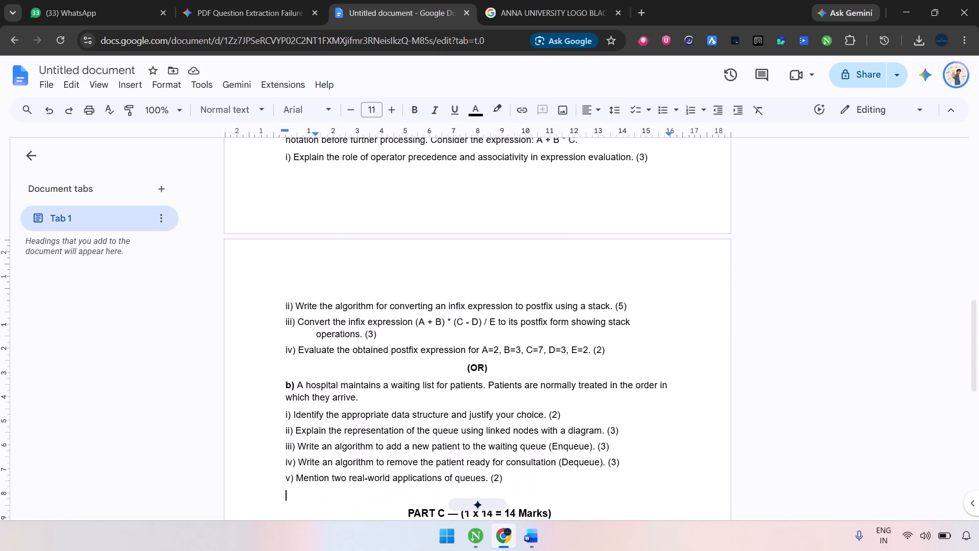
key(Down)
key(Down)
key(Down)
key(Down)
key(Down)
key(Down)
key(Down)
key(Down)
key(Down)
key(Down)
key(Down)
key(Down)
key(Down)
Go back up through the paper from question 13 to the exam details table and Part A questions.
key(Up)
key(Up)
key(Up)
key(Up)
key(Up)
key(Up)
key(Up)
key(Up)
key(Up)
key(Up)
key(Up)
key(Up)
key(Up)
key(Up)
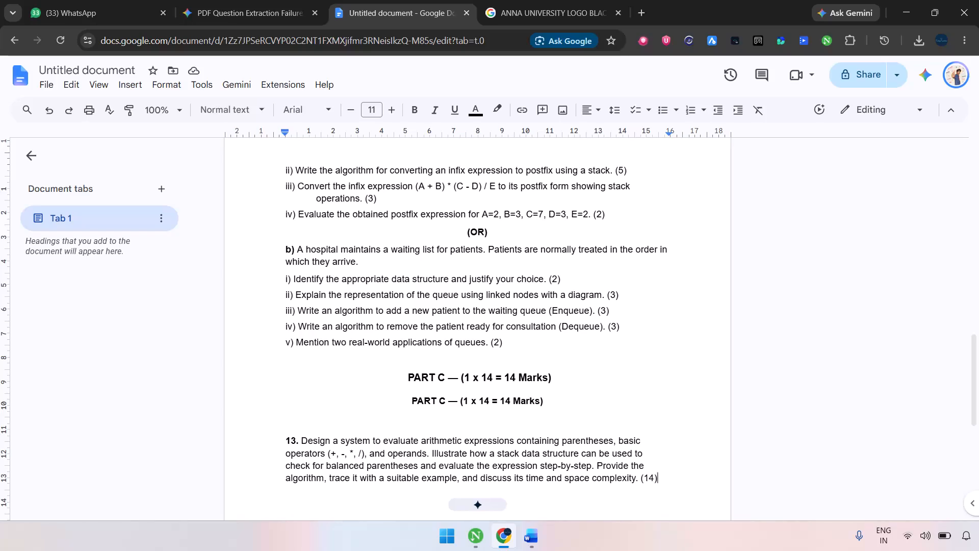
key(Up)
key(Up)
key(Up)
key(Up)
key(Up)
key(Up)
key(Up)
key(Up)
key(Up)
key(Up)
key(Up)
key(Up)
key(Up)
key(Up)
key(Up)
key(Up)
key(Up)
key(Up)
key(Up)
key(Up)
key(Up)
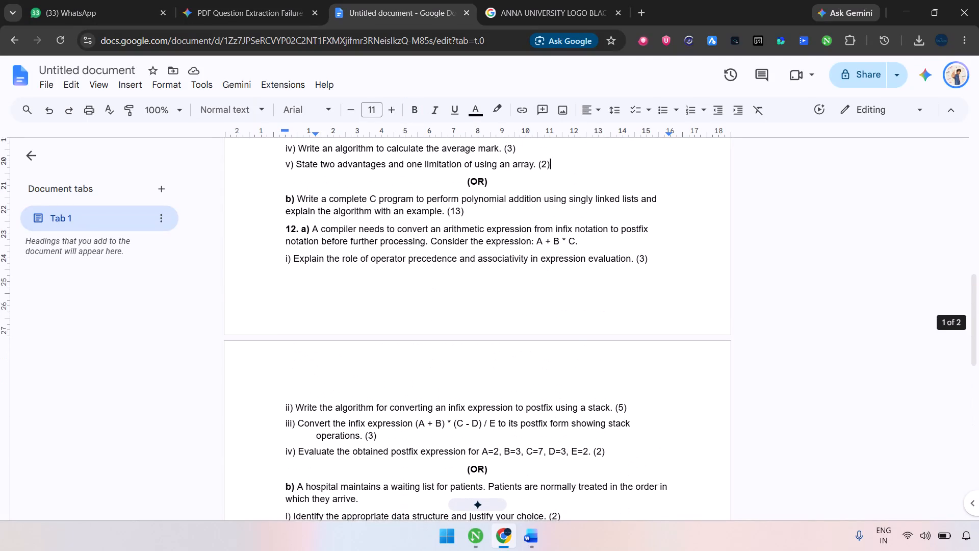
key(Up)
key(Up)
key(Up)
key(Up)
key(Up)
key(Up)
key(Up)
key(Up)
key(Up)
key(Up)
key(Up)
key(Up)
key(Up)
key(Up)
key(Up)
key(Up)
key(Up)
key(Up)
key(Up)
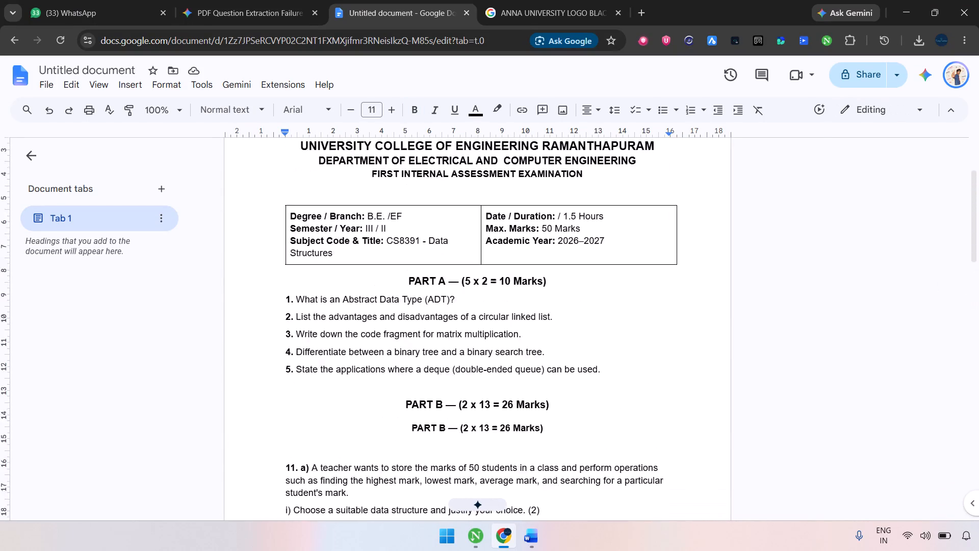
Examine the Part B questions again, from question 11 a) down to the parts of question 12 a).
key(Down)
key(Down)
key(Down)
key(Down)
key(Down)
key(Down)
key(Down)
key(Down)
key(Down)
key(Down)
key(Down)
key(Down)
key(Down)
key(Down)
key(Down)
key(Down)
key(Down)
key(Down)
key(Down)
key(Down)
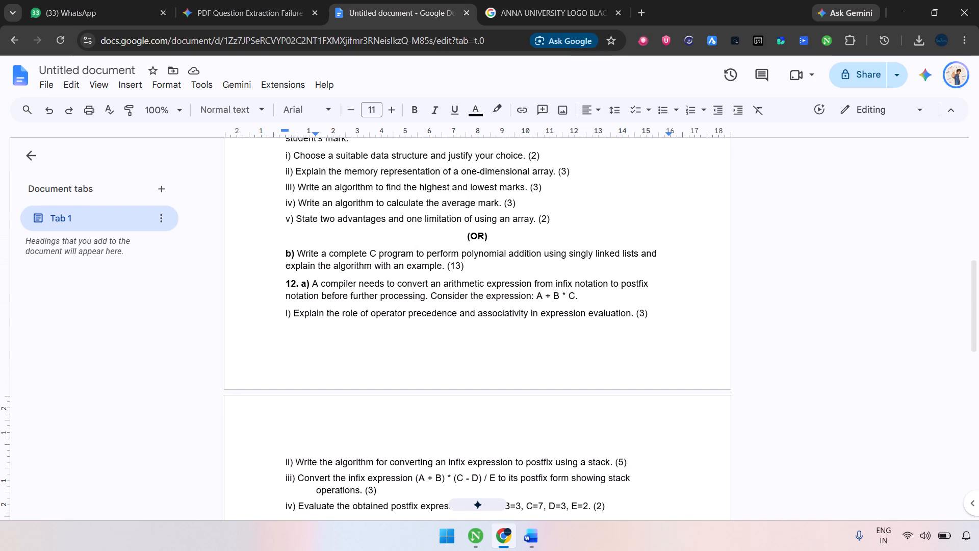
Go back up through Part B to check question 11 a) and its numbering.
key(Up)
key(Up)
key(Up)
key(Up)
key(Up)
key(Up)
key(Up)
key(Up)
key(Up)
key(Up)
key(Up)
key(Up)
key(Up)
key(Up)
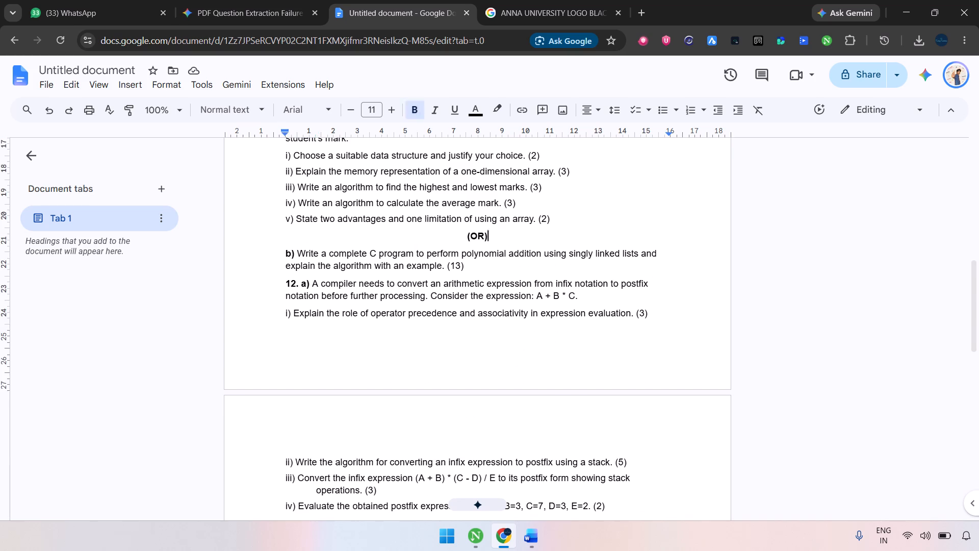
key(Up)
key(Up)
key(Up)
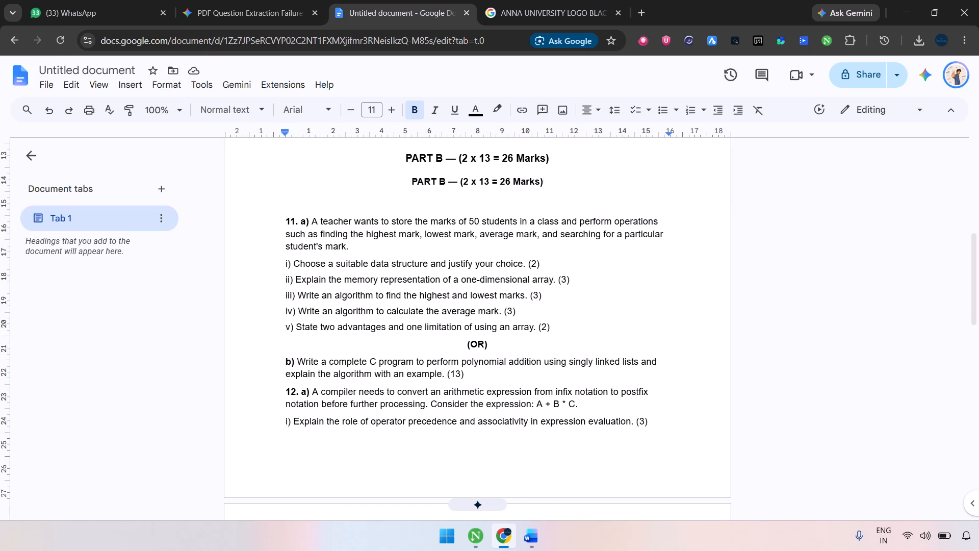
Renumber the first Part B question, about storing the marks of 50 students, as 6.
click(294, 218)
key(BackSpace)
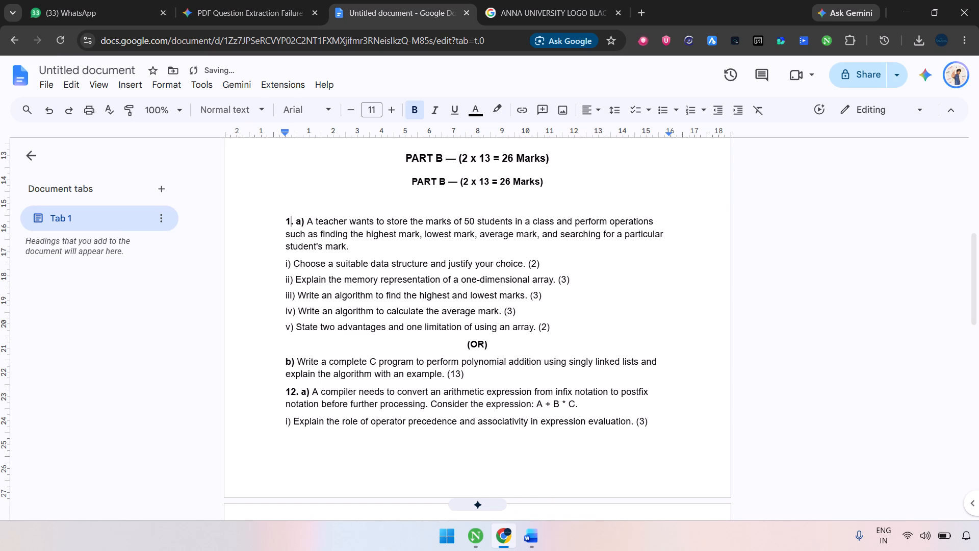
key(BackSpace)
key(6)
Delete the (OR) line between parts a) and b) of question 6, including its empty line.
click(488, 341)
key(BackSpace)
key(BackSpace)
key(BackSpace)
key(BackSpace)
key(BackSpace)
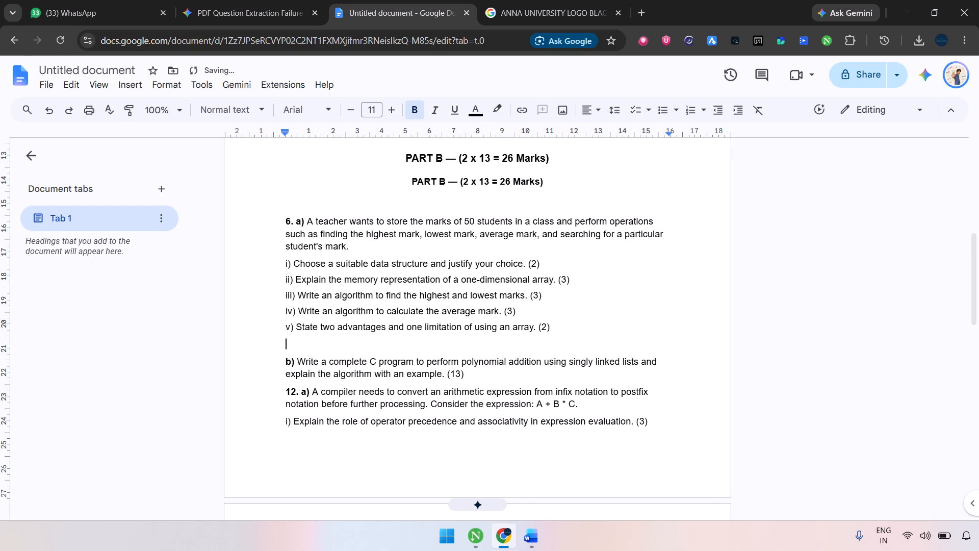
key(BackSpace)
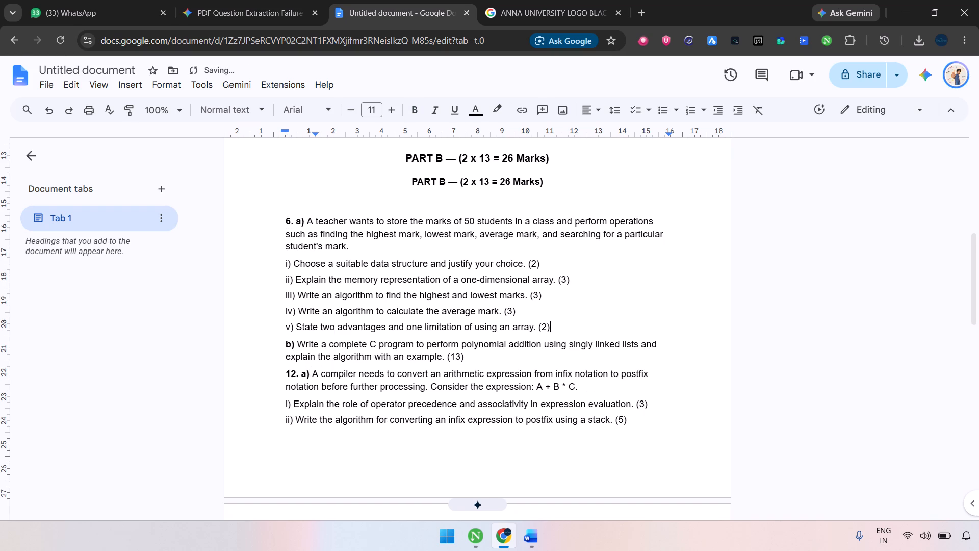
Renumber the second Part B question, about converting infix notation to postfix, as 7.
click(297, 379)
key(BackSpace)
key(BackSpace)
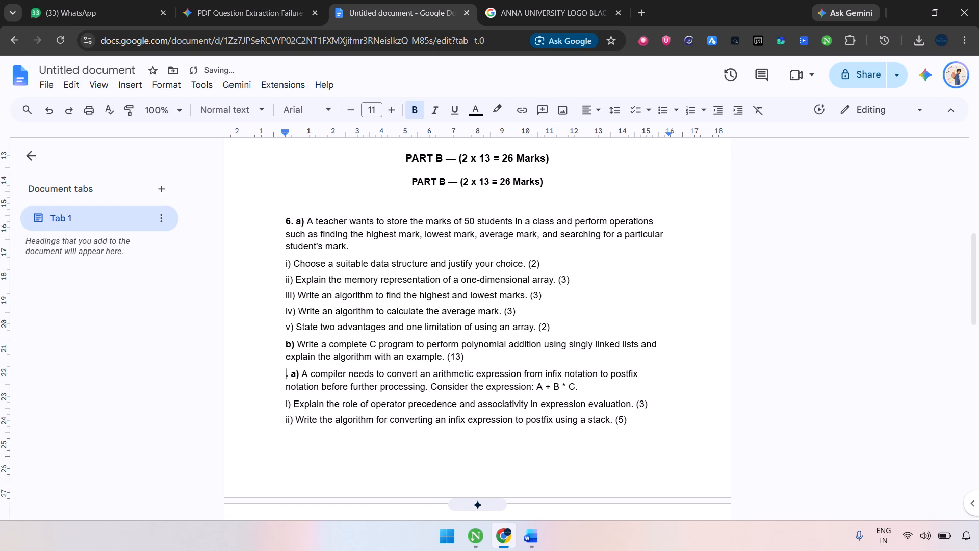
key(7)
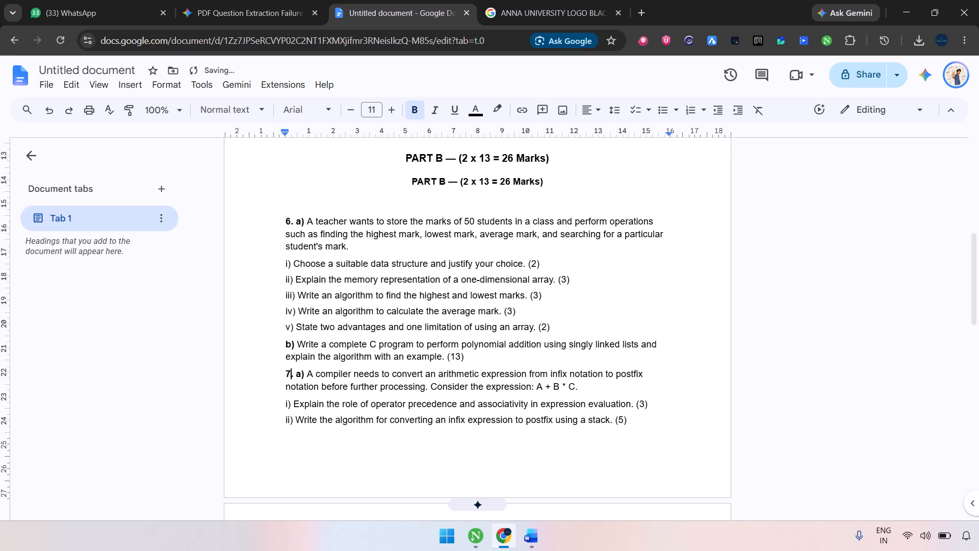
Delete the (OR) line between parts a) and b) of question 7, including its empty line.
key(Down)
key(Down)
key(Down)
key(Down)
key(Down)
key(Down)
key(Down)
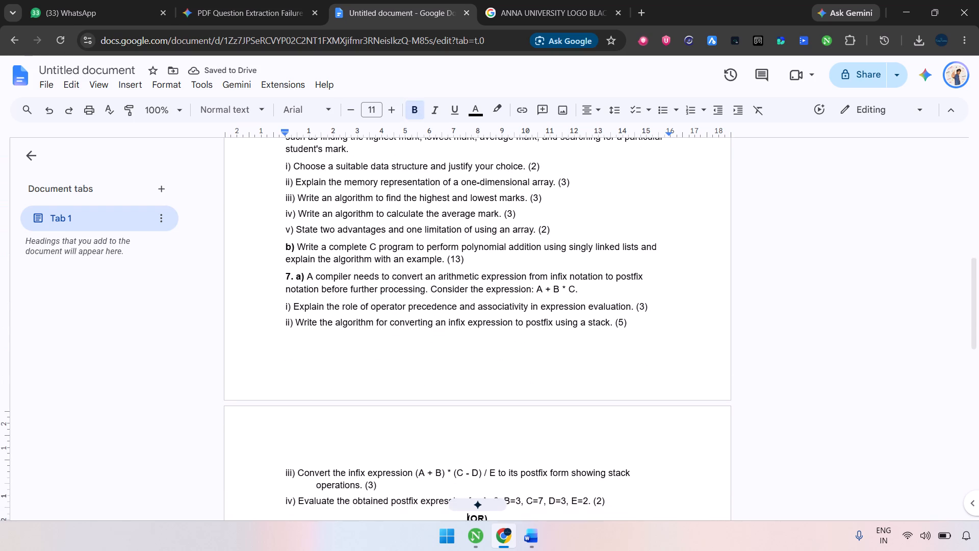
key(Down)
key(Down)
key(Down)
key(Down)
key(Down)
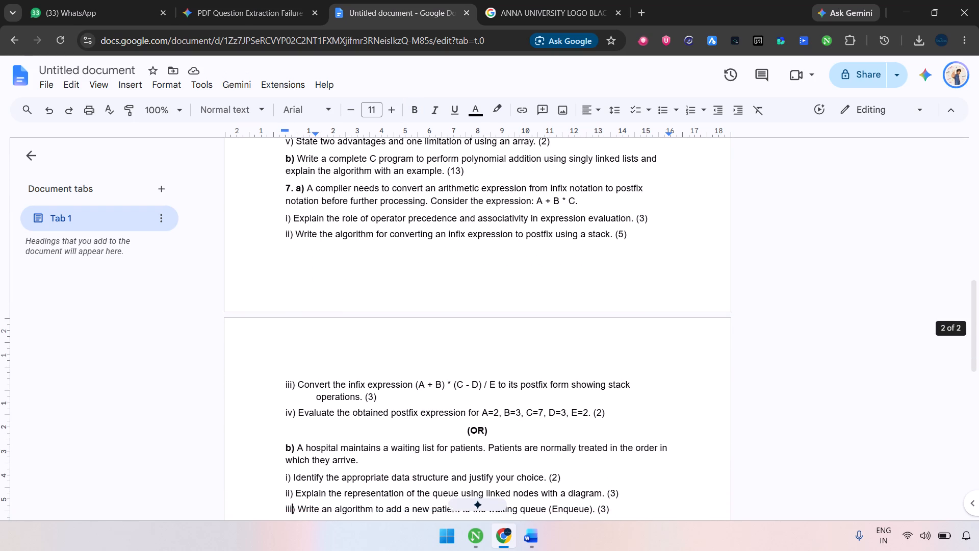
click(505, 430)
key(BackSpace)
key(BackSpace)
key(BackSpace)
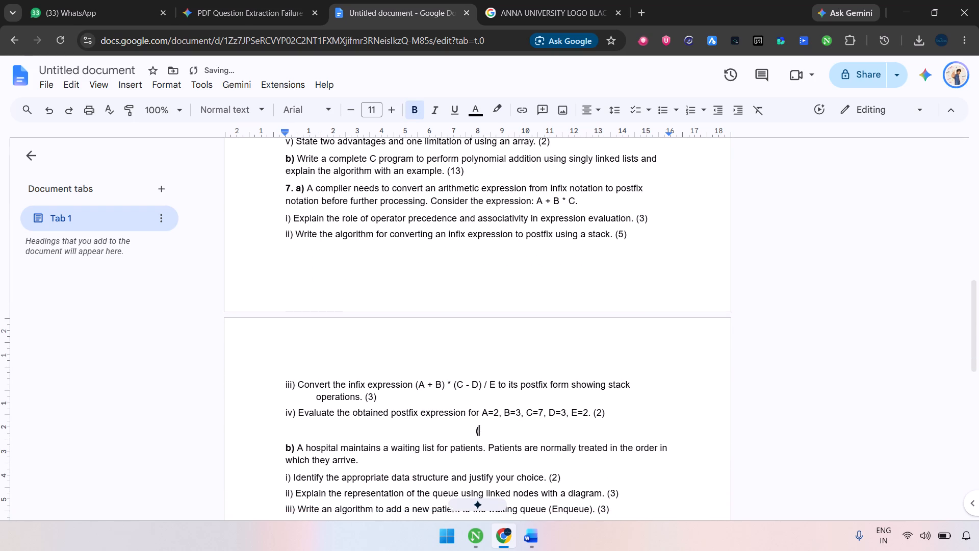
key(BackSpace)
key(BackSpace)
key(BackSpace)
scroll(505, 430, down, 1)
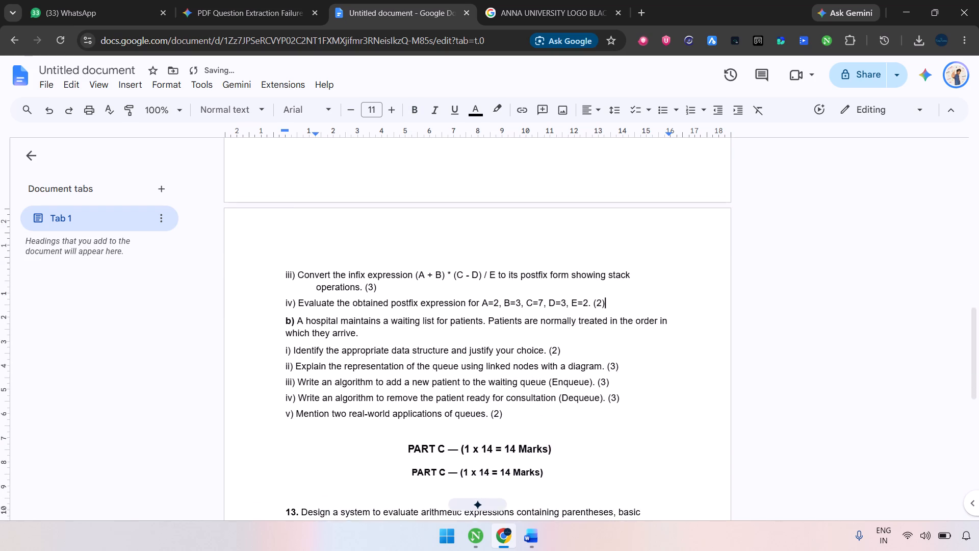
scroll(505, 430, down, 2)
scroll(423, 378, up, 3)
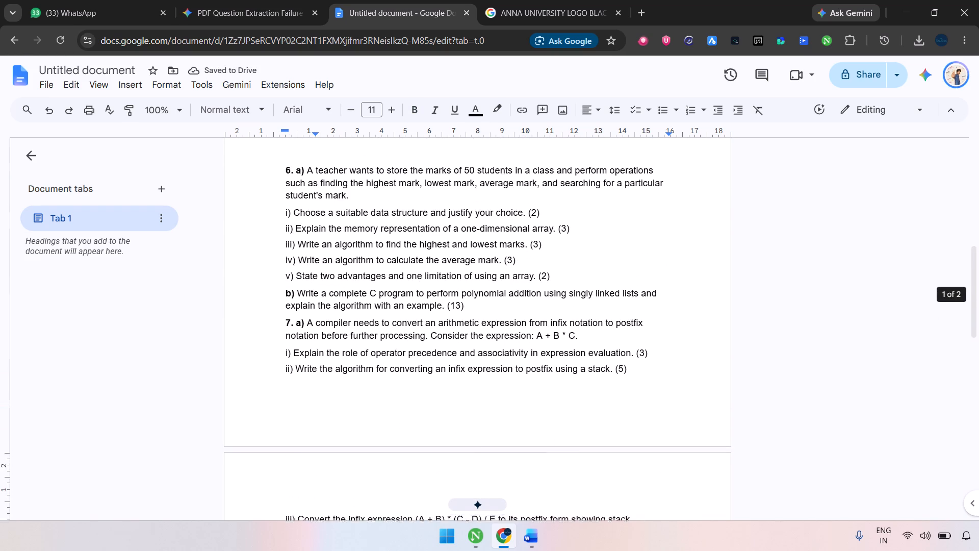
Renumber the Part C question, about designing a system to evaluate arithmetic expressions, as 8.
scroll(423, 378, down, 5)
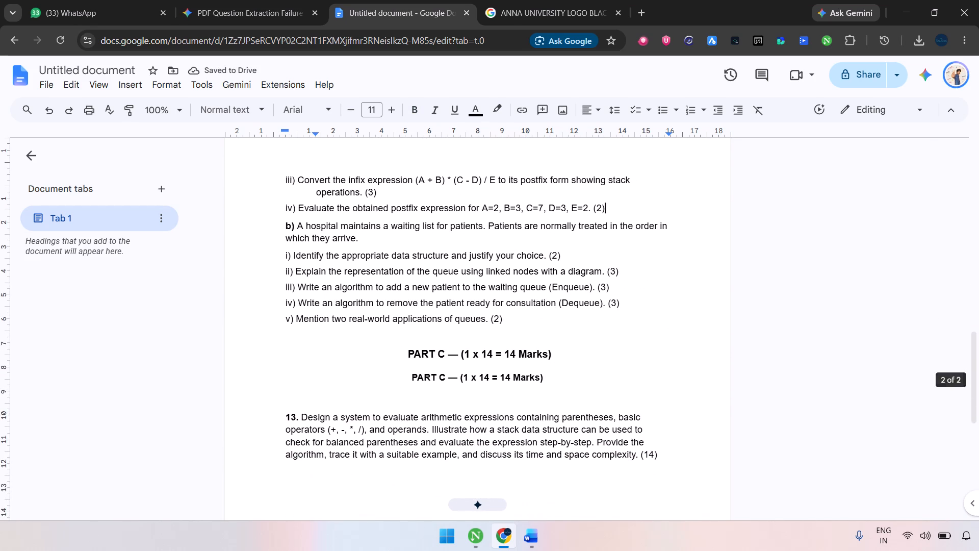
click(296, 417)
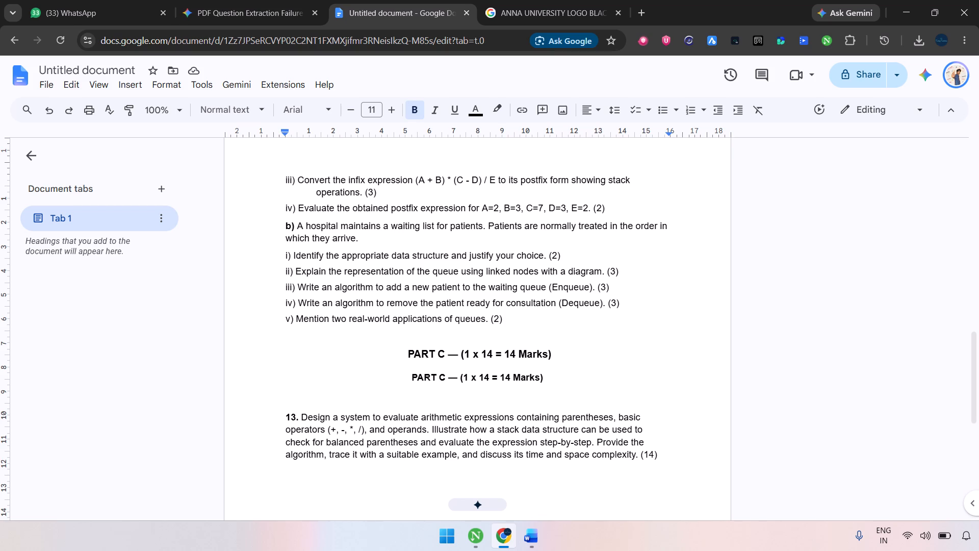
key(BackSpace)
key(BackSpace)
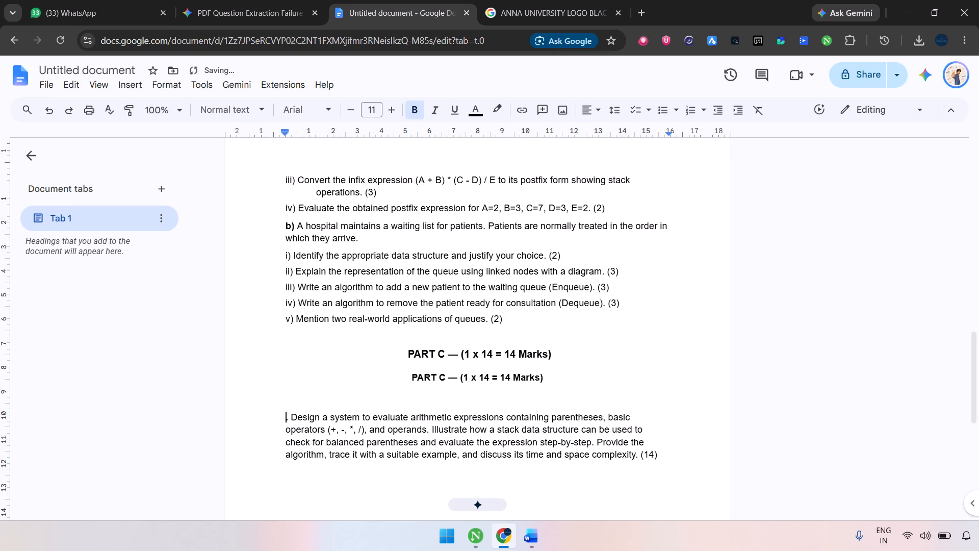
key(8)
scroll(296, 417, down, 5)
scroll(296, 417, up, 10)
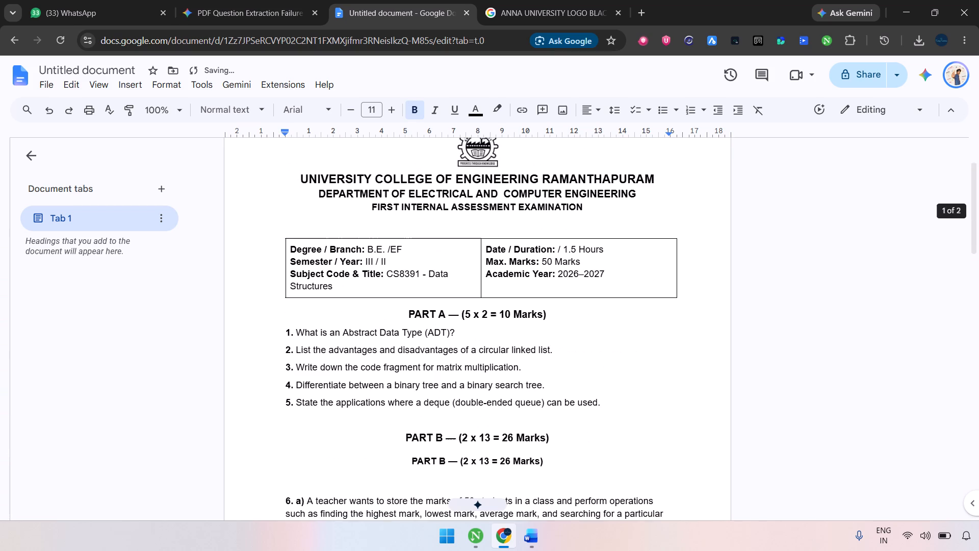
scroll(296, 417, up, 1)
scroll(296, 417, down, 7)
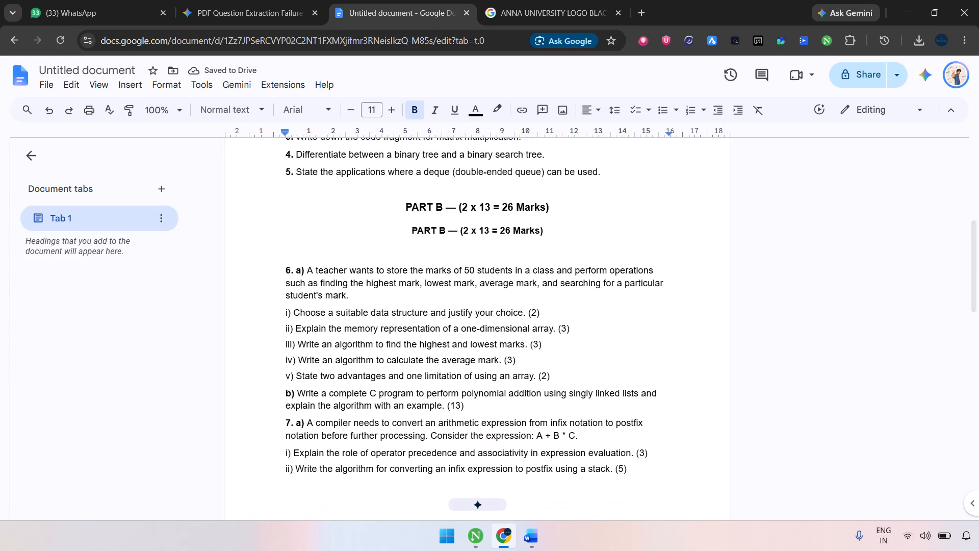
Replace the b) label of the polynomial addition question in Part B with the question number "7.".
scroll(296, 417, down, 1)
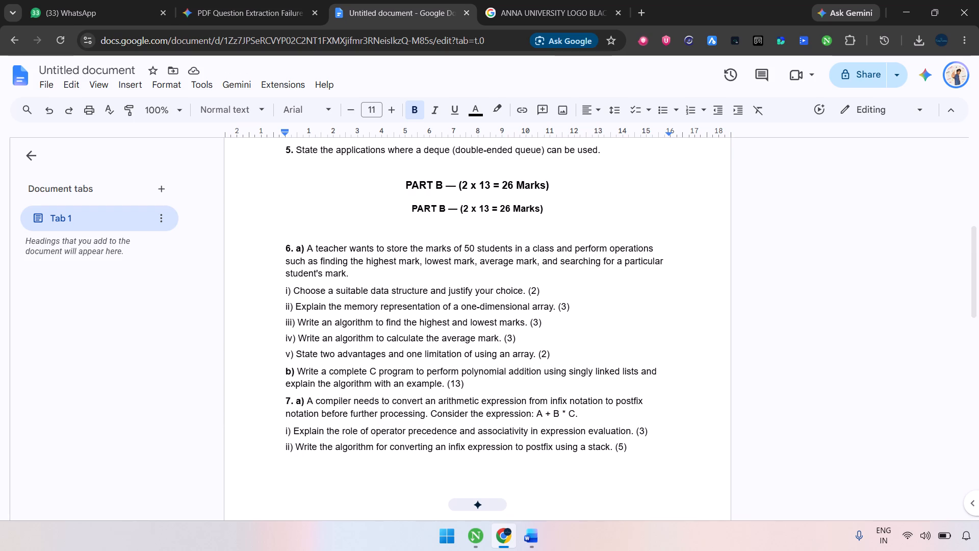
click(294, 371)
key(BackSpace)
key(BackSpace)
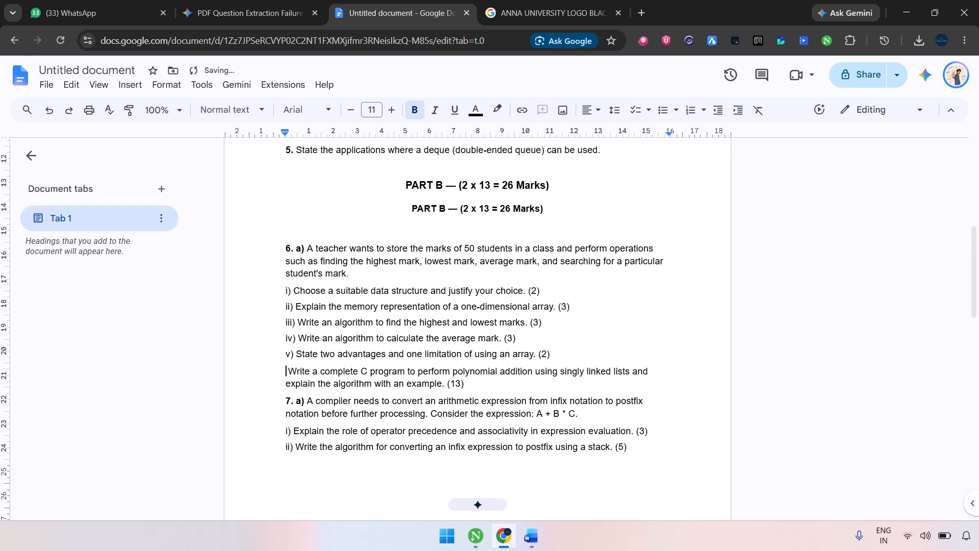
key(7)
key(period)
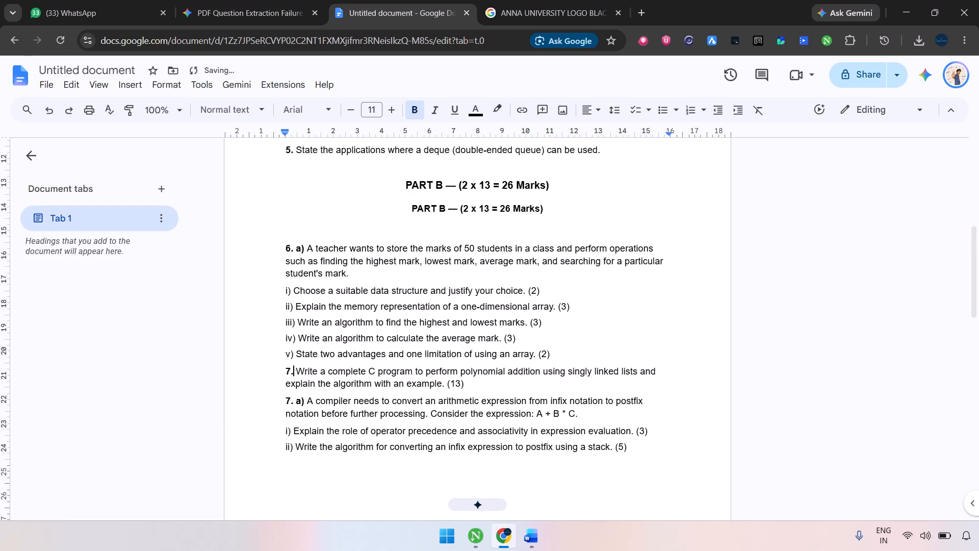
Renumber the Part B question about a compiler converting infix notation to postfix as 8.
click(293, 401)
click(290, 401)
key(BackSpace)
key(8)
Replace the b) label of the hospital waiting list question in Part B with the question number "9.".
scroll(290, 401, down, 3)
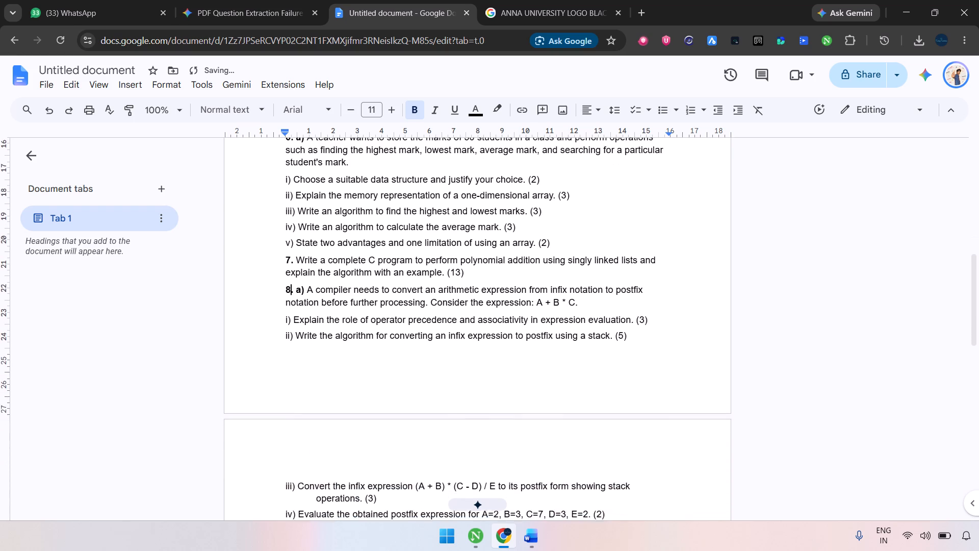
scroll(290, 401, down, 3)
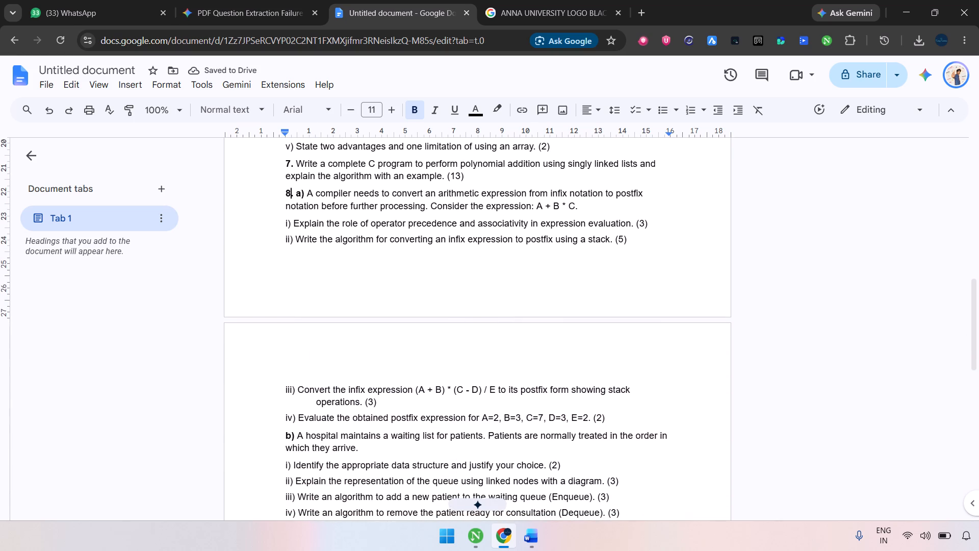
scroll(295, 433, down, 1)
click(295, 414)
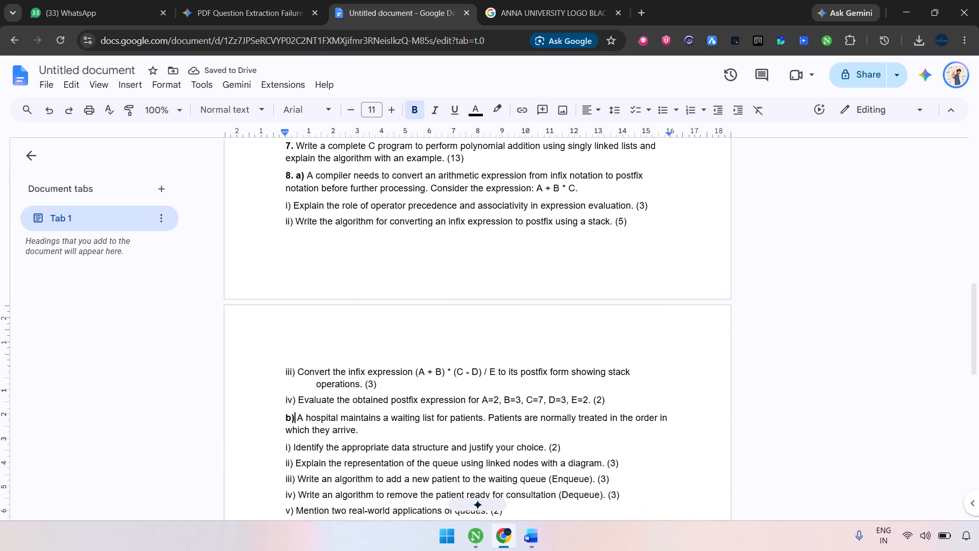
key(BackSpace)
key(BackSpace)
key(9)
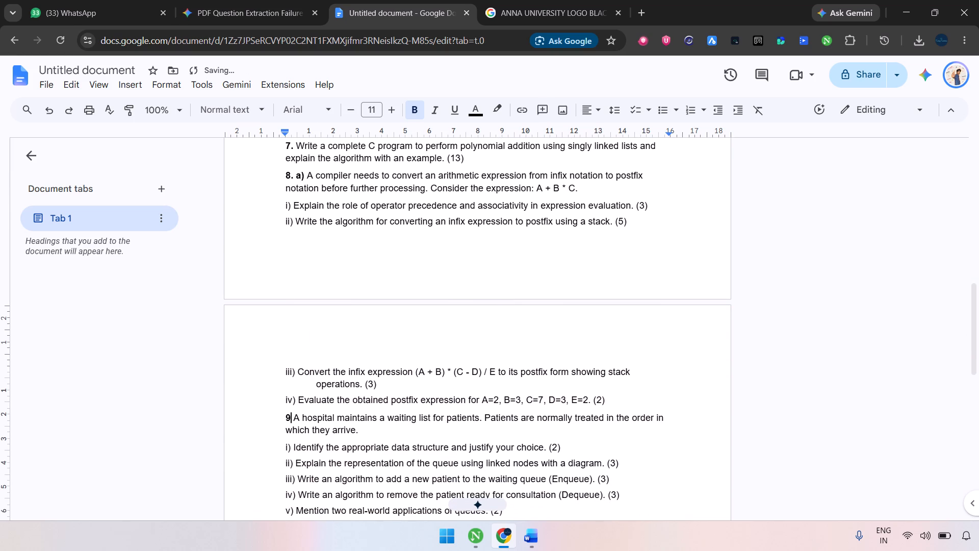
scroll(295, 414, down, 1)
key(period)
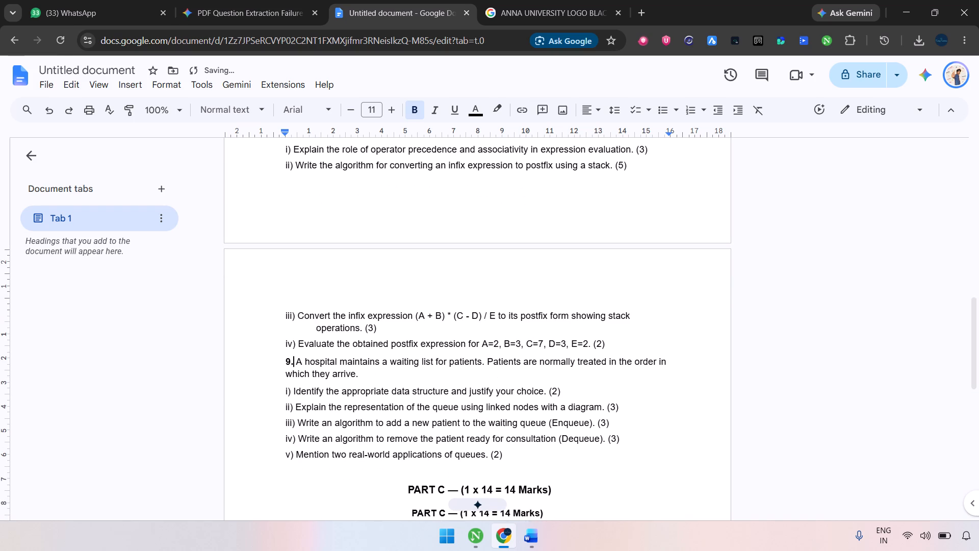
scroll(295, 414, down, 3)
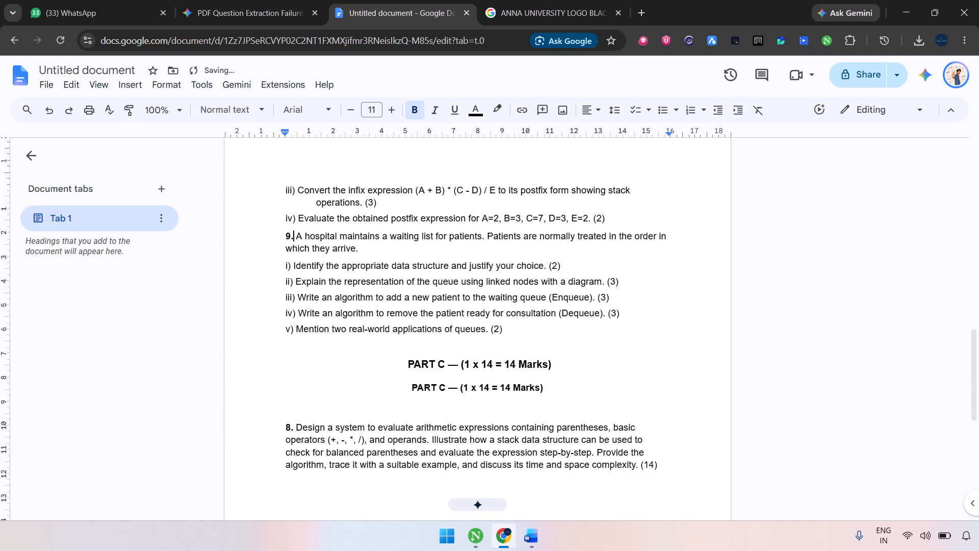
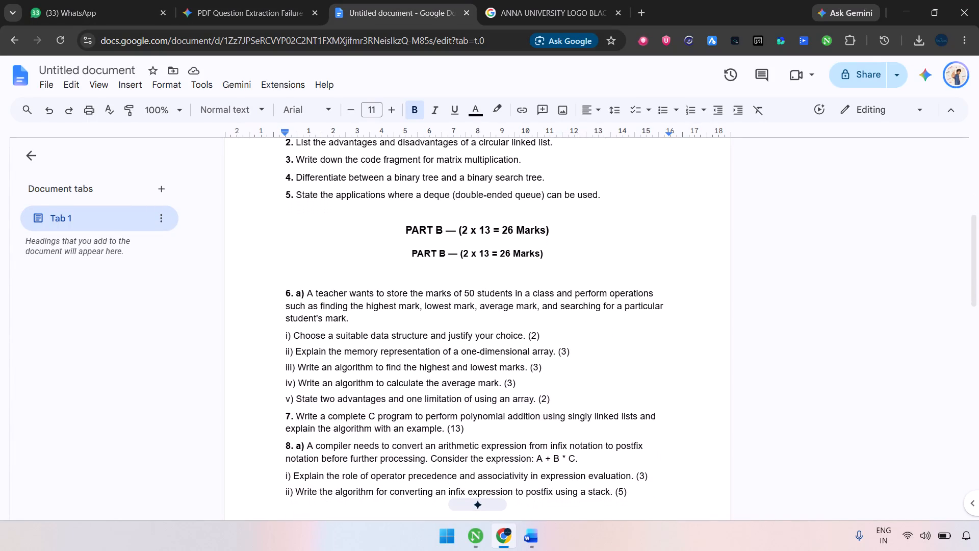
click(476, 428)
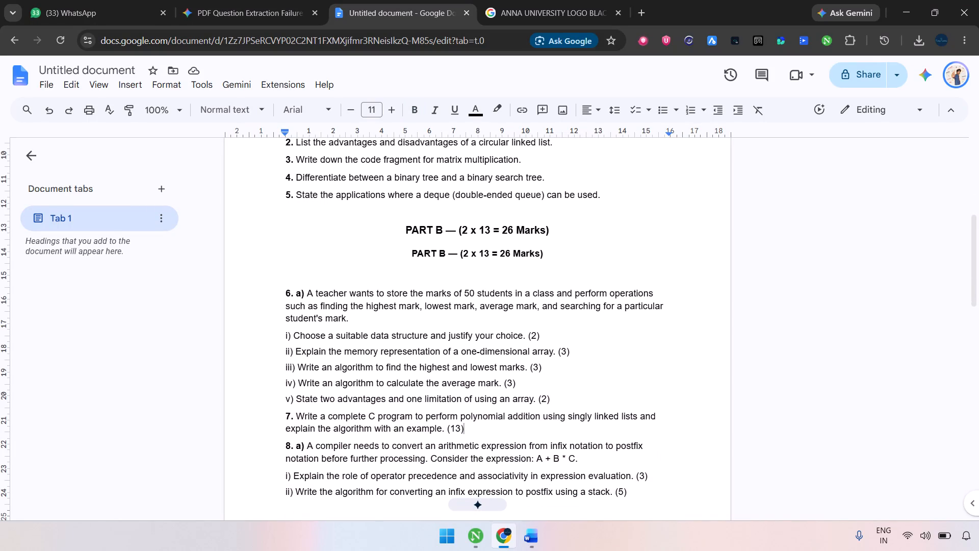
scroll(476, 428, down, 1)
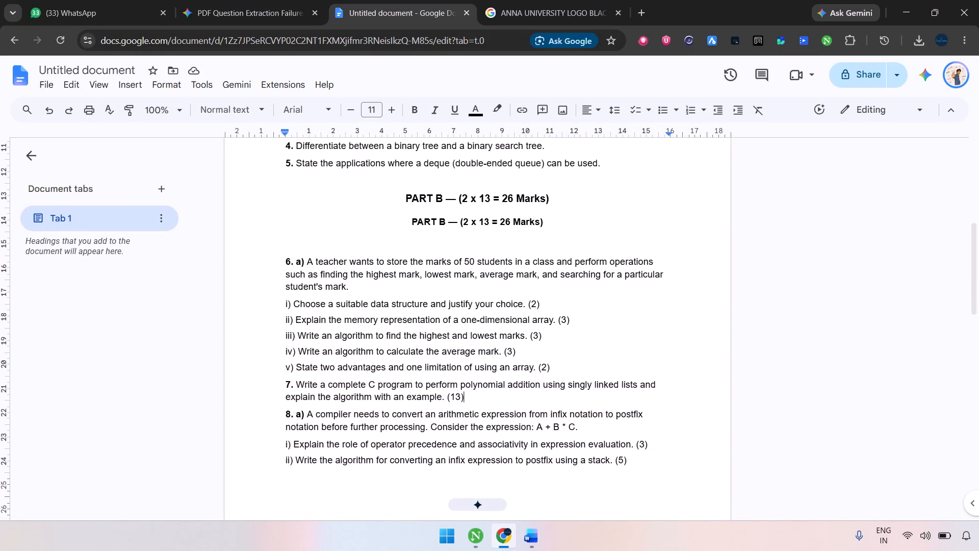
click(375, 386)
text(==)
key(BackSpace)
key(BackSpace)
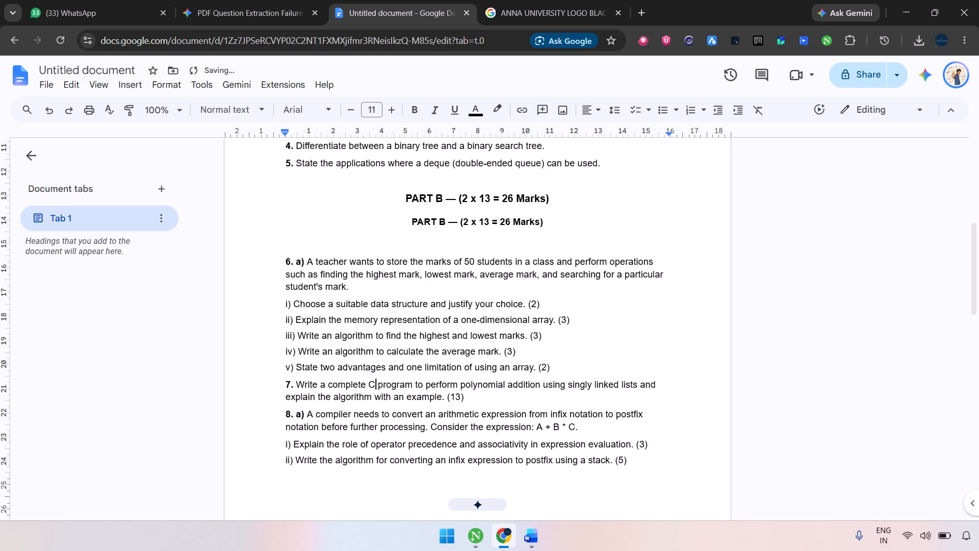
Change the programming language named in question 7, on polynomial addition, to C++.
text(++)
Delete the bracketed marks at the end of sub-questions v) and iv) of question 6.
scroll(375, 386, down, 1)
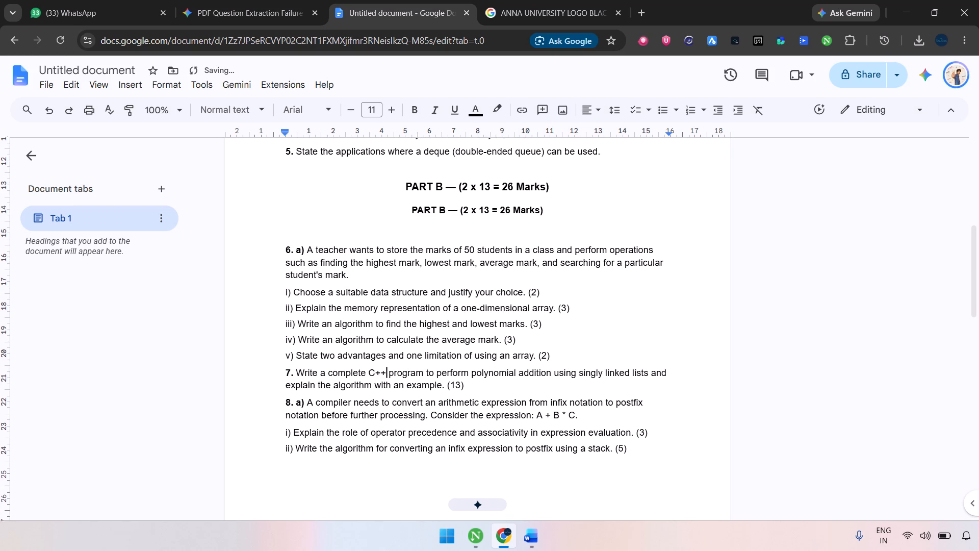
scroll(375, 386, down, 1)
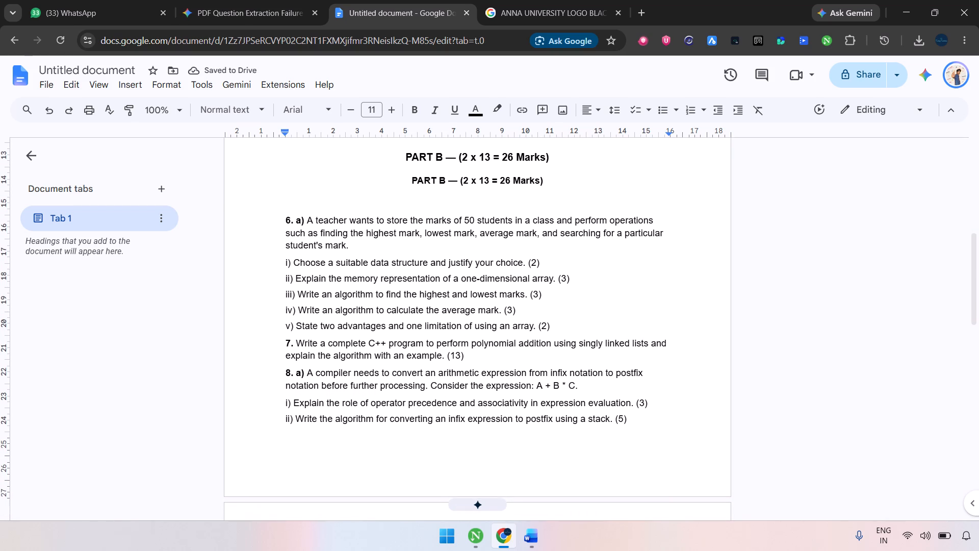
scroll(375, 386, down, 1)
click(559, 315)
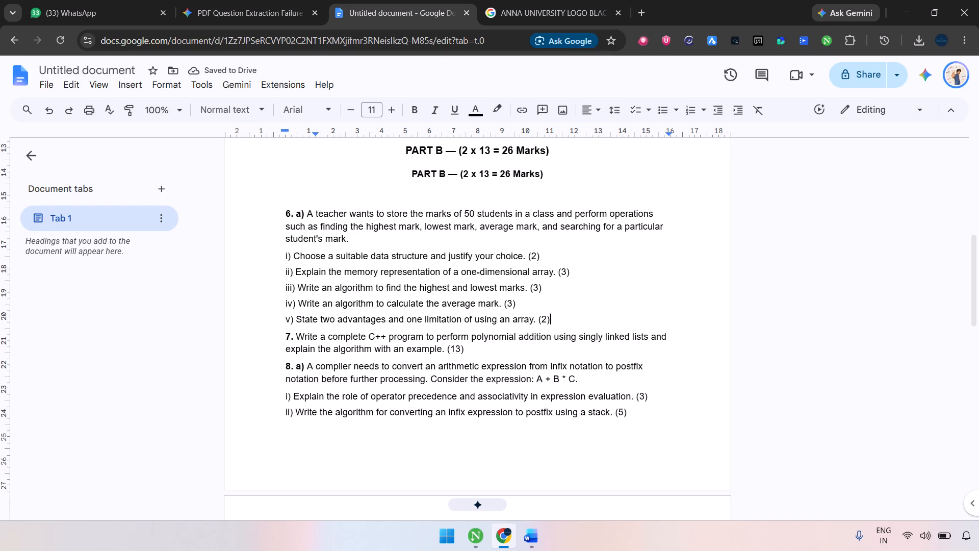
key(BackSpace)
key(BackSpace)
key(BackSpace)
key(BackSpace)
key(Up)
key(backslash)
key(BackSpace)
key(BackSpace)
key(BackSpace)
key(BackSpace)
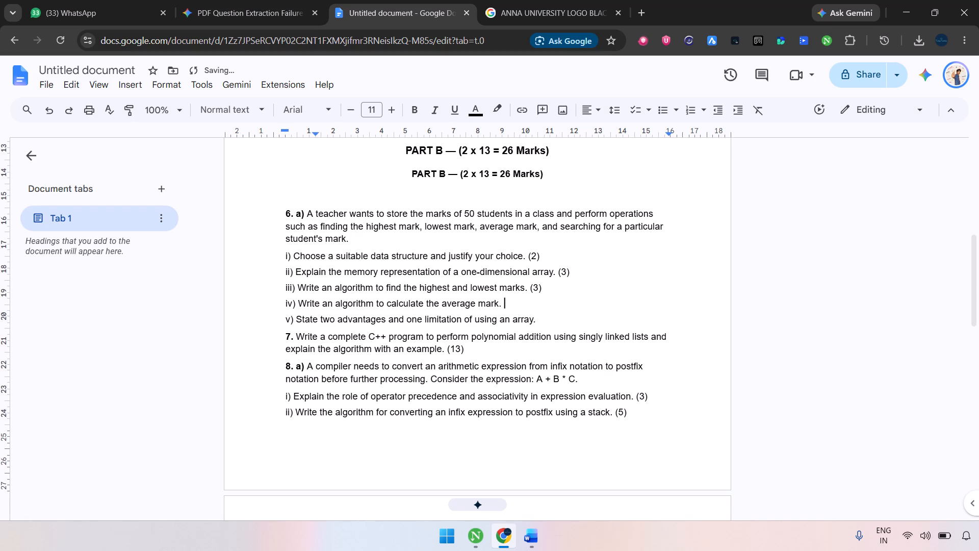
key(BackSpace)
Delete the bracketed marks at the end of question 6 iii), about finding the highest and lowest marks.
key(Up)
key(Right)
key(Right)
key(Right)
key(Right)
key(Right)
key(Right)
key(Right)
key(Right)
key(Right)
key(Right)
key(BackSpace)
key(BackSpace)
key(BackSpace)
Delete the bracketed marks at the end of question 6 ii), about the memory representation of a one-dimensional array.
key(Up)
key(Right)
key(Right)
key(Right)
key(Right)
key(Right)
key(Right)
key(Right)
key(Right)
key(Right)
key(Right)
key(Right)
key(BackSpace)
key(BackSpace)
key(BackSpace)
Delete the bracketed marks at the end of question 6 i), about choosing a suitable data structure.
key(Up)
key(Up)
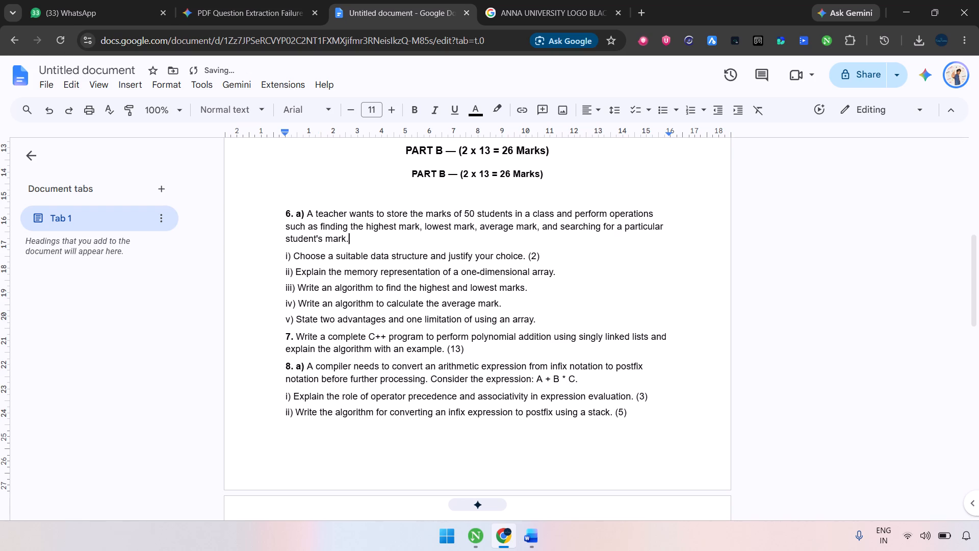
key(Down)
key(BackSpace)
key(BackSpace)
key(BackSpace)
key(BackSpace)
Delete the bracketed marks at the end of question 7, on the polynomial addition program.
scroll(559, 315, down, 1)
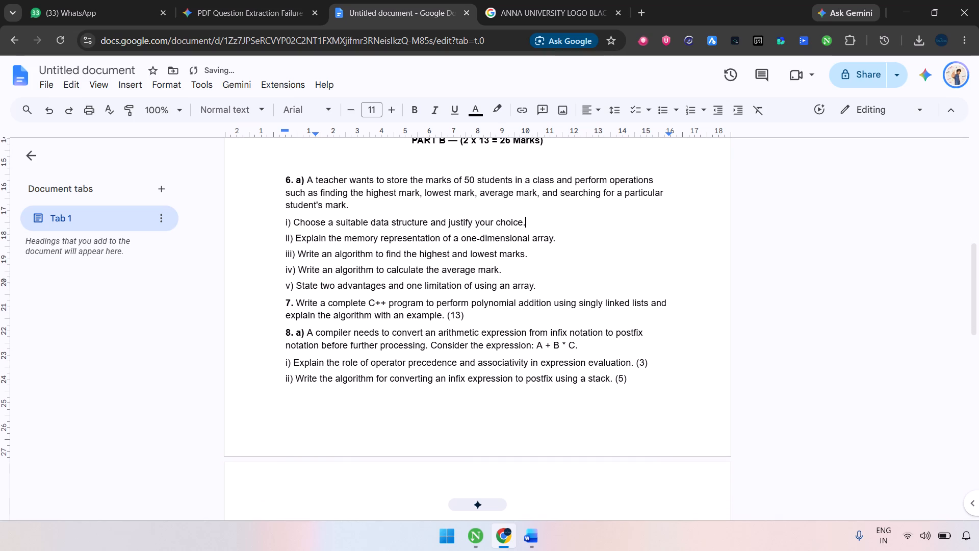
click(489, 315)
key(BackSpace)
key(BackSpace)
key(BackSpace)
key(BackSpace)
Delete the bracketed marks from sub-questions i) and ii) of the infix-to-postfix question 8 in Part B.
scroll(566, 347, down, 3)
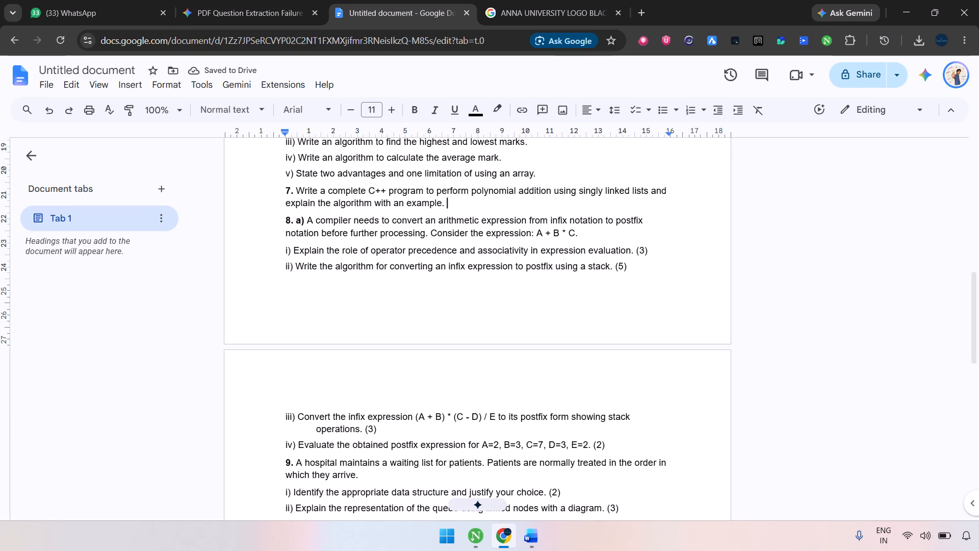
click(659, 251)
key(BackSpace)
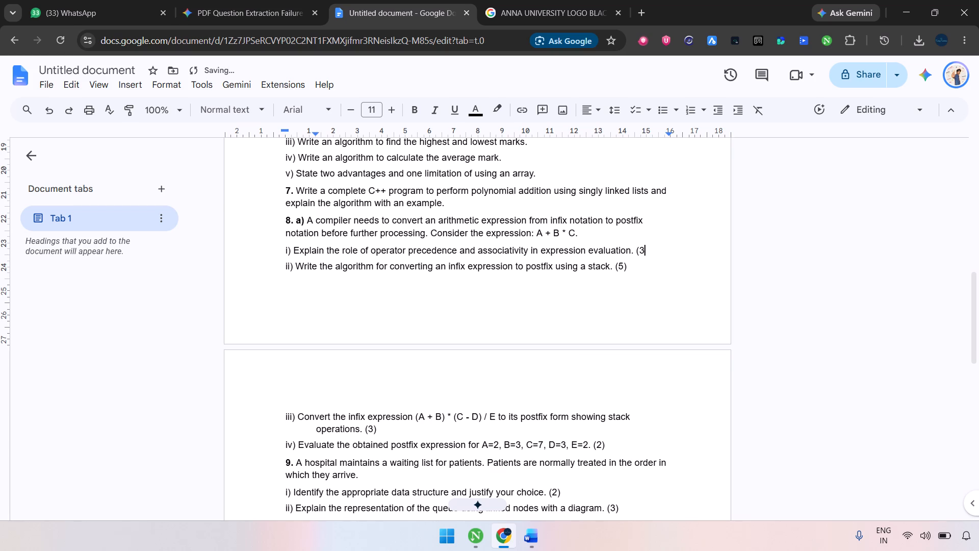
key(BackSpace)
key(BackSpace)
key(BackSpace)
click(647, 269)
key(BackSpace)
key(BackSpace)
key(BackSpace)
key(BackSpace)
Delete the bracketed marks from sub-questions iii) and iv) of the infix-to-postfix question 8 in Part B.
scroll(647, 269, down, 2)
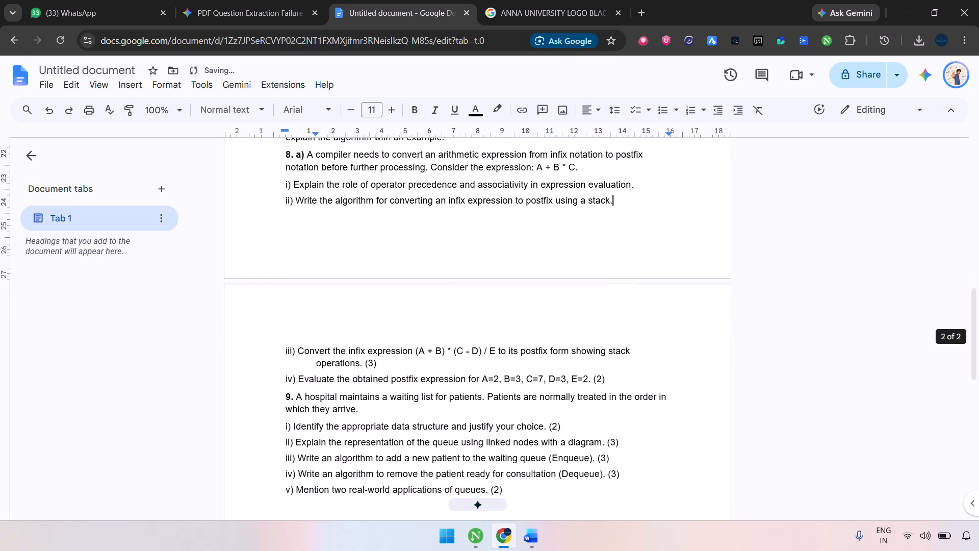
click(409, 363)
key(BackSpace)
key(BackSpace)
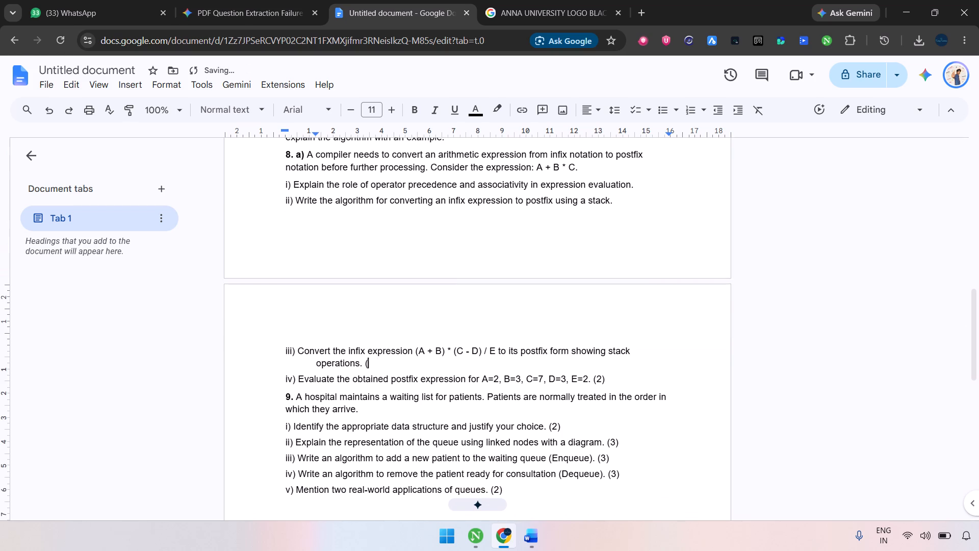
key(BackSpace)
key(BackSpace)
click(606, 383)
key(BackSpace)
key(BackSpace)
key(BackSpace)
Delete the bracketed marks from sub-questions i) and ii) of question 9, about the hospital waiting list.
scroll(606, 383, down, 1)
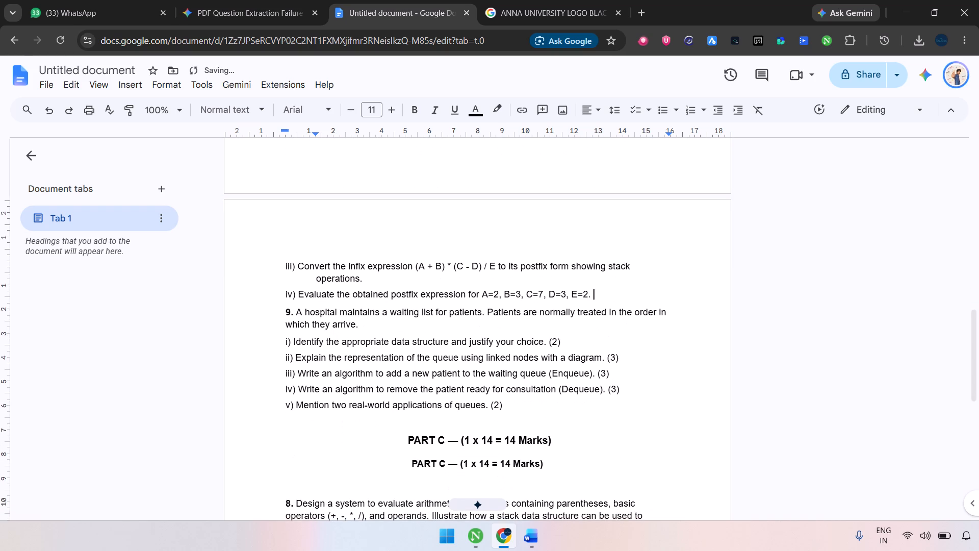
click(585, 350)
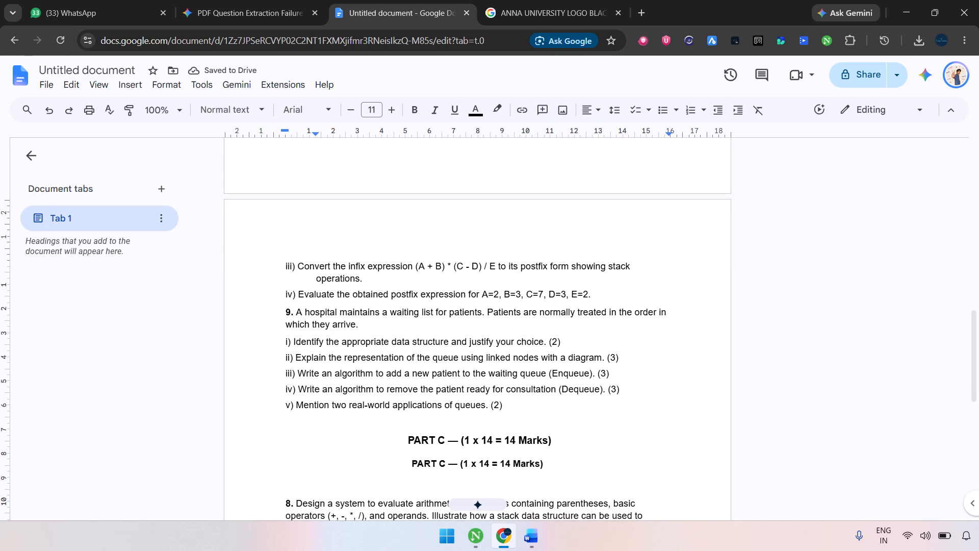
key(BackSpace)
key(BackSpace)
key(BackSpace)
key(BackSpace)
click(627, 359)
key(BackSpace)
key(BackSpace)
key(BackSpace)
key(BackSpace)
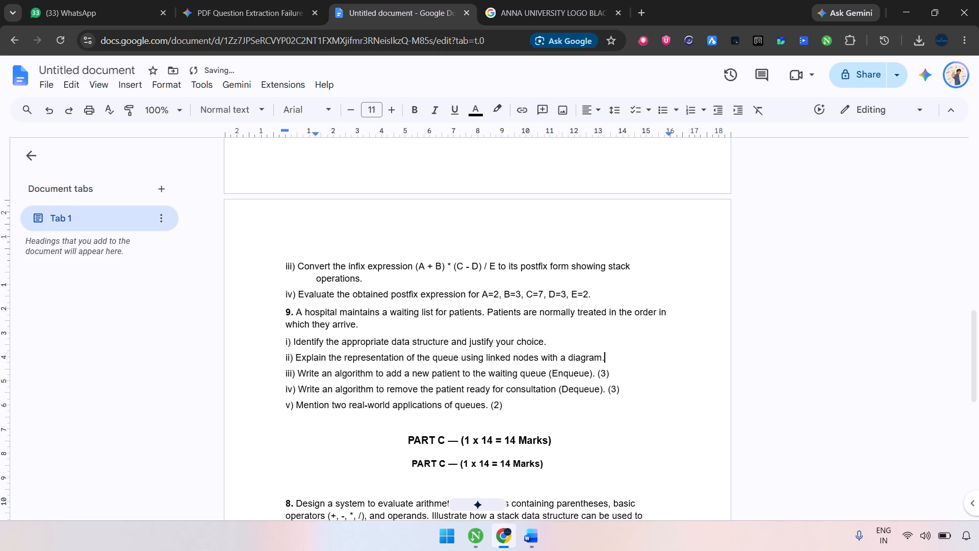
Delete the bracketed marks from sub-questions iii), iv) and v) of question 9.
click(624, 374)
key(BackSpace)
key(BackSpace)
key(BackSpace)
key(BackSpace)
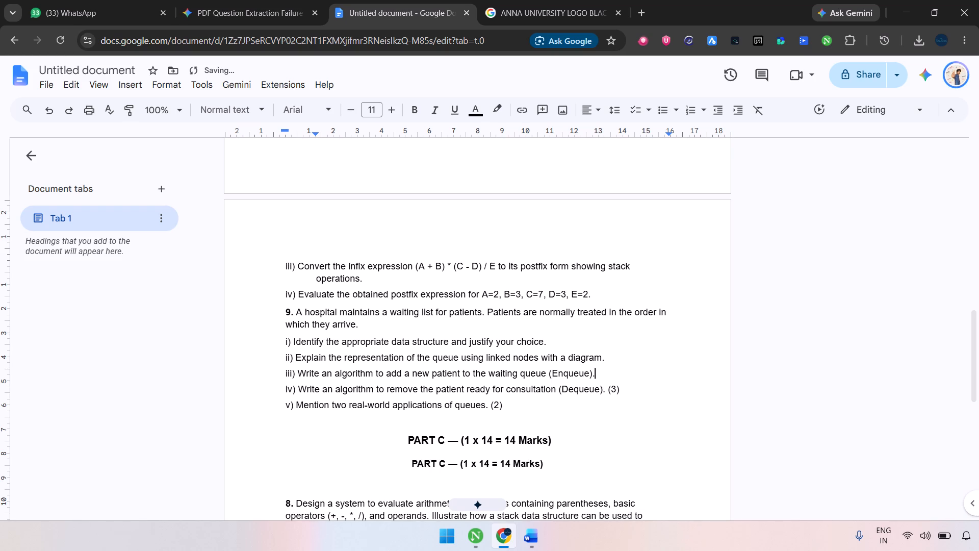
click(629, 388)
key(BackSpace)
key(BackSpace)
key(BackSpace)
key(BackSpace)
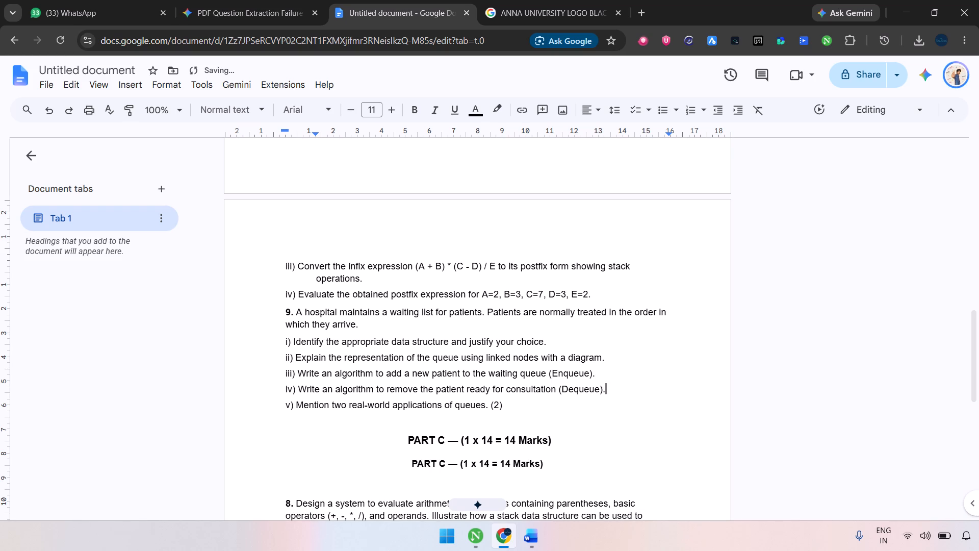
click(502, 403)
key(BackSpace)
key(BackSpace)
key(BackSpace)
Delete the bracketed marks at the end of the Part C question on evaluating arithmetic expressions.
scroll(502, 403, down, 3)
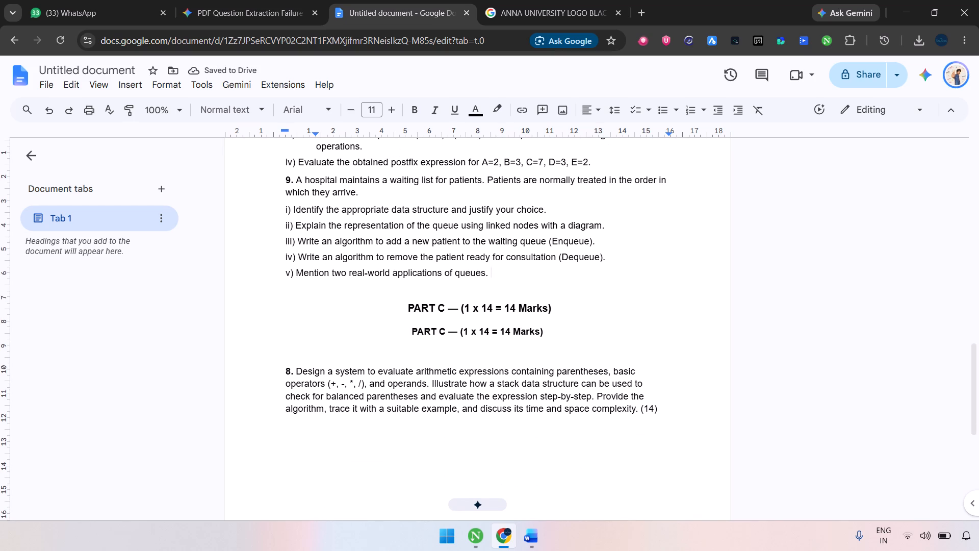
click(660, 408)
key(BackSpace)
key(BackSpace)
key(BackSpace)
key(BackSpace)
key(BackSpace)
In the upper Part B heading, set the number of questions to 4 and delete the total marks figure.
scroll(660, 408, up, 6)
scroll(660, 408, down, 1)
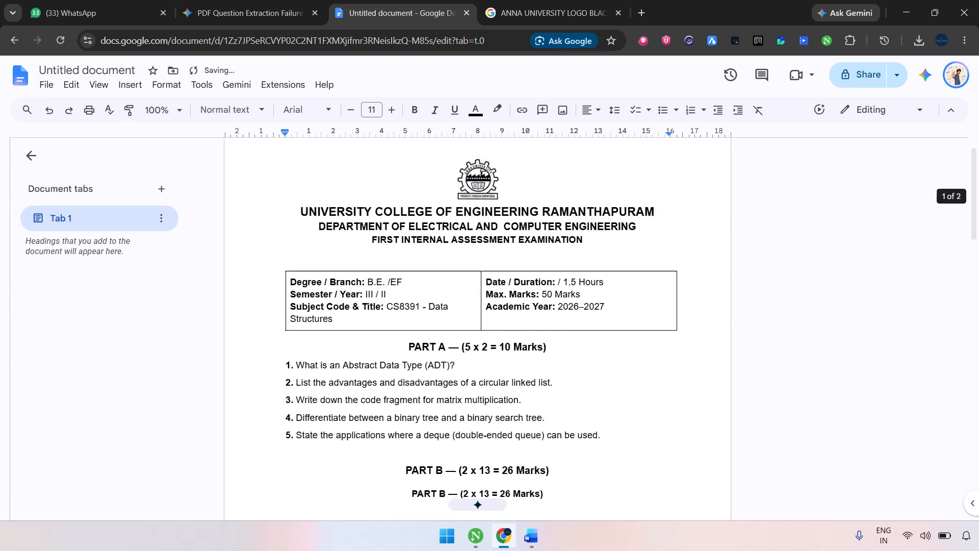
scroll(660, 408, down, 3)
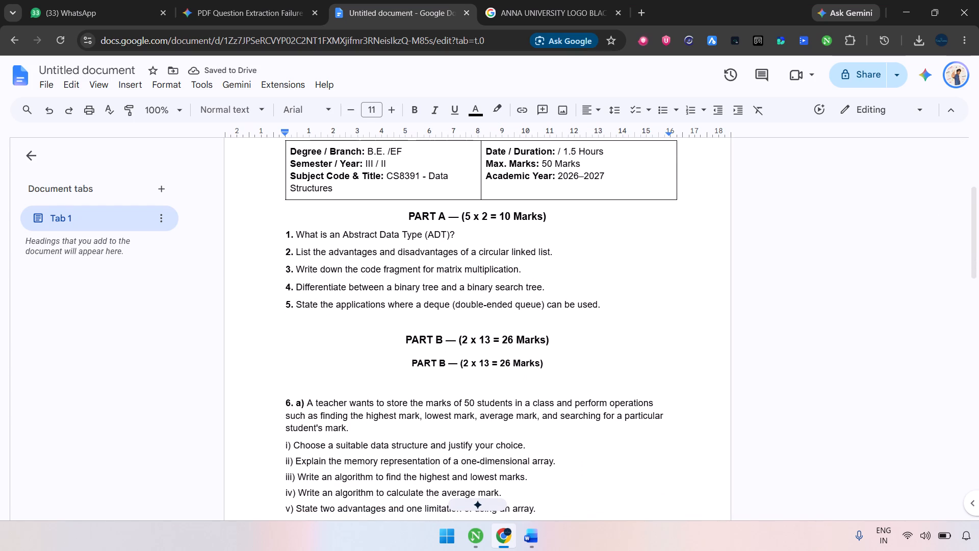
click(465, 342)
click(468, 342)
key(BackSpace)
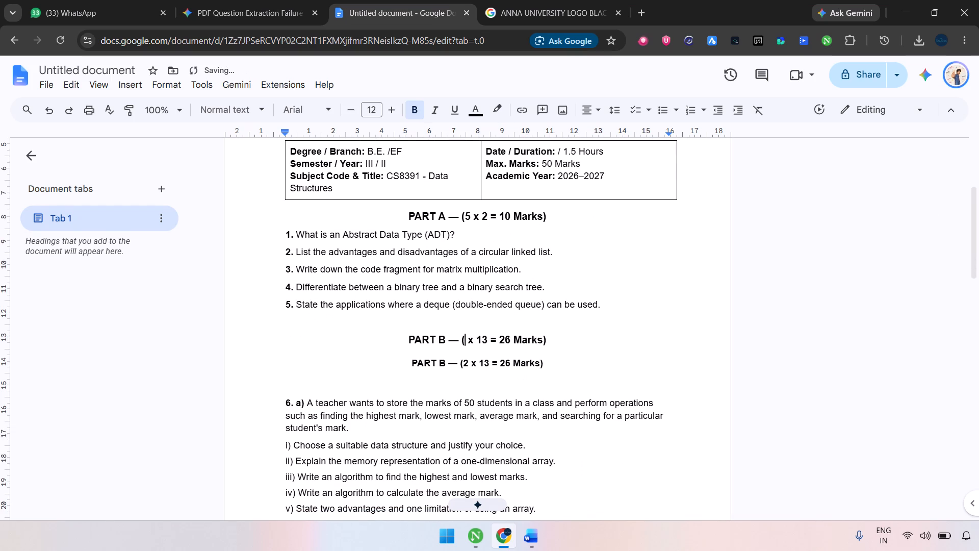
key(4)
click(513, 339)
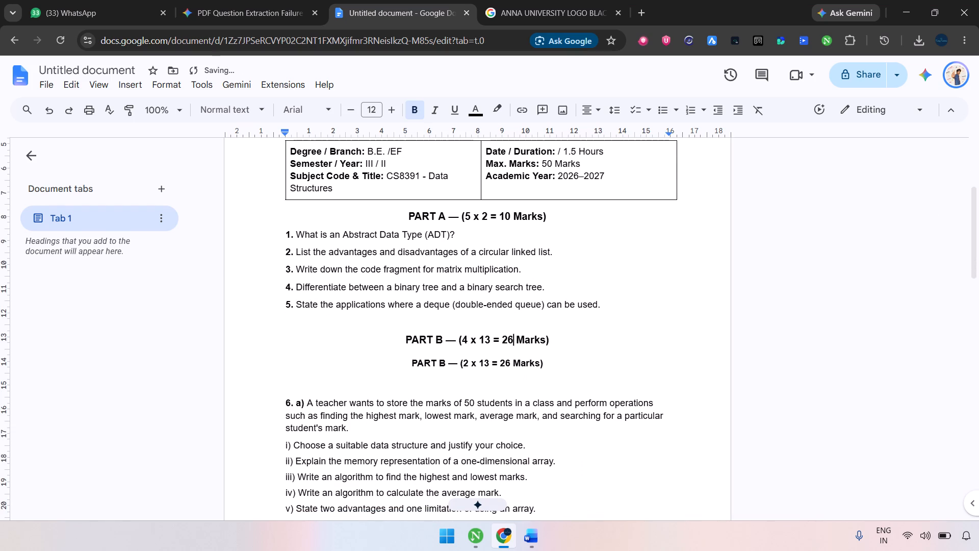
key(BackSpace)
key(BackSpace)
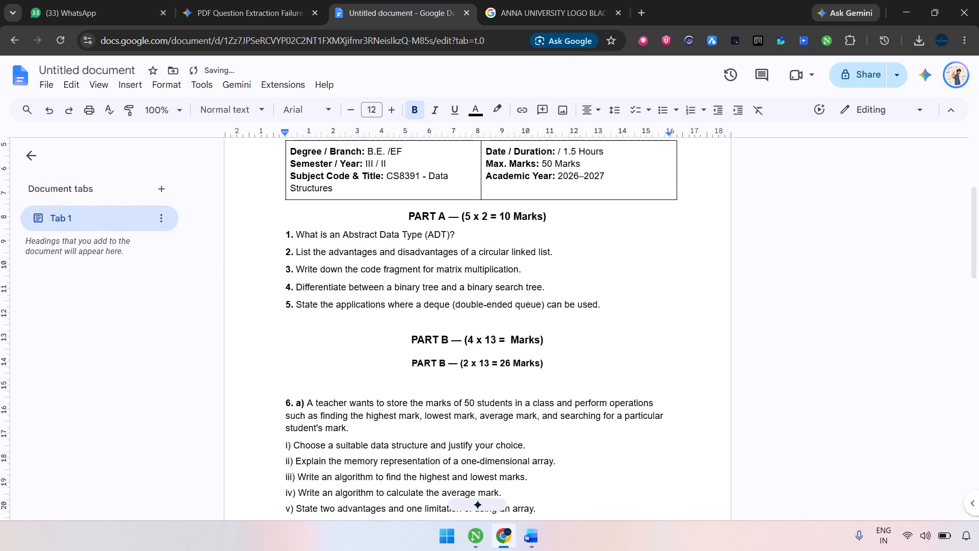
Set the marks per question to 10 in the upper Part B heading, making it read 4 x 10.
click(495, 339)
key(BackSpace)
key(BackSpace)
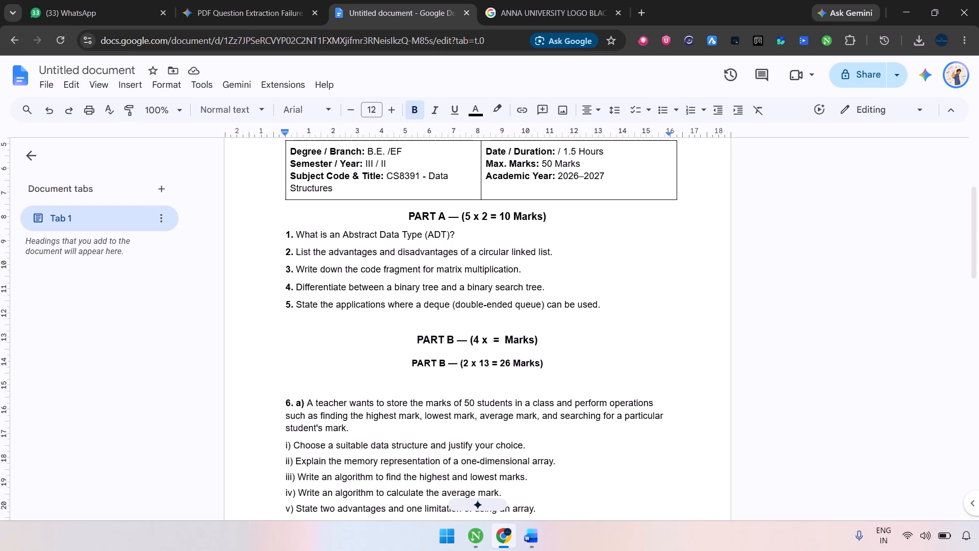
text(10)
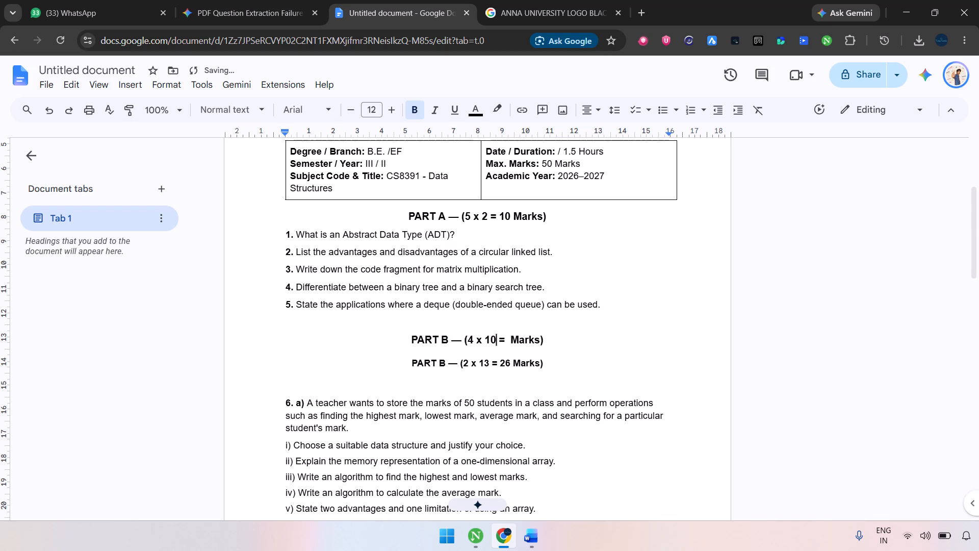
click(511, 338)
Review the whole question paper, from the college header through the Part A, B and C questions, checking structure and mark allocation.
scroll(511, 338, down, 8)
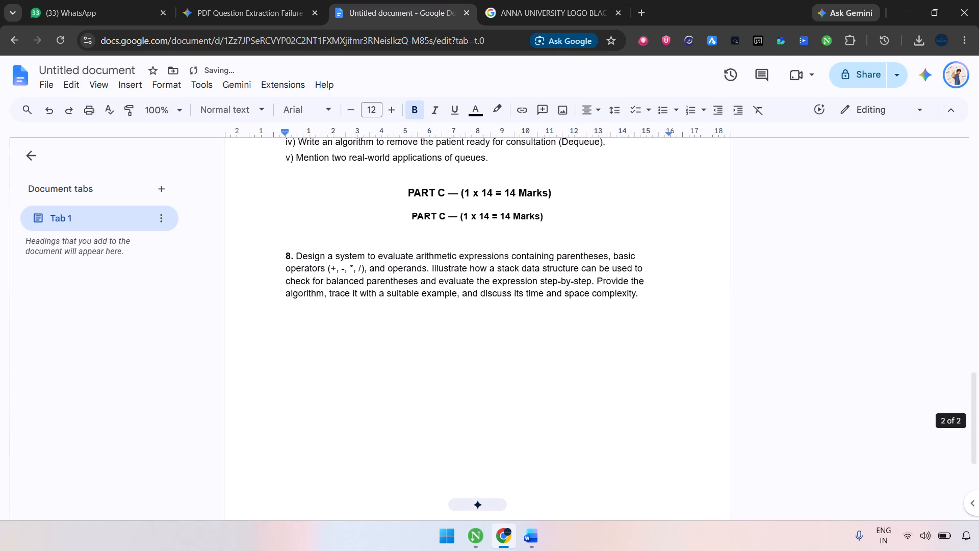
click(392, 187)
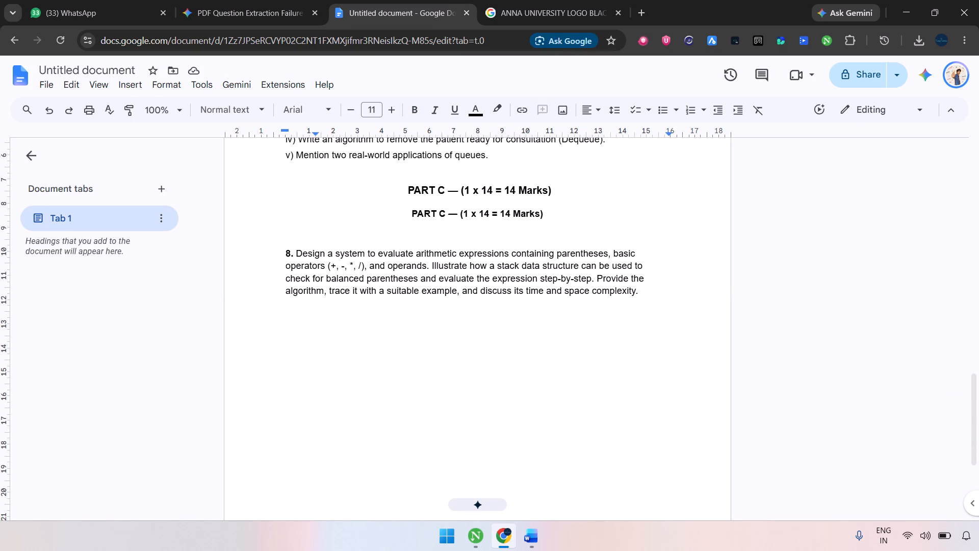
scroll(609, 272, up, 1)
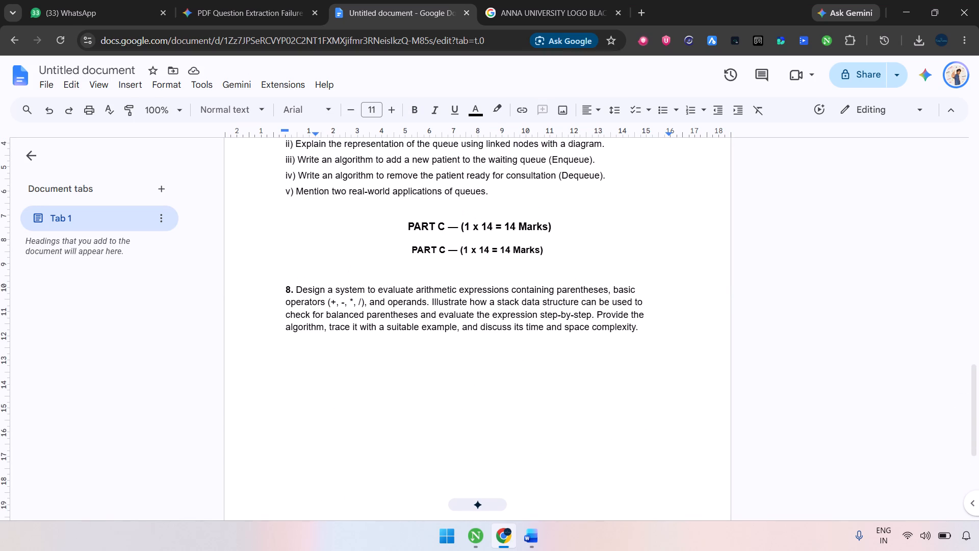
scroll(609, 272, up, 1)
scroll(498, 237, up, 1)
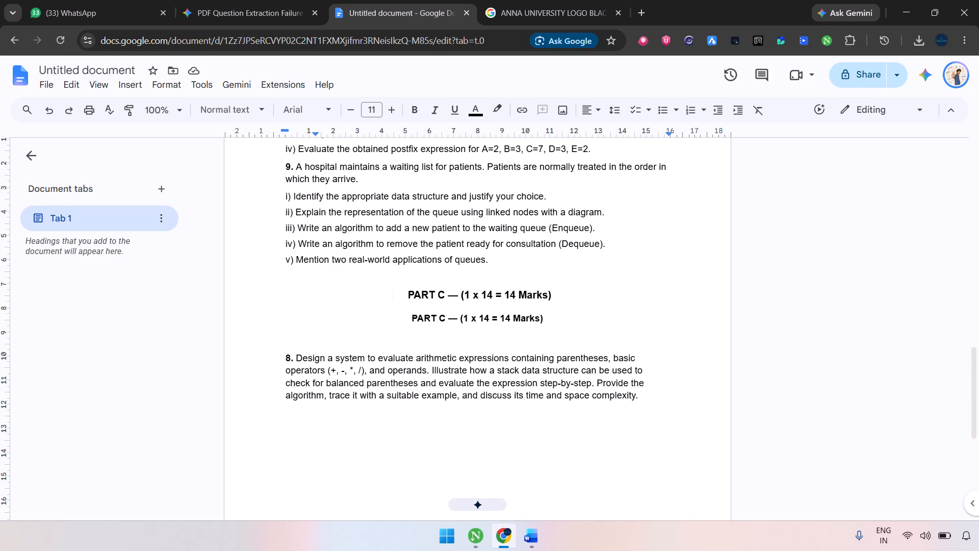
key(Up)
key(Up)
key(Up)
key(Up)
key(Up)
key(Up)
key(Up)
key(Up)
key(Up)
key(Up)
key(Up)
key(Up)
key(Up)
key(Up)
key(Up)
key(Up)
key(Up)
key(Up)
key(Up)
key(Up)
key(Up)
key(Up)
key(Up)
key(Up)
key(Up)
key(Up)
key(Up)
key(Up)
key(Up)
key(Up)
key(Up)
key(Up)
key(Up)
key(Up)
key(Up)
key(Up)
key(Up)
key(Up)
key(Up)
key(Up)
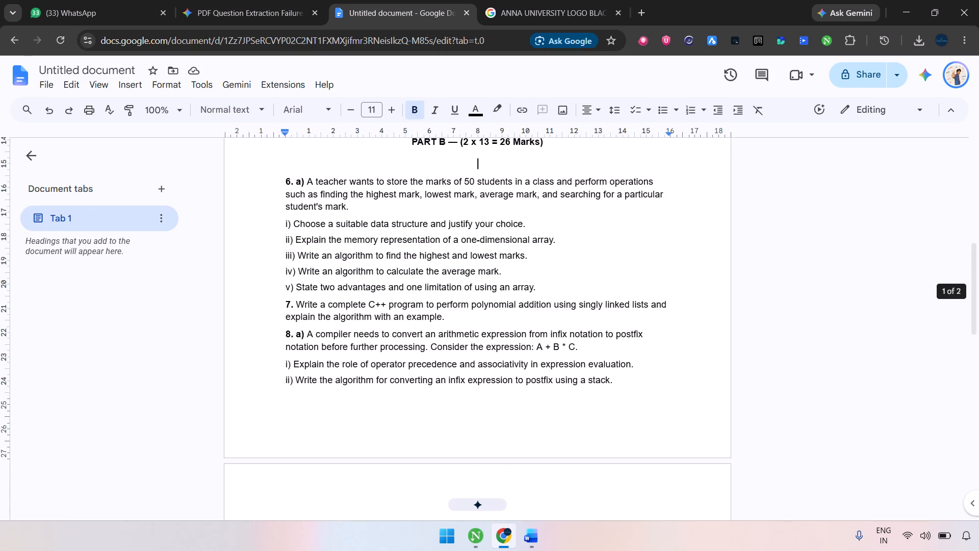
key(Down)
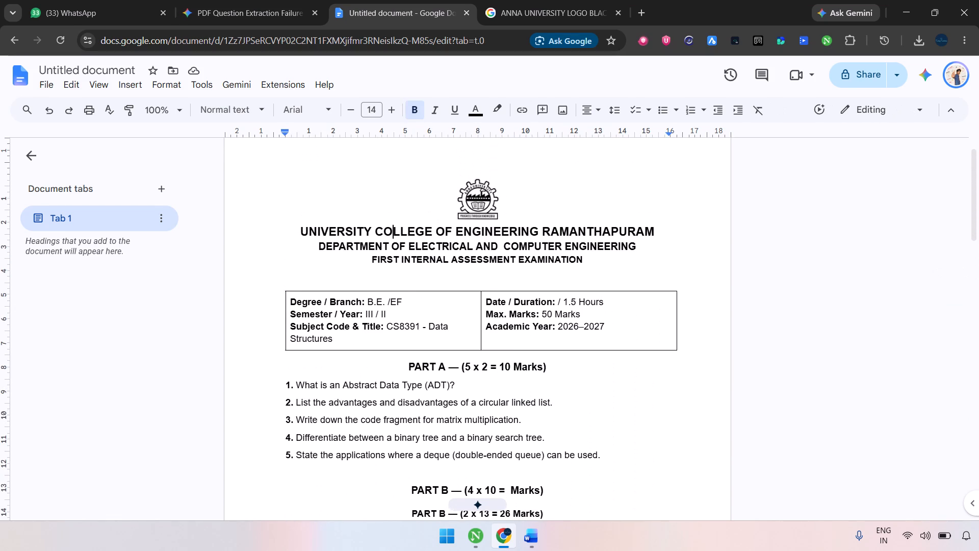
key(Down)
key(Down)
key(Down)
key(Down)
key(Down)
key(Down)
key(Down)
key(Down)
key(Down)
key(Down)
key(Down)
key(Down)
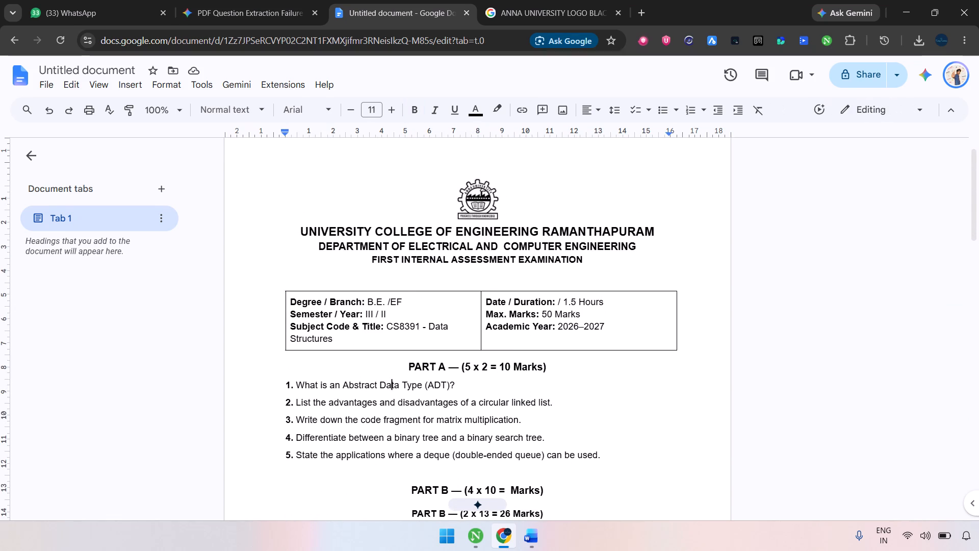
key(Down)
key(Down)
key(Down)
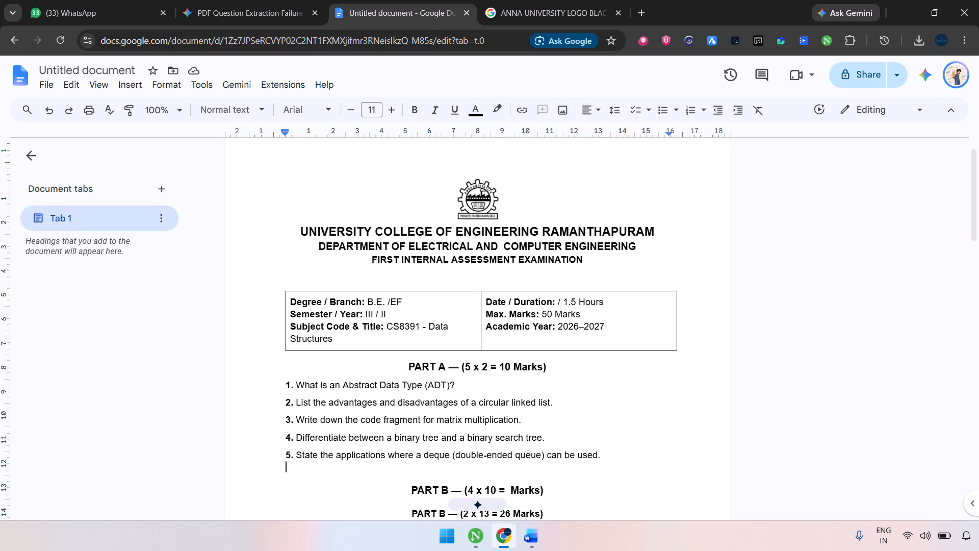
key(Down)
key(Down)
key(Down)
key(Down)
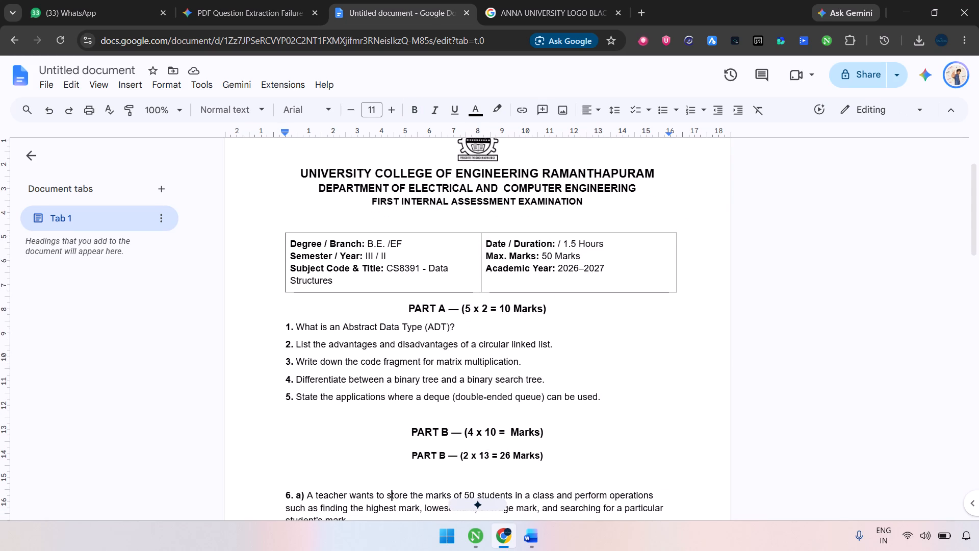
key(Down)
key(Down)
key(Down)
key(Down)
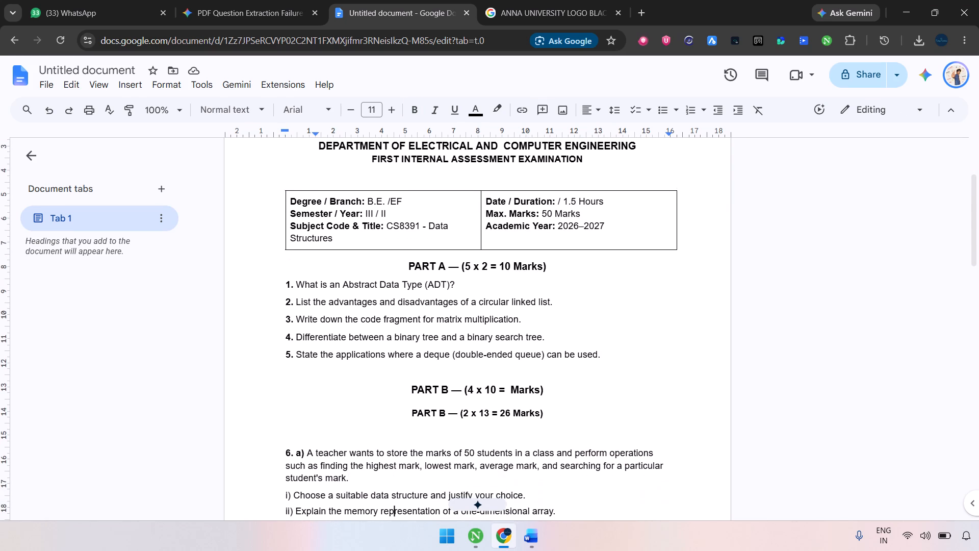
key(Down)
key(Down)
key(Down)
key(Down)
key(Down)
key(Down)
key(Down)
key(Down)
key(Down)
key(Down)
key(Down)
key(Down)
key(Down)
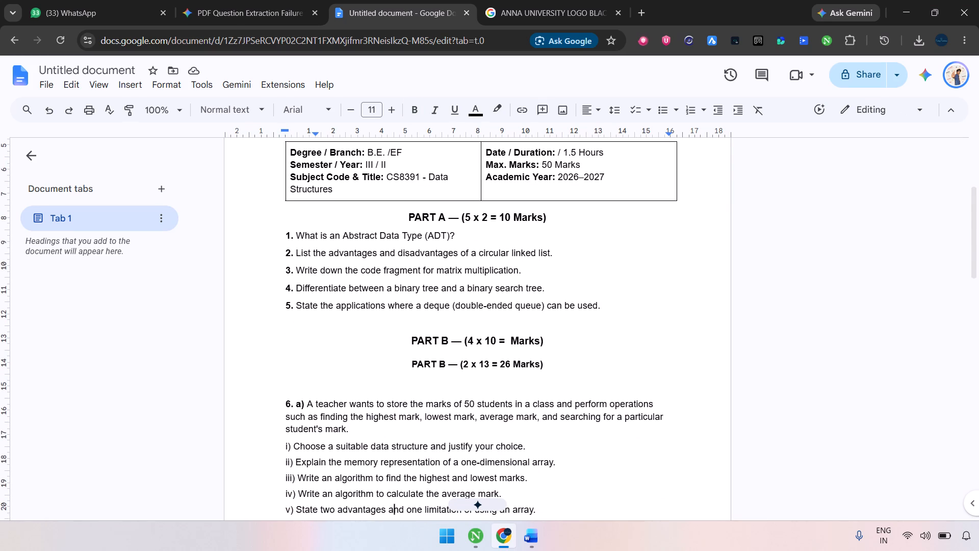
key(Up)
key(Up)
key(Up)
key(Up)
key(Up)
key(Up)
key(Up)
key(Up)
key(Up)
key(Up)
key(Up)
key(Up)
key(Up)
key(Up)
key(Up)
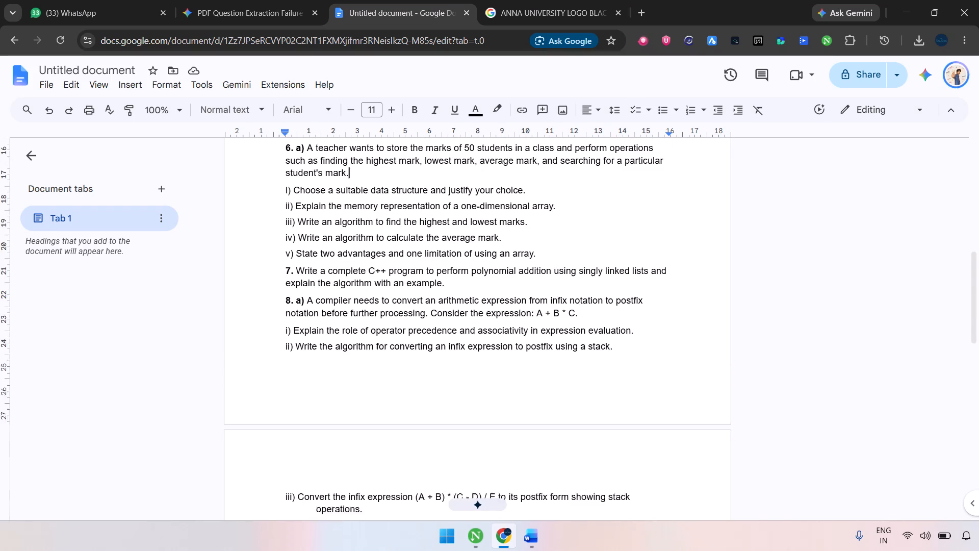
key(Up)
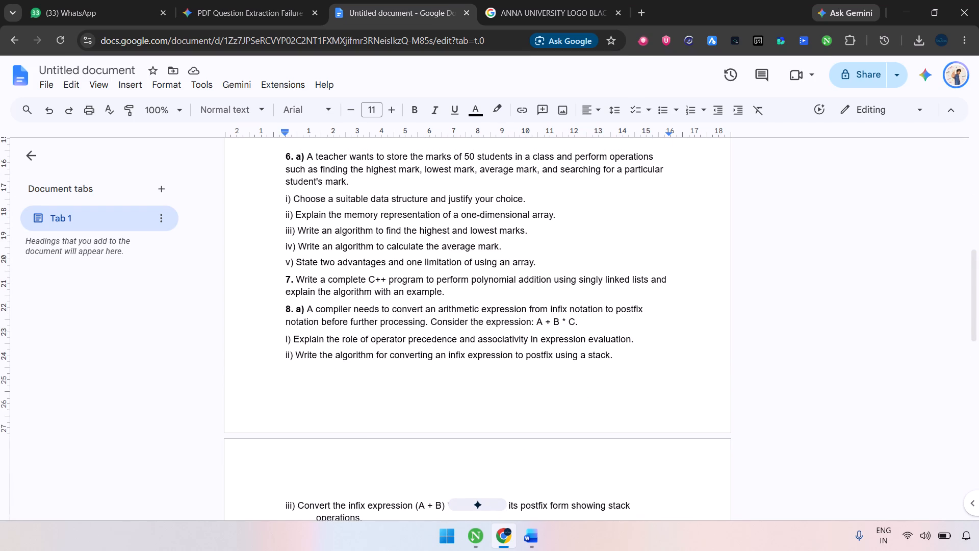
key(Down)
key(Down)
key(Down)
key(Down)
key(Down)
key(Down)
key(Down)
key(Down)
key(Down)
key(Down)
key(Down)
key(Down)
key(Down)
key(Down)
key(Down)
key(Down)
key(Down)
key(Down)
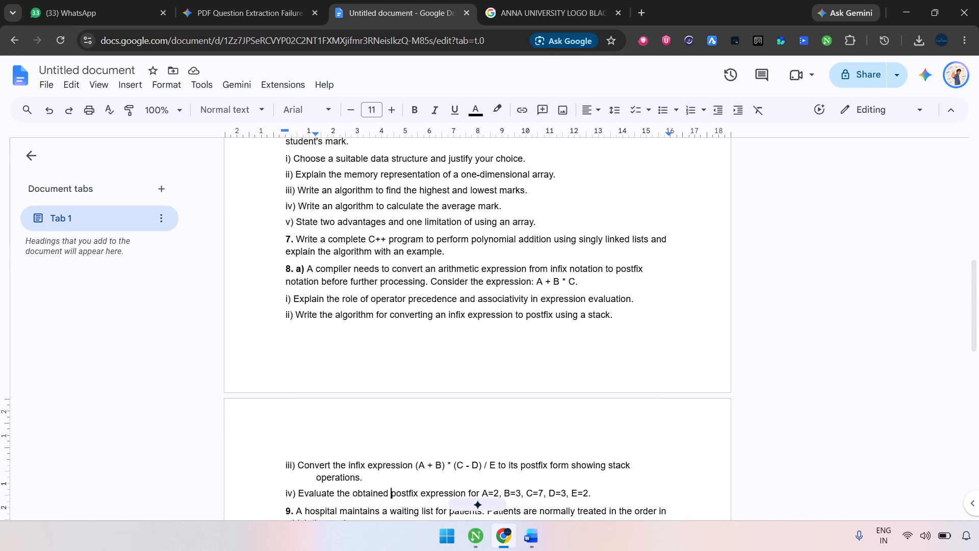
key(Down)
key(Down)
key(Down)
key(Down)
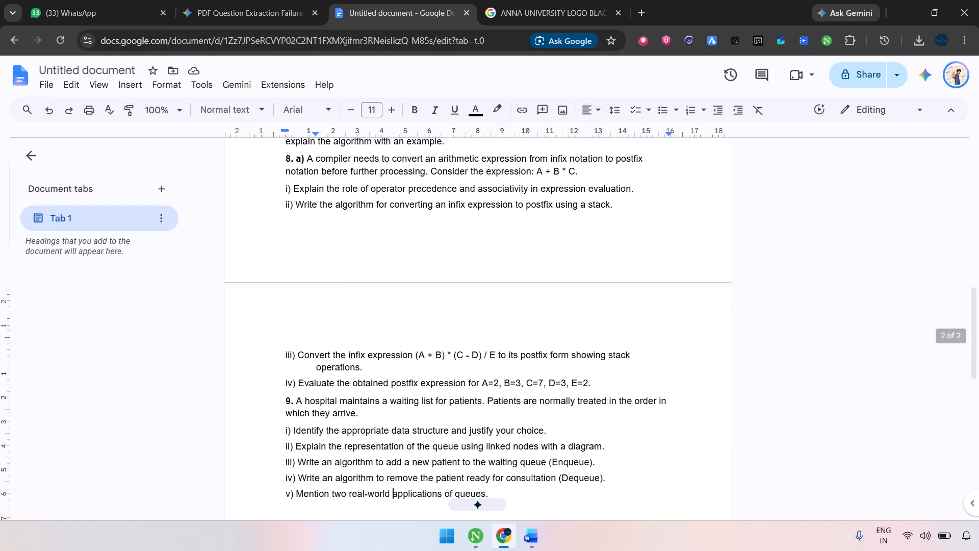
key(Down)
key(Down)
key(Down)
key(Down)
key(Down)
key(Down)
key(Down)
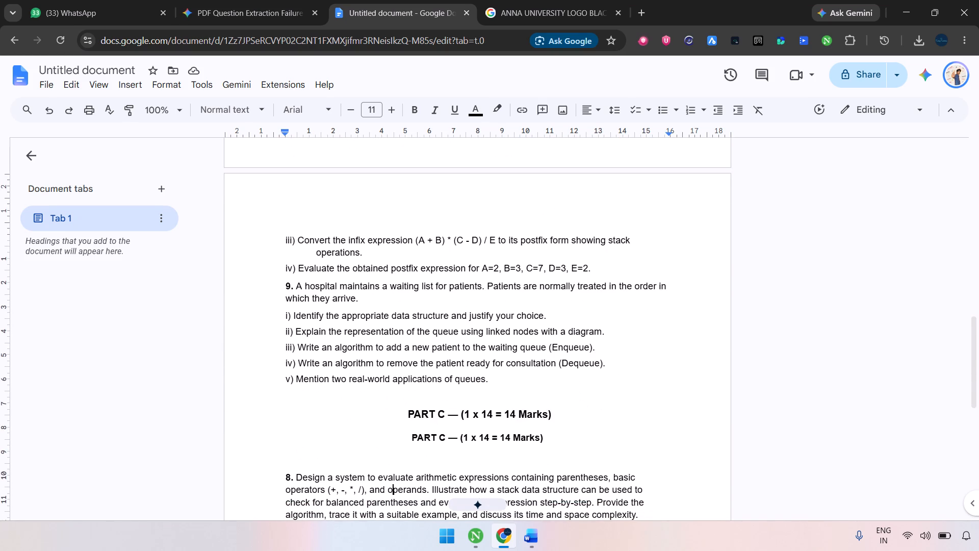
key(Down)
Delete both duplicate Part C heading lines above the arithmetic expression question.
drag(408, 412, 455, 427)
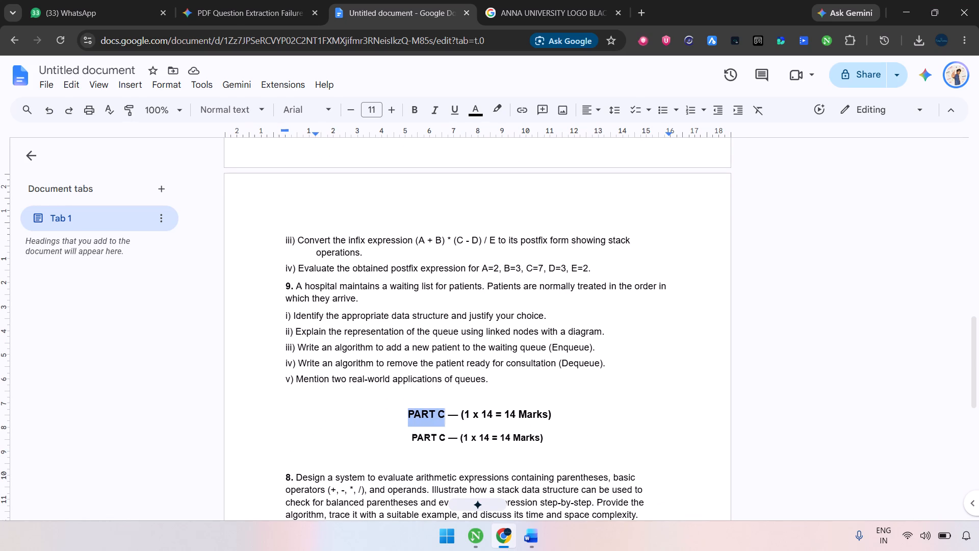
drag(455, 427, 573, 434)
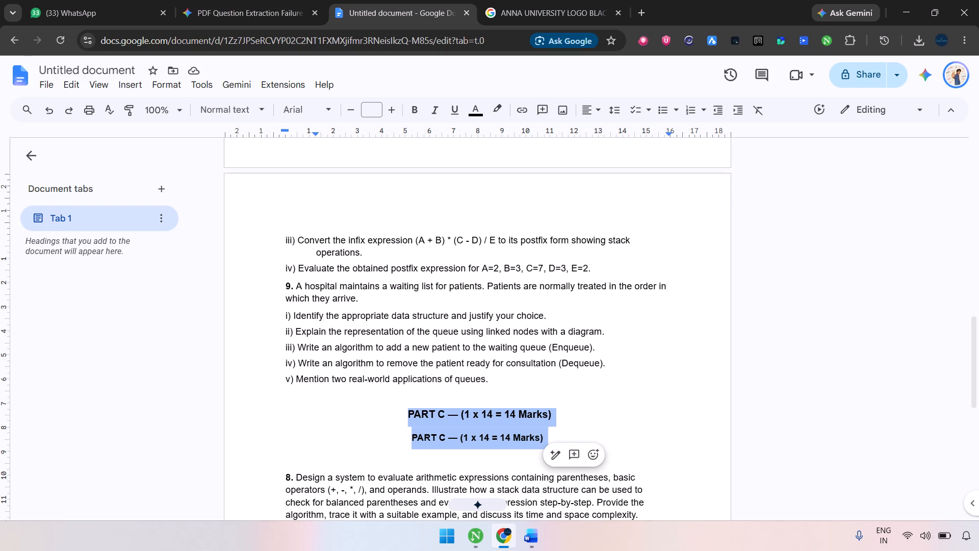
key(BackSpace)
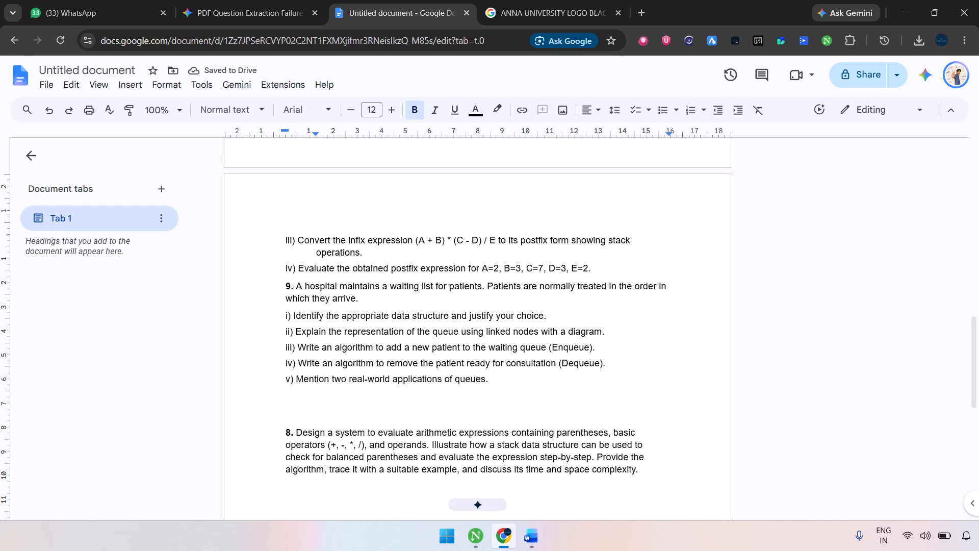
Remove the blank lines between sub-question v) of question 9 and the arithmetic expression question.
click(514, 380)
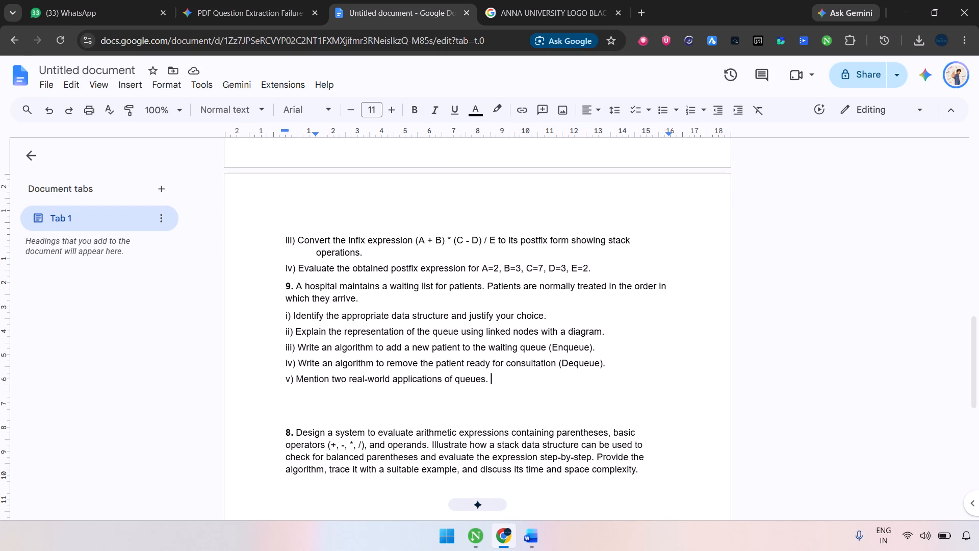
key(Delete)
key(Delete)
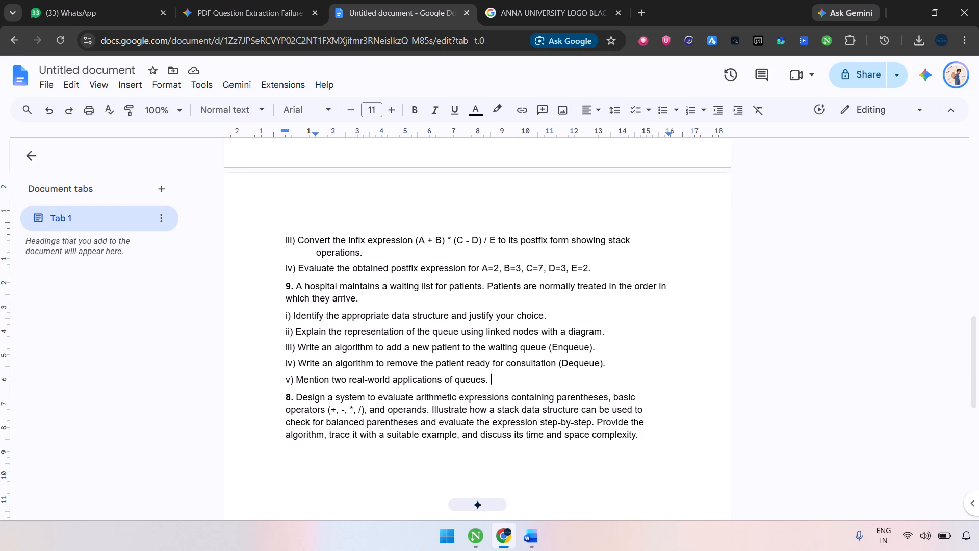
Review questions 6 to 9 and the arithmetic expression question at the end, checking their order and numbering.
key(Up)
key(Up)
key(Up)
key(Up)
key(Up)
key(Up)
key(Up)
key(Up)
key(Up)
key(Up)
key(Up)
key(Up)
key(Up)
key(Up)
key(Up)
key(Up)
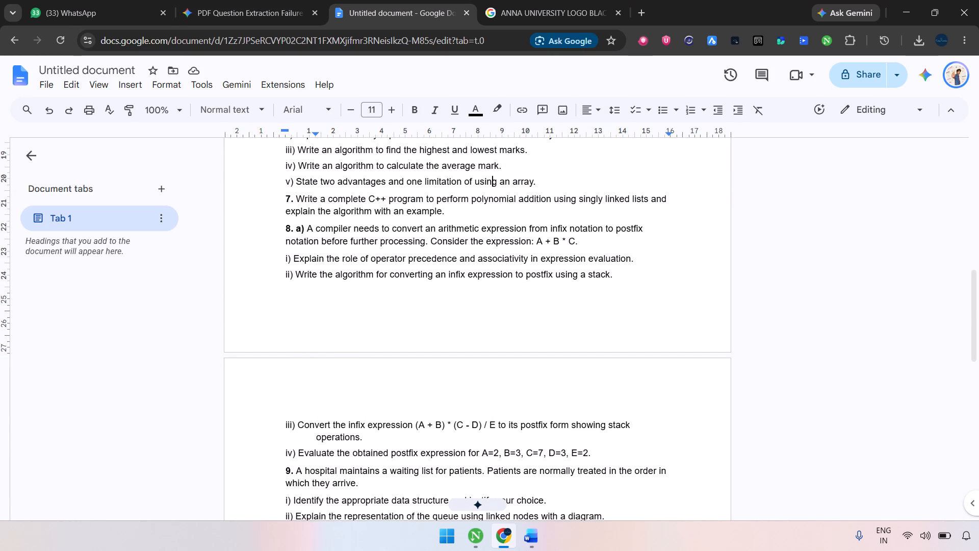
key(Down)
key(Down)
key(Down)
key(Down)
key(Down)
key(Down)
key(Down)
key(Down)
key(Down)
key(Down)
key(Down)
key(Down)
key(Down)
key(Down)
key(Down)
key(Down)
key(Down)
key(Down)
key(Down)
key(Down)
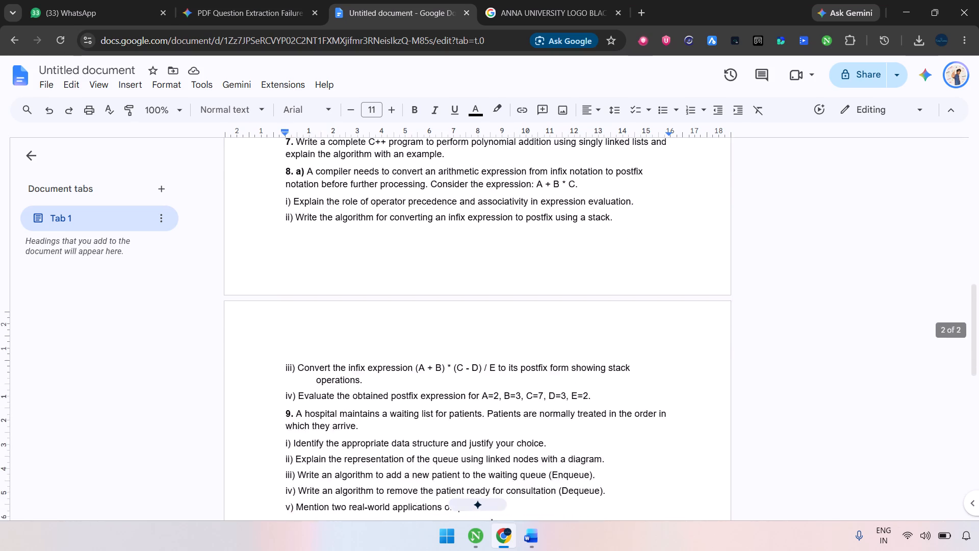
key(Down)
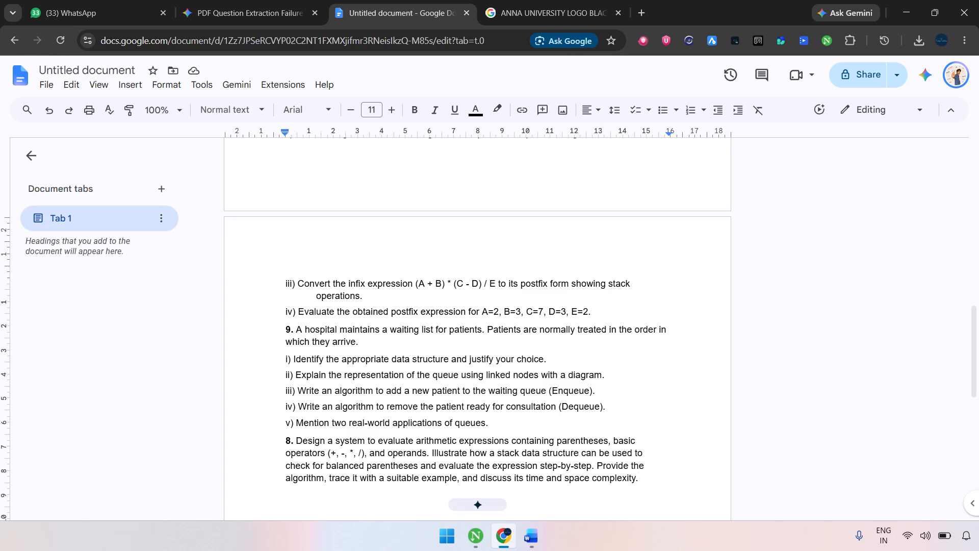
Move the arithmetic expression system design question below sub-question iv) of question 8 a), with an "Or" line between them.
drag(284, 441, 406, 482)
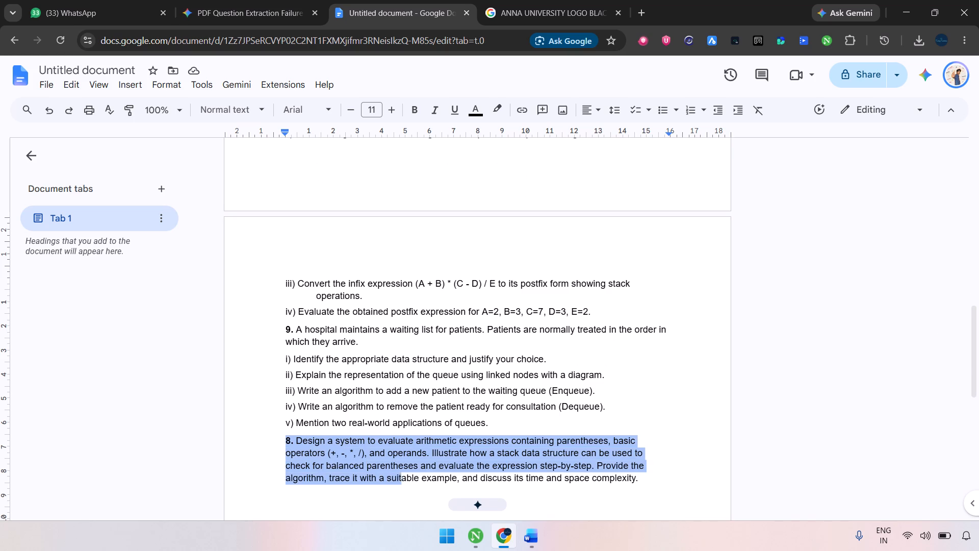
drag(406, 482, 722, 492)
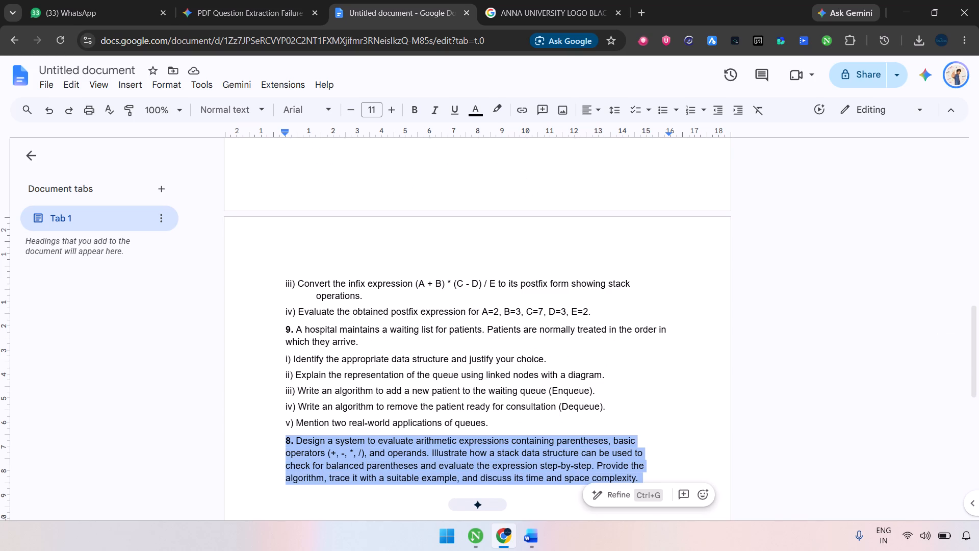
key(ctrl+x)
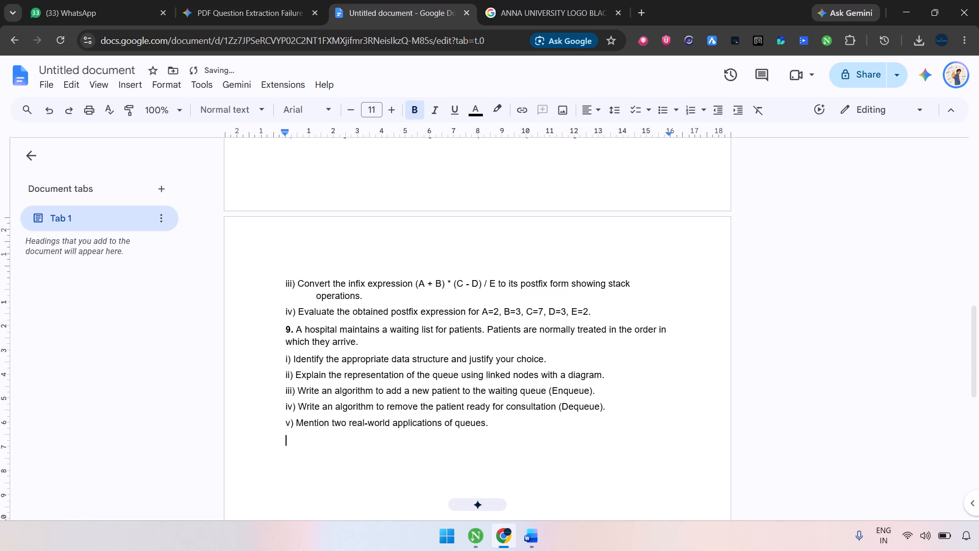
click(600, 305)
click(596, 311)
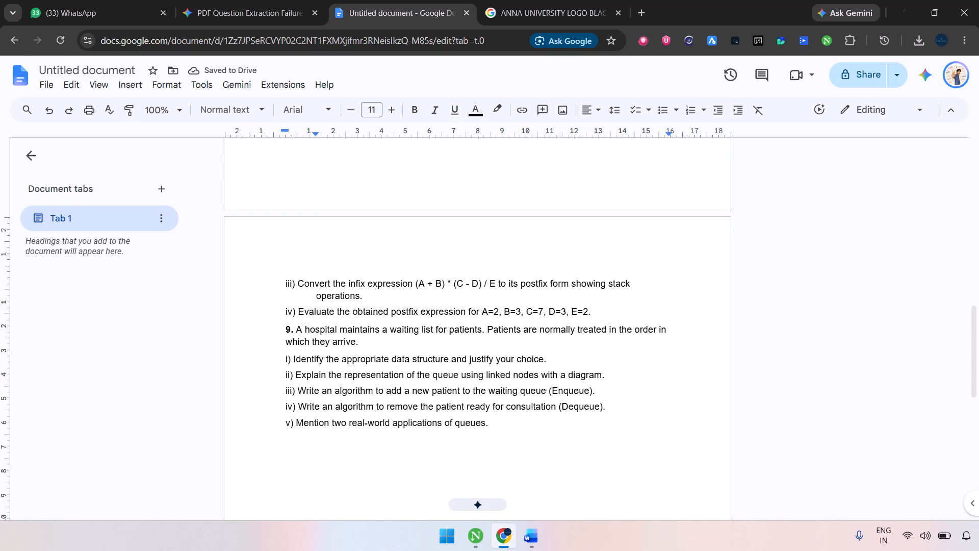
key(Return)
text(or)
key(Return)
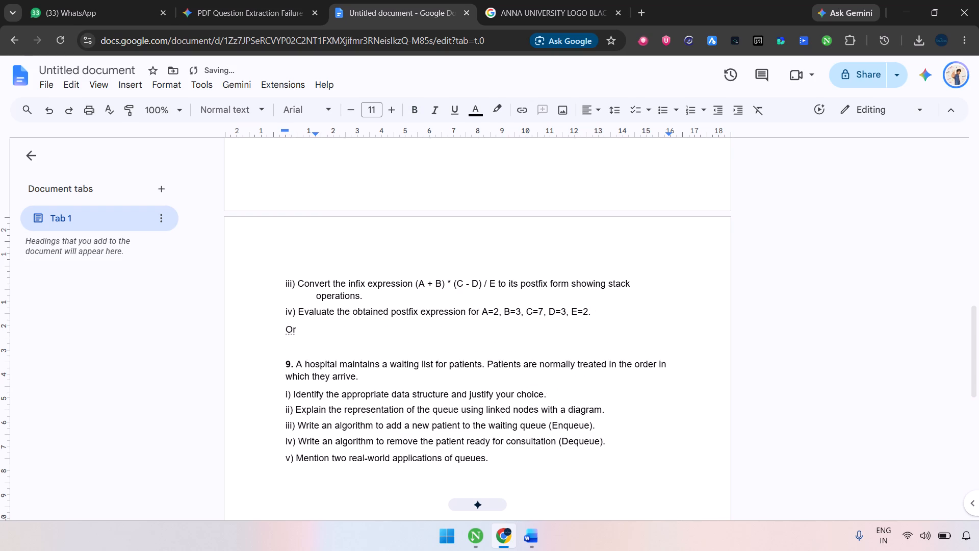
key(ctrl+v)
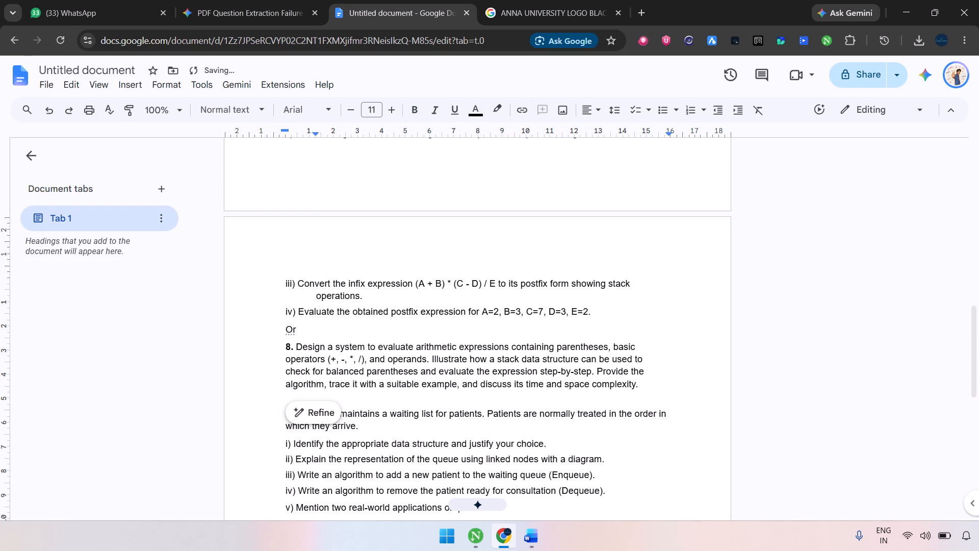
Look back over questions 6 to 8 to check how their a) alternatives are numbered.
key(Up)
key(Up)
key(Up)
key(Up)
key(Up)
key(Up)
key(Up)
key(Up)
key(Up)
key(Up)
key(Up)
key(Up)
key(Up)
key(Up)
key(Up)
key(Up)
key(Up)
key(Up)
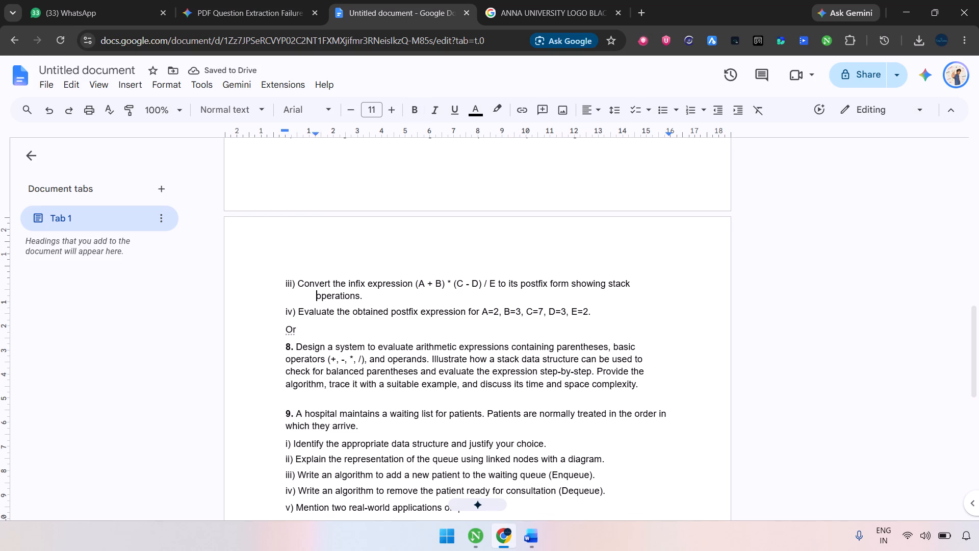
key(Up)
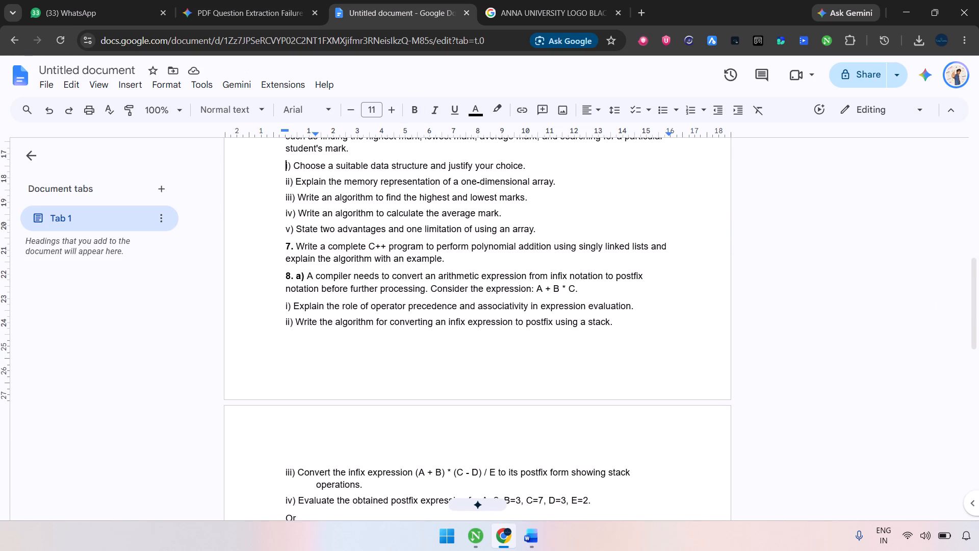
key(Up)
key(Up)
Relabel the arithmetic expression system design question under the Or line as "b.".
key(Down)
key(Down)
key(Down)
key(Down)
key(Down)
key(Down)
key(Down)
key(Down)
key(Down)
key(Down)
key(Down)
key(Down)
key(Down)
key(Down)
key(Down)
key(Down)
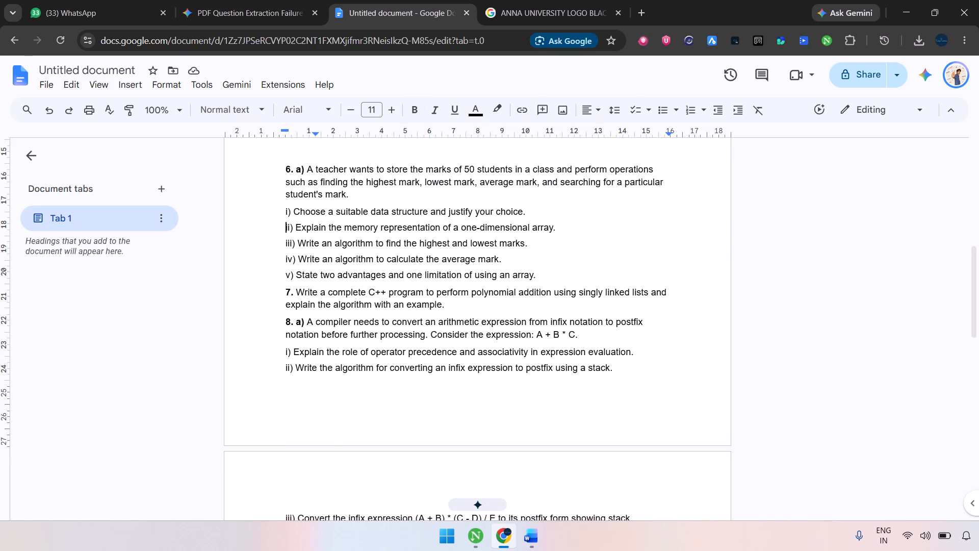
key(Down)
key(Down)
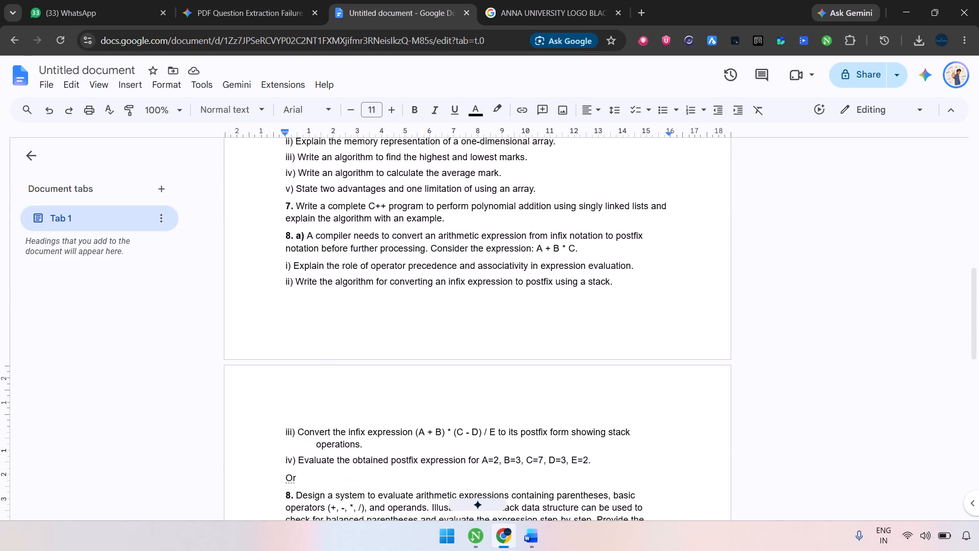
key(Up)
key(Right)
key(BackSpace)
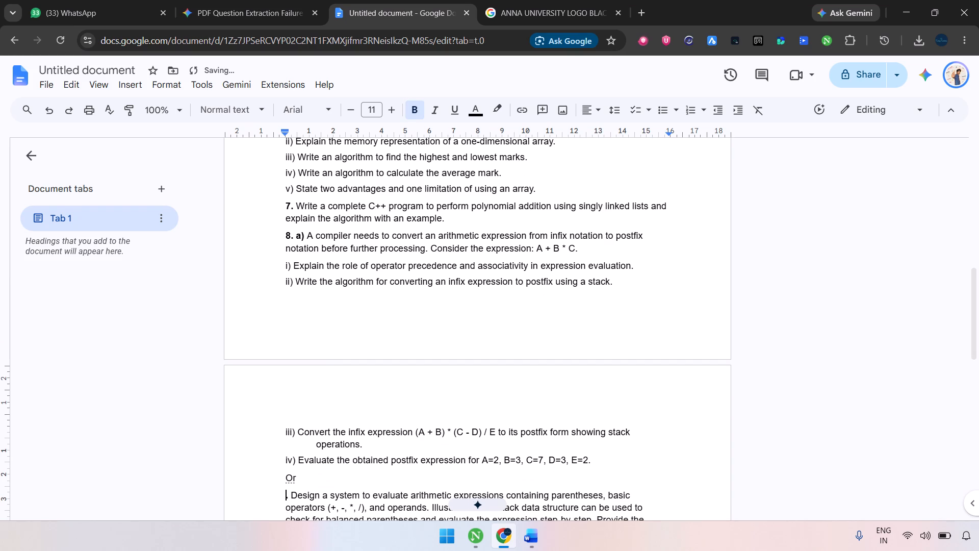
key(8)
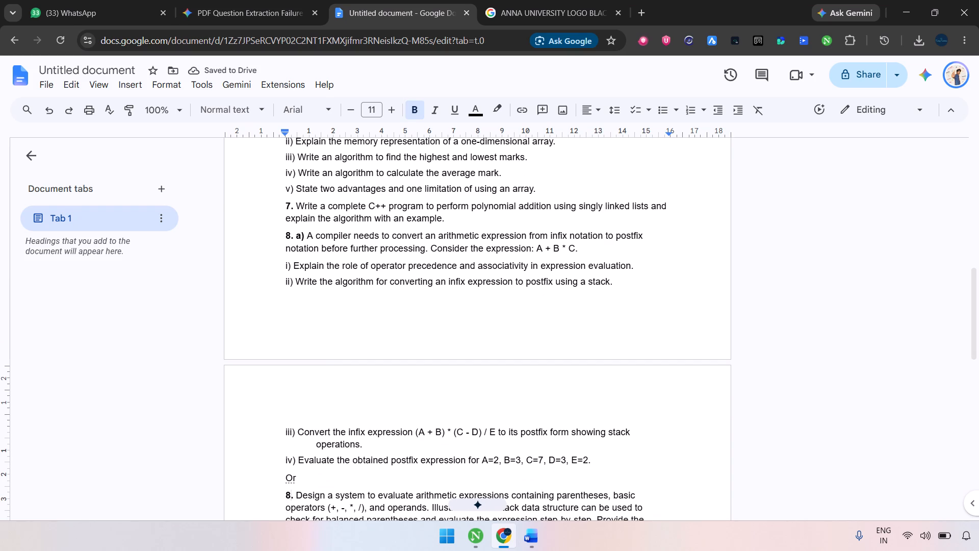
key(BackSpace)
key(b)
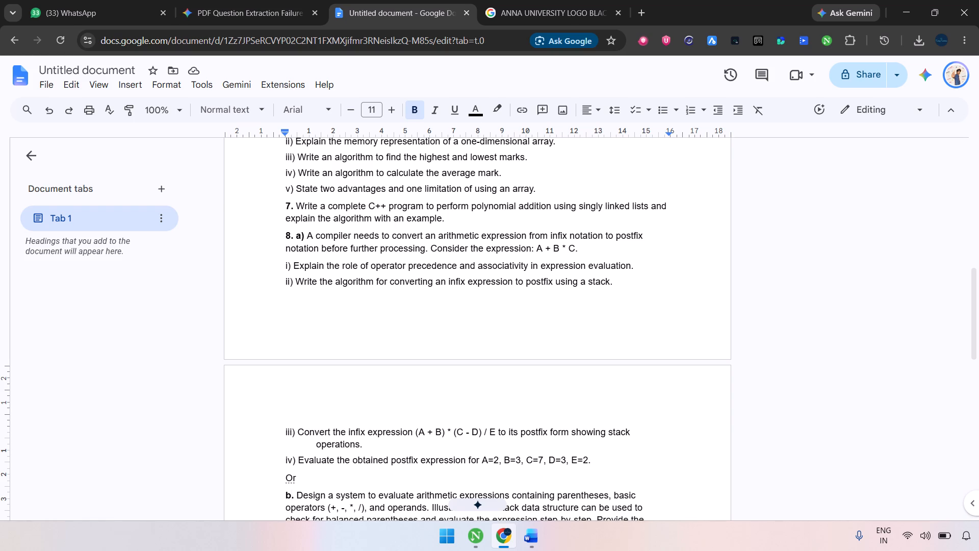
Indent the "Or" line between question 8 a) and b. with spaces so it sits near the middle of the text width.
double_click(284, 469)
click(285, 480)
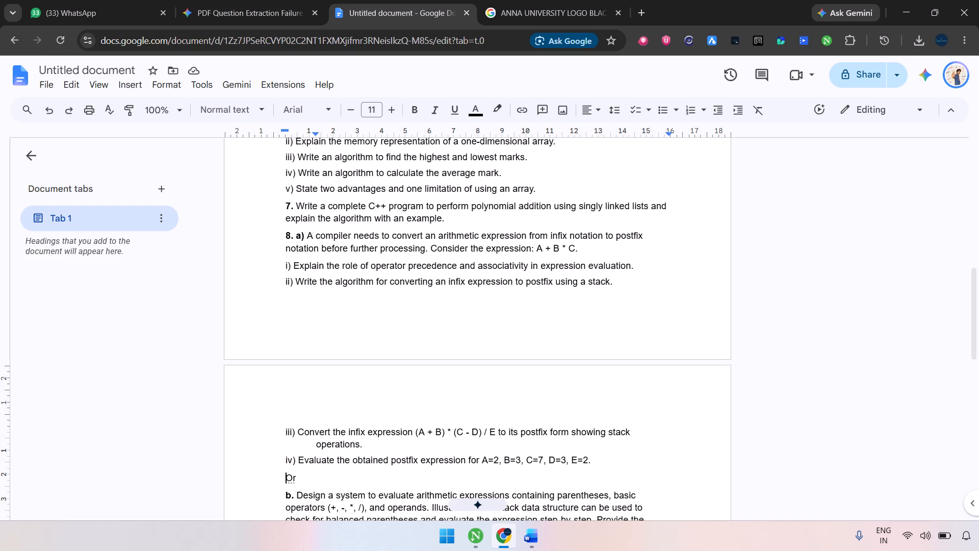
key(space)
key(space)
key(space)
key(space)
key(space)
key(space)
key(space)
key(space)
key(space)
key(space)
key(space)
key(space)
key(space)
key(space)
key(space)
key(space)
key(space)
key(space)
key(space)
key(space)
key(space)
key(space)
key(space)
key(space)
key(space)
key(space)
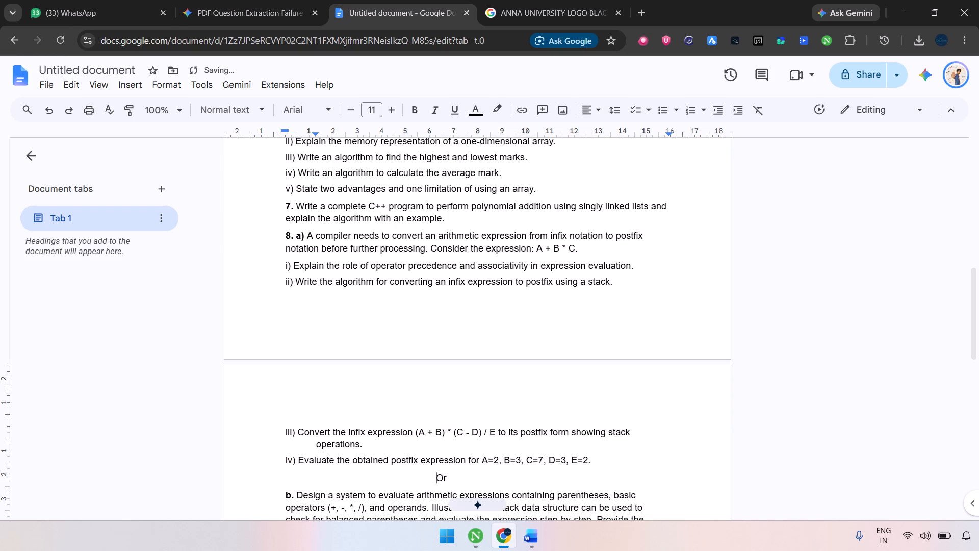
Make the "Or" separator between the question 8 alternatives bold.
drag(431, 475, 456, 474)
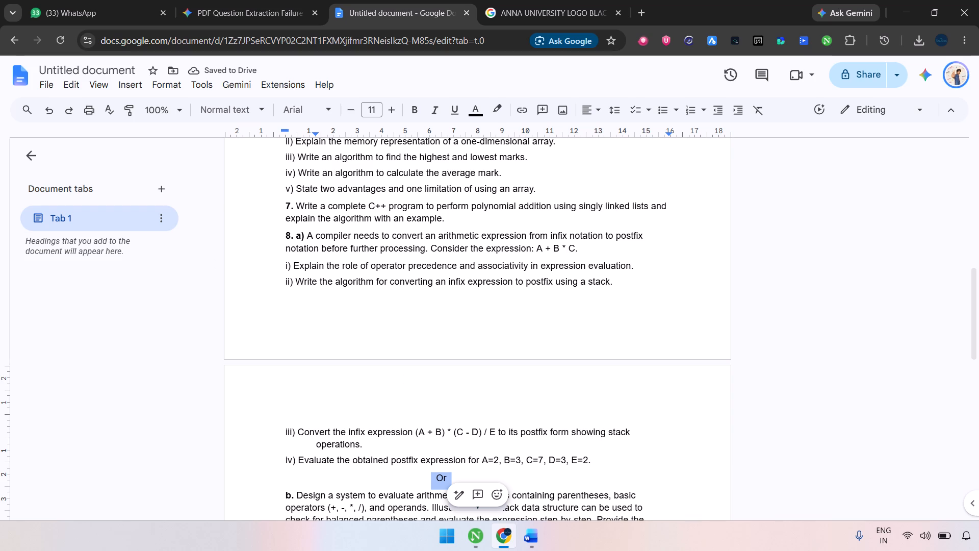
right_click(441, 474)
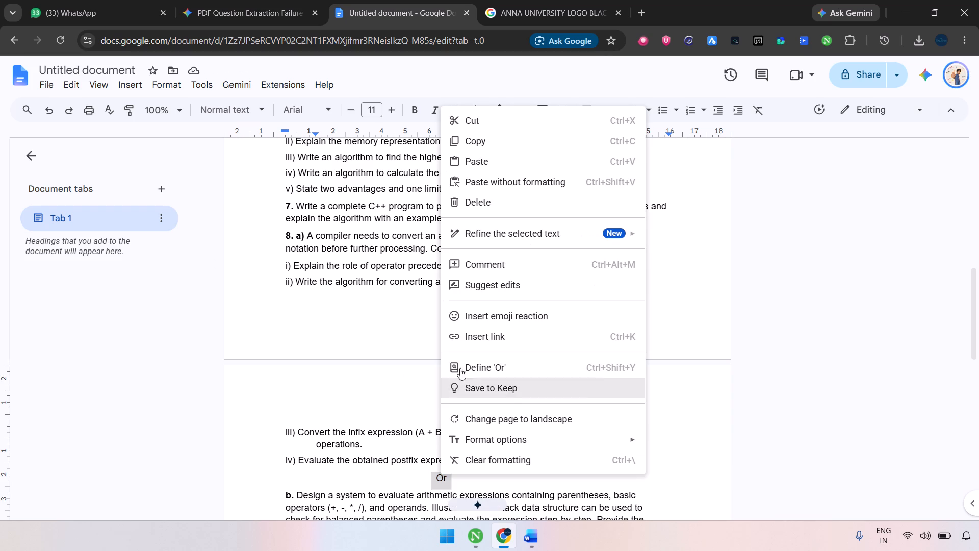
click(416, 113)
click(457, 472)
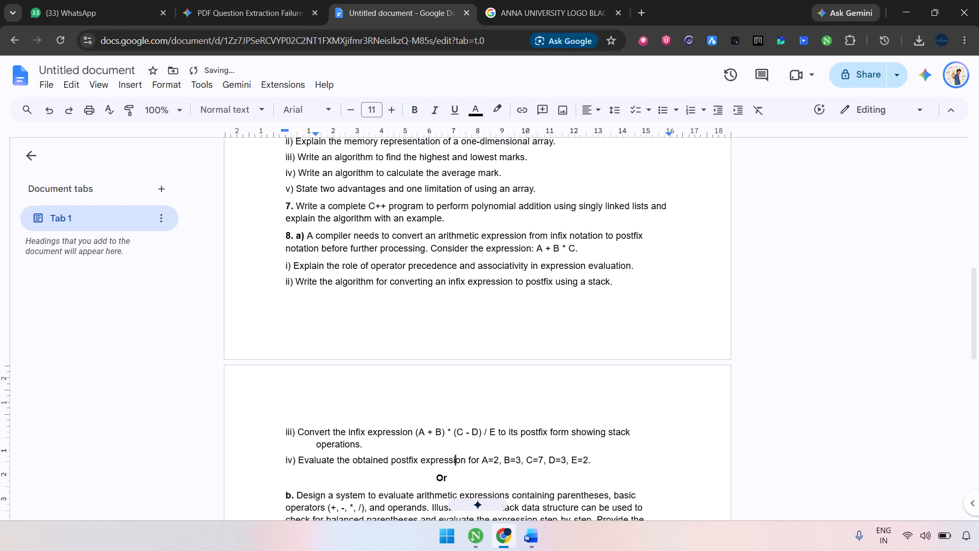
Enclose the bold "Or" above alternative b. in parentheses, starting with the closing one.
click(453, 476)
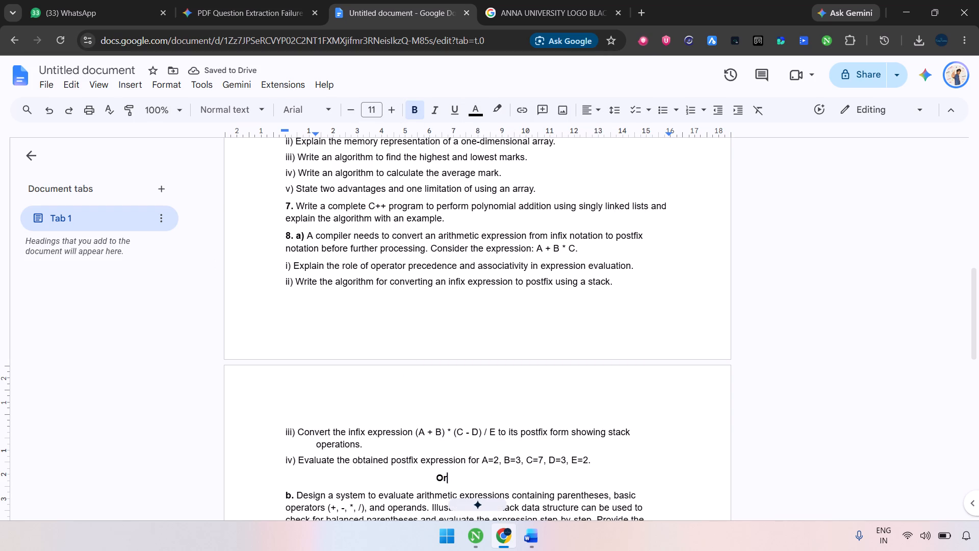
key(shift+parenright)
key(Left)
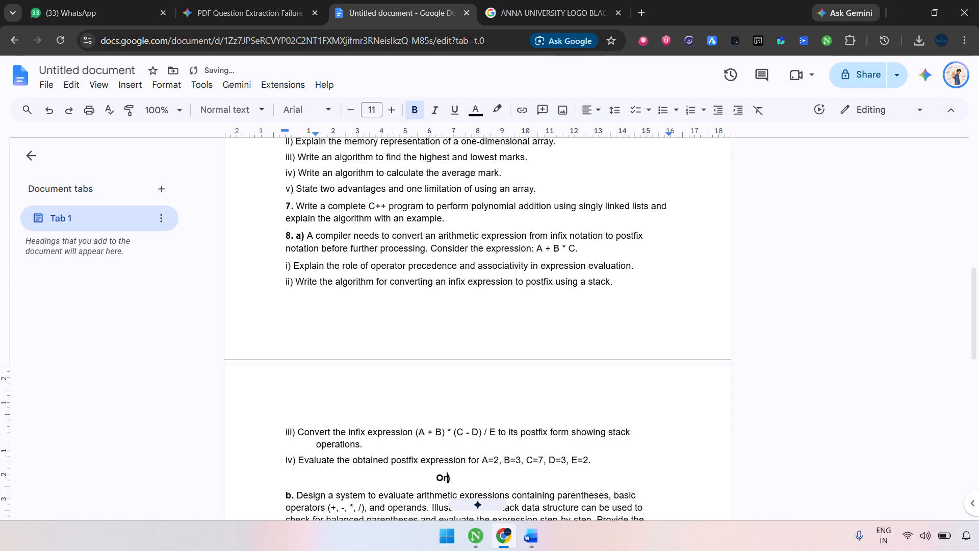
key(Left)
key(Left)
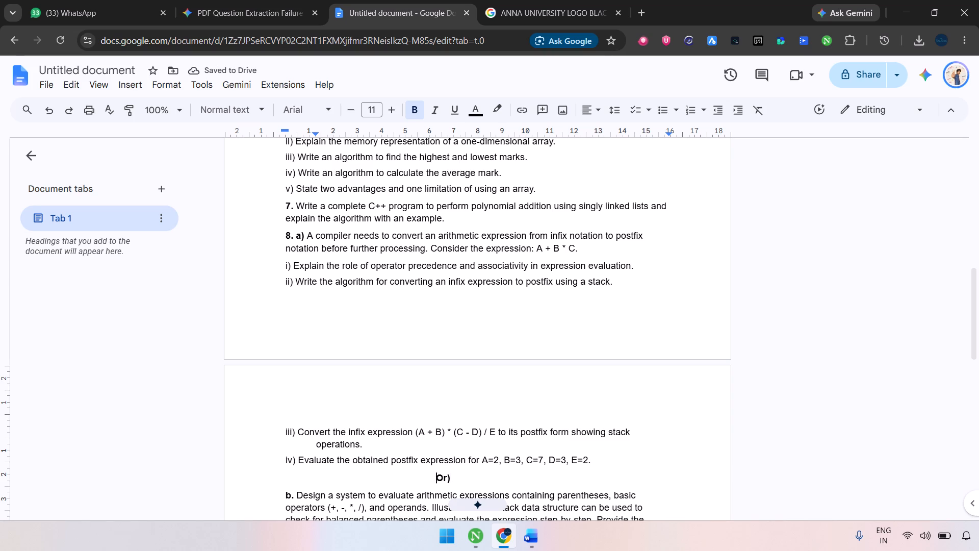
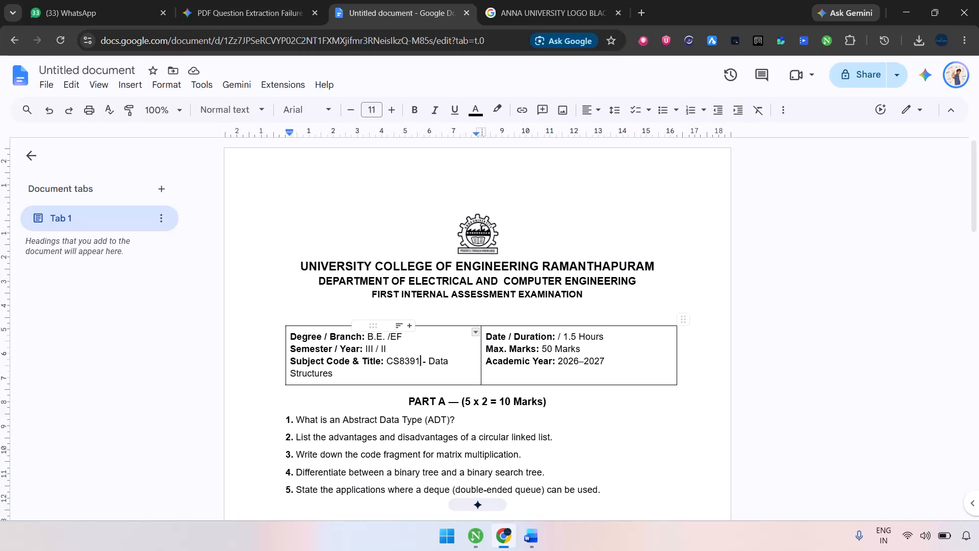
Change the subject code in the exam details table to CS25302.
key(BackSpace)
key(BackSpace)
key(BackSpace)
key(BackSpace)
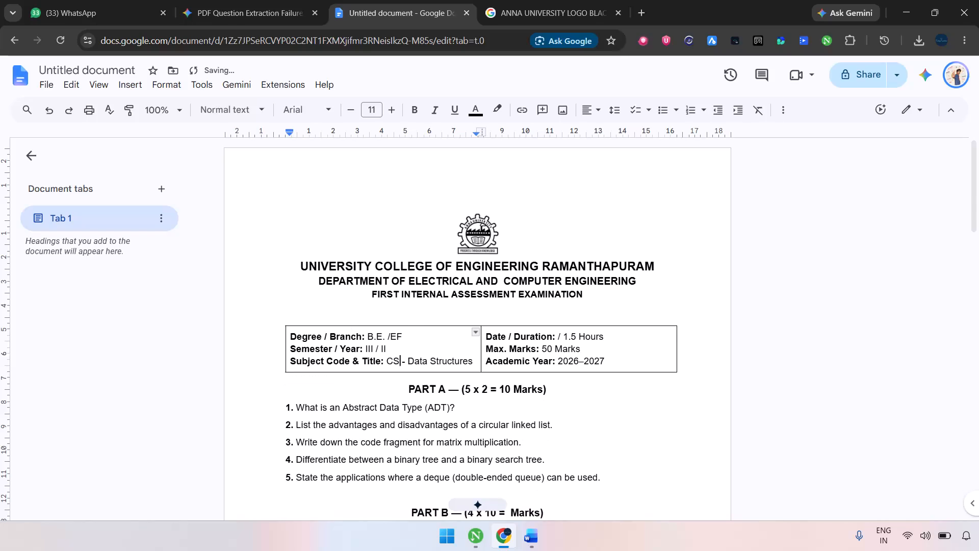
text(25302)
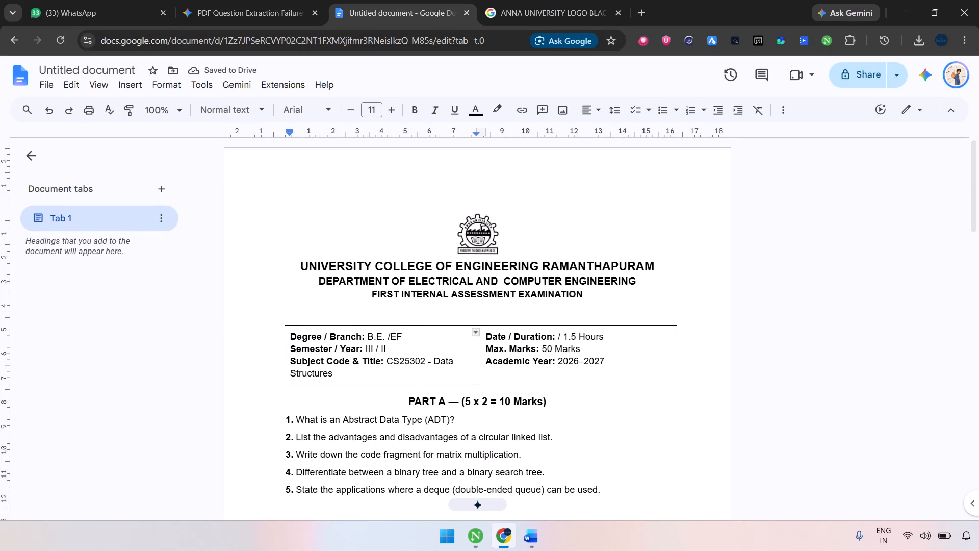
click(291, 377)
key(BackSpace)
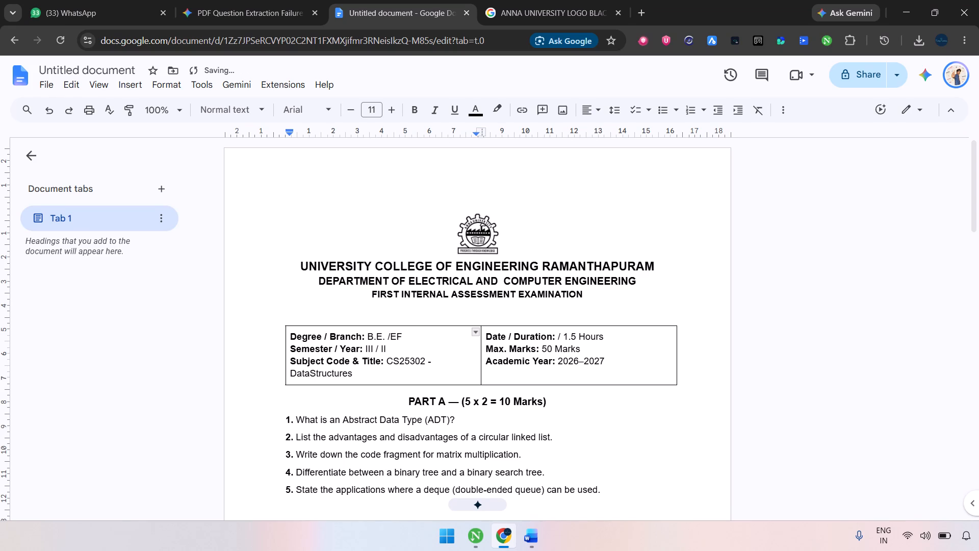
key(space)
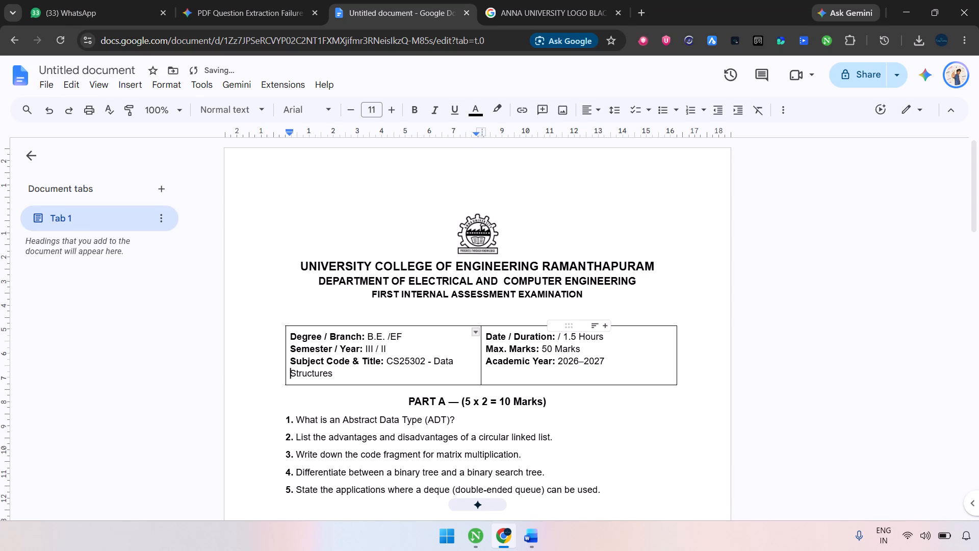
Widen the first column of the exam details table so the subject code and title fit on one line.
click(478, 331)
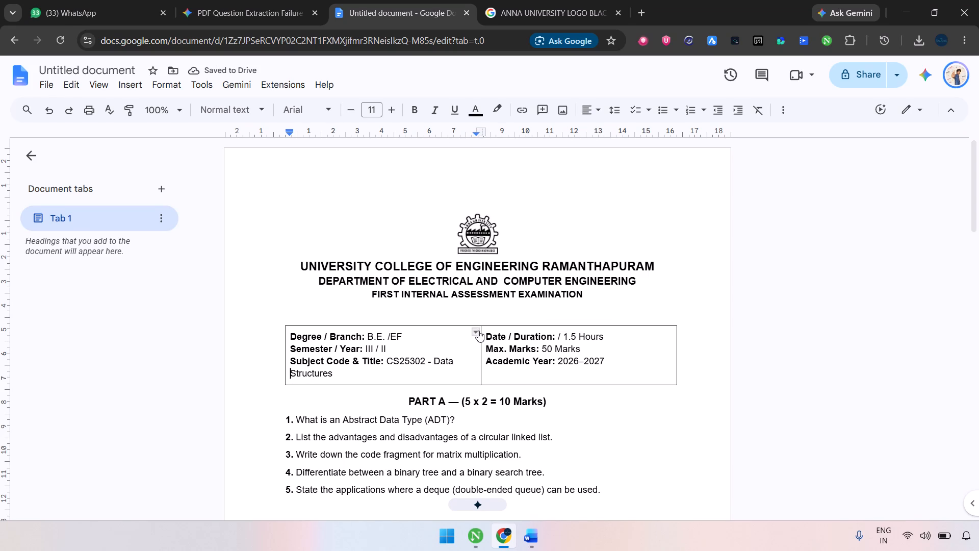
click(478, 331)
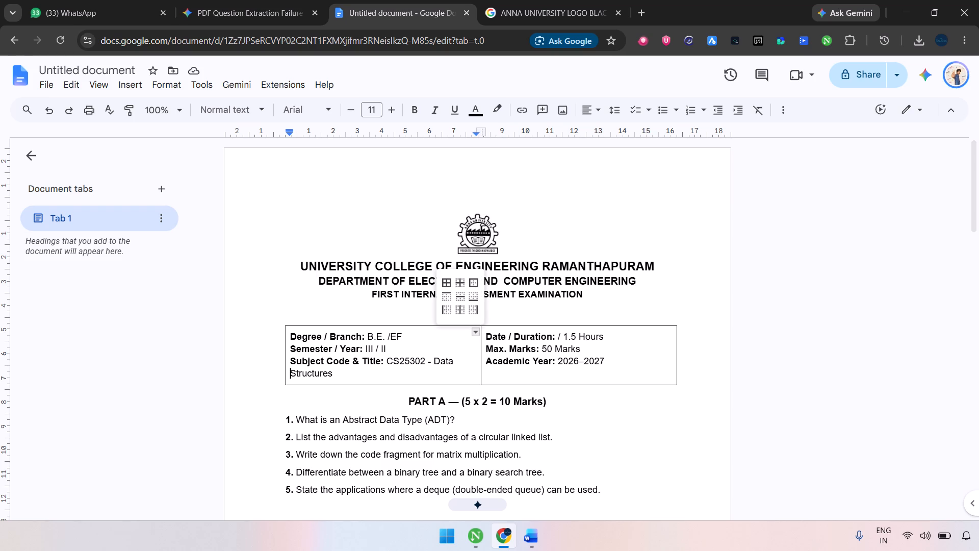
drag(482, 337, 546, 339)
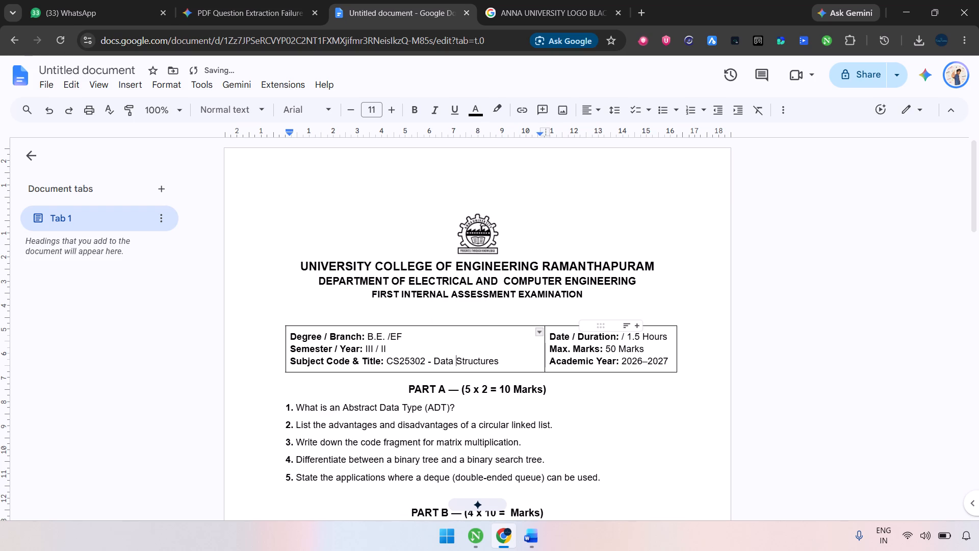
Widen the second column of the exam details table by extending the table's outer edge slightly into the page margin.
click(620, 335)
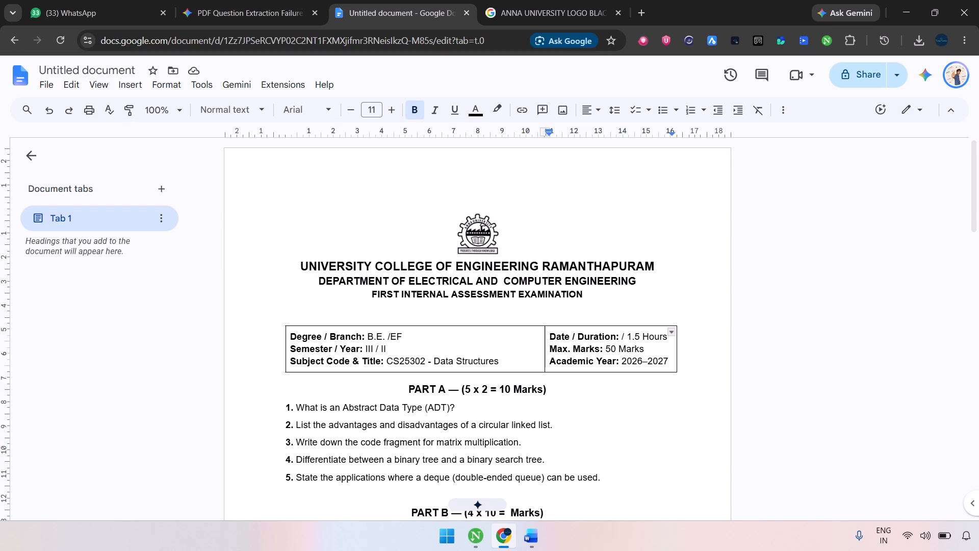
drag(677, 344, 702, 338)
Widen the second column of the exam details table further by extending the table's outer edge into the page margin.
drag(702, 338, 706, 337)
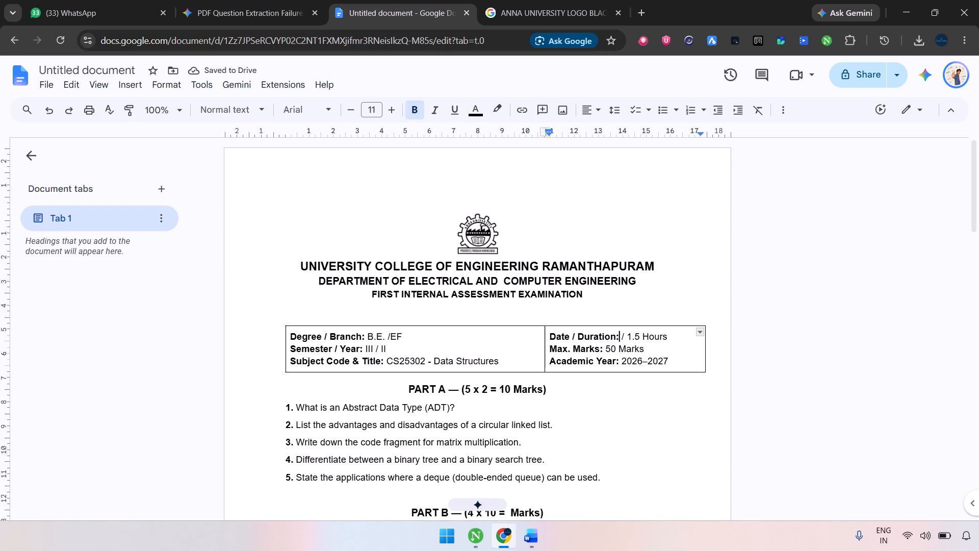
Review the whole exam paper from the details table through the last question on page 2.
scroll(666, 373, down, 2)
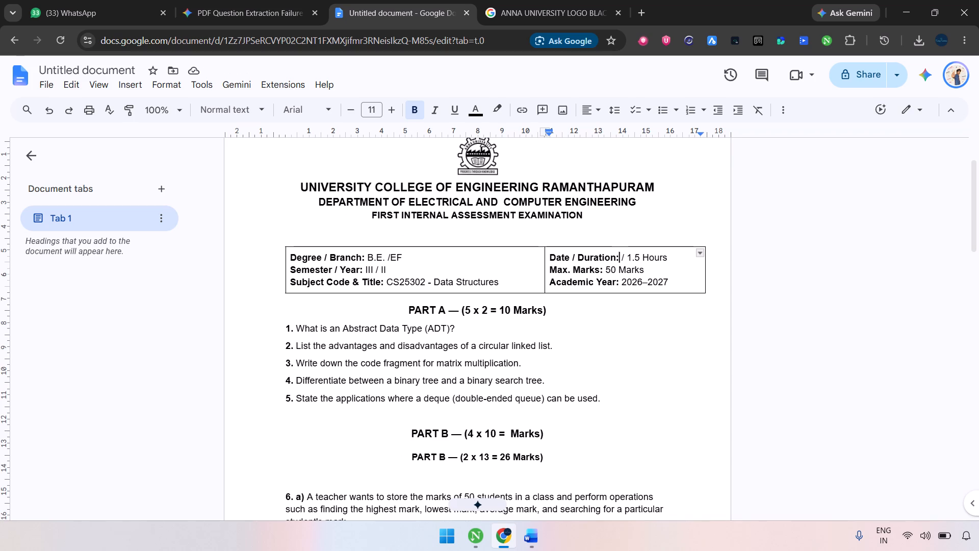
scroll(666, 373, down, 4)
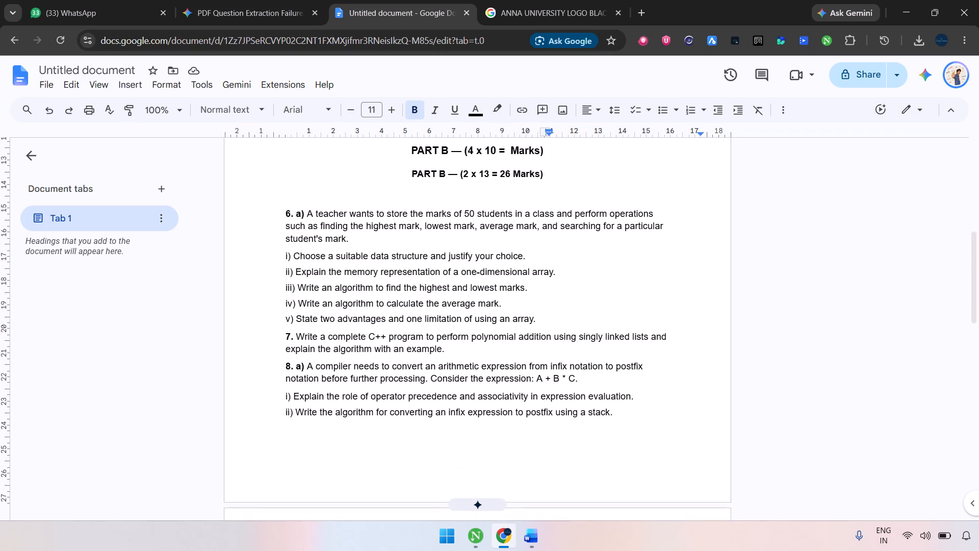
scroll(666, 373, down, 5)
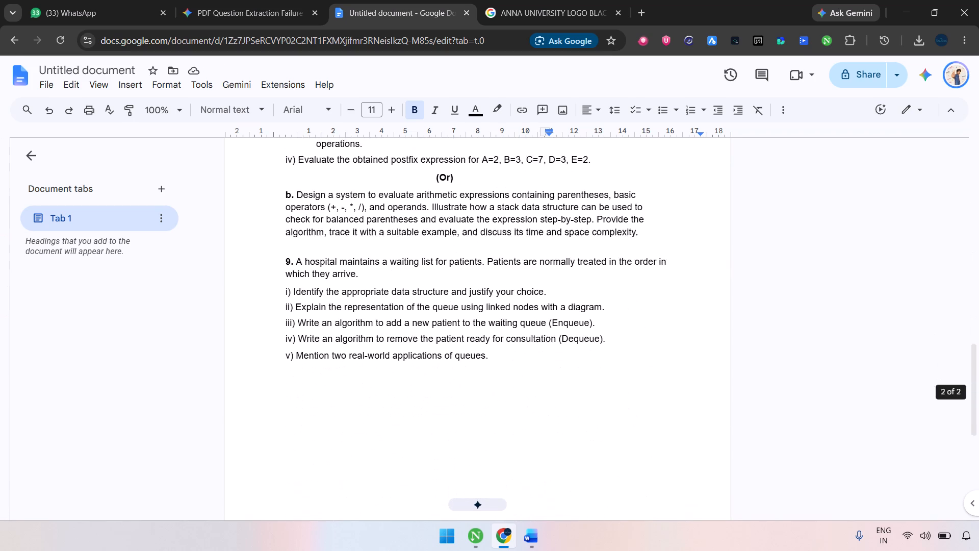
scroll(666, 373, down, 1)
scroll(666, 373, up, 8)
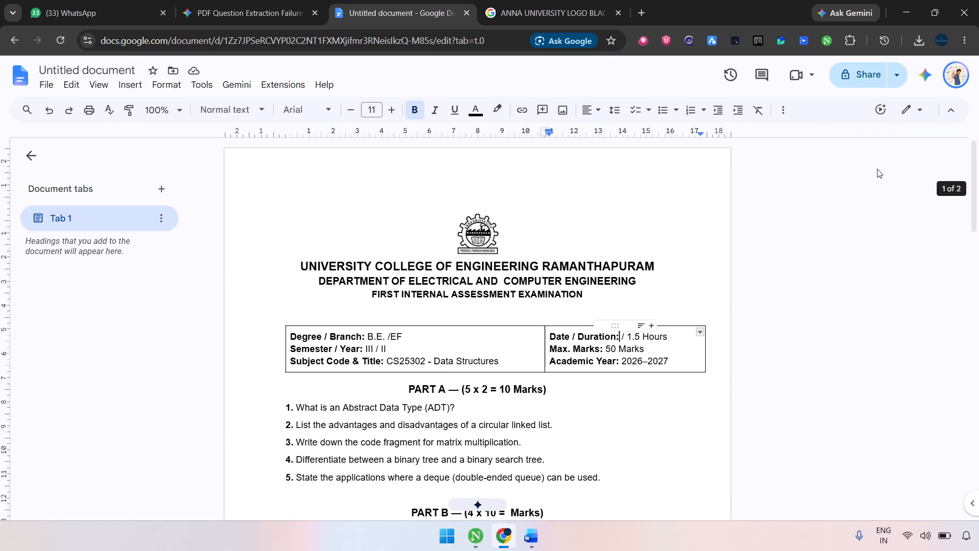
Download the exam paper as a Microsoft Word (.docx) file.
click(58, 86)
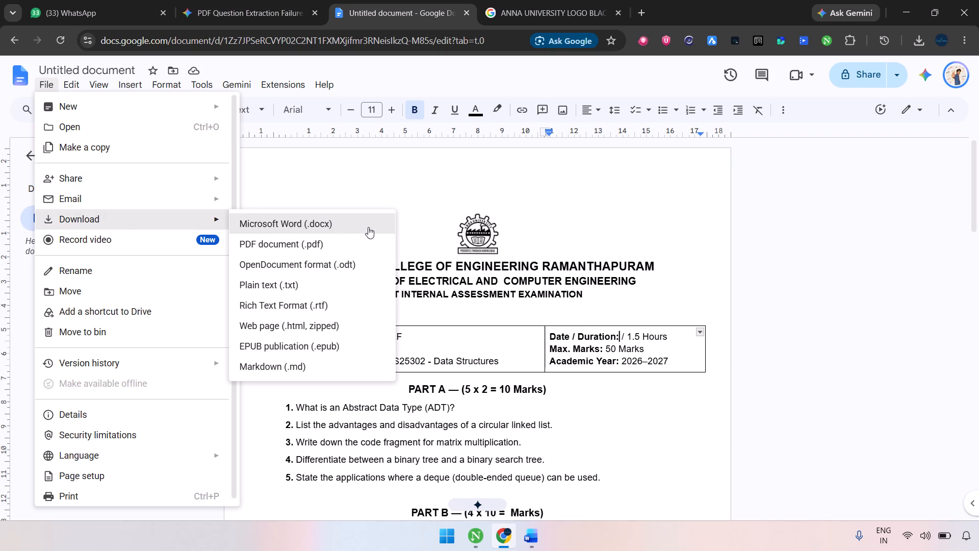
click(357, 223)
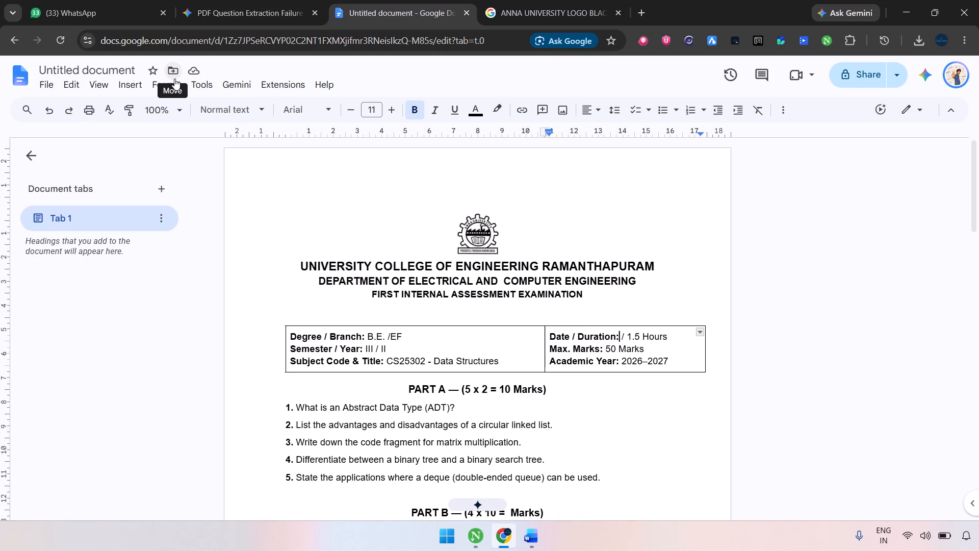
Open the untitled document's title for renaming.
click(131, 71)
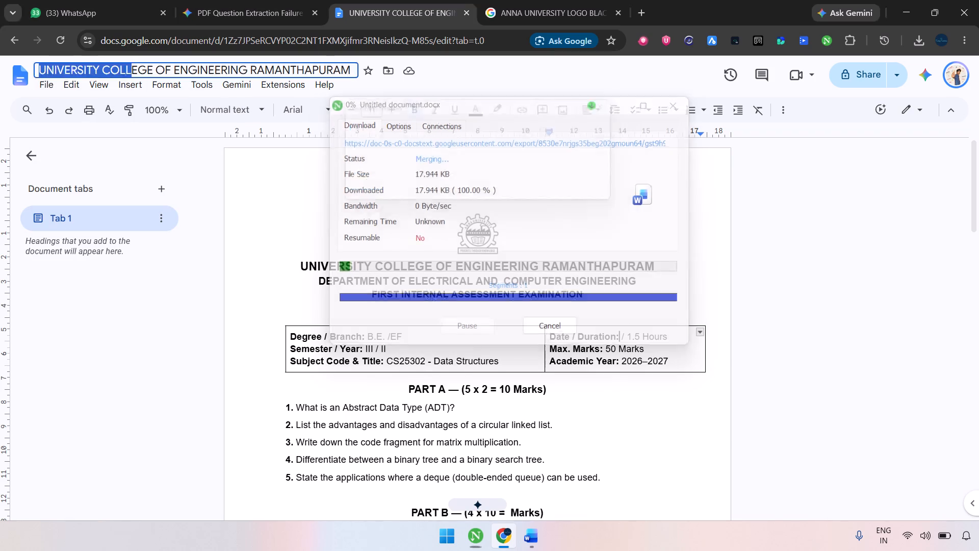
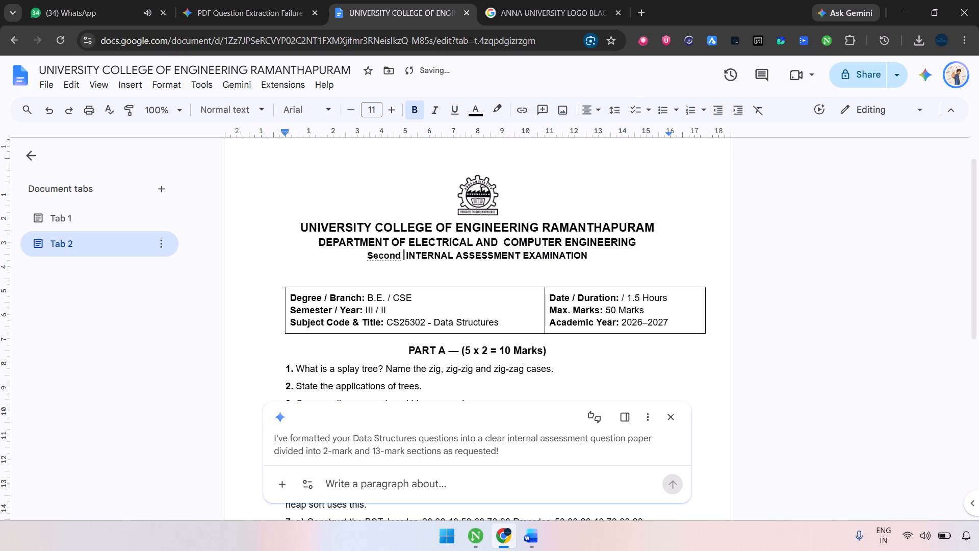
key(BackSpace)
key(BackSpace)
key(BackSpace)
key(BackSpace)
key(BackSpace)
key(BackSpace)
key(BackSpace)
key(BackSpace)
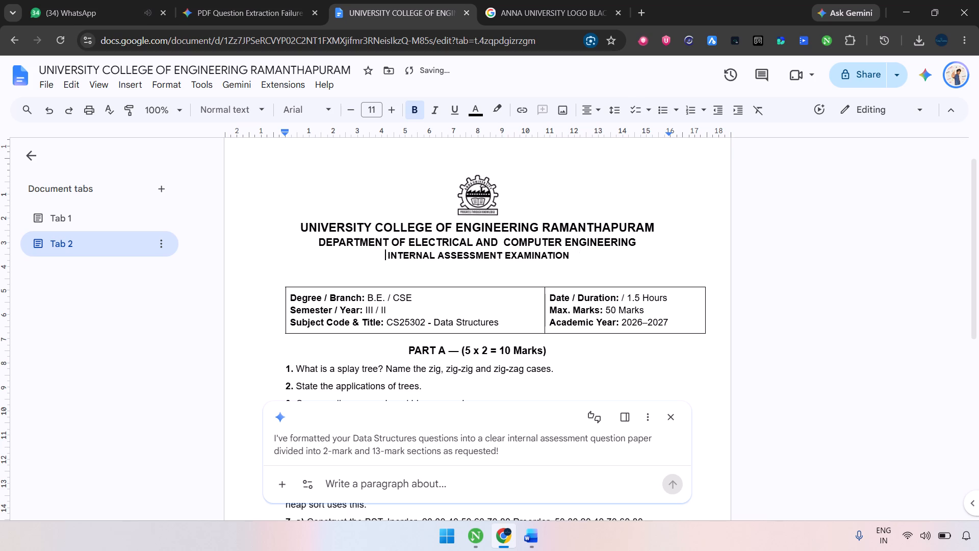
text(SECOND)
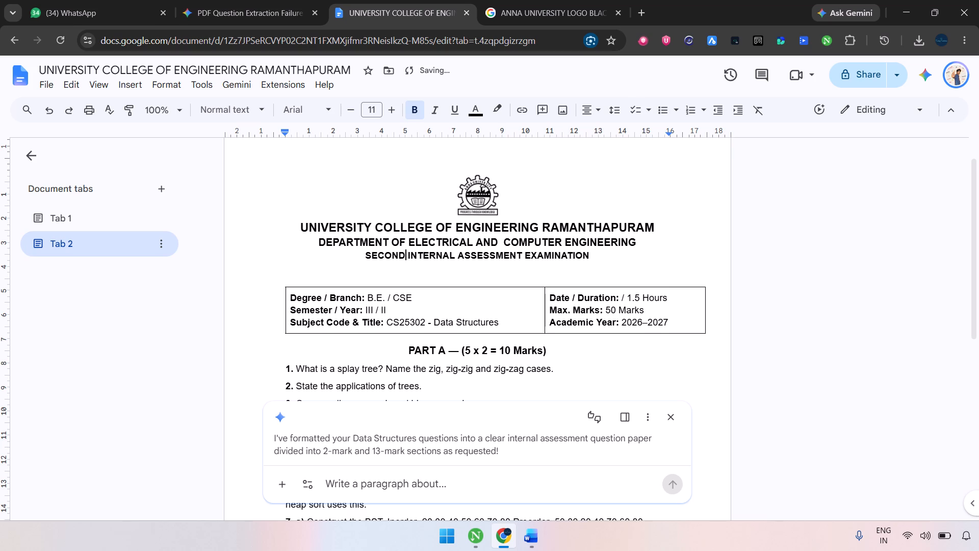
Replace the branch after B.E. in the Degree / Branch line of the header table with E&F.
scroll(474, 284, down, 2)
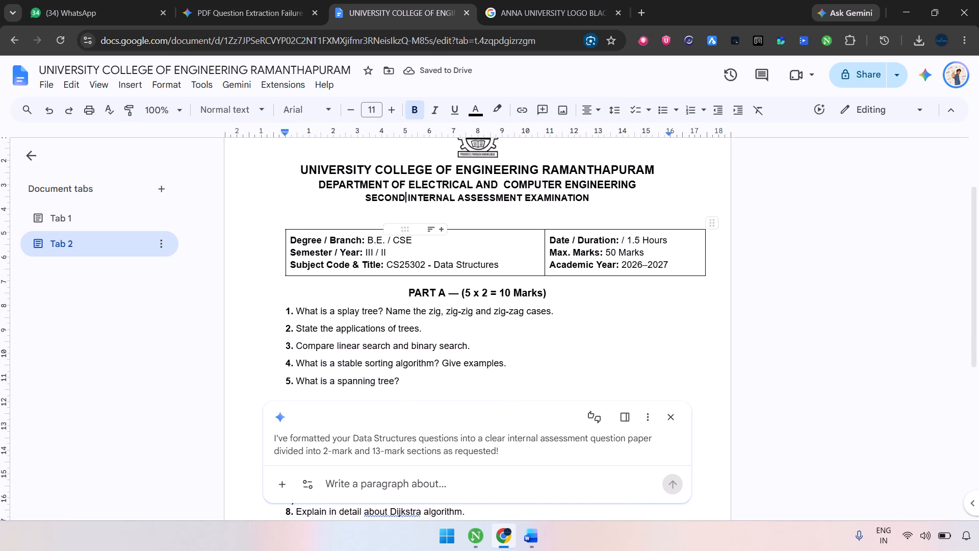
click(418, 244)
key(BackSpace)
key(BackSpace)
key(BackSpace)
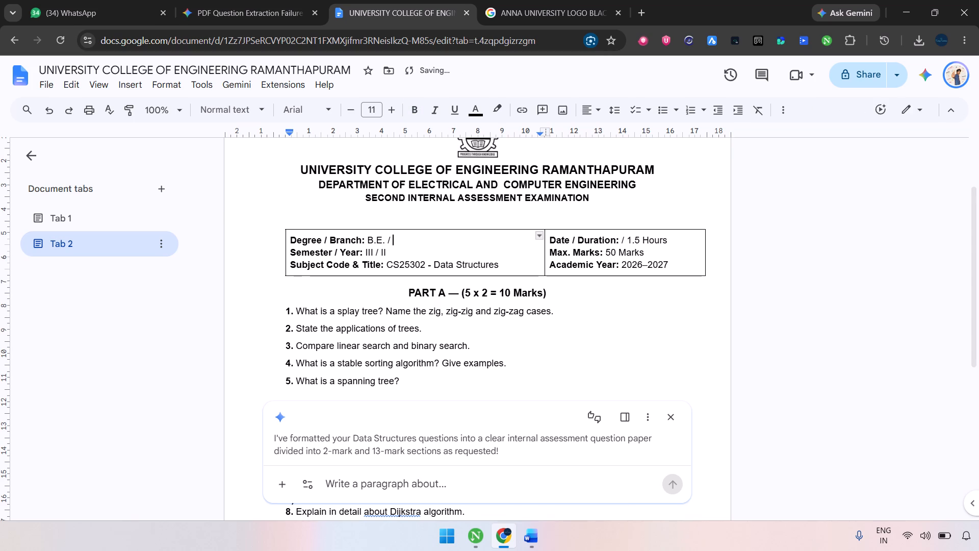
key(e)
text(LECTRICAL)
key(BackSpace)
key(BackSpace)
key(BackSpace)
key(BackSpace)
key(BackSpace)
key(BackSpace)
key(BackSpace)
key(BackSpace)
key(BackSpace)
key(shift+ampersand)
key(f)
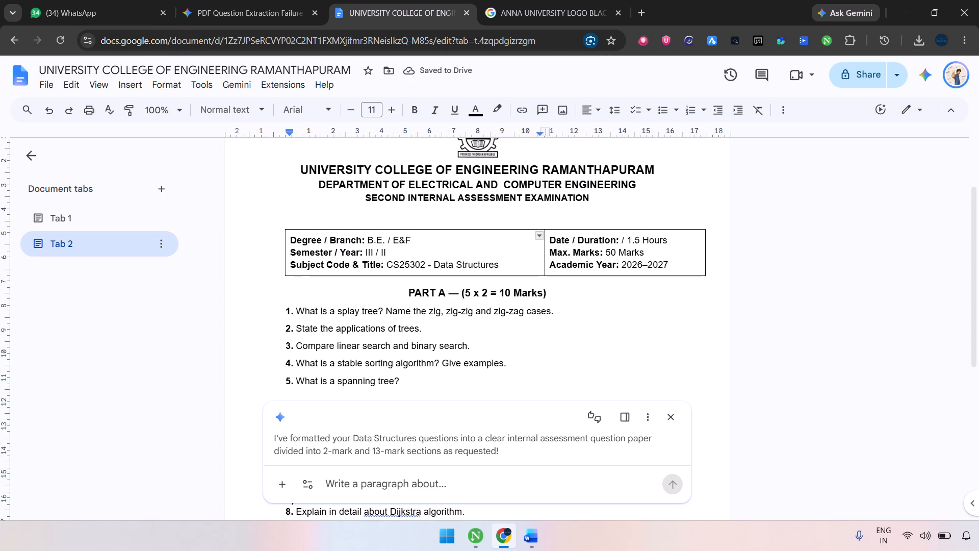
Review the Part A and Part B questions below the header table.
scroll(432, 297, down, 1)
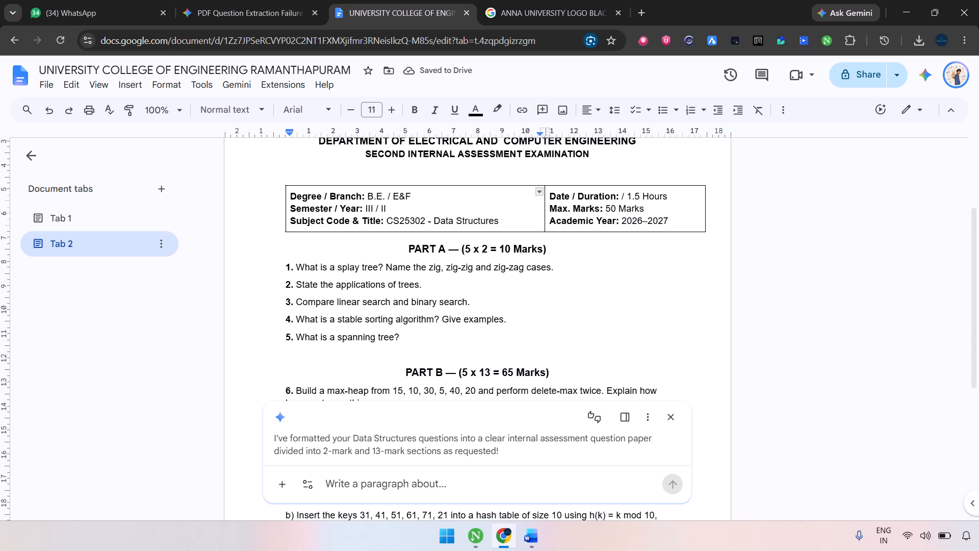
scroll(432, 297, down, 3)
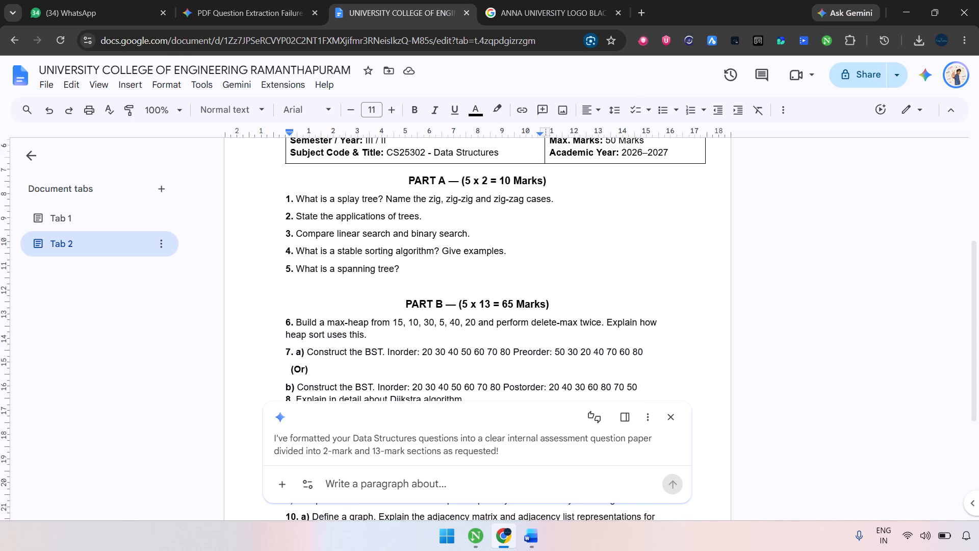
scroll(432, 297, down, 3)
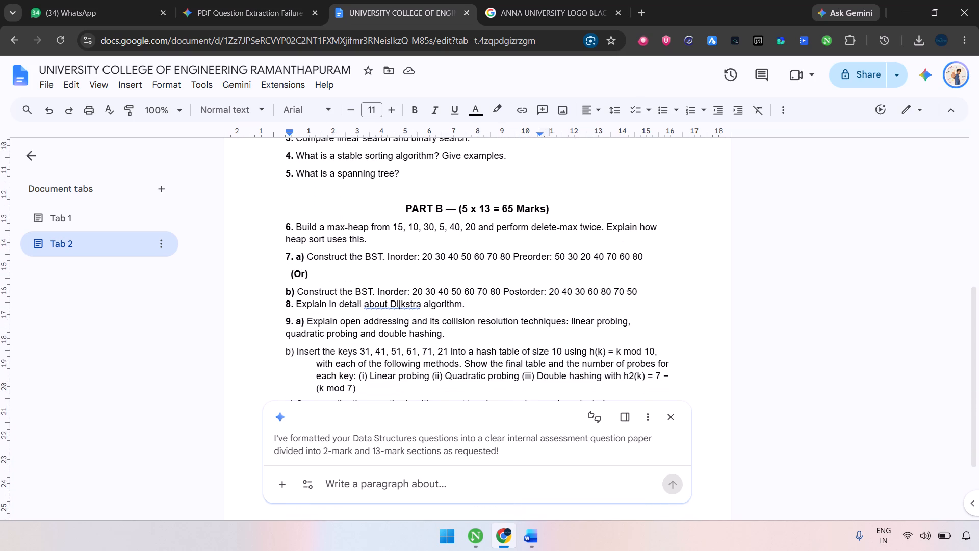
Delete the (Or) line between parts a) and b) of question 7 in Part B.
click(287, 276)
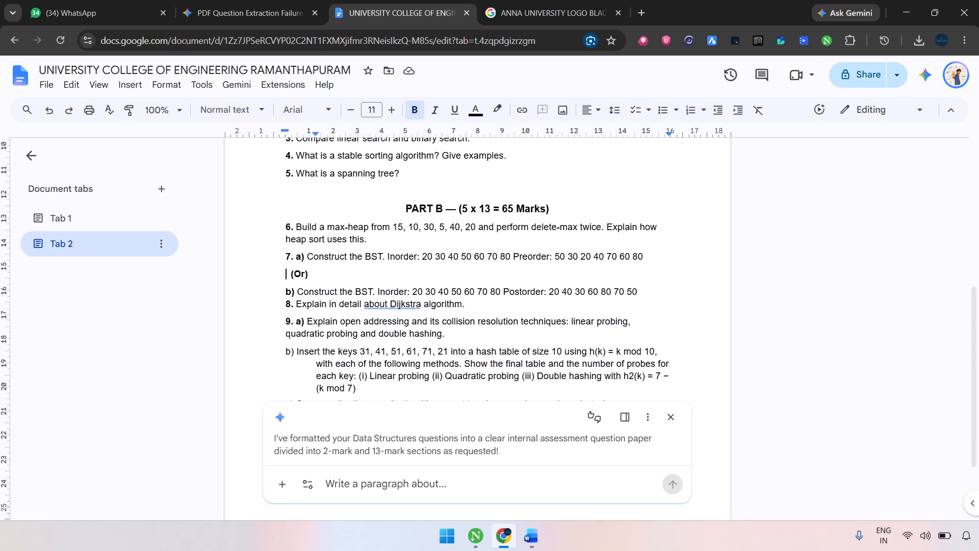
click(310, 275)
key(BackSpace)
key(BackSpace)
key(BackSpace)
key(BackSpace)
key(BackSpace)
key(BackSpace)
key(BackSpace)
key(BackSpace)
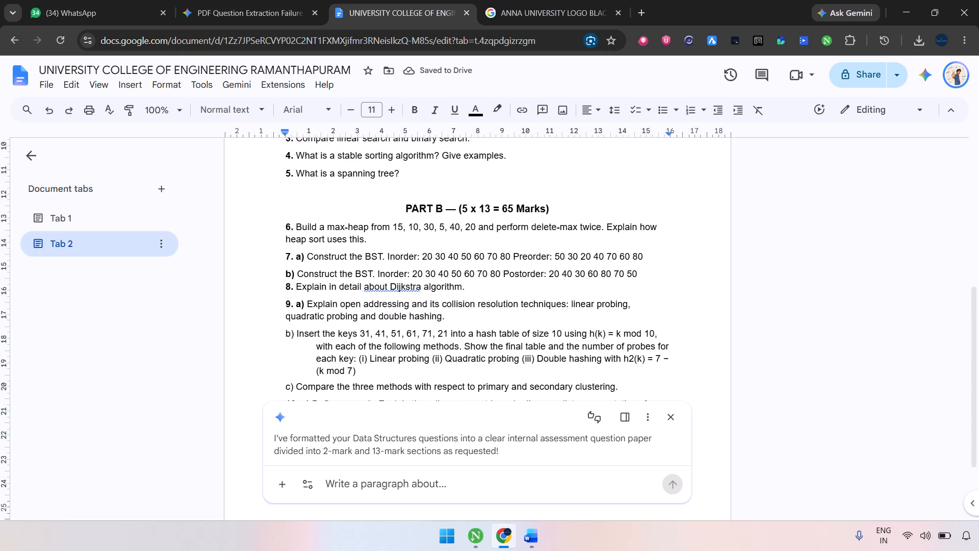
Indent part b) of question 7 with four spaces so it lines up under part a).
click(287, 273)
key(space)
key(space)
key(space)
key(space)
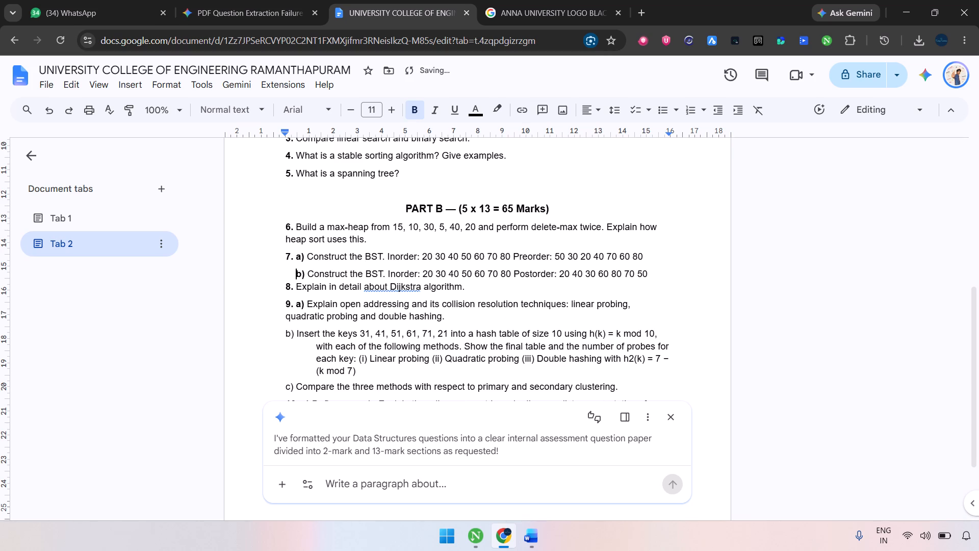
Try to indent the wrapped second line of question 6, starting with "heap sort", by inserting four spaces before it.
click(284, 244)
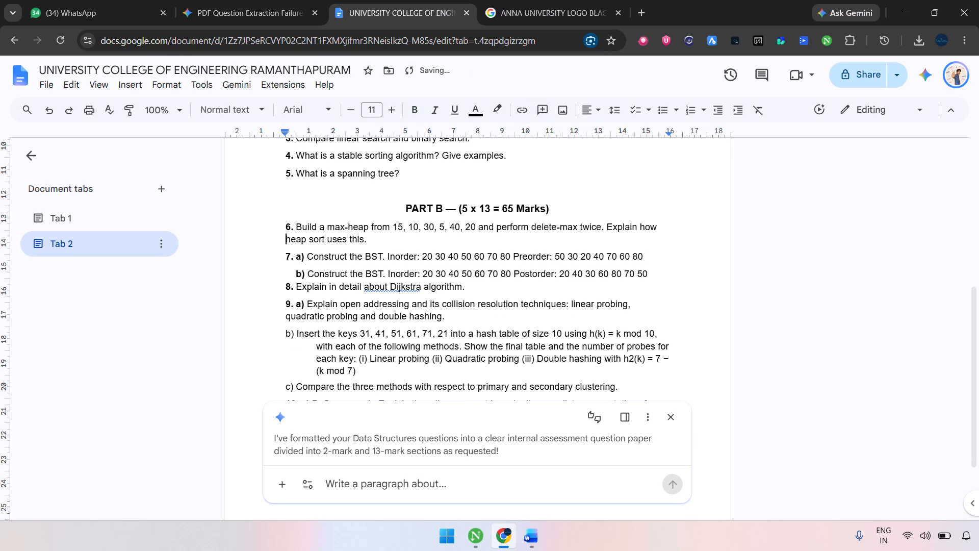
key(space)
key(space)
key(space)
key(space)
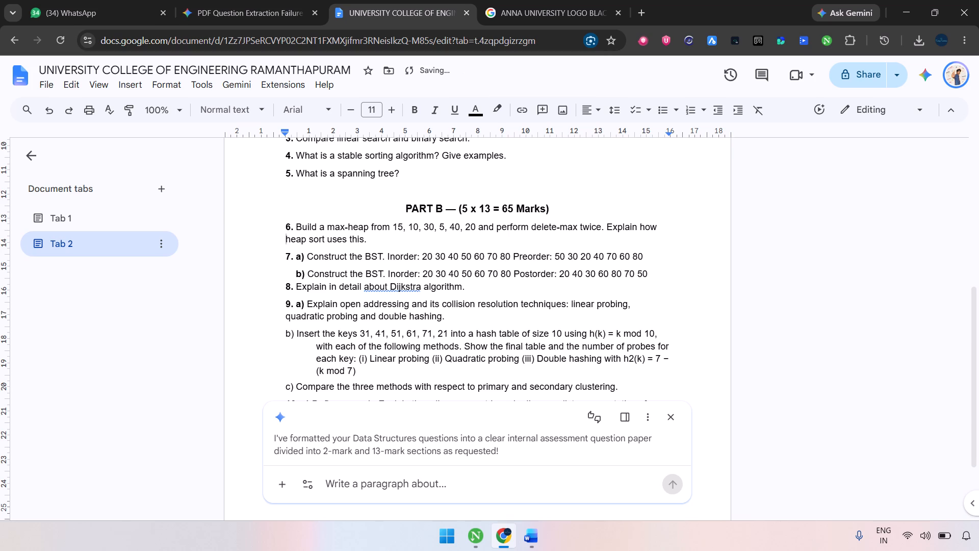
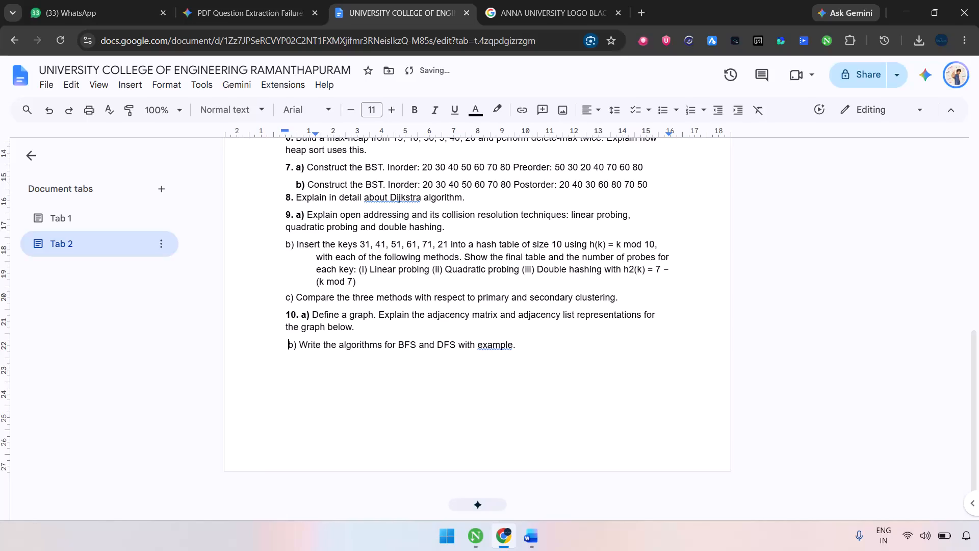
Indent part b) of question 10 with leading spaces to sit under part a), and make its b) label bold.
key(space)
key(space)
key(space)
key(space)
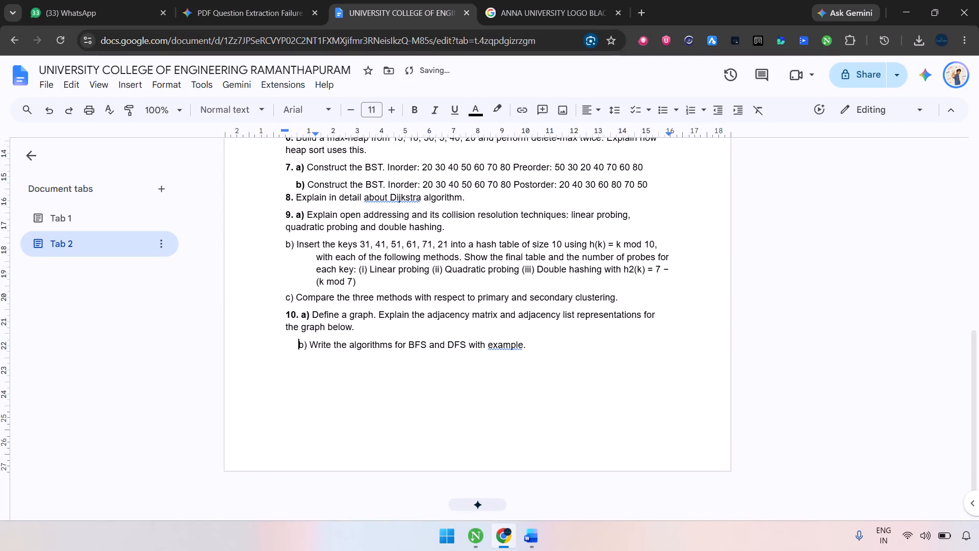
drag(312, 345, 292, 342)
click(418, 105)
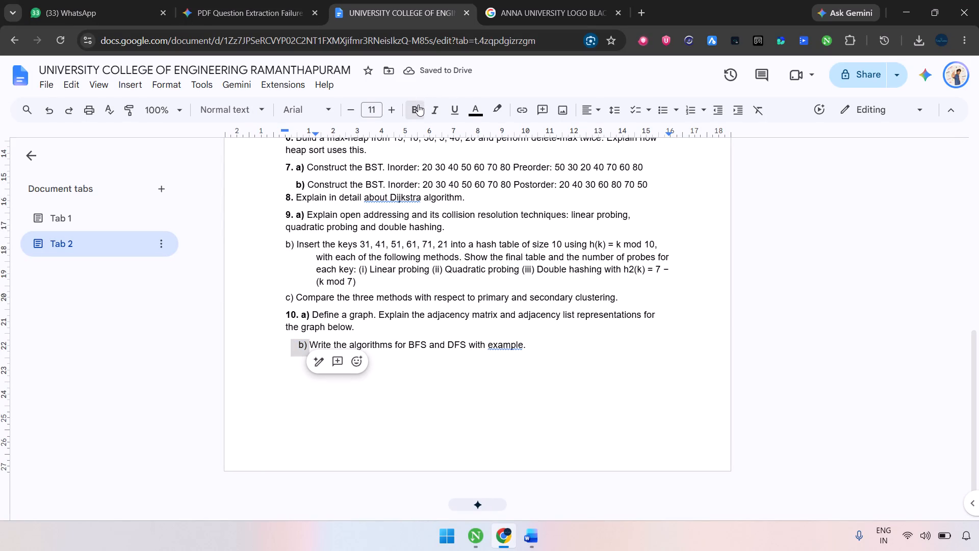
Make the b) label of question 9, before the hash table insertion question, bold.
drag(284, 247, 293, 244)
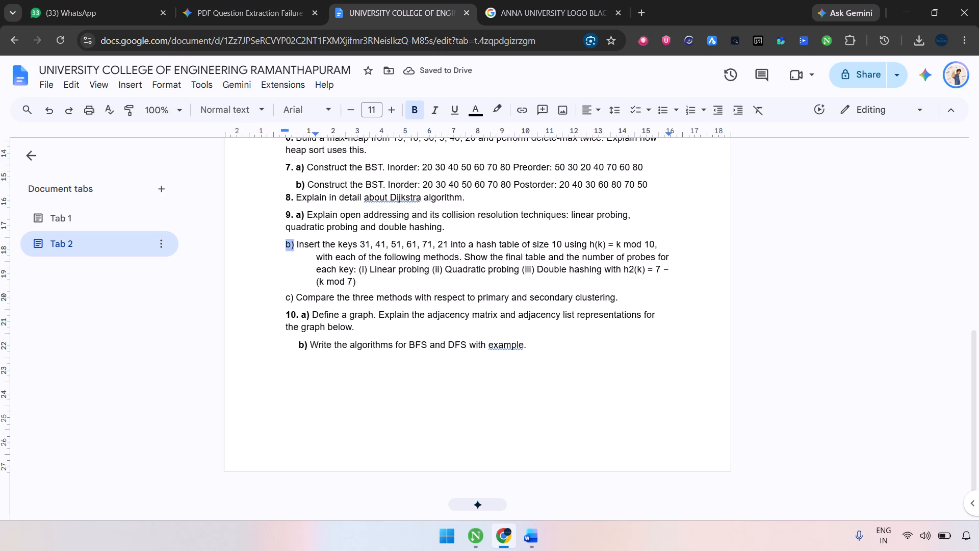
drag(293, 244, 297, 244)
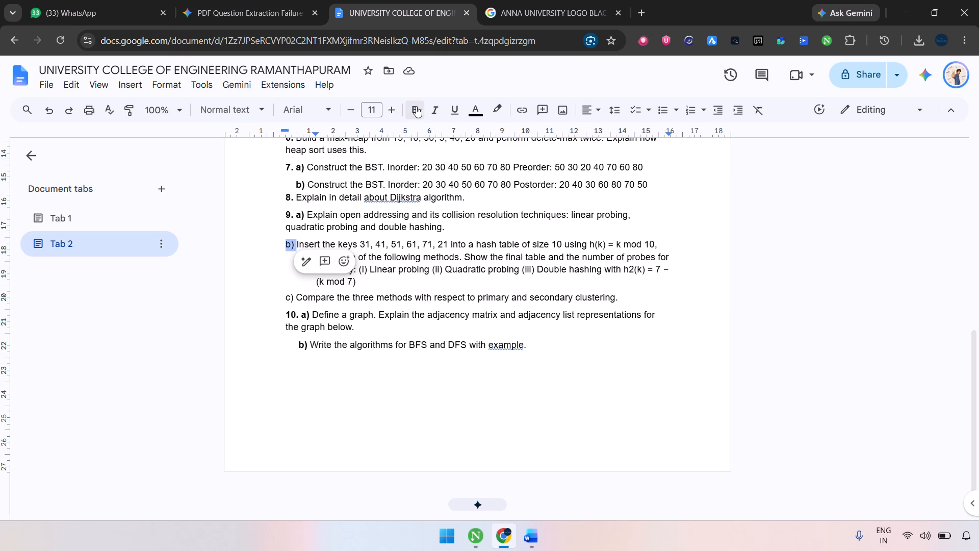
Make the b) and c) labels of question 9 in Part B bold.
click(416, 106)
drag(282, 295, 290, 298)
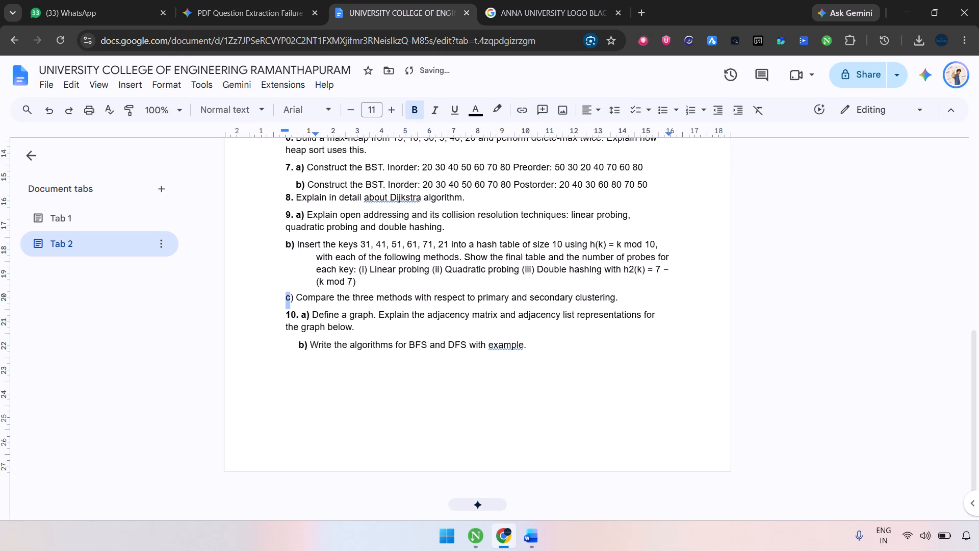
drag(290, 298, 293, 298)
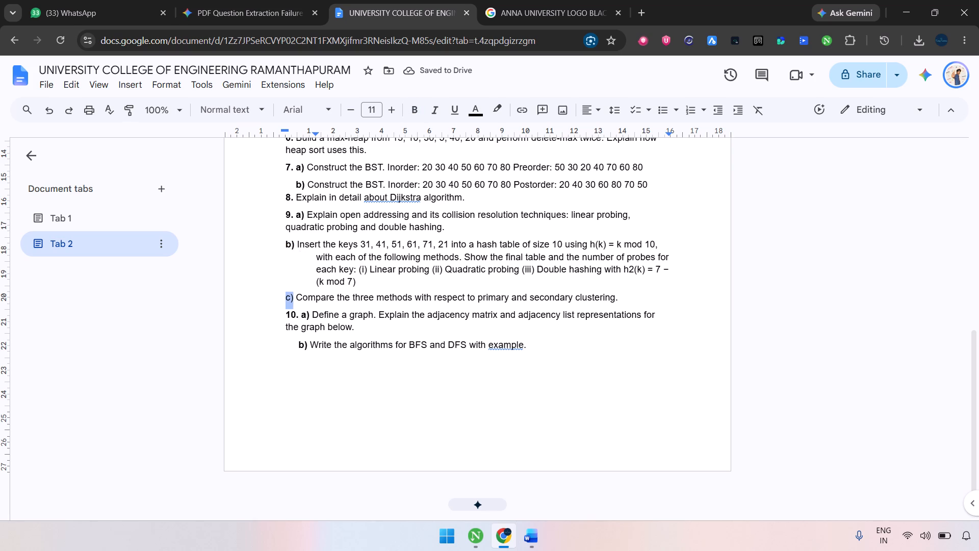
click(413, 115)
Indent the c) and b) lines of question 9 with six leading spaces each.
click(279, 299)
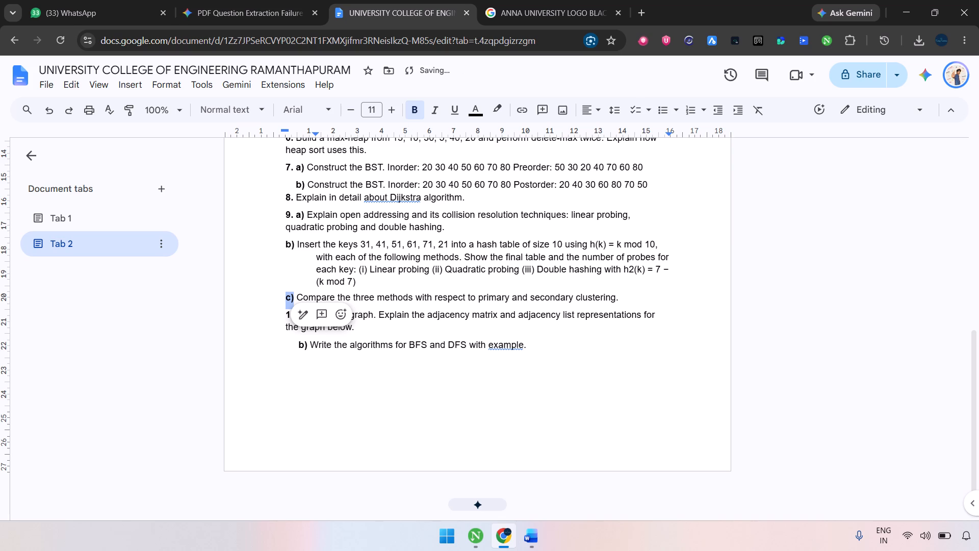
key(space)
key(space)
key(space)
key(space)
key(space)
key(space)
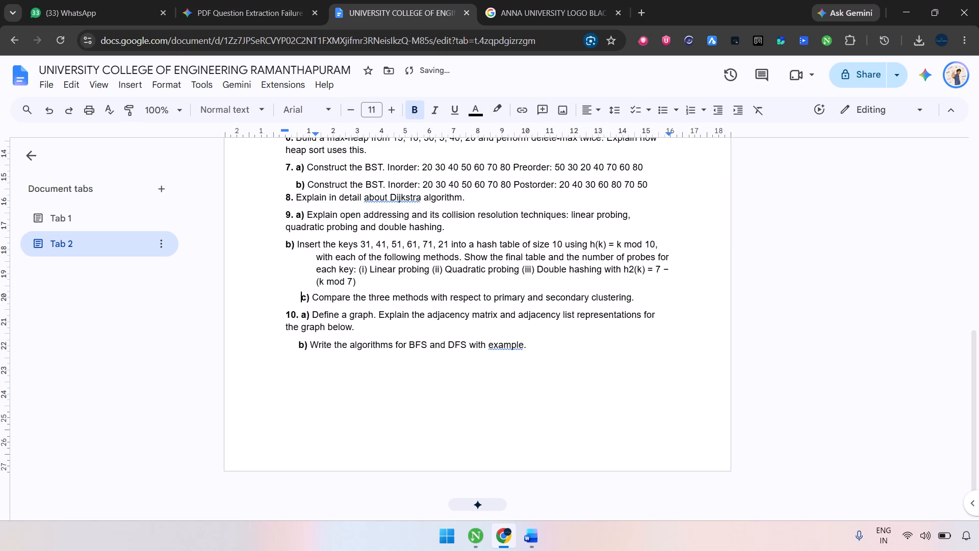
click(285, 248)
key(space)
key(space)
key(space)
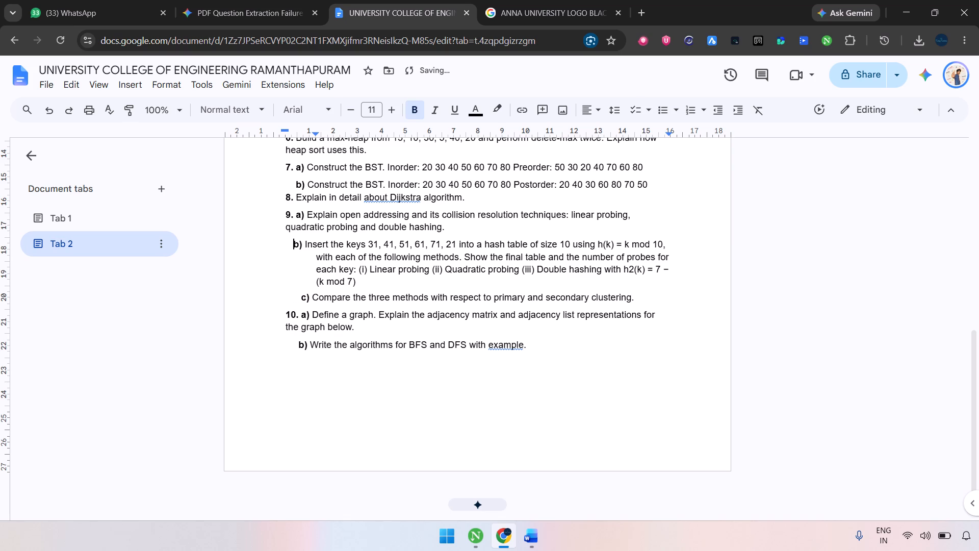
key(space)
key(space)
key(space)
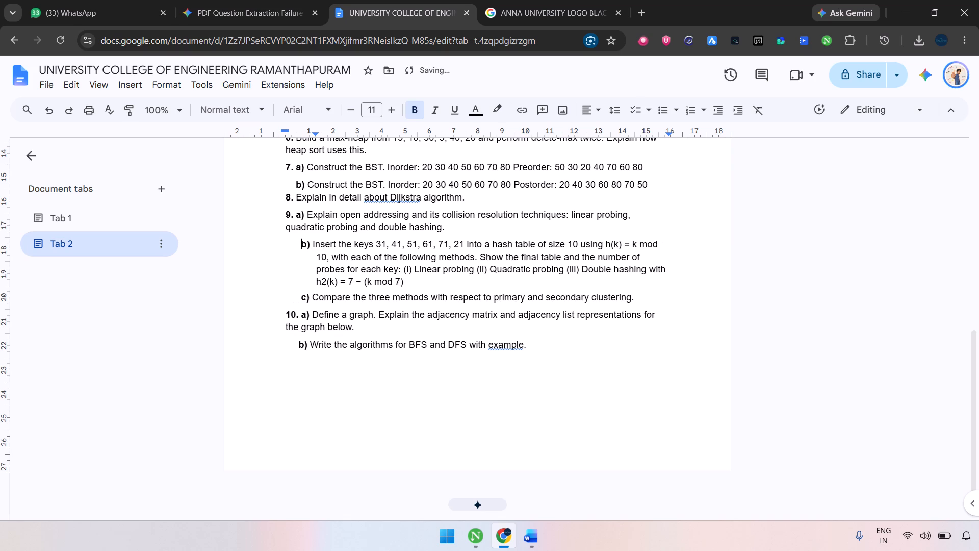
Justify the text of question 9, covering sub-questions a), b) and c).
drag(294, 212, 617, 288)
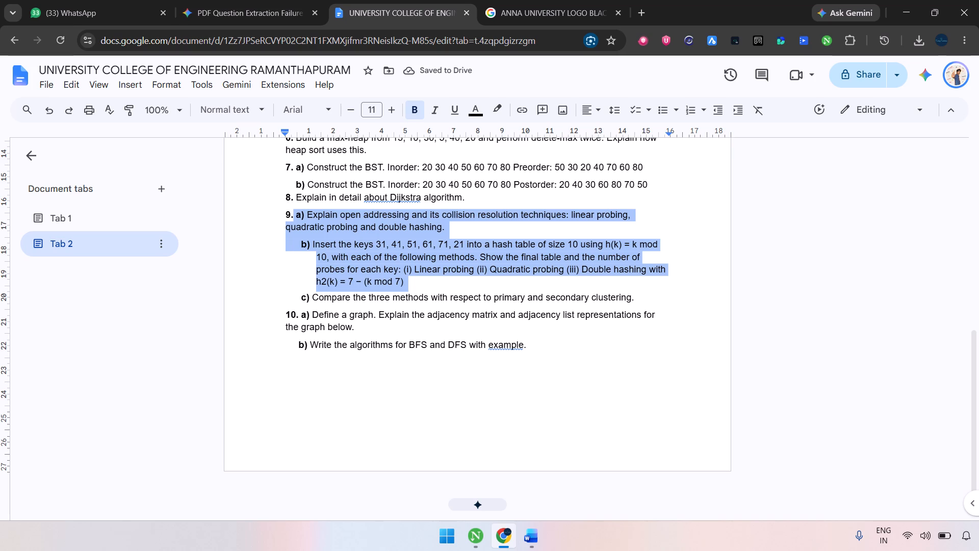
drag(617, 288, 635, 296)
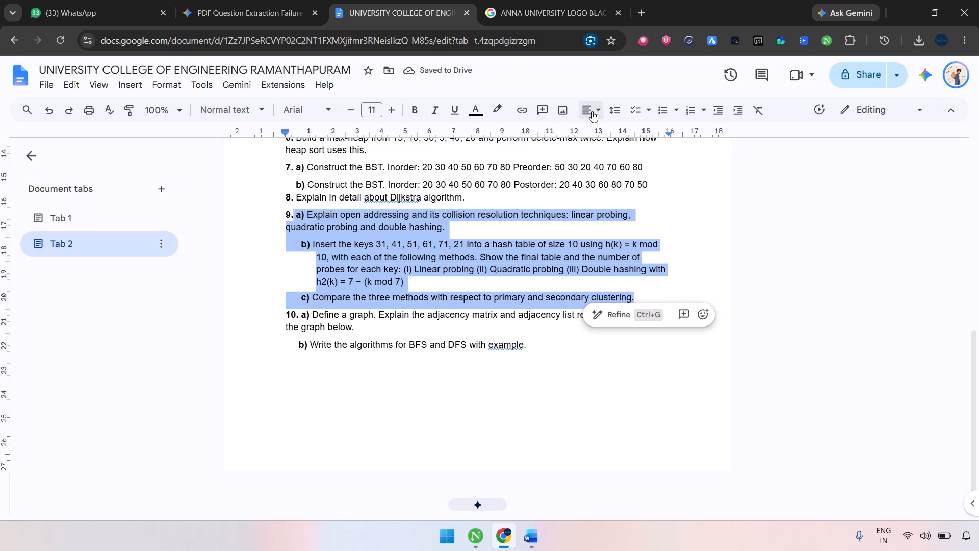
click(592, 111)
click(606, 129)
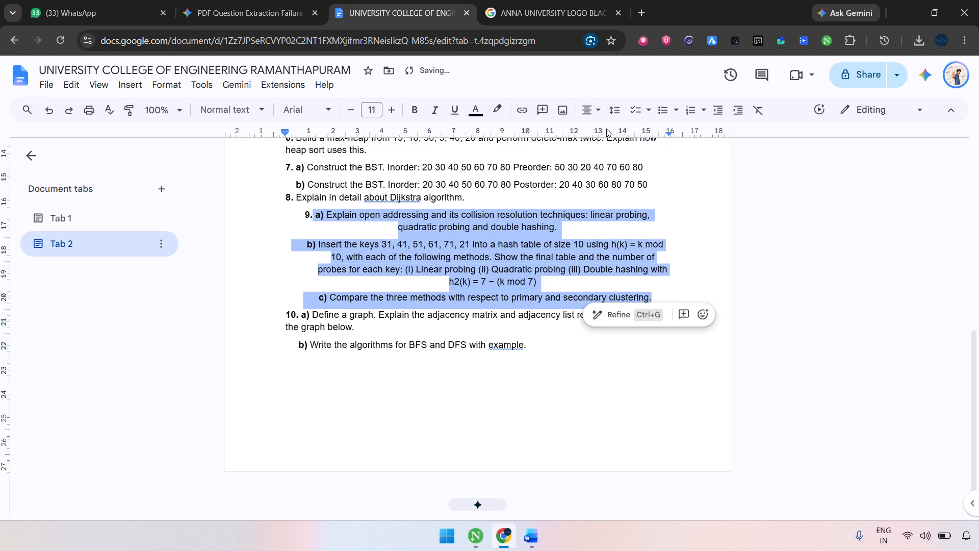
click(597, 105)
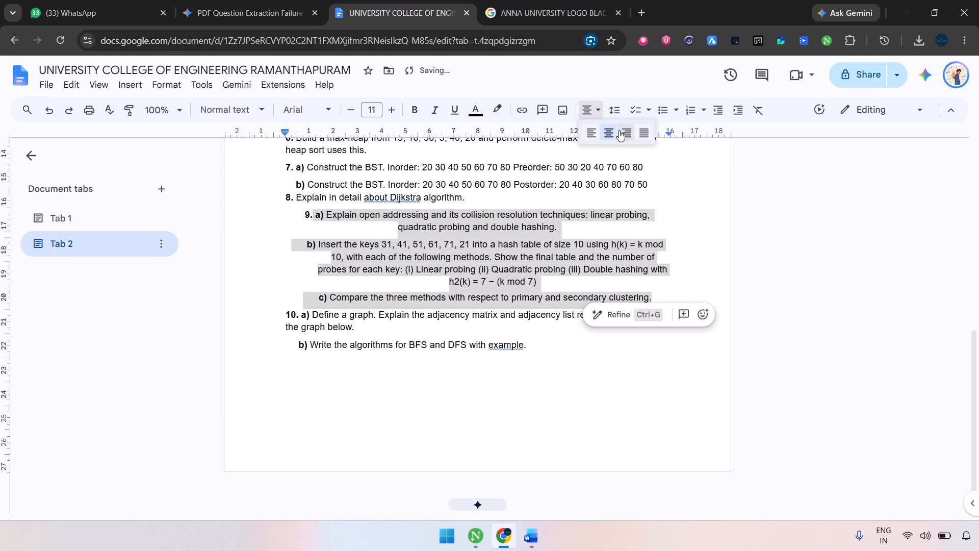
click(641, 130)
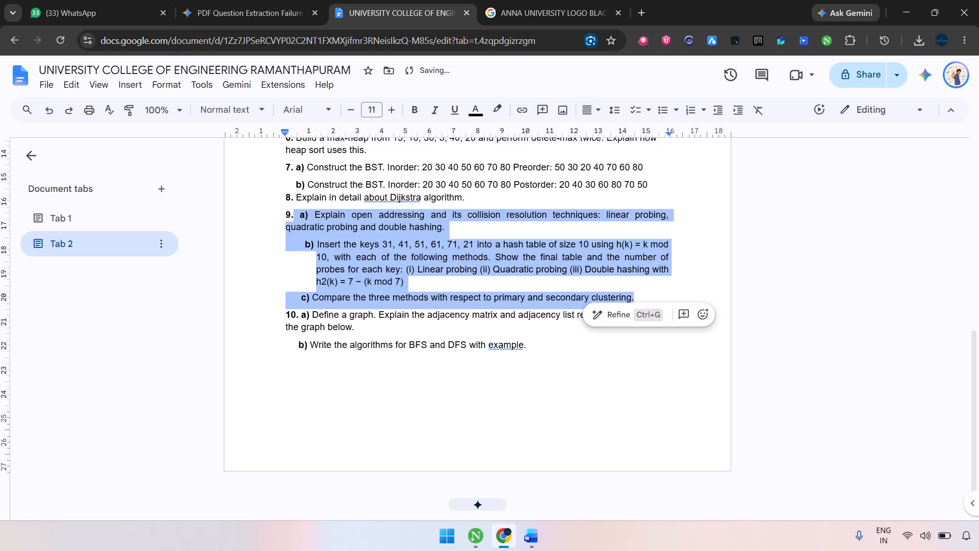
Remove two leading spaces from each of the b) and c) lines of question 9.
click(301, 247)
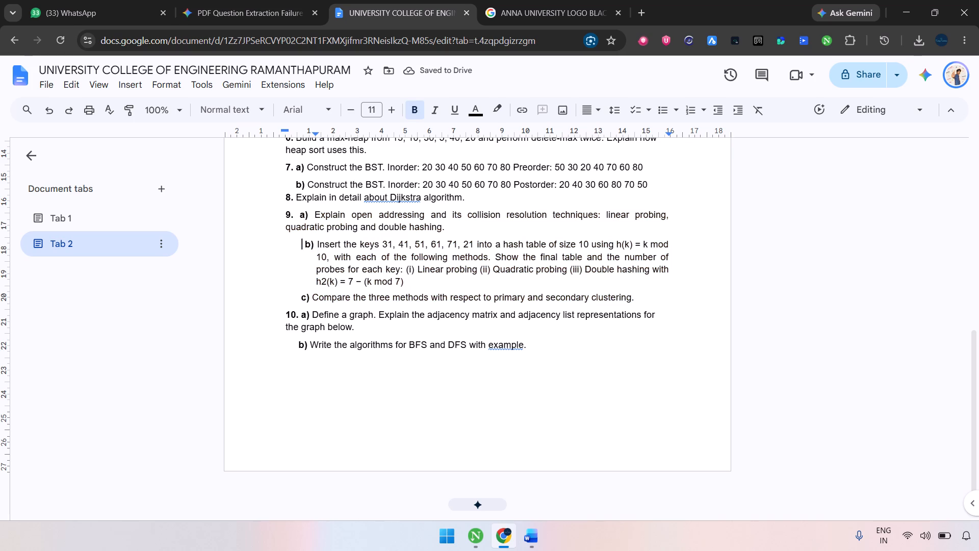
key(BackSpace)
key(BackSpace)
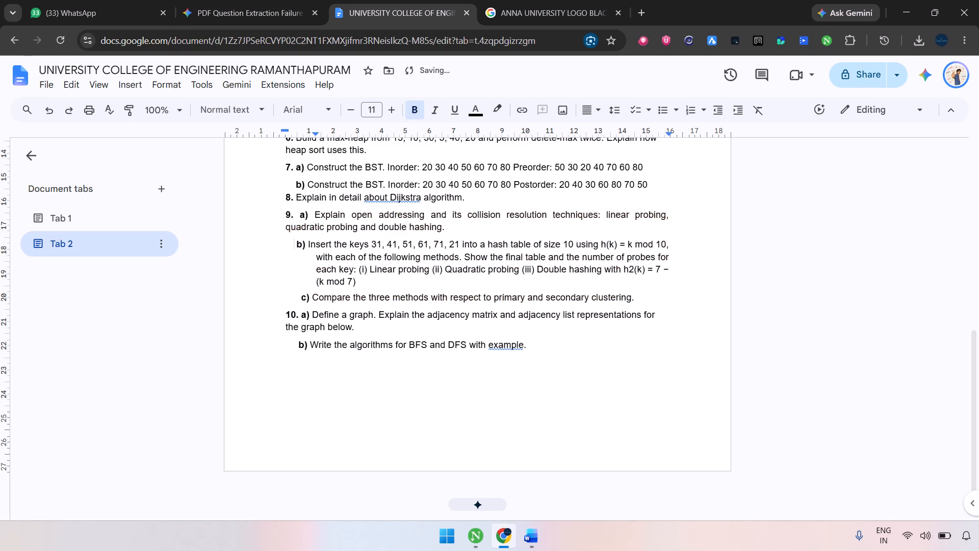
click(302, 305)
key(BackSpace)
key(BackSpace)
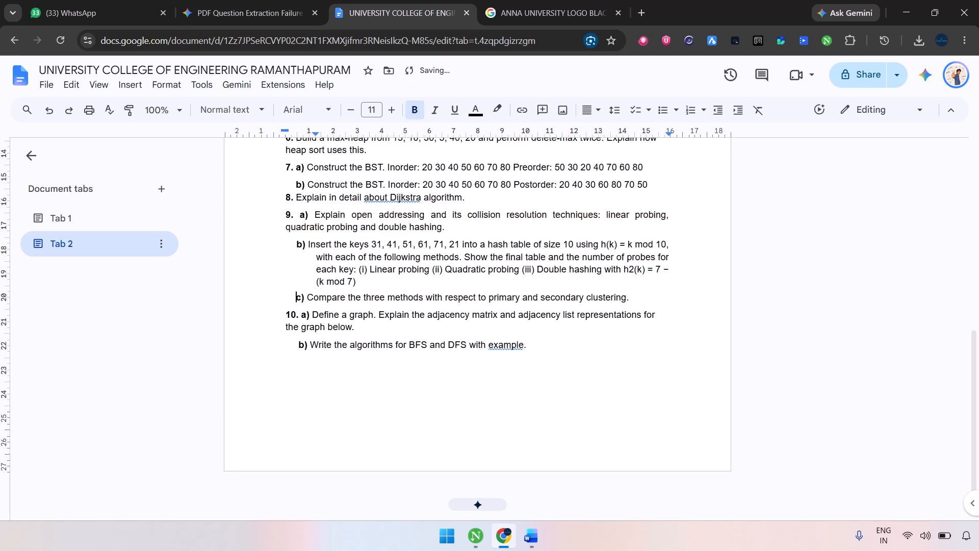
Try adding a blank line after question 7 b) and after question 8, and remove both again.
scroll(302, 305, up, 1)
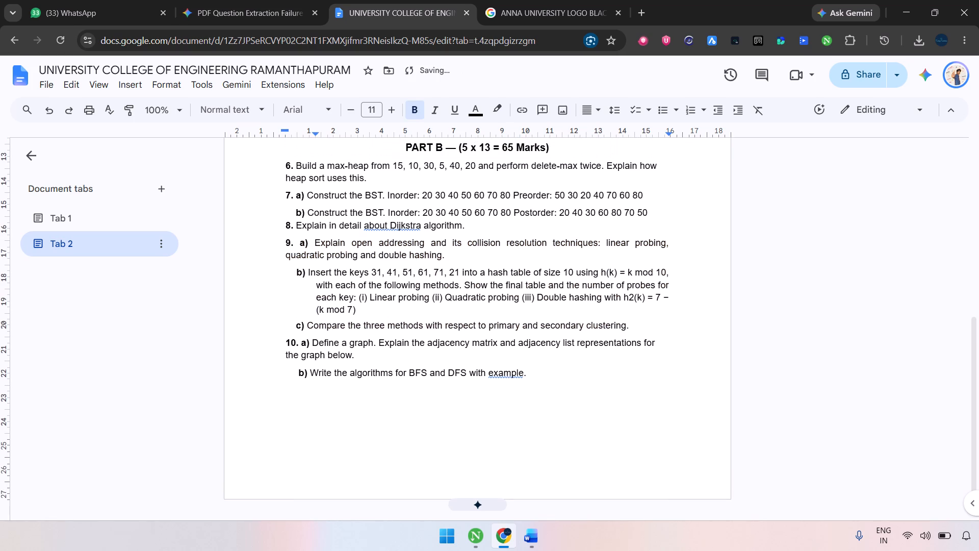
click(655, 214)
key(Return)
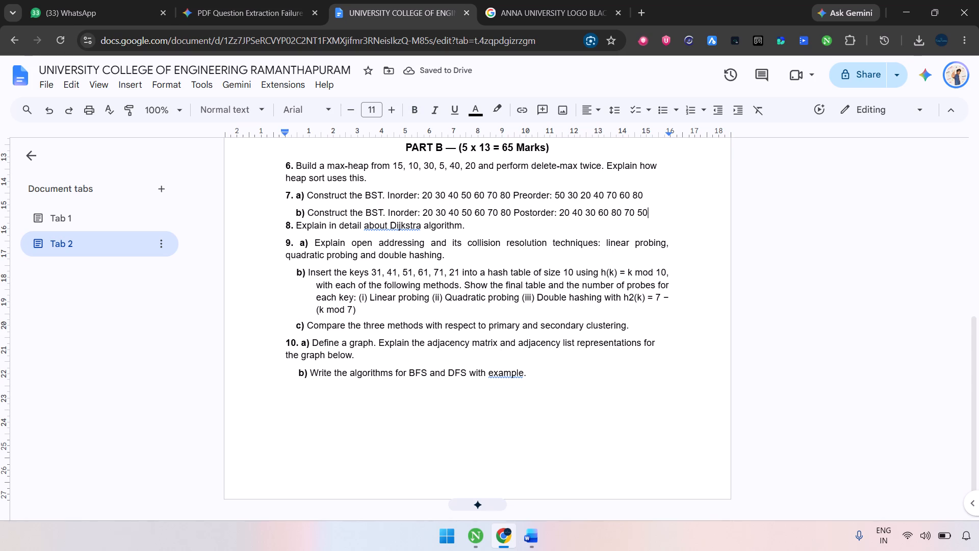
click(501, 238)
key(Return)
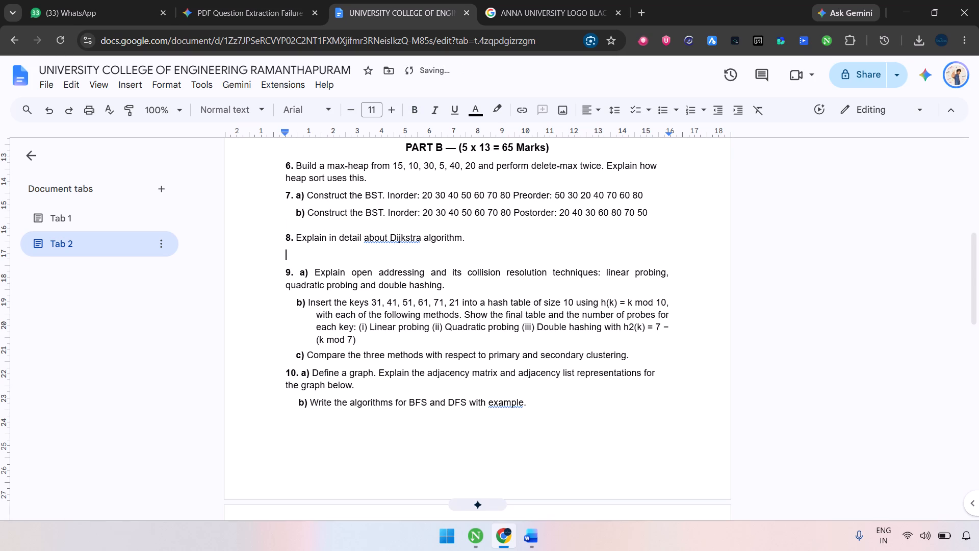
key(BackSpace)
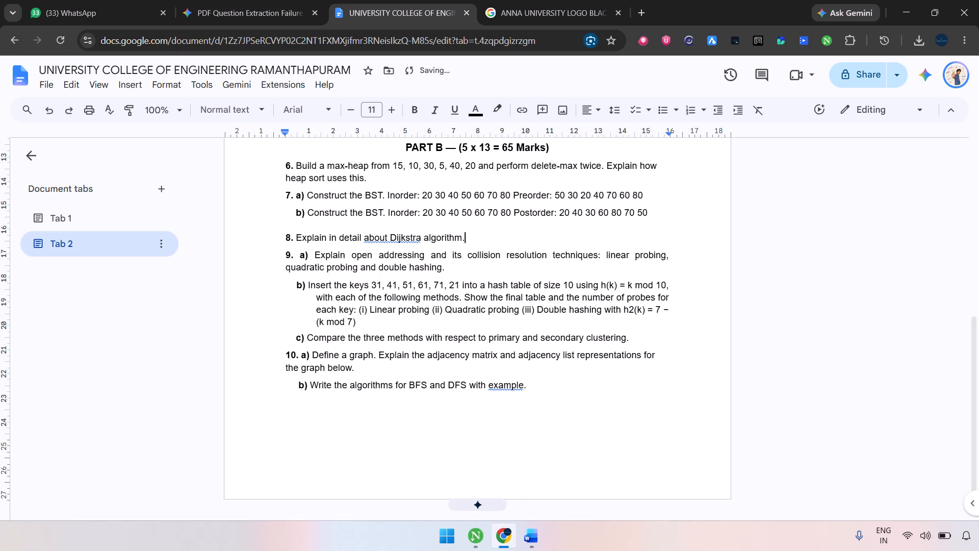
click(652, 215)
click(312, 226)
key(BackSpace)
scroll(312, 226, up, 1)
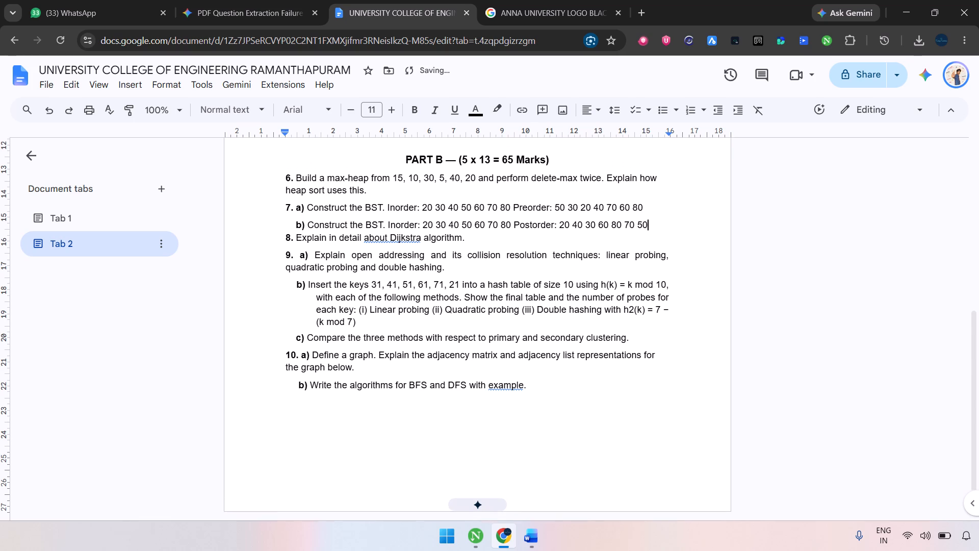
scroll(312, 226, up, 2)
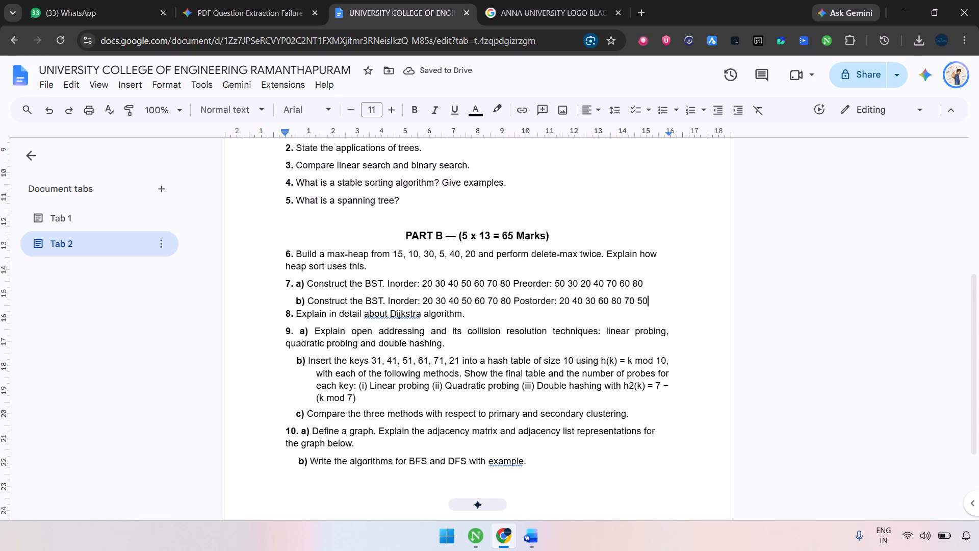
scroll(506, 240, up, 5)
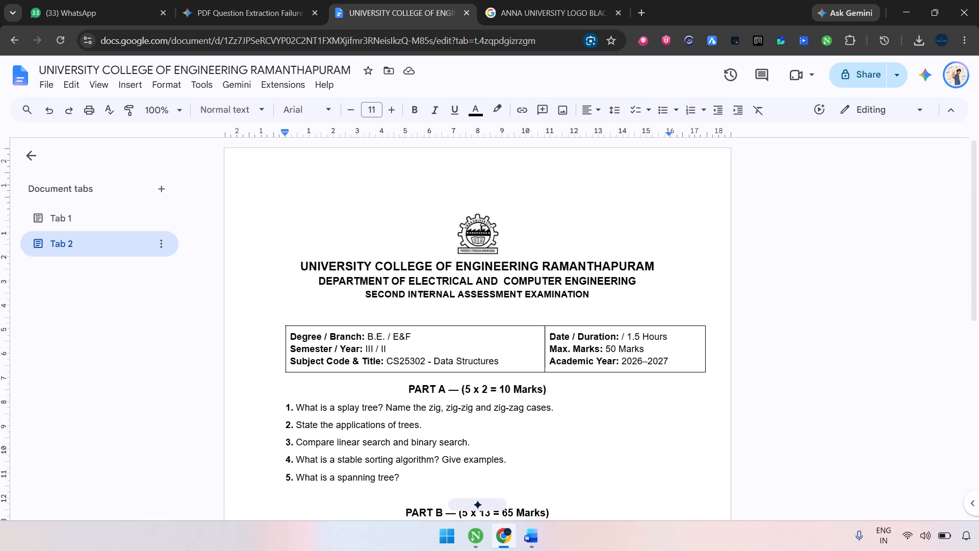
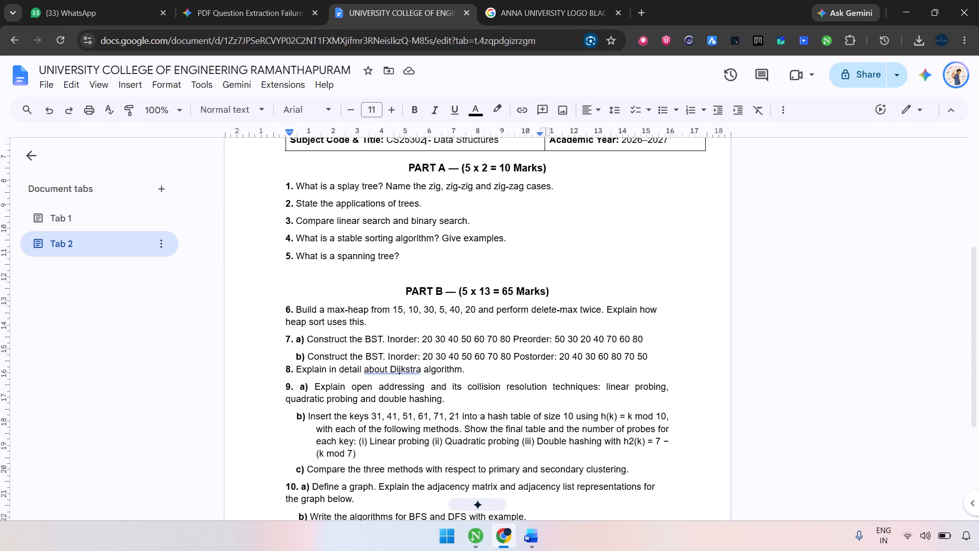
Correct the Part B heading's marks breakdown to read (5 x 10 = 50 Marks).
click(491, 287)
key(BackSpace)
key(BackSpace)
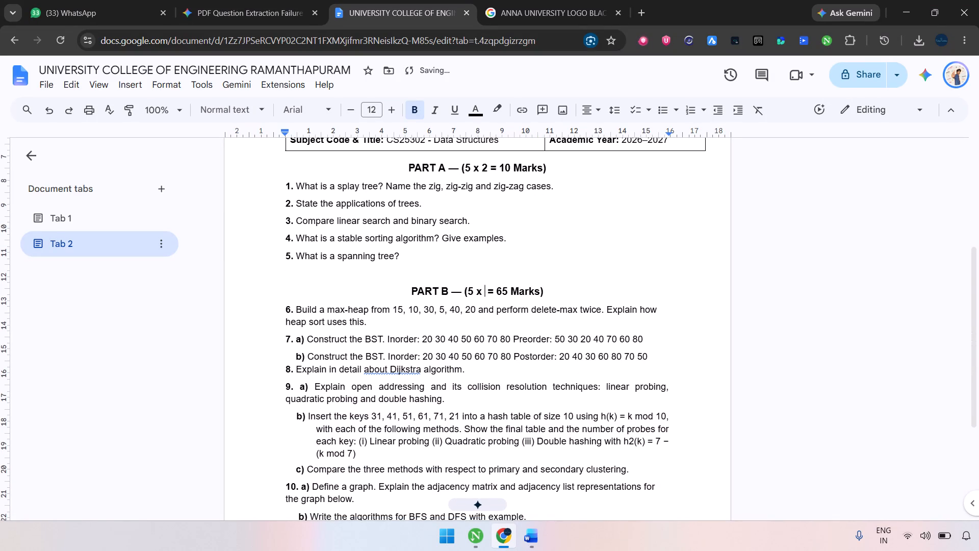
text(10)
scroll(396, 304, down, 1)
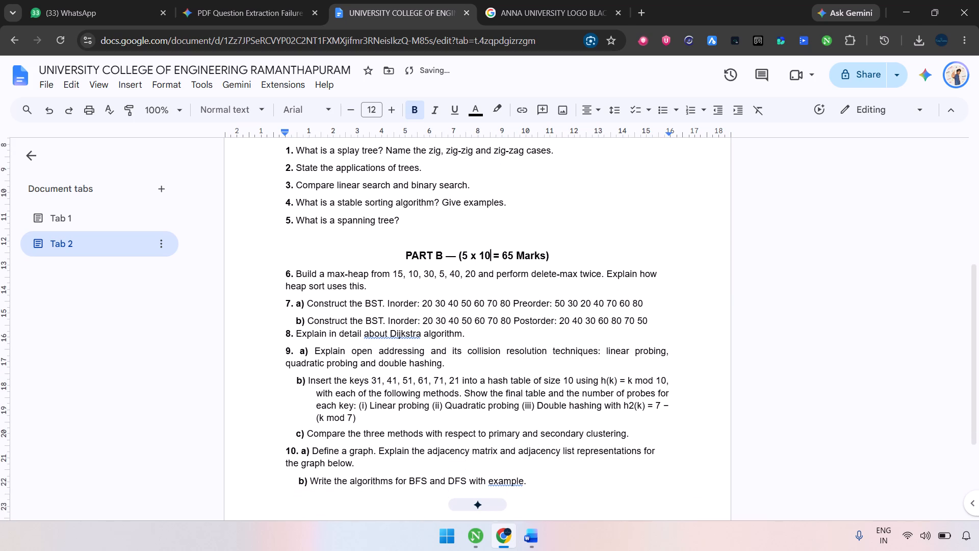
scroll(396, 304, down, 1)
scroll(365, 494, down, 1)
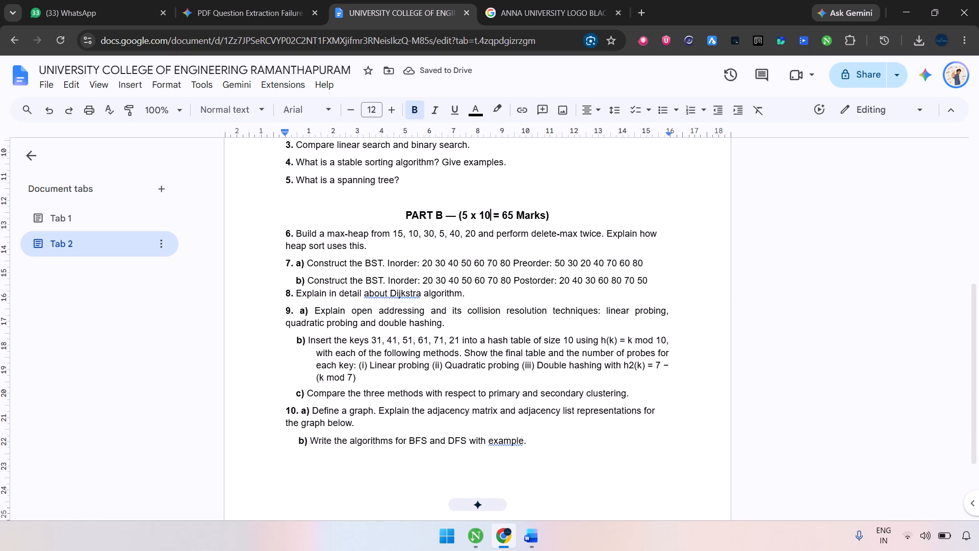
click(516, 211)
key(BackSpace)
key(BackSpace)
key(BackSpace)
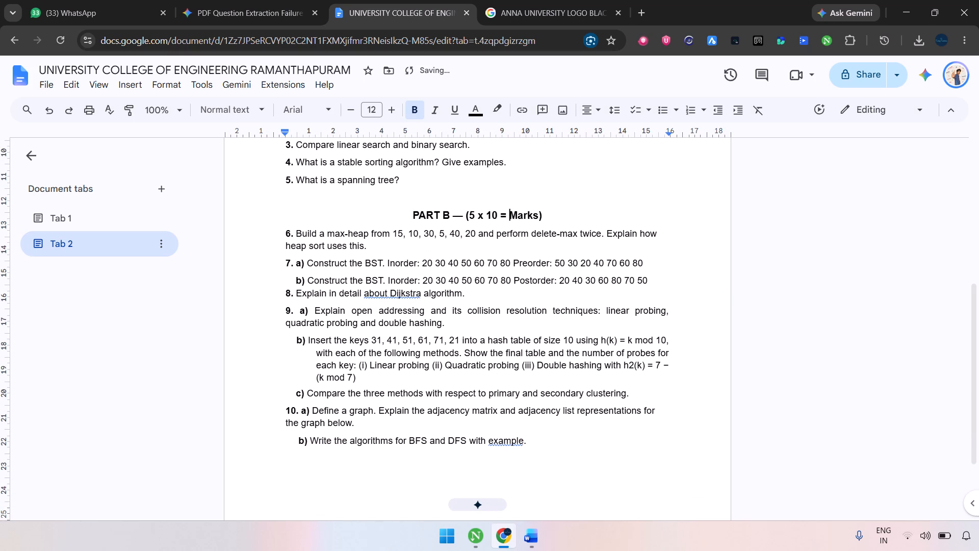
key(4)
key(BackSpace)
text(50)
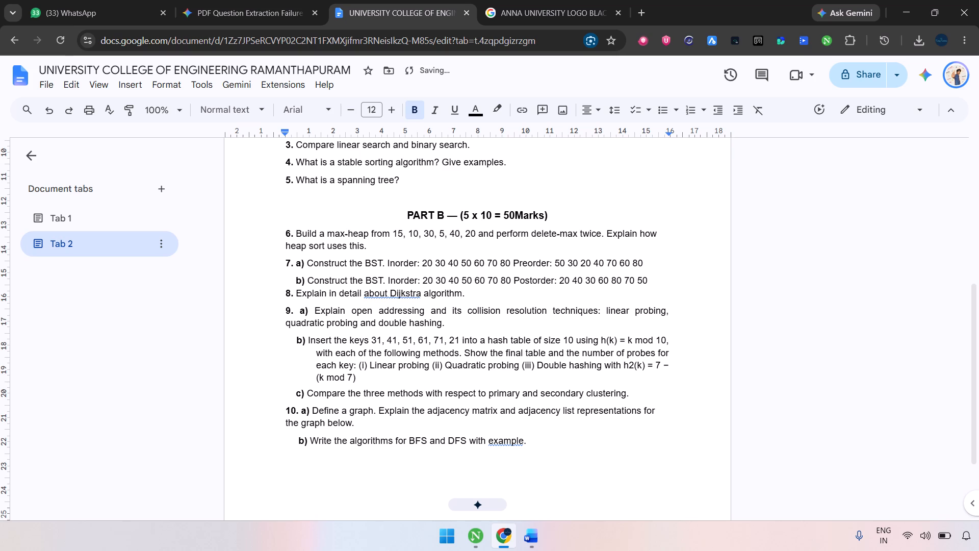
key(space)
Rename the document as SECOND INTERNAL TEST.
scroll(531, 206, down, 4)
scroll(531, 206, up, 6)
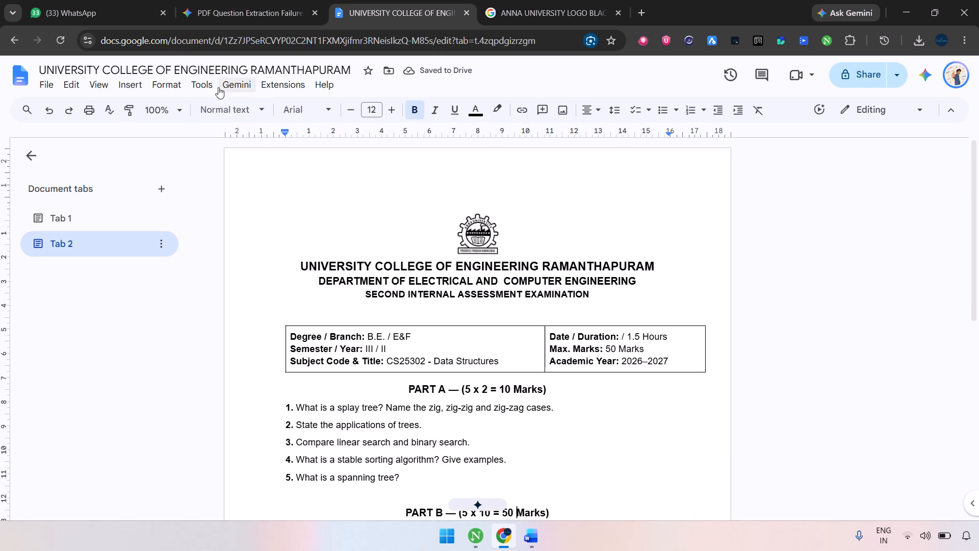
click(47, 80)
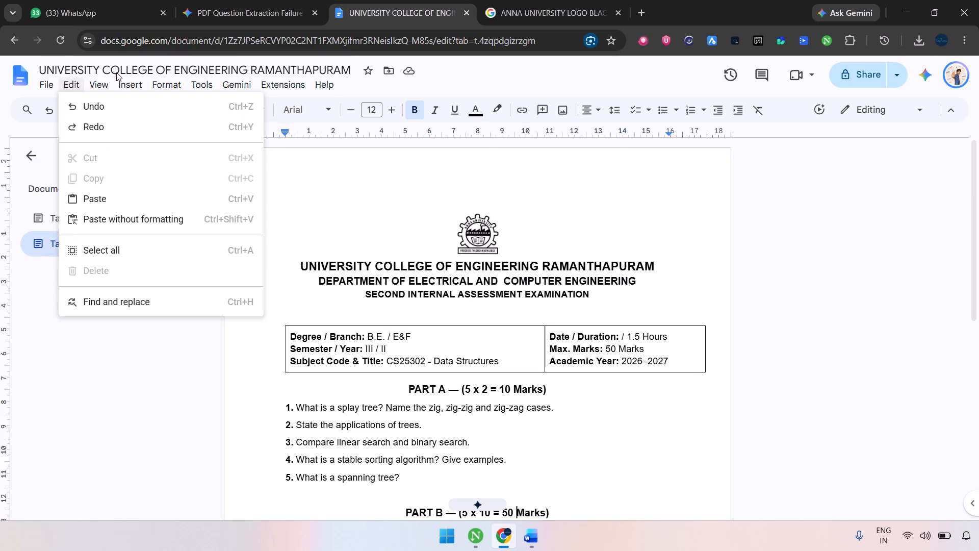
click(116, 72)
click(181, 71)
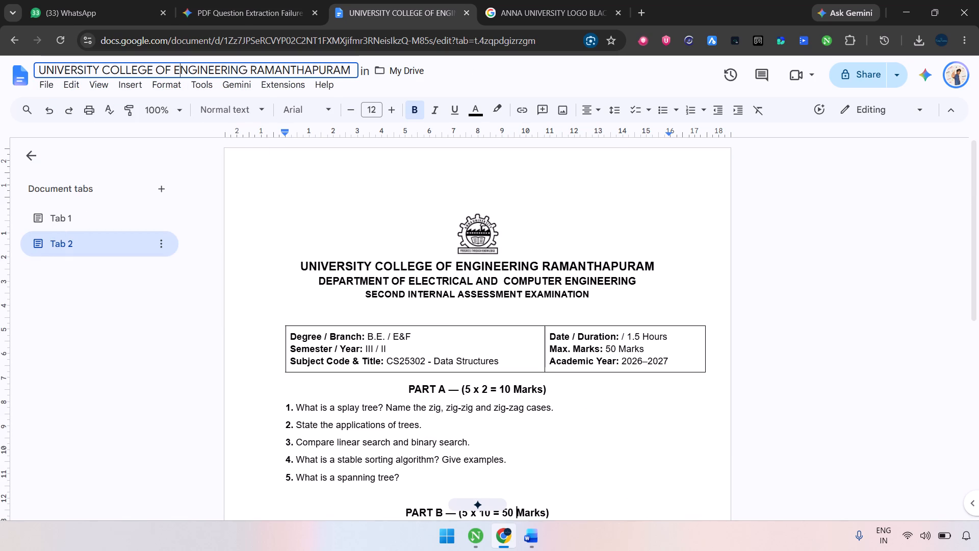
key(ctrl+a)
key(BackSpace)
text(SECOND INTER)
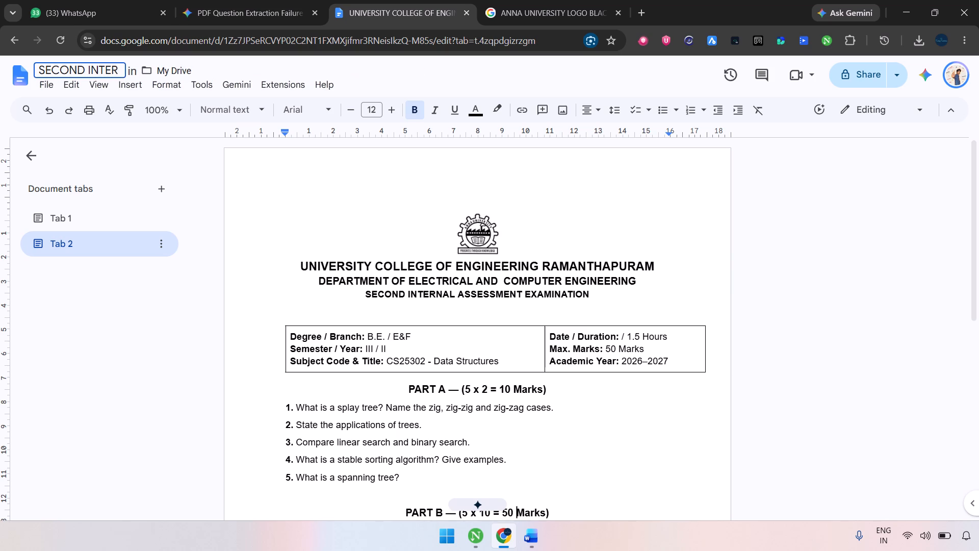
text(NAL TEST)
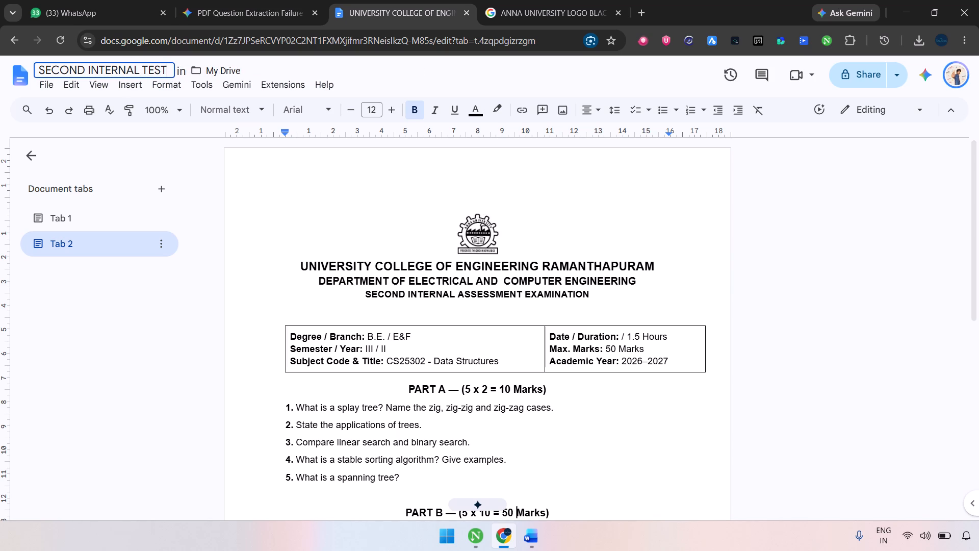
key(Return)
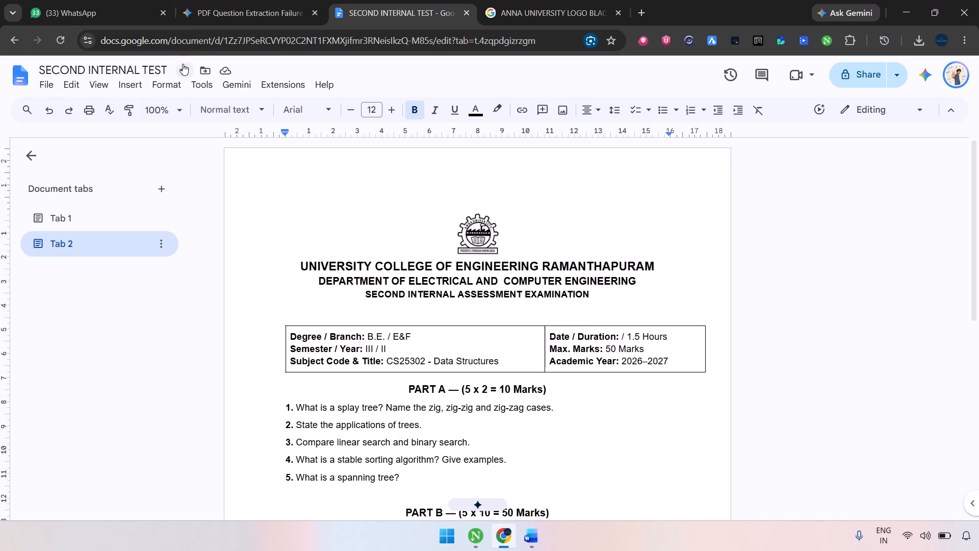
Start downloading the paper in Microsoft Word (.docx) format and show the available export format choices.
click(43, 86)
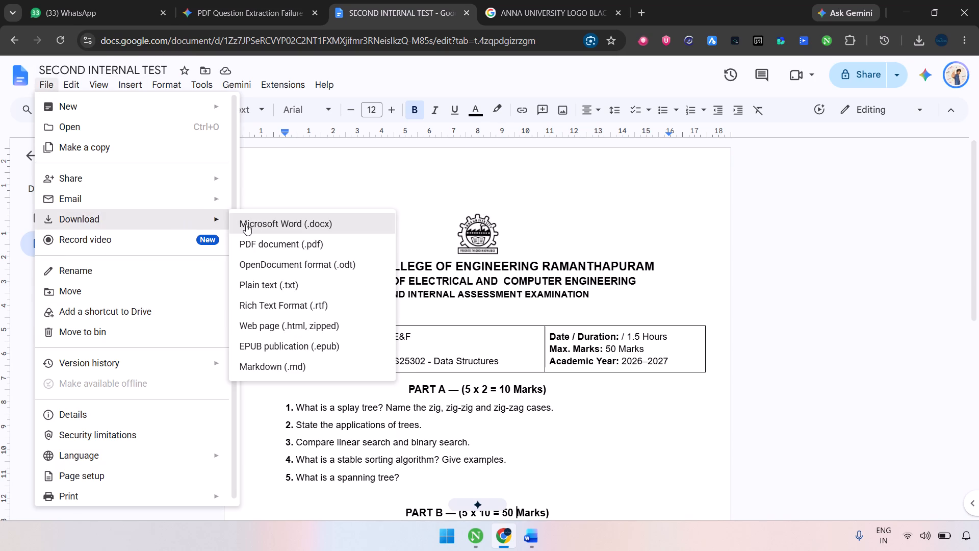
click(249, 224)
click(492, 269)
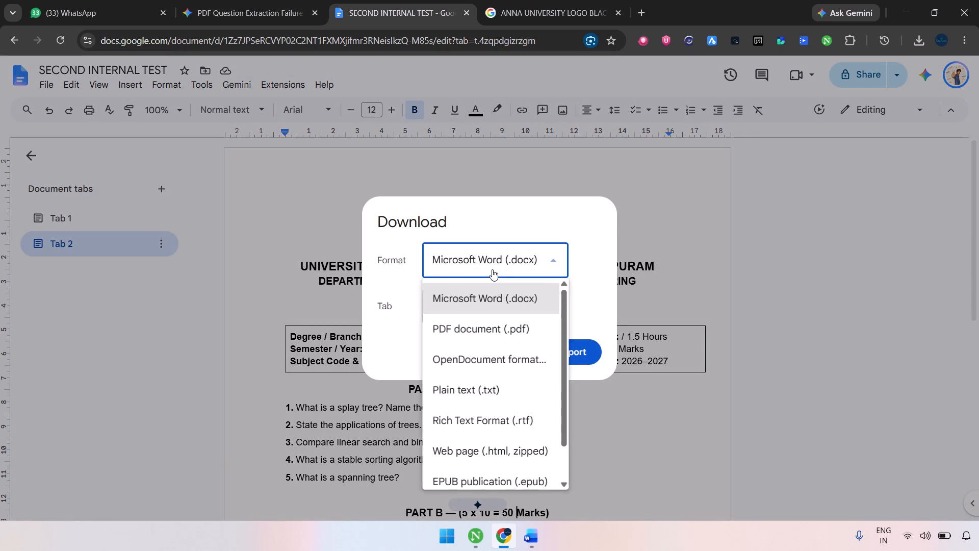
Export the exam paper as a Microsoft Word (.docx) file.
click(509, 297)
click(563, 346)
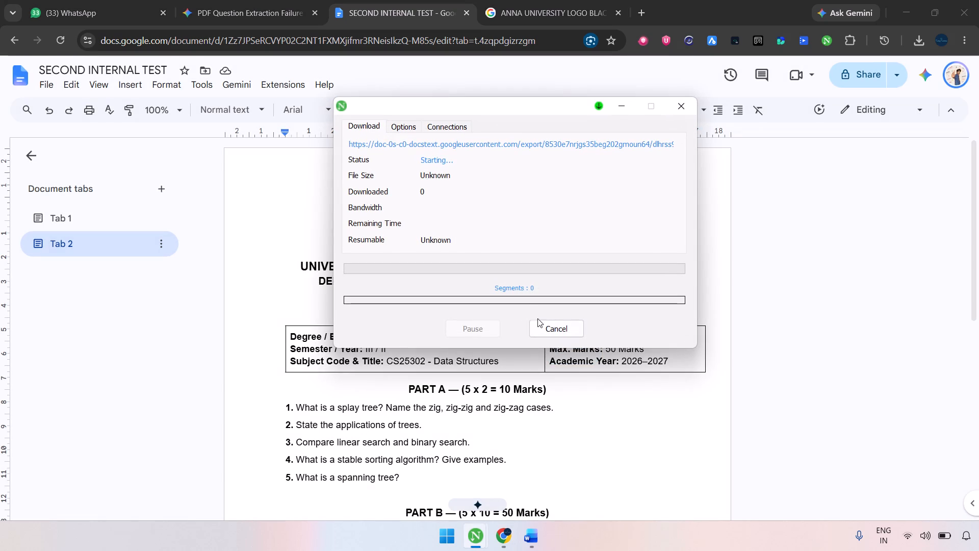
Open the downloaded SECOND INTERNAL TEST.docx in Word, check its title block, Part A and Part B, and close it.
click(463, 164)
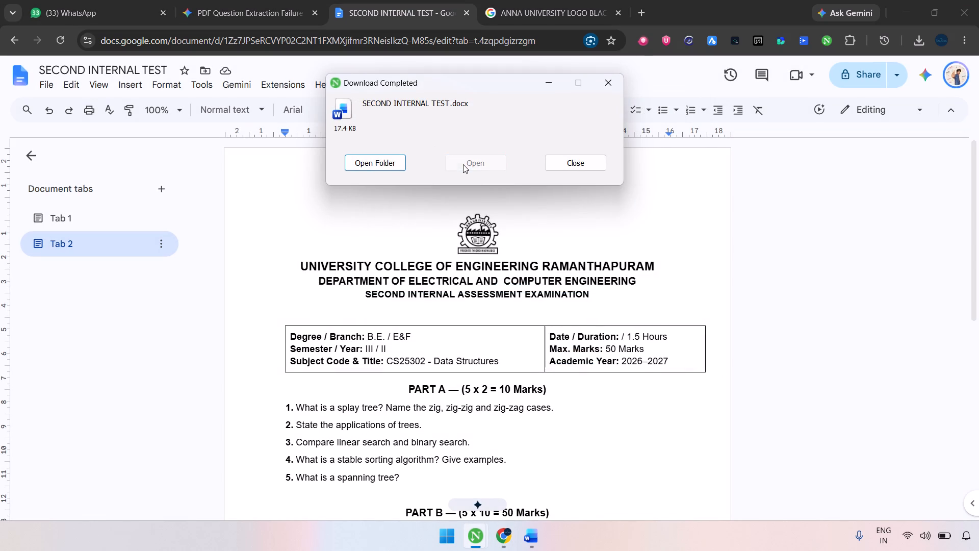
scroll(478, 310, down, 5)
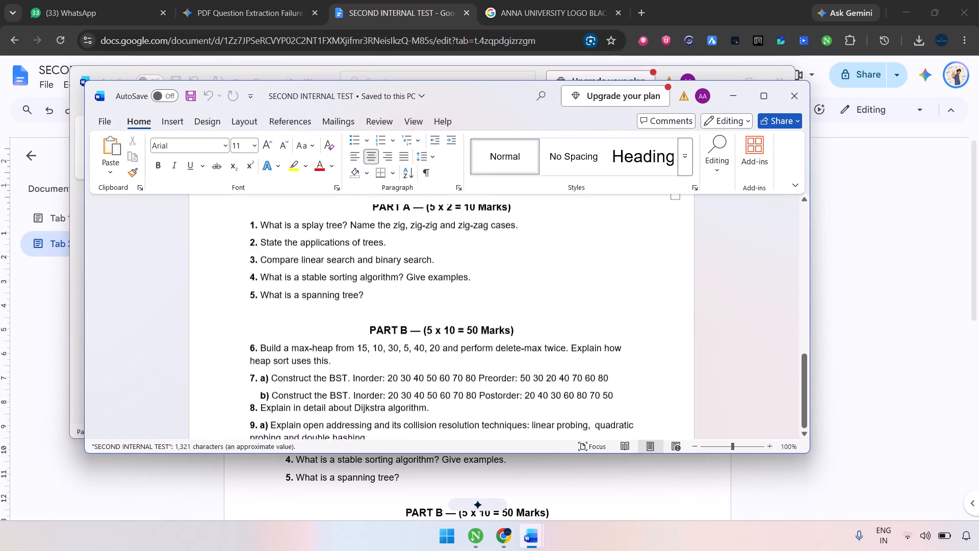
scroll(478, 310, up, 3)
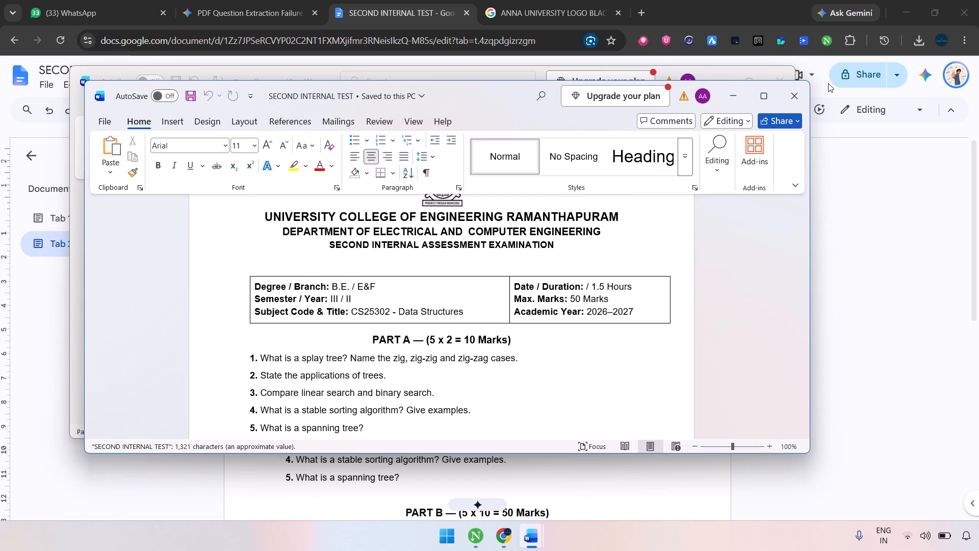
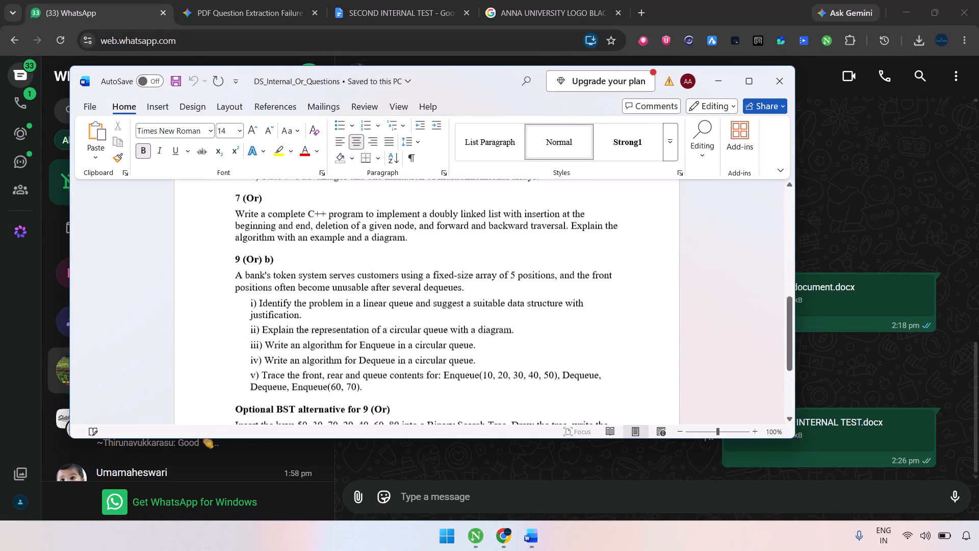
Read through the alternative (Or) questions for 6, 7 and 9 in the DS_Internal_Or_Questions document in Microsoft Word.
scroll(535, 249, down, 3)
scroll(535, 249, up, 6)
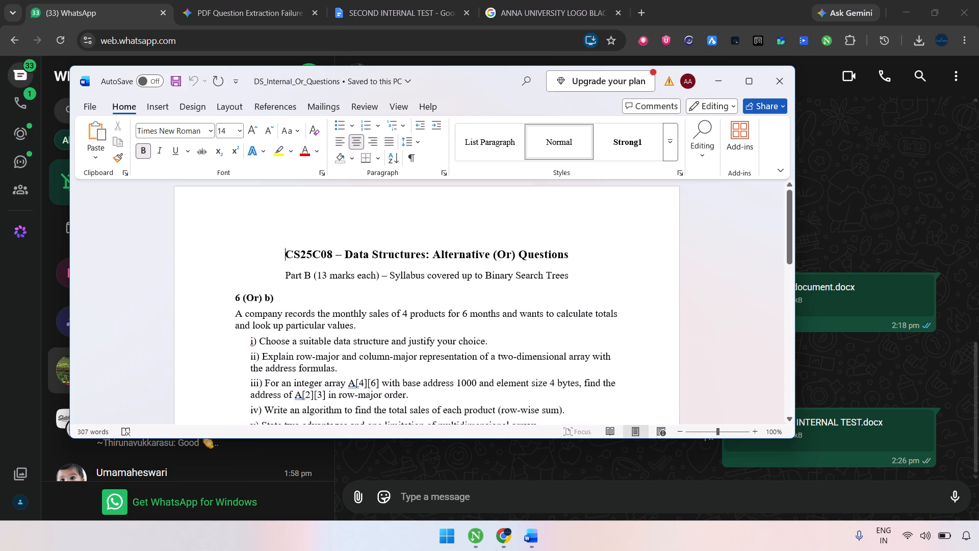
scroll(535, 249, down, 1)
scroll(535, 249, up, 1)
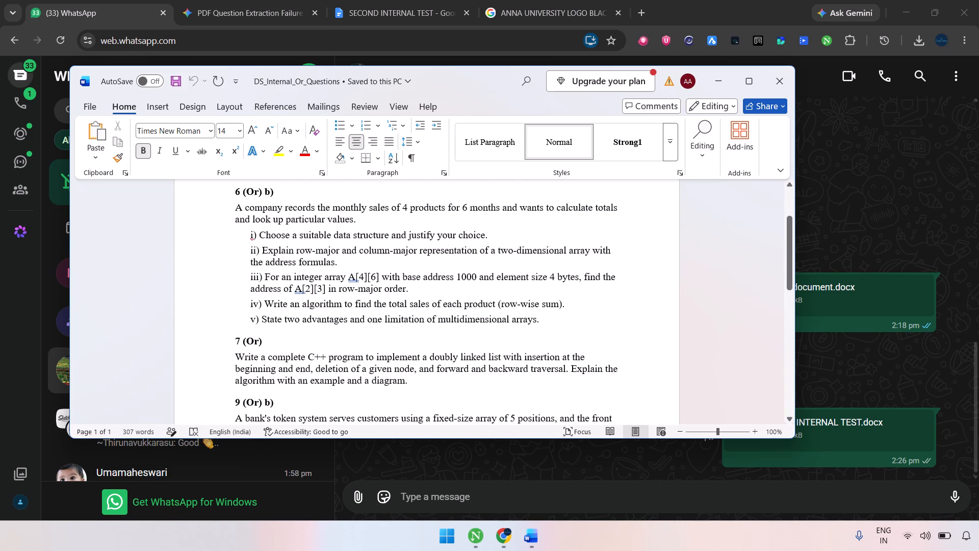
scroll(535, 249, up, 1)
scroll(535, 249, down, 3)
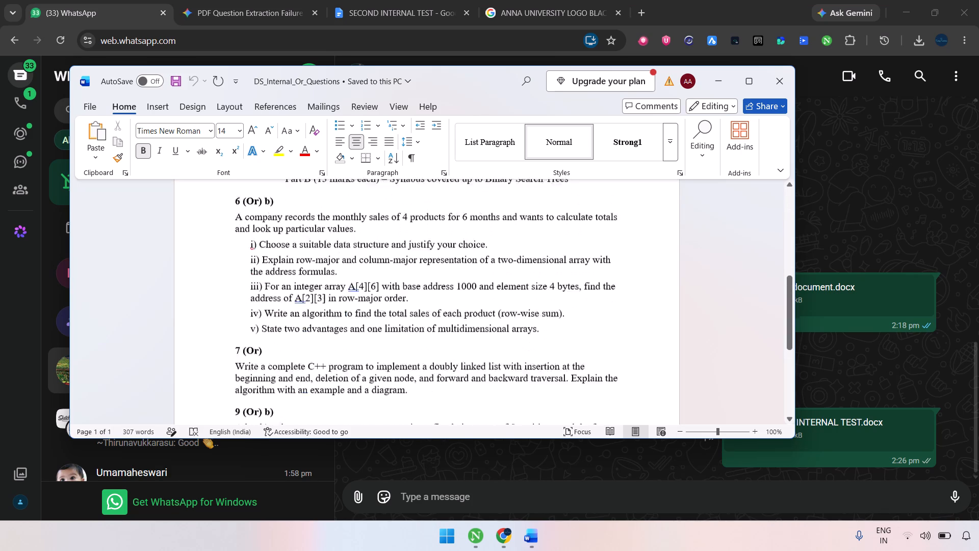
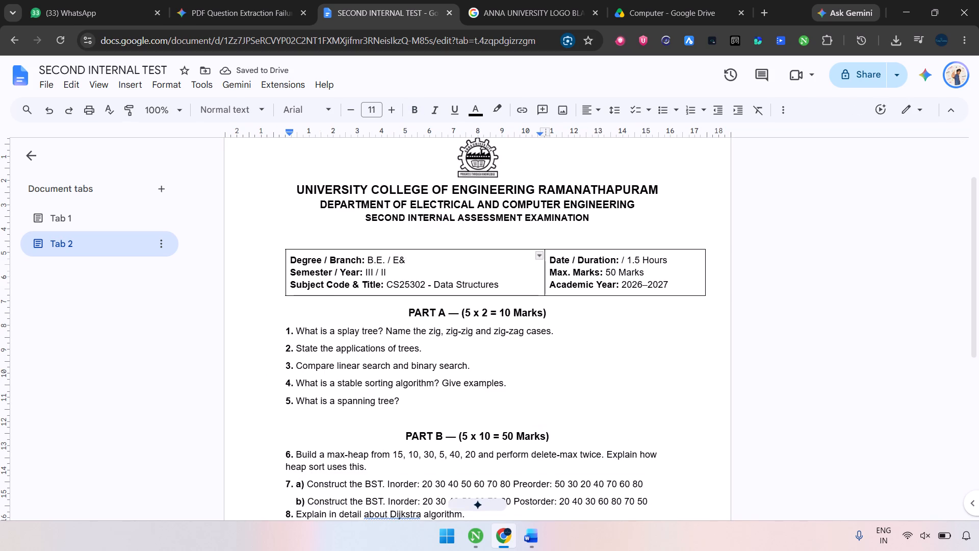
Complete the branch in the Degree / Branch line of the paper's details box so it reads E&F.
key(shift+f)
key(BackSpace)
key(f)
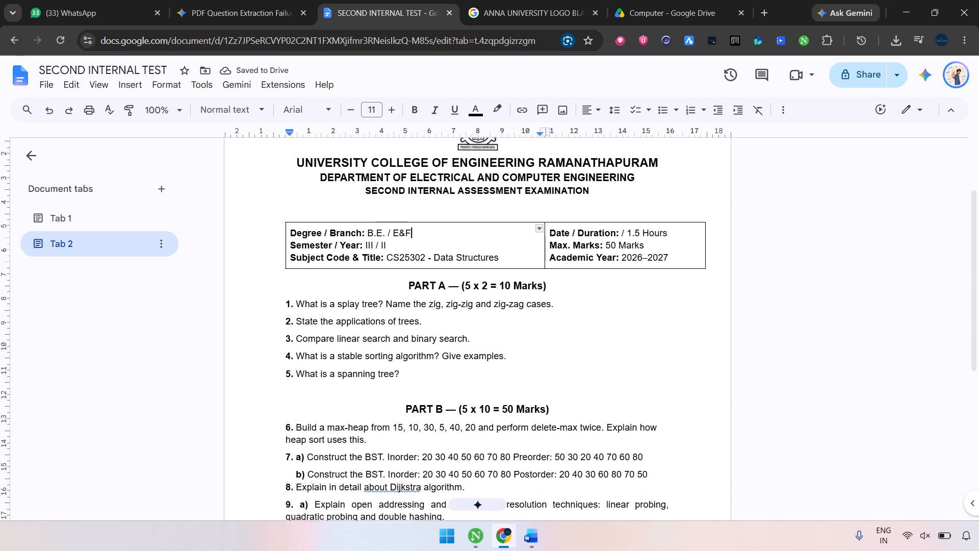
Review the question paper from the header and details box through the Part A and Part B questions.
scroll(600, 263, down, 1)
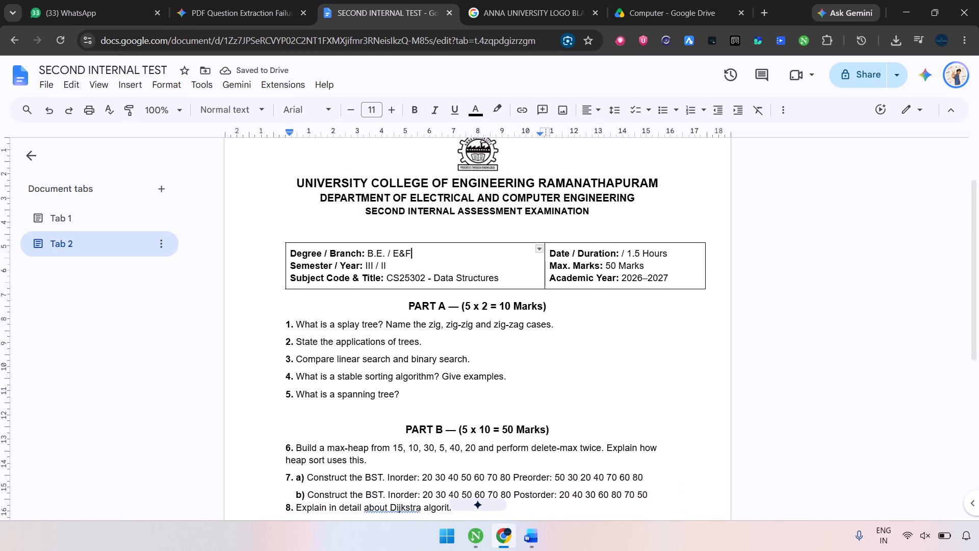
scroll(600, 263, down, 7)
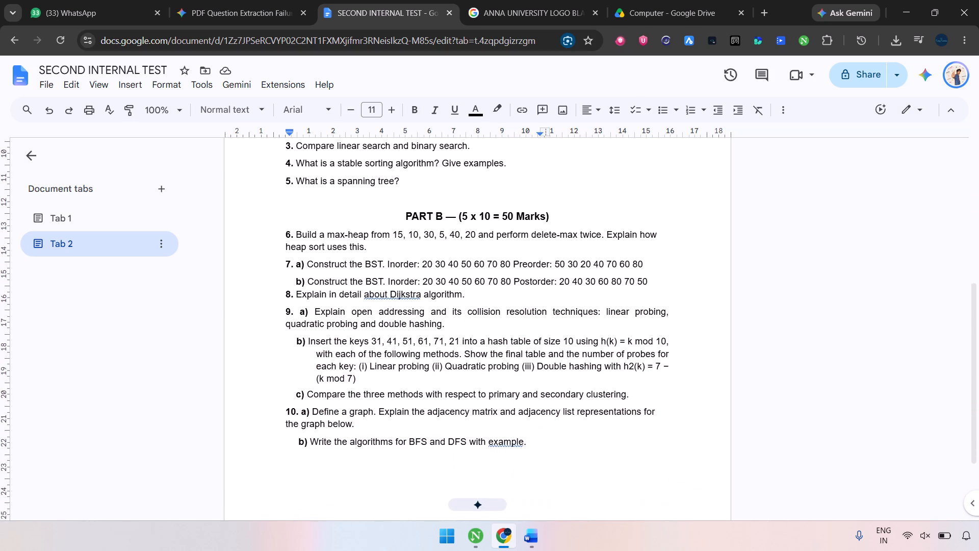
scroll(600, 263, down, 5)
scroll(600, 263, up, 5)
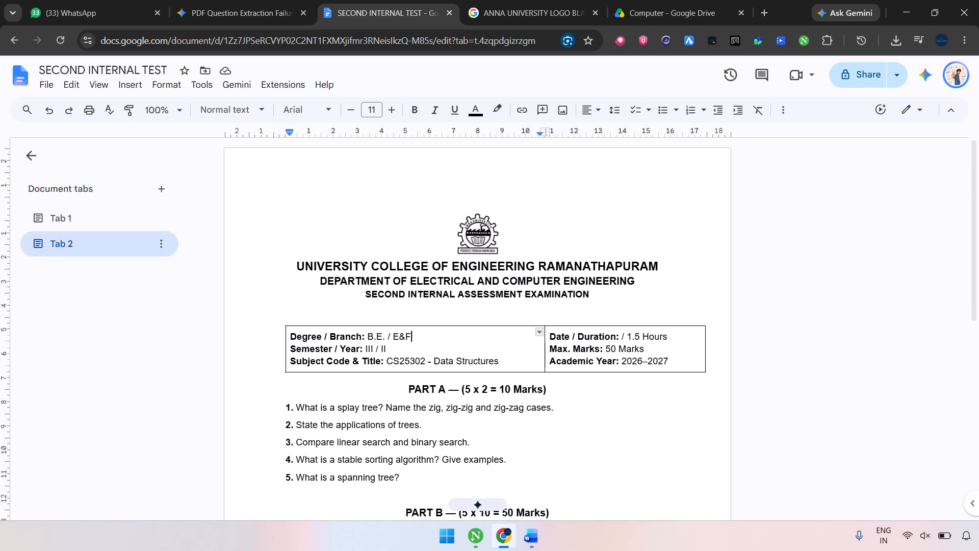
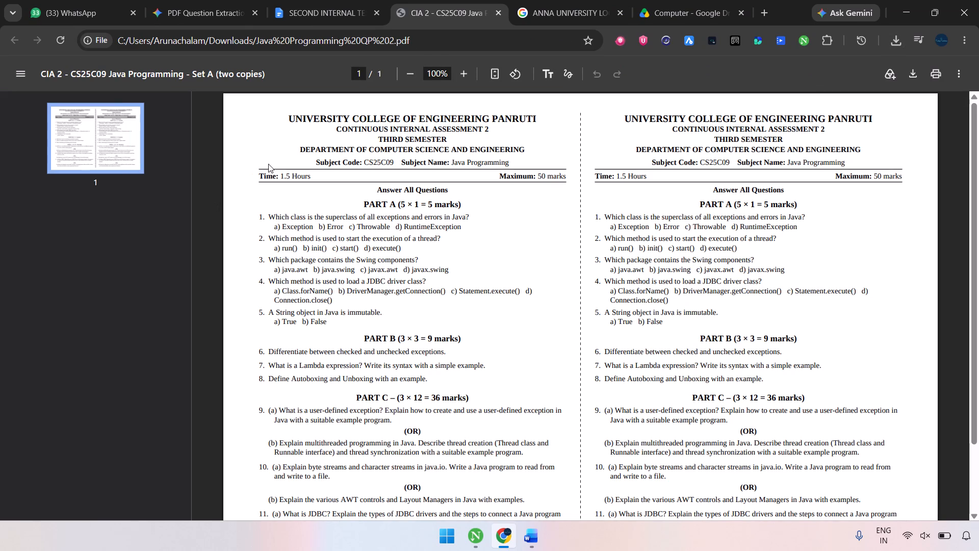
Highlight the Time and Maximum marks line in the PDF's first question paper copy to examine its ruled layout.
drag(255, 178, 552, 178)
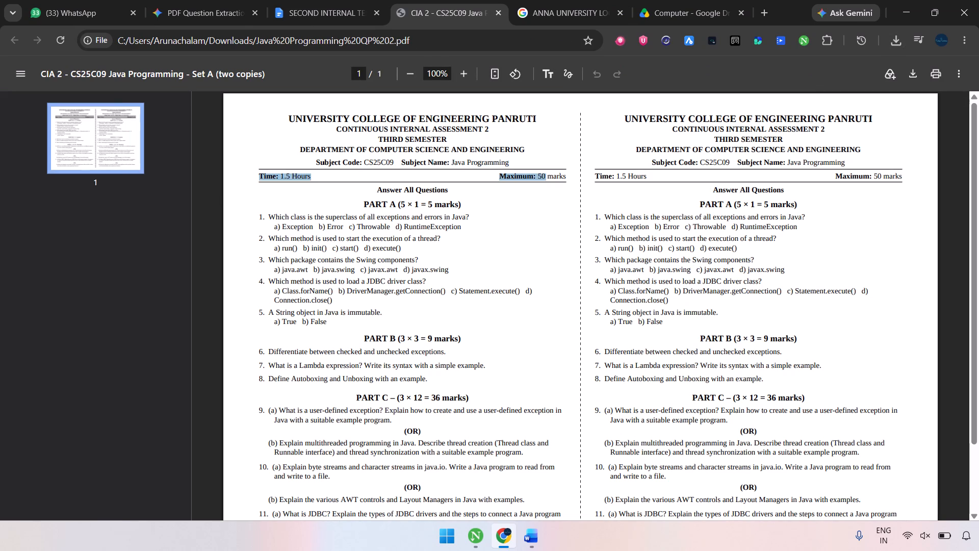
drag(552, 178, 575, 178)
Replace the boxed exam details table with the Time: 1.5 Hours and Maximum: 50 marks line copied from the Java question paper.
key(ctrl+c)
click(588, 0)
click(427, 7)
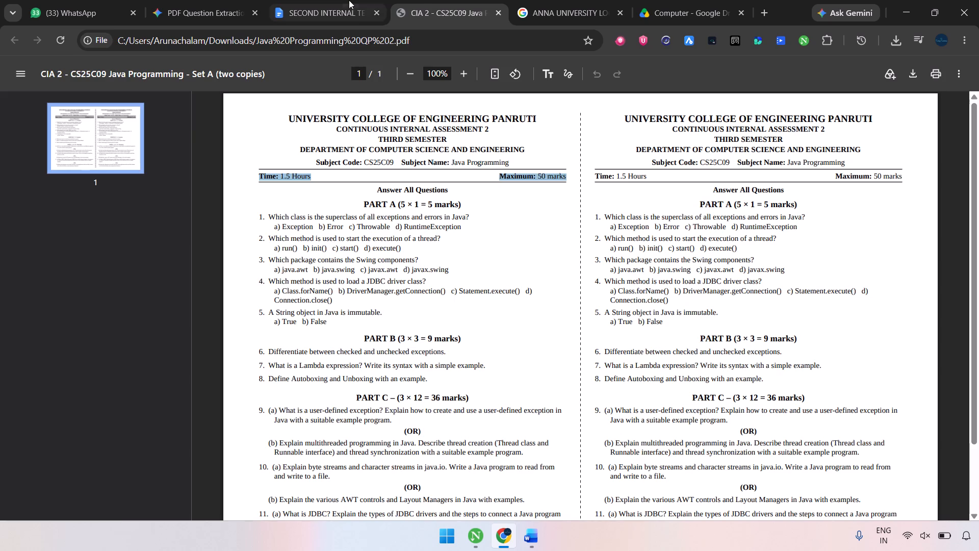
click(349, 0)
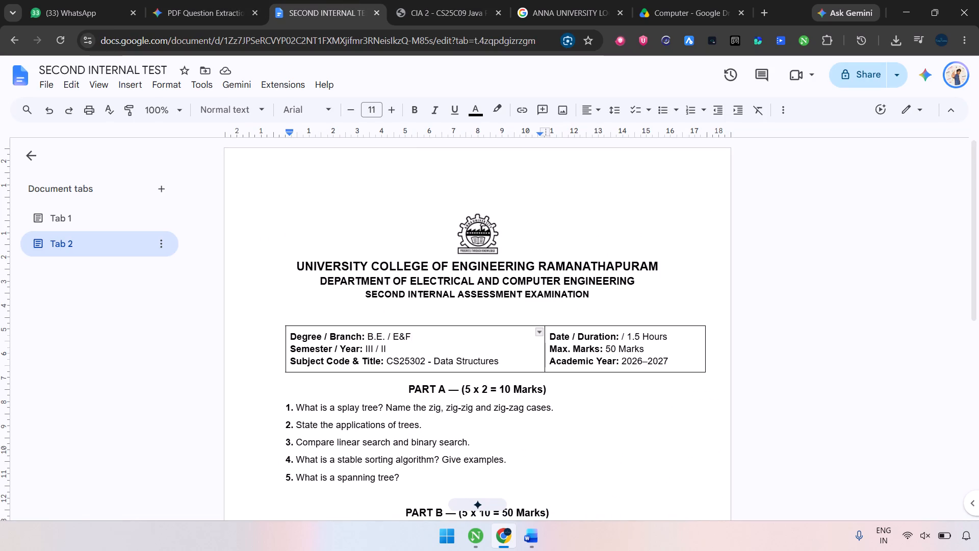
drag(290, 336, 610, 364)
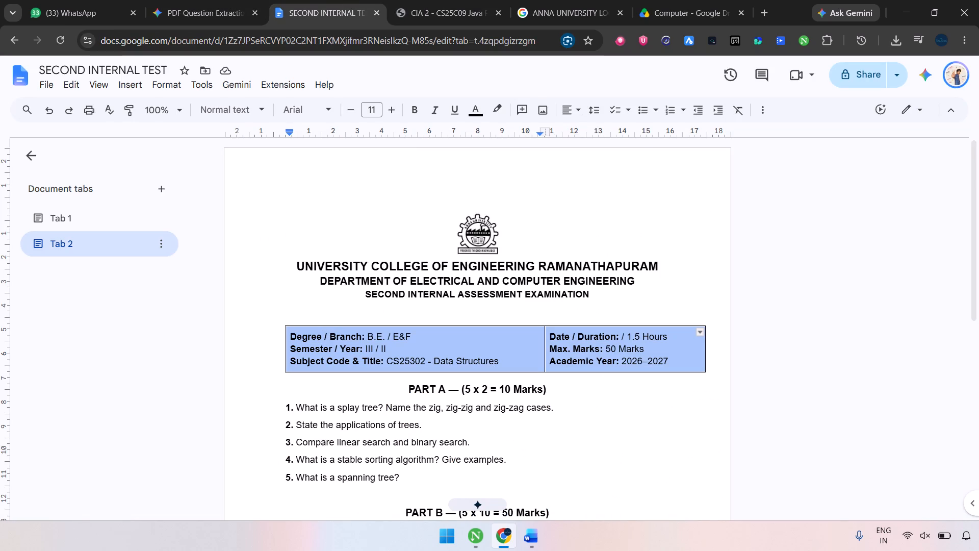
drag(610, 364, 613, 364)
key(BackSpace)
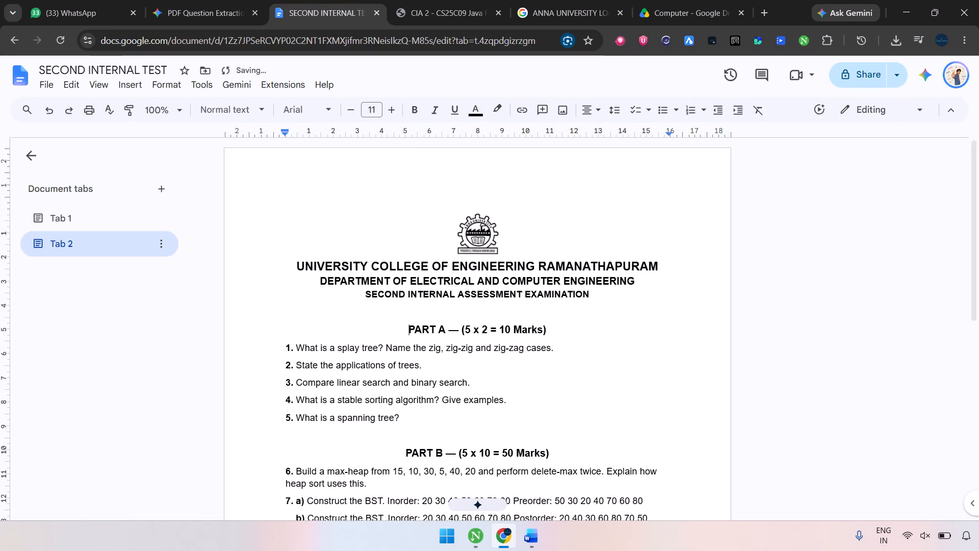
click(618, 306)
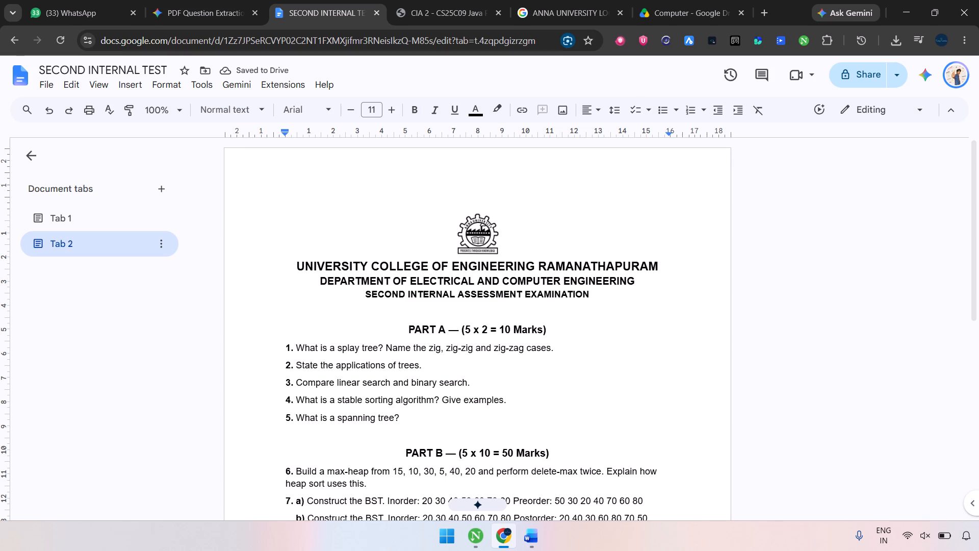
key(ctrl+v)
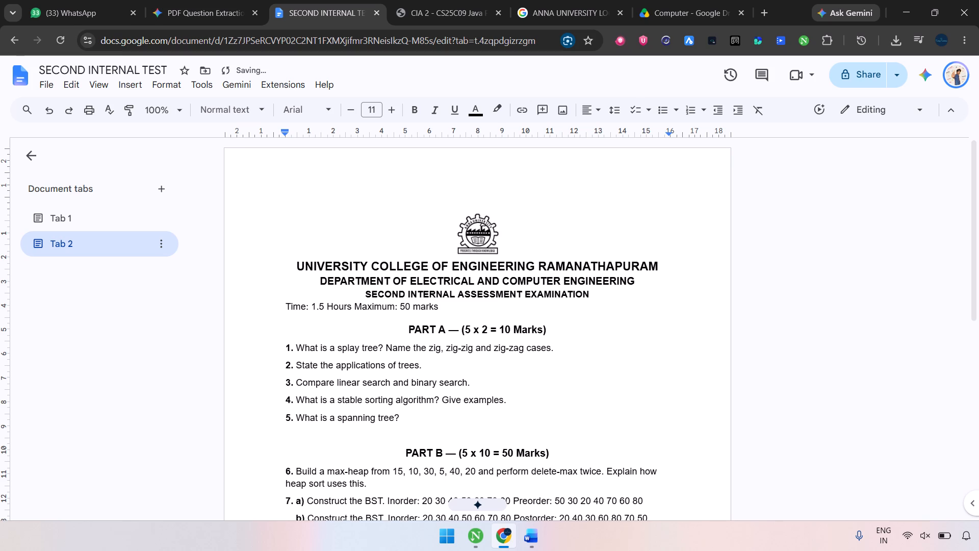
Space out the time line so Maximum: 50 marks sits at the page's right margin, still on one line.
click(356, 307)
key(space)
key(space)
key(space)
key(space)
key(space)
key(space)
key(space)
key(space)
key(space)
key(space)
key(space)
key(space)
key(space)
key(space)
key(space)
key(space)
key(space)
key(space)
key(space)
key(space)
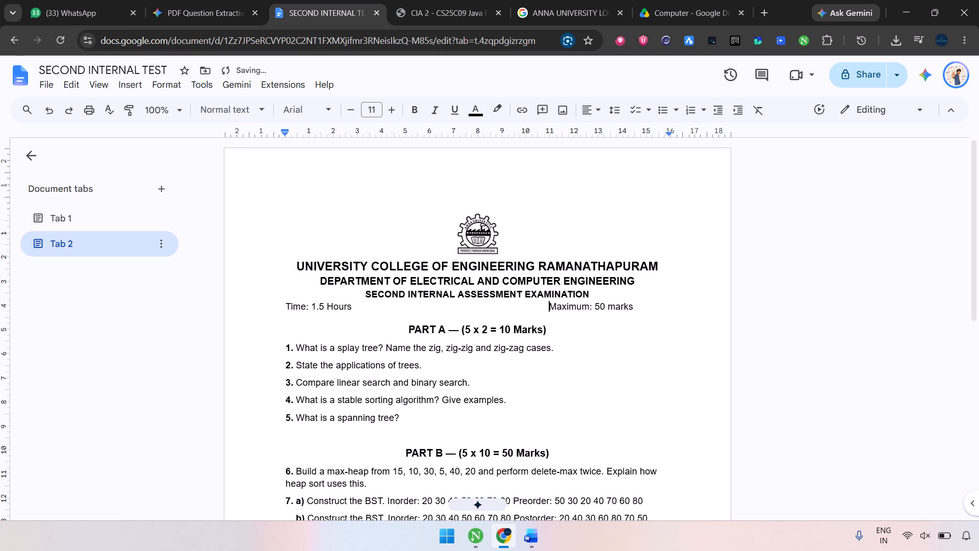
key(BackSpace)
key(BackSpace)
key(BackSpace)
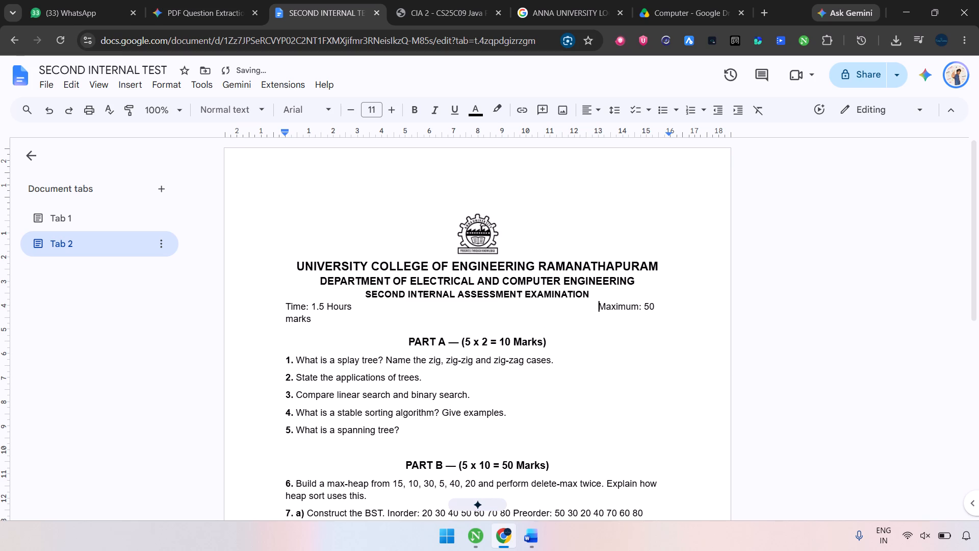
key(BackSpace)
key(BackSpace)
key(BackSpace)
key(BackSpace)
key(BackSpace)
key(BackSpace)
key(BackSpace)
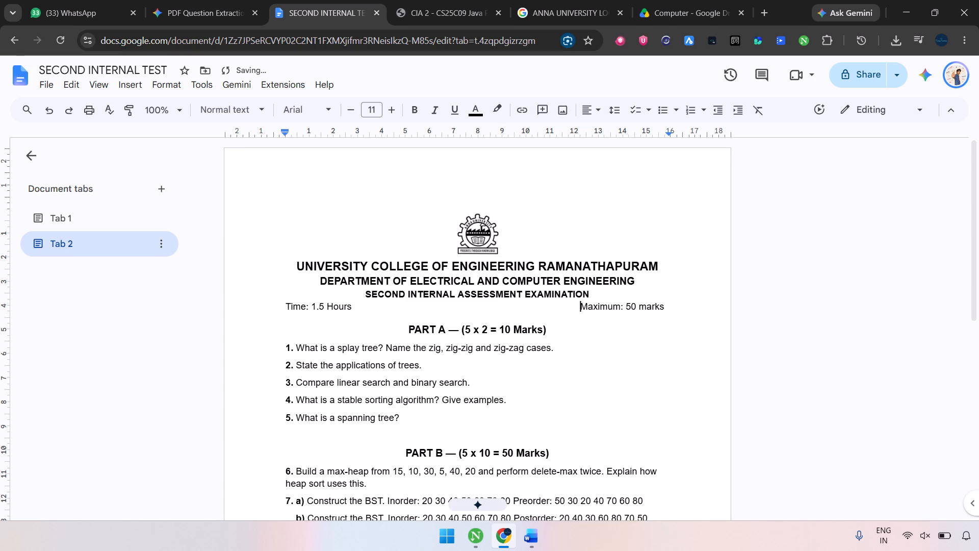
Add a blank line between the SECOND INTERNAL ASSESSMENT EXAMINATION title and the time line.
click(590, 294)
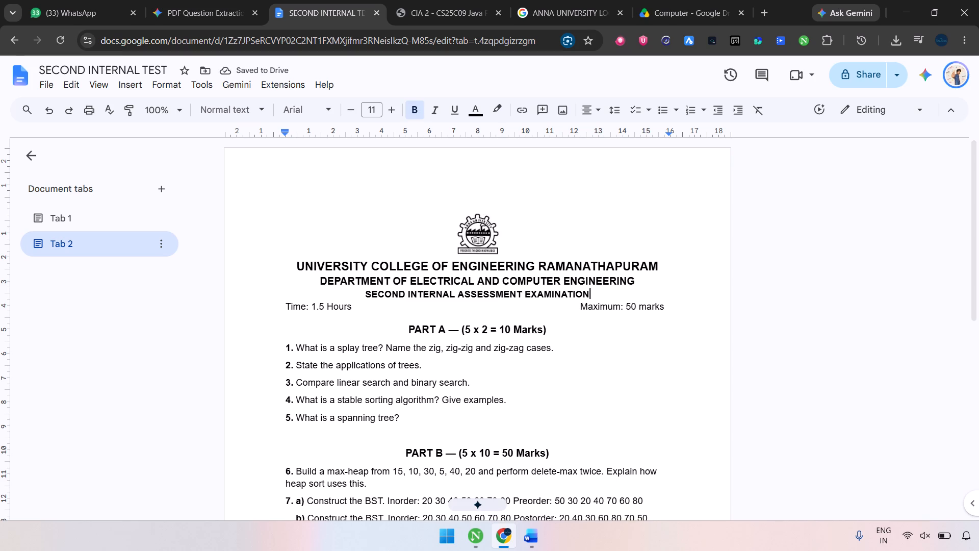
key(Return)
Delete the college logo and the empty lines above the college name heading.
click(504, 229)
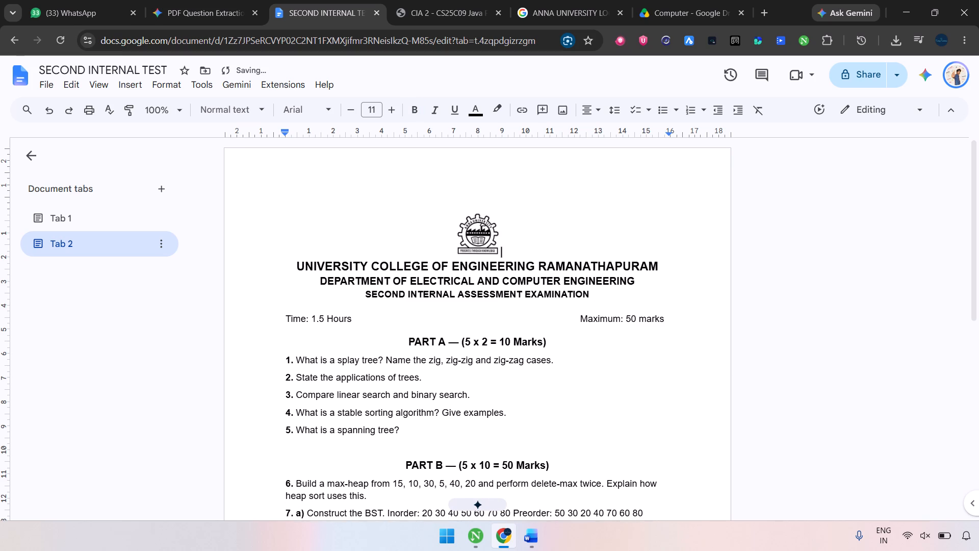
key(BackSpace)
key(BackSpace)
key(BackSpace)
key(BackSpace)
key(BackSpace)
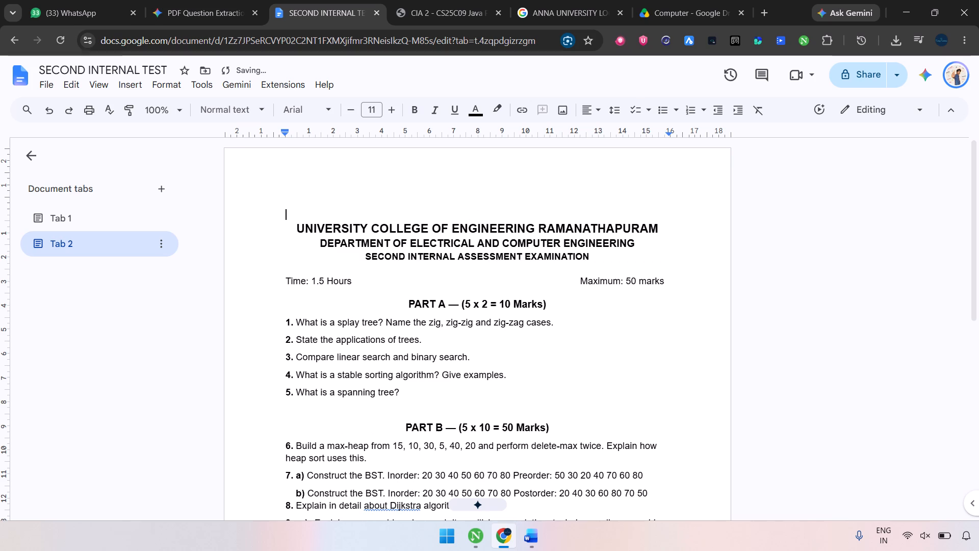
click(297, 228)
key(BackSpace)
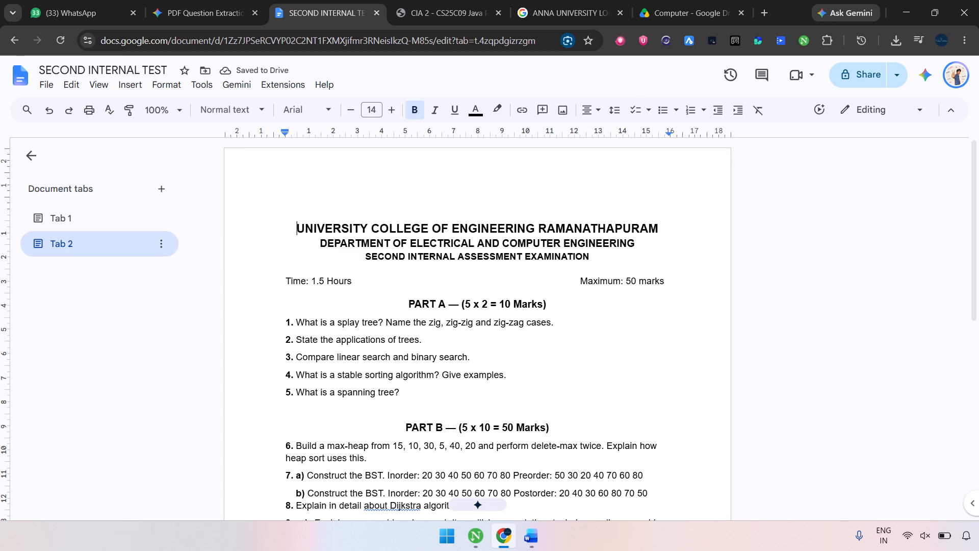
key(BackSpace)
key(BackSpace)
key(BackSpace)
Indent the college name heading with spaces to line it up roughly centred over the department line.
key(space)
key(space)
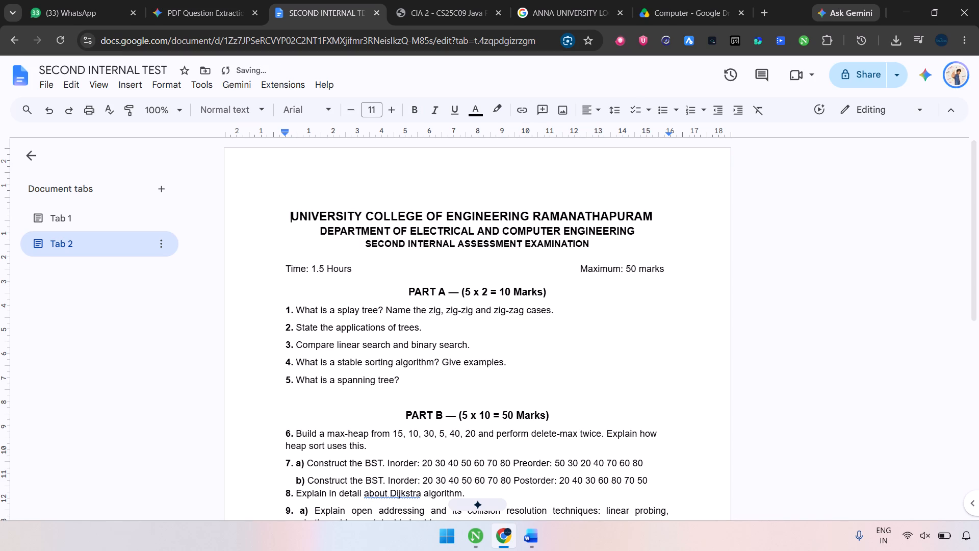
key(space)
key(space)
key(space)
key(space)
click(316, 233)
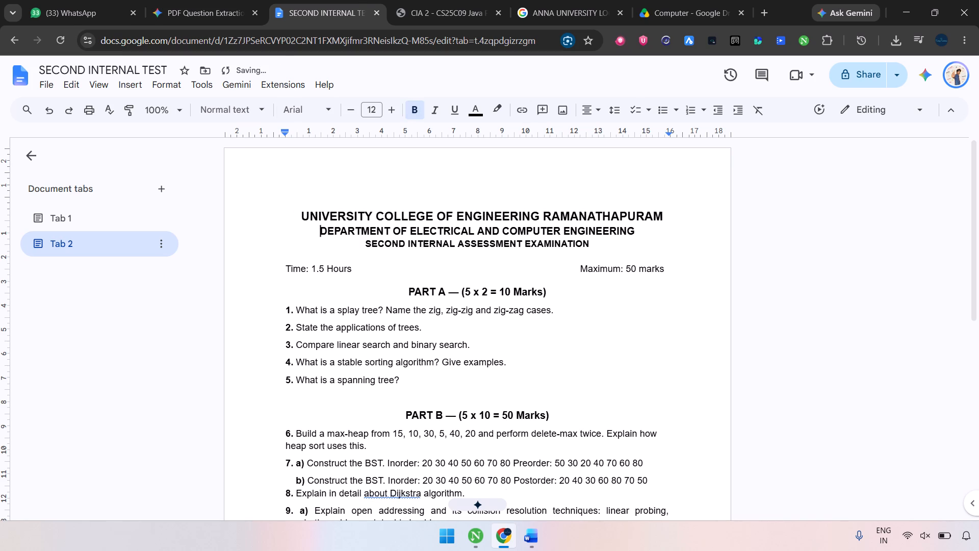
triple_click(482, 0)
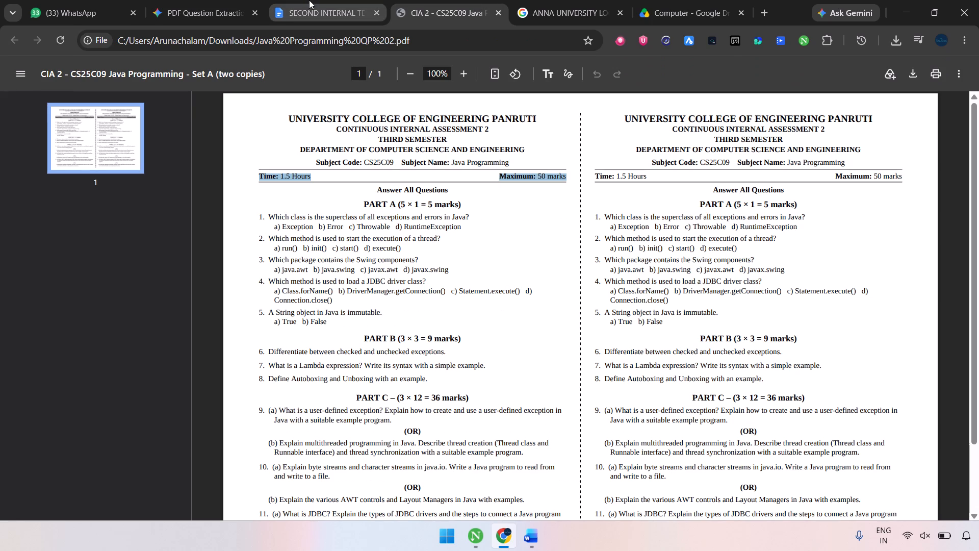
click(308, 0)
click(308, 0)
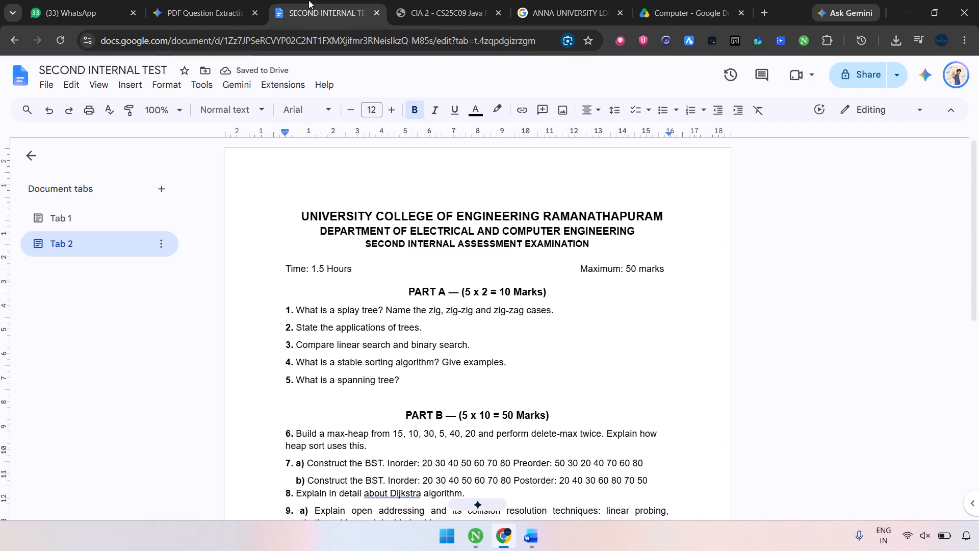
click(449, 0)
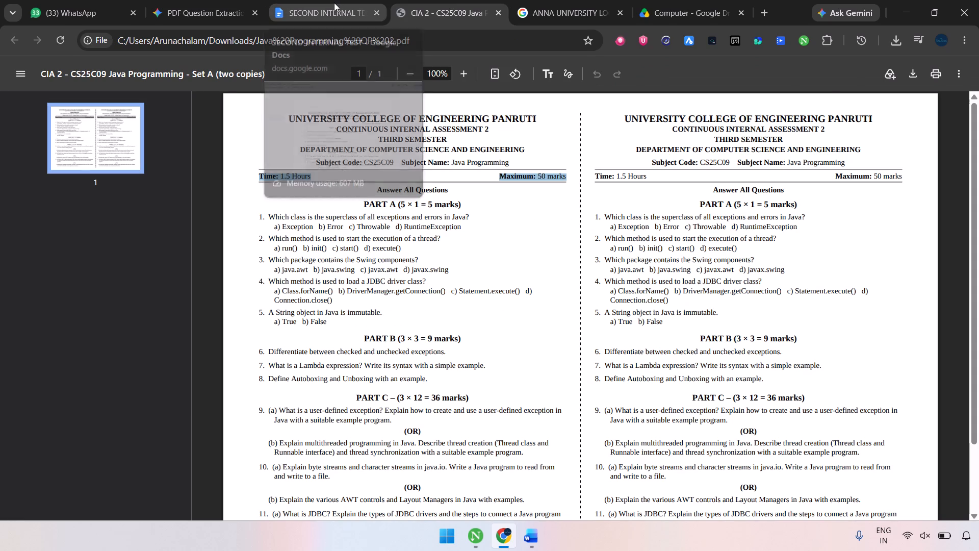
click(334, 3)
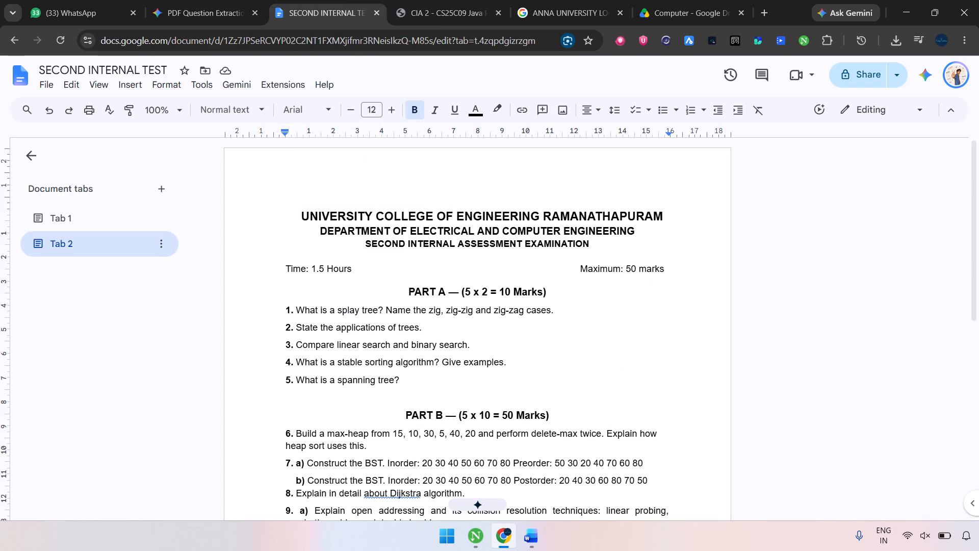
click(424, 0)
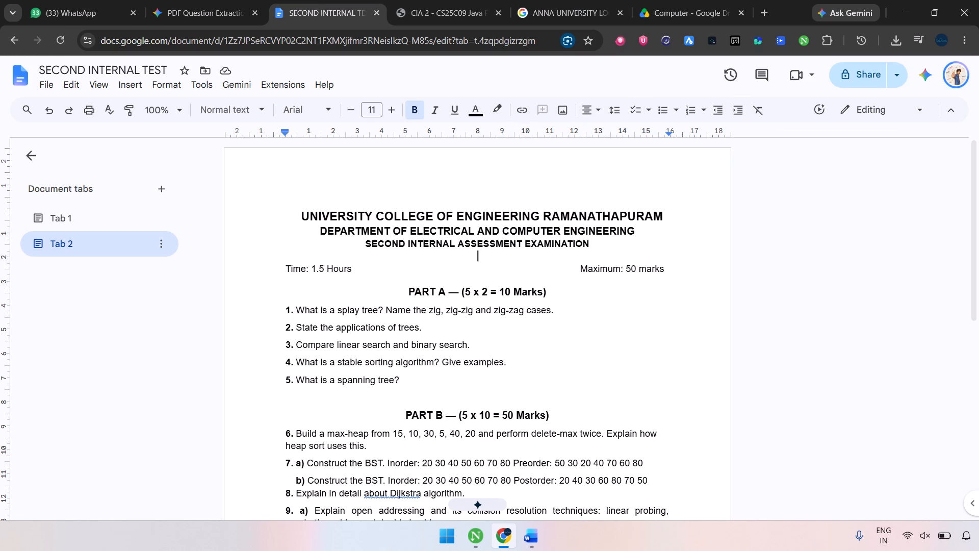
key(ctrl+v)
Widen the gap between the subject code CS25C09 and the Subject Name label with spaces.
click(458, 259)
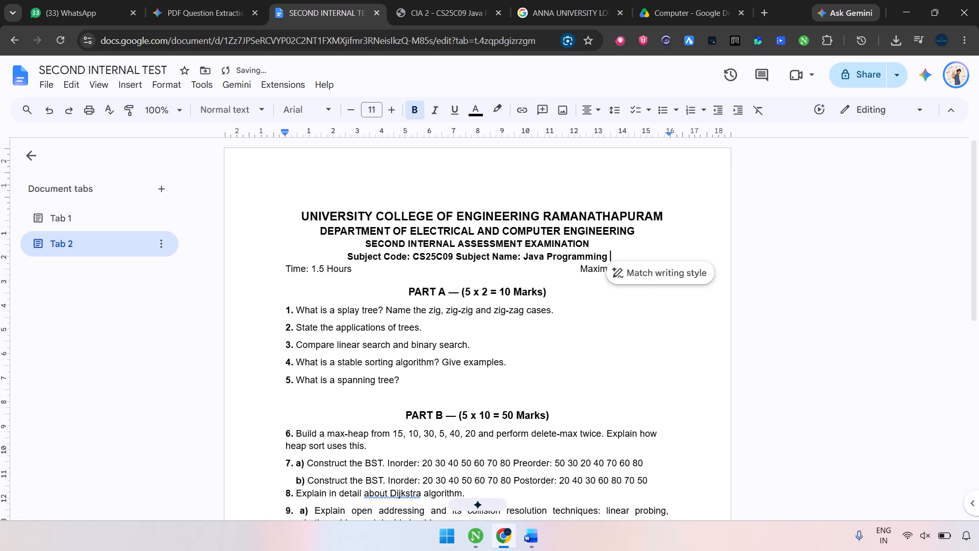
key(space)
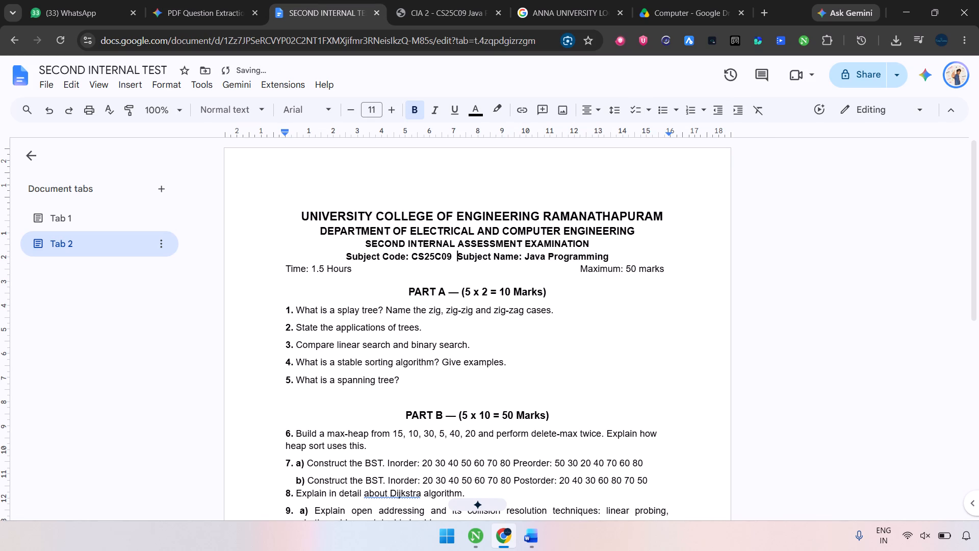
key(space)
key(space)
key(space)
key(space)
key(space)
key(space)
key(space)
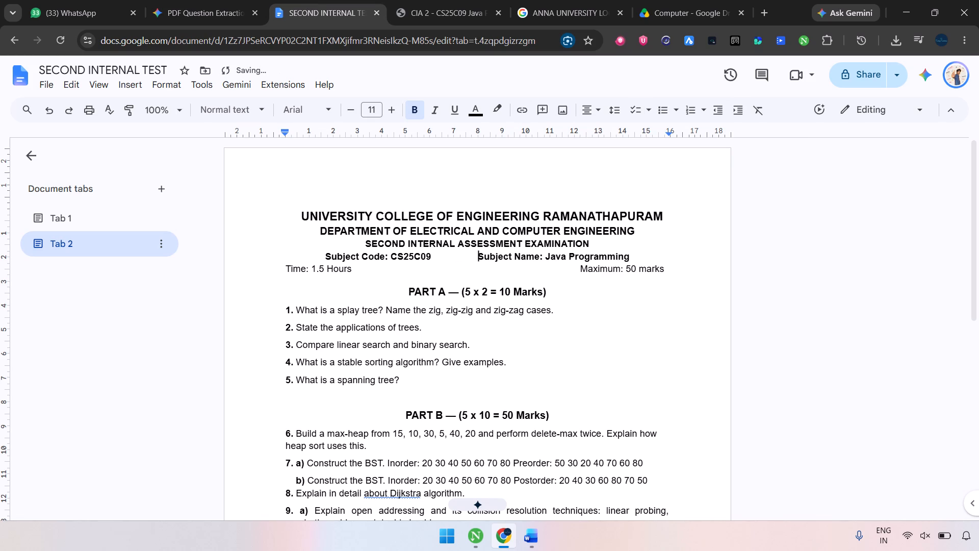
Replace the subject name Java Programming with "DATA STRUCTRUES IN C++" in the header's subject line.
click(628, 257)
key(BackSpace)
key(BackSpace)
key(BackSpace)
key(BackSpace)
key(BackSpace)
key(BackSpace)
key(BackSpace)
key(BackSpace)
key(BackSpace)
key(BackSpace)
key(BackSpace)
key(BackSpace)
key(BackSpace)
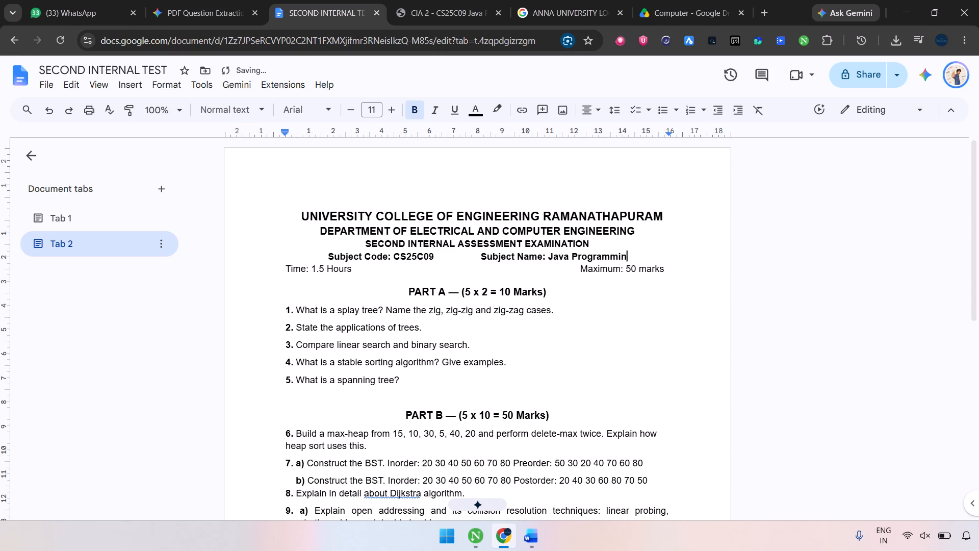
key(BackSpace)
key(BackSpace)
key(BackSpace)
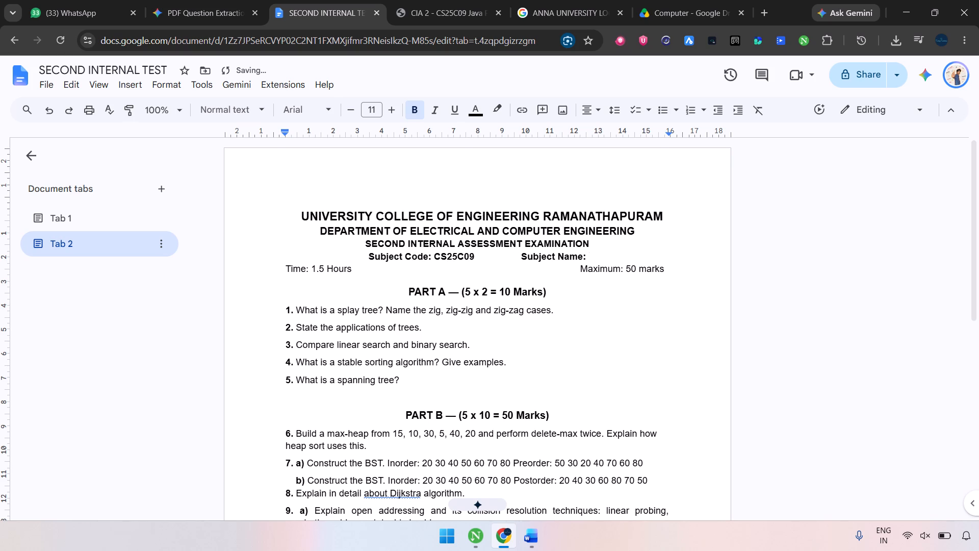
text(DATA STRUCTRUES IN C)
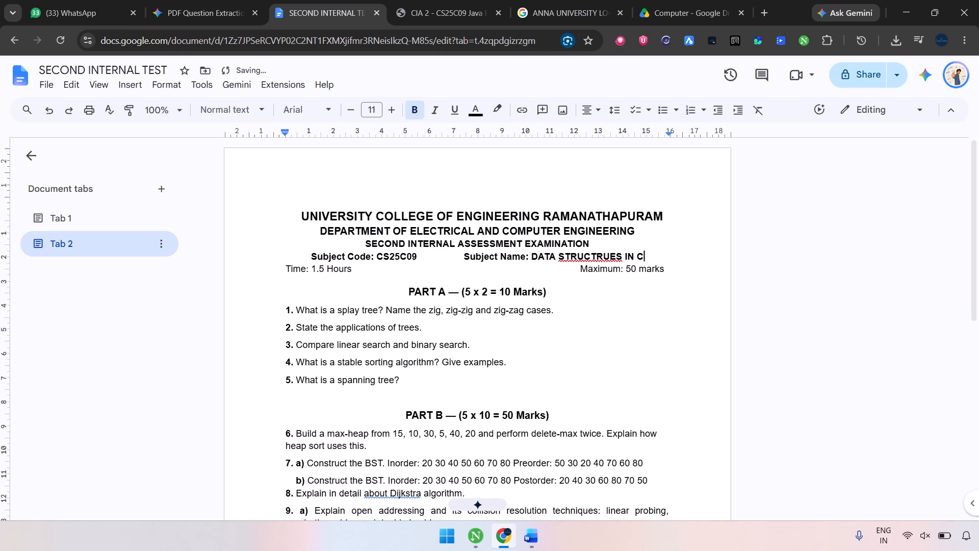
text(==)
key(BackSpace)
key(BackSpace)
text(++)
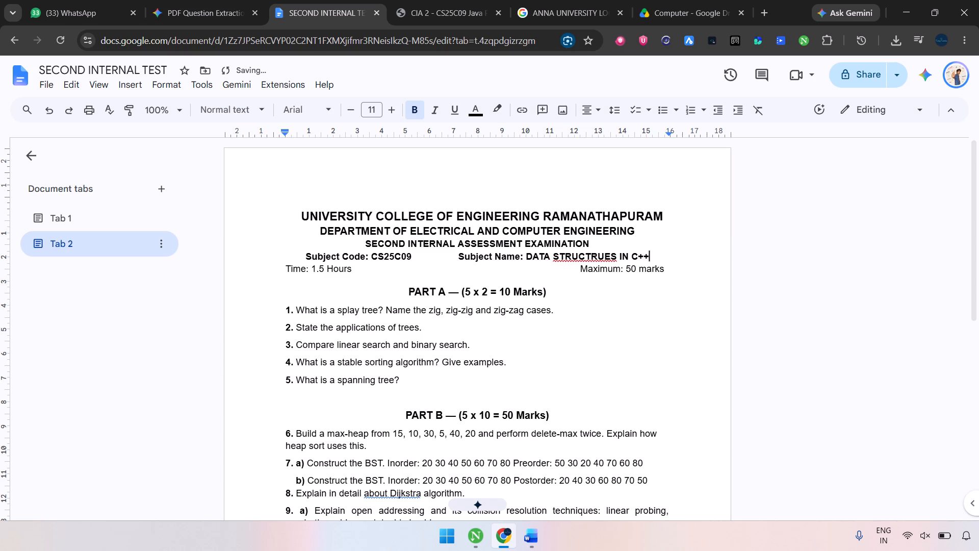
Change the subject code in the header to CS25302.
click(408, 254)
click(414, 256)
key(BackSpace)
key(BackSpace)
key(BackSpace)
key(BackSpace)
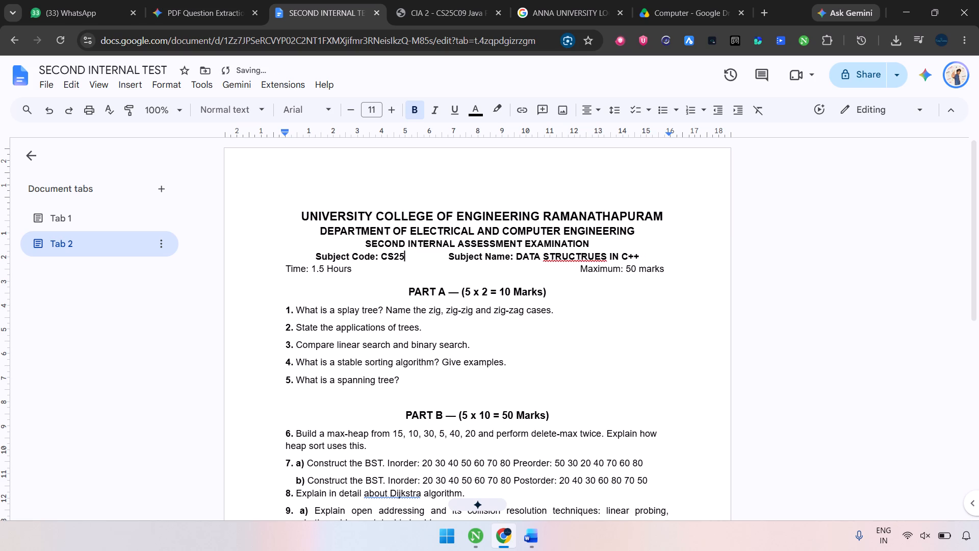
text(303)
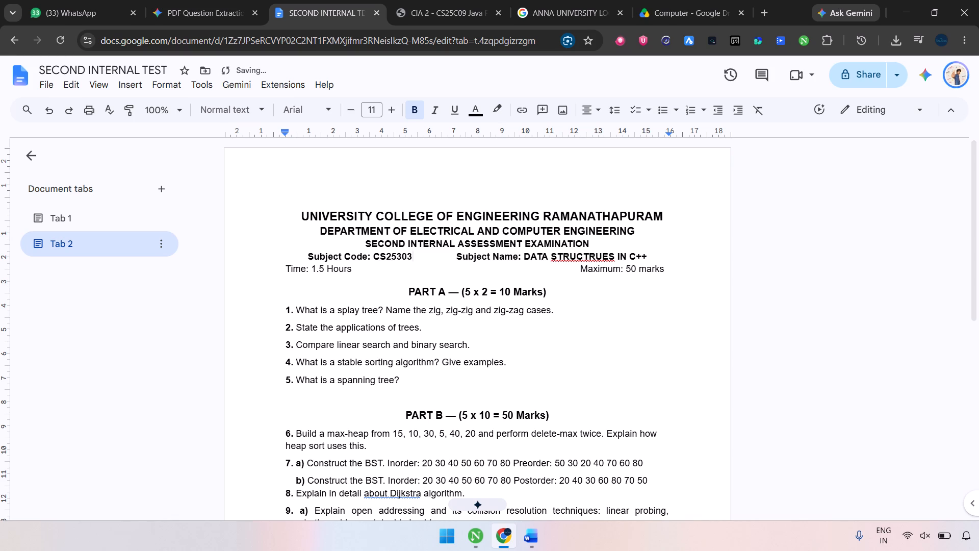
key(BackSpace)
key(2)
Remove the bold formatting from the whole Subject Code and Subject Name line.
click(304, 257)
drag(288, 258, 641, 256)
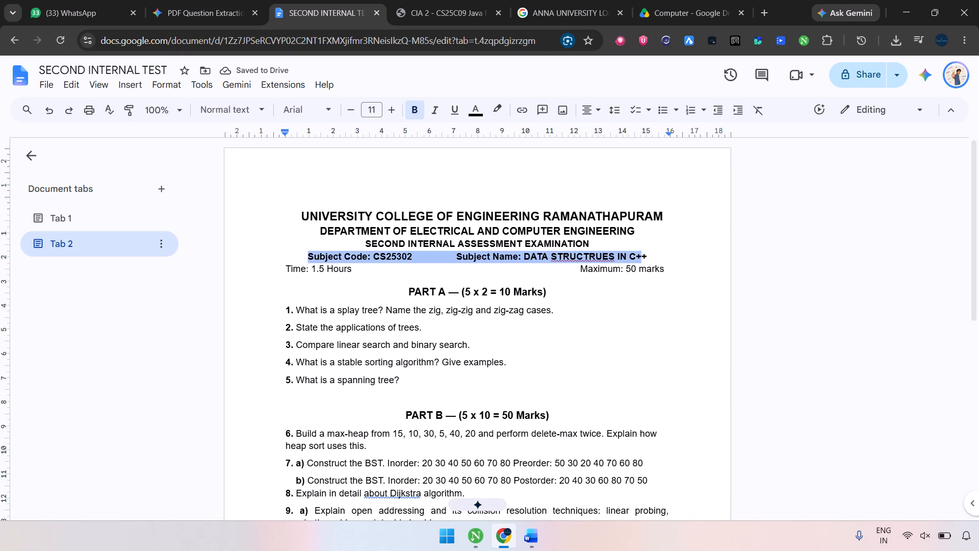
drag(641, 256, 655, 258)
click(409, 110)
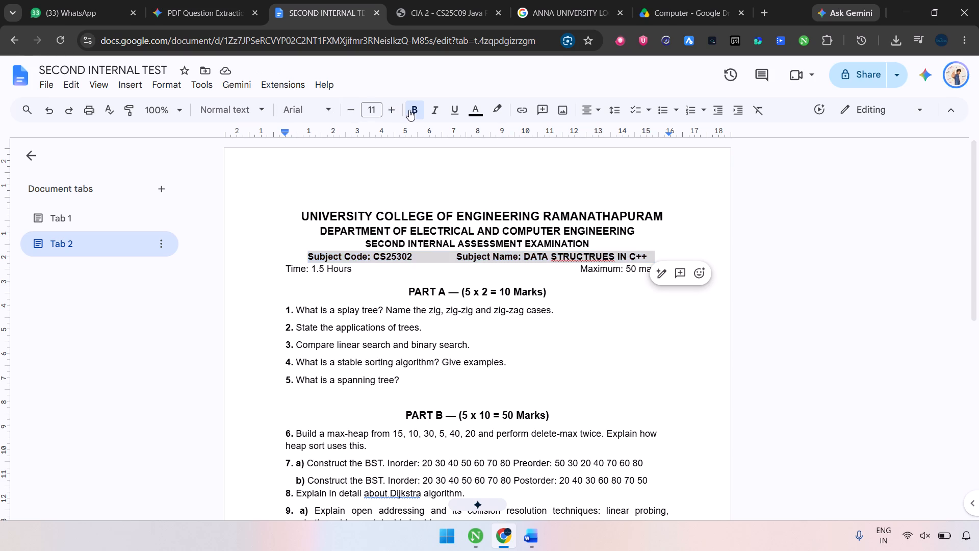
click(327, 234)
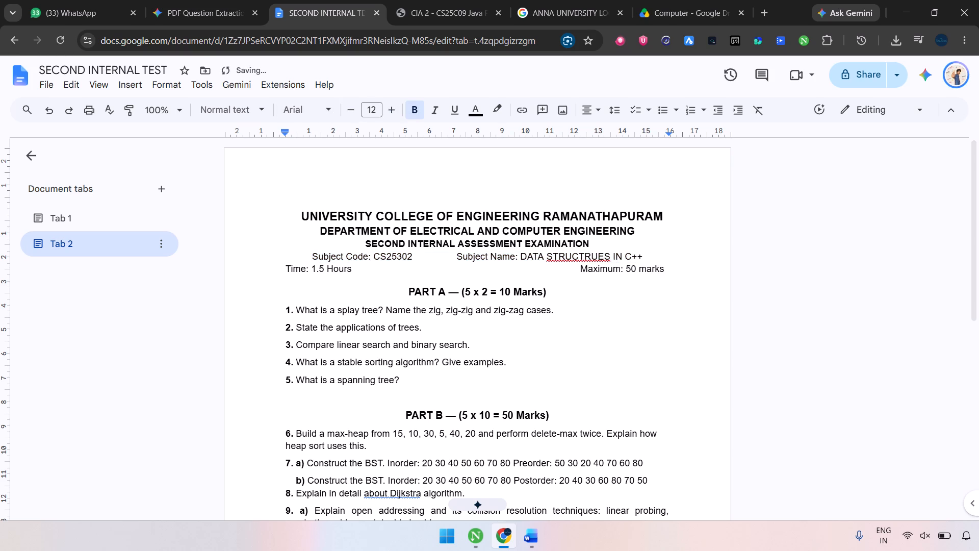
Insert a blank line between the subject line and the Time and Maximum marks line.
click(597, 238)
click(645, 254)
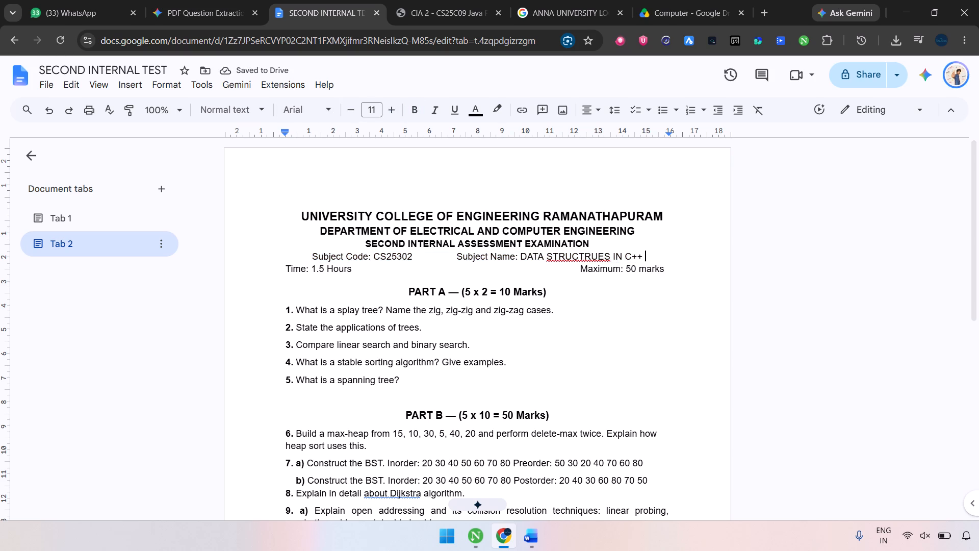
key(Return)
Widen the gap before the Subject Name label with spaces until the subject line spans the full text width.
click(456, 250)
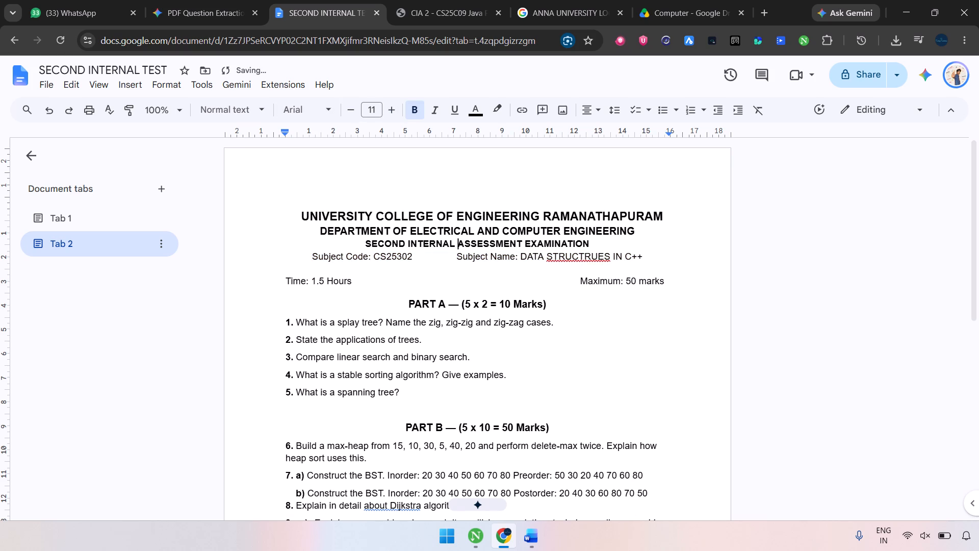
click(456, 256)
key(space)
key(space)
key(space)
key(space)
key(space)
key(space)
key(space)
key(space)
key(space)
key(space)
key(space)
key(space)
key(space)
key(space)
key(space)
key(space)
key(space)
key(space)
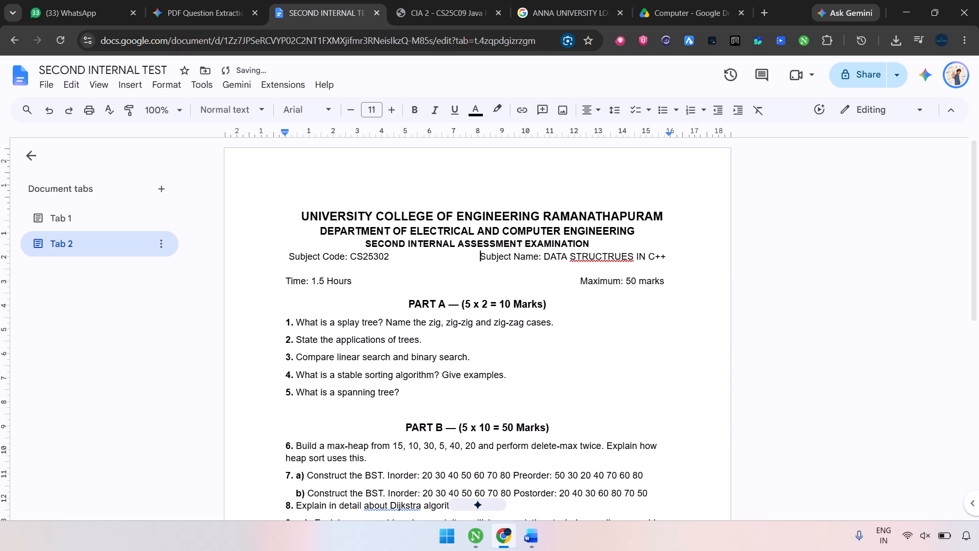
key(space)
key(space)
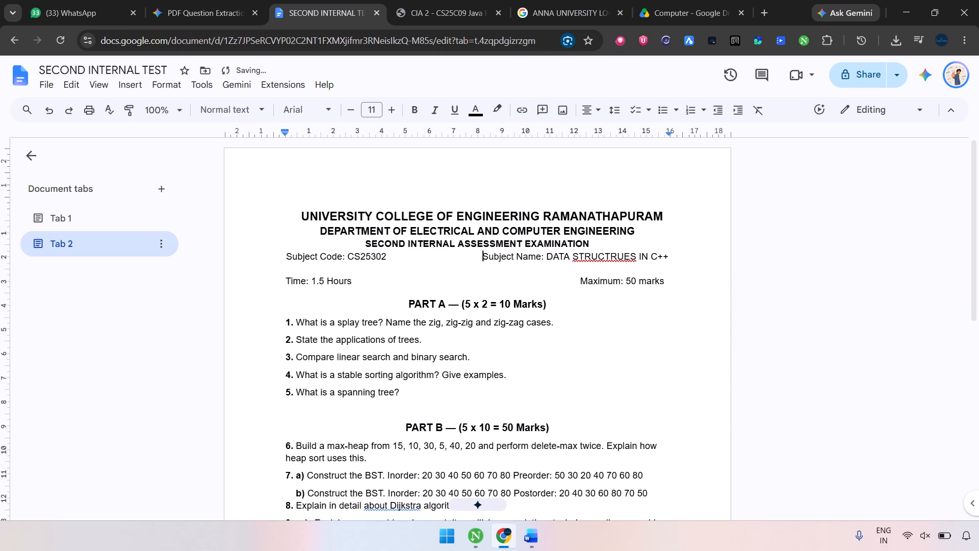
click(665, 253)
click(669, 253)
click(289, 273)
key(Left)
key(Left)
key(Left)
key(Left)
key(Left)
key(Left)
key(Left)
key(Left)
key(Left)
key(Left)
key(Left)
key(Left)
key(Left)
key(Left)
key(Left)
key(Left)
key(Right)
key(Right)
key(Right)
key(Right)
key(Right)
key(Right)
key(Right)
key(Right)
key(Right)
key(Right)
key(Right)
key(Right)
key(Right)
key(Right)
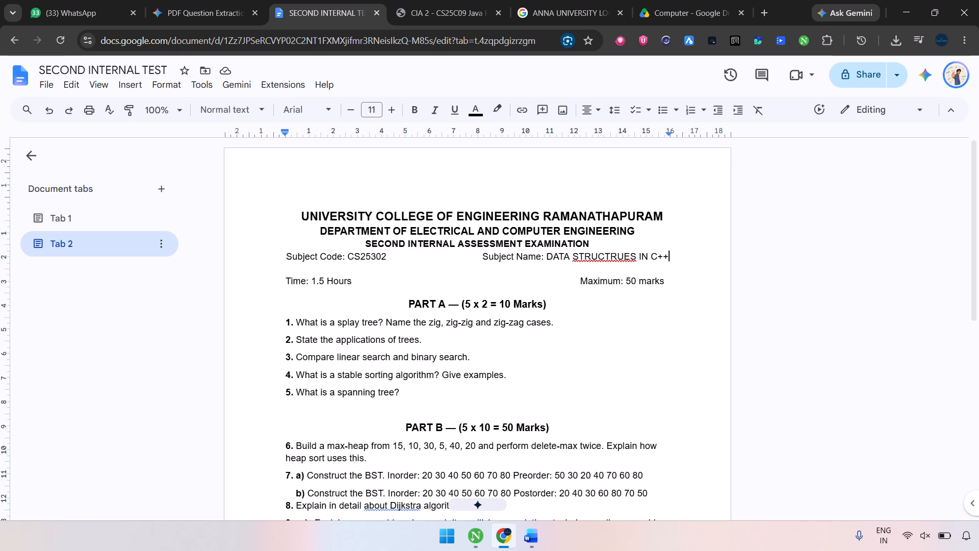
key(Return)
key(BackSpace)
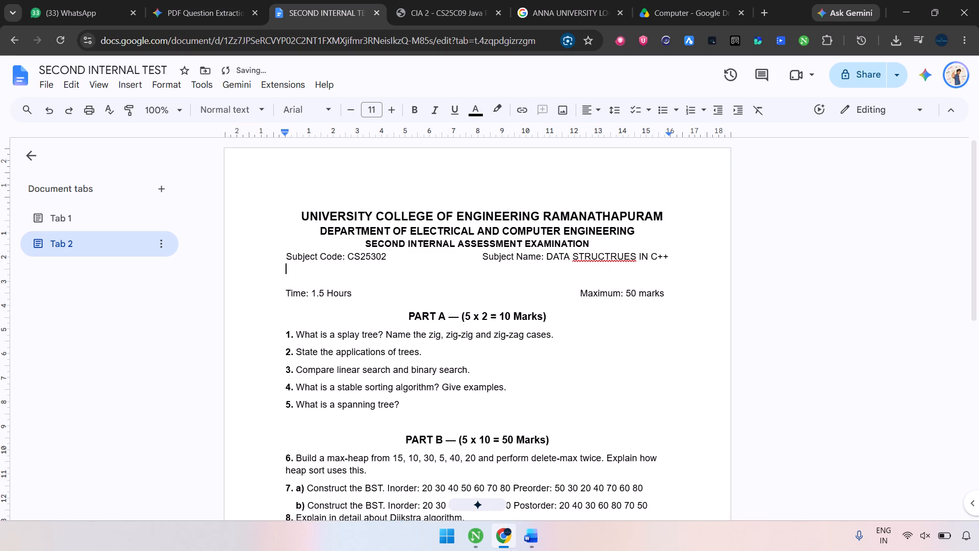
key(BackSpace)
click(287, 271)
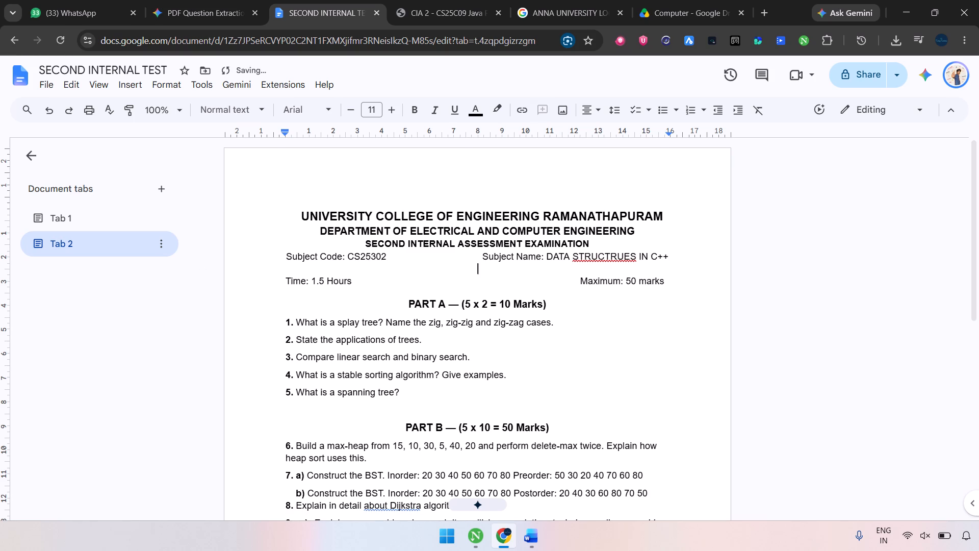
Check the overall layout of the question paper with the full page in view.
key(ctrl+minus)
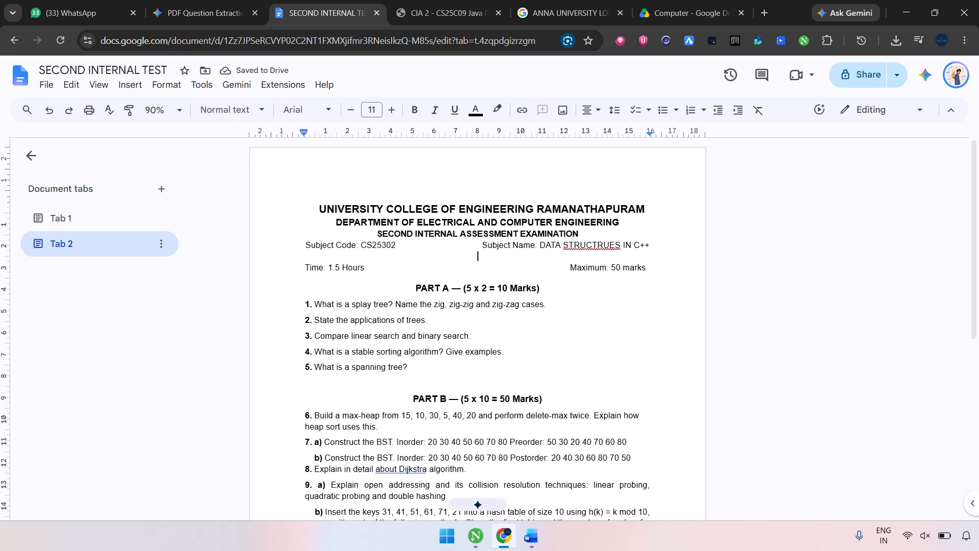
key(ctrl+minus)
key(ctrl+minus)
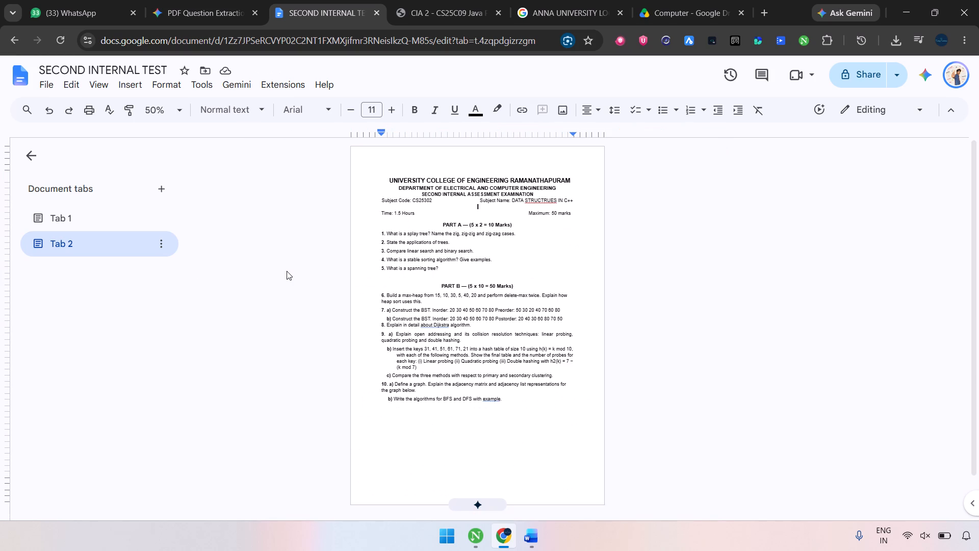
key(ctrl+minus)
key(ctrl+minus)
key(ctrl+equal)
key(ctrl+equal)
key(ctrl+equal)
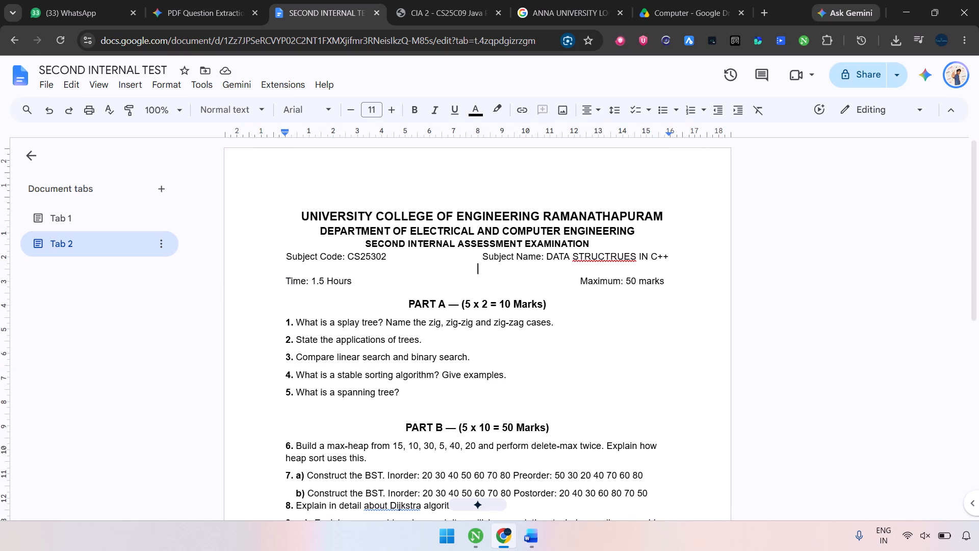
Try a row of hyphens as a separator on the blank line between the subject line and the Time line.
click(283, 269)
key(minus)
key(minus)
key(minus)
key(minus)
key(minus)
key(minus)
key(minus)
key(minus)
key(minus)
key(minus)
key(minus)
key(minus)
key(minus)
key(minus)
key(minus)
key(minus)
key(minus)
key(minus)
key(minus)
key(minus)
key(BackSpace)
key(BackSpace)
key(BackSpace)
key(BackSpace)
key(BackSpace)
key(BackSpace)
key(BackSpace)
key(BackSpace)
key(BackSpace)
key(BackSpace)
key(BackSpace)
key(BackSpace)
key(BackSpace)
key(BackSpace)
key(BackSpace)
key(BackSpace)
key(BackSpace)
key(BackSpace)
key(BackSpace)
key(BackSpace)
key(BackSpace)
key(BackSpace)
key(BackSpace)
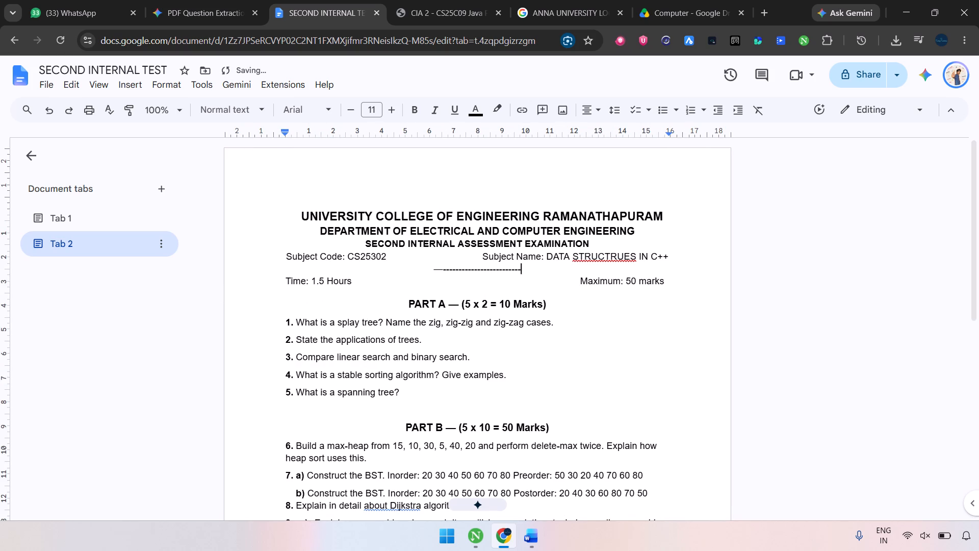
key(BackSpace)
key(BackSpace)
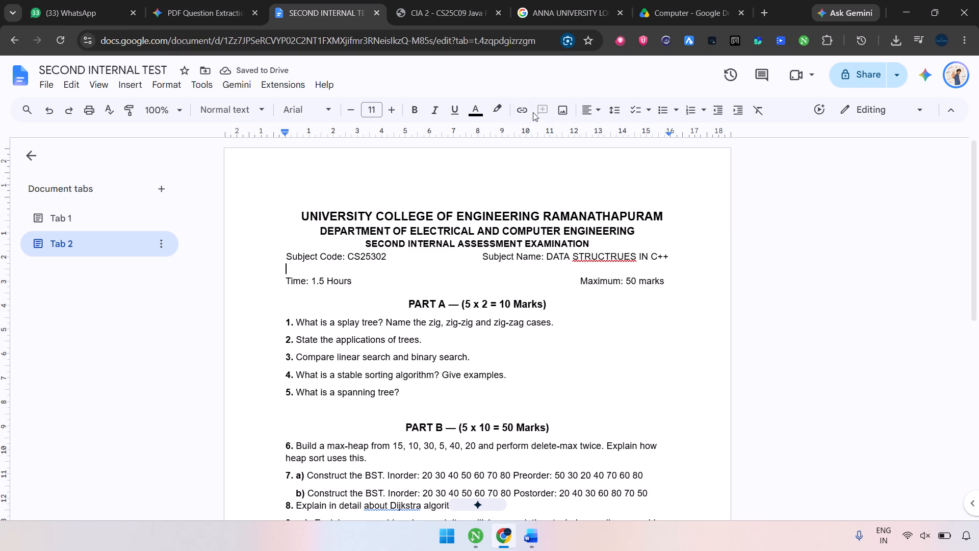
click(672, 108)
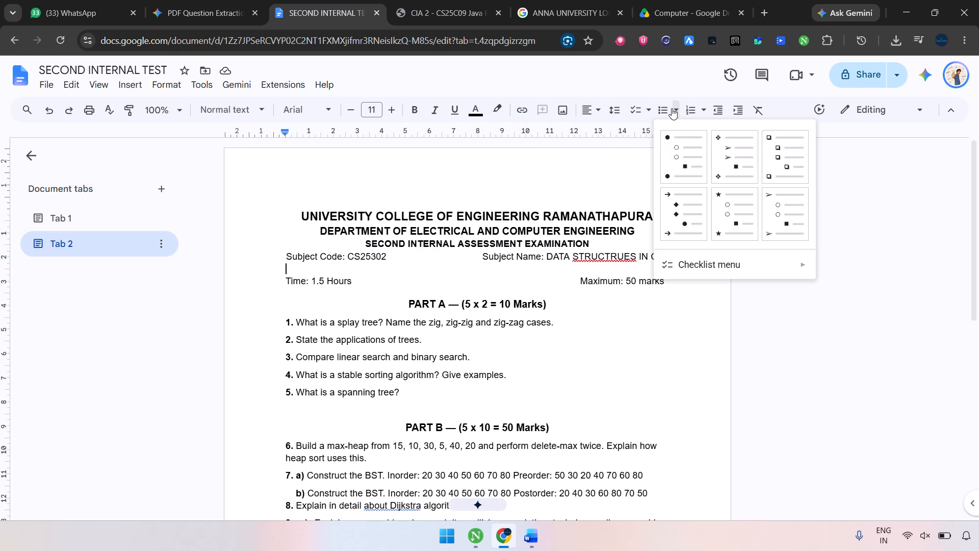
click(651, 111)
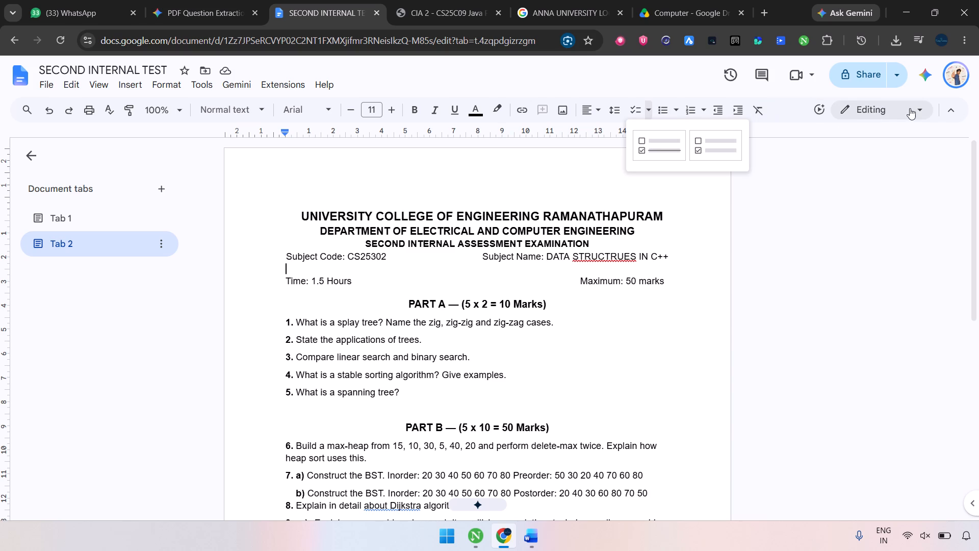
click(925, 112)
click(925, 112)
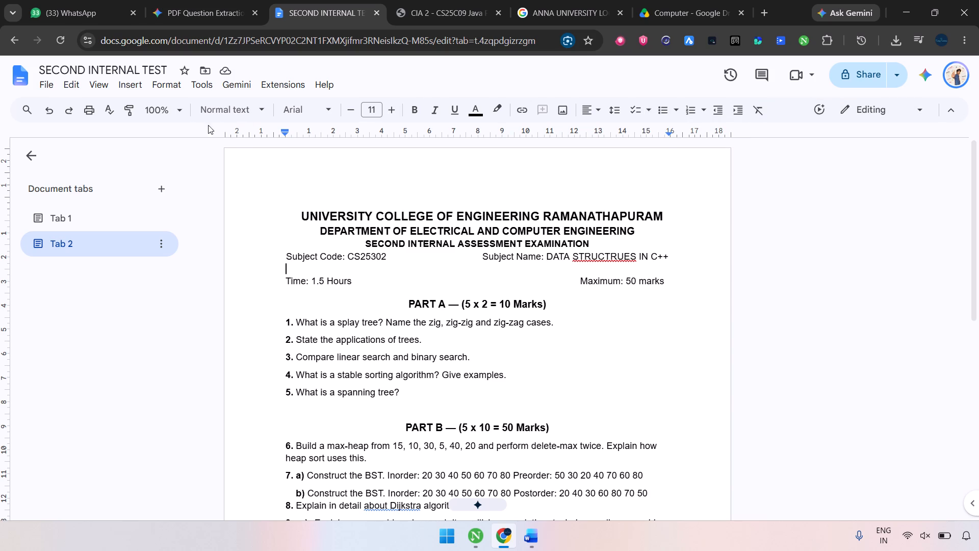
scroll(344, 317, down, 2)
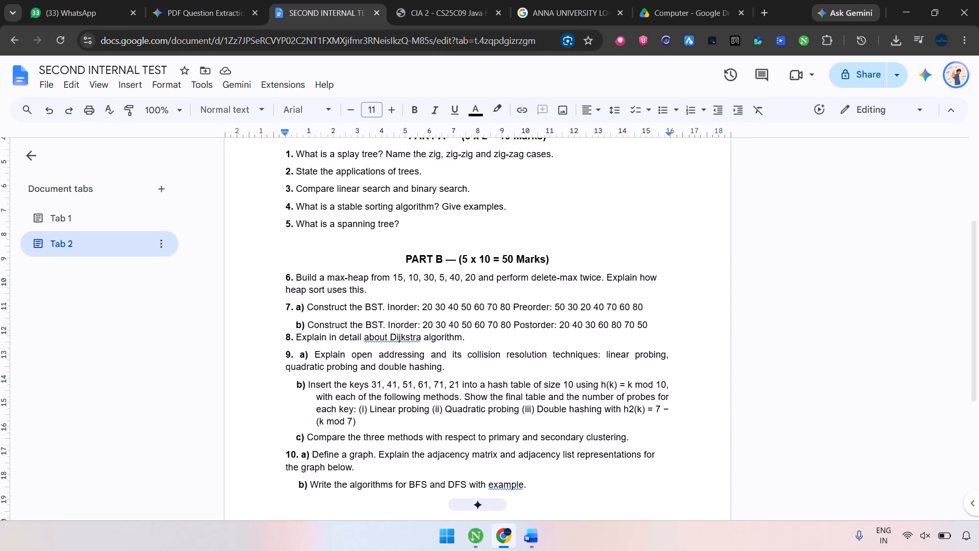
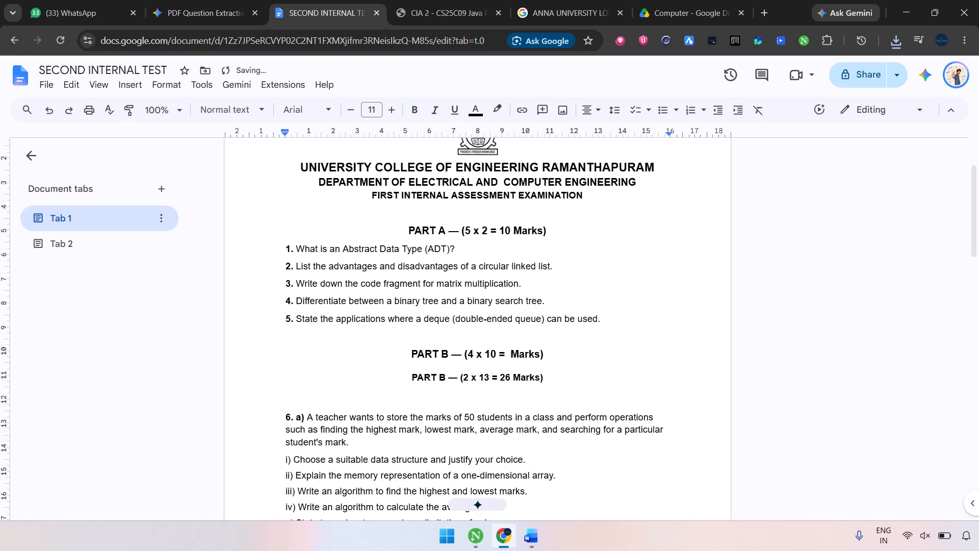
Insert a new line directly below the FIRST INTERNAL ASSESSMENT EXAMINATION heading.
click(616, 191)
key(Return)
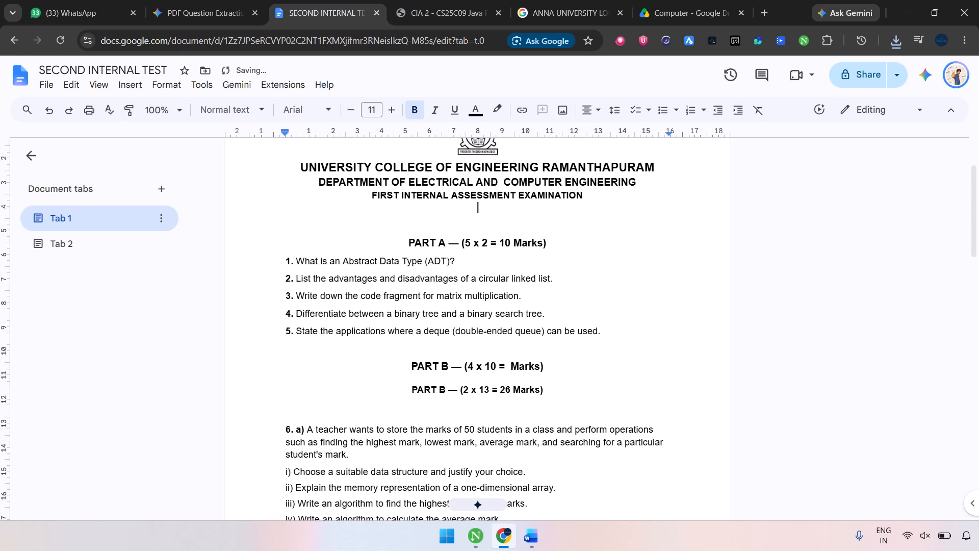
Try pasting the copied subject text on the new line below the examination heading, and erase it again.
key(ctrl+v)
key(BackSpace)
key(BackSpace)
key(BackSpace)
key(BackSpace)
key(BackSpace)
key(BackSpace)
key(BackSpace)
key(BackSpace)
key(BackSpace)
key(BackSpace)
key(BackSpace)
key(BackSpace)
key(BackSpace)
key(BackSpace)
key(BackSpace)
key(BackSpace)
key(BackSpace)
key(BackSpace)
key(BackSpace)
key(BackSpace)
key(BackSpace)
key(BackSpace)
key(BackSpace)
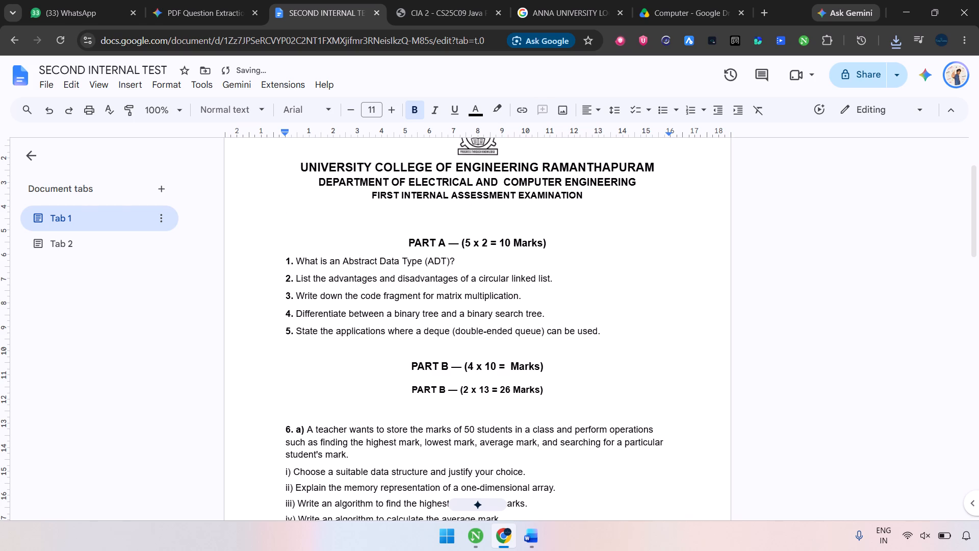
Switch to the CIA 2 Java Programming PDF and select the "Time: 1.5 Hours" text below the subject line in the first copy.
click(506, 0)
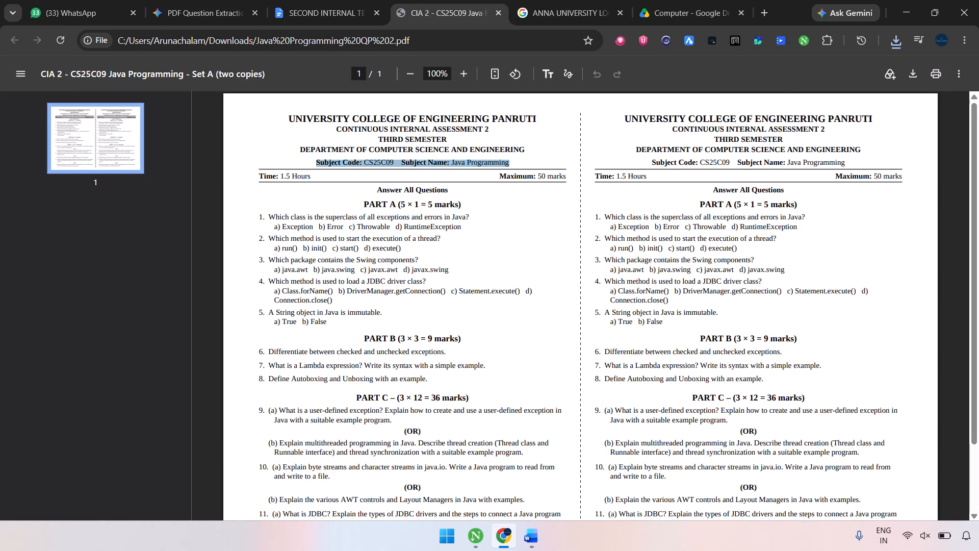
drag(257, 168, 466, 176)
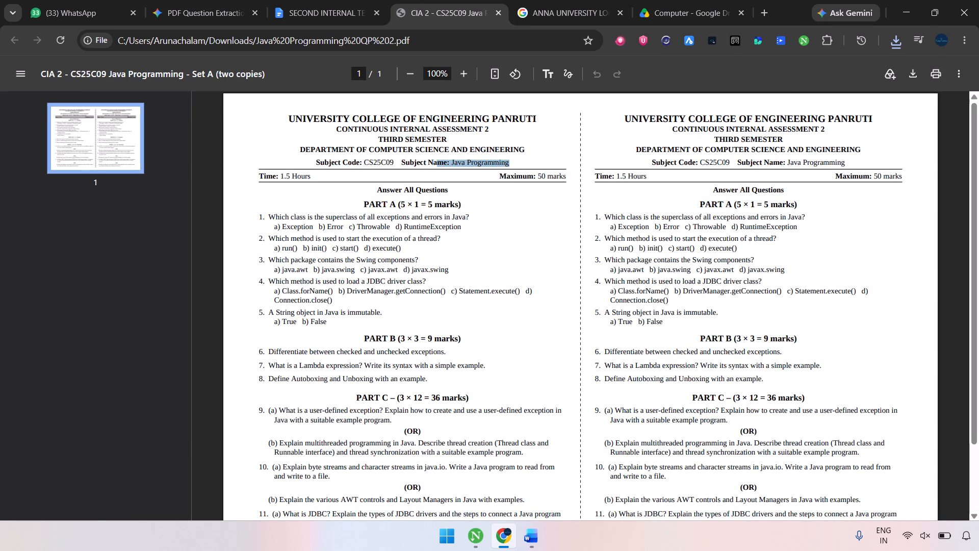
drag(466, 176, 551, 176)
click(566, 183)
drag(566, 183, 557, 184)
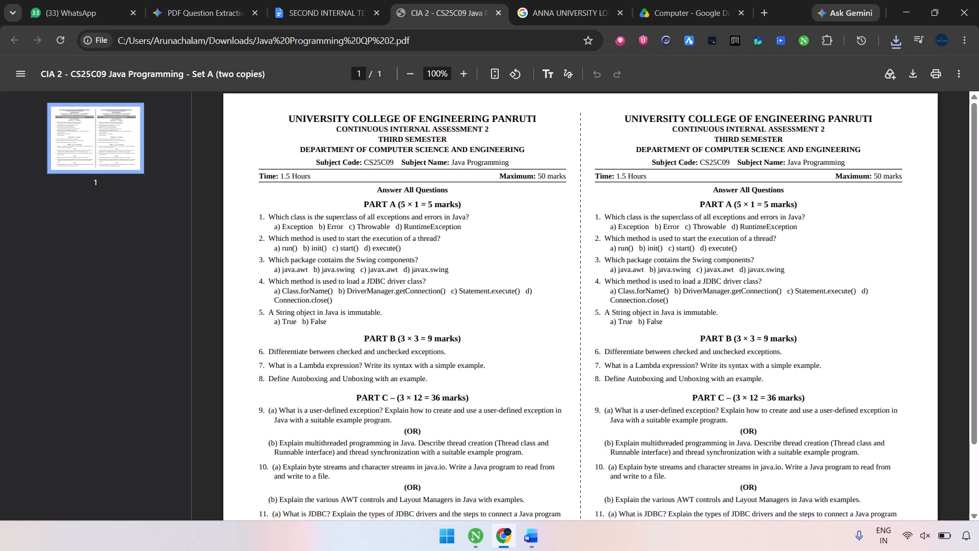
drag(557, 184, 264, 182)
drag(264, 182, 254, 183)
drag(254, 183, 355, 179)
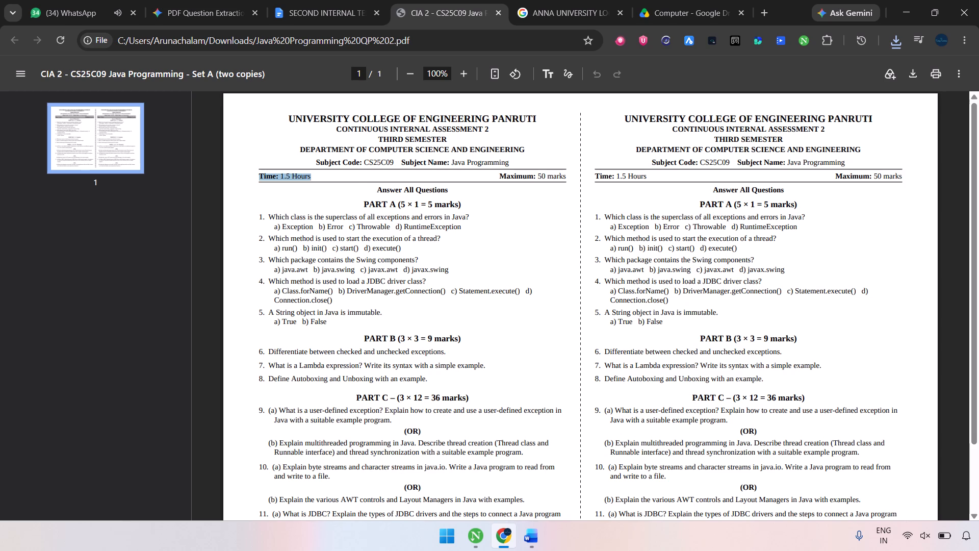
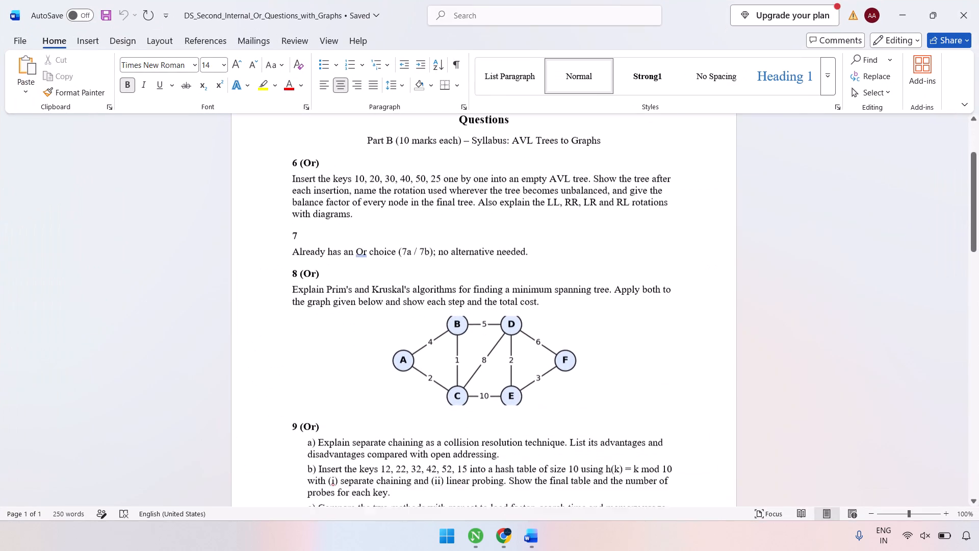
Stretch the graph picture under question 10 (Or) a) vertically by extending its lower edge, keeping its width.
scroll(624, 298, down, 1)
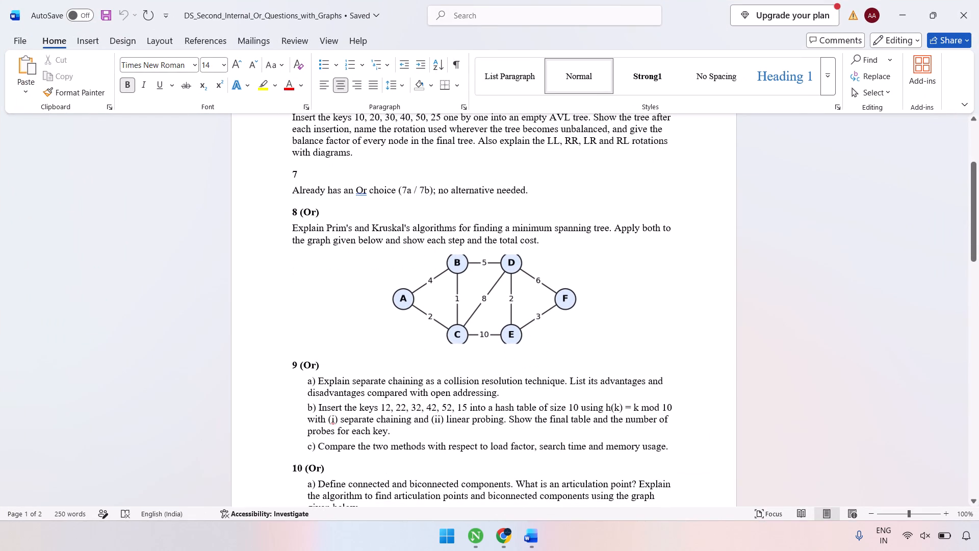
scroll(624, 298, down, 4)
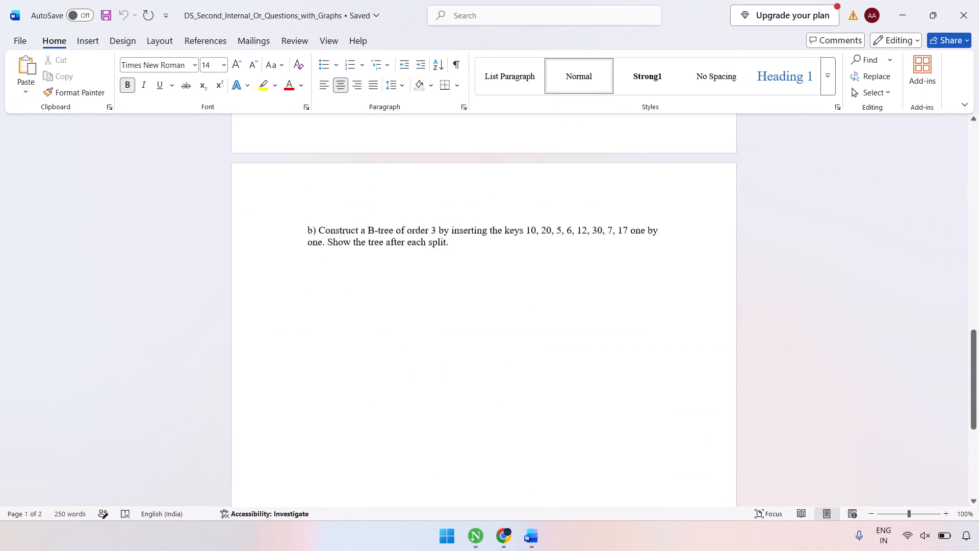
scroll(624, 298, up, 2)
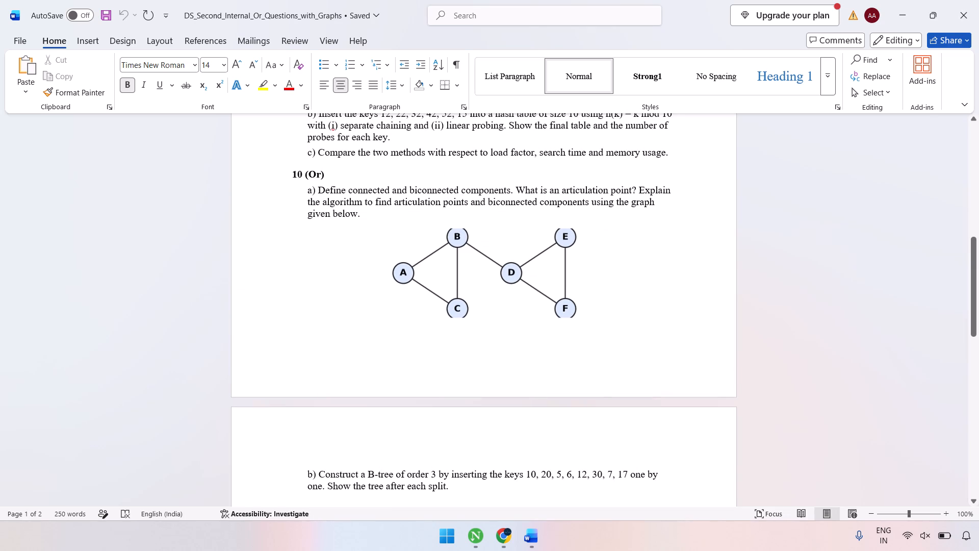
click(538, 285)
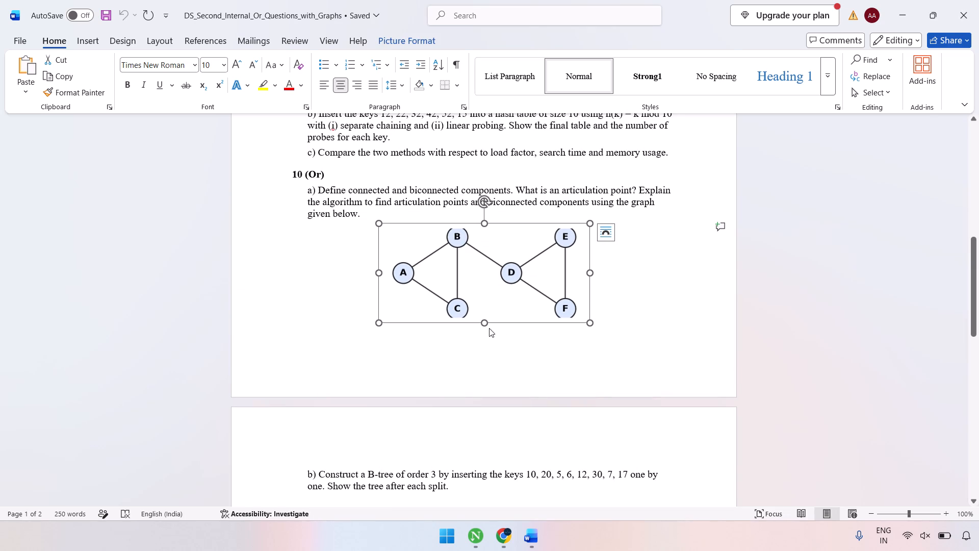
drag(487, 322, 489, 346)
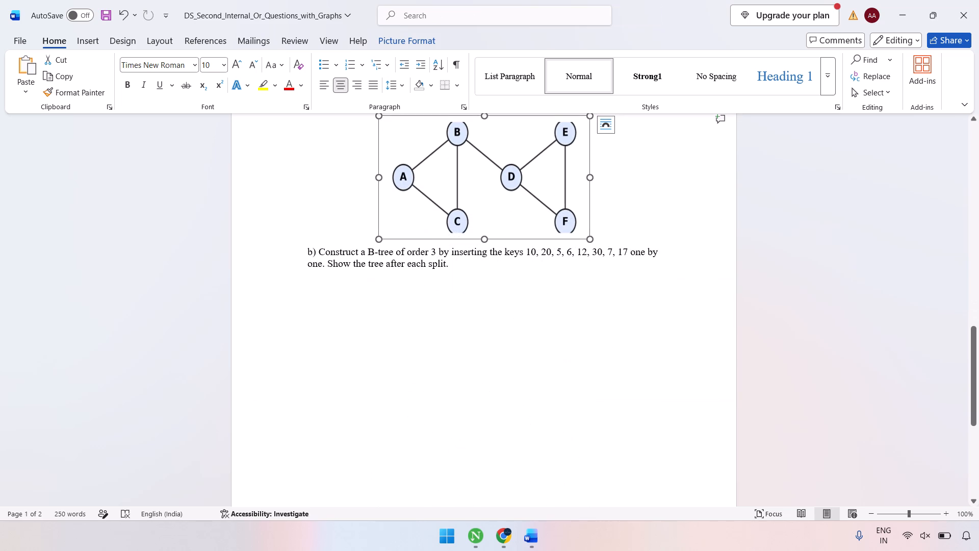
scroll(525, 263, up, 1)
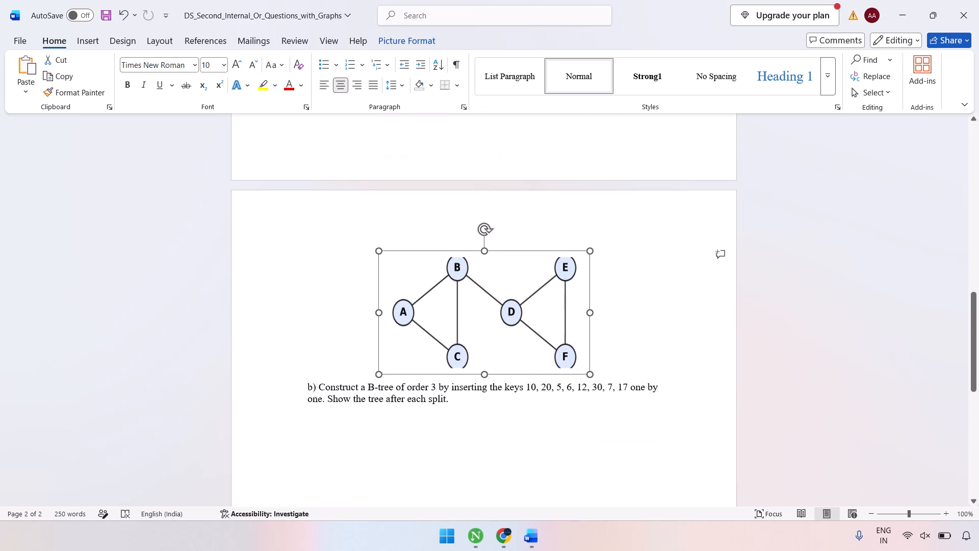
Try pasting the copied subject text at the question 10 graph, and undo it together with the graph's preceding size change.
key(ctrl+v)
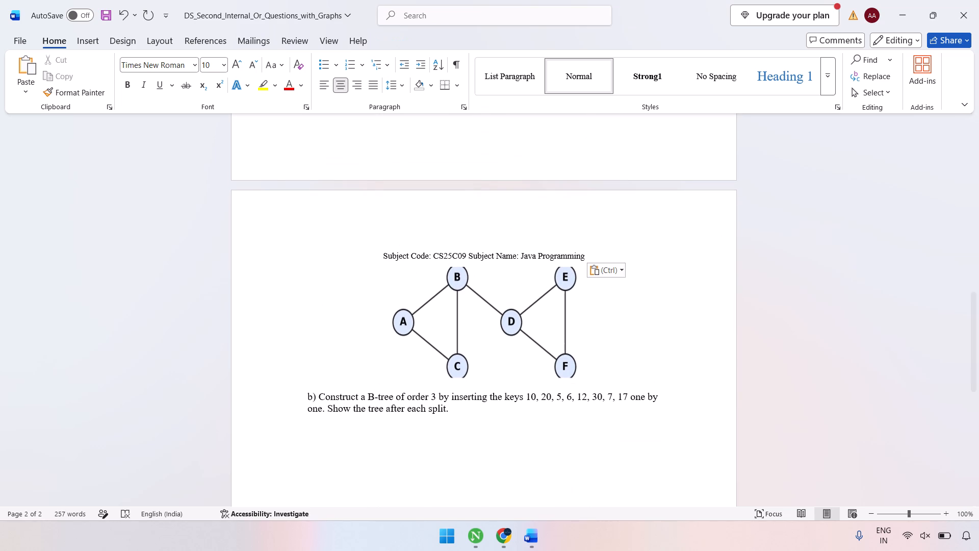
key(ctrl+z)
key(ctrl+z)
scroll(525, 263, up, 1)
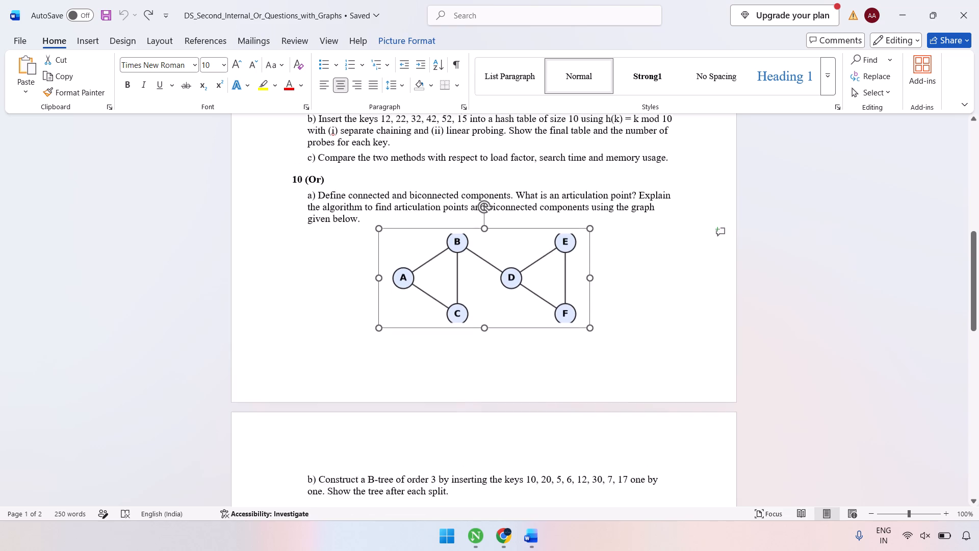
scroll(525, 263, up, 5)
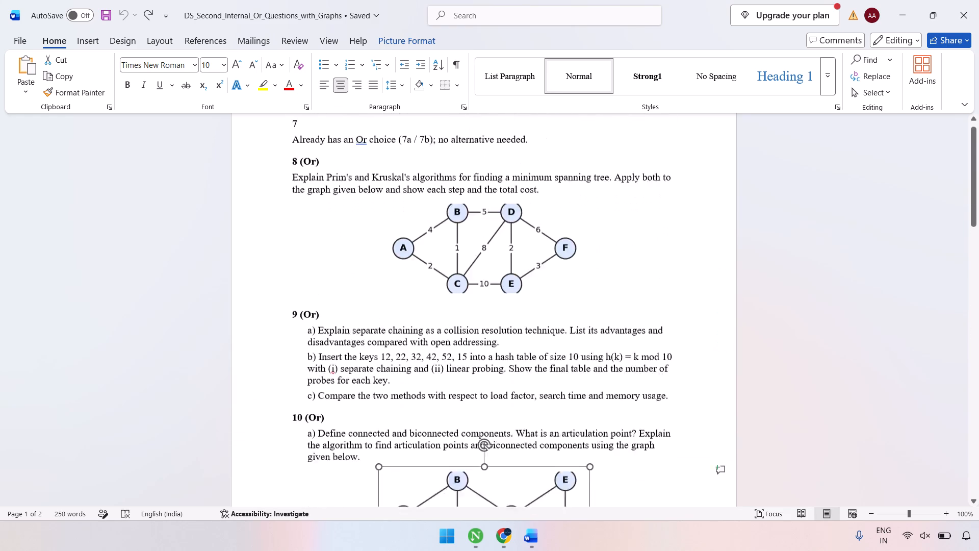
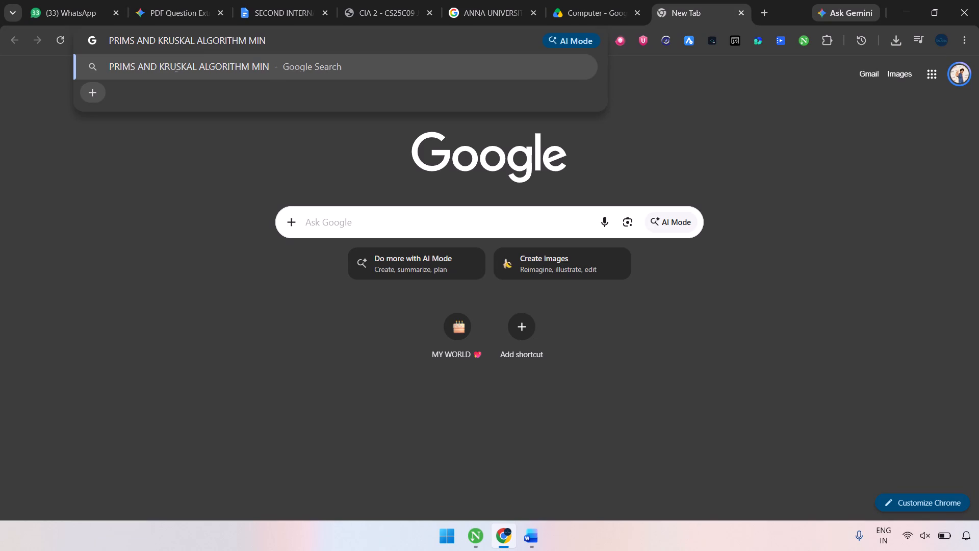
Run an image search for PRIMS AND KRUSKAL ALGORITHM MINIMUM SPANNING TREE.
key(BackSpace)
text(NIMUM SAP)
key(BackSpace)
key(BackSpace)
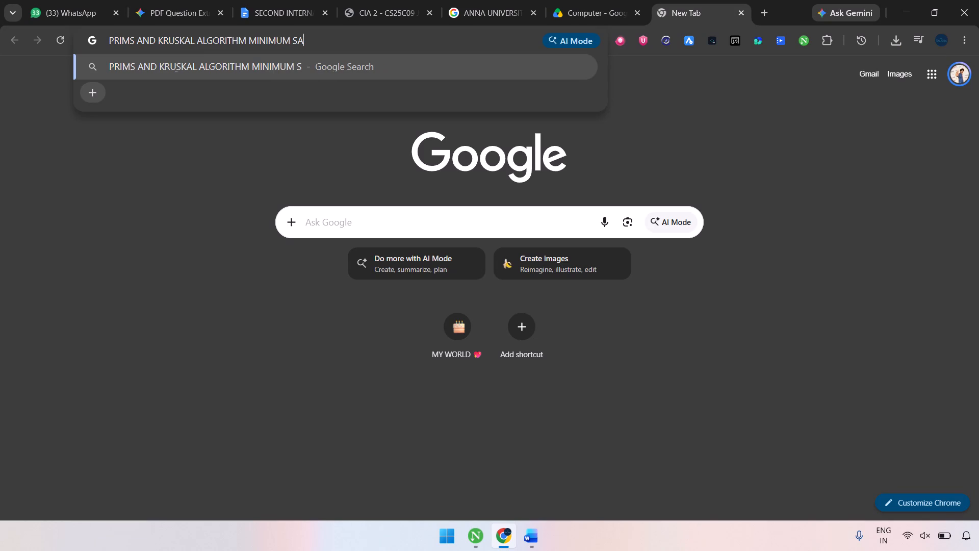
text(PANNING TREE)
key(Return)
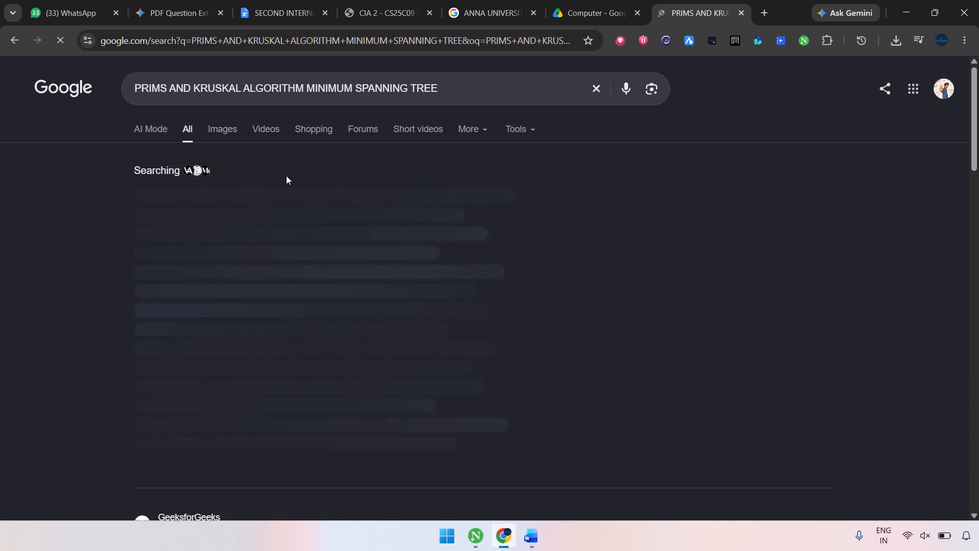
click(227, 133)
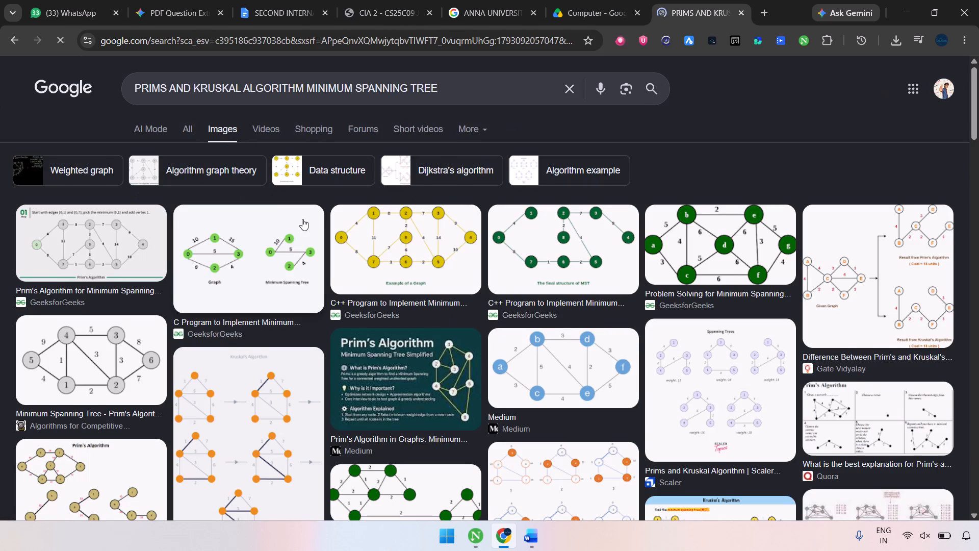
Save the GeeksforGeeks yellow-node Example of a Graph image to Downloads as the PNG original-tree.
scroll(302, 219, down, 1)
click(412, 220)
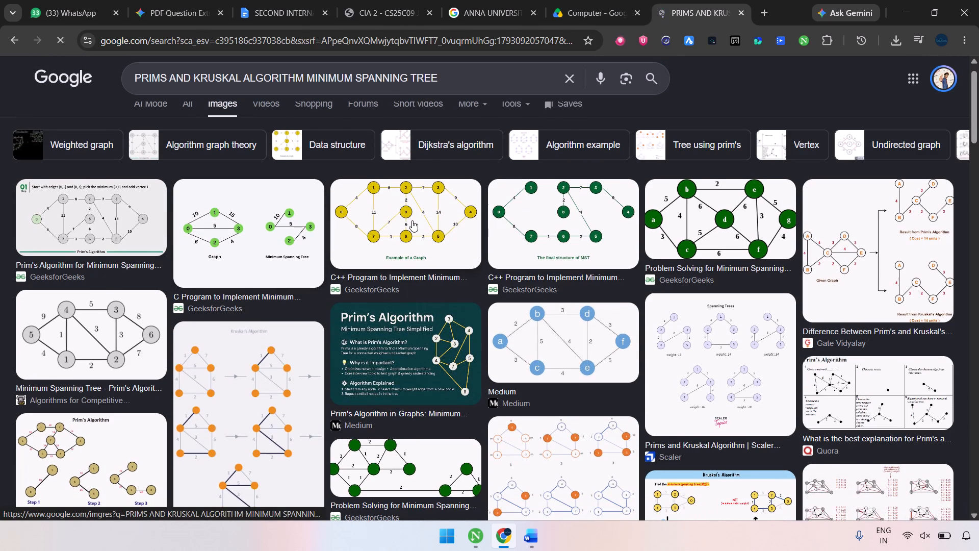
right_click(720, 294)
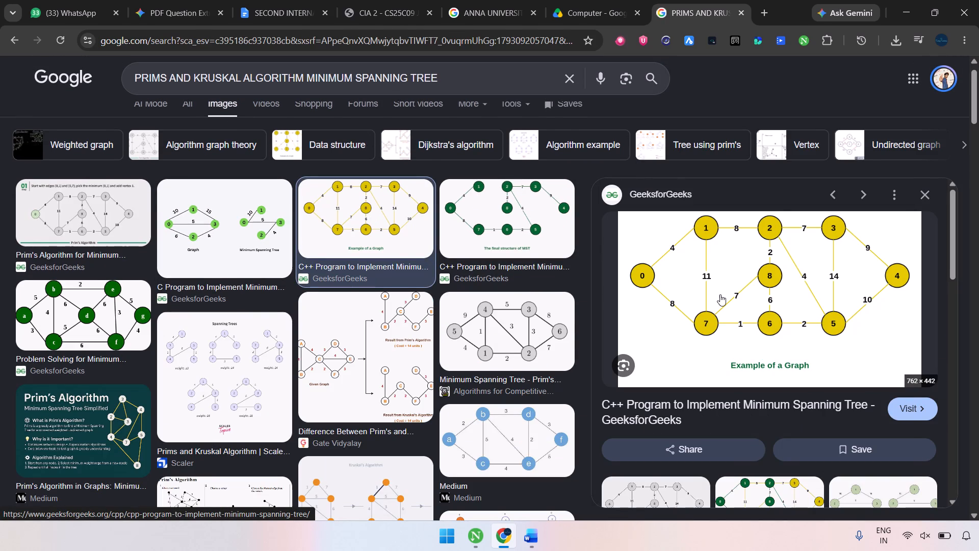
click(720, 294)
right_click(720, 294)
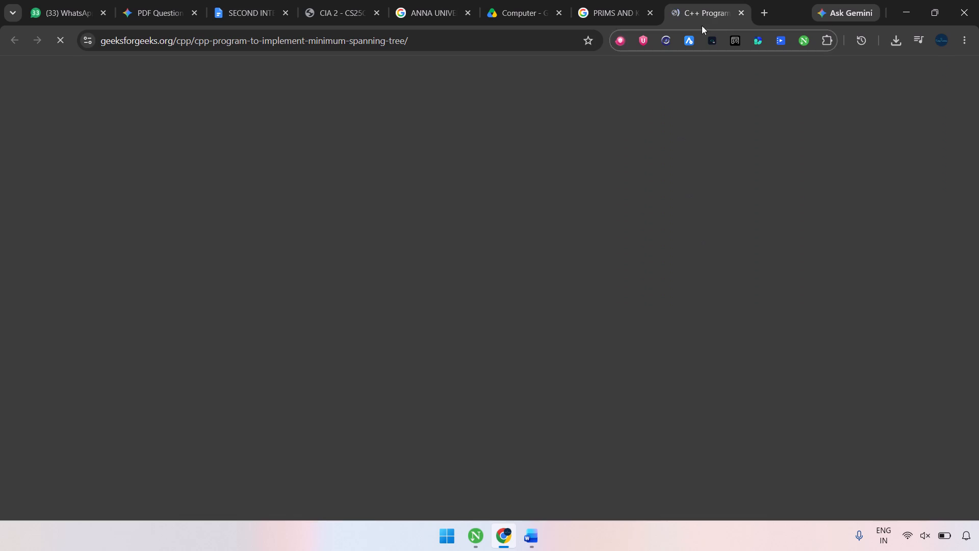
click(739, 14)
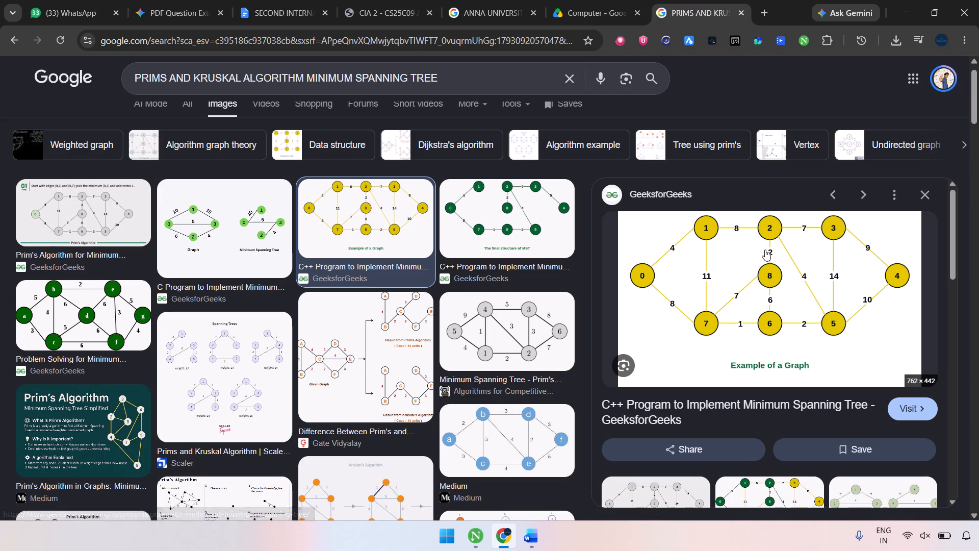
right_click(765, 249)
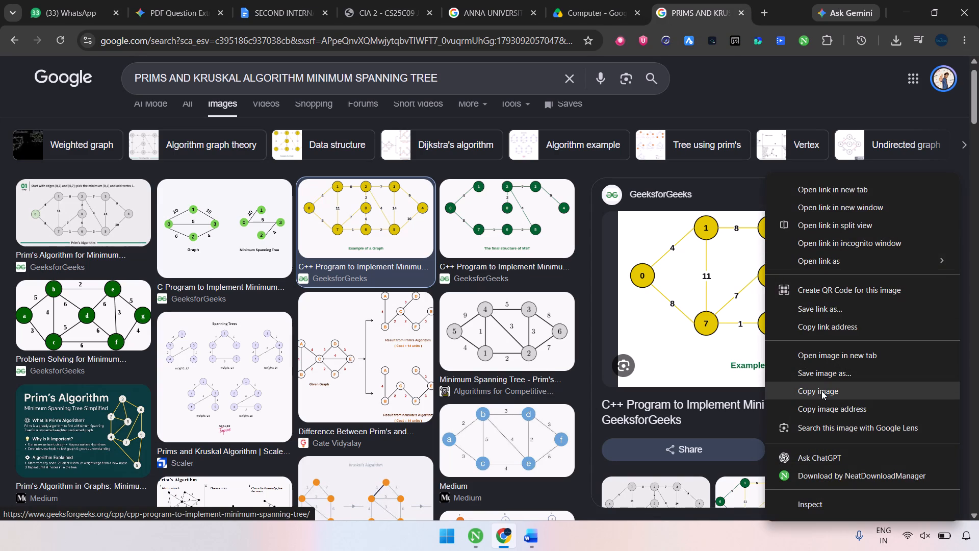
click(817, 377)
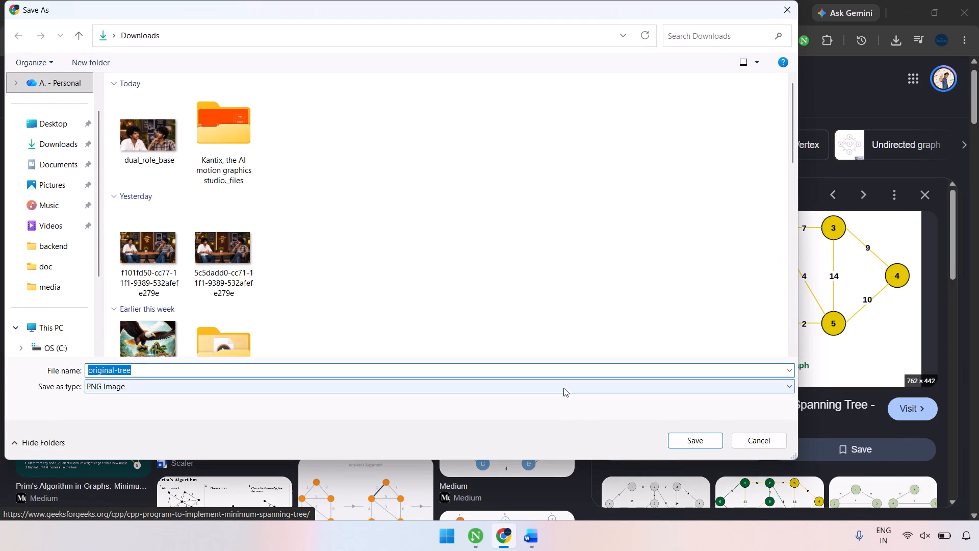
click(678, 438)
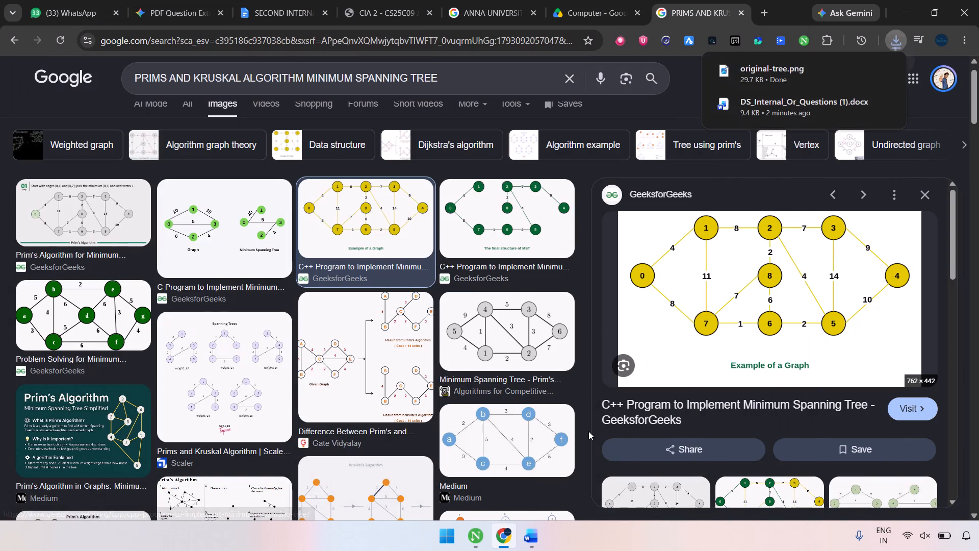
Save the Medium graph image with blue nodes a to f to Downloads as the JPEG images (5).
scroll(588, 431, down, 1)
click(528, 427)
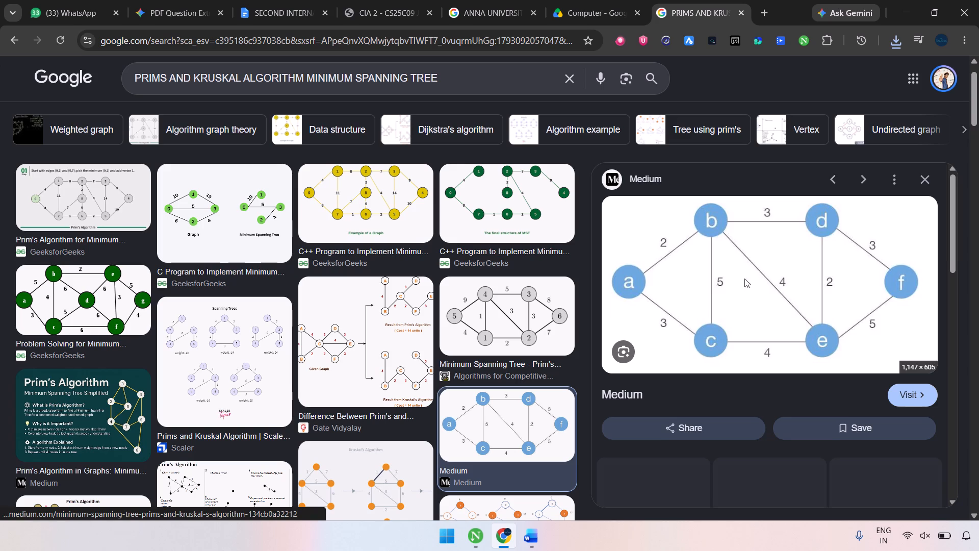
right_click(744, 279)
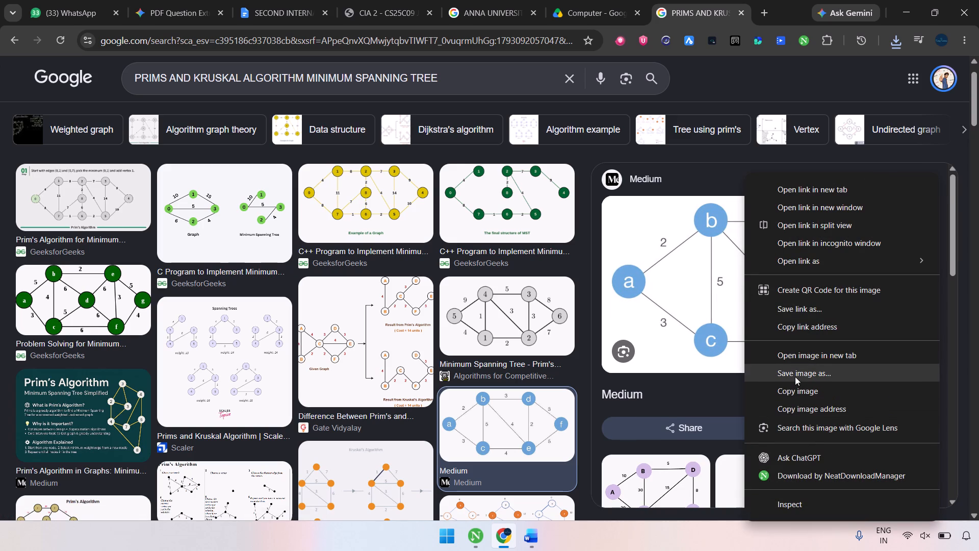
click(795, 377)
scroll(798, 423, down, 1)
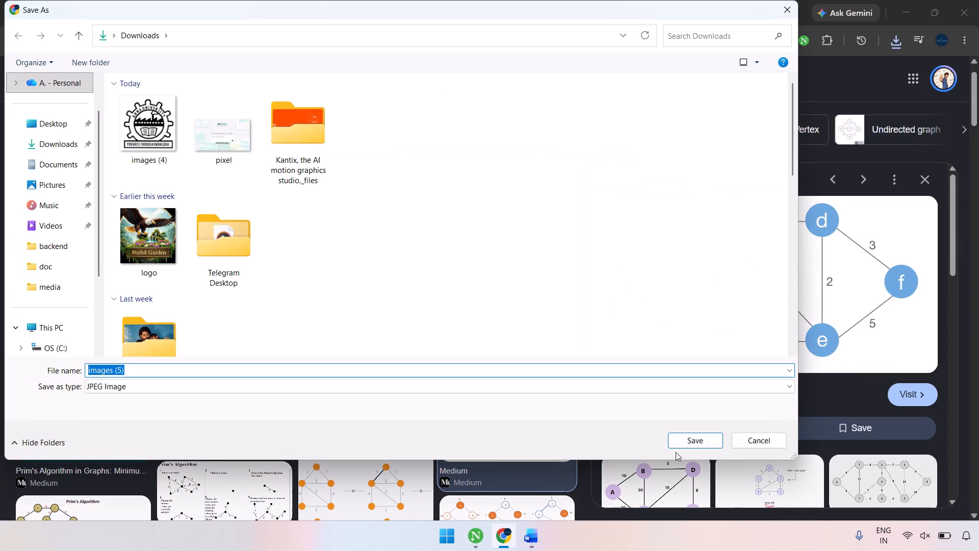
click(686, 445)
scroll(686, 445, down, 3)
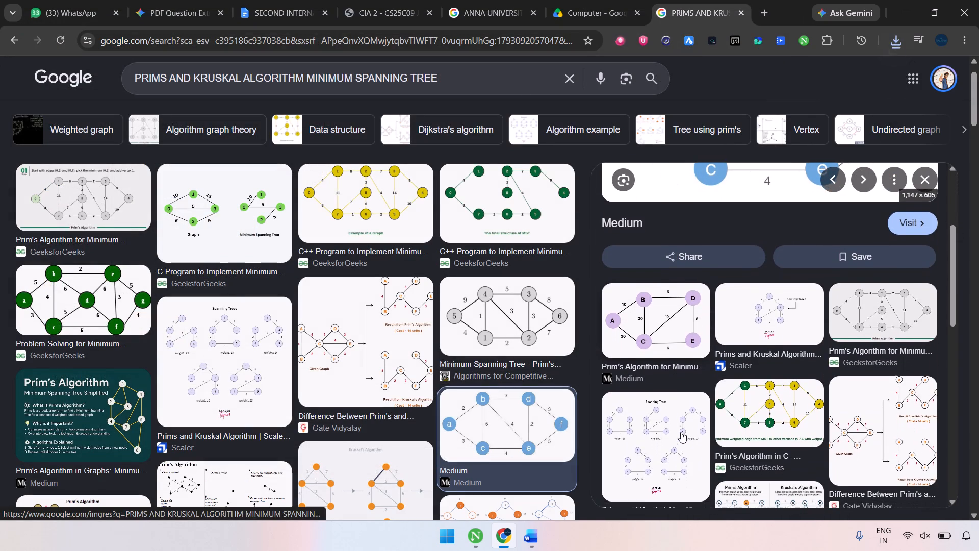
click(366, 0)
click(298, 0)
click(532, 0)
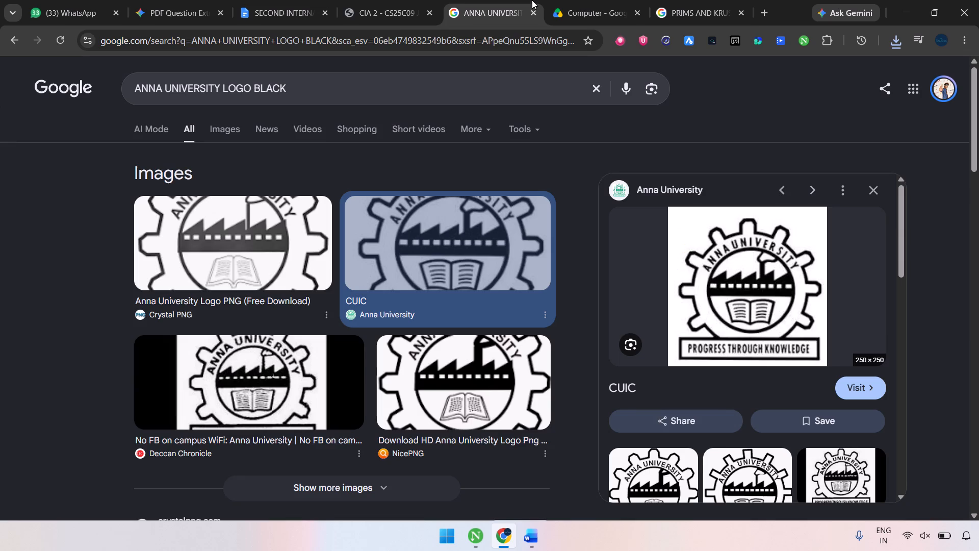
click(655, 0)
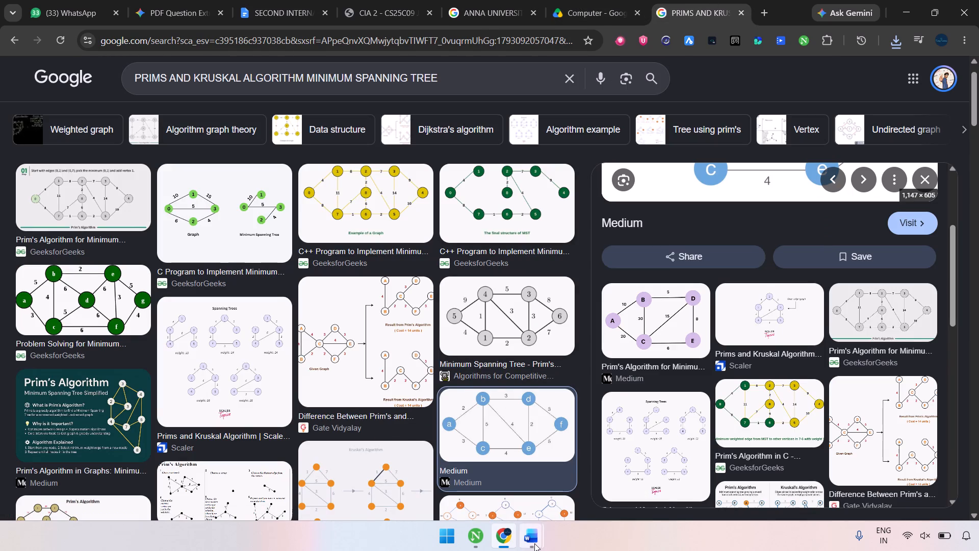
Switch to Word and replace the question 8 (Or) graph with the original-tree picture from Downloads.
click(534, 543)
click(584, 474)
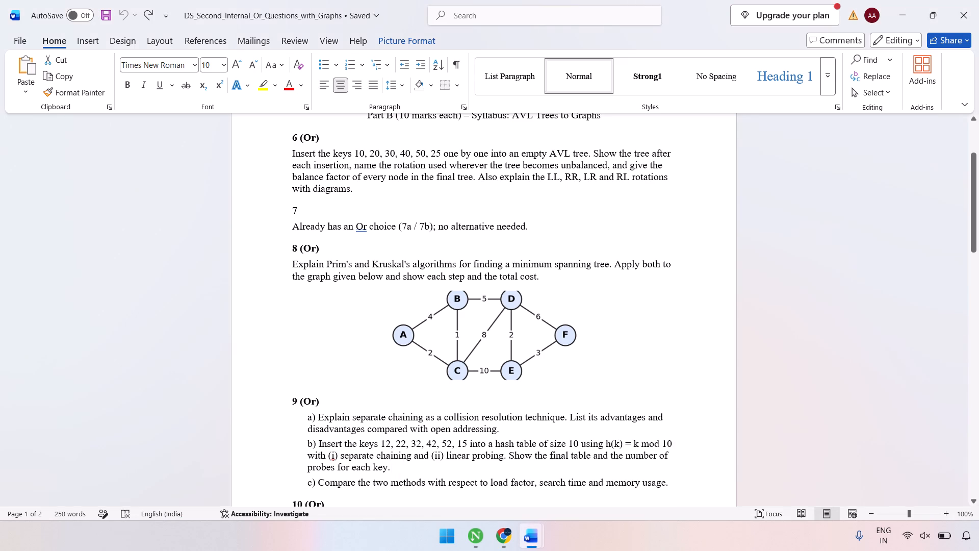
click(482, 366)
right_click(482, 358)
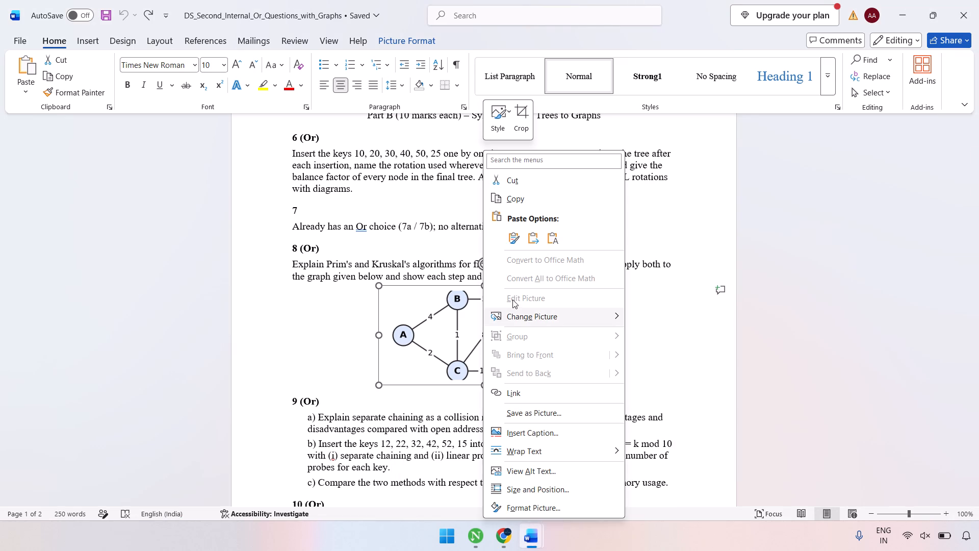
click(518, 318)
click(650, 321)
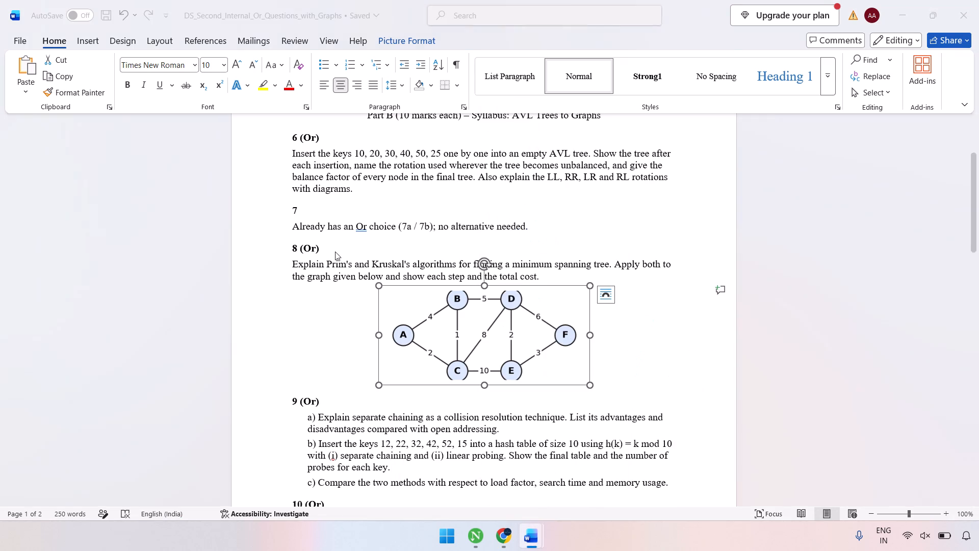
click(67, 142)
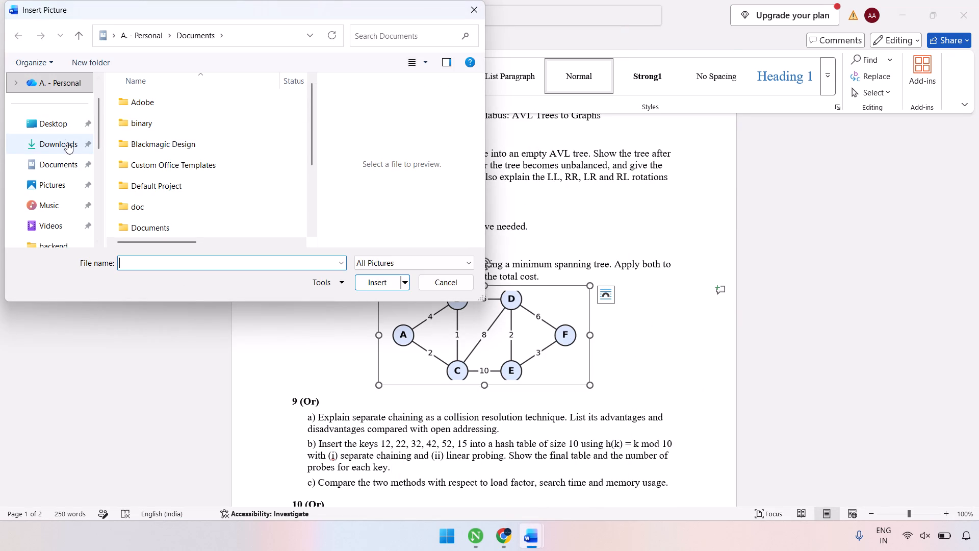
click(151, 133)
click(221, 138)
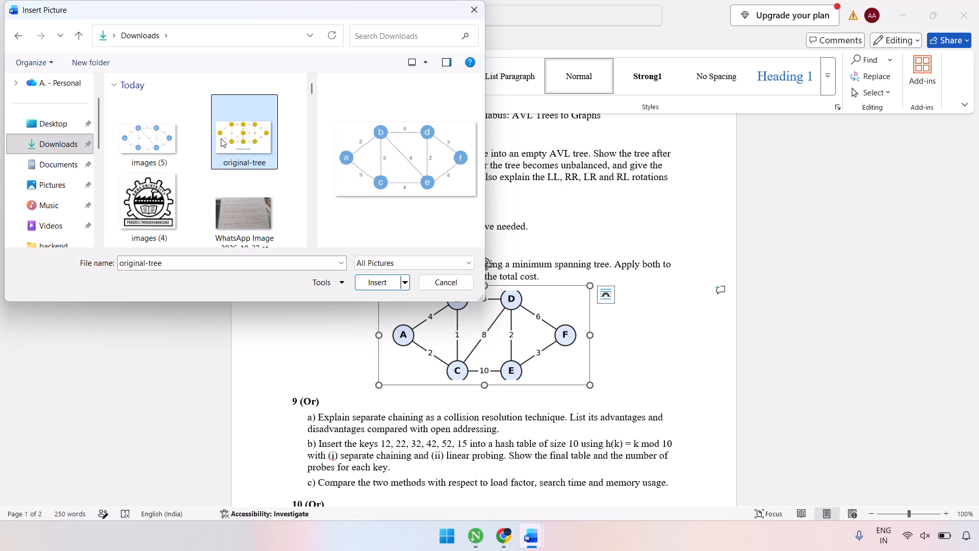
click(390, 278)
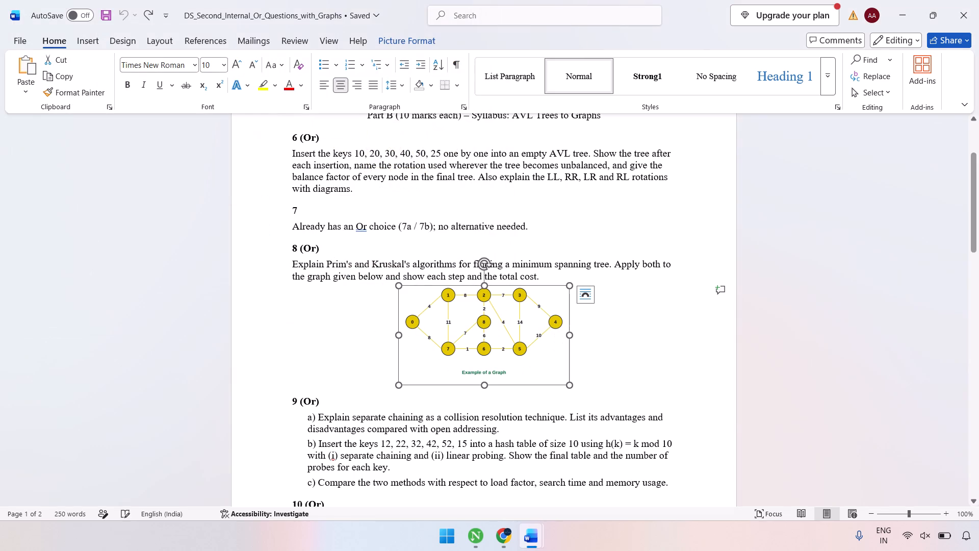
click(668, 330)
Enlarge the question 8 (Or) graph proportionally to about two-thirds of the text width.
click(548, 347)
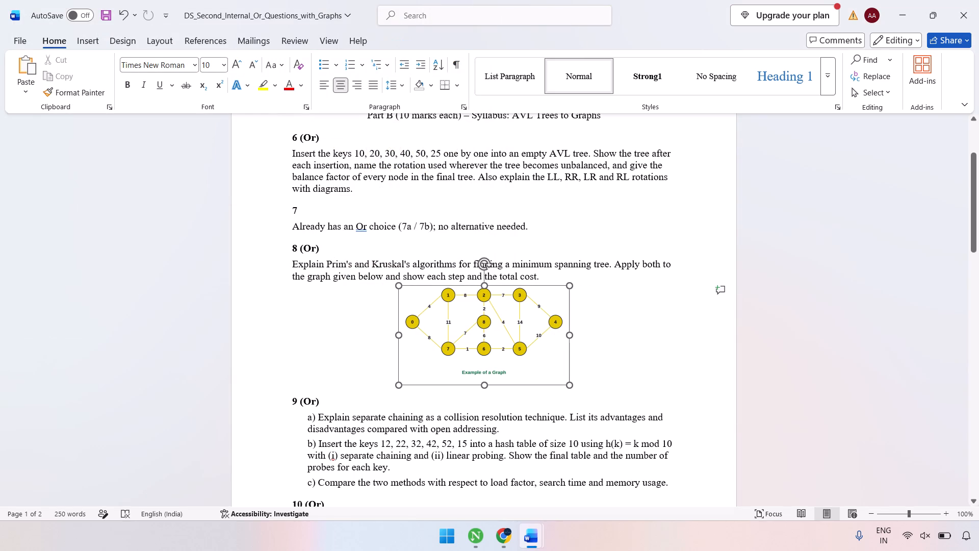
drag(570, 385, 641, 404)
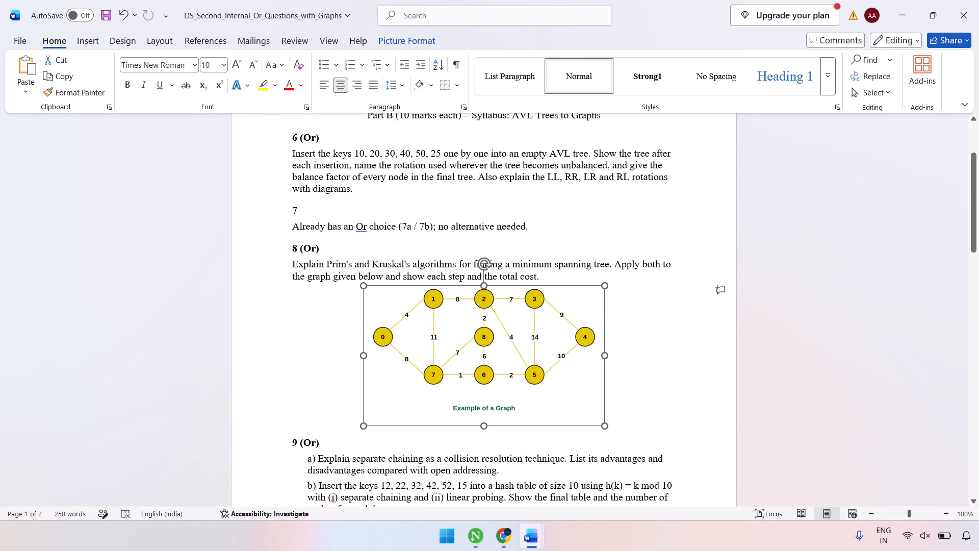
drag(641, 404, 643, 404)
click(680, 390)
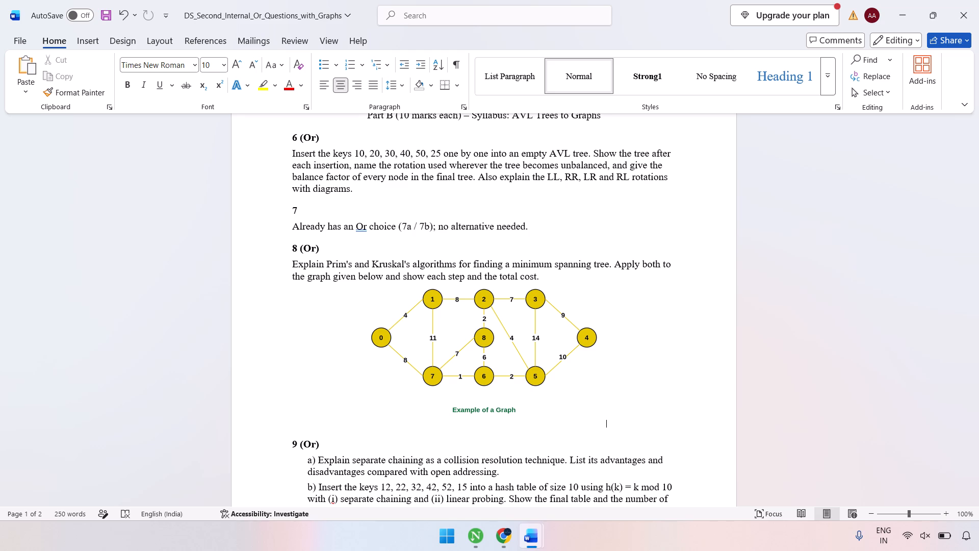
Examine question 10 (Or) and its biconnected-components graph, including how they sit across the page break.
scroll(480, 366, down, 3)
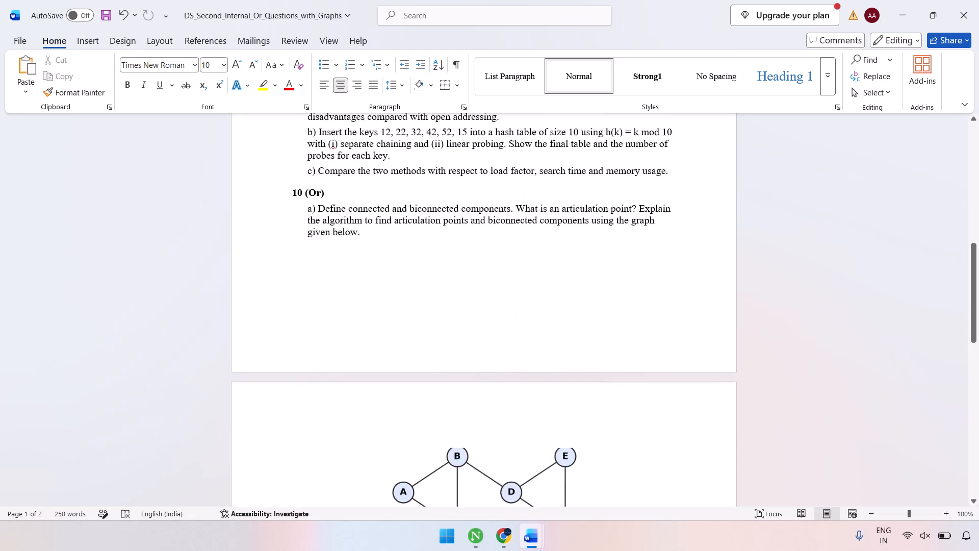
scroll(480, 366, down, 2)
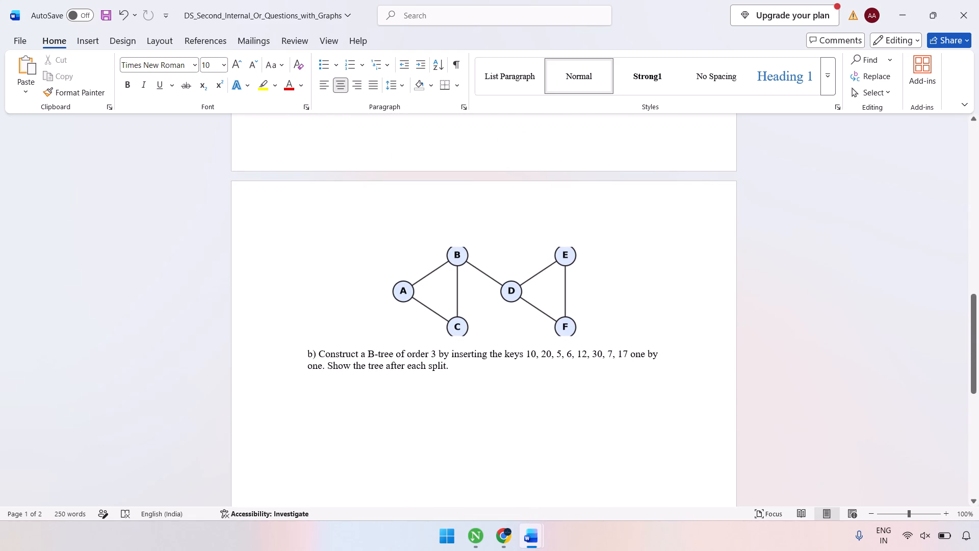
scroll(480, 366, up, 1)
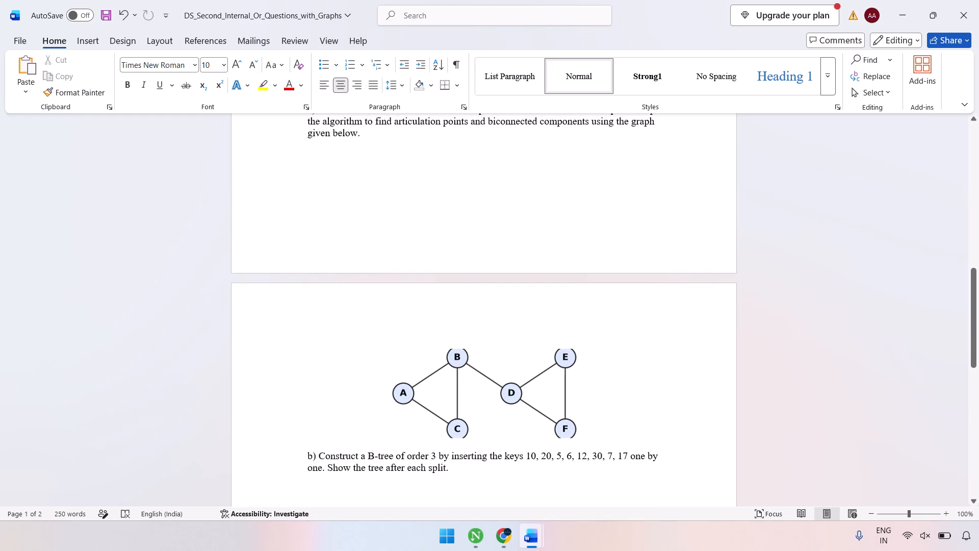
scroll(480, 366, up, 1)
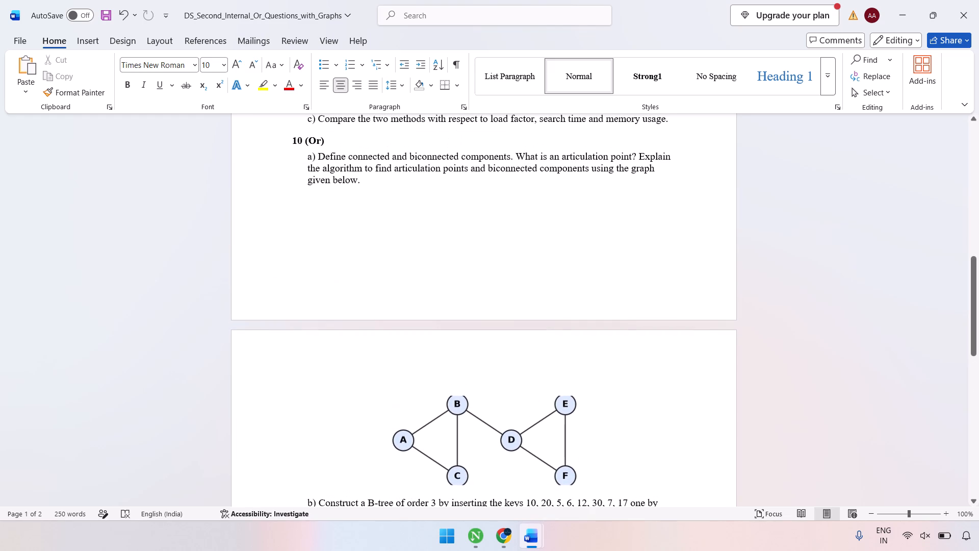
scroll(480, 366, up, 1)
scroll(480, 366, down, 2)
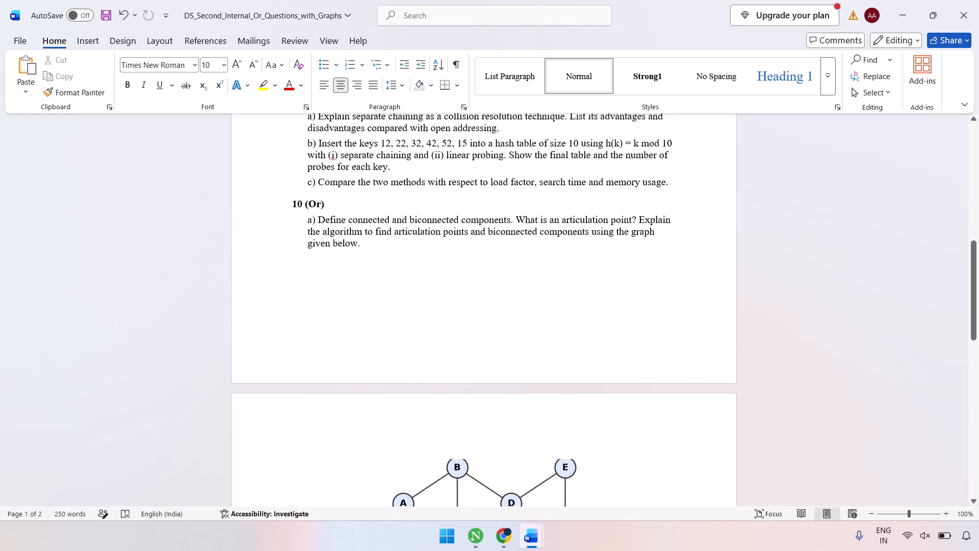
scroll(480, 366, down, 3)
scroll(480, 366, up, 1)
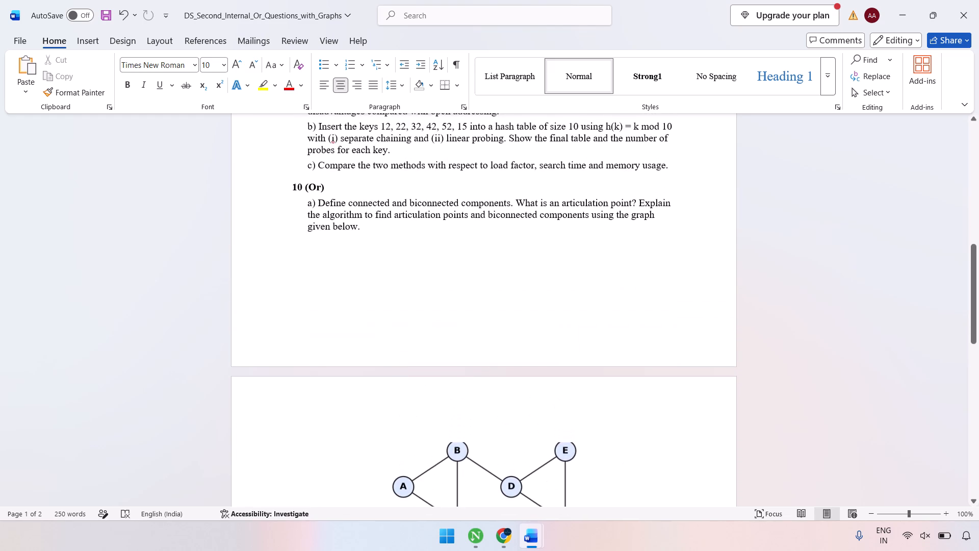
scroll(480, 366, up, 1)
scroll(480, 366, down, 1)
click(491, 393)
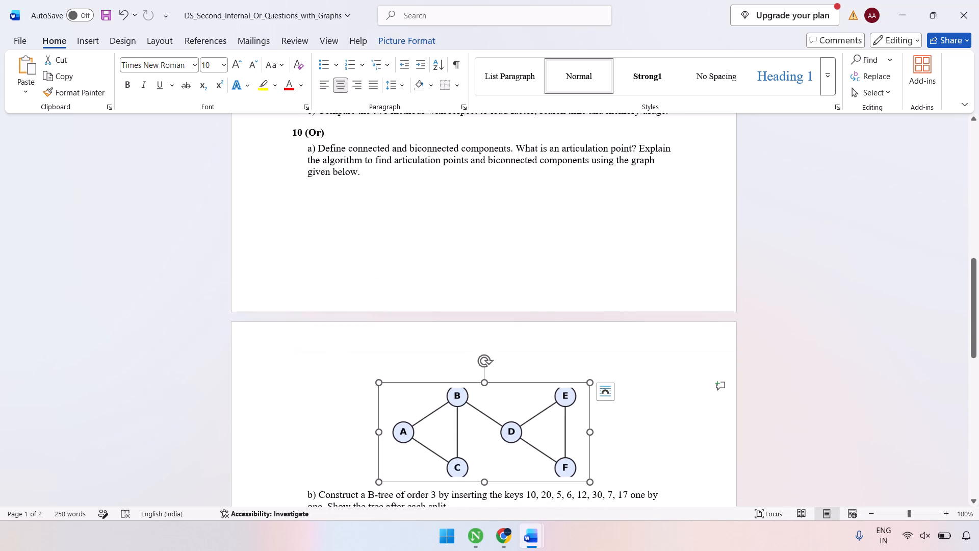
right_click(491, 393)
click(436, 290)
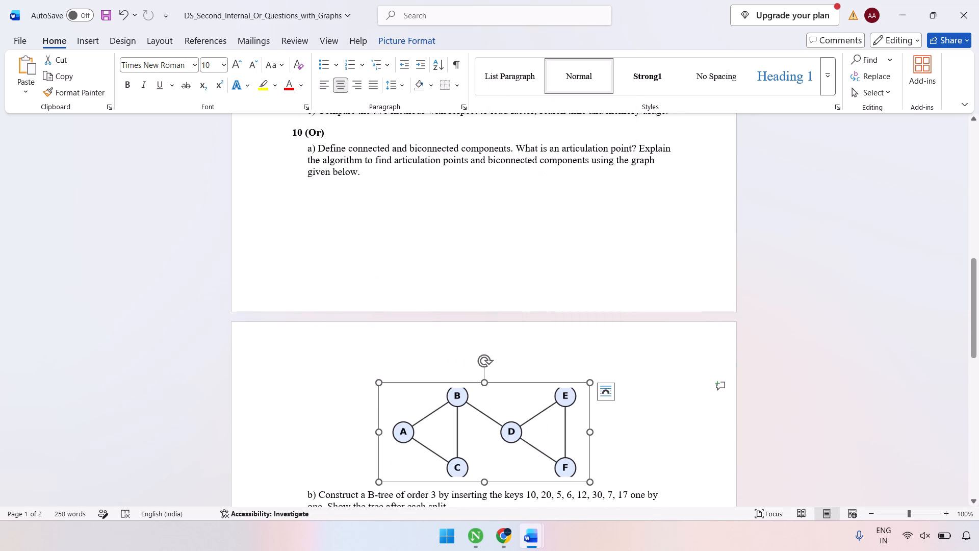
scroll(436, 290, up, 1)
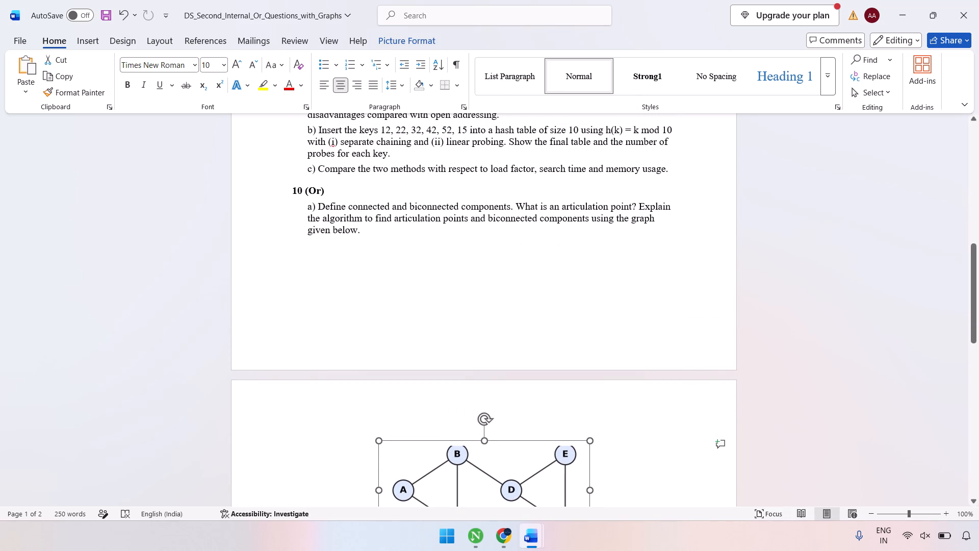
scroll(496, 205, down, 1)
scroll(496, 205, up, 1)
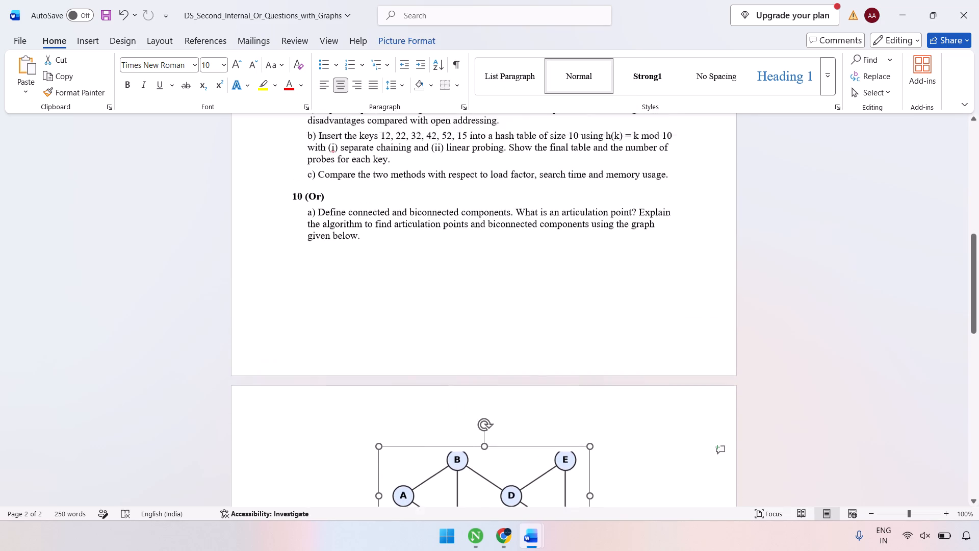
Copy the part a question text of question 10 (Or), from "Define connected and biconnected components" through "given below.".
scroll(496, 205, up, 1)
scroll(348, 263, down, 1)
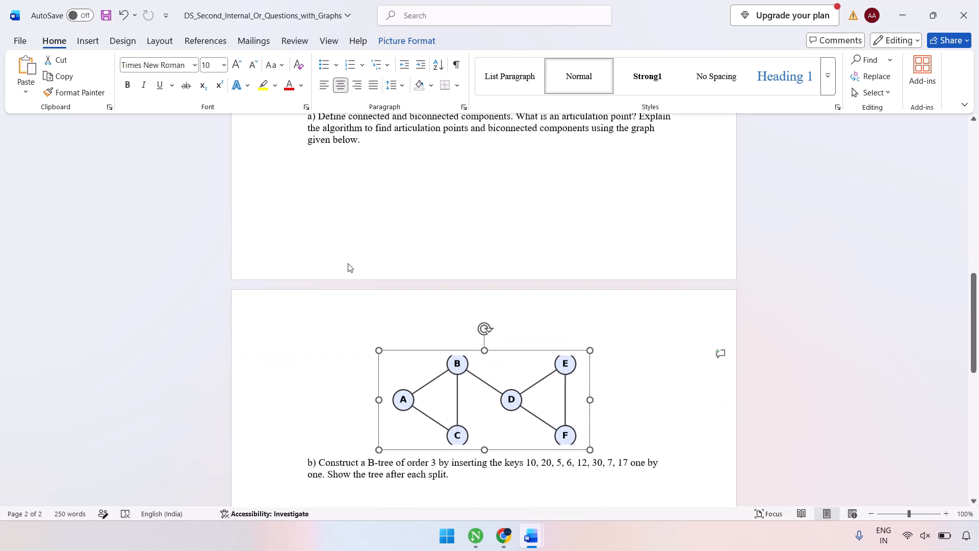
scroll(348, 263, down, 1)
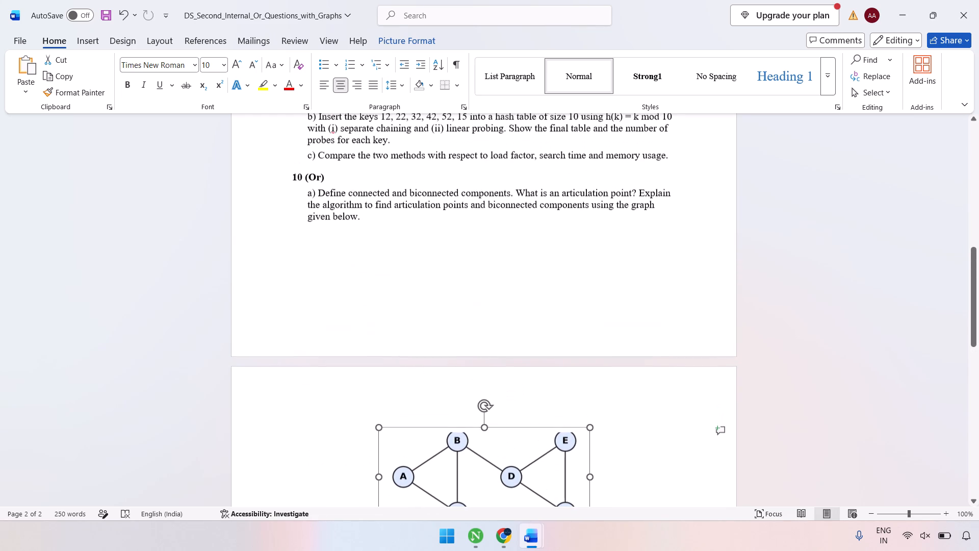
drag(318, 195, 364, 217)
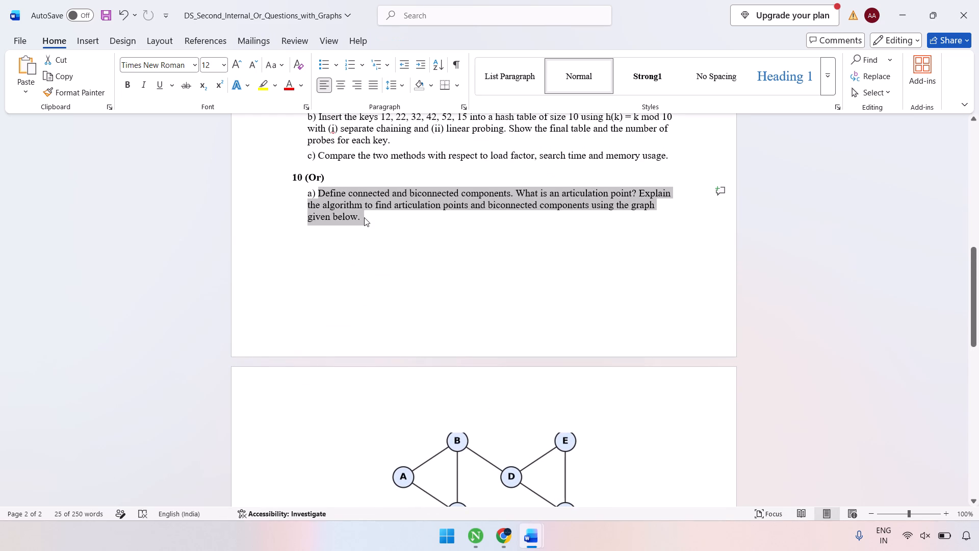
key(ctrl+c)
Switch to Chrome and replace the spanning-tree image search with one for the copied question 10 (Or) text.
click(504, 540)
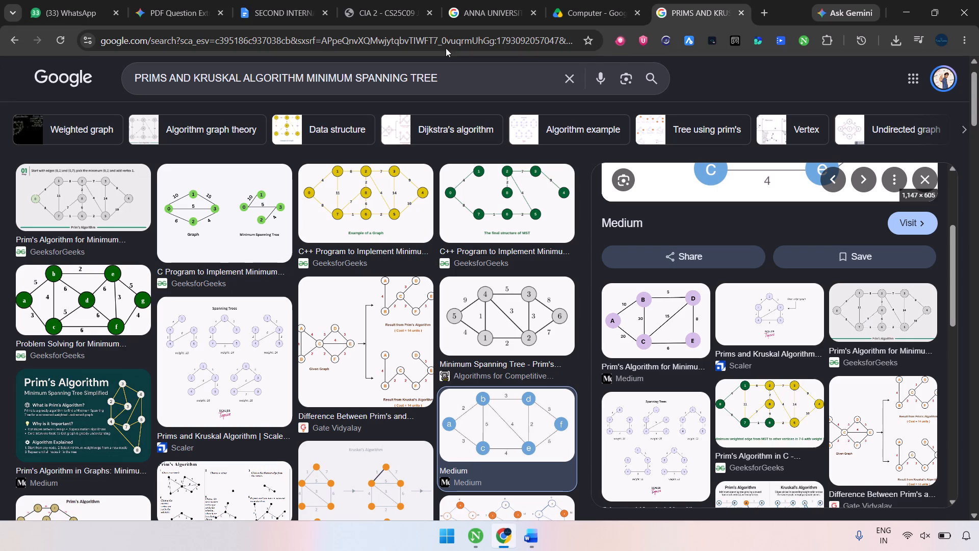
click(484, 73)
key(BackSpace)
key(BackSpace)
key(BackSpace)
key(BackSpace)
key(BackSpace)
key(BackSpace)
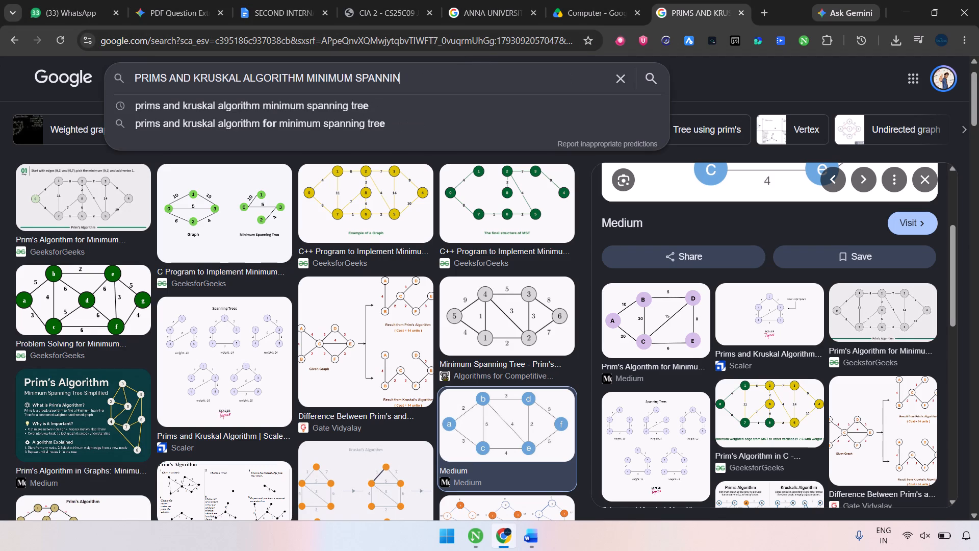
key(ctrl+a)
key(ctrl+BackSpace)
key(ctrl+c)
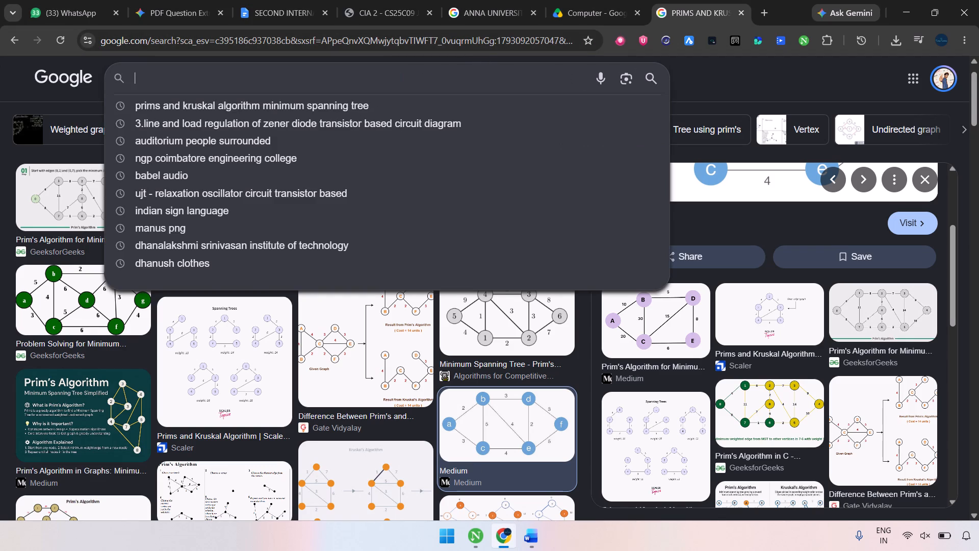
key(ctrl+v)
key(Return)
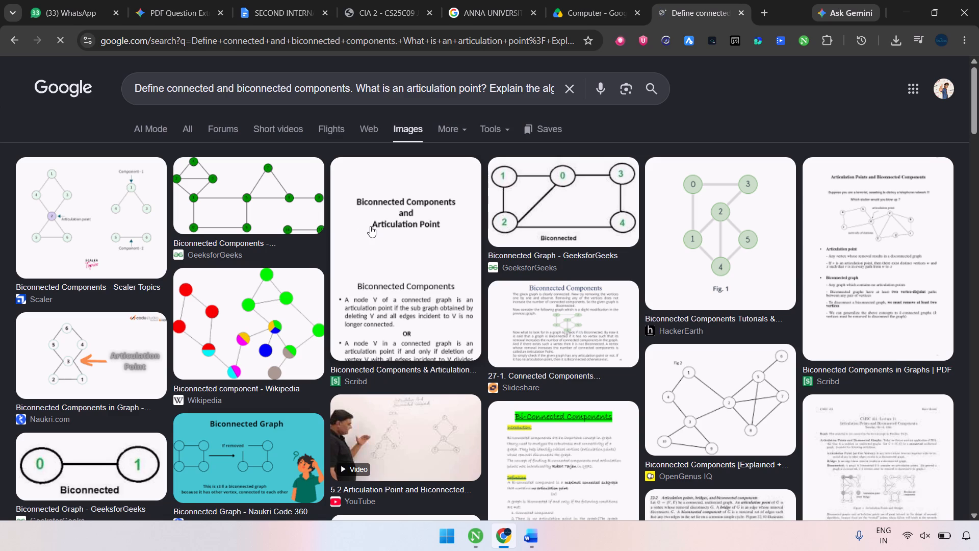
Look through the image results for a biconnected-components graph suitable for question 10 (Or).
scroll(506, 257, down, 3)
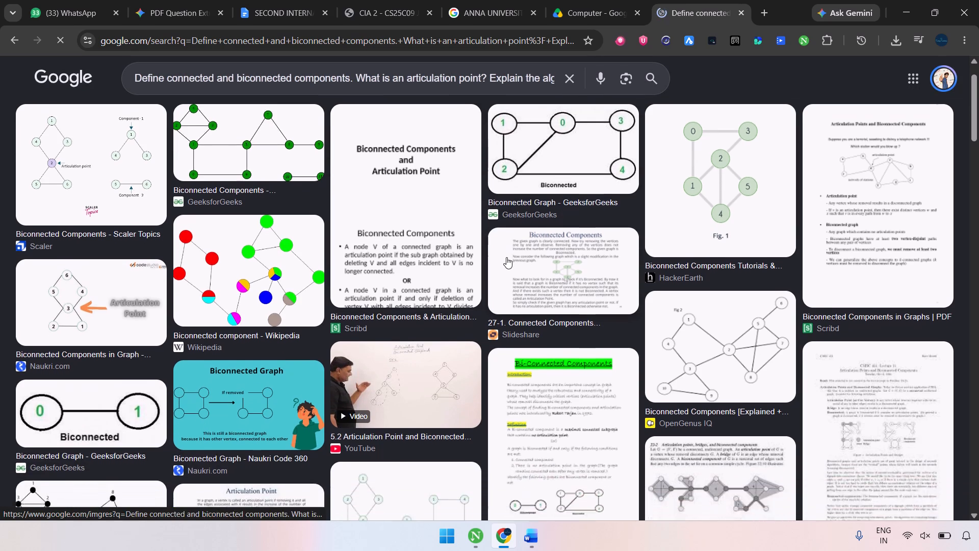
scroll(506, 257, down, 4)
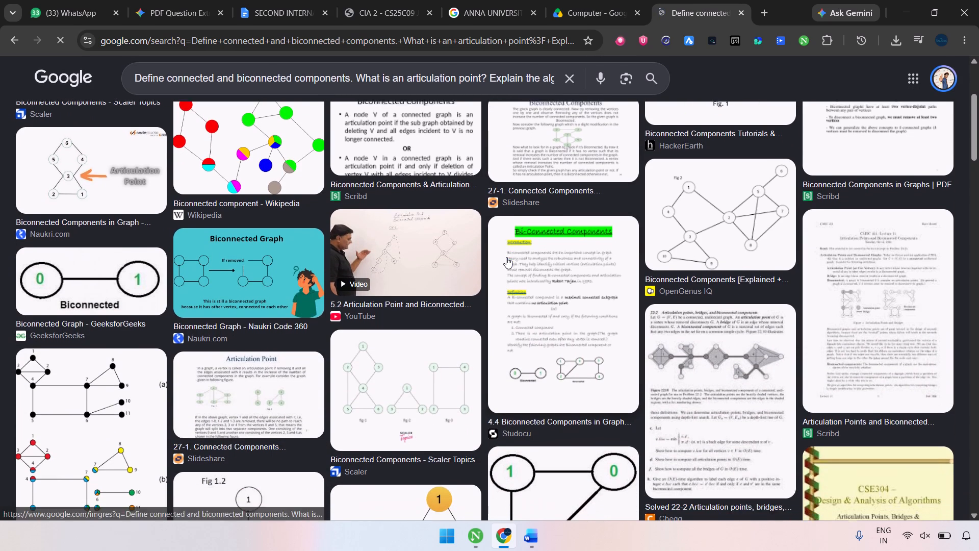
scroll(506, 257, down, 3)
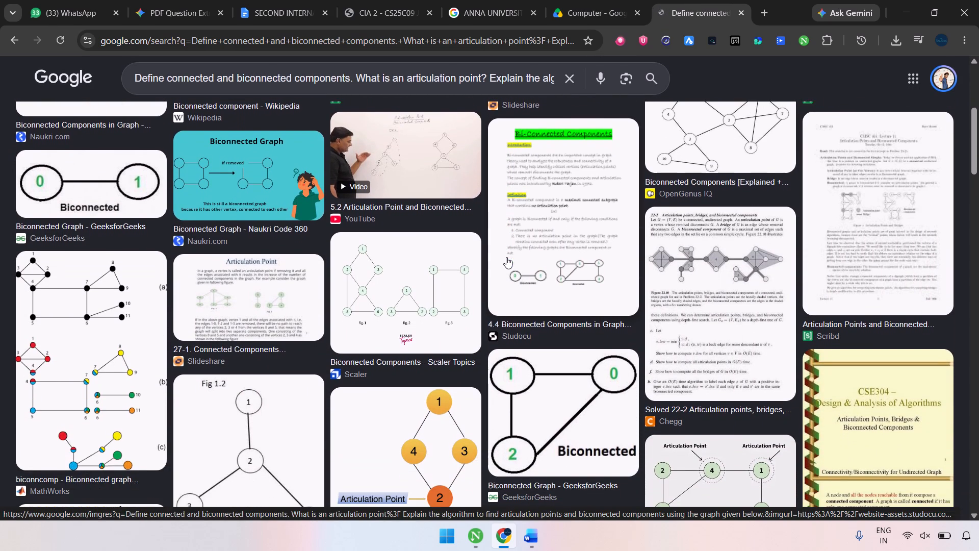
scroll(506, 257, down, 2)
scroll(309, 252, down, 1)
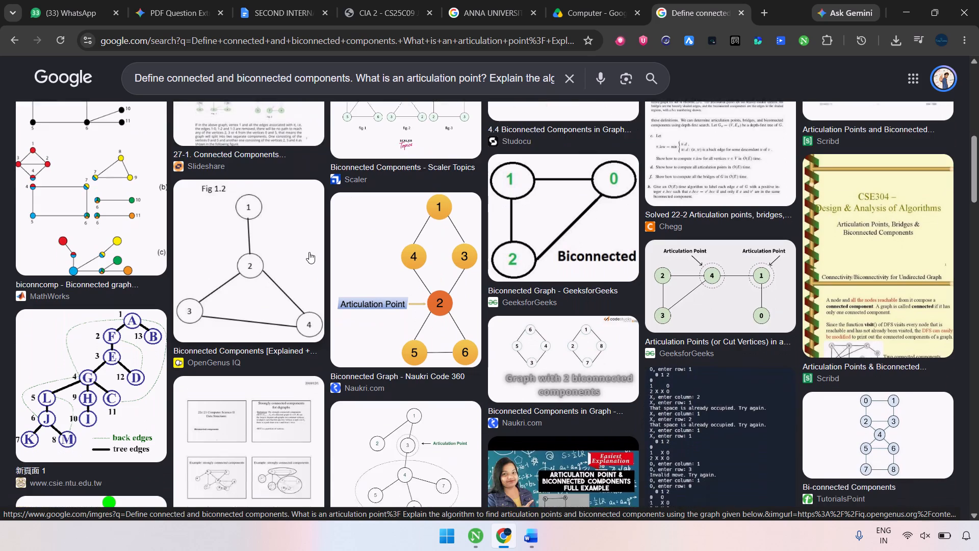
scroll(309, 252, down, 5)
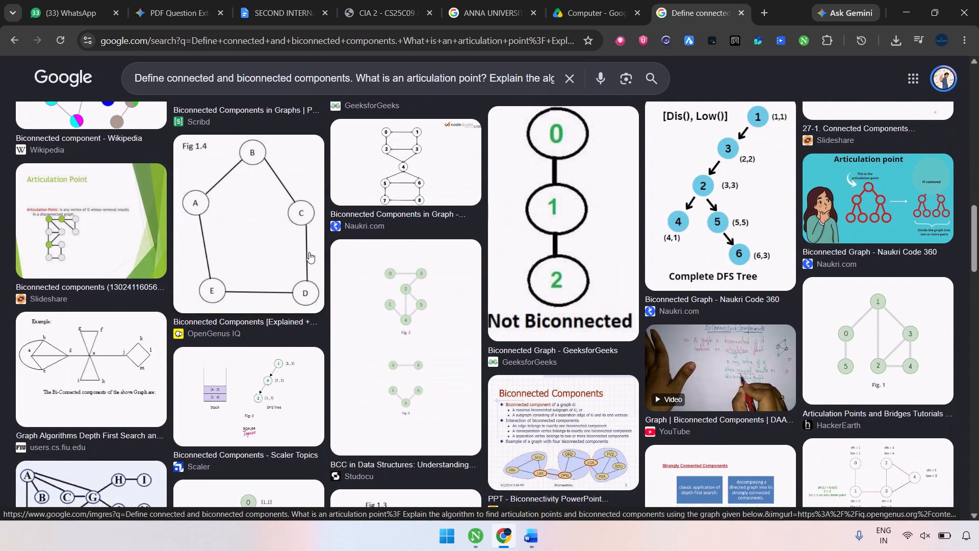
scroll(309, 252, down, 3)
scroll(309, 252, up, 4)
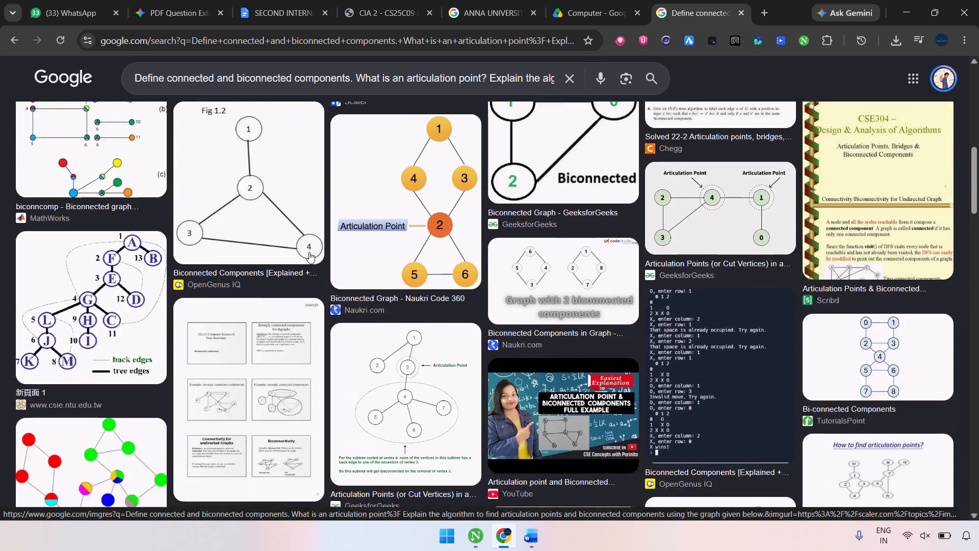
scroll(309, 252, up, 4)
From the general web results, open the GeeksforGeeks Biconnected Components graph and save it to Downloads as the PNG BiconnectedComponent.
click(195, 133)
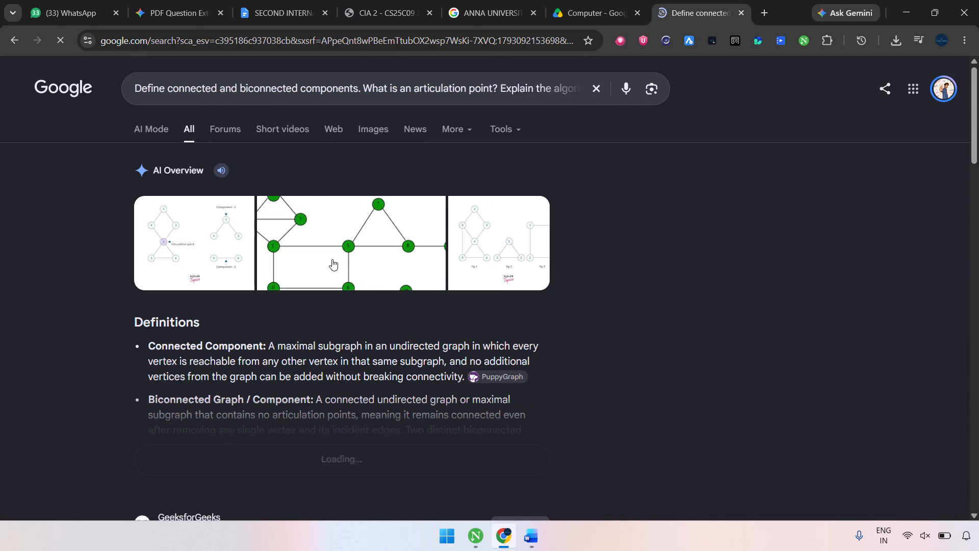
click(297, 243)
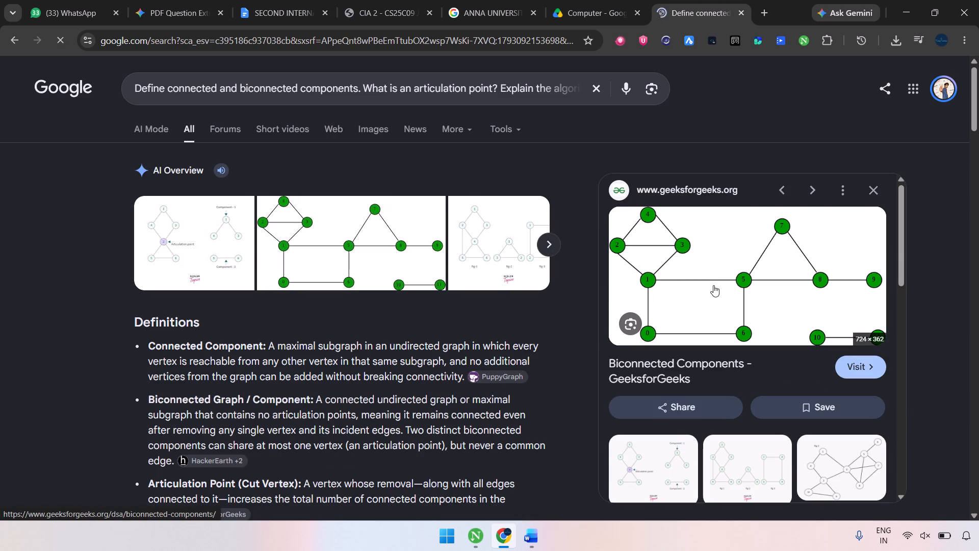
right_click(713, 285)
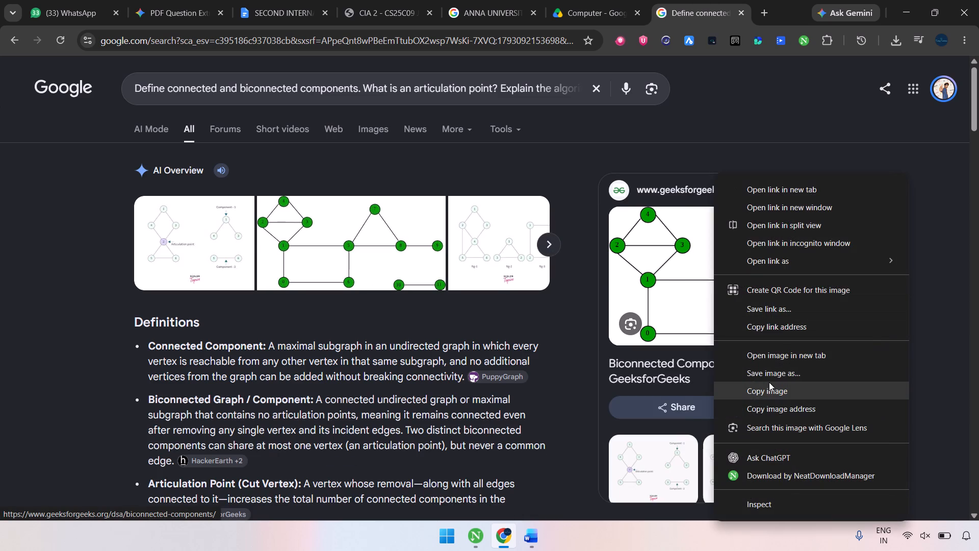
click(769, 382)
scroll(764, 356, down, 1)
scroll(764, 356, up, 2)
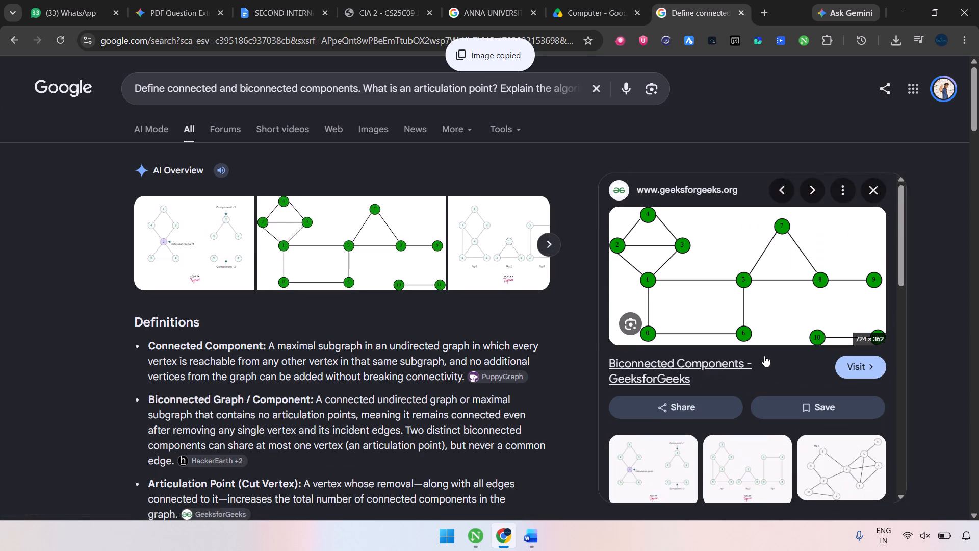
right_click(751, 302)
click(801, 373)
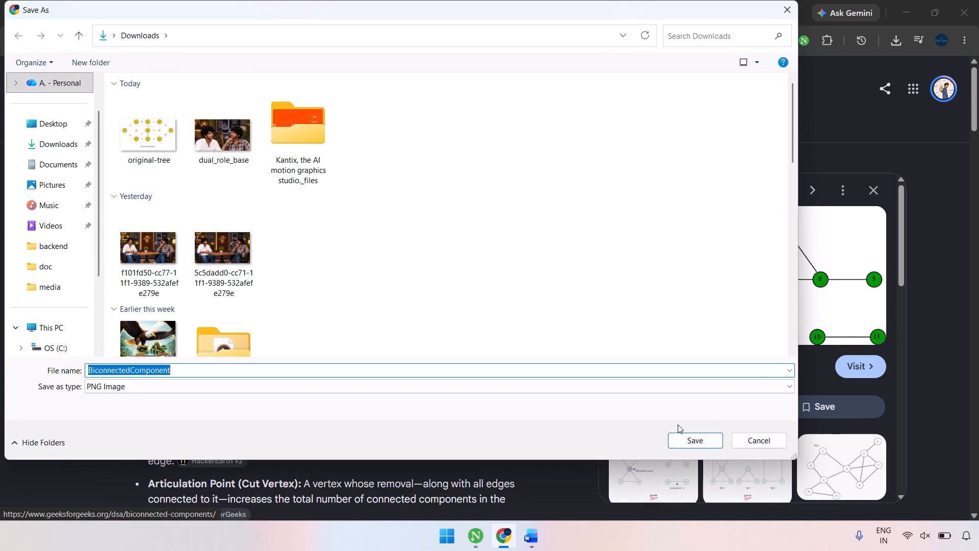
click(683, 437)
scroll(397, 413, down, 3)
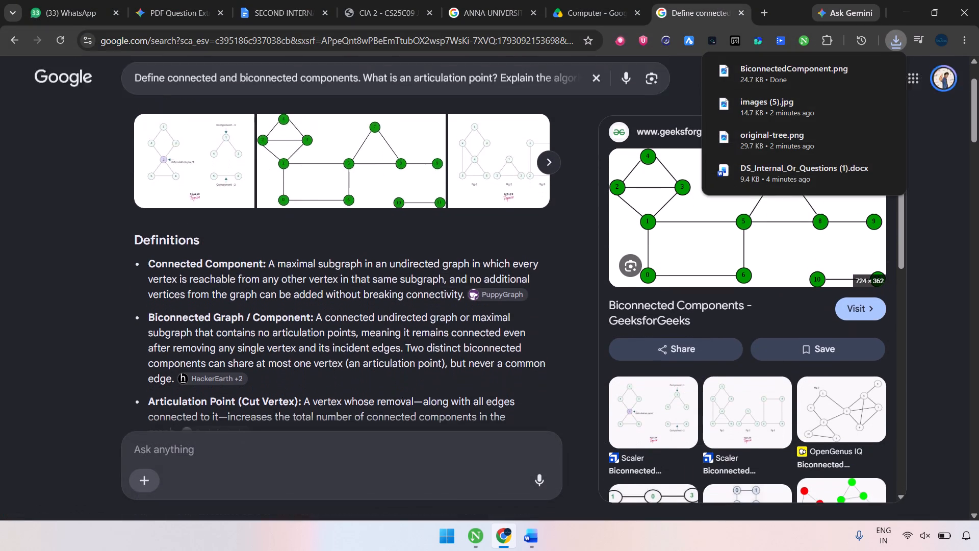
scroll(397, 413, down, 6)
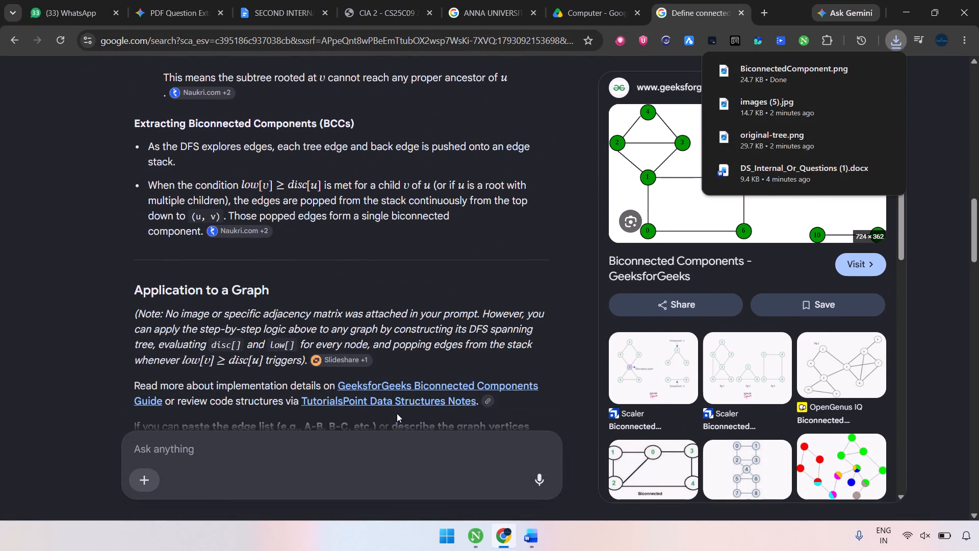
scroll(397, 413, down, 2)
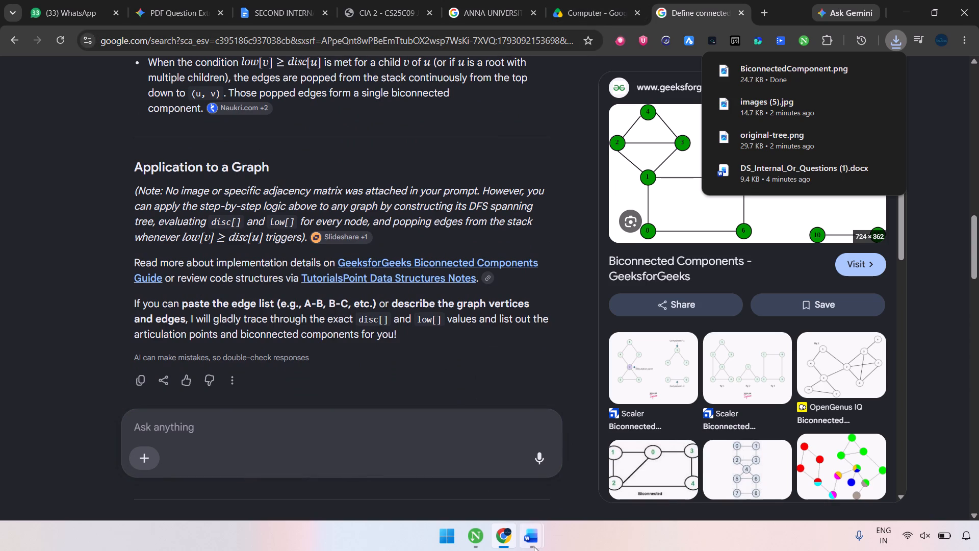
Switch to Word and replace the question 10 (Or) graph with the BiconnectedComponent picture from Downloads.
click(534, 546)
click(568, 498)
scroll(518, 443, down, 1)
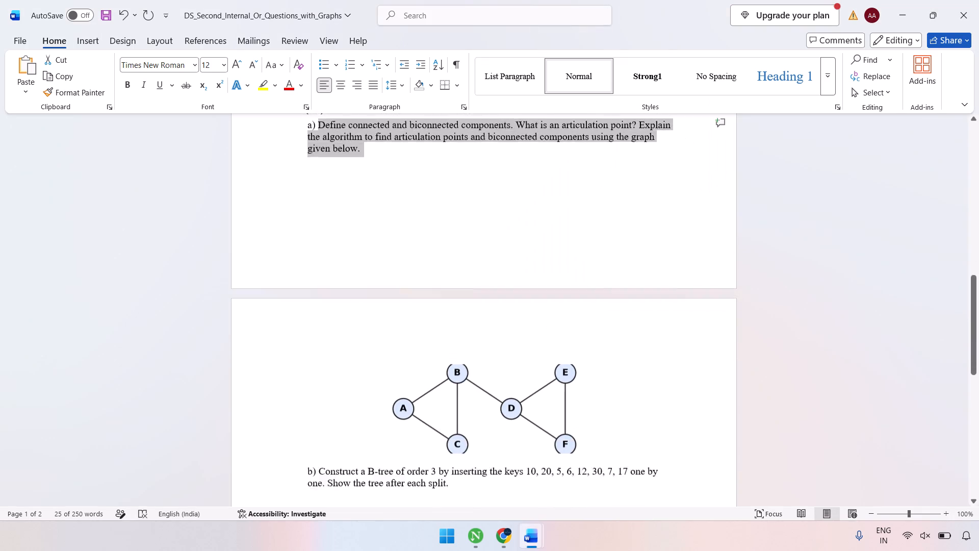
scroll(514, 417, down, 1)
click(496, 304)
right_click(496, 304)
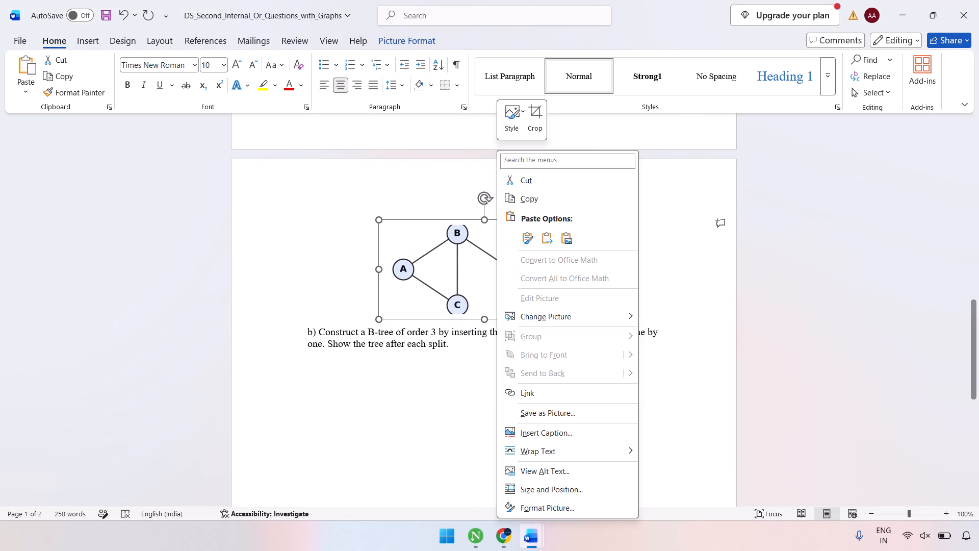
click(654, 322)
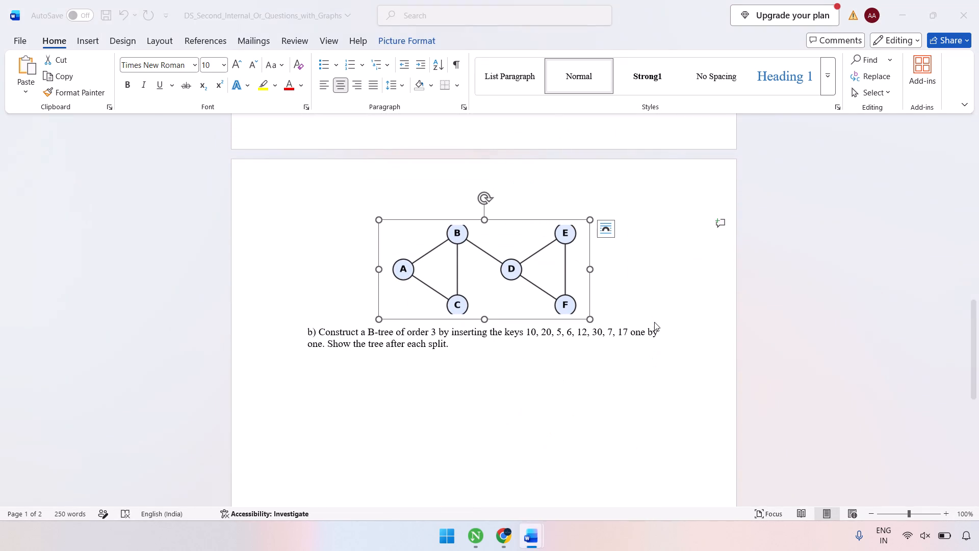
click(186, 136)
click(165, 137)
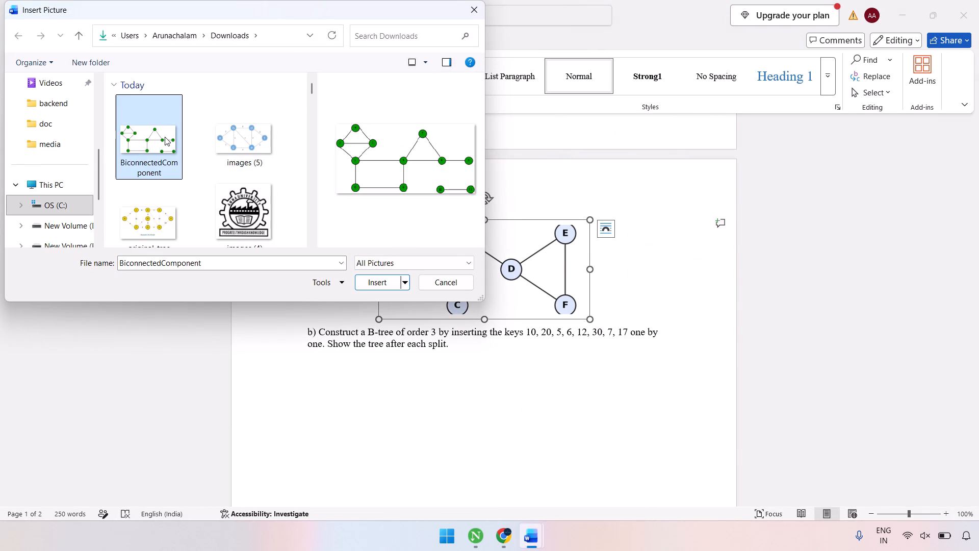
click(387, 282)
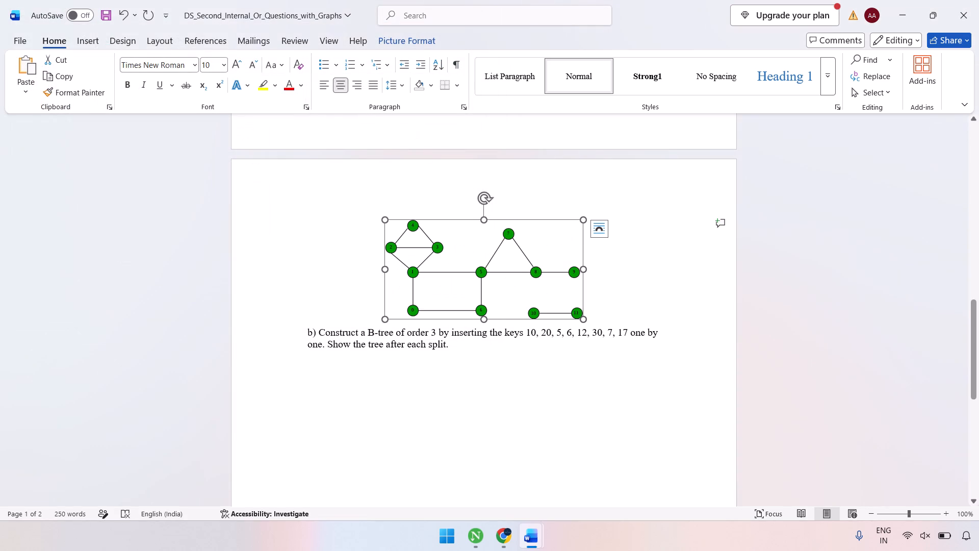
Enlarge the question 10 (Or) graph proportionally to about three-fifths of the text width.
click(586, 321)
drag(586, 321, 594, 325)
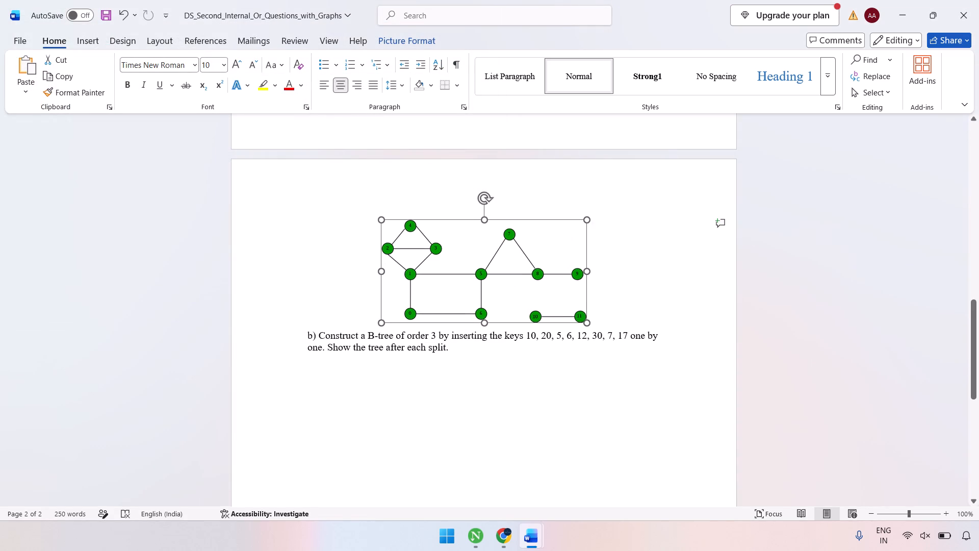
drag(594, 325, 606, 335)
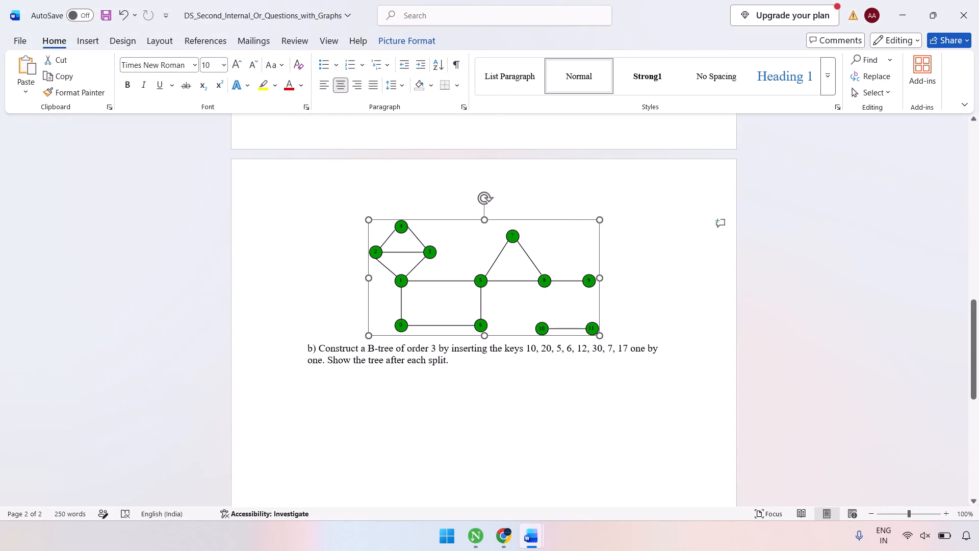
click(672, 277)
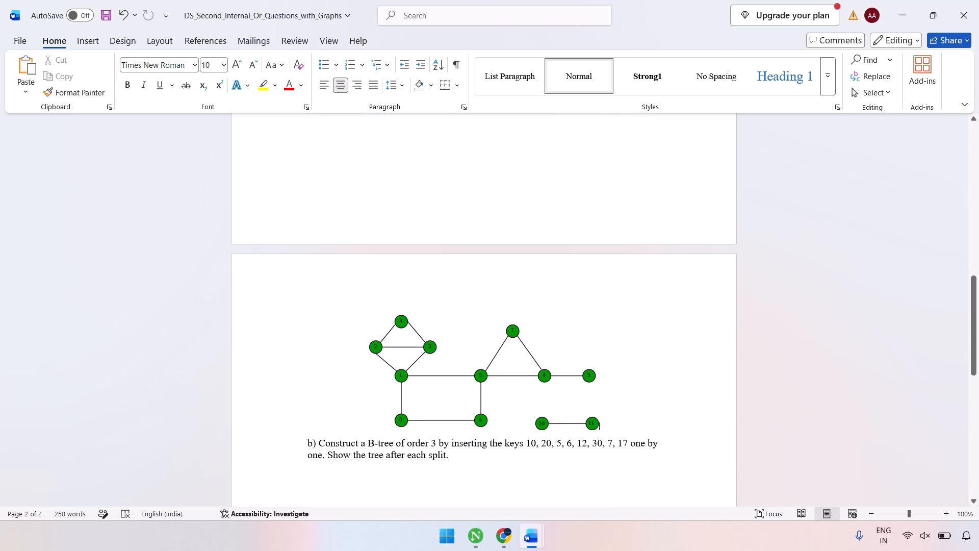
Move the green-node graph up into the part a paragraph of question 10 (Or), right after "given below.".
click(556, 363)
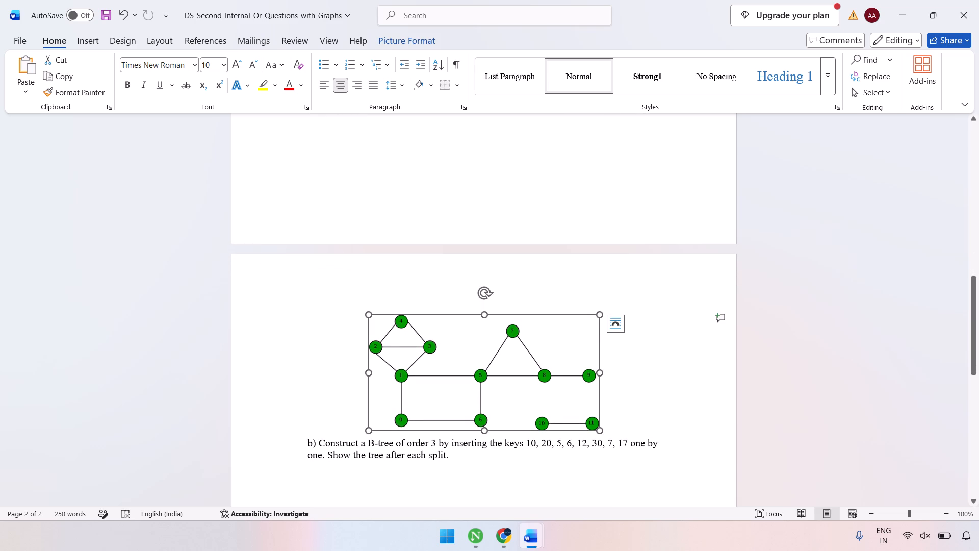
drag(556, 363, 554, 233)
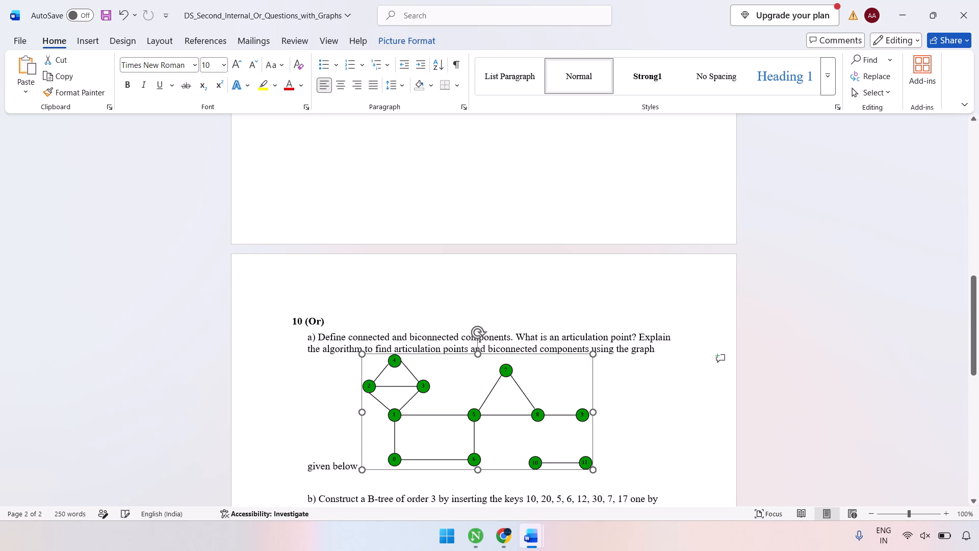
scroll(554, 233, down, 1)
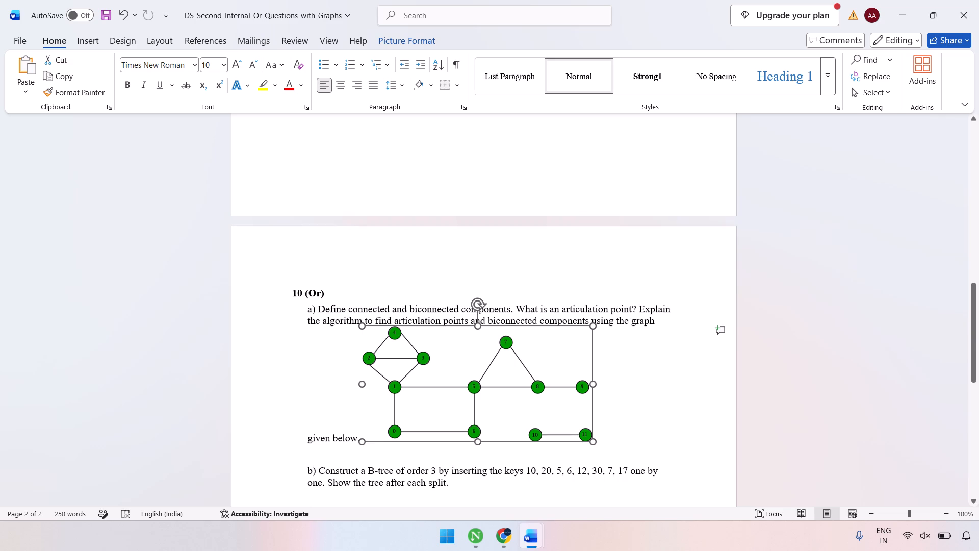
click(643, 378)
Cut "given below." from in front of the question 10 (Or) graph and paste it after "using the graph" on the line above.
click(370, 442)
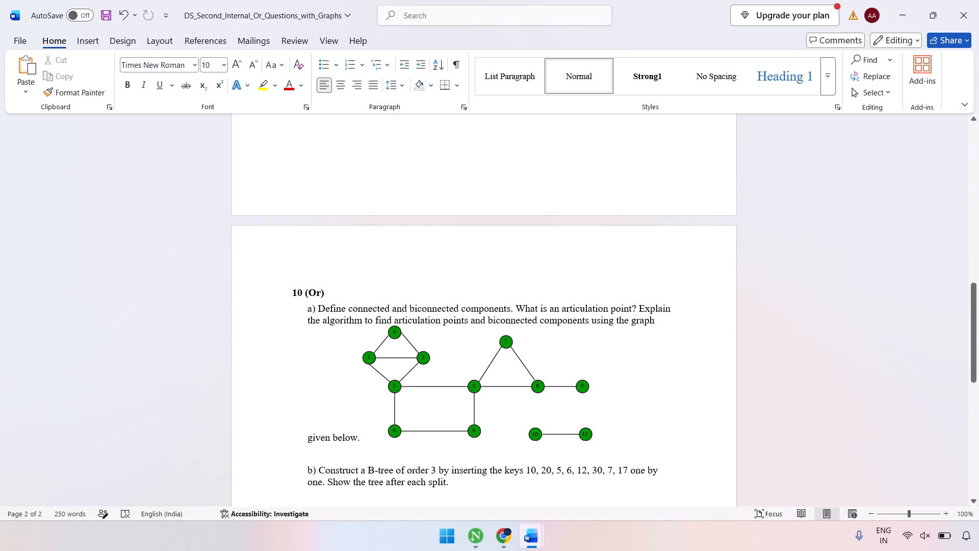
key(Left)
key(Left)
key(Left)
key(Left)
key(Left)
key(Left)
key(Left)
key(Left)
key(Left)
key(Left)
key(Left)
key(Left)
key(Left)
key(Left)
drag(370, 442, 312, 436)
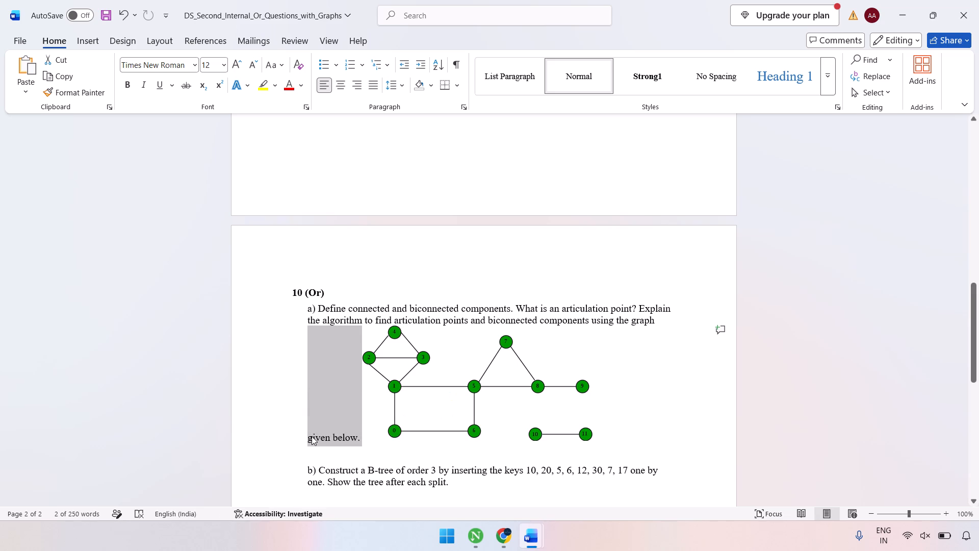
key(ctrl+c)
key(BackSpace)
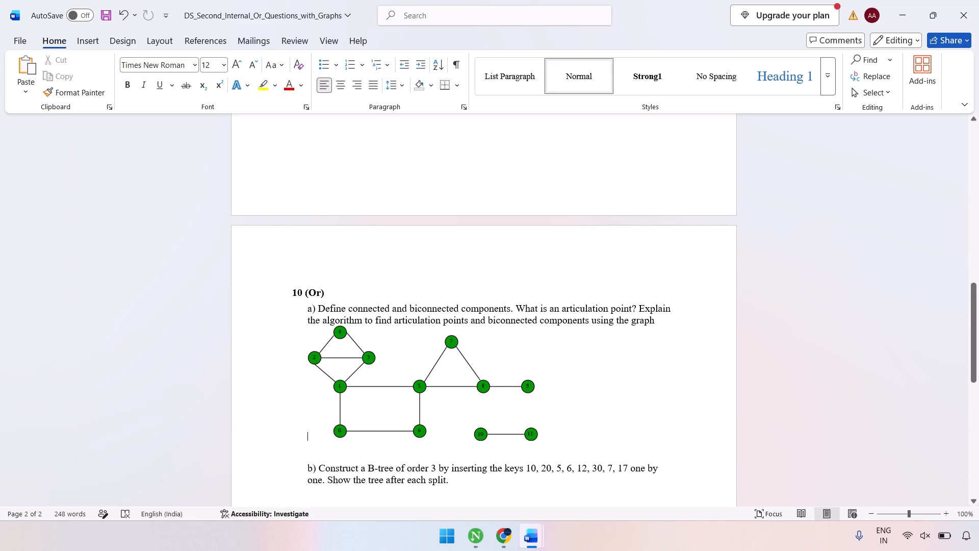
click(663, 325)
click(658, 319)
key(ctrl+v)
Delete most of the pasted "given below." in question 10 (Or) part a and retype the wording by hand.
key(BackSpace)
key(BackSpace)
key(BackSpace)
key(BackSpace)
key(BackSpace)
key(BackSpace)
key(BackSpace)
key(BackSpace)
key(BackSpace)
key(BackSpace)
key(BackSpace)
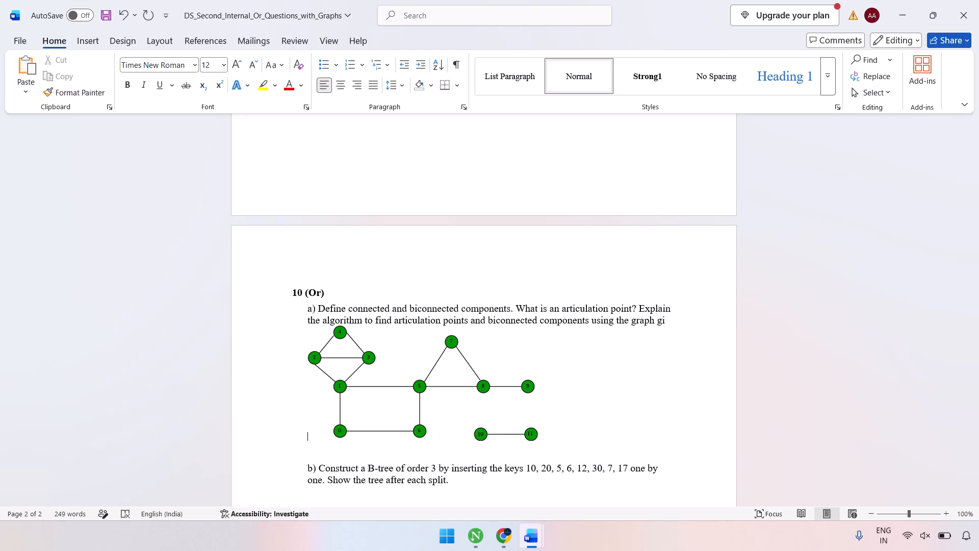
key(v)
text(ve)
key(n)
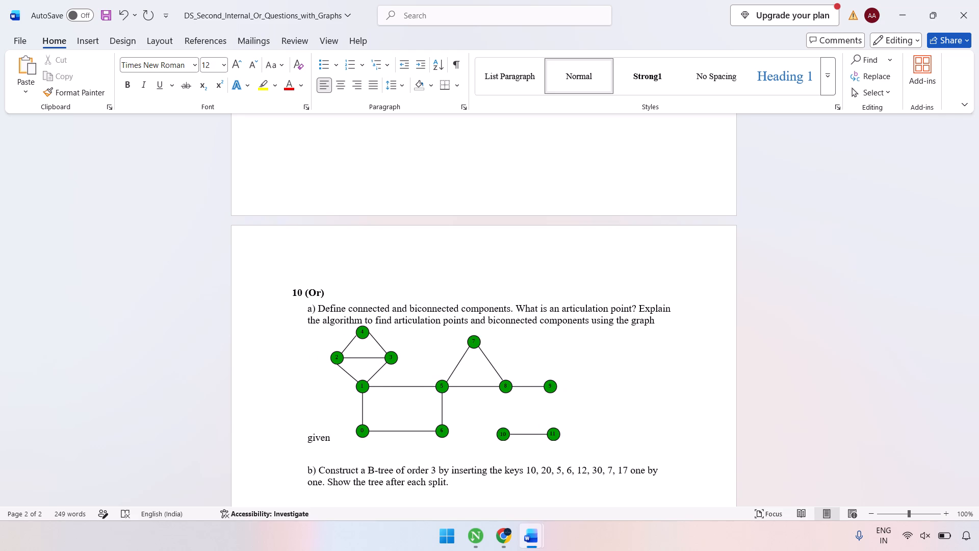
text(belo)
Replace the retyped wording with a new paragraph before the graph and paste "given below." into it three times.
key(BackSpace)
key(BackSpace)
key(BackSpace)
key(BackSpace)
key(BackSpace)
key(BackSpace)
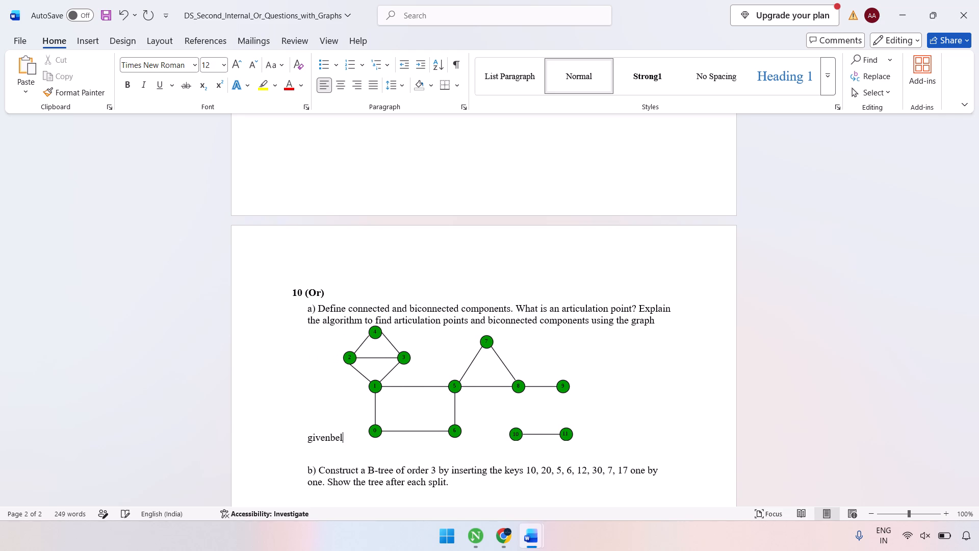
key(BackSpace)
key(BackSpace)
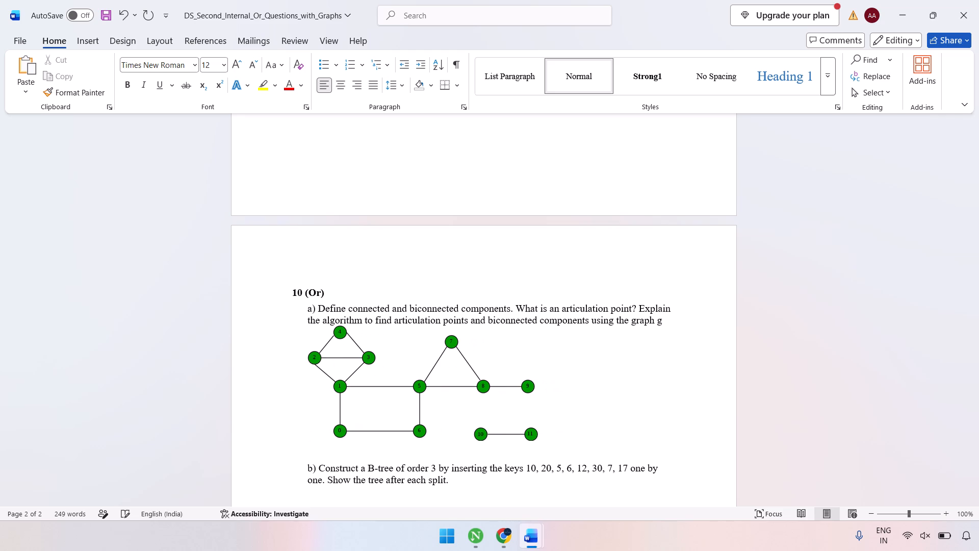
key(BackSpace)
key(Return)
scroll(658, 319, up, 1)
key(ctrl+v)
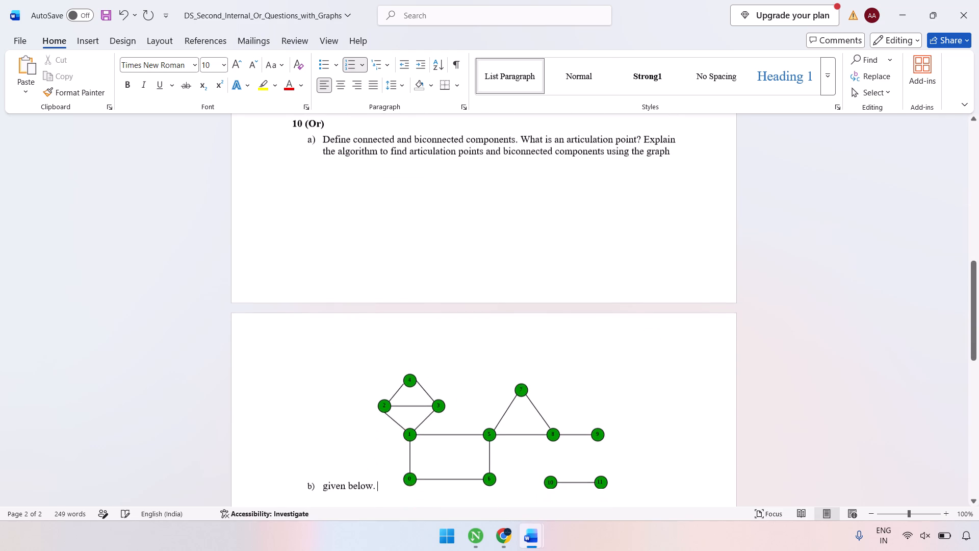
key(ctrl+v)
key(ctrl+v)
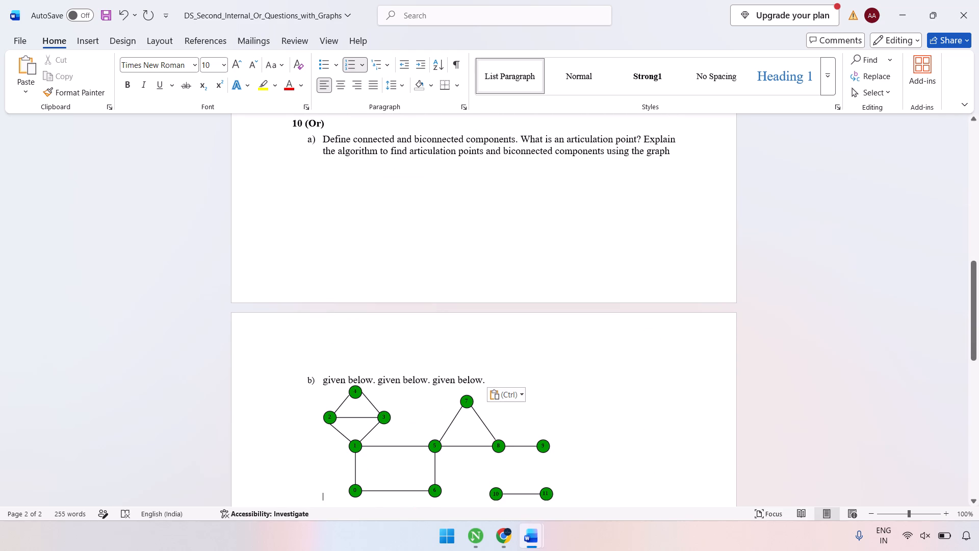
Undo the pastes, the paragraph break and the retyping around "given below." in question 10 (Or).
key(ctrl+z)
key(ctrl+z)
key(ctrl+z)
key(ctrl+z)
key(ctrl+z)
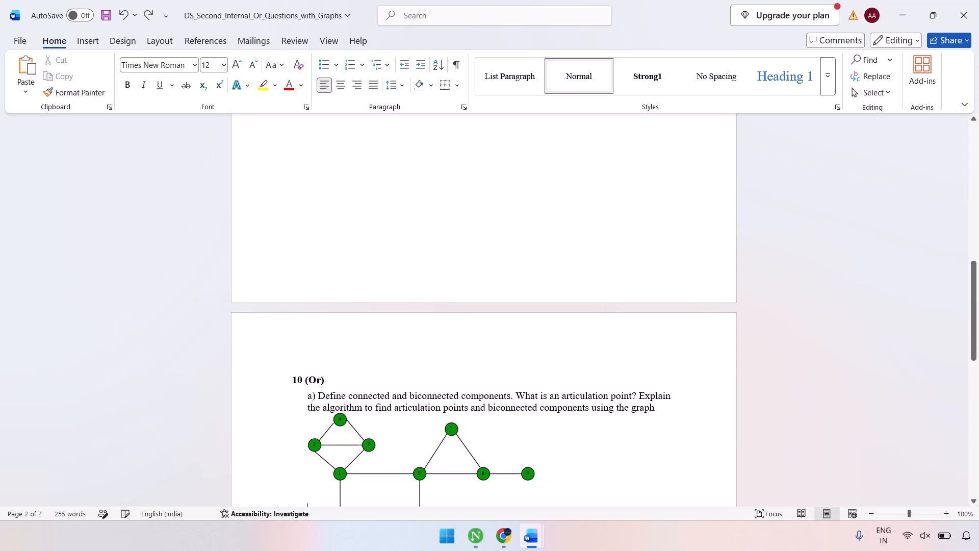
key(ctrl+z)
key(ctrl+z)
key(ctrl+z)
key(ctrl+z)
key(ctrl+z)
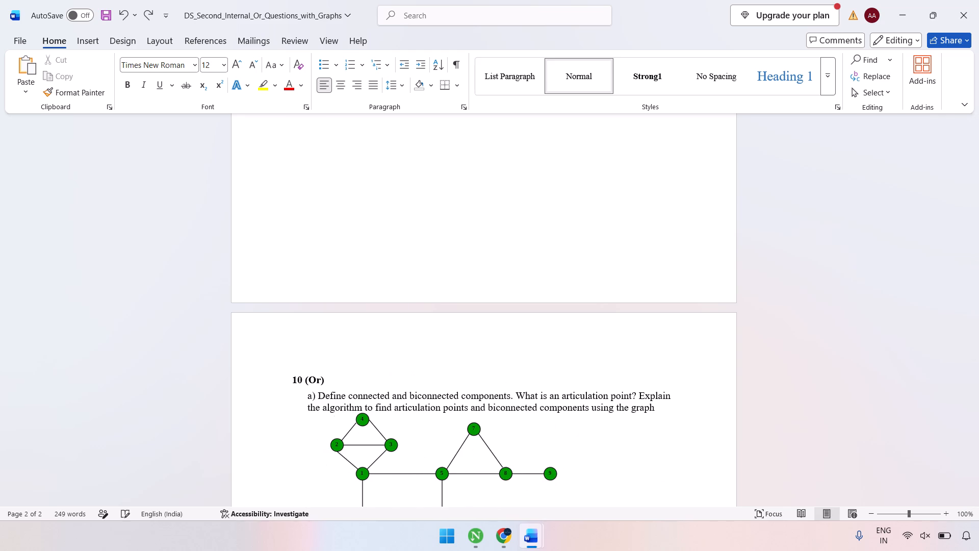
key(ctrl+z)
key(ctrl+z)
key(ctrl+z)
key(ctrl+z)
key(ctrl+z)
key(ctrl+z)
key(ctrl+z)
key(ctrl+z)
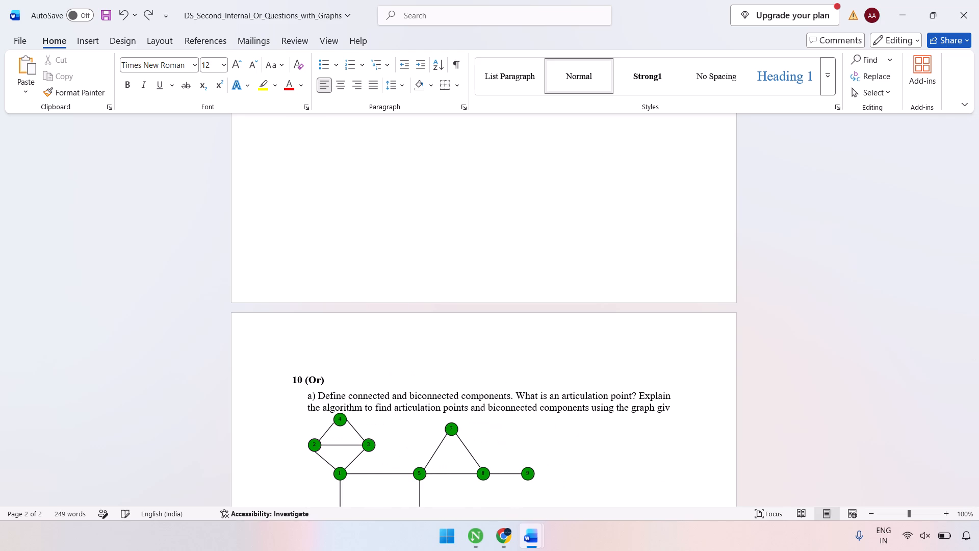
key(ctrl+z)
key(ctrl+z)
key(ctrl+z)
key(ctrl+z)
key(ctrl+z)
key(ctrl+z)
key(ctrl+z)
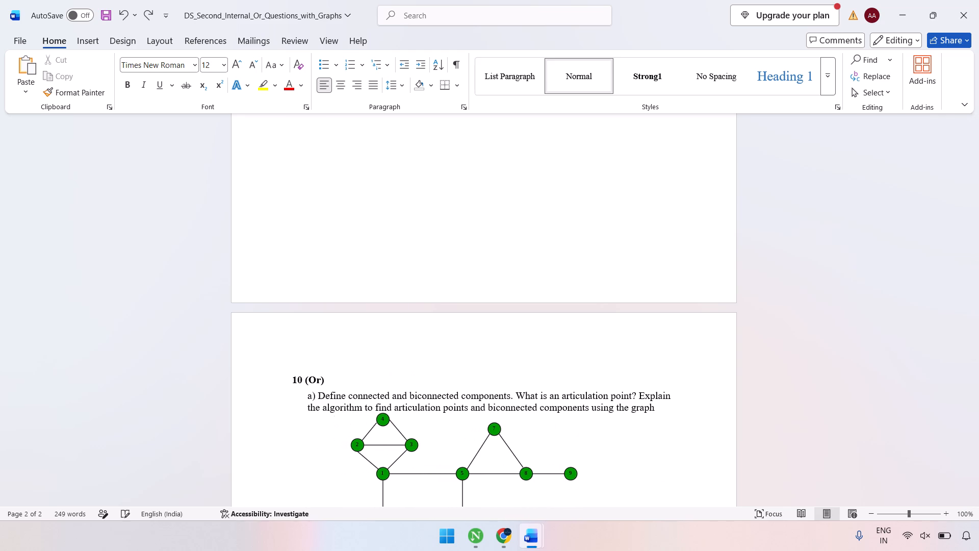
Undo back past the question 10 (Or) graph edits, and redo the question 8 (Or) graph enlargement and the green-node picture replacement.
key(ctrl+z)
key(ctrl+z)
key(ctrl+z)
key(ctrl+z)
key(ctrl+z)
key(ctrl+z)
key(ctrl+z)
key(ctrl+z)
key(ctrl+z)
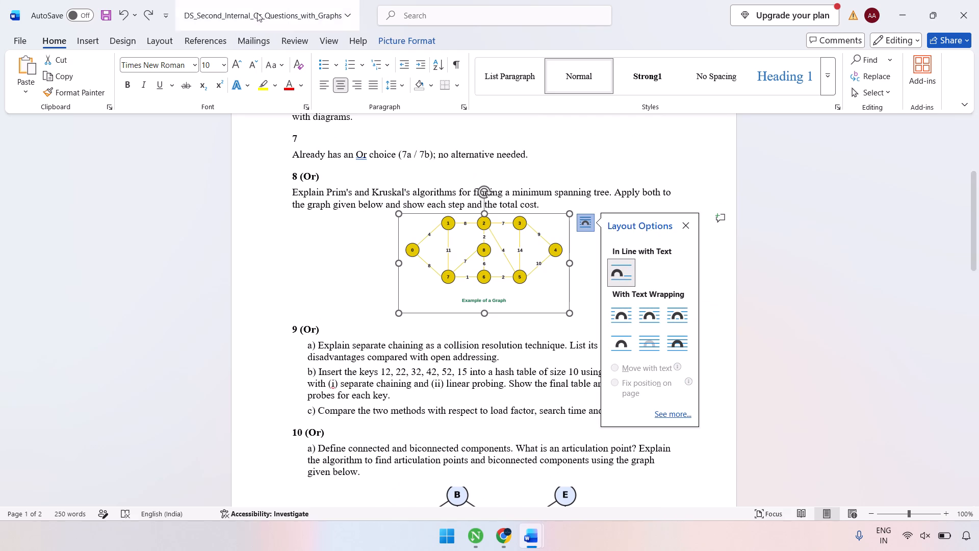
click(149, 15)
click(149, 15)
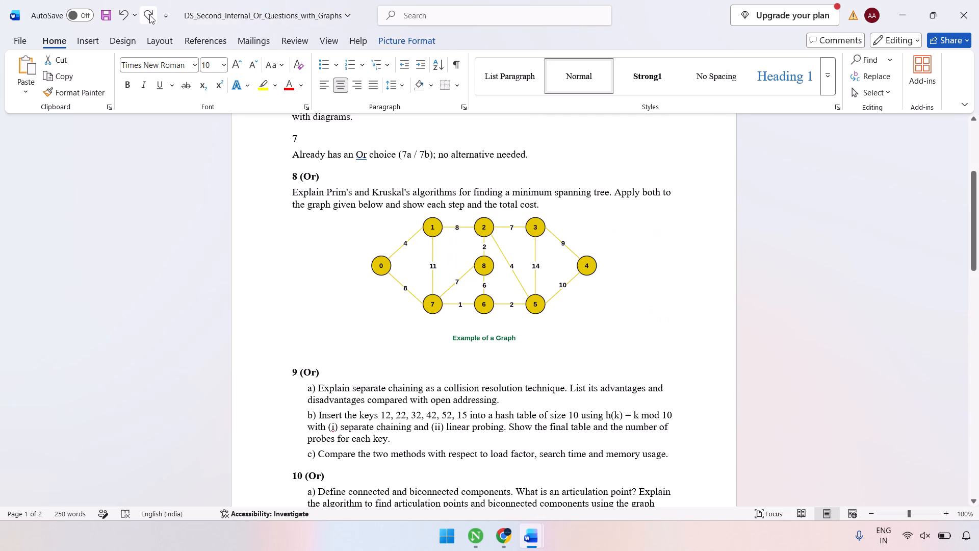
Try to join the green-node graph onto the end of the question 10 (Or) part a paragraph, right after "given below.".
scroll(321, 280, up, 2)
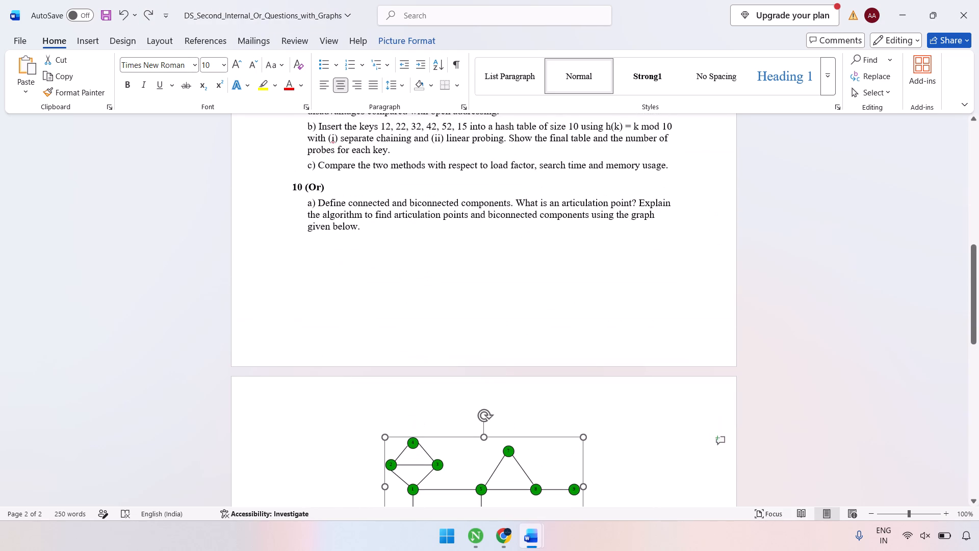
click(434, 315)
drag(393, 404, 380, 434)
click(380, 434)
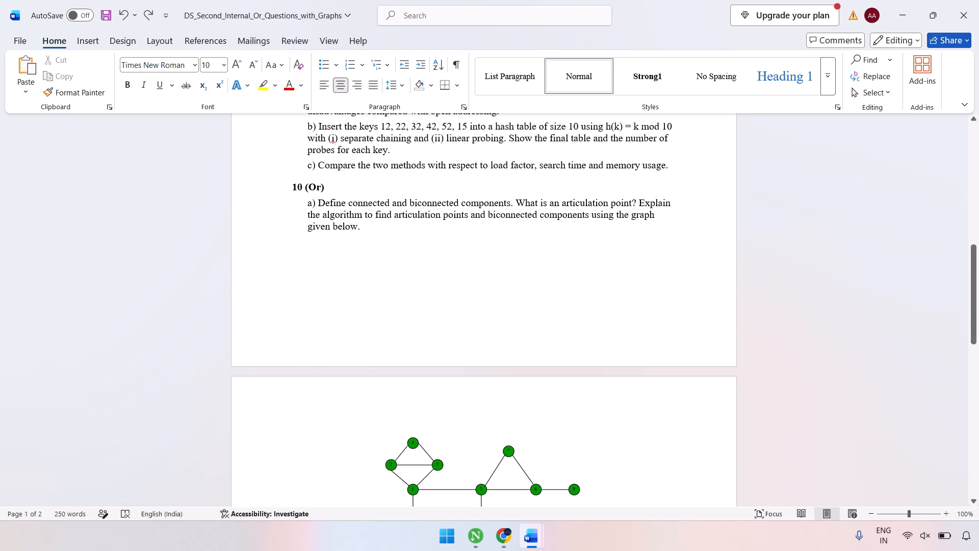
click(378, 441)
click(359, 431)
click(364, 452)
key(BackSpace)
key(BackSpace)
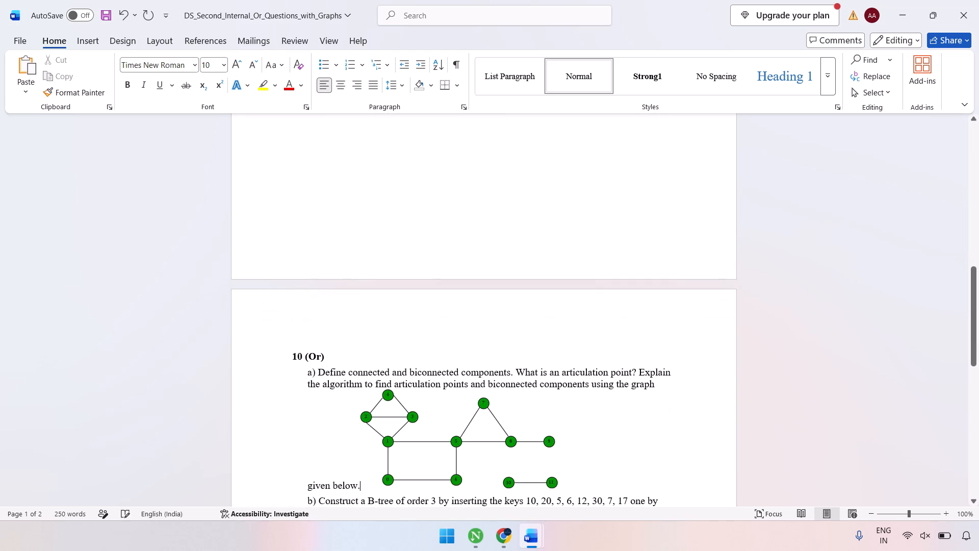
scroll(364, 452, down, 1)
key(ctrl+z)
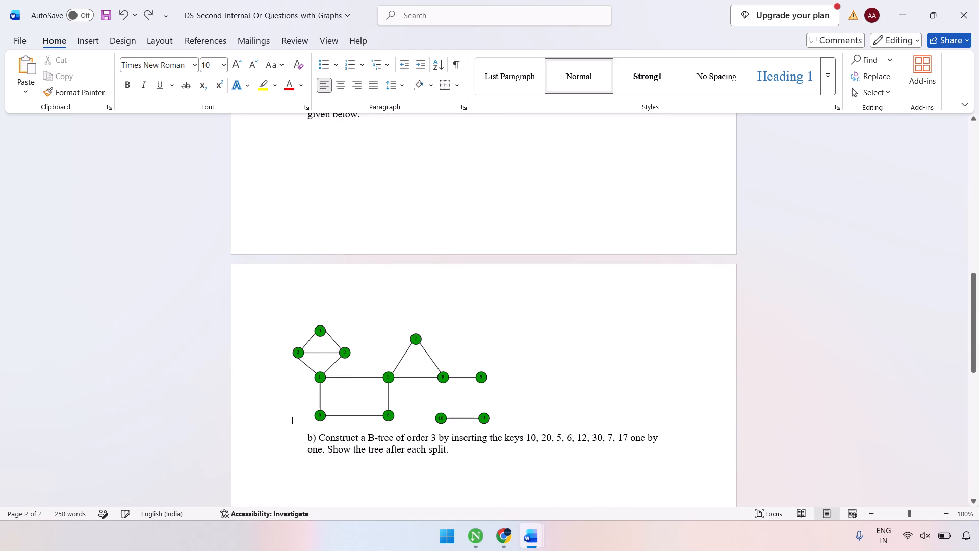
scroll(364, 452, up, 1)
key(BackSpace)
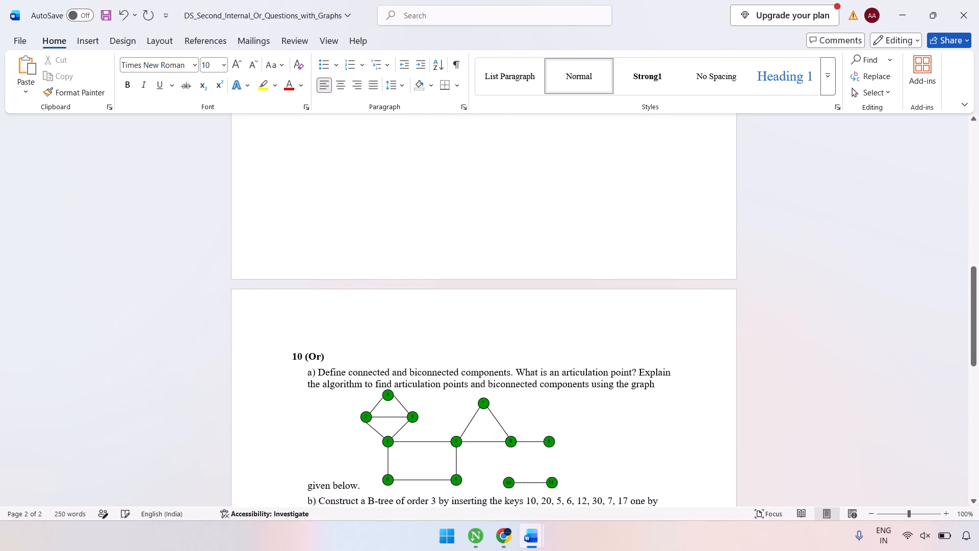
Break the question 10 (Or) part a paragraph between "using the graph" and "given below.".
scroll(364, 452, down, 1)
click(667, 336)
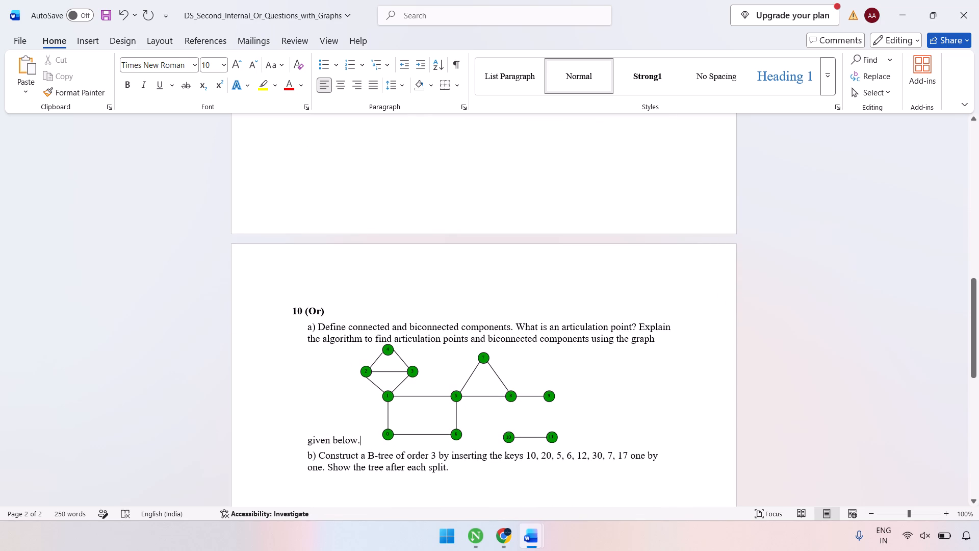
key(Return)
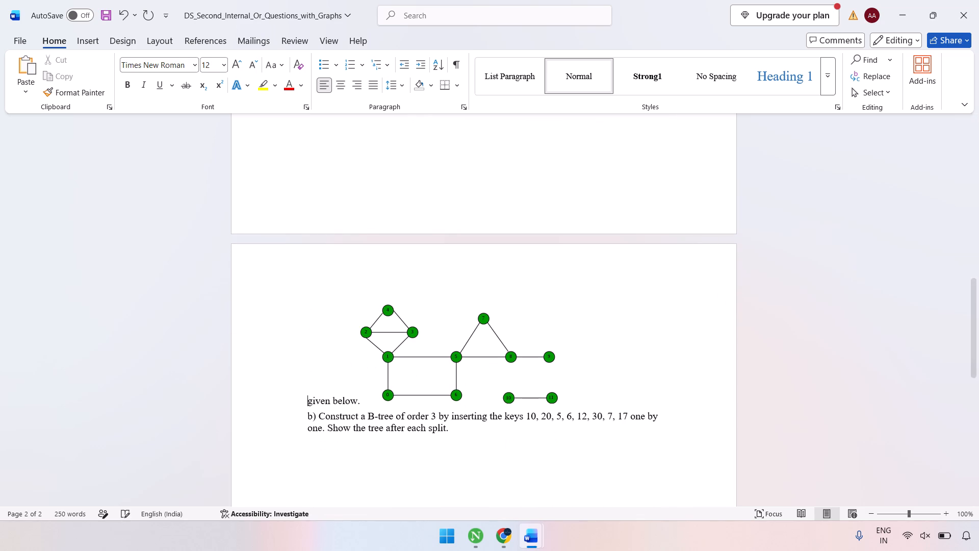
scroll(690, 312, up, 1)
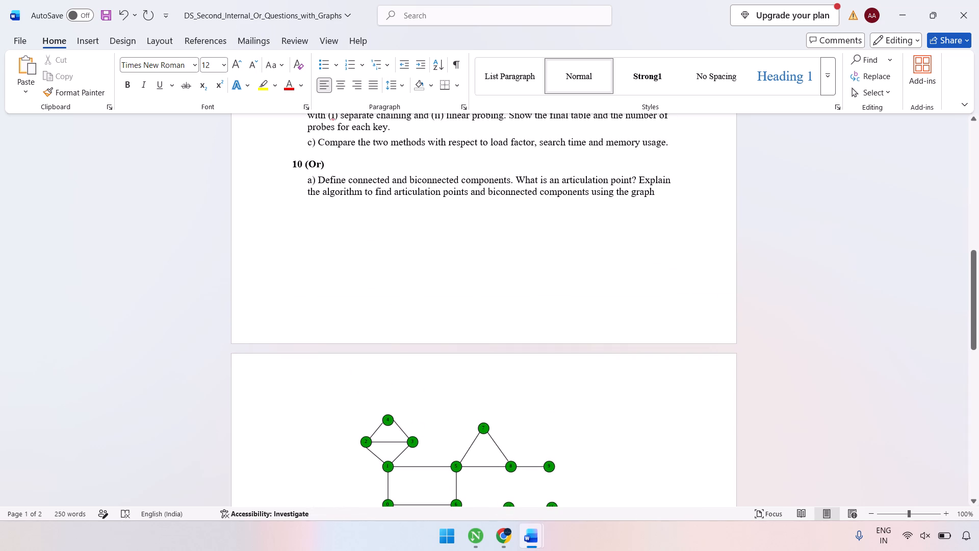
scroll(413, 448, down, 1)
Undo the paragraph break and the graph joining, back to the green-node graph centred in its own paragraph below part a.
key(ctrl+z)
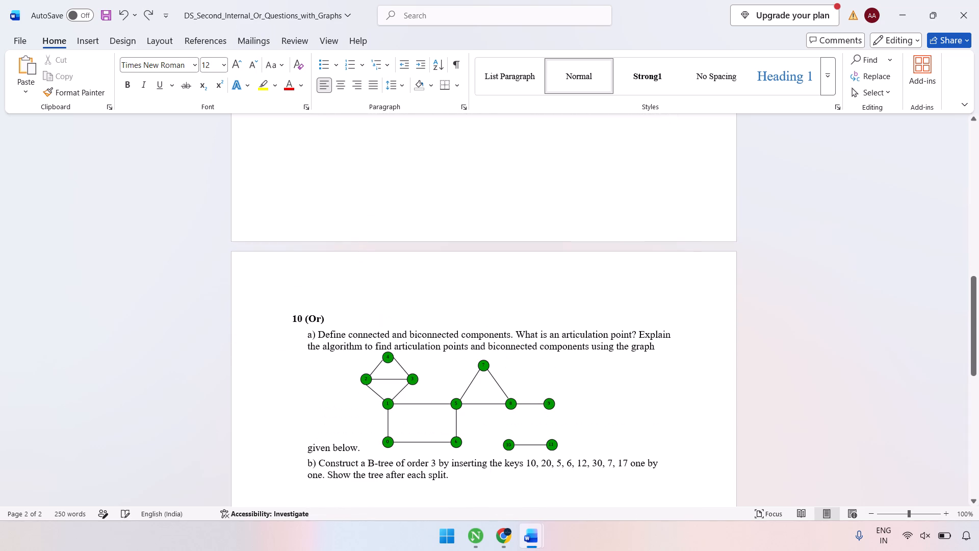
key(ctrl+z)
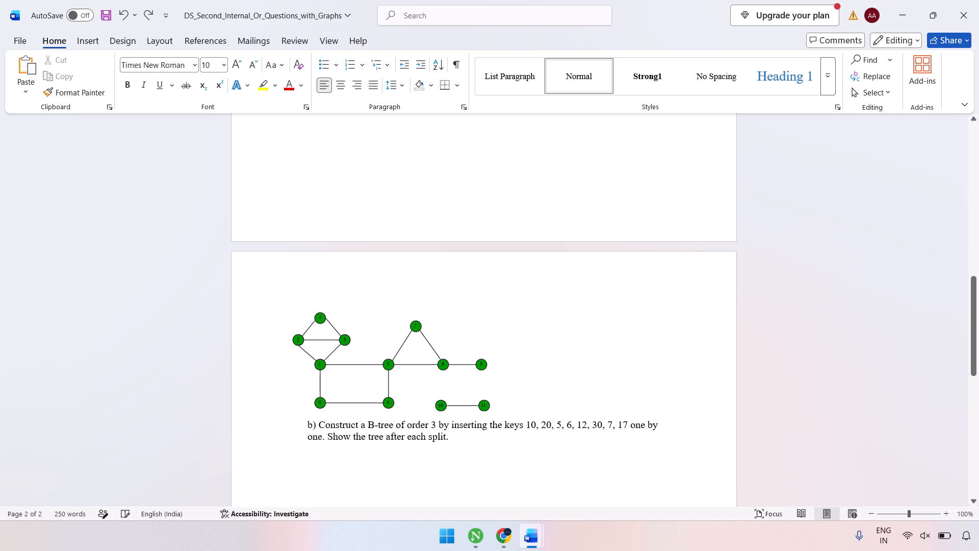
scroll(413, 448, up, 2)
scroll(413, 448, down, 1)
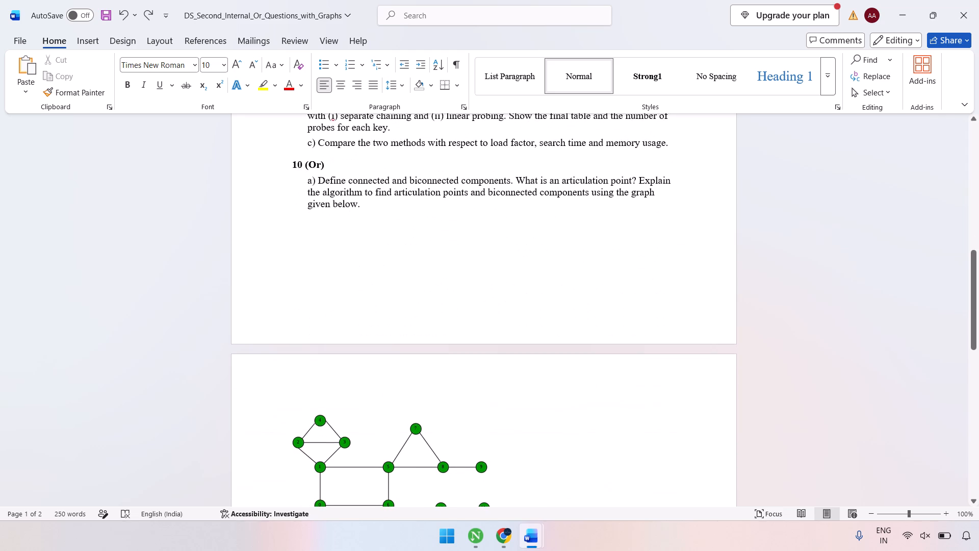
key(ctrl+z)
Review the layout of the alternative Or questions and their graphs across both pages.
scroll(413, 448, down, 3)
scroll(413, 448, up, 2)
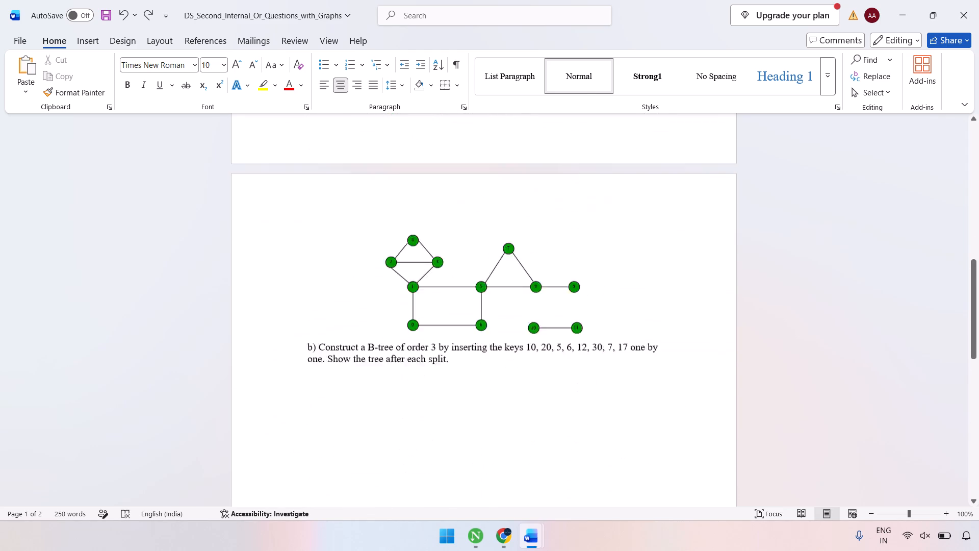
scroll(413, 448, up, 7)
scroll(413, 448, down, 1)
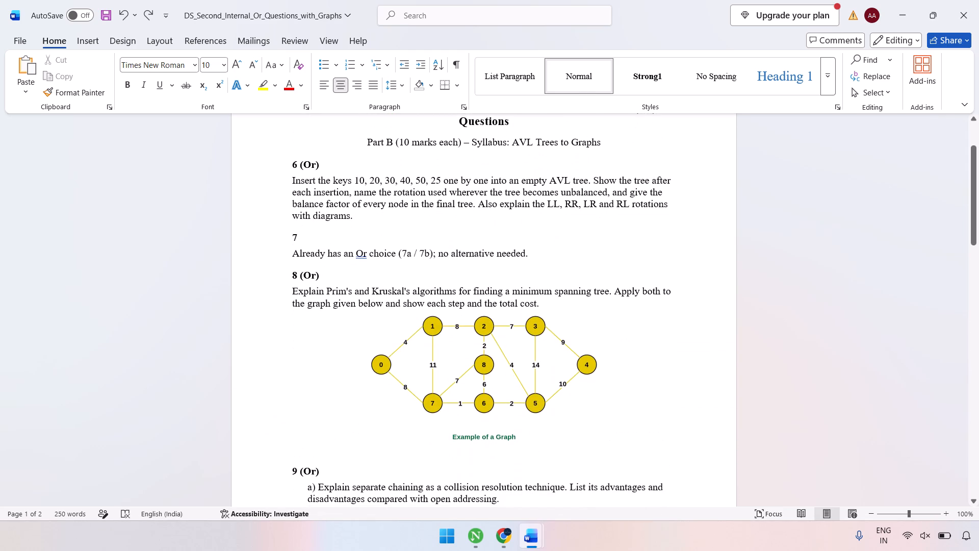
scroll(288, 236, up, 3)
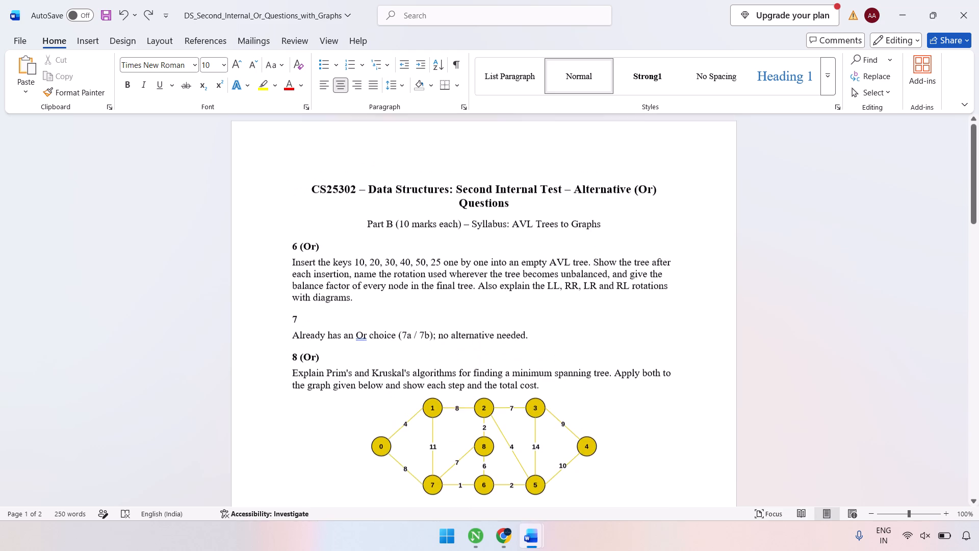
scroll(288, 236, down, 5)
scroll(288, 236, up, 4)
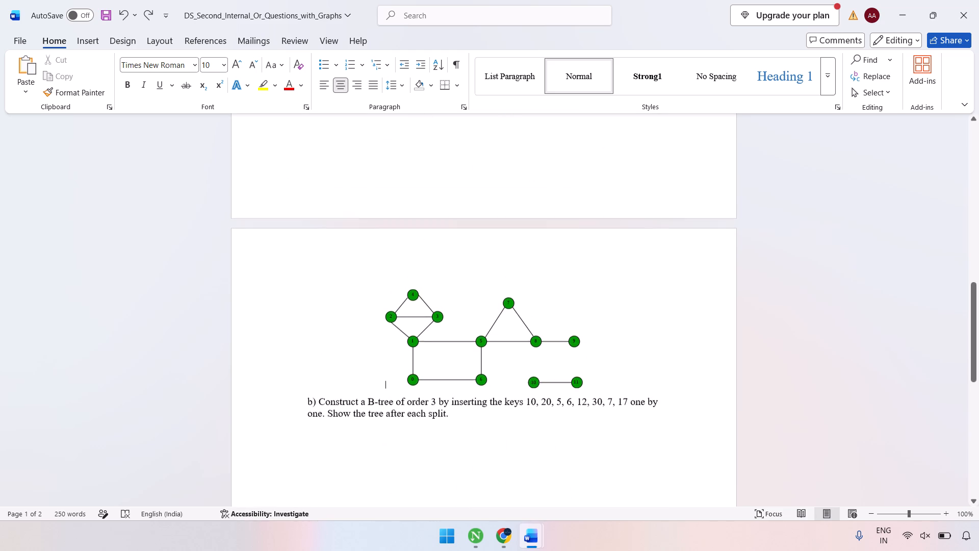
scroll(288, 236, up, 1)
scroll(288, 236, down, 1)
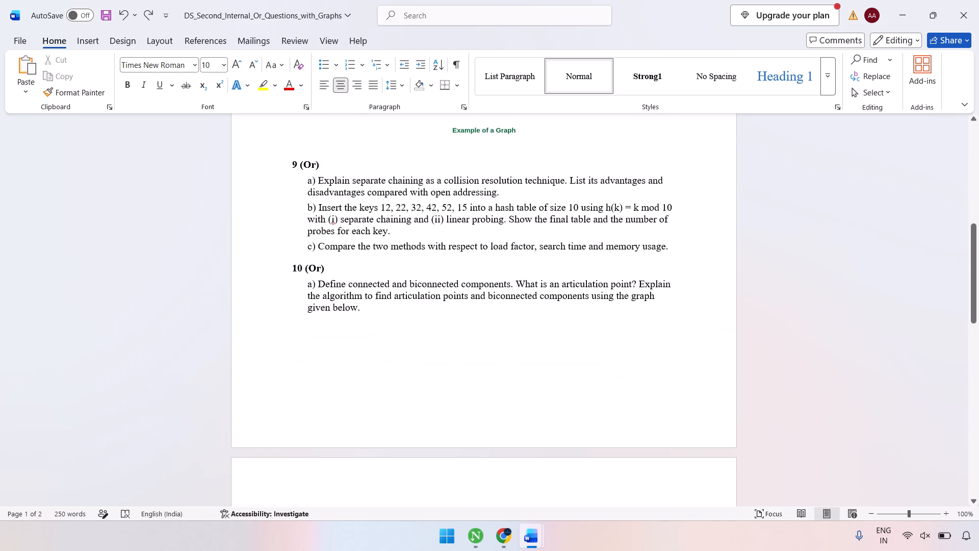
scroll(288, 236, down, 1)
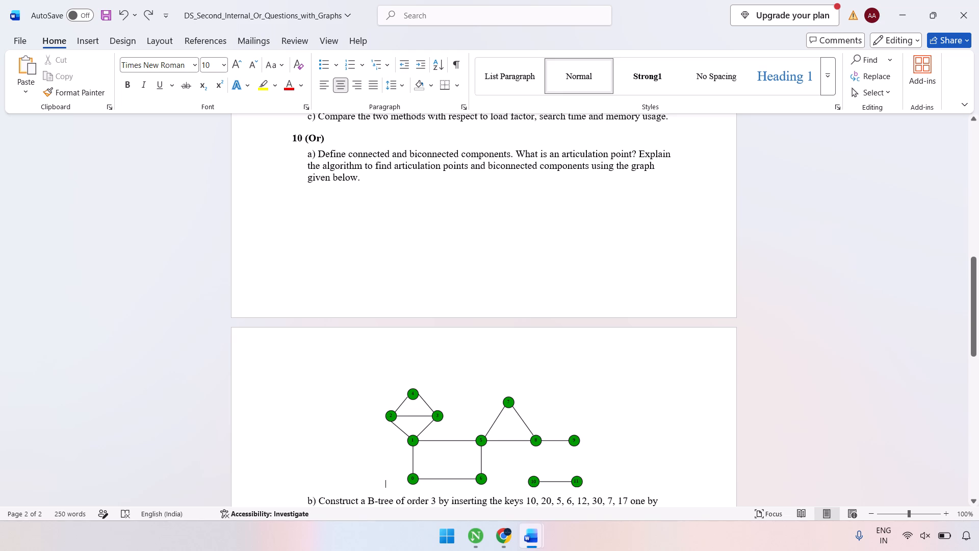
Save the alternative Or questions document with its graphs.
scroll(288, 236, down, 1)
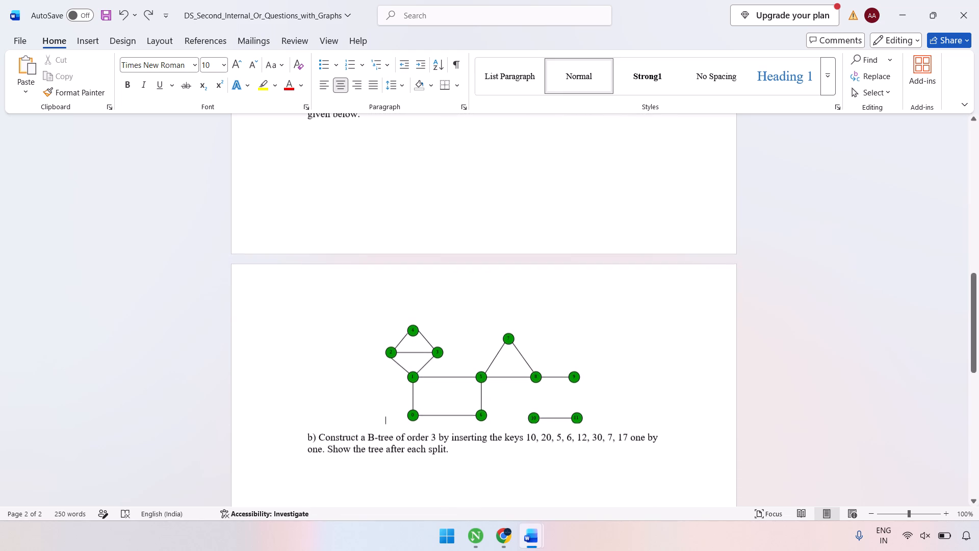
scroll(288, 236, up, 1)
scroll(288, 236, down, 1)
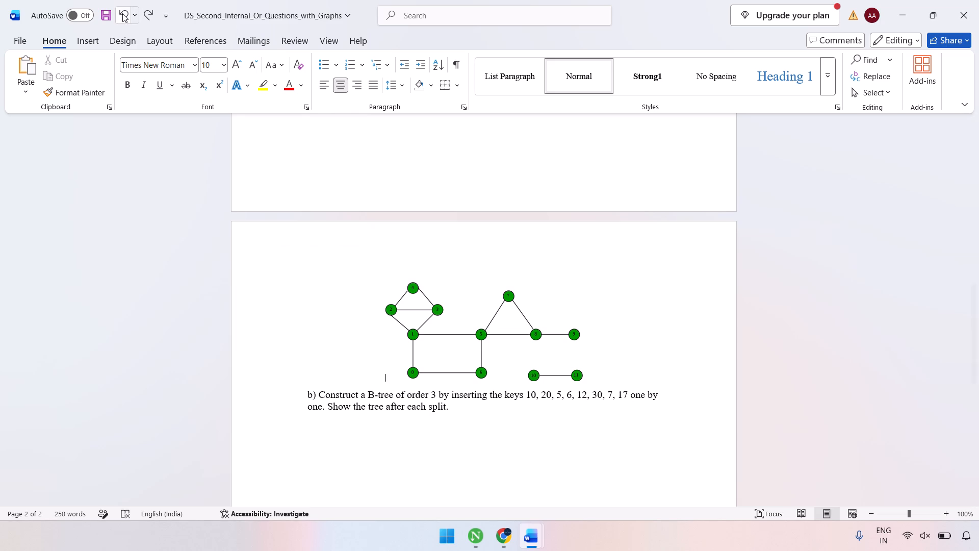
click(94, 42)
click(66, 44)
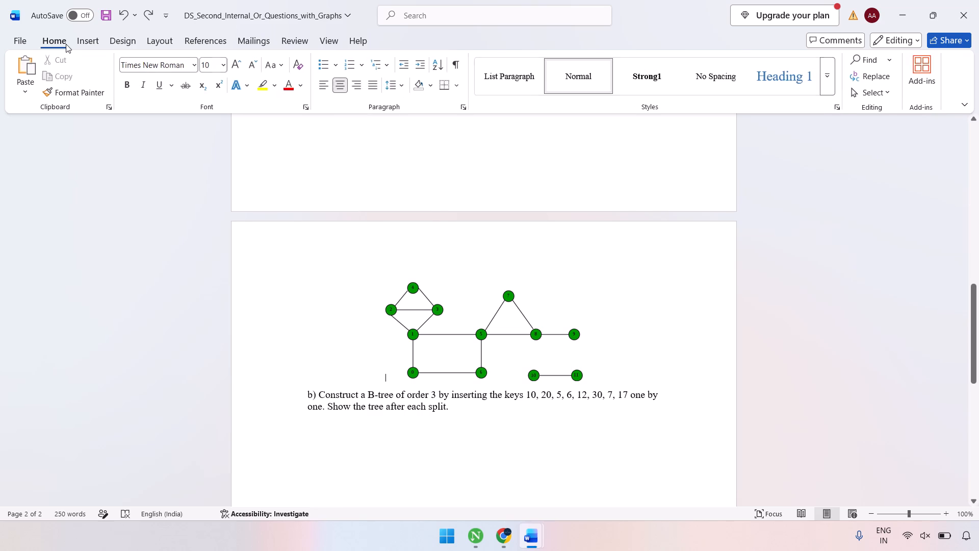
click(93, 46)
click(98, 13)
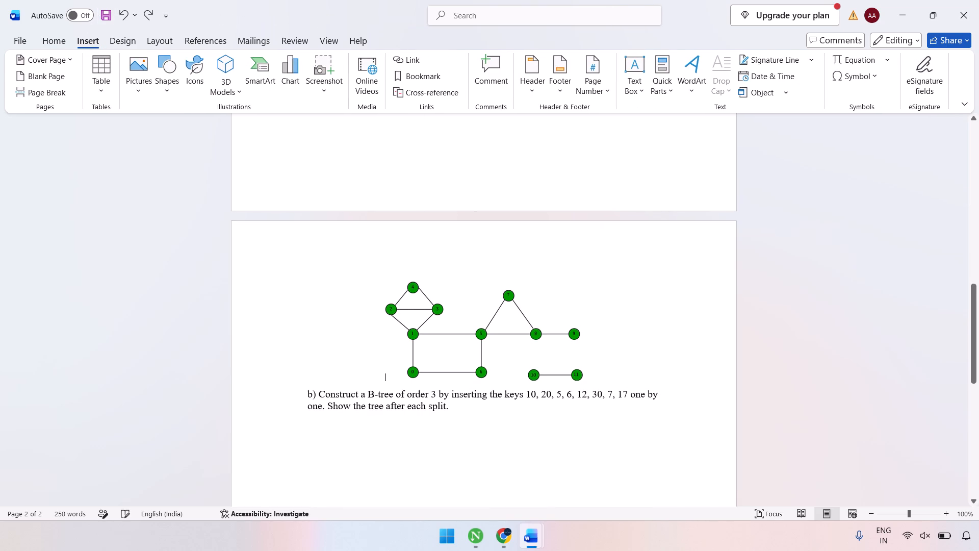
Switch to Chrome and review the header, Part A and Part B of the SECOND INTERNAL TEST document.
scroll(295, 198, up, 14)
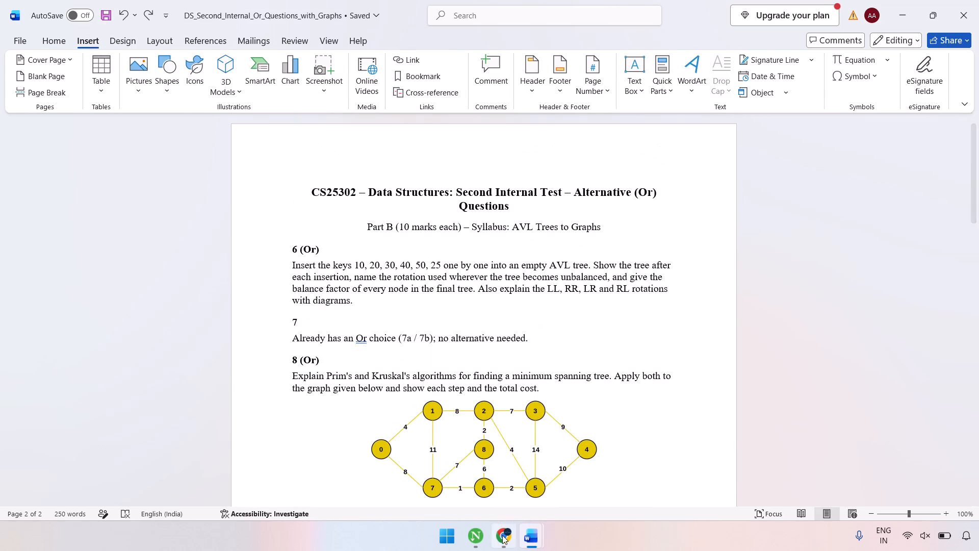
click(502, 535)
scroll(517, 335, up, 2)
click(517, 0)
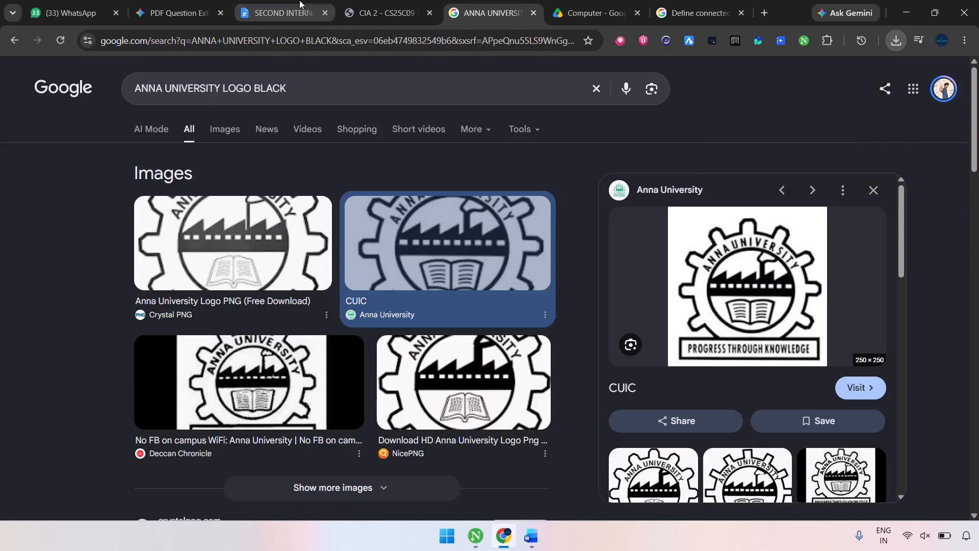
click(299, 0)
scroll(353, 240, down, 5)
scroll(353, 240, up, 9)
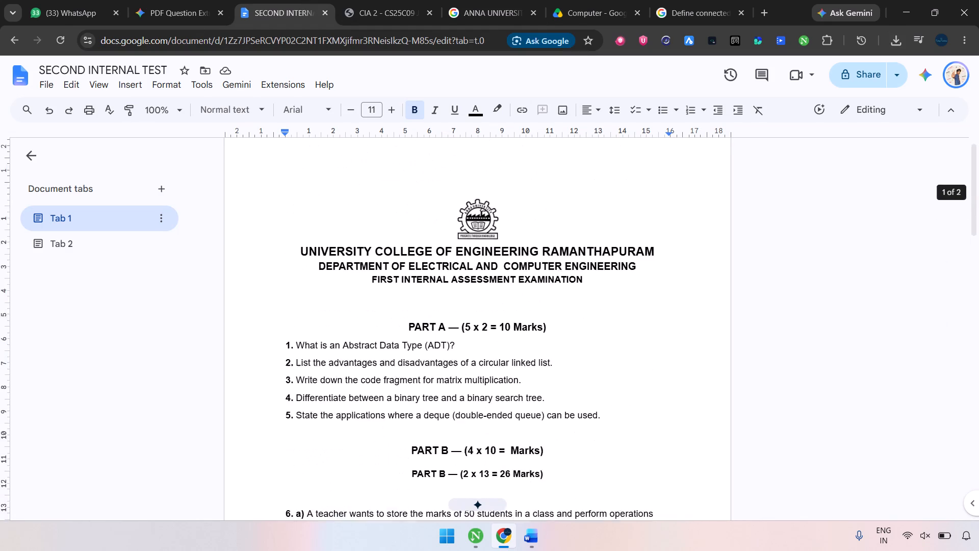
scroll(403, 293, down, 3)
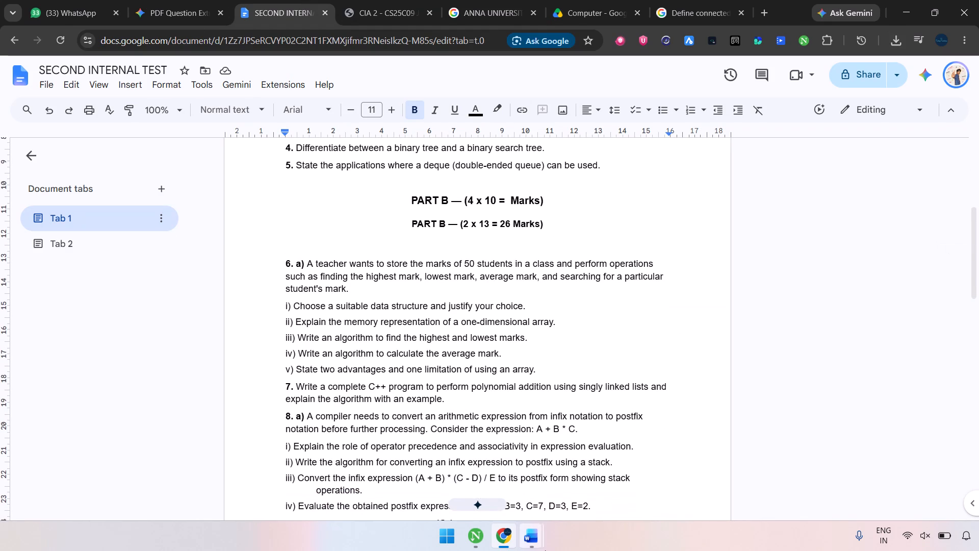
Return to Word and review all the alternative Or questions and their graph figures across both pages.
click(539, 544)
click(588, 498)
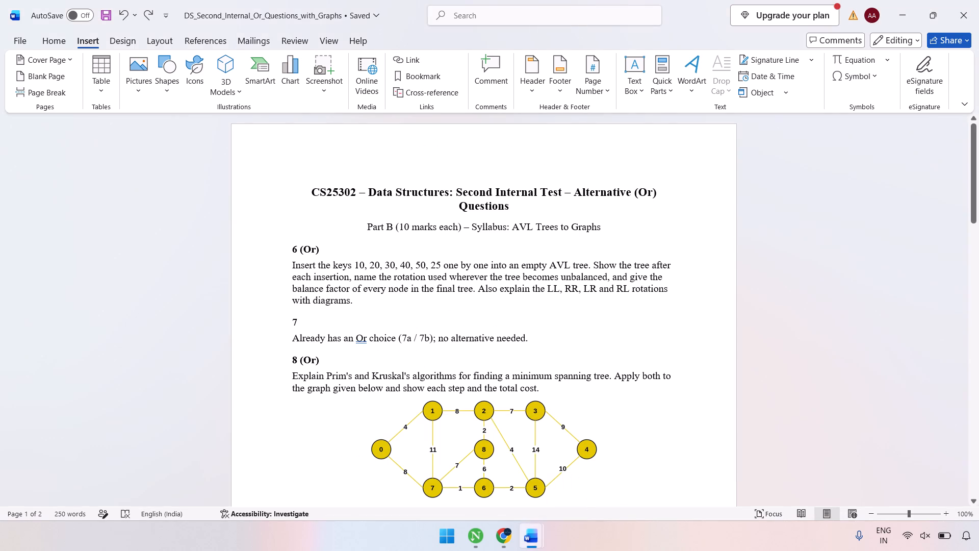
scroll(507, 451, down, 1)
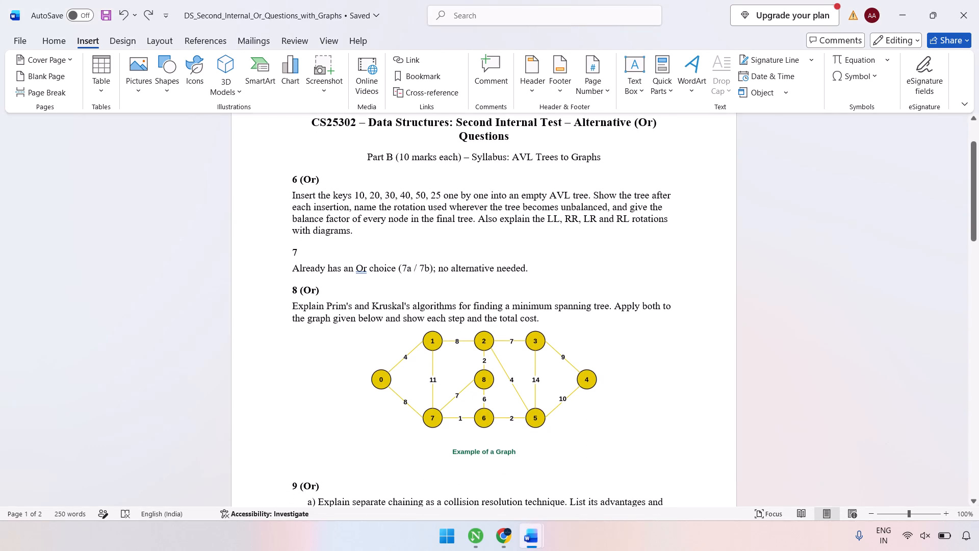
scroll(507, 451, up, 1)
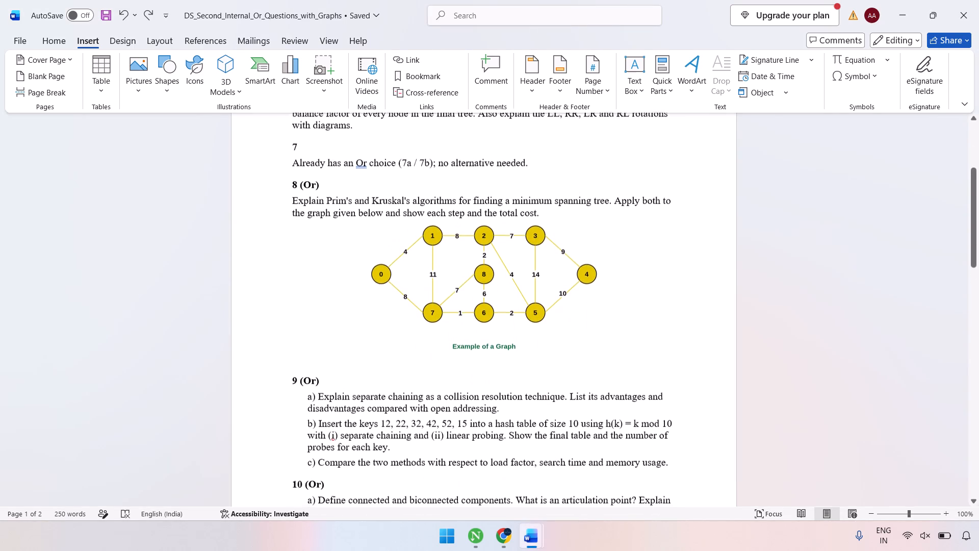
scroll(507, 451, up, 1)
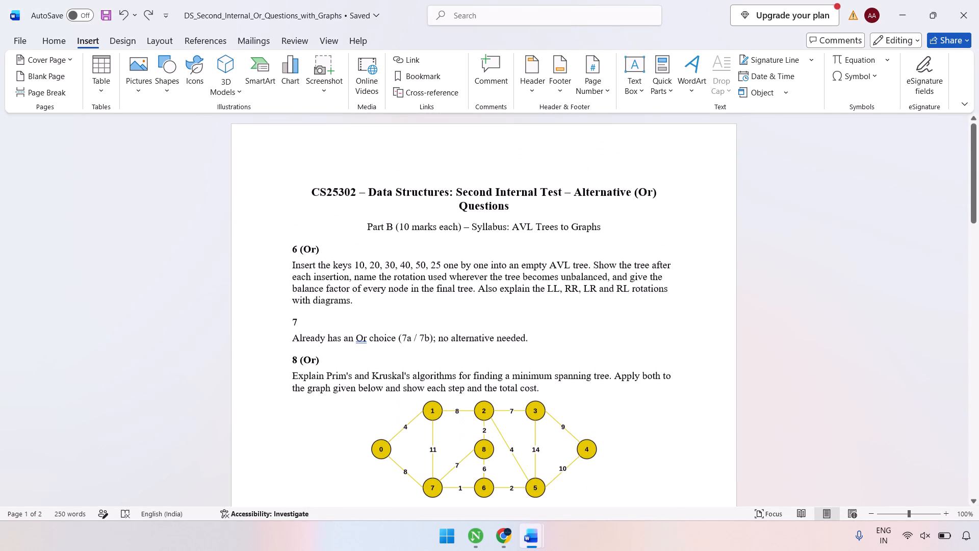
scroll(507, 451, down, 2)
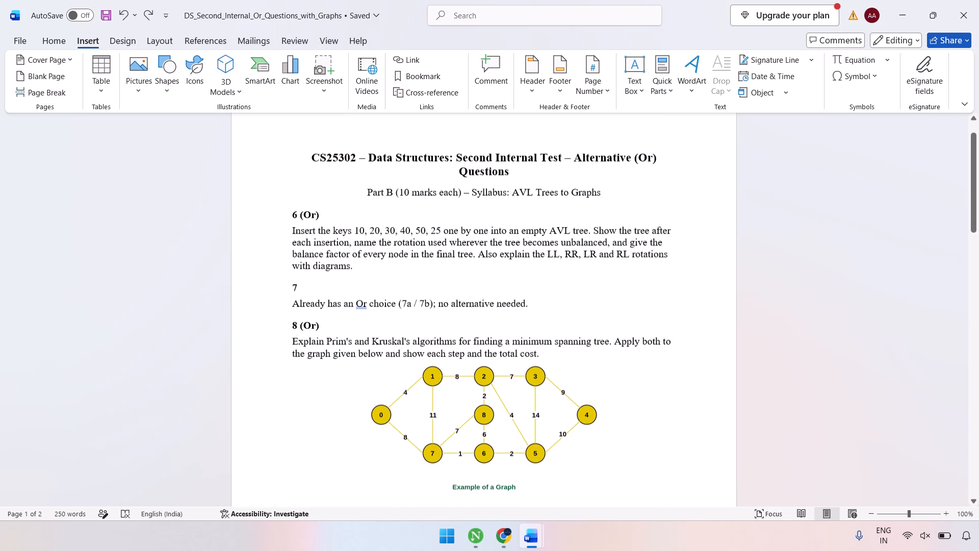
scroll(507, 451, down, 2)
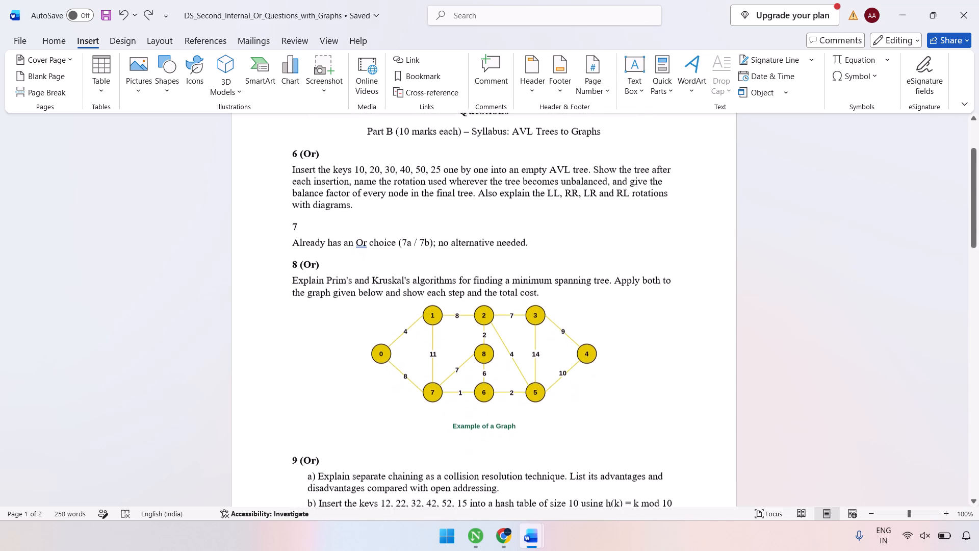
scroll(507, 451, down, 3)
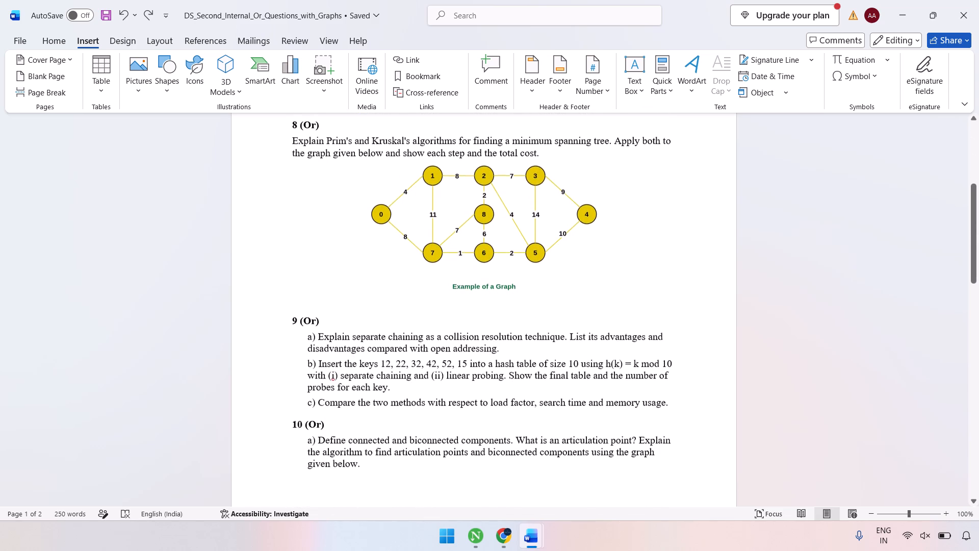
scroll(507, 451, down, 5)
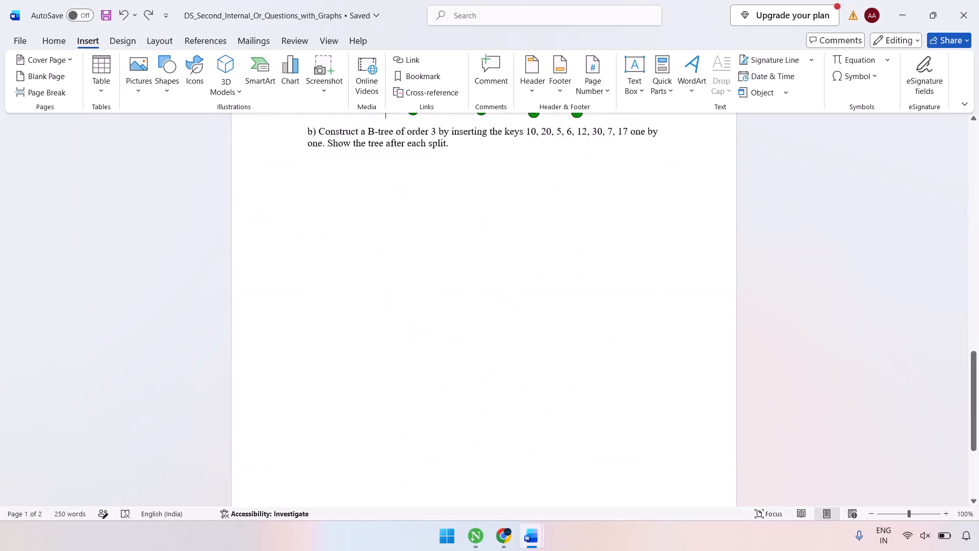
scroll(507, 451, up, 9)
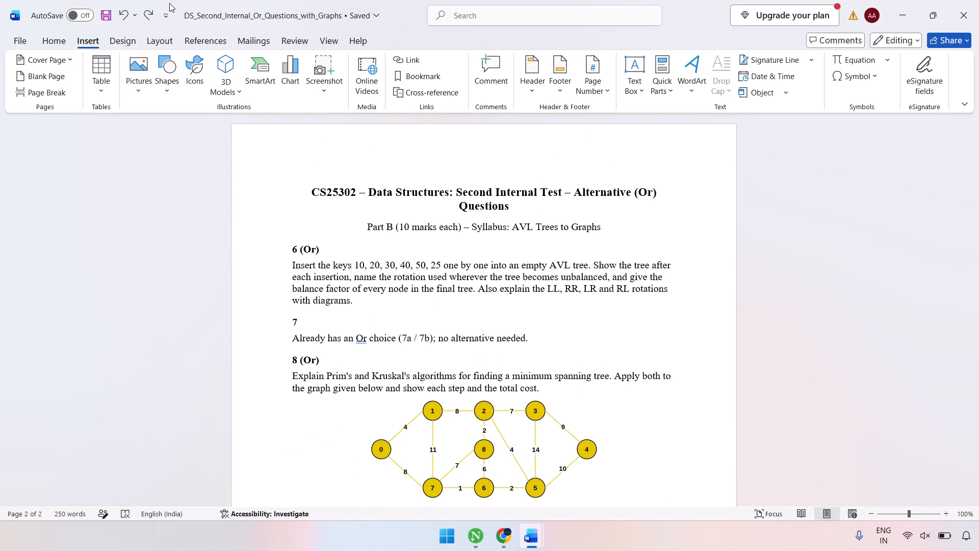
Save the alternative Or questions document again.
click(230, 24)
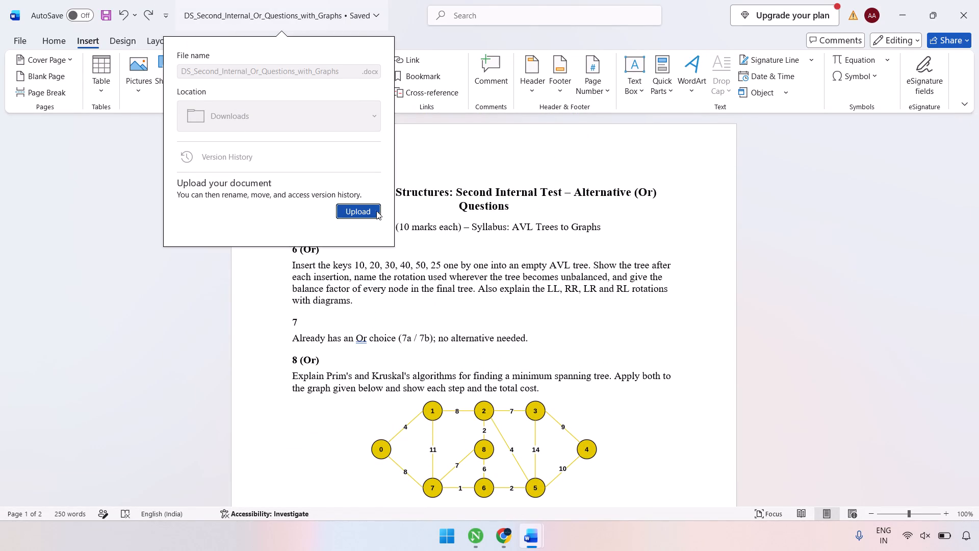
click(32, 158)
click(17, 46)
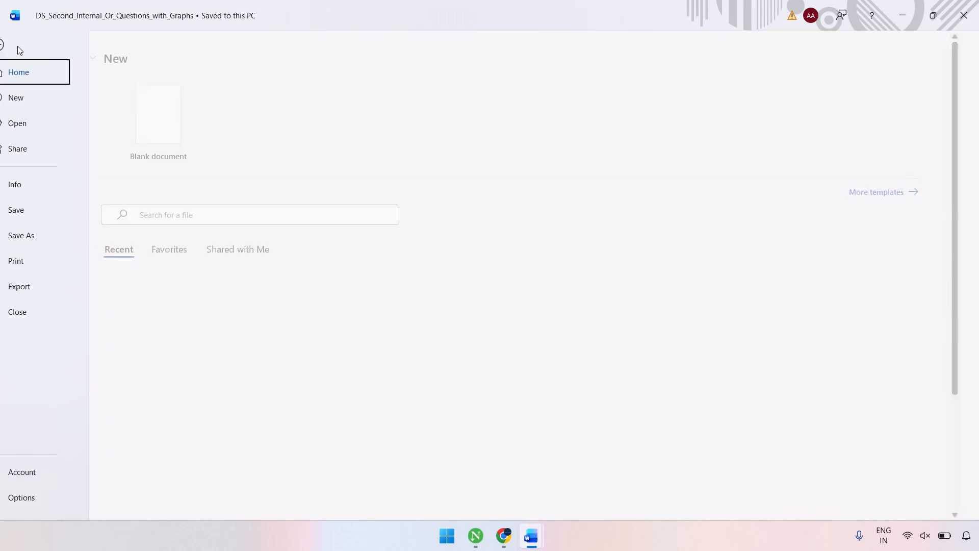
click(55, 213)
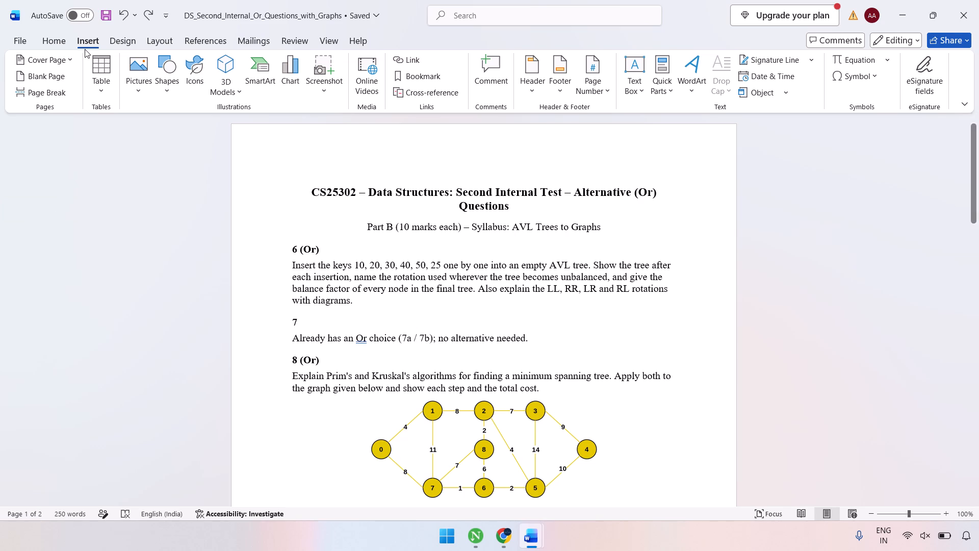
Examine both pages of the alternative Or questions document in the print preview.
click(13, 47)
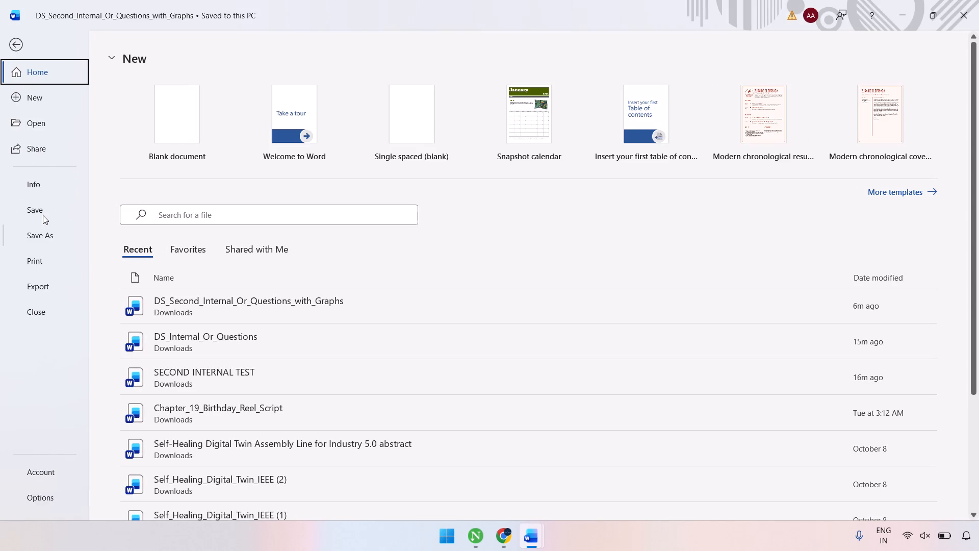
click(50, 267)
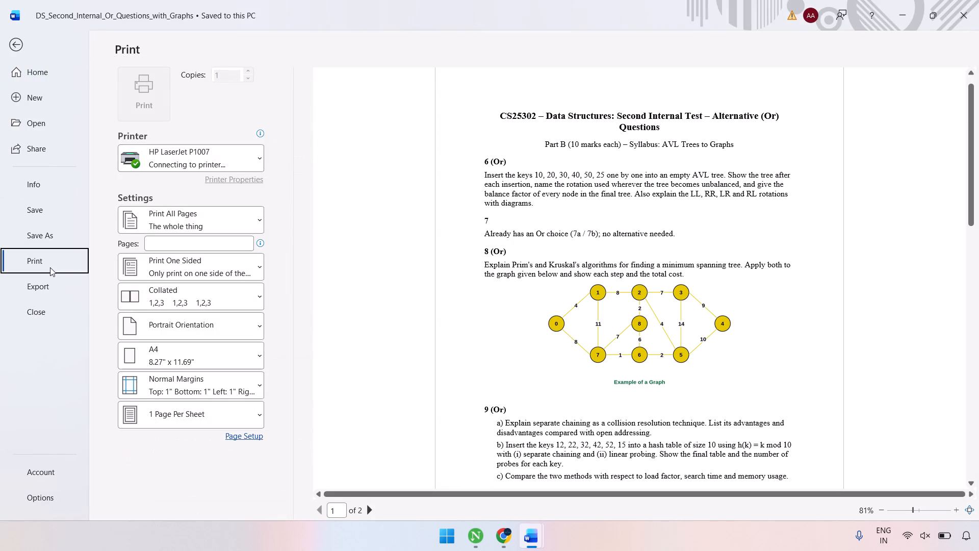
scroll(414, 285, down, 8)
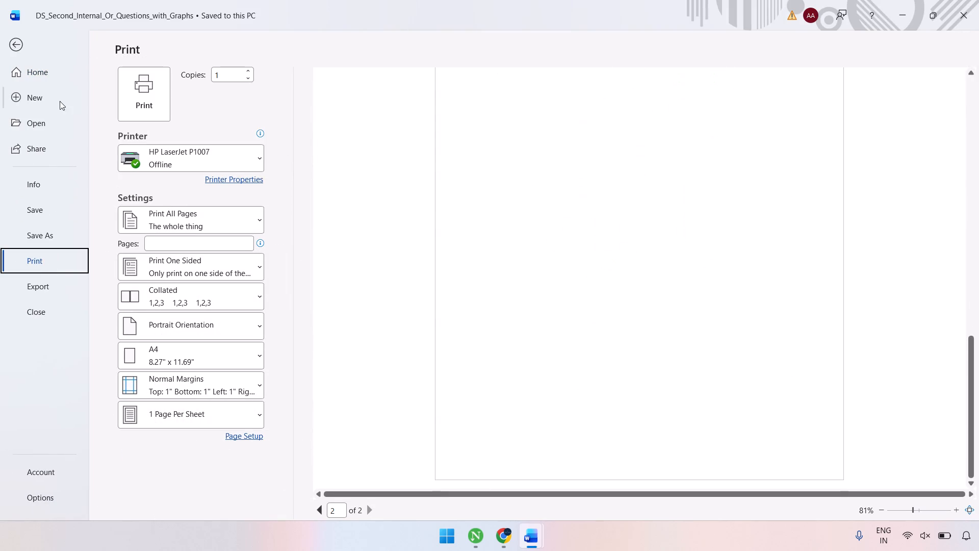
click(16, 48)
Use Save As to store DS_Second_Internal_Or_Questions_with_Graphs as a Word Document in the Downloads folder.
click(16, 35)
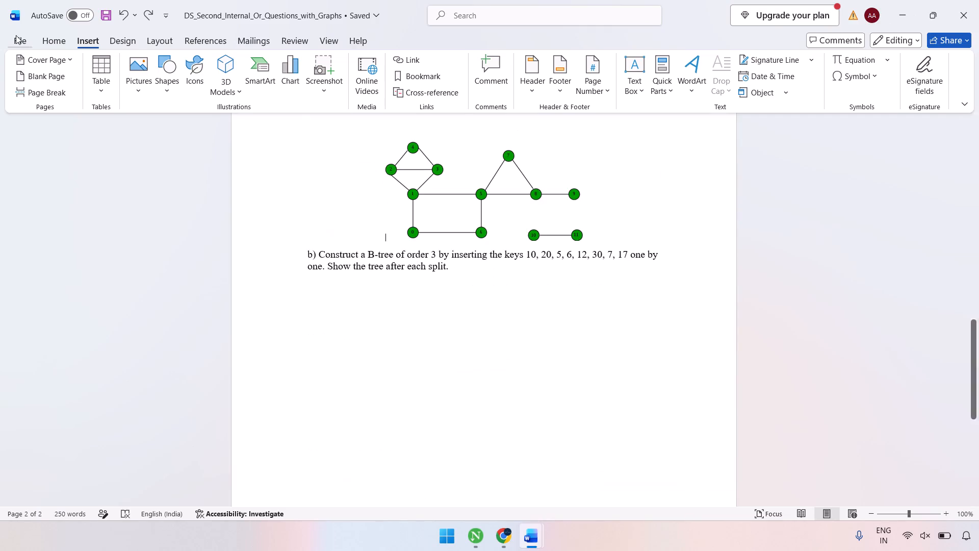
click(46, 237)
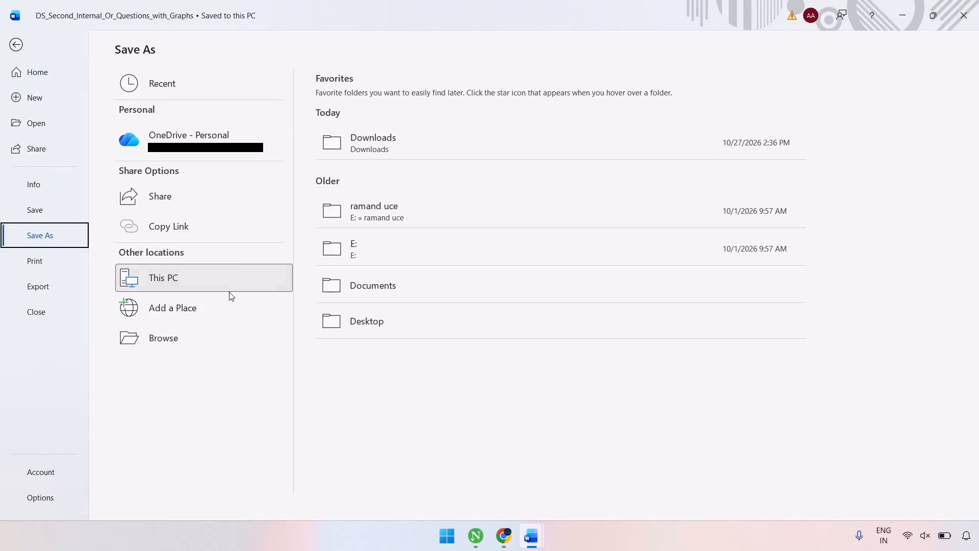
click(228, 263)
click(239, 273)
click(218, 338)
scroll(59, 176, down, 2)
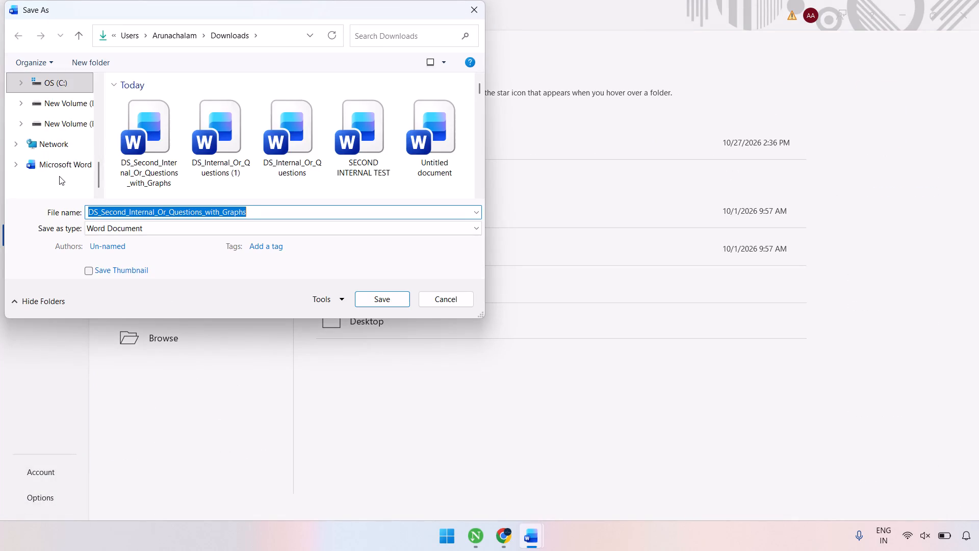
scroll(59, 176, up, 5)
click(62, 190)
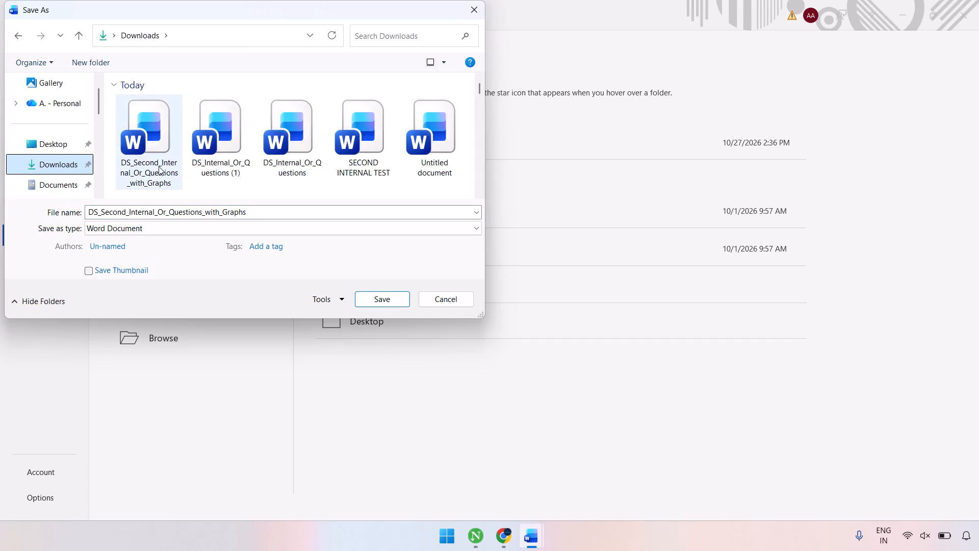
scroll(159, 166, down, 1)
scroll(159, 166, up, 1)
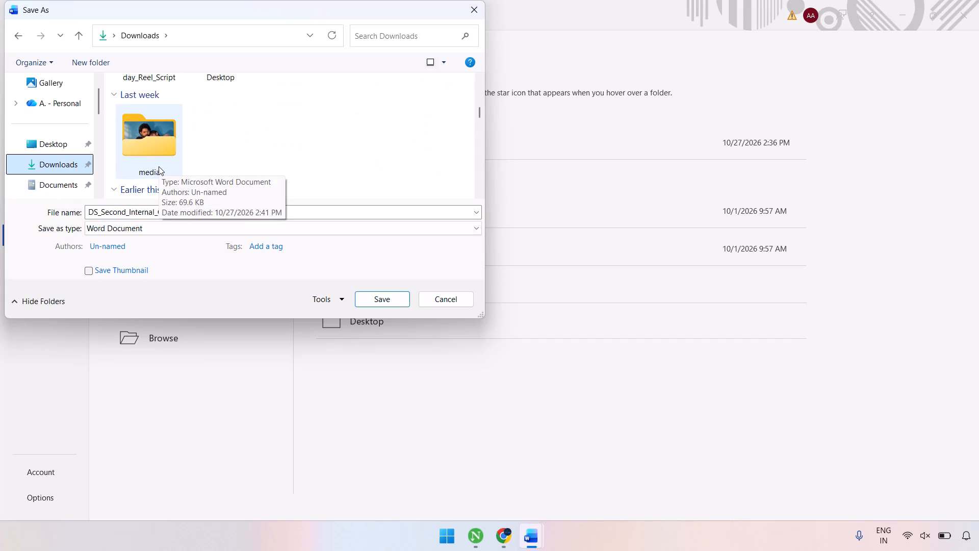
scroll(159, 166, up, 1)
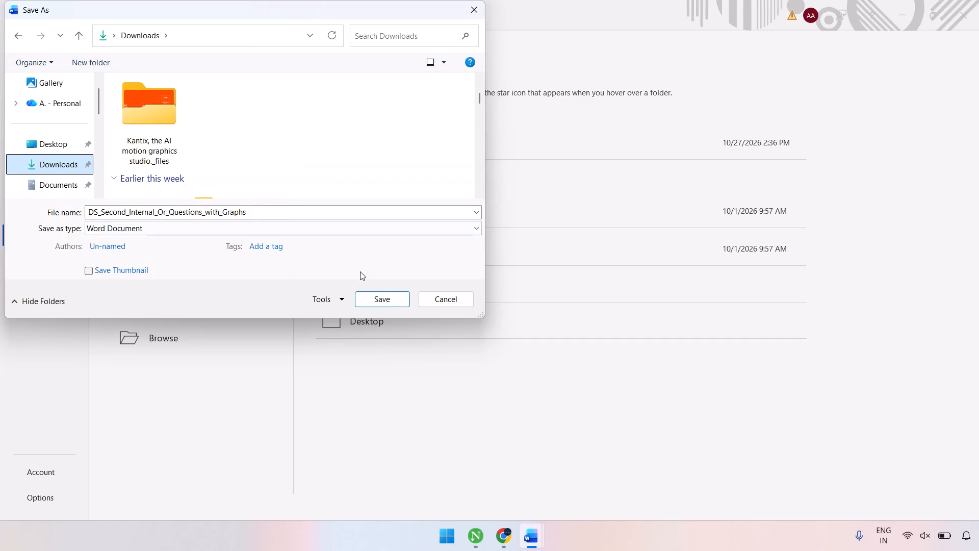
click(381, 306)
Switch to the SECOND INTERNAL TEST document in Google Docs in Chrome.
click(513, 545)
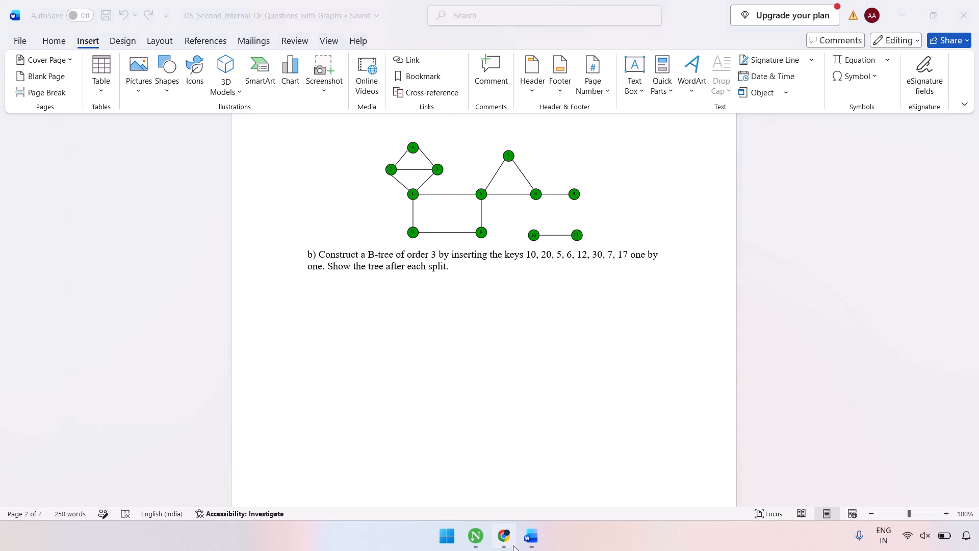
scroll(388, 304, down, 1)
scroll(388, 304, up, 3)
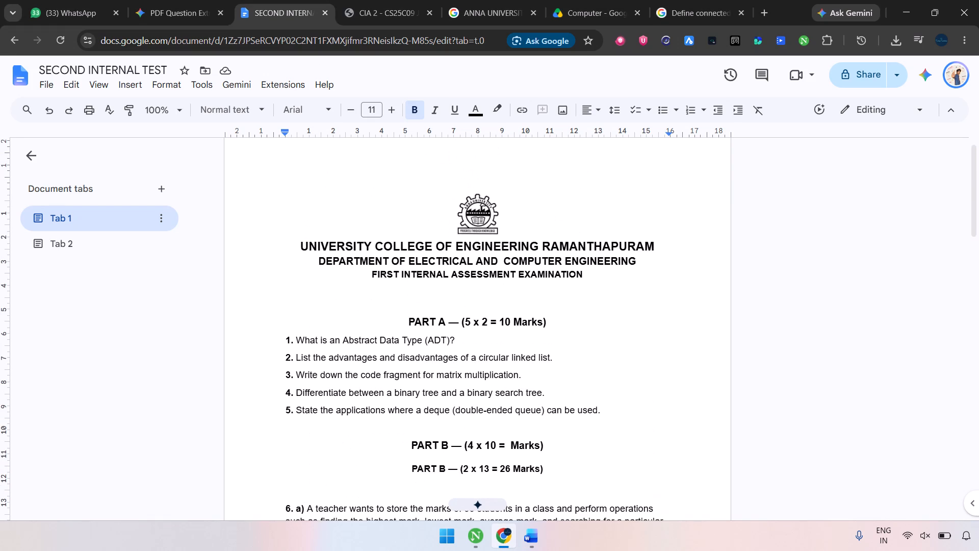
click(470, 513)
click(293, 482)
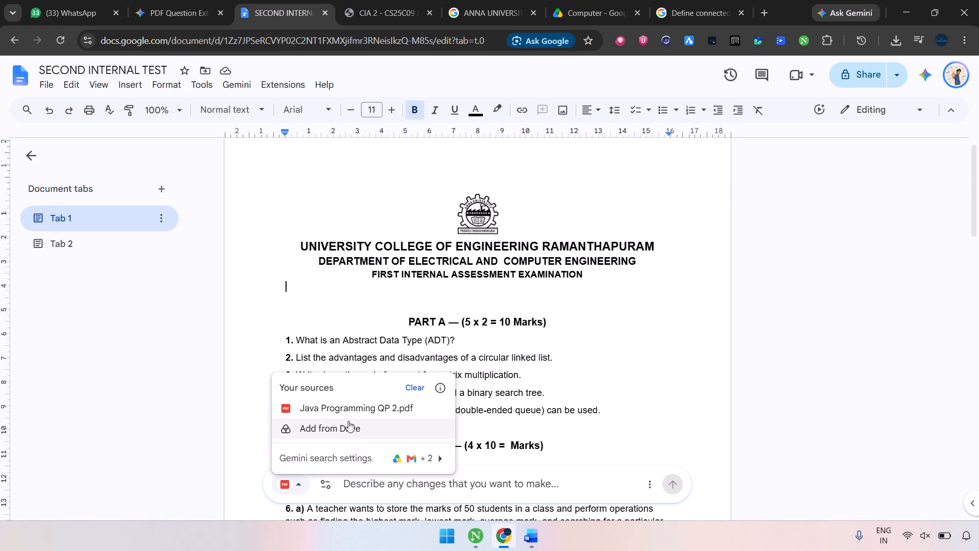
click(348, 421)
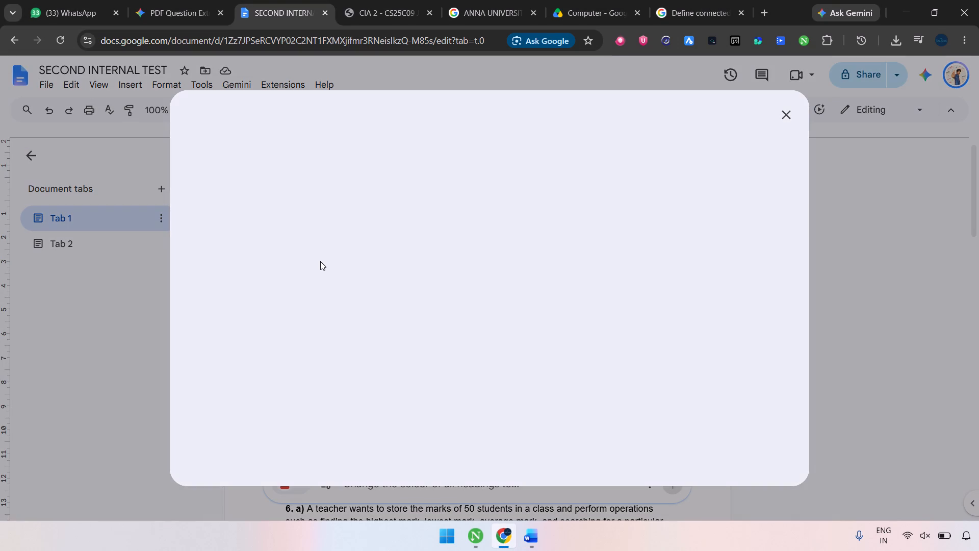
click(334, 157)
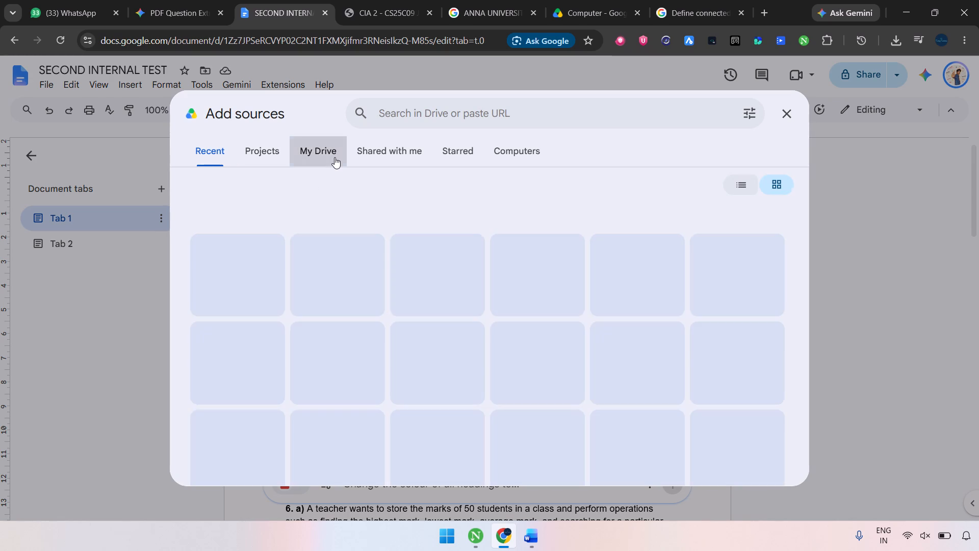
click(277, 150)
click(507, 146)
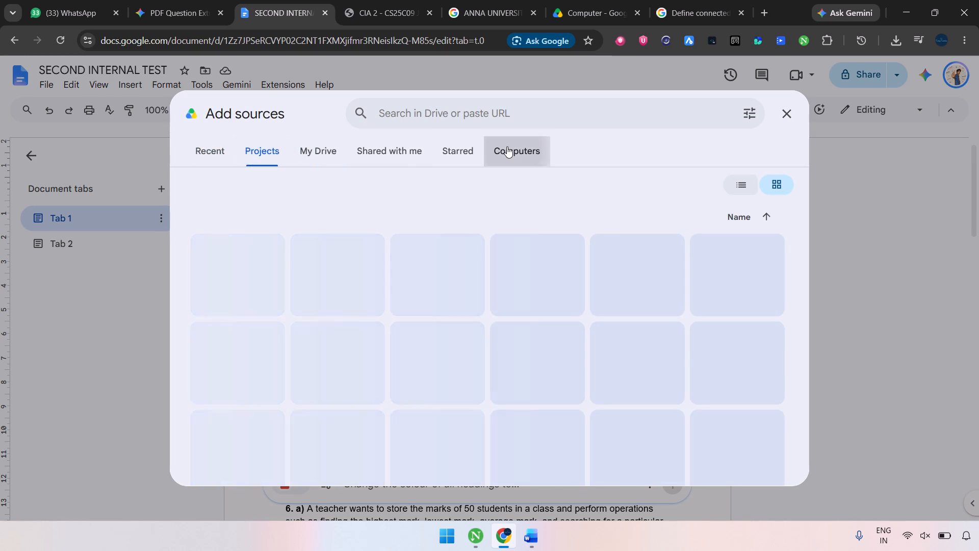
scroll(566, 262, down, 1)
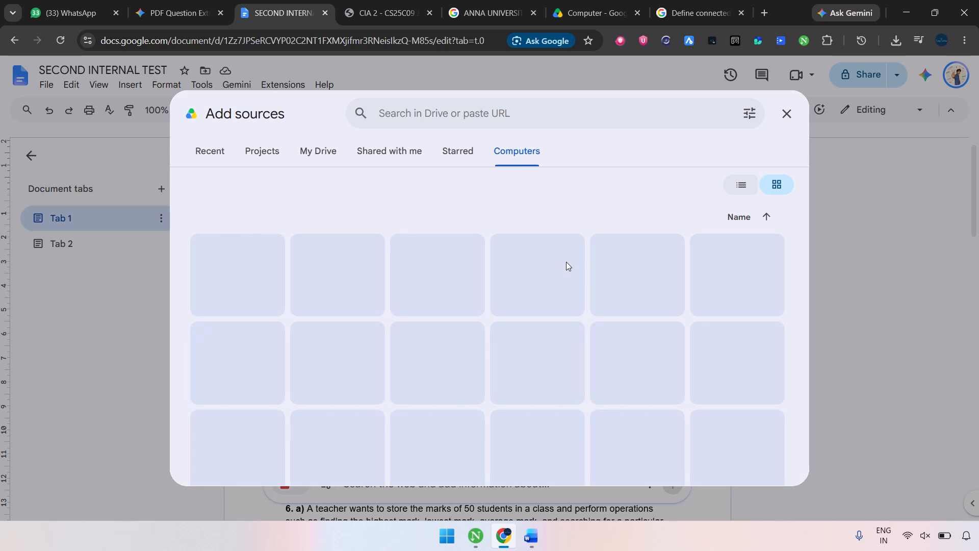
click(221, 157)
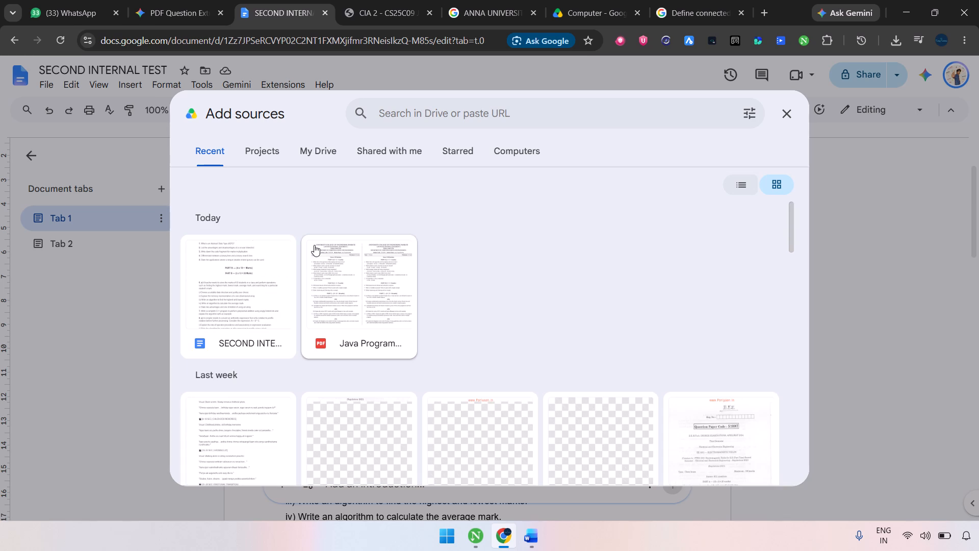
scroll(388, 305, down, 2)
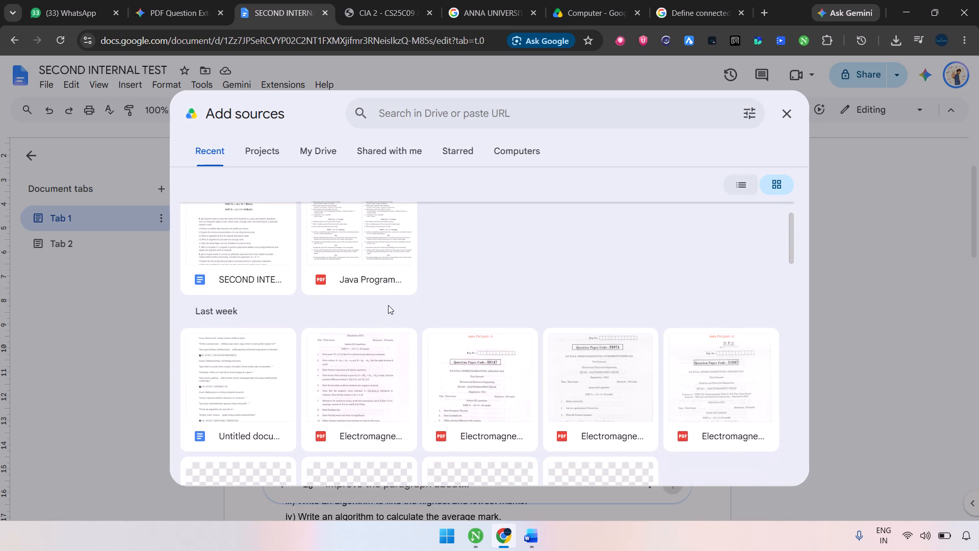
scroll(388, 305, up, 2)
click(370, 151)
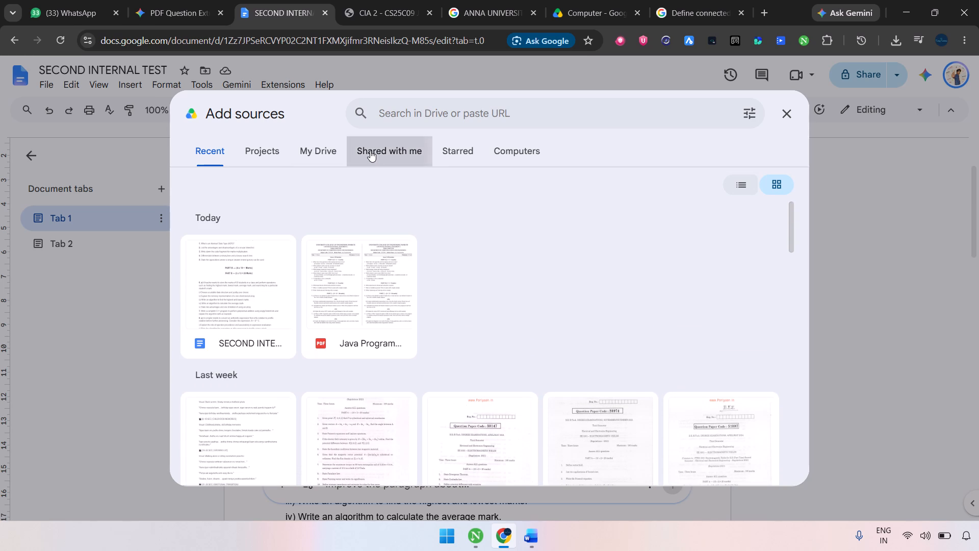
click(522, 153)
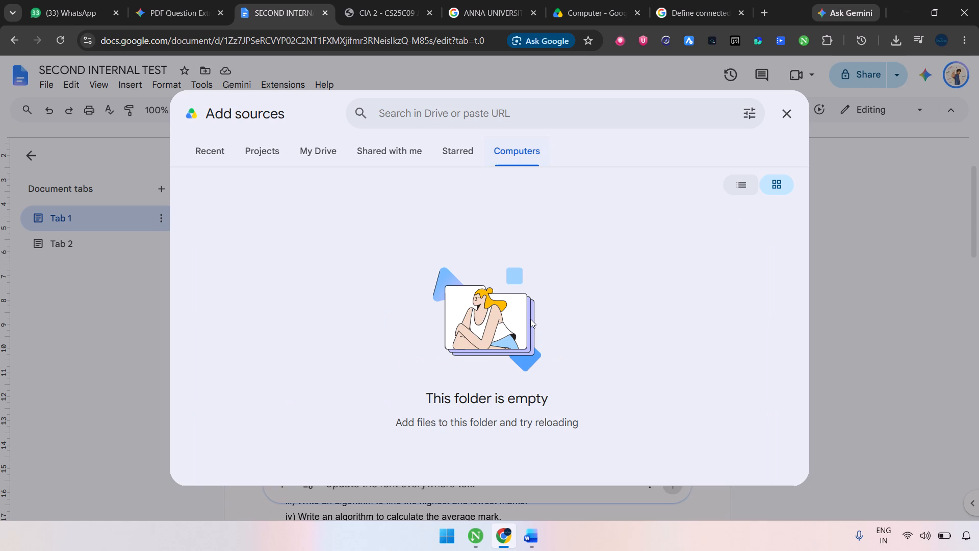
scroll(530, 319, down, 3)
click(485, 375)
click(445, 156)
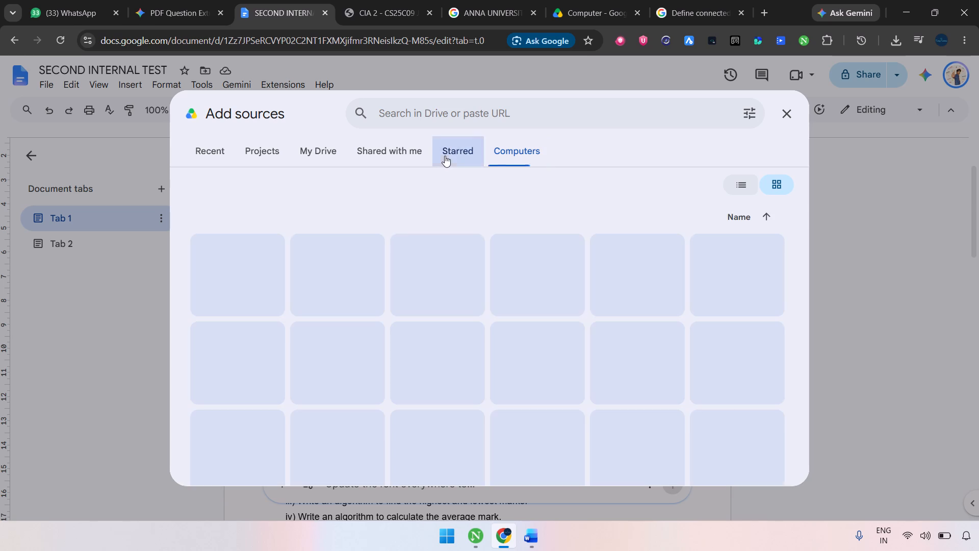
click(405, 159)
click(330, 152)
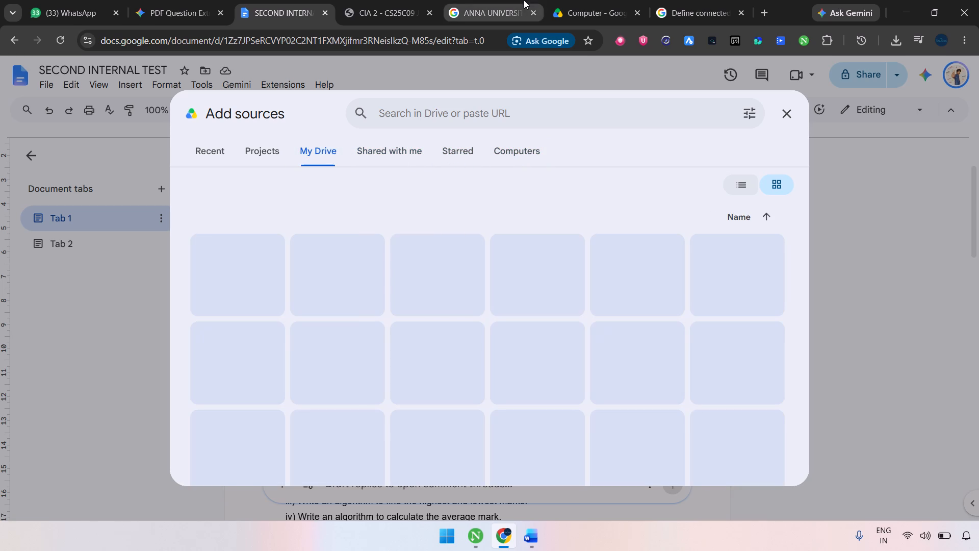
Upload DS_Second_Internal_Or_Questions_with_Graphs from the Downloads folder to Google Drive.
click(646, 0)
click(57, 118)
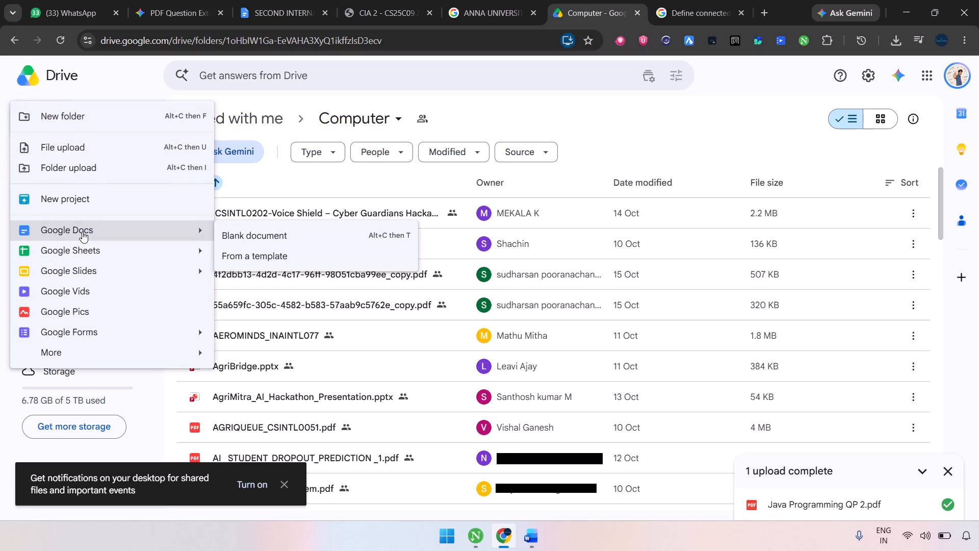
click(88, 145)
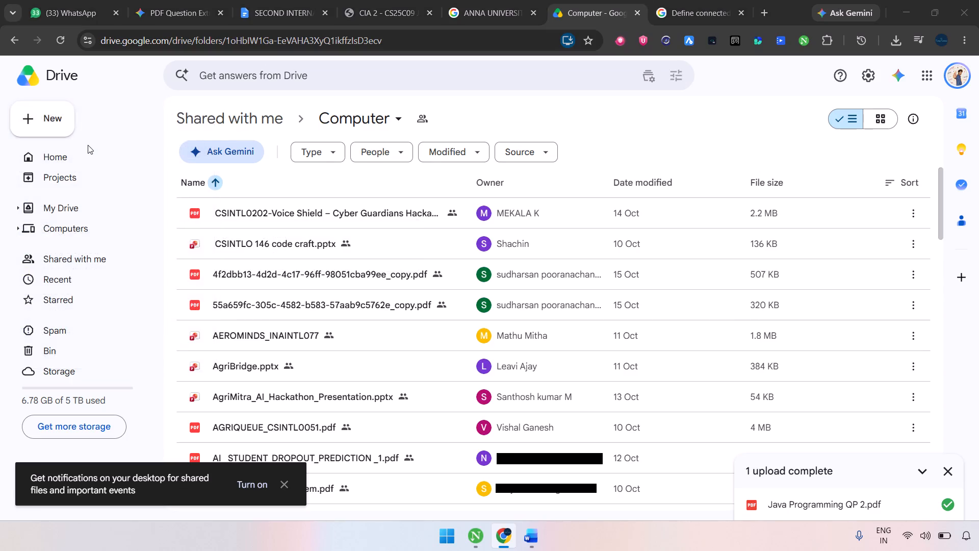
click(126, 126)
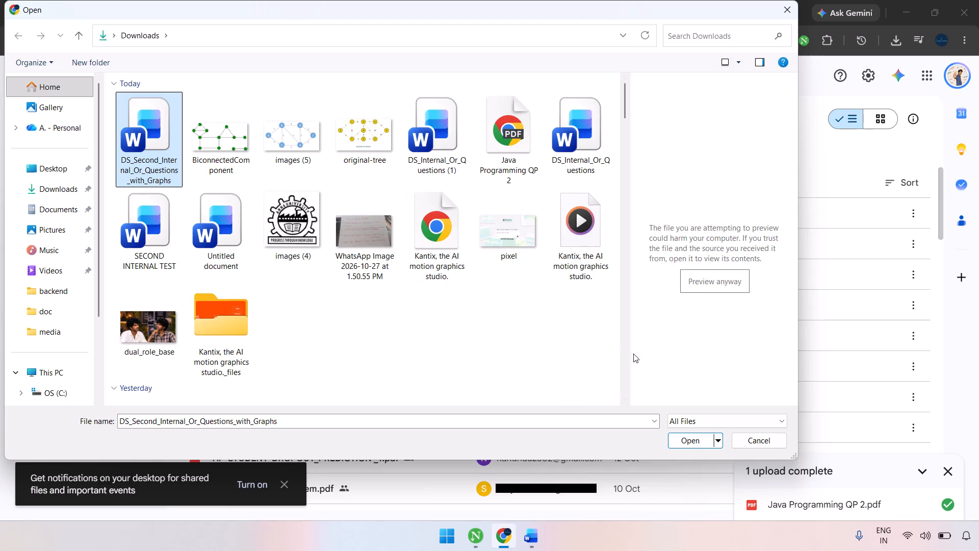
click(691, 443)
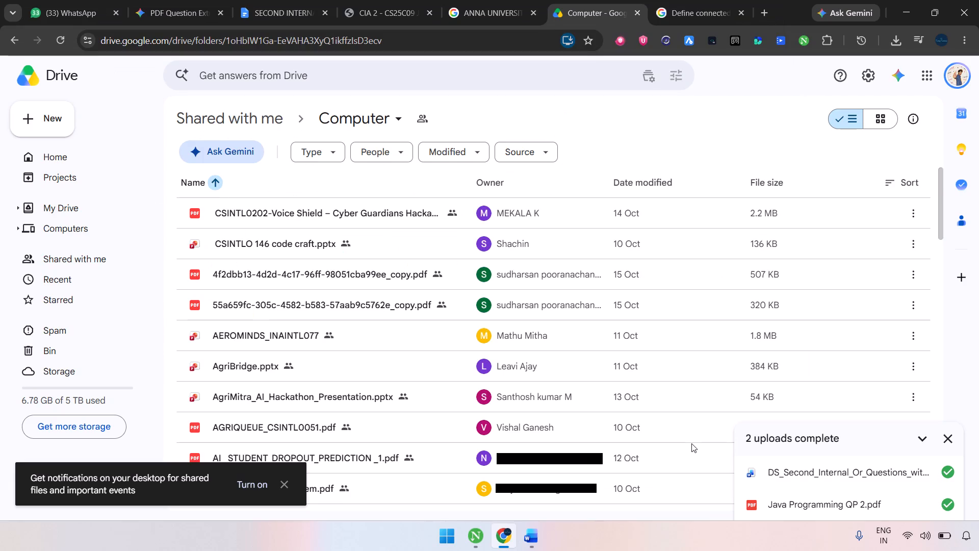
Return to the SECOND INTERNAL TEST document and add the uploaded DS_Second_Internal_Or_Questions_with_Graphs file as a Gemini source.
click(489, 0)
click(360, 0)
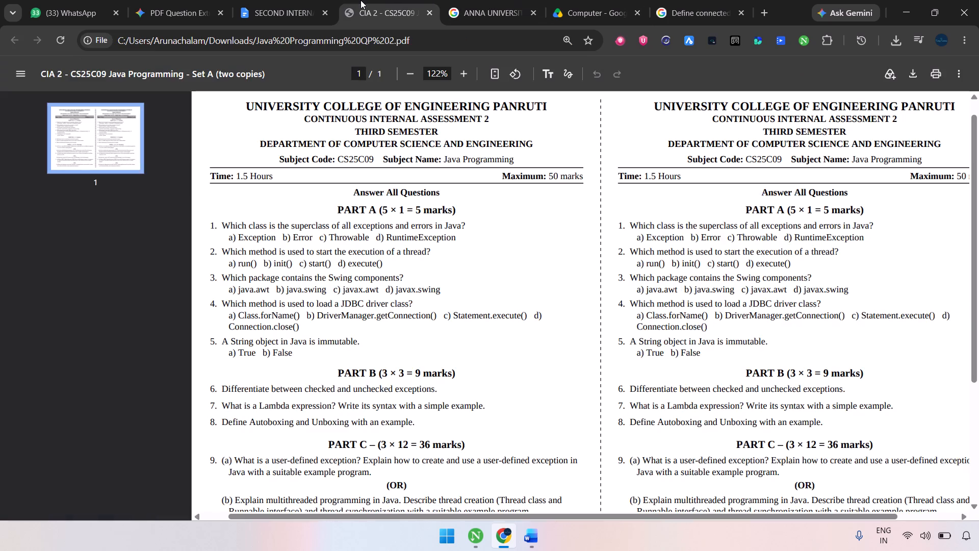
click(277, 0)
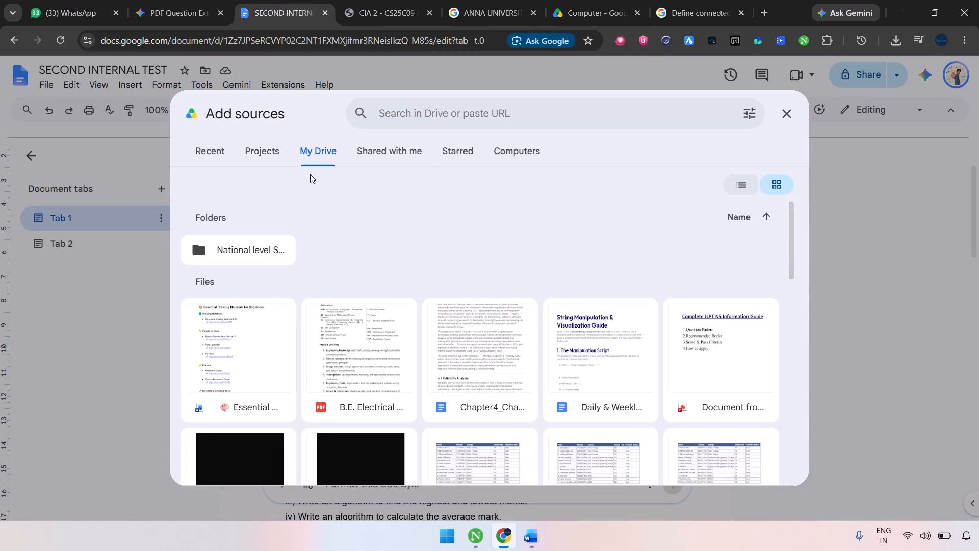
click(204, 156)
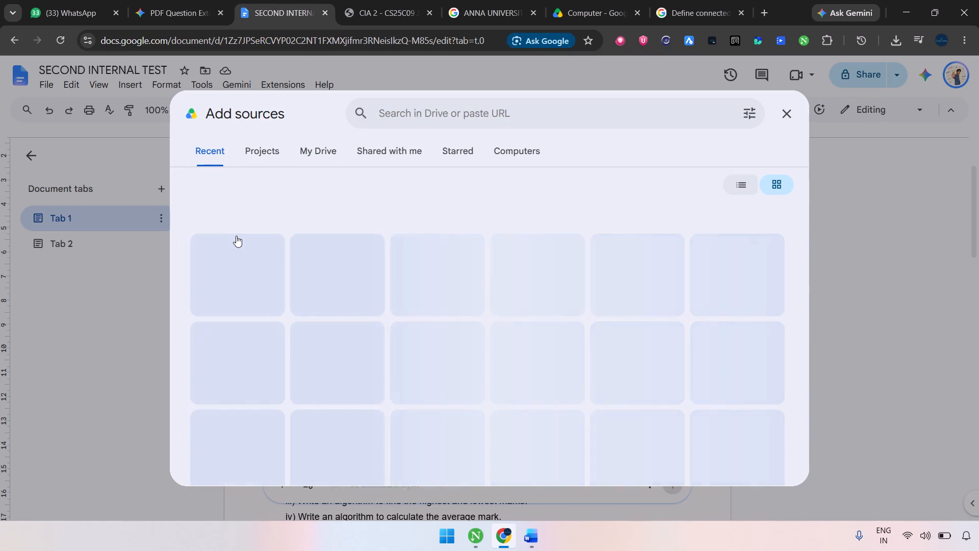
click(236, 236)
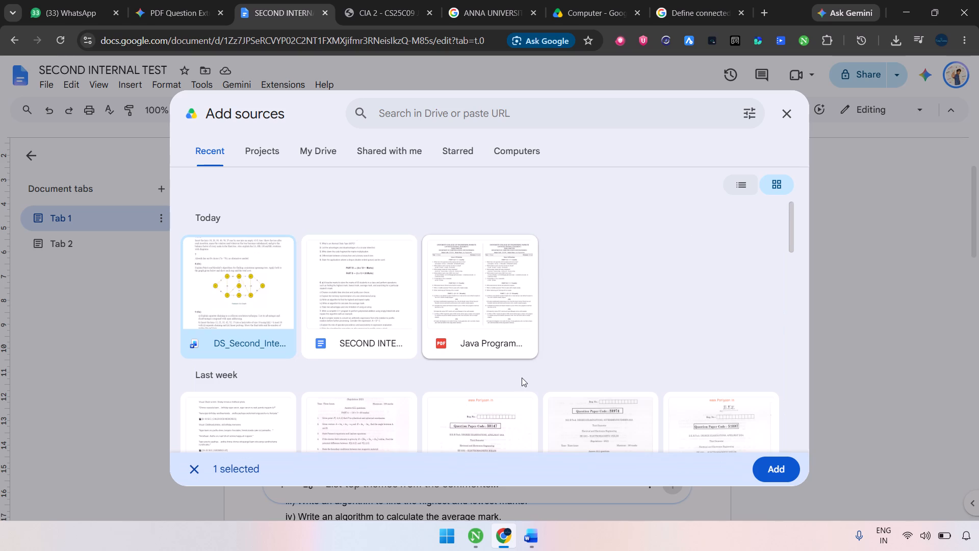
click(767, 462)
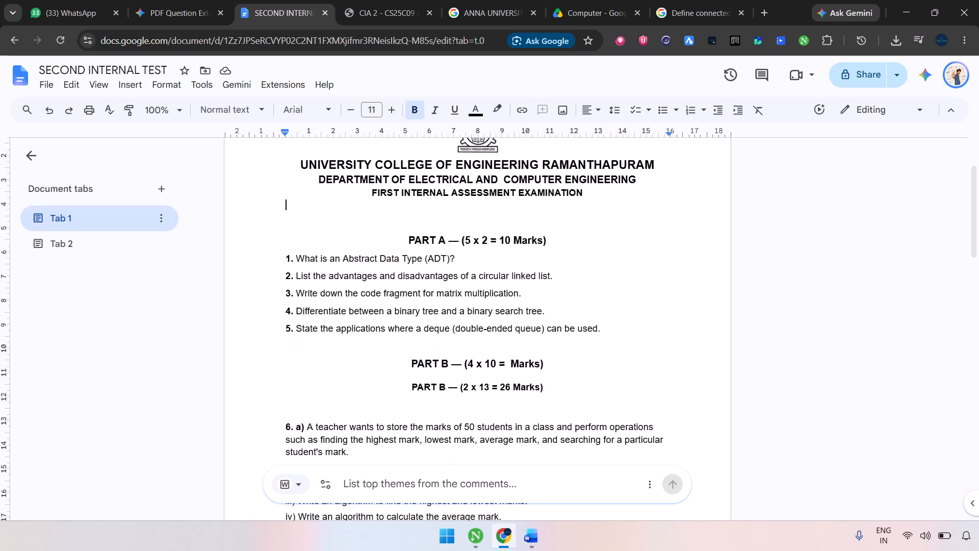
Ask Gemini "for the b section i uploaded or questions use this and use my uploaded graph and correct proper alignment bro".
click(451, 471)
text(for the b)
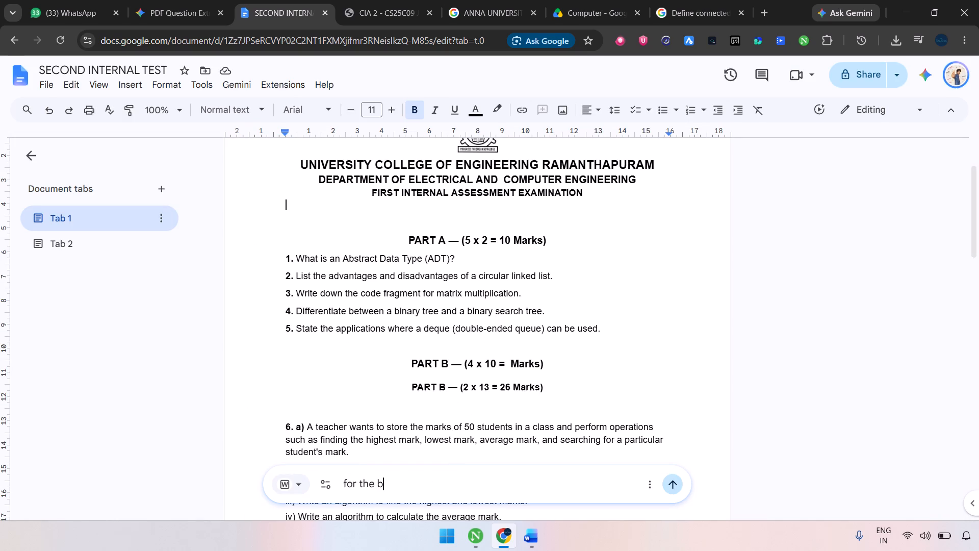
key(space)
text(section)
key(space)
text(i uploaded or)
key(space)
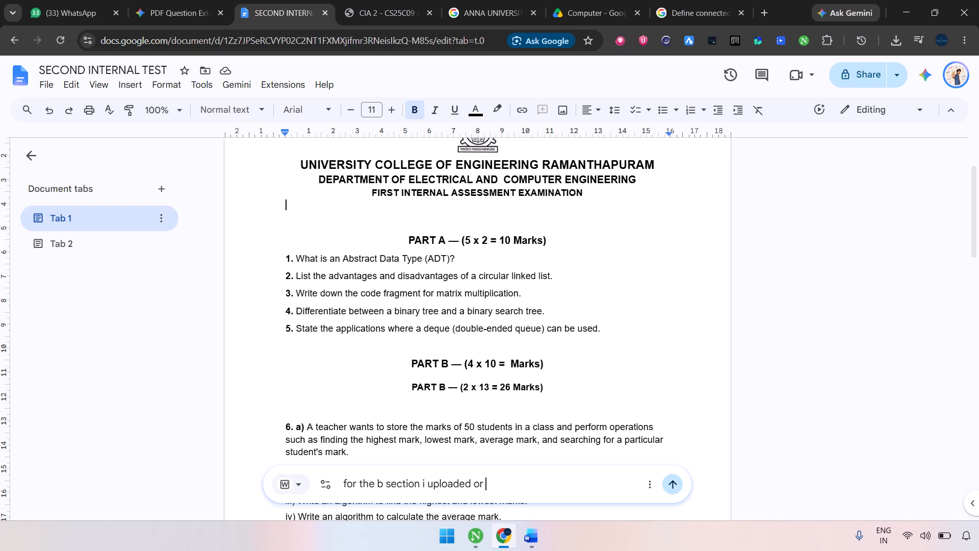
text(questions)
key(space)
text(use this and use my graph)
key(space)
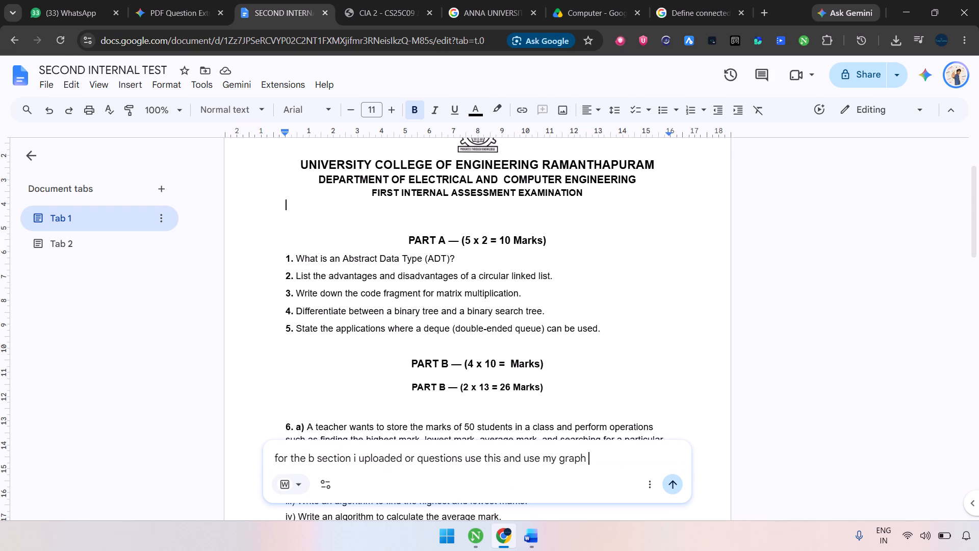
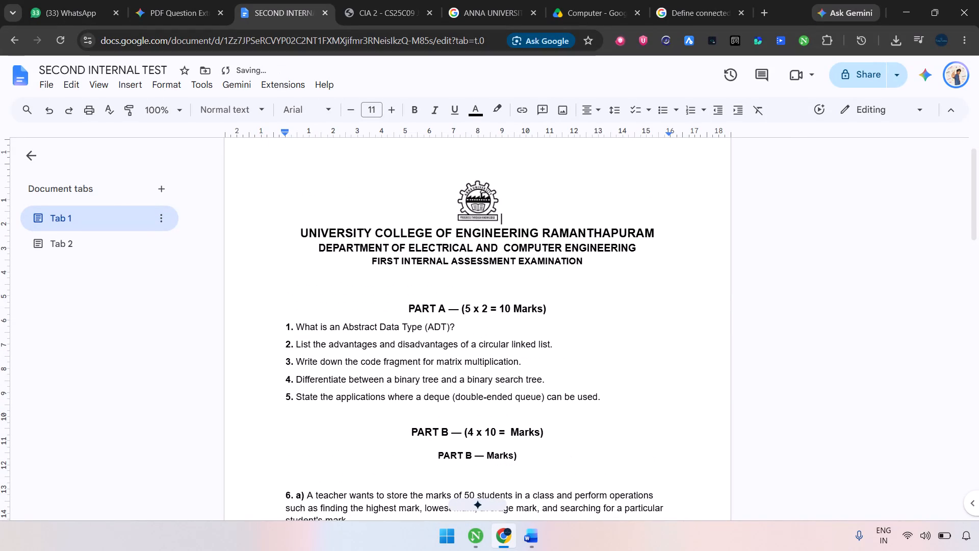
Undo the removal of the "(2 x 13 = 26" text from the second PART B heading.
key(ctrl+z)
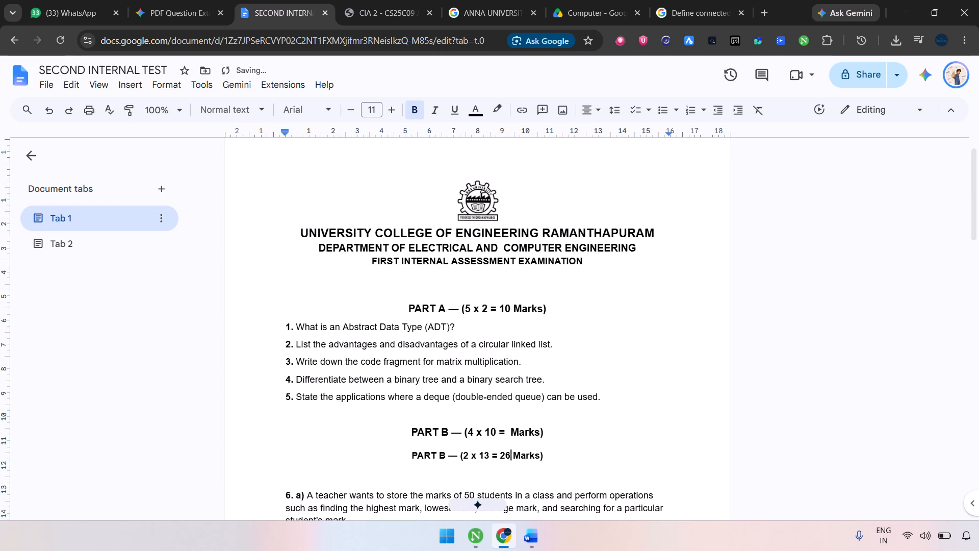
Review the exam paper in Tab 1 from its heading through the Part B questions.
scroll(437, 303, down, 5)
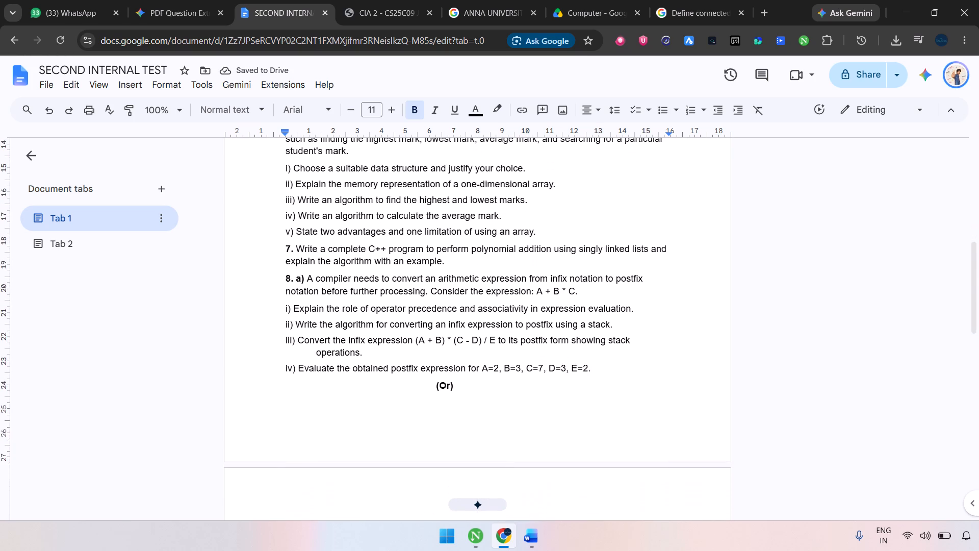
scroll(437, 303, down, 4)
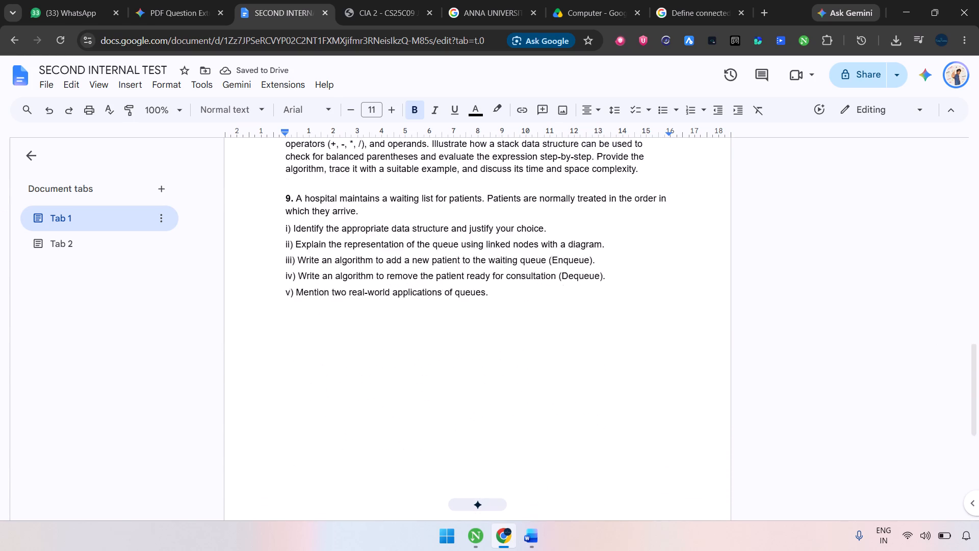
scroll(437, 303, up, 5)
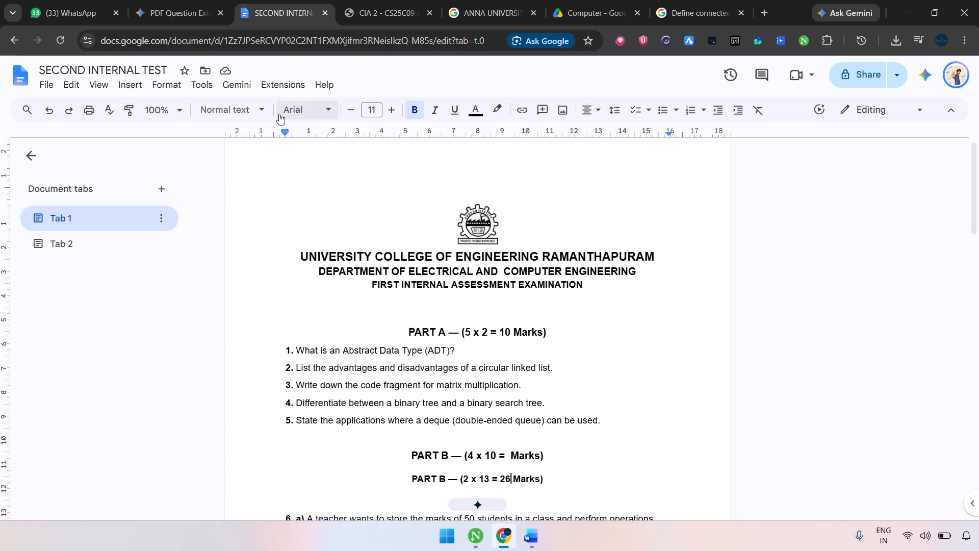
scroll(285, 206, down, 3)
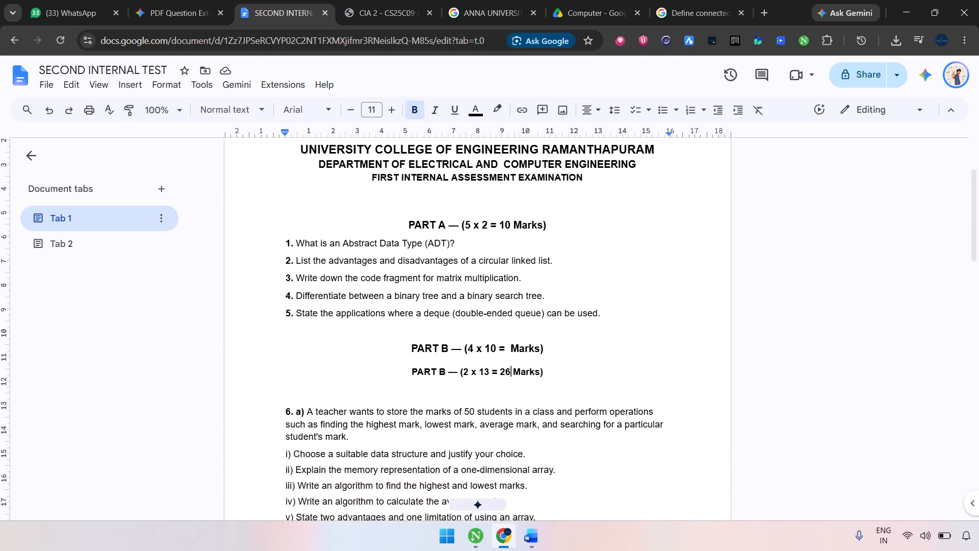
scroll(285, 206, down, 5)
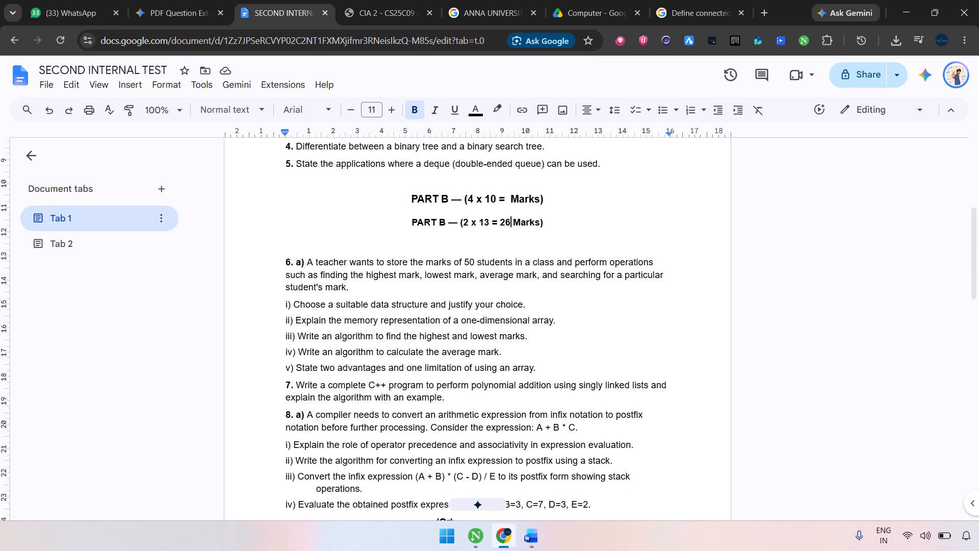
scroll(285, 206, down, 4)
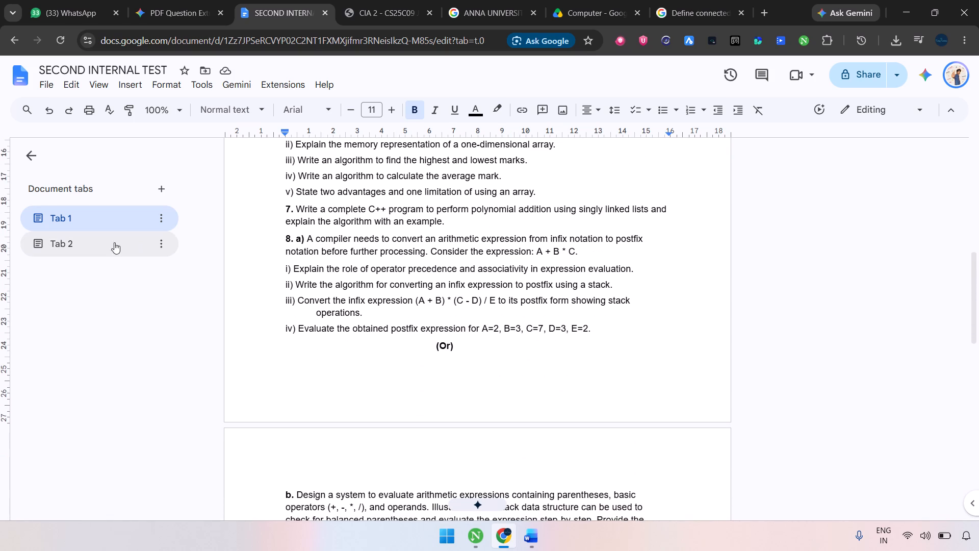
In Tab 2, ask Gemini "use this uploaded as choice questions in part b and use my graph bro and correct alignment".
click(97, 251)
scroll(350, 340, down, 1)
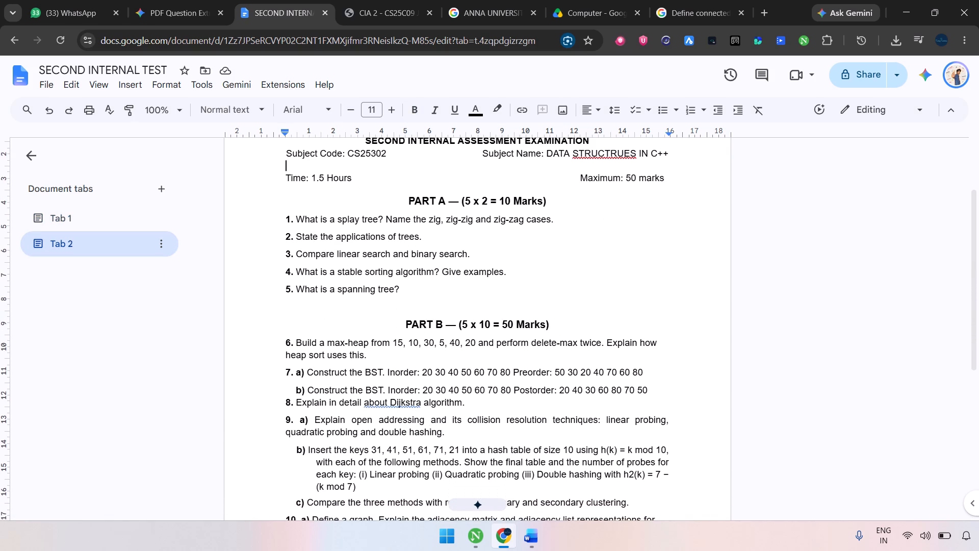
scroll(350, 340, up, 1)
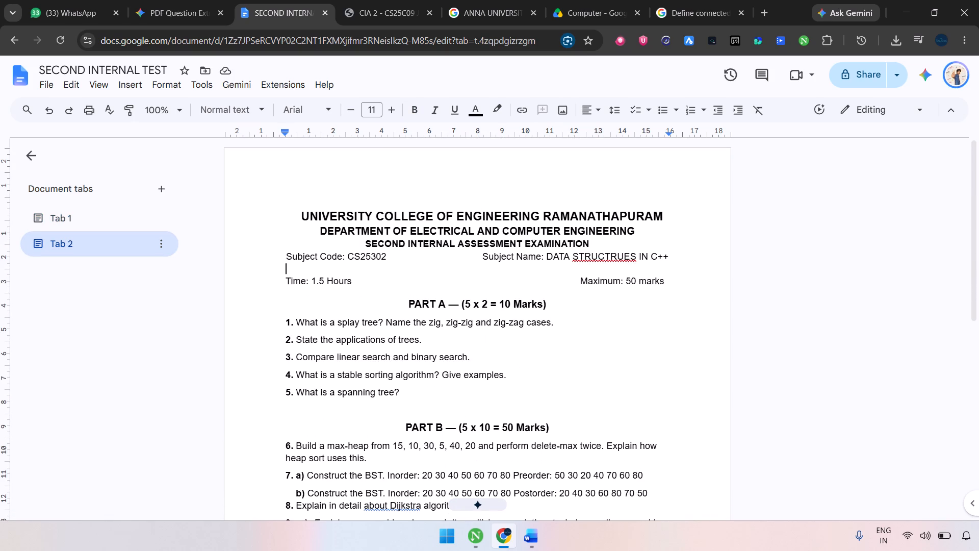
click(477, 505)
click(370, 482)
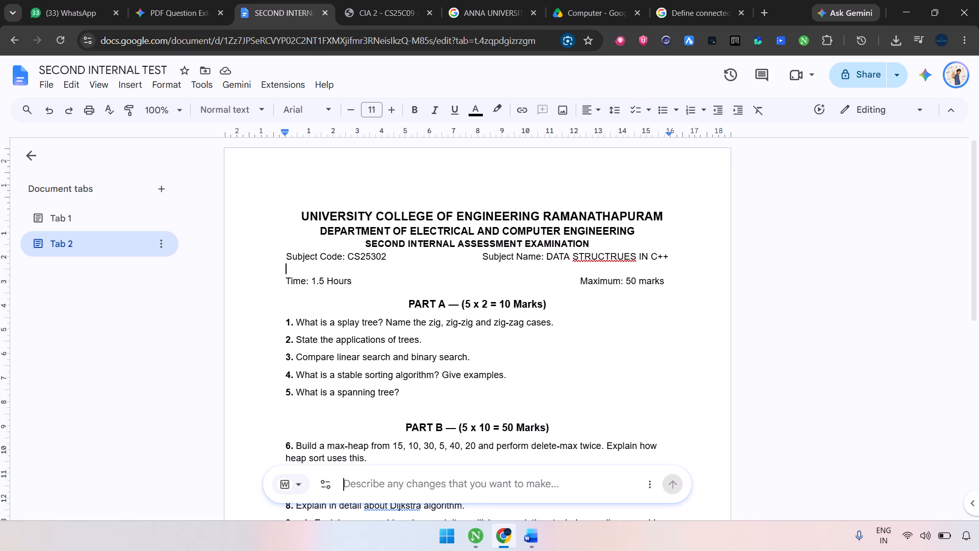
scroll(381, 393, down, 5)
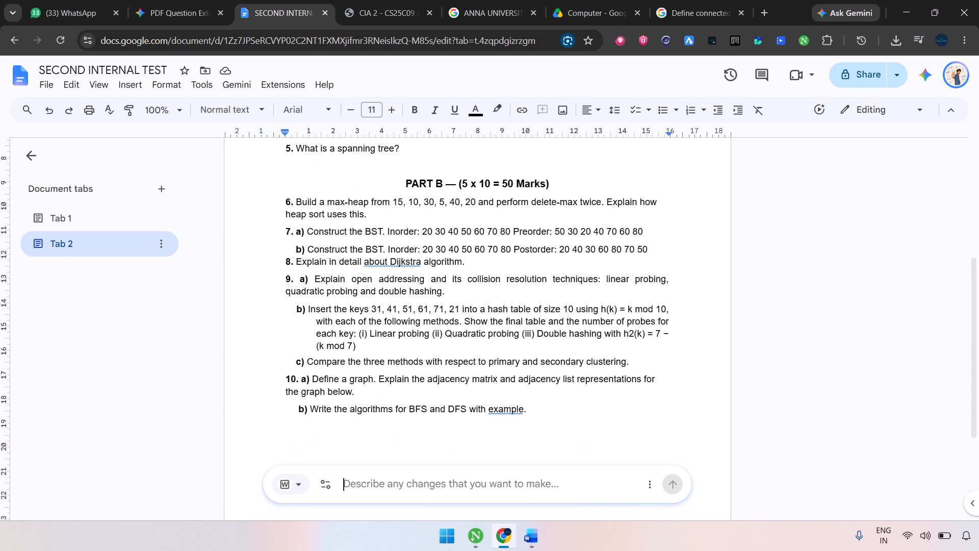
text(use this uploade)
key(space)
key(BackSpace)
text(d)
key(space)
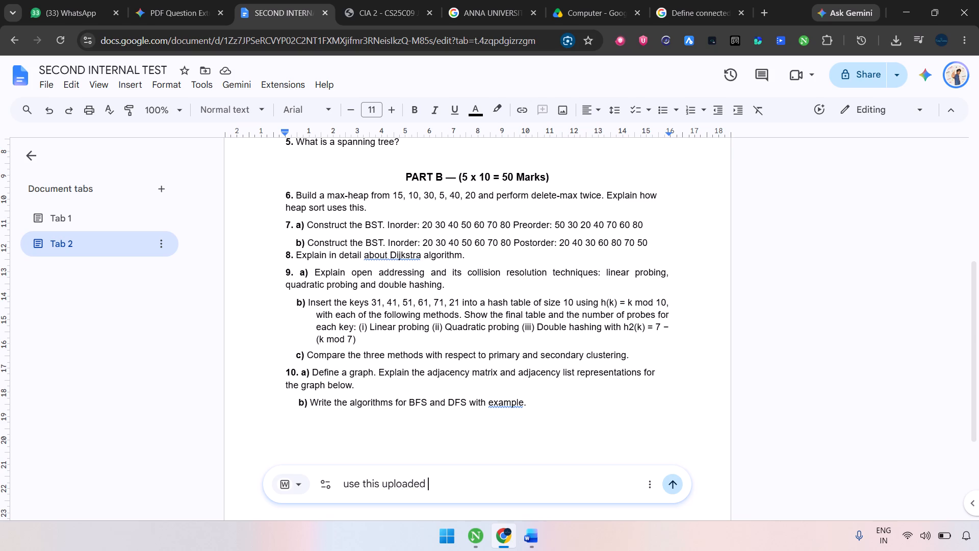
text(as se)
key(BackSpace)
key(BackSpace)
text(choice)
key(space)
text(questions in)
key(space)
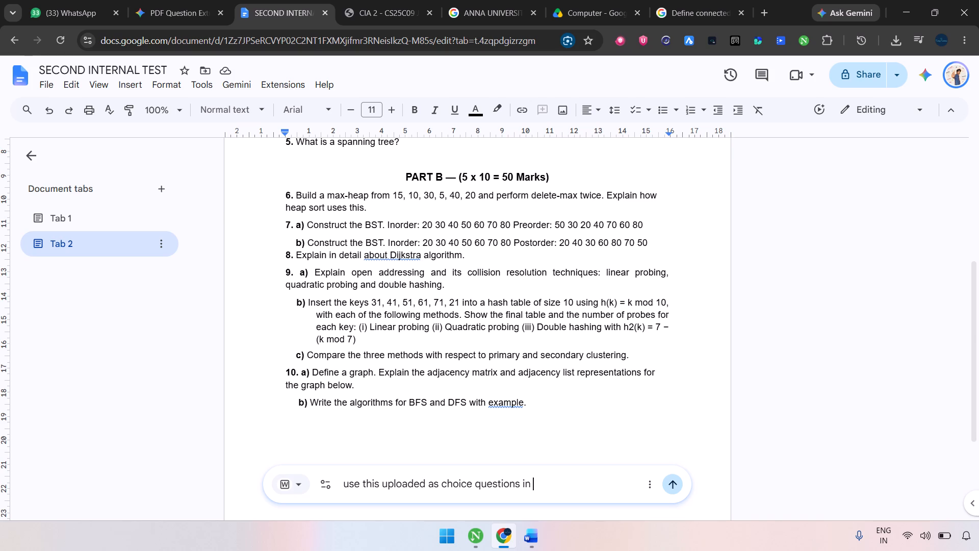
text(part b)
key(space)
text(and)
key(space)
text(use my graph bro)
key(space)
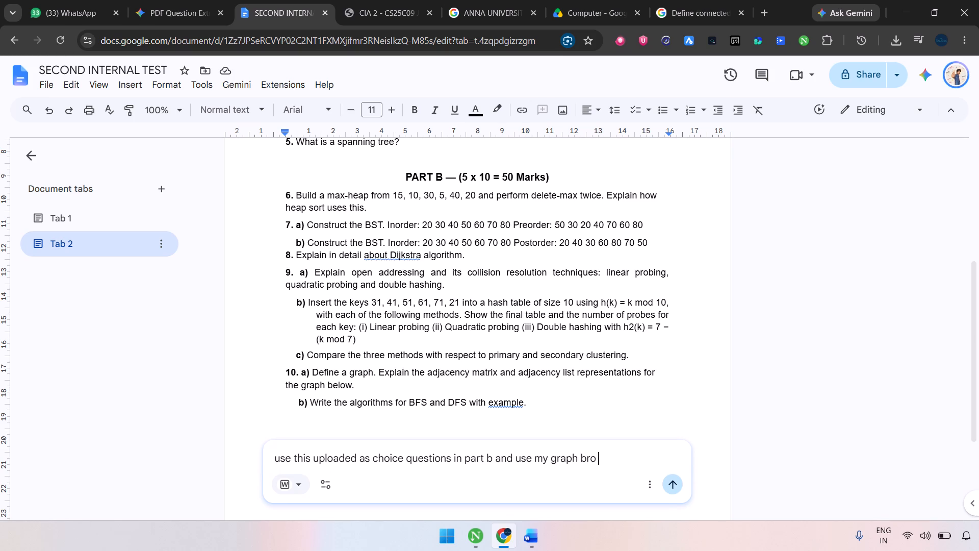
text(and correct alignment)
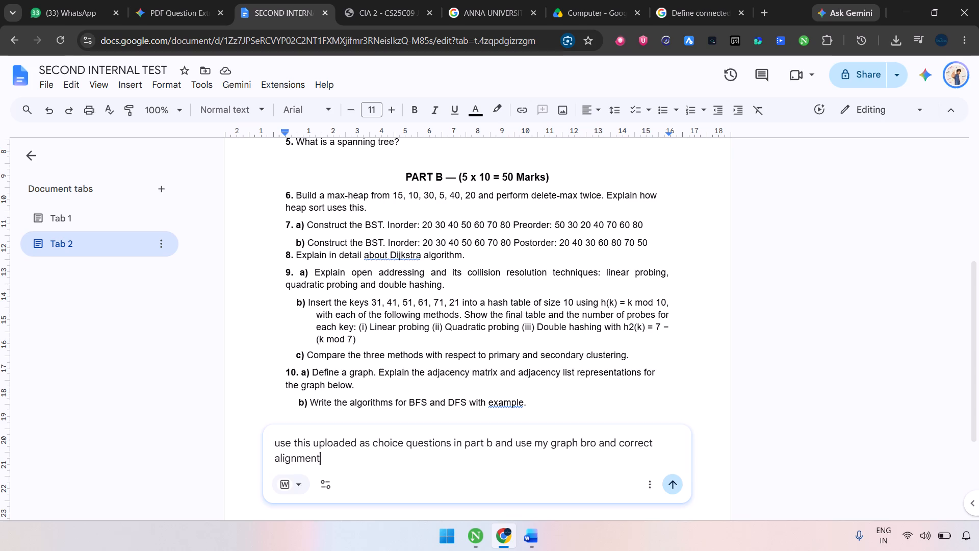
key(Return)
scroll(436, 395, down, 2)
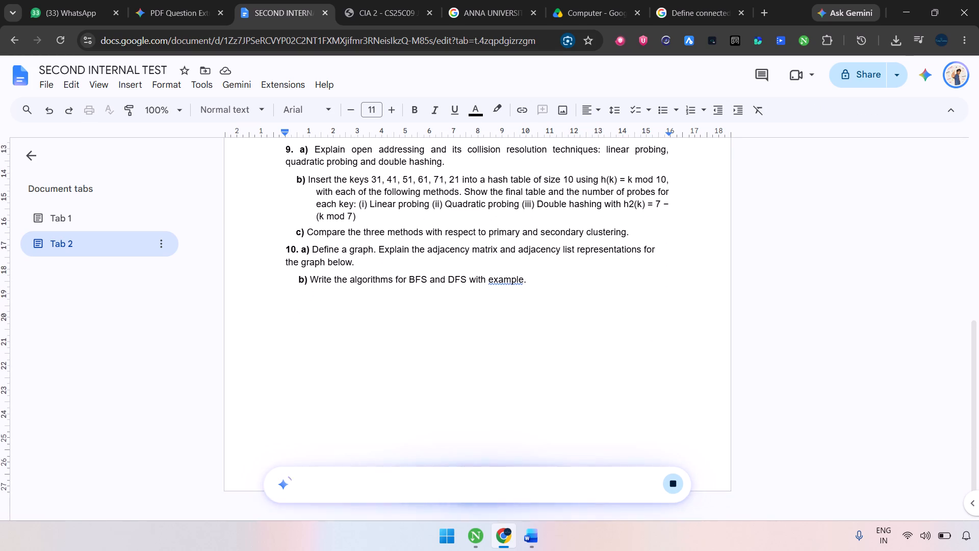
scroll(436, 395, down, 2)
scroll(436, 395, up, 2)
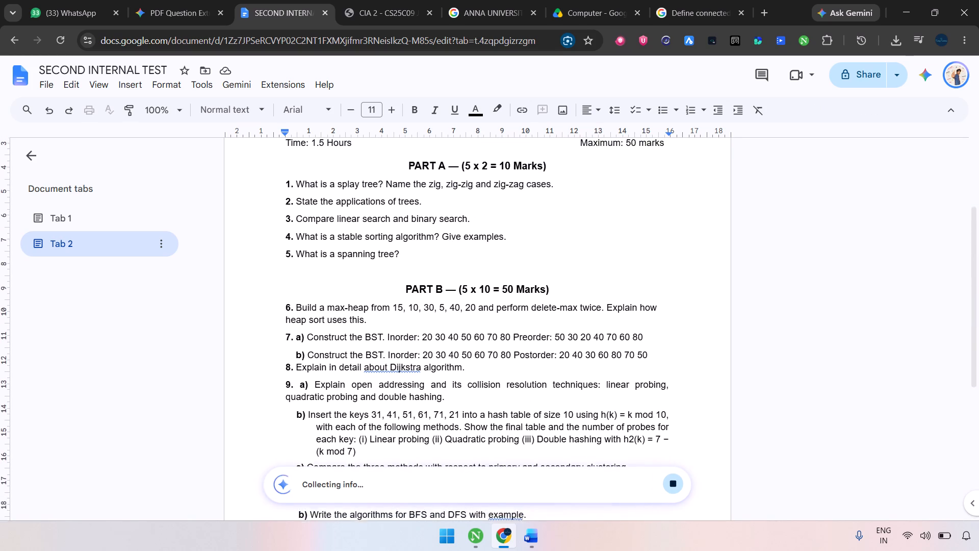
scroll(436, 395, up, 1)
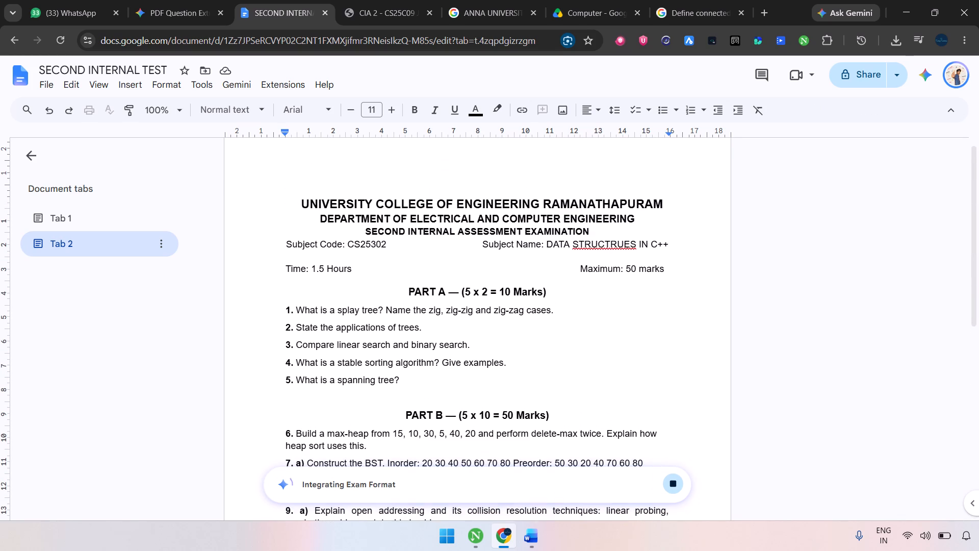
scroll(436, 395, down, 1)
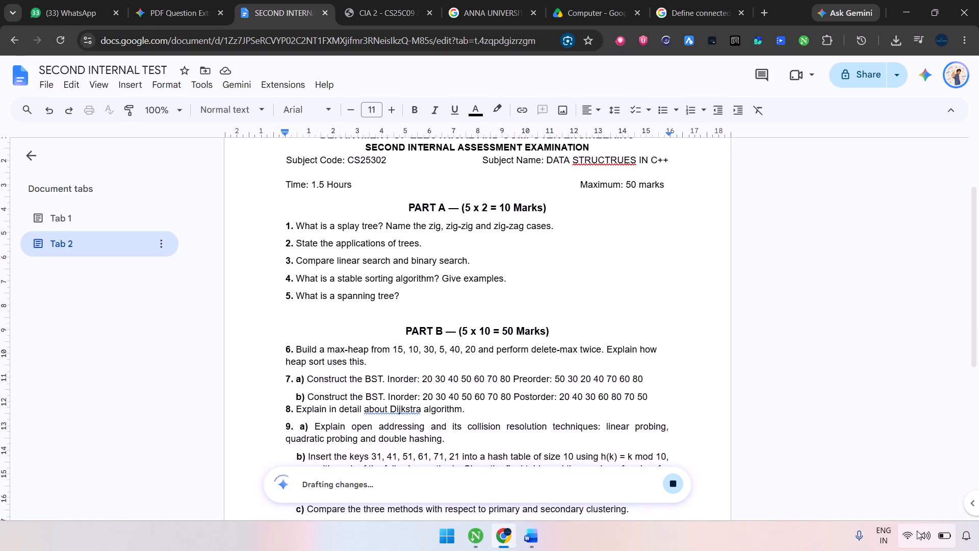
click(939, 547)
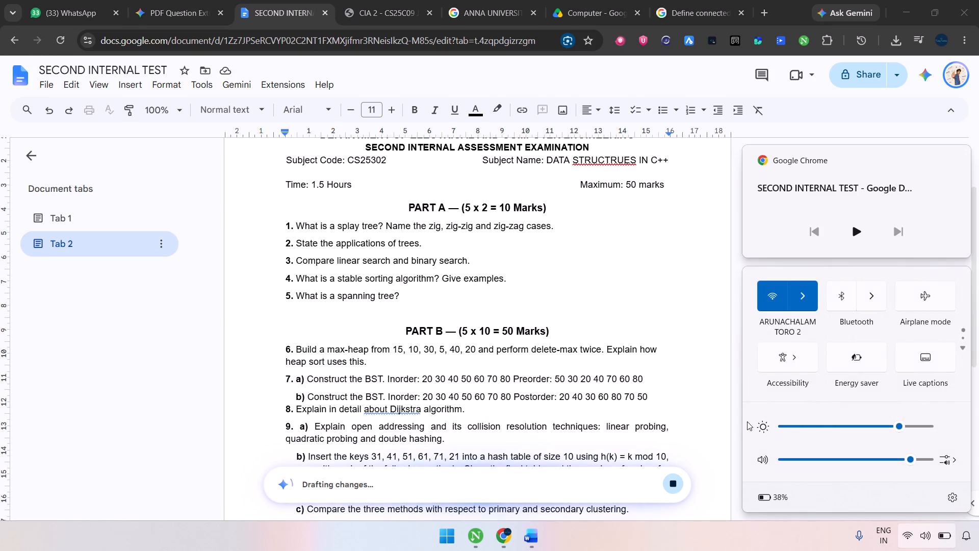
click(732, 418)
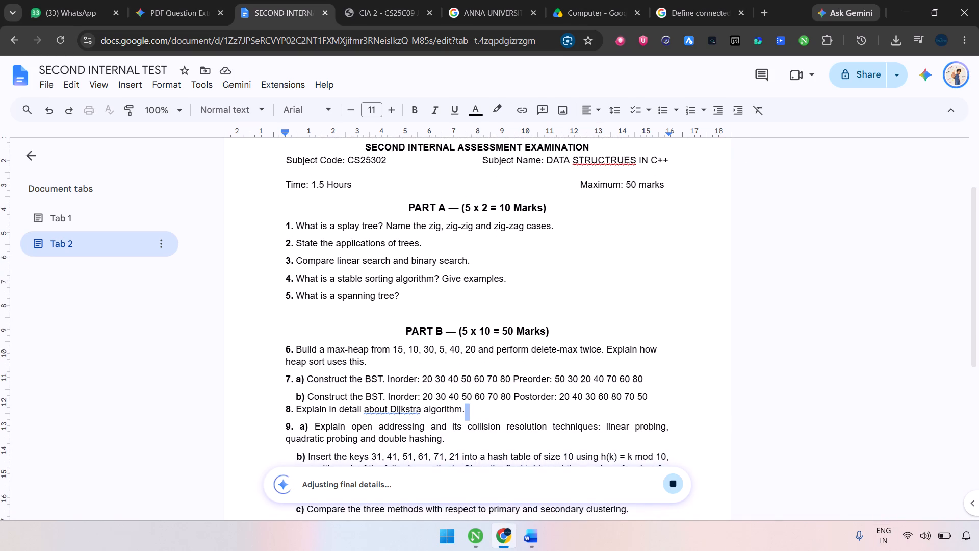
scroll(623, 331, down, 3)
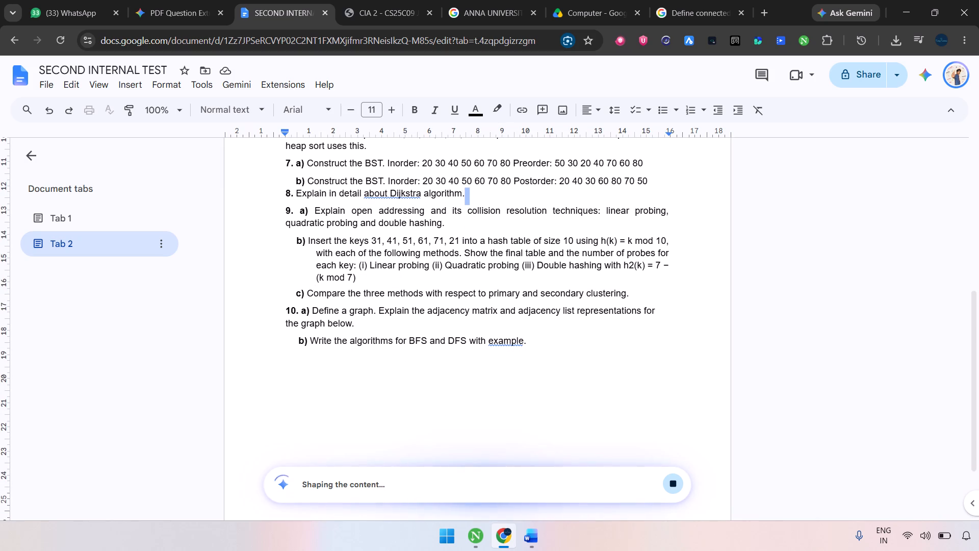
Accept Gemini's suggested changes to the question paper in Tab 2.
scroll(623, 331, up, 2)
scroll(621, 400, up, 3)
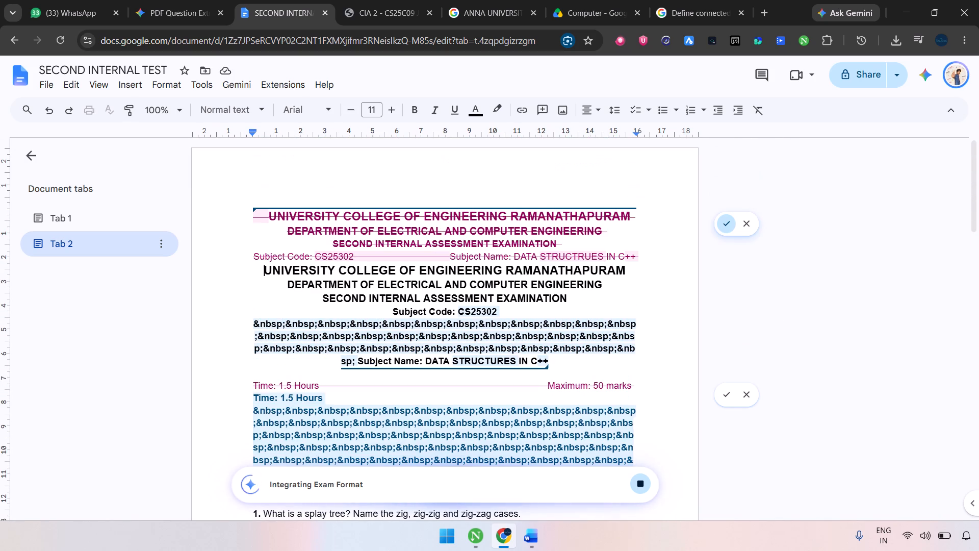
click(553, 417)
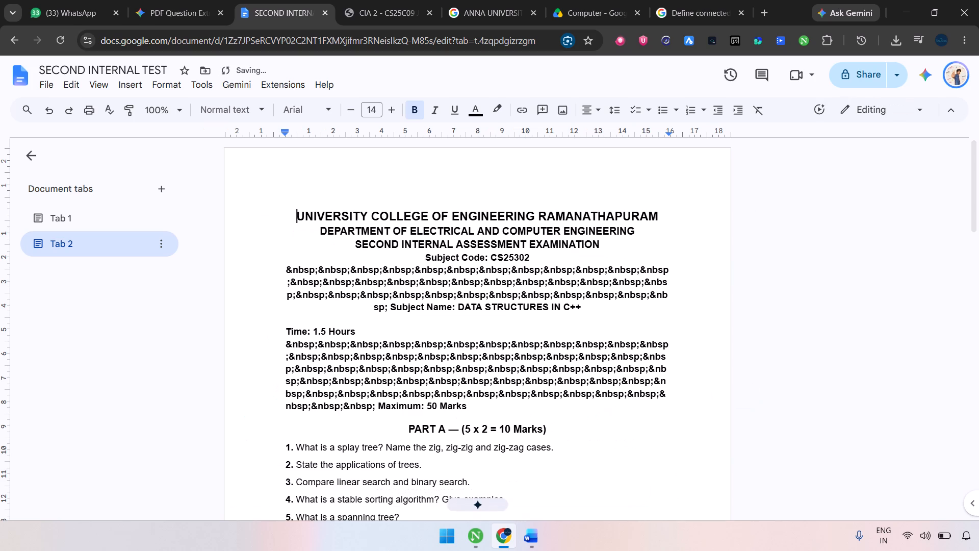
Delete the stray run of &nbsp; codes between Time: 1.5 Hours and Maximum: 50 Marks.
scroll(553, 417, down, 1)
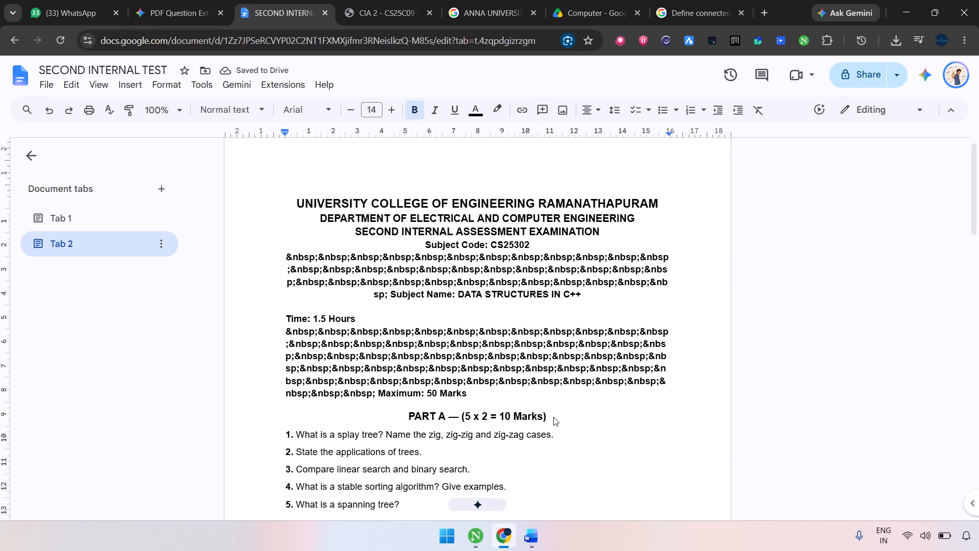
scroll(553, 417, down, 1)
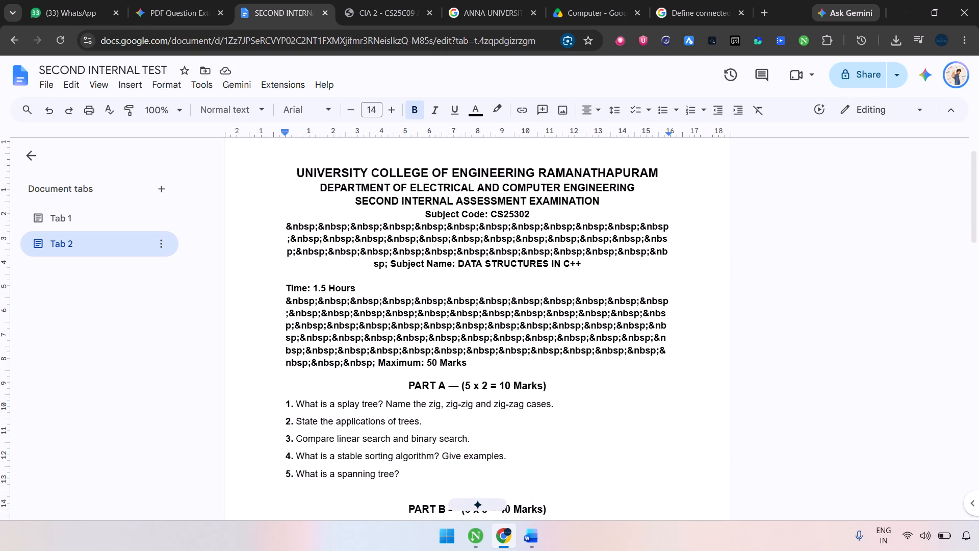
drag(373, 364, 286, 301)
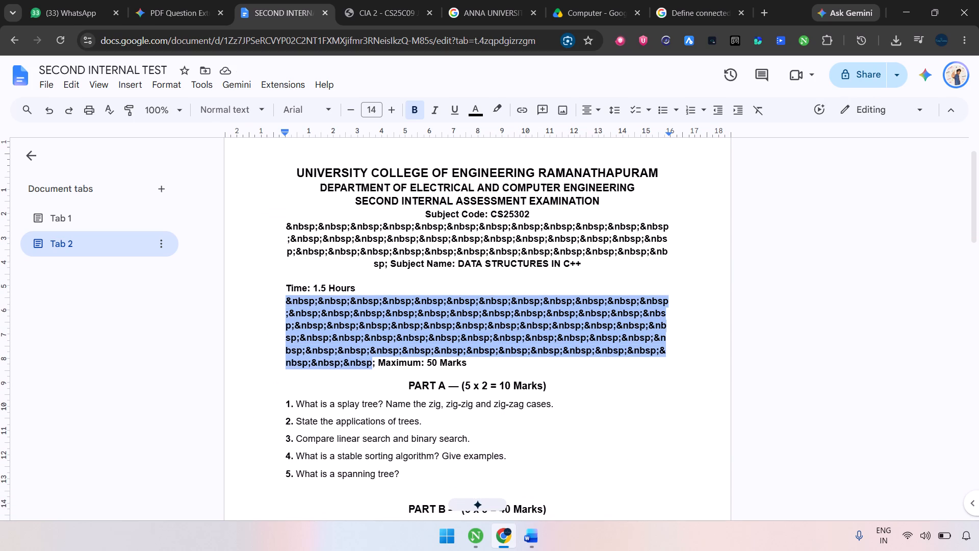
drag(286, 301, 286, 300)
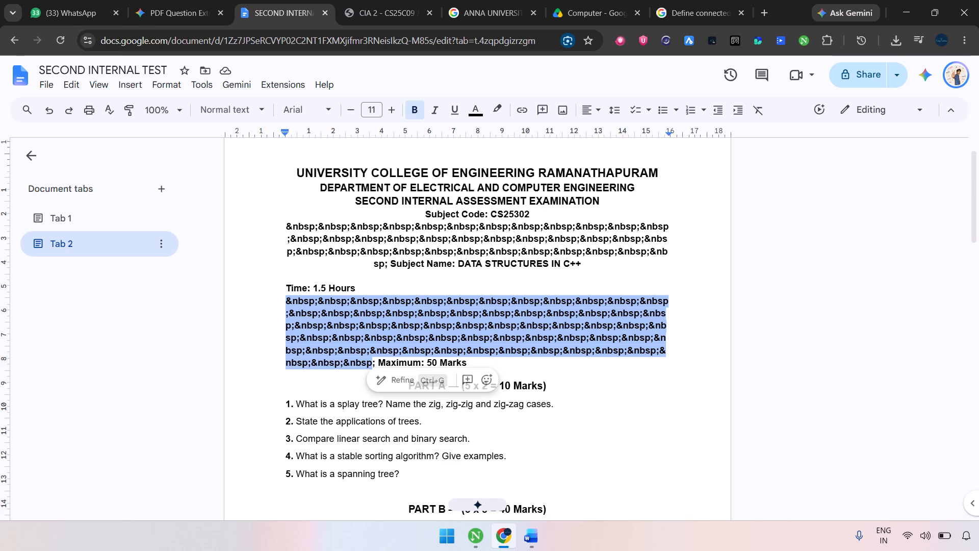
key(BackSpace)
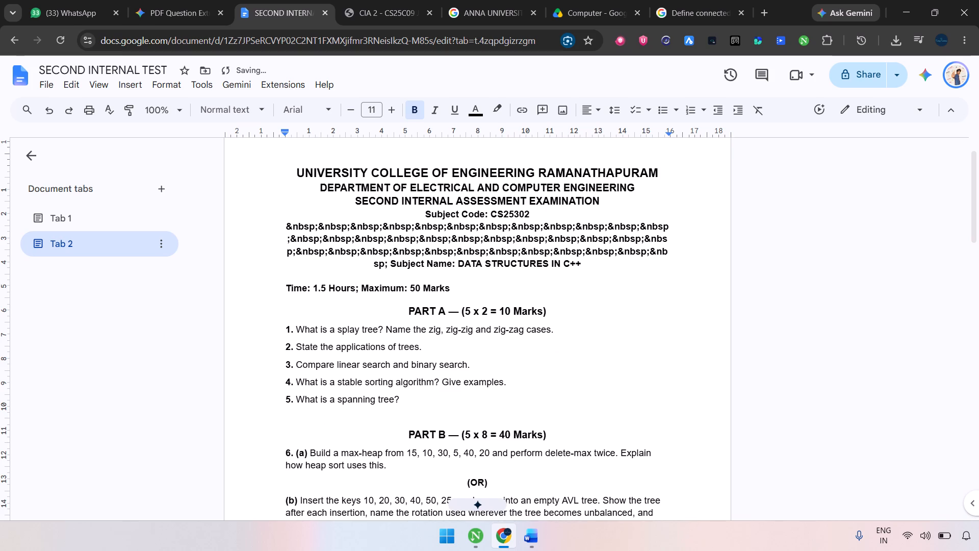
Replace the run of &nbsp; codes between Subject Code: CS25302 and Subject Name with a couple of extra spaces.
drag(391, 263, 330, 225)
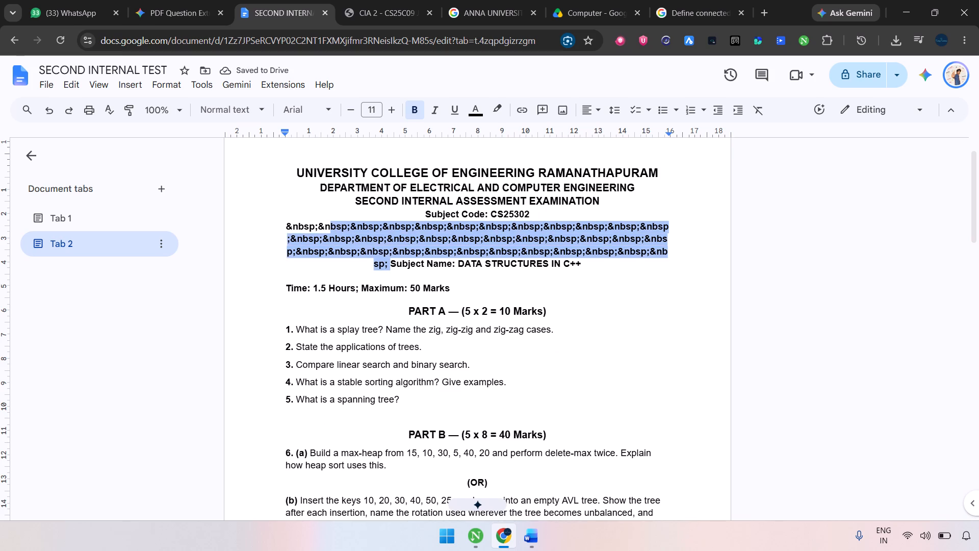
drag(330, 225, 274, 222)
key(BackSpace)
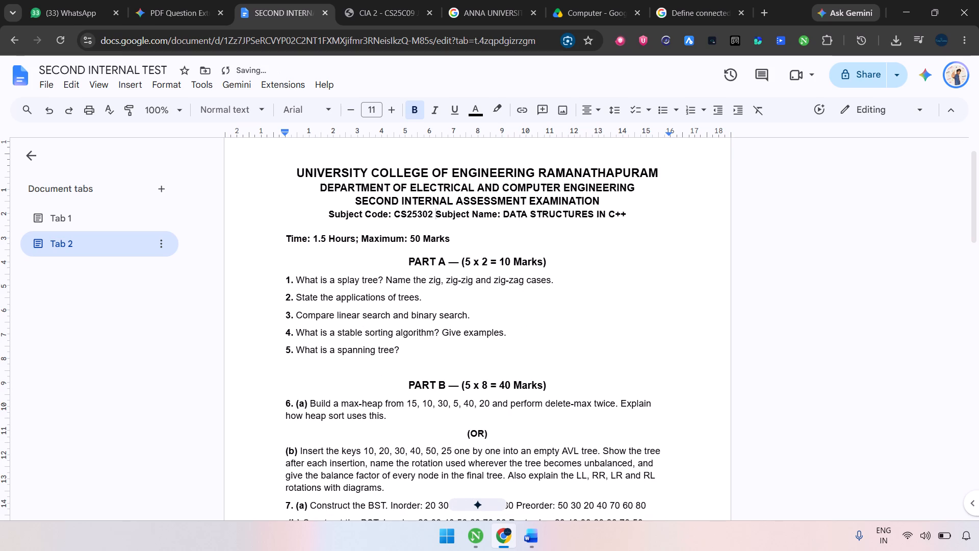
key(space)
key(space)
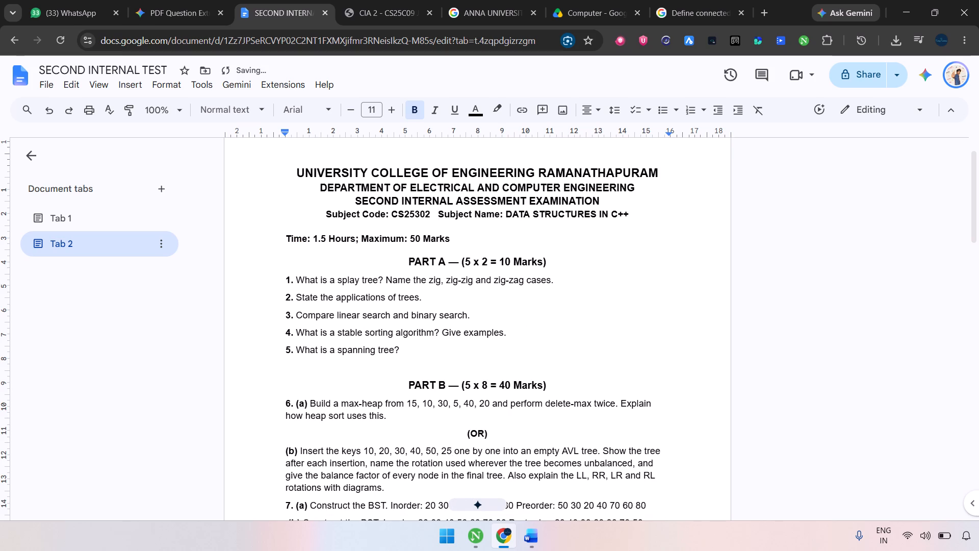
Insert a run of spaces after "Time: 1.5 Hours;" so that "Maximum: 50 Marks" ends at the page's right margin on the same line.
click(361, 233)
click(361, 240)
key(space)
key(space)
key(space)
key(space)
key(space)
key(space)
key(space)
key(space)
key(space)
key(space)
key(space)
key(space)
key(space)
key(space)
key(space)
key(space)
key(space)
key(space)
key(space)
key(space)
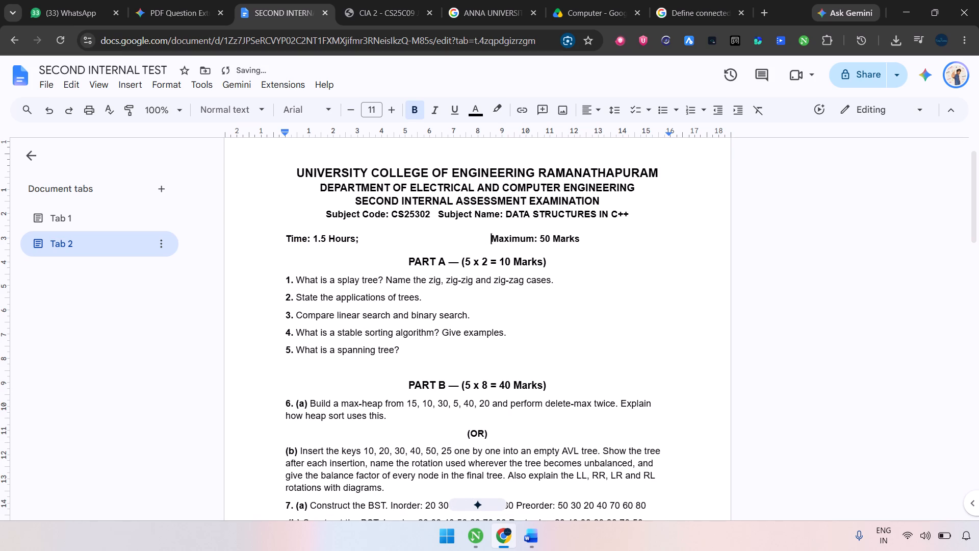
key(space)
key(space)
key(space)
key(space)
key(space)
key(space)
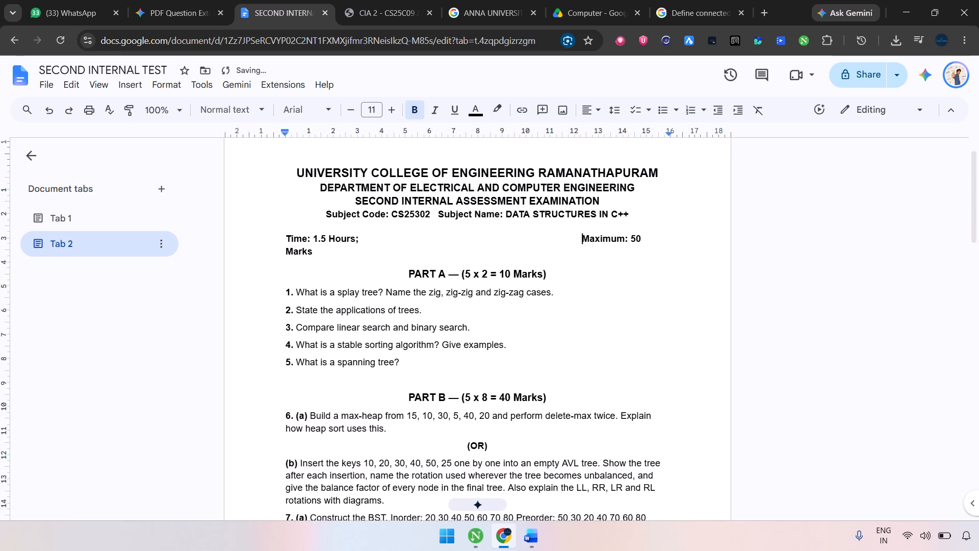
key(space)
key(BackSpace)
key(BackSpace)
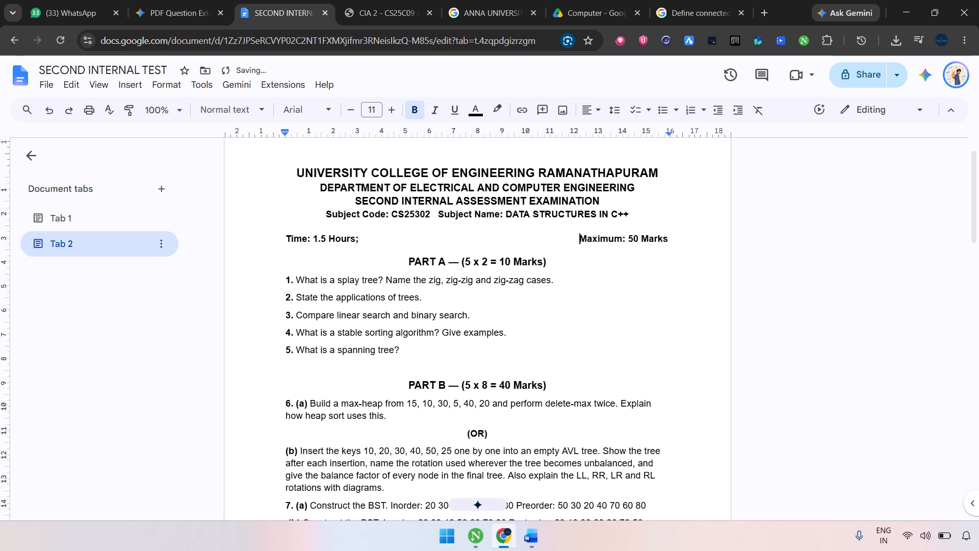
Remove the semicolon after "Time: 1.5 Hours" and put a few spaces in its place to keep the marks text aligned.
click(363, 237)
key(BackSpace)
key(BackSpace)
key(BackSpace)
key(space)
key(space)
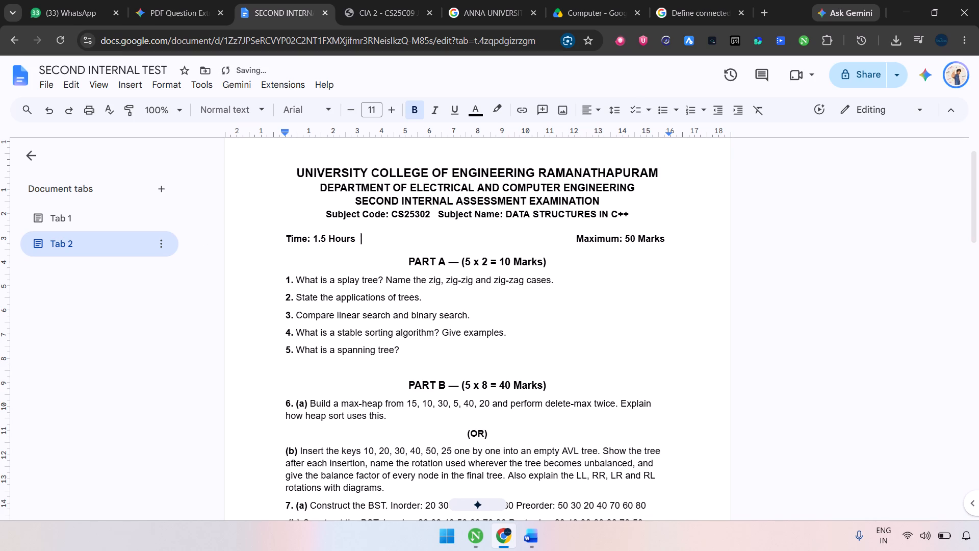
key(space)
Widen the gap between "Subject Code: CS25302" and "Subject Name: DATA STRUCTURES IN C++" with a run of extra spaces.
click(429, 215)
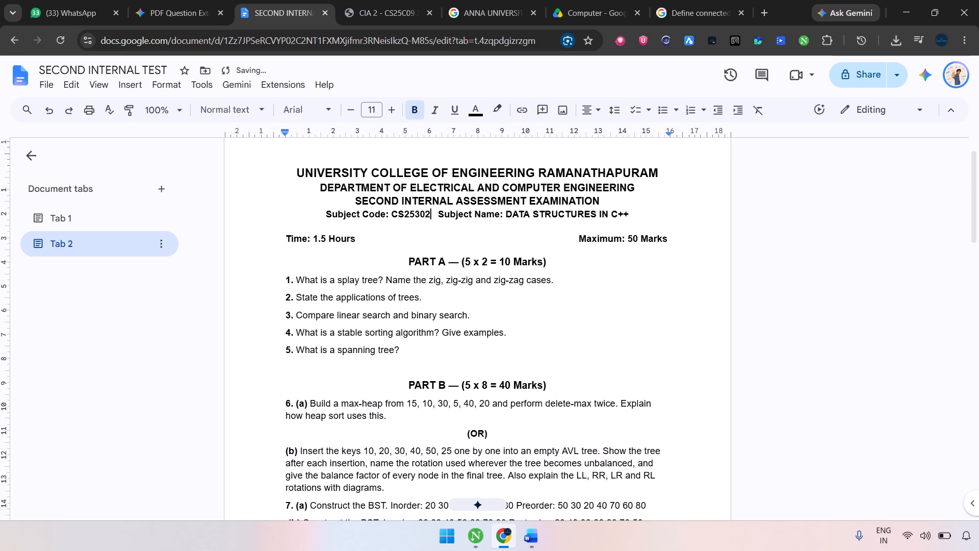
click(439, 213)
key(space)
key(space)
key(space)
key(space)
key(space)
key(space)
key(space)
key(space)
key(space)
key(space)
key(space)
key(space)
key(space)
key(space)
key(space)
key(space)
key(space)
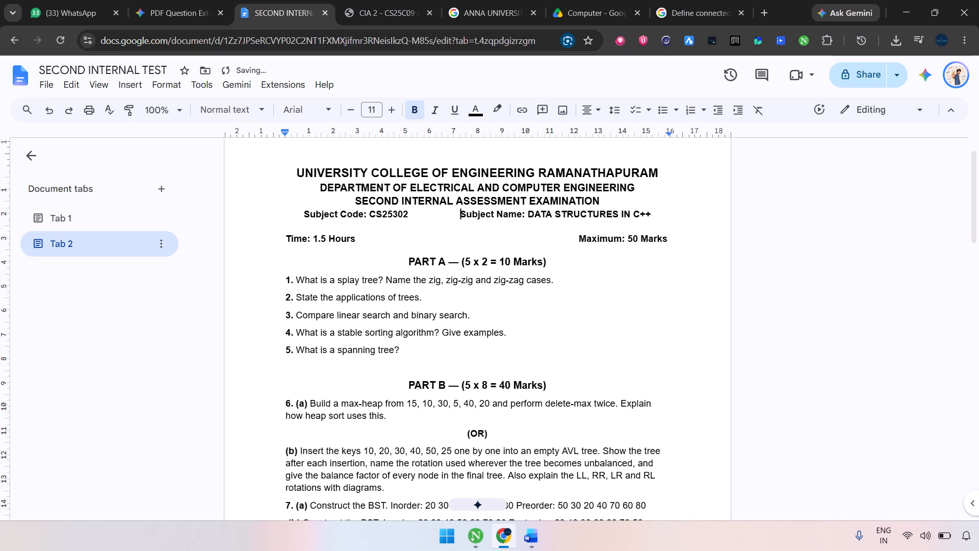
key(space)
key(space)
key(space)
key(space)
key(space)
Add a blank line between question 7 (b) and question 8 (a) in Part B.
scroll(439, 213, down, 1)
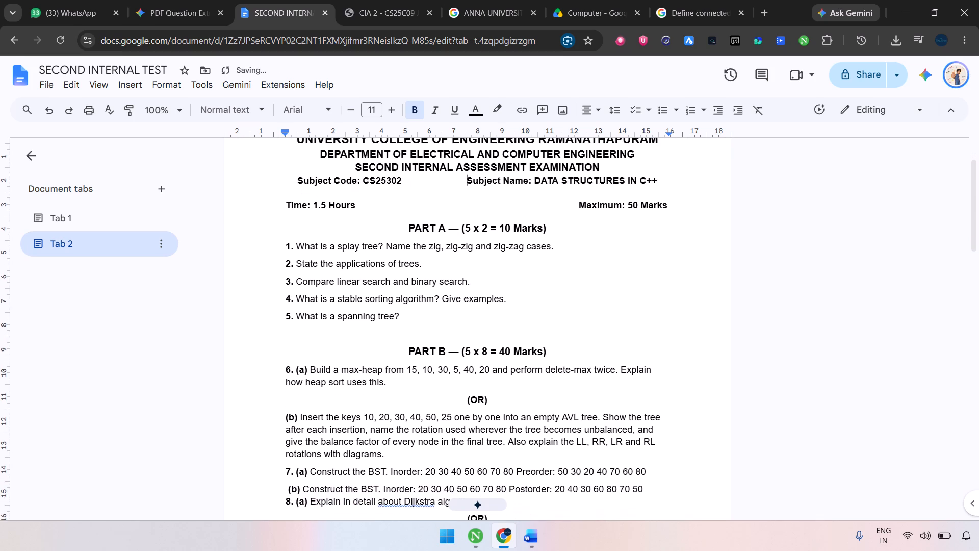
scroll(439, 213, down, 6)
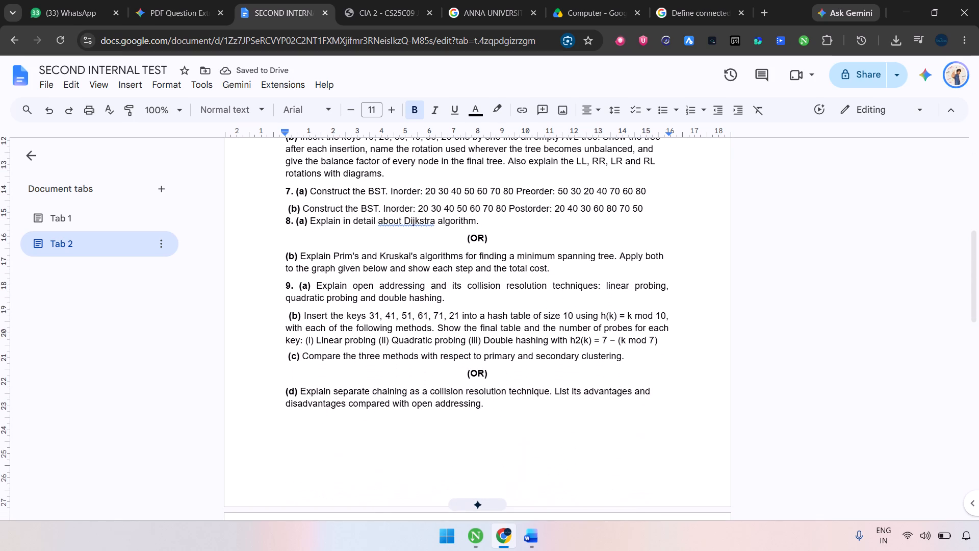
scroll(439, 213, up, 2)
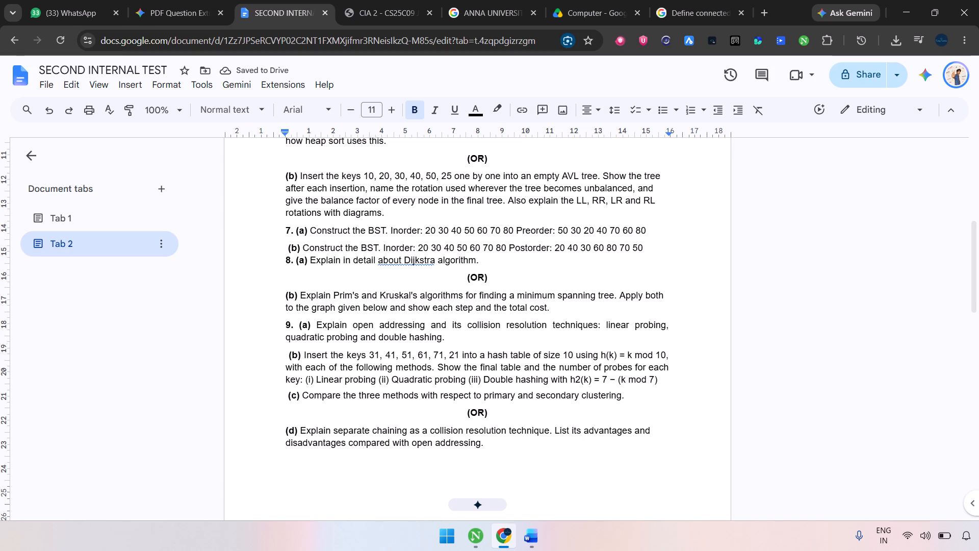
click(646, 250)
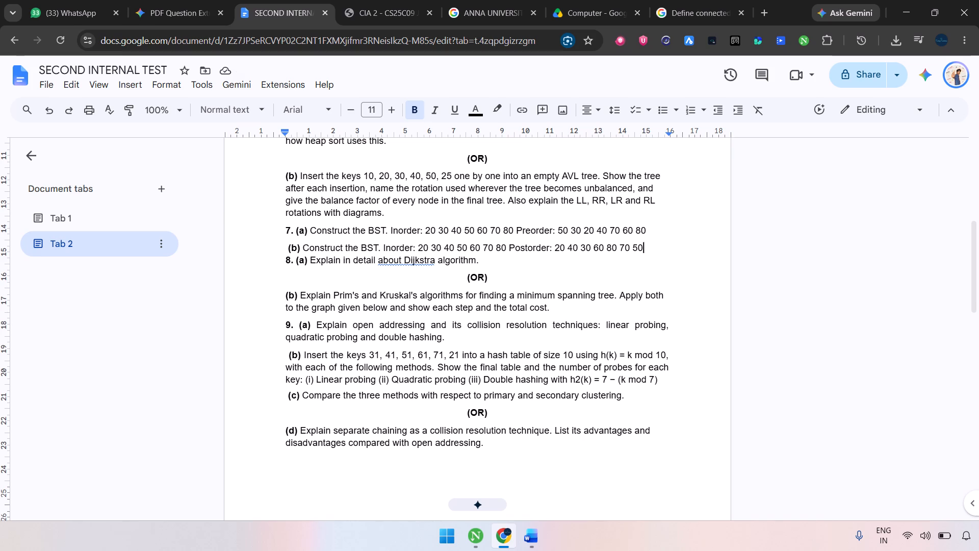
key(Return)
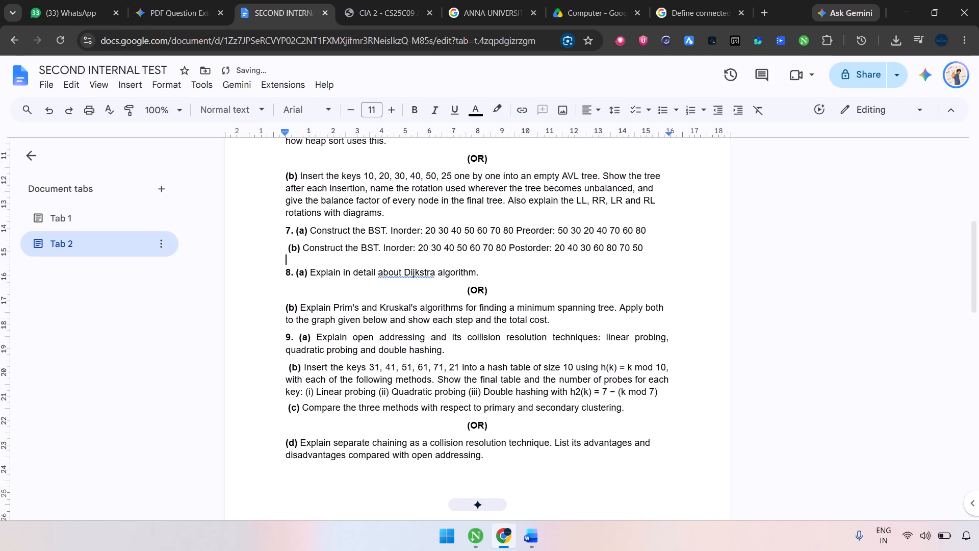
Add a new line below question 8 (b) and indent it with a run of about 20 spaces.
scroll(427, 241, up, 1)
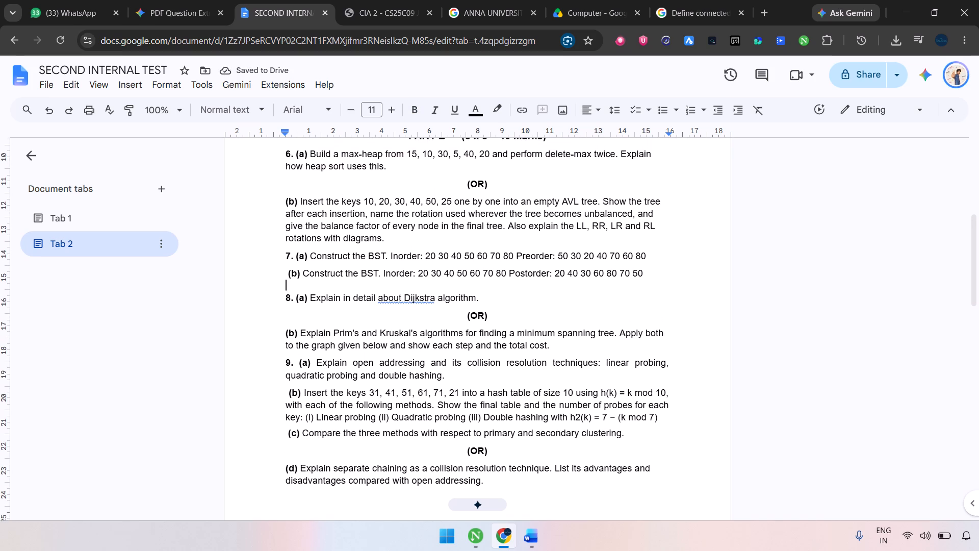
scroll(427, 241, up, 1)
scroll(427, 241, down, 1)
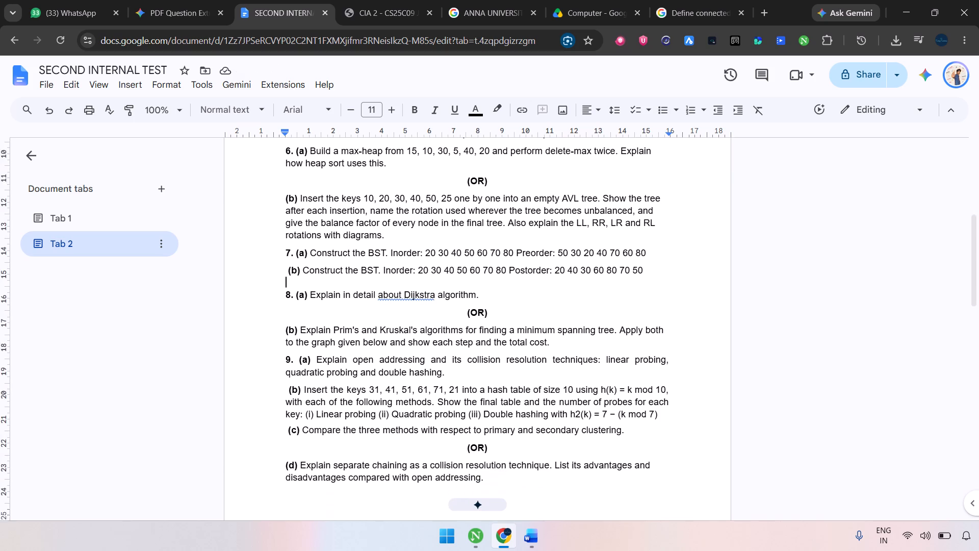
scroll(427, 241, down, 2)
click(571, 289)
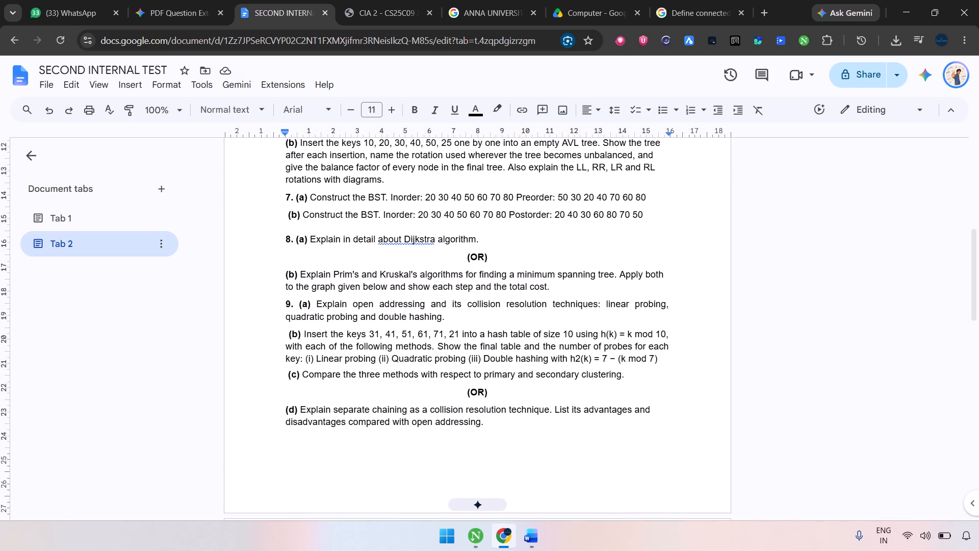
key(Return)
key(space)
key(space)
key(space)
key(space)
key(space)
key(space)
key(space)
key(space)
key(space)
key(space)
key(space)
key(space)
key(space)
key(space)
key(space)
key(space)
key(space)
key(space)
key(space)
key(space)
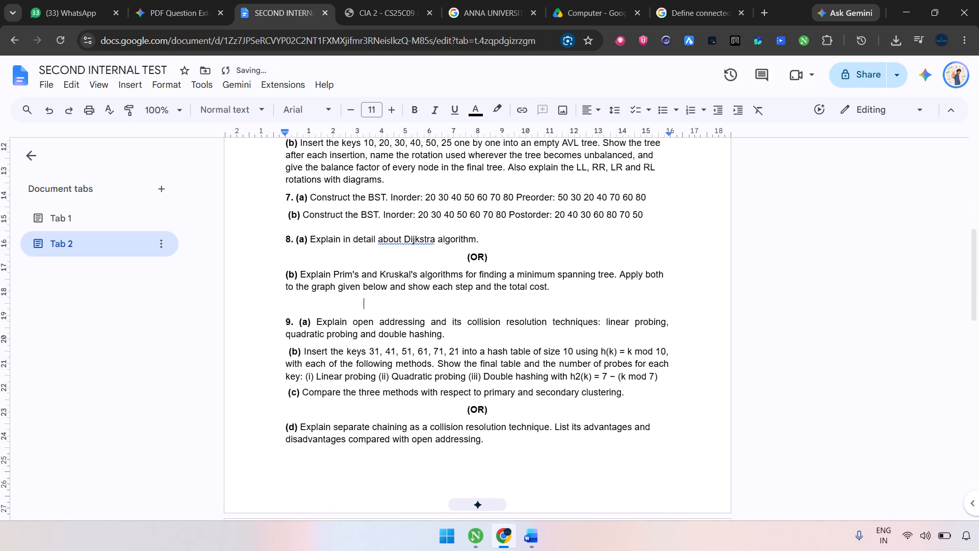
Insert the original-tree image from the Downloads folder on the indented line below question 8 (b).
click(124, 86)
click(134, 96)
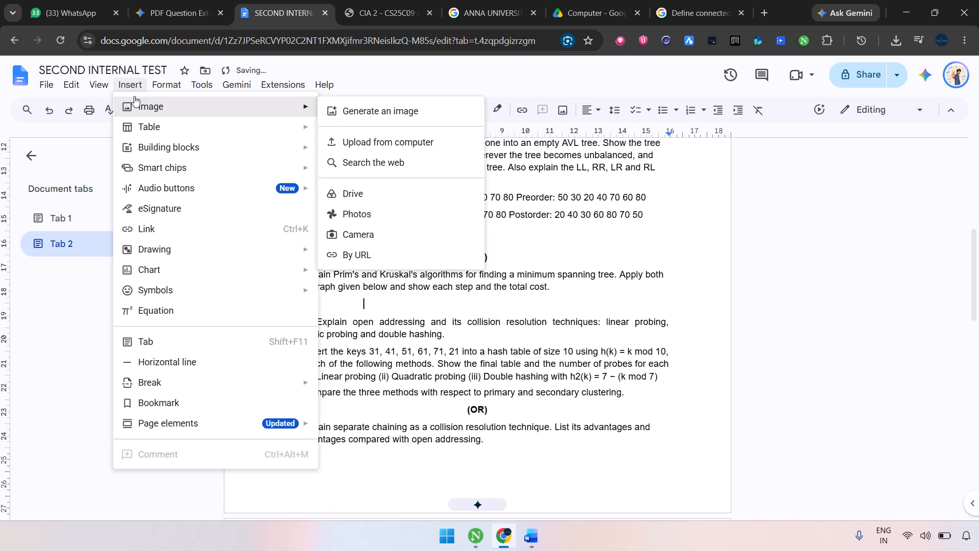
click(392, 141)
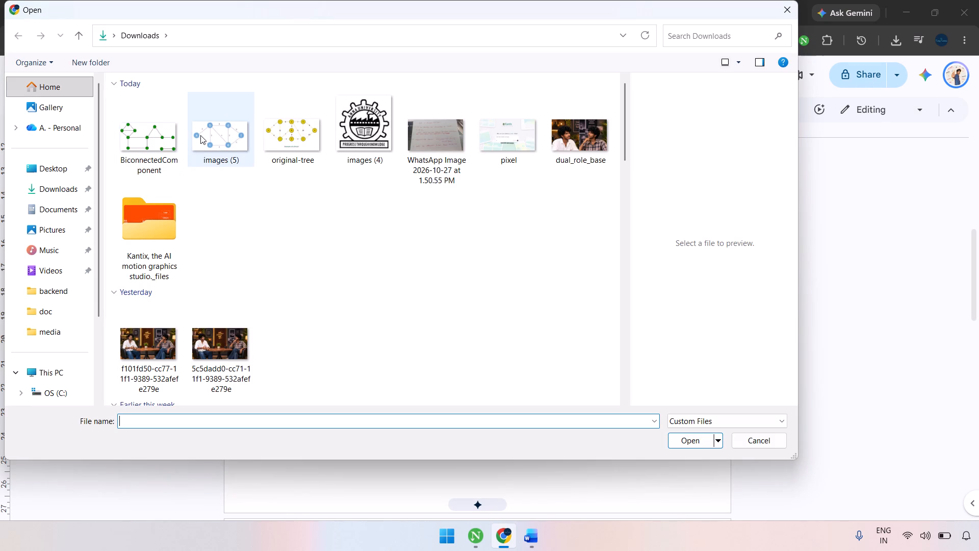
click(200, 135)
click(309, 142)
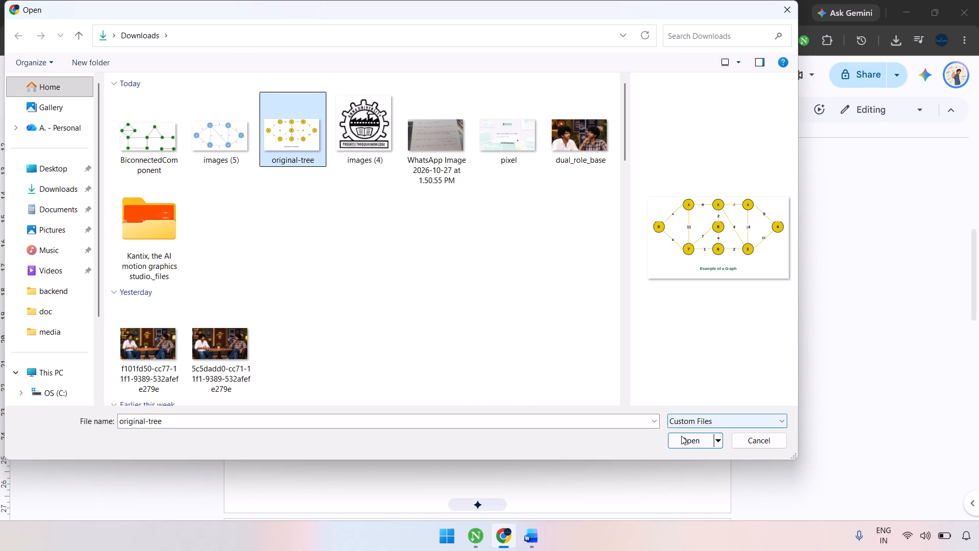
click(681, 436)
Shrink the inserted graph image proportionally to about 7 cm wide so it fits directly under question 8 (b).
click(557, 394)
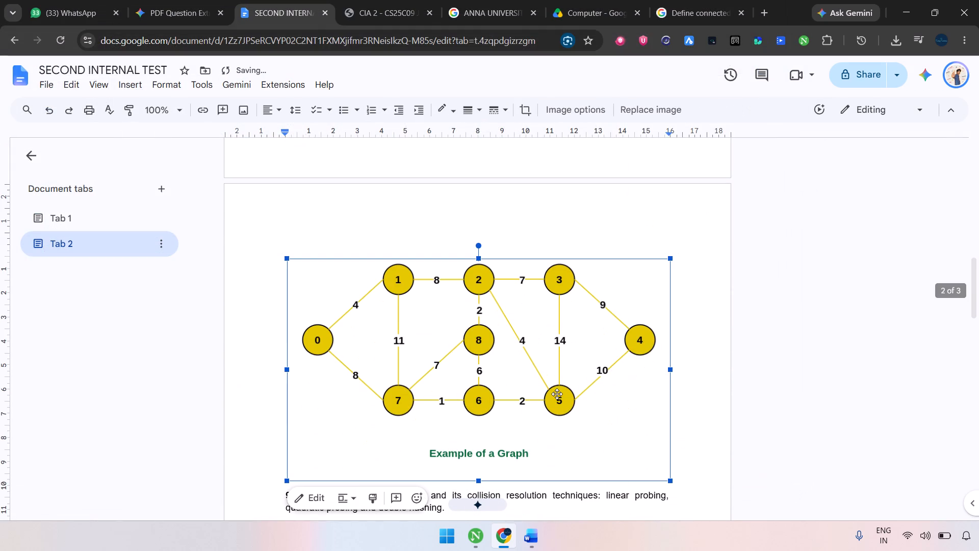
drag(673, 481, 482, 287)
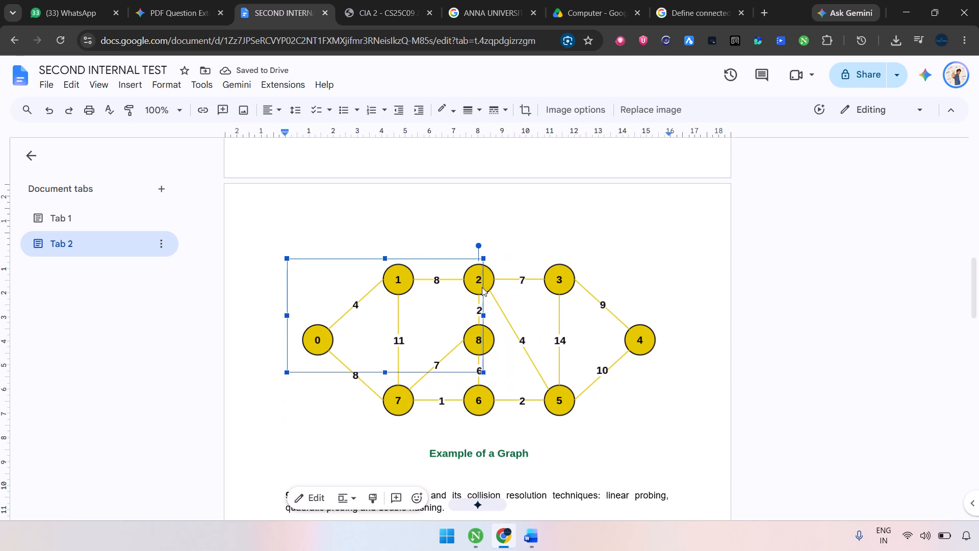
drag(482, 287, 451, 287)
scroll(471, 355, up, 2)
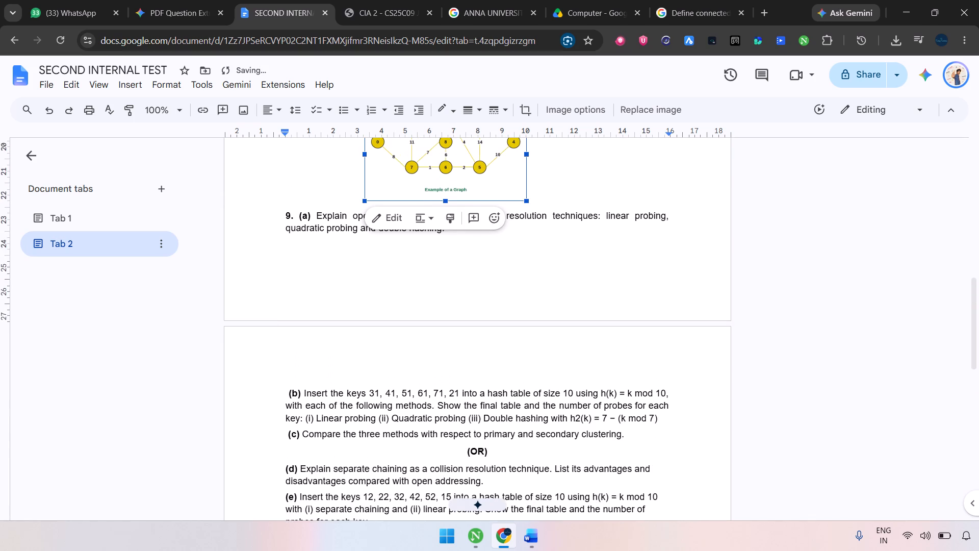
scroll(471, 355, up, 3)
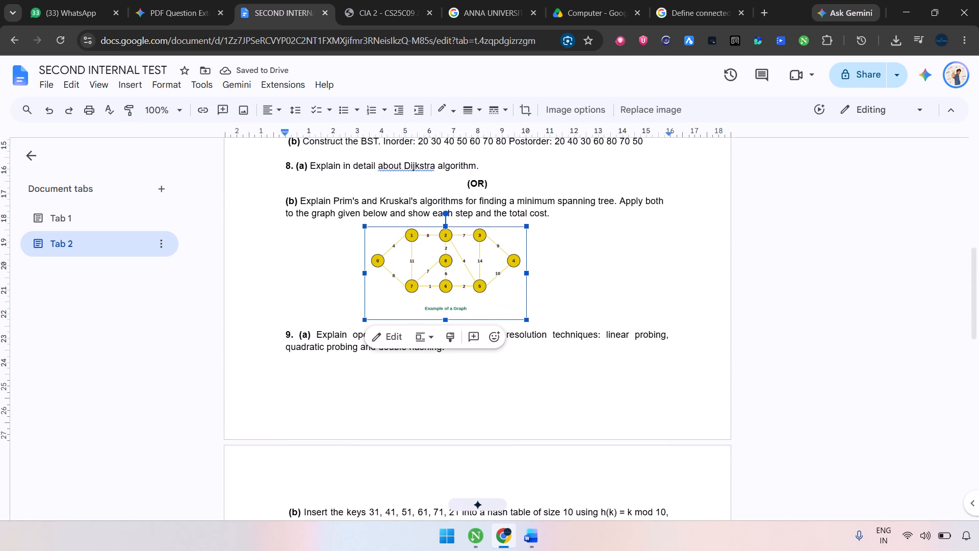
scroll(471, 355, up, 1)
click(555, 325)
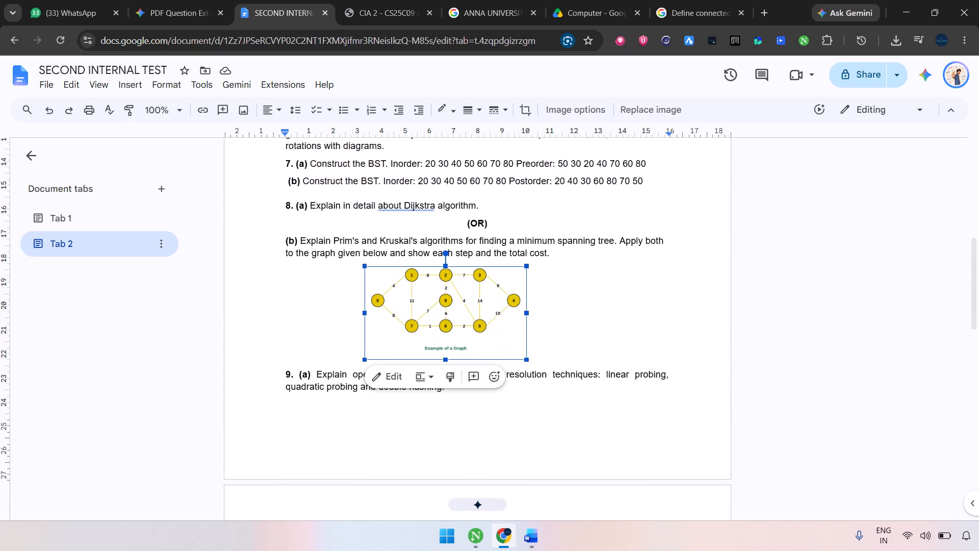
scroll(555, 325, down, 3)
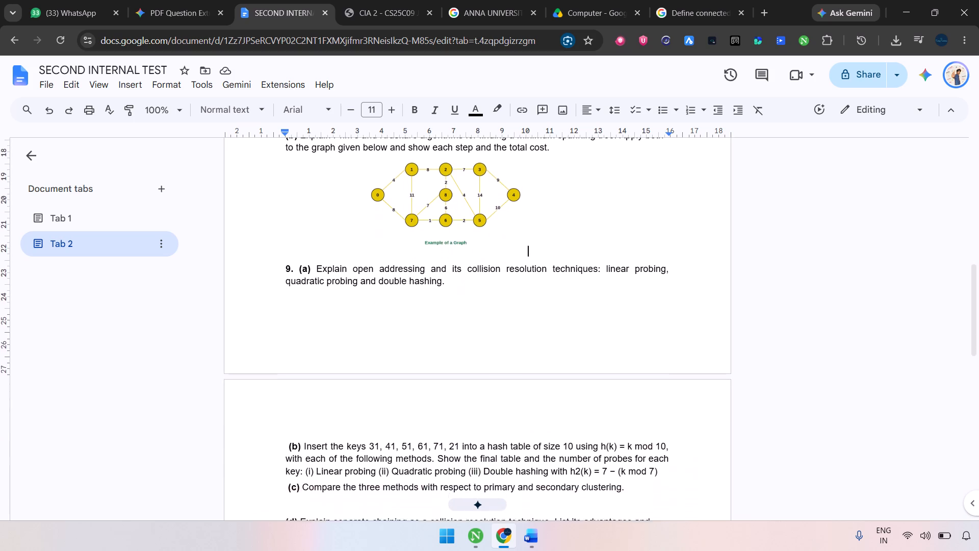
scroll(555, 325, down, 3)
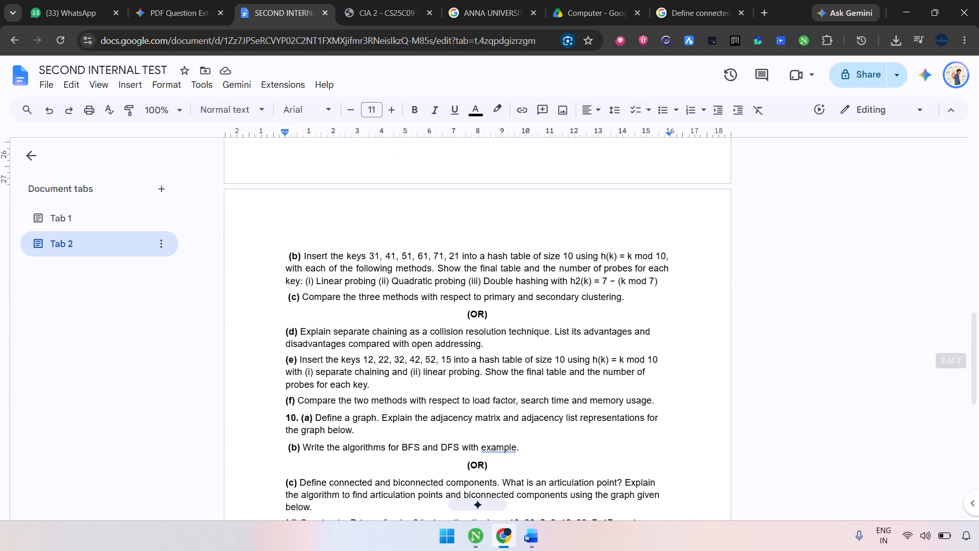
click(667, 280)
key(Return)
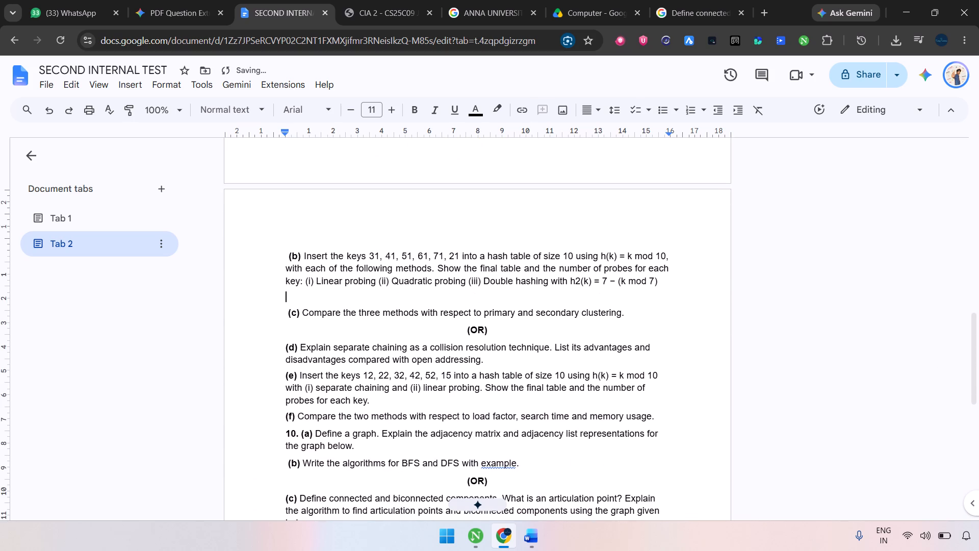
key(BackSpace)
Add a new line below question 10 (c) and insert the BiconnectedComponent image from the Downloads folder there.
scroll(598, 331, down, 1)
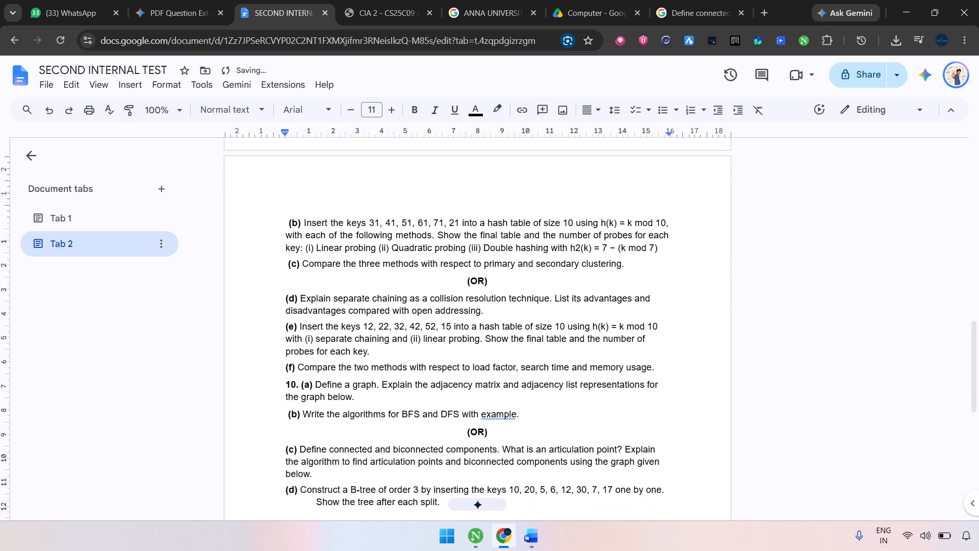
scroll(598, 331, down, 3)
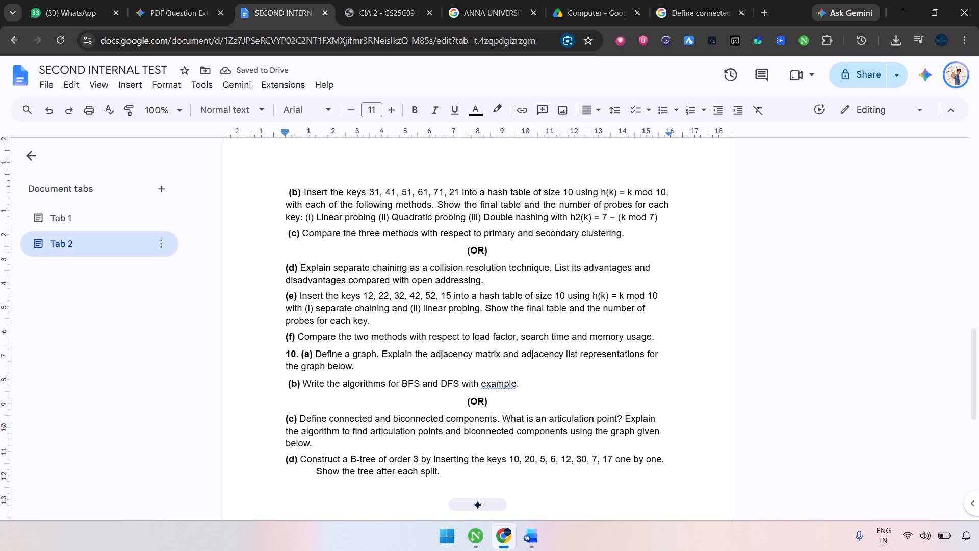
scroll(598, 331, down, 3)
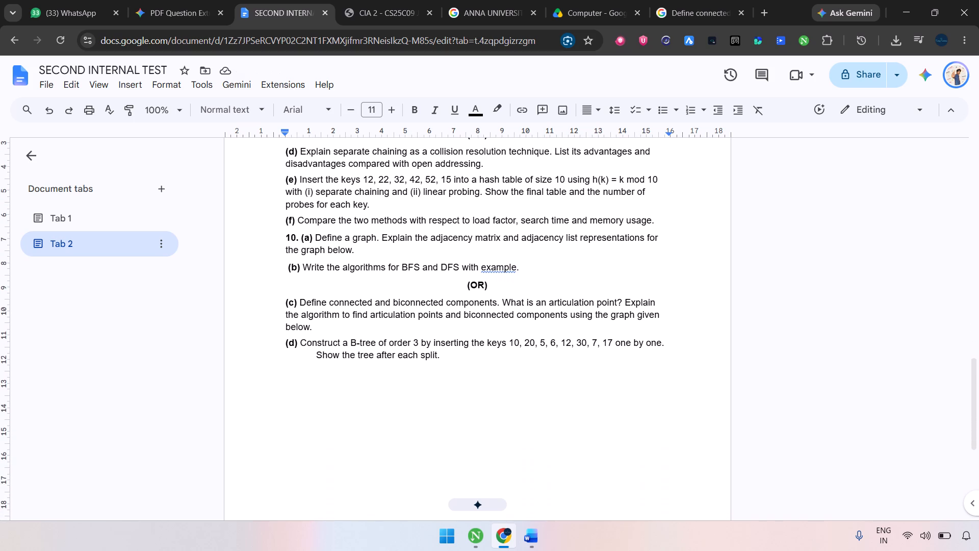
scroll(598, 331, down, 1)
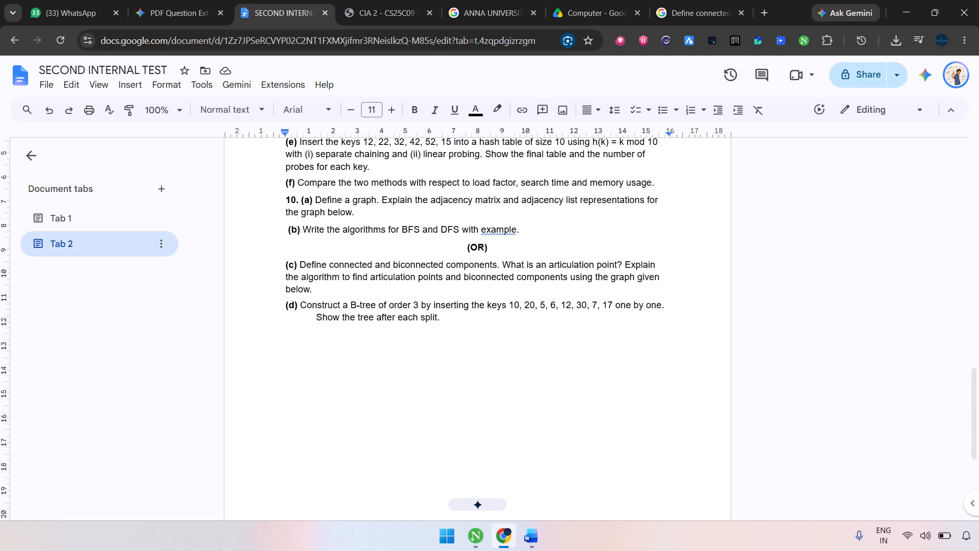
click(350, 295)
key(Return)
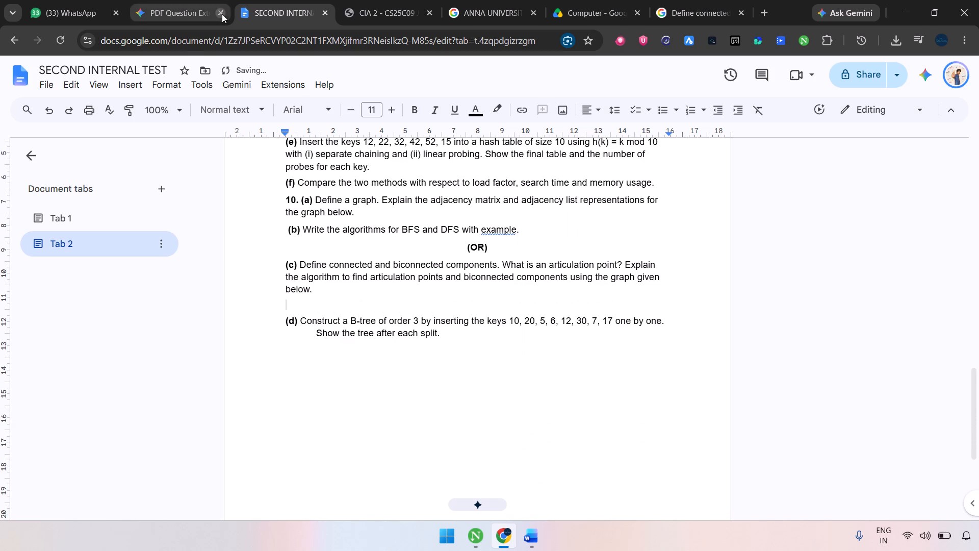
click(135, 83)
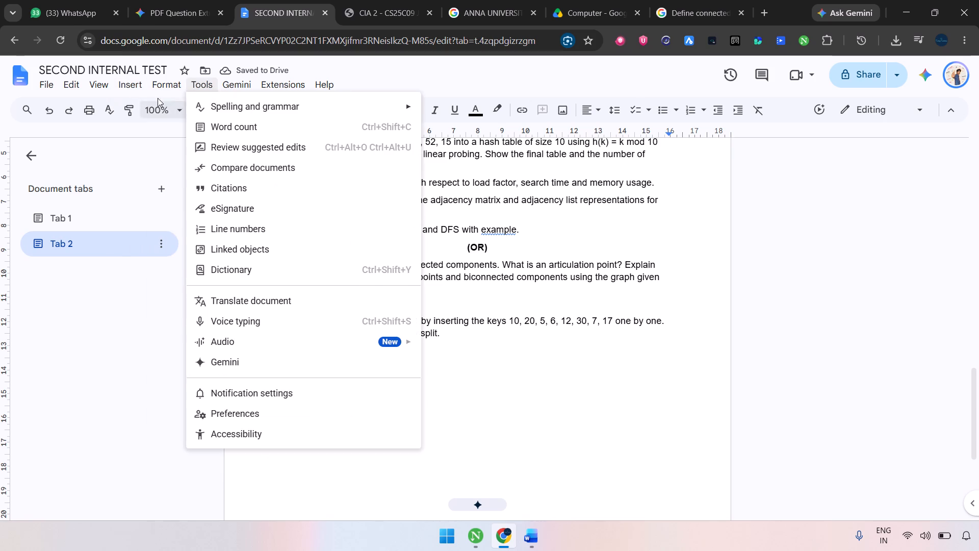
click(152, 106)
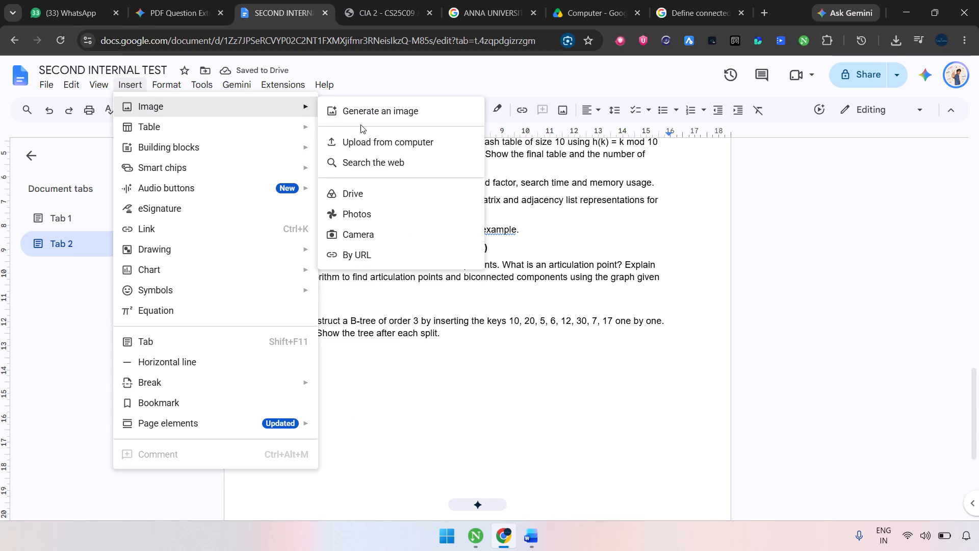
click(369, 139)
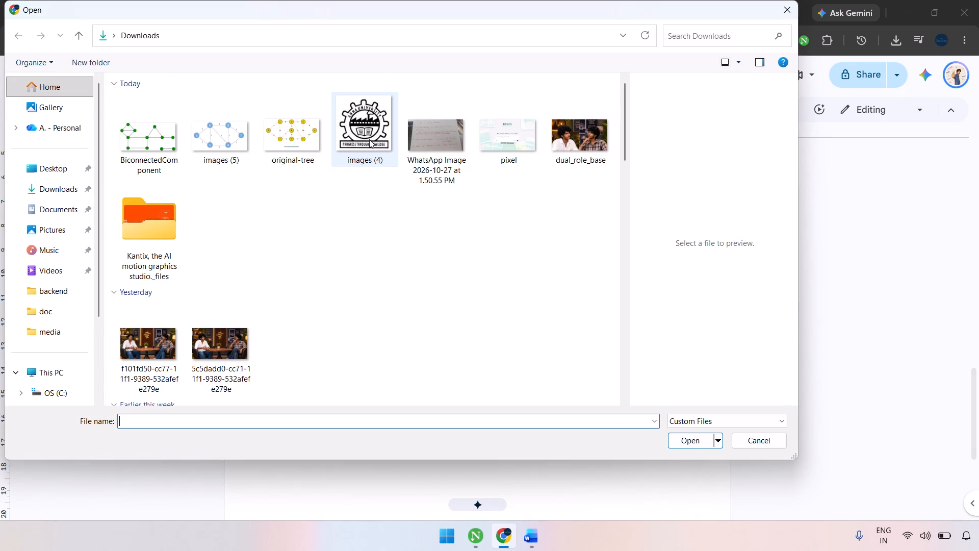
click(182, 126)
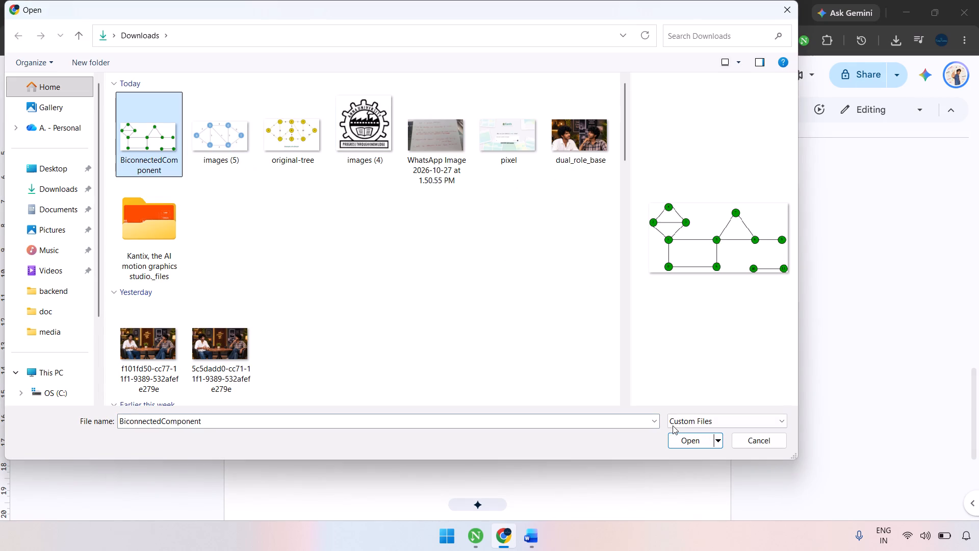
click(684, 436)
Shrink the biconnected-components graph image below question 10 (c) proportionally to about 8.6 cm wide.
scroll(561, 418, down, 1)
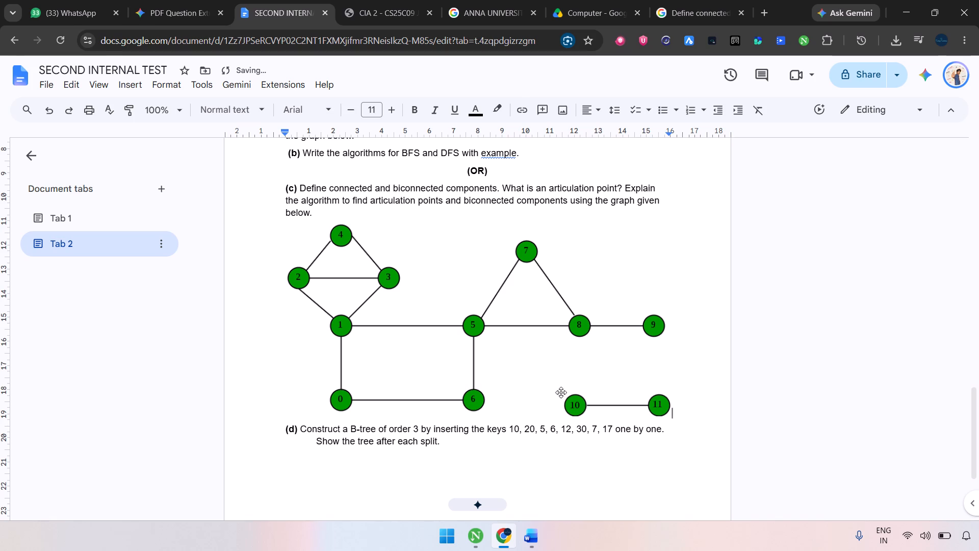
click(561, 392)
click(669, 413)
drag(669, 413, 566, 339)
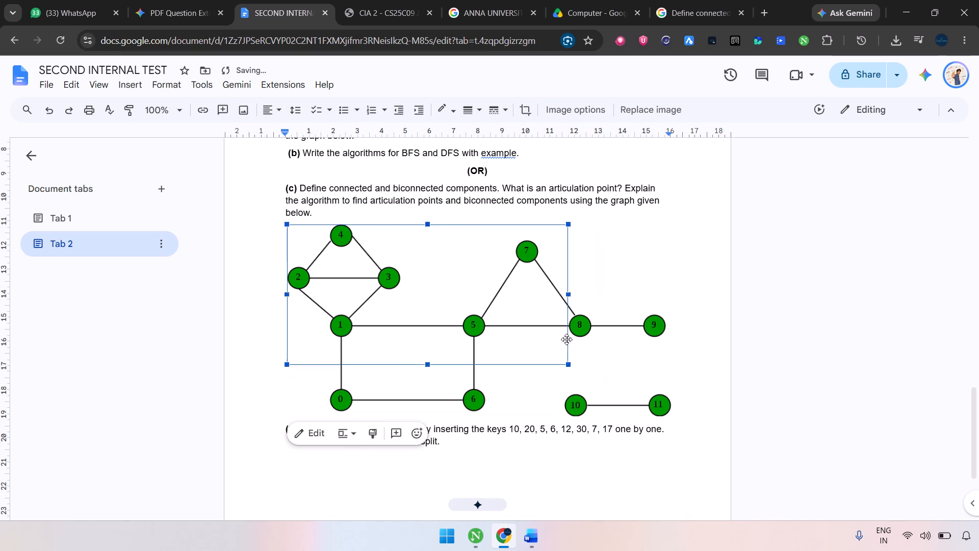
drag(566, 339, 492, 302)
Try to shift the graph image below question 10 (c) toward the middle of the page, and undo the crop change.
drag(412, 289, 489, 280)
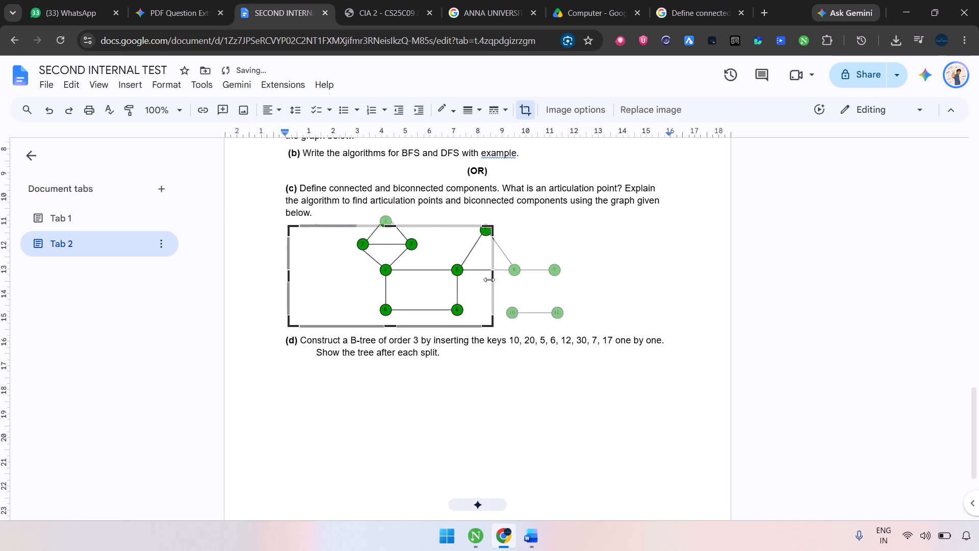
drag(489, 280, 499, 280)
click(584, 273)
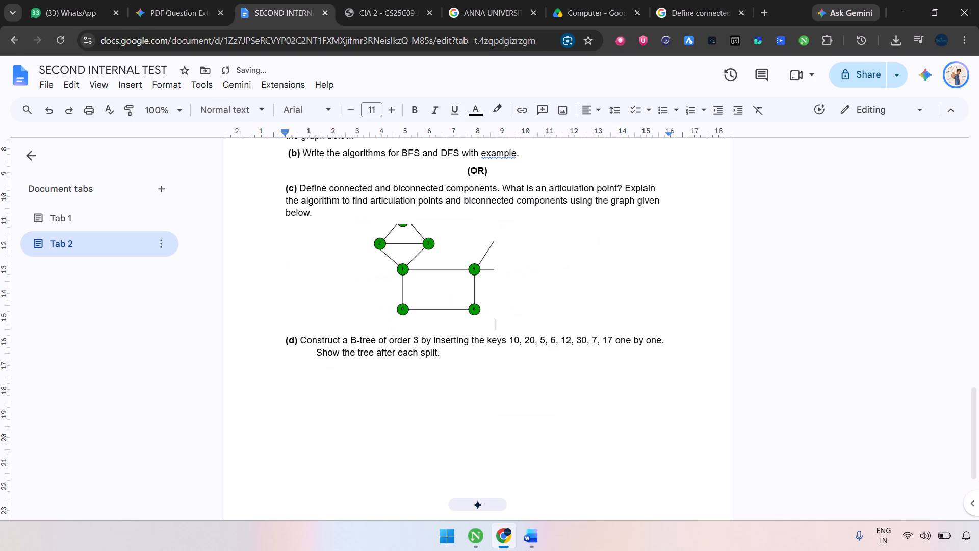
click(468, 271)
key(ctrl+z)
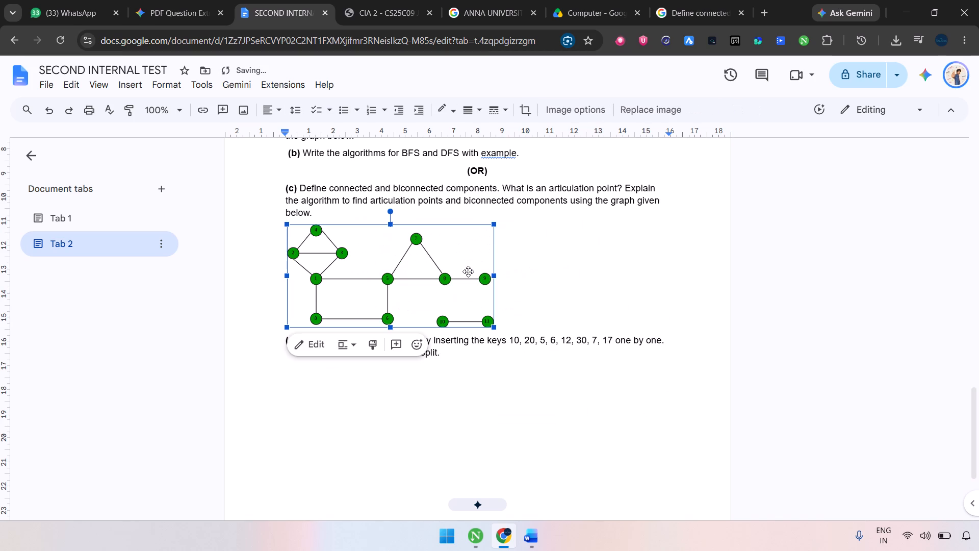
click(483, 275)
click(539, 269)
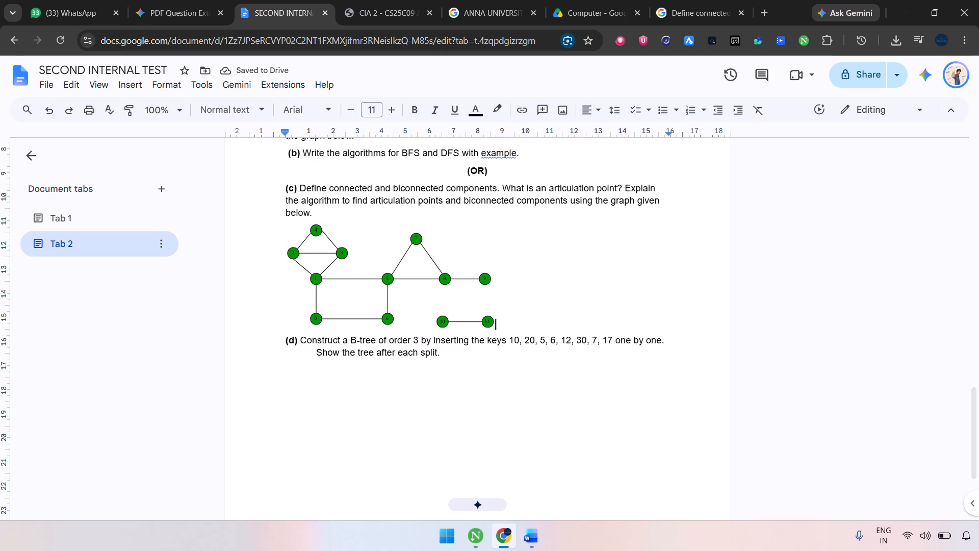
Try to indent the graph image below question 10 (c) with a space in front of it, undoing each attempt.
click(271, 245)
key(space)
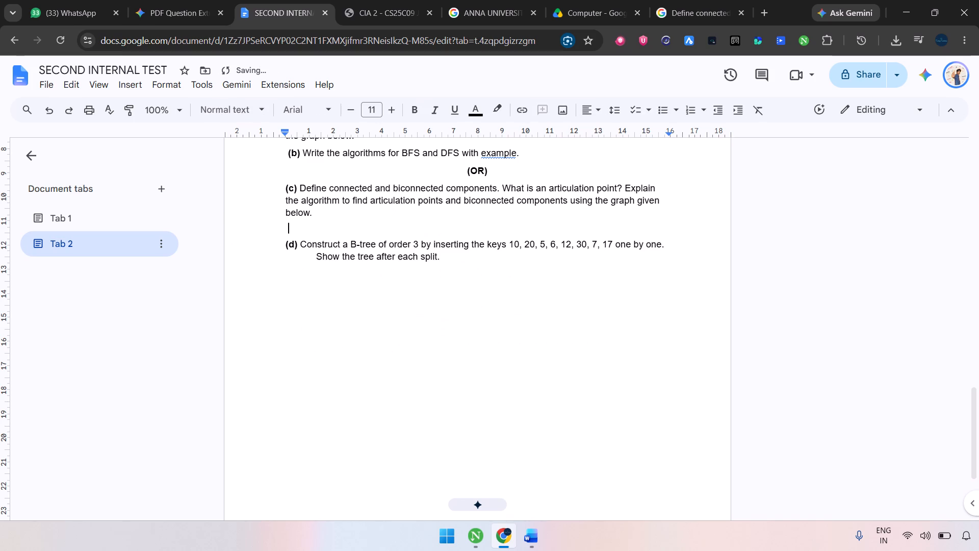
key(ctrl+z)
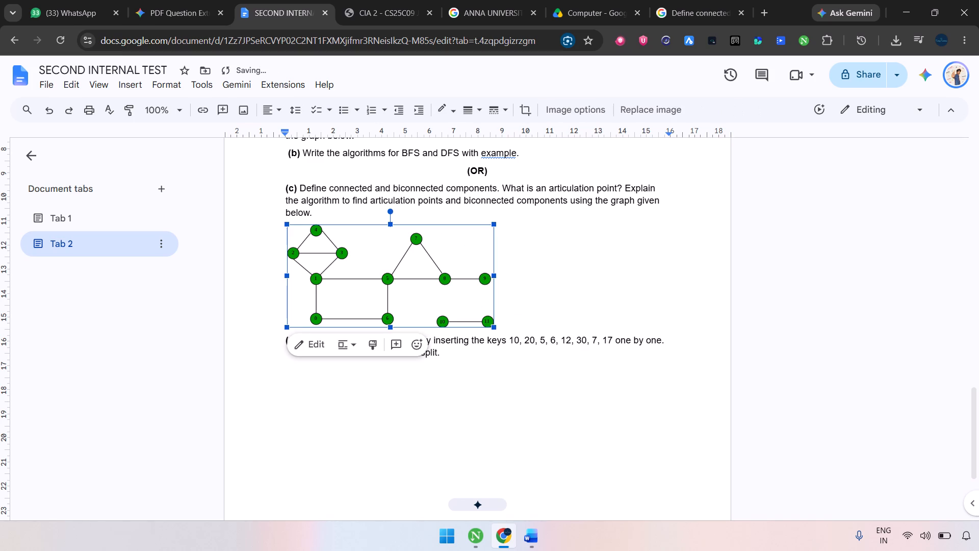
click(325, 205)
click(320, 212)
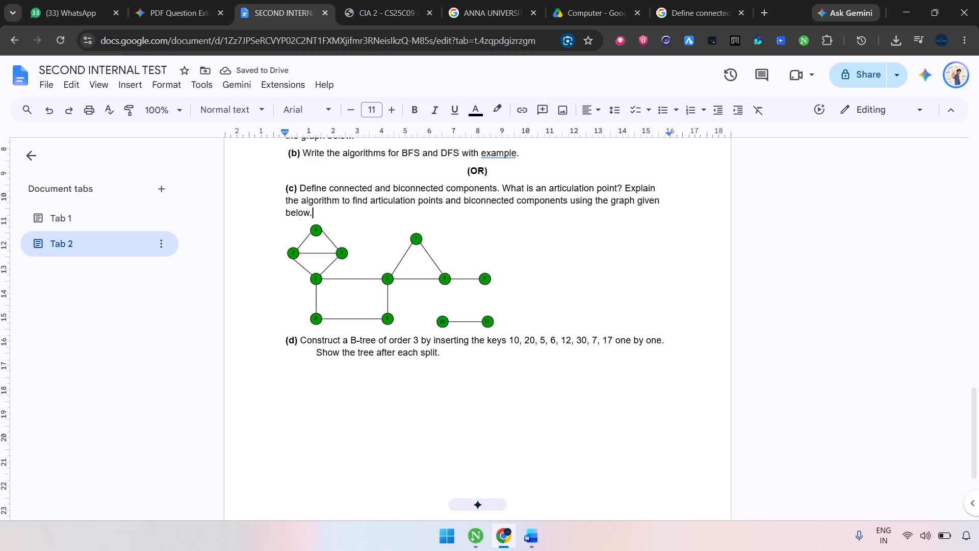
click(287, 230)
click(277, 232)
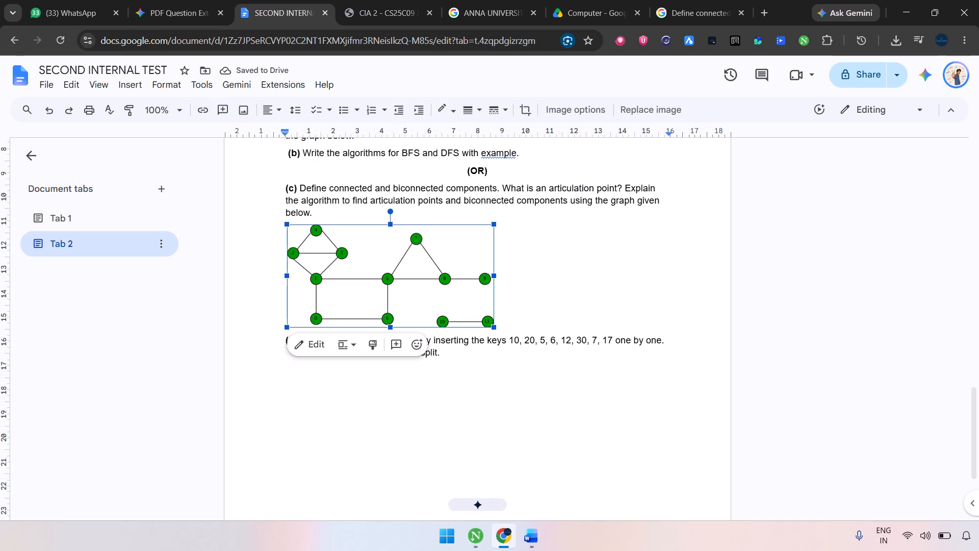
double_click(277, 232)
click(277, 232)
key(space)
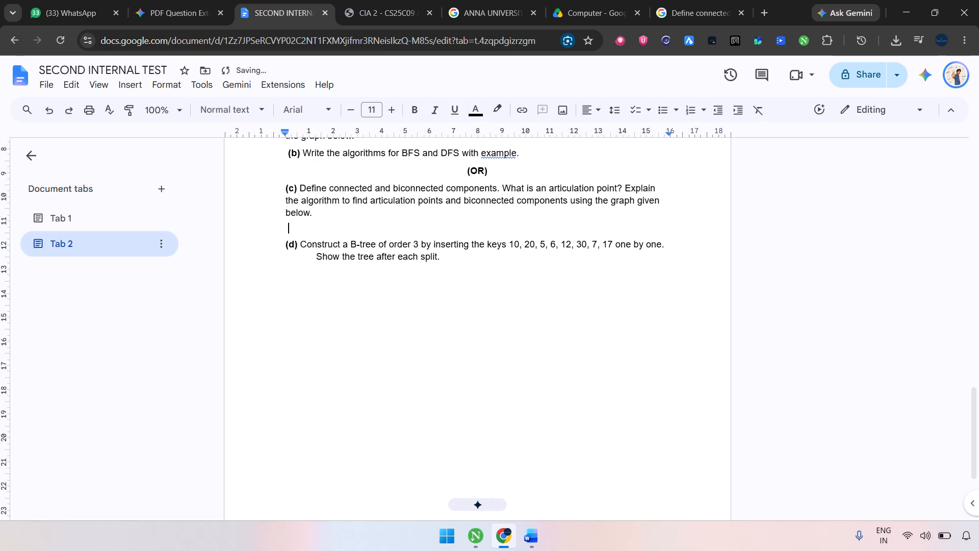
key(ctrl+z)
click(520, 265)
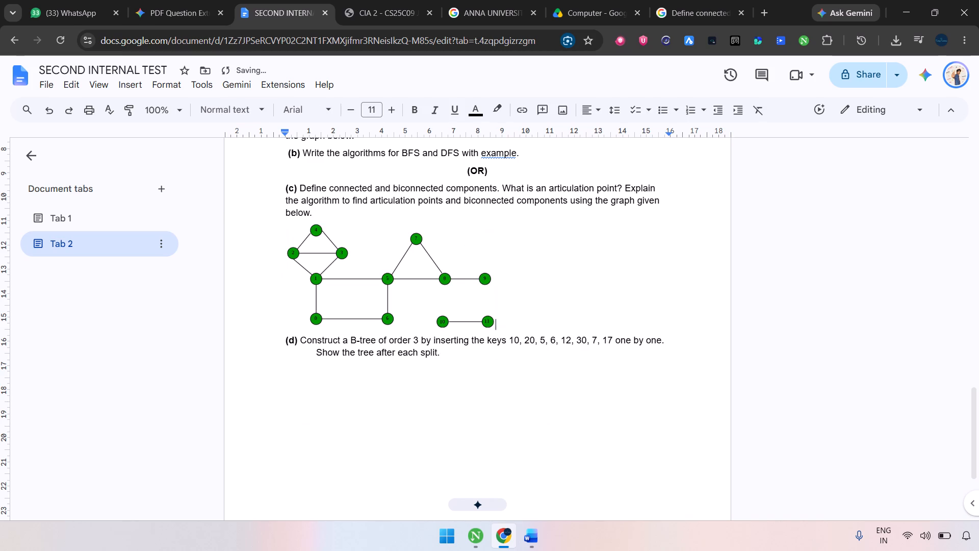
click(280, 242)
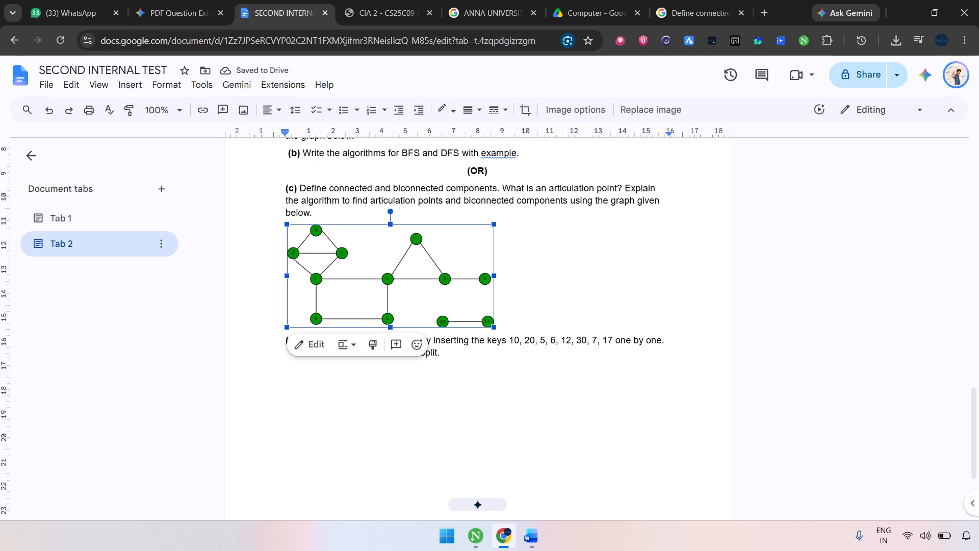
Add a blank line between question 10 (c) and its graph image, and indent the image with 17 spaces.
click(317, 221)
key(Return)
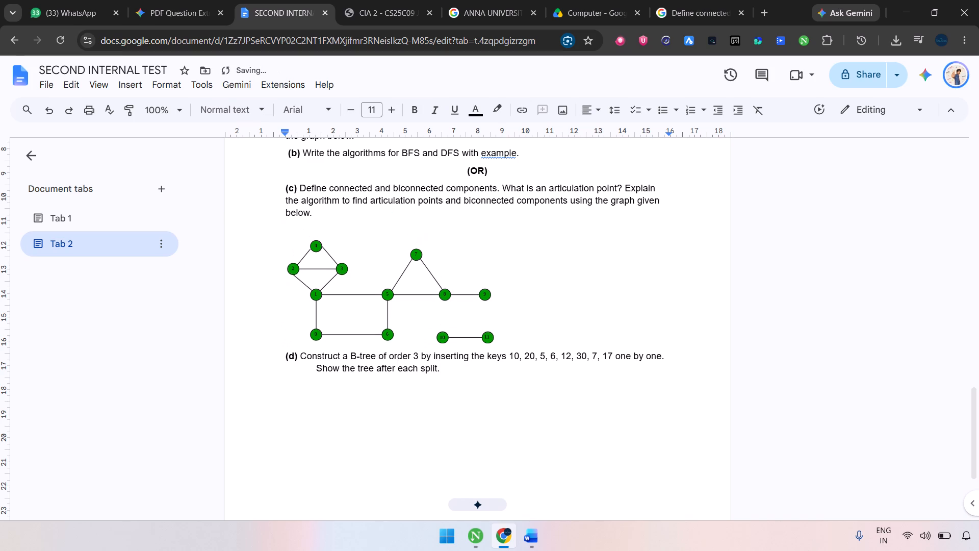
key(Down)
key(space)
key(space)
key(space)
key(space)
key(space)
key(space)
key(space)
key(space)
key(space)
key(space)
key(space)
key(space)
key(space)
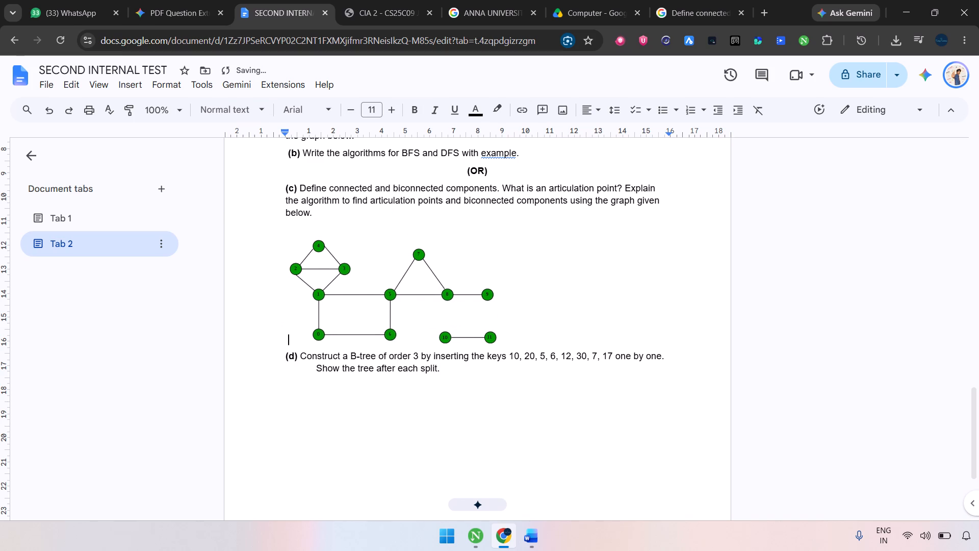
key(space)
key(space)
key(space)
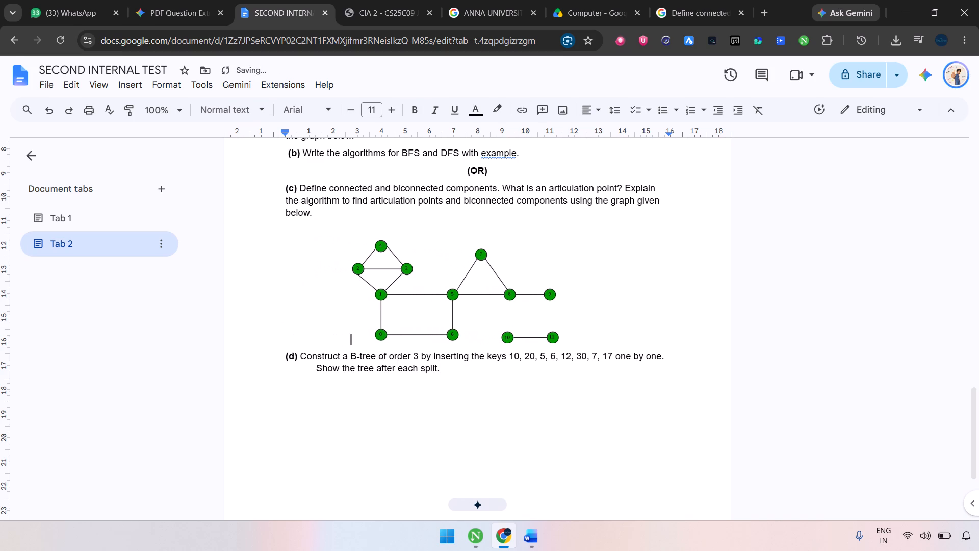
key(space)
Remove the blank line above the question 10 (c) graph image and indent the image by two more spaces.
click(313, 232)
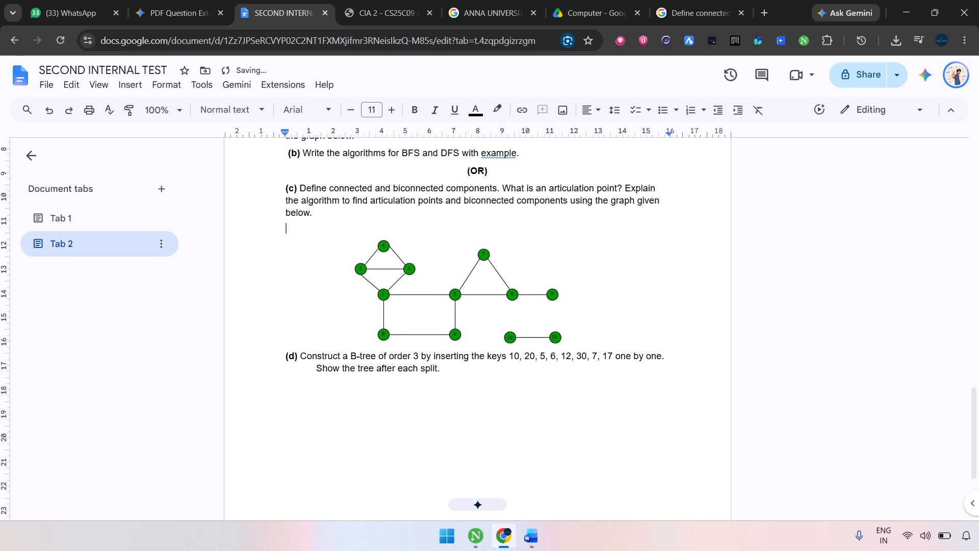
key(BackSpace)
click(343, 294)
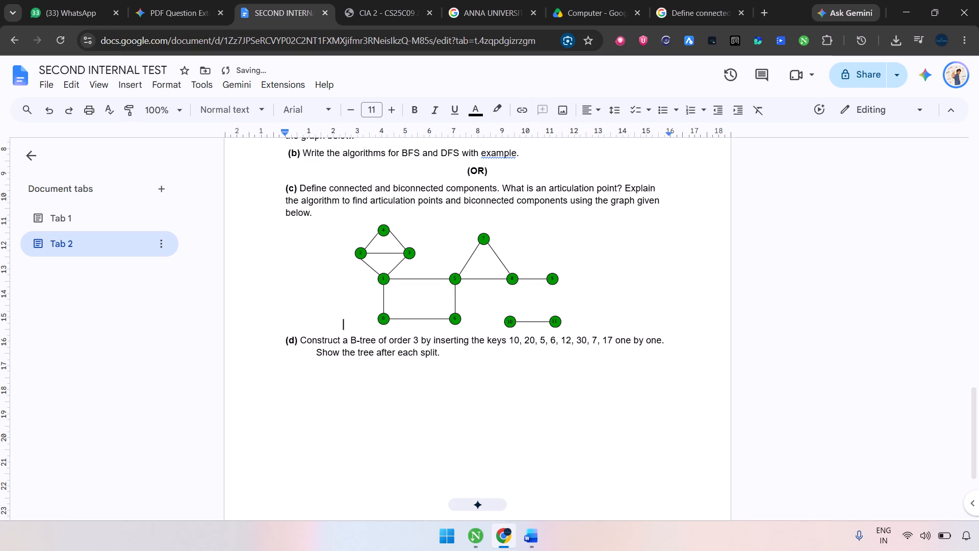
key(space)
key(space)
Review the paper's layout from the header and Part A through the Part B questions and graph image placement.
scroll(343, 294, up, 2)
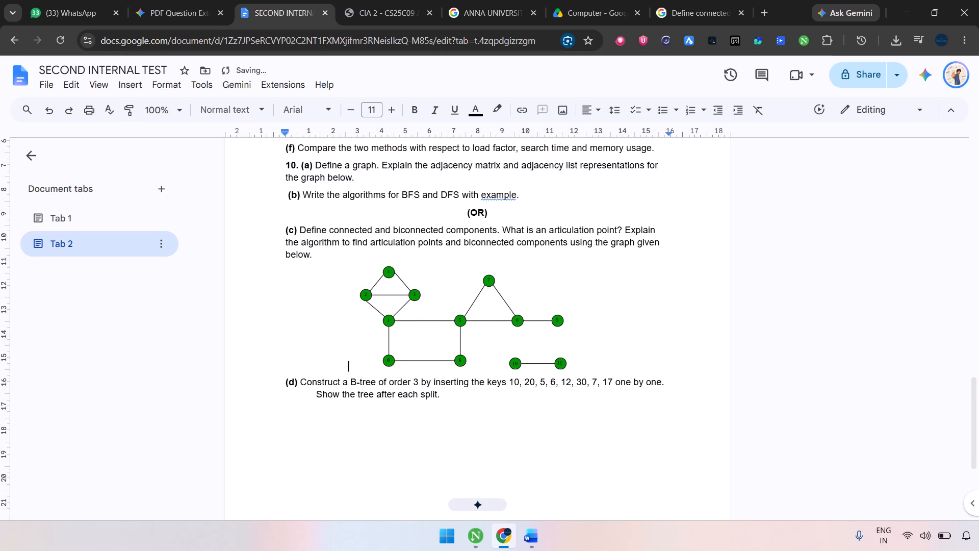
scroll(343, 294, up, 6)
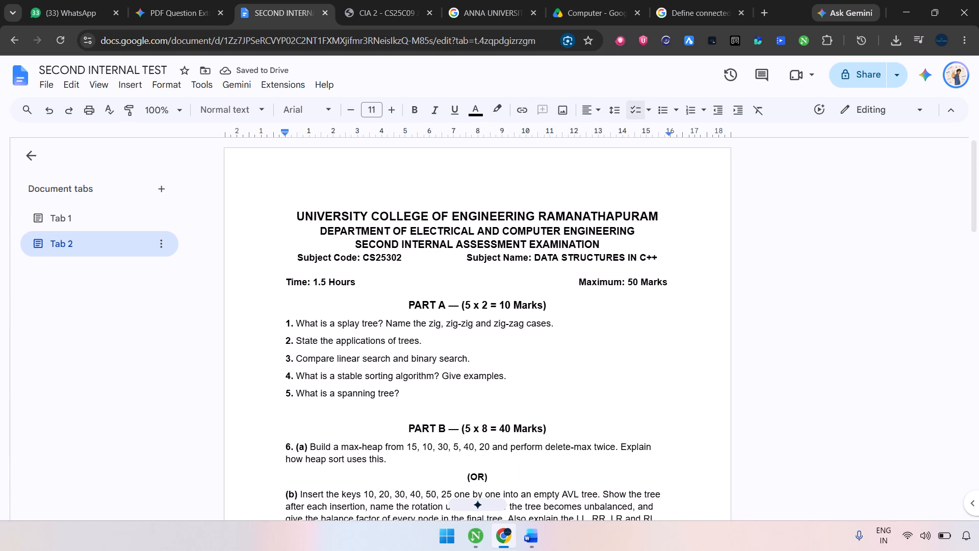
scroll(358, 269, down, 2)
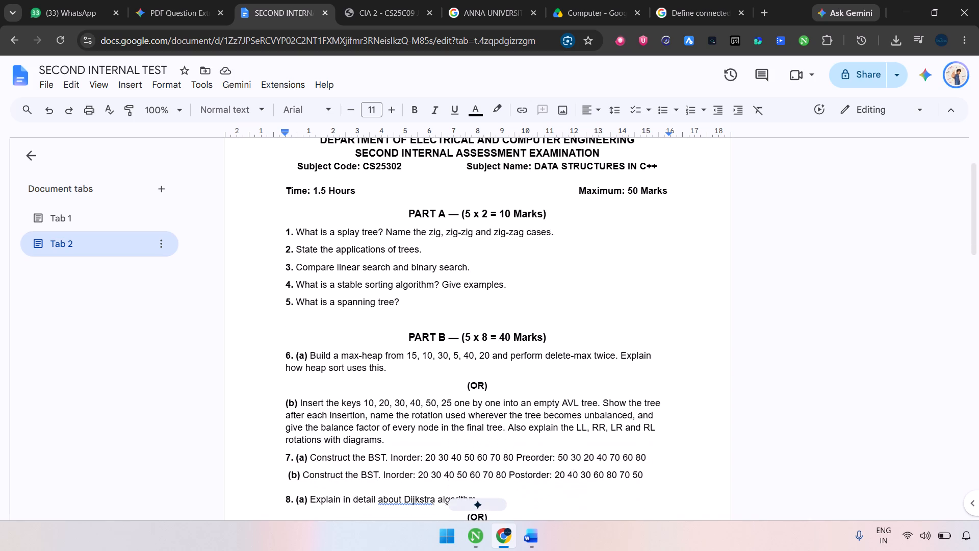
scroll(358, 269, down, 4)
scroll(358, 269, up, 5)
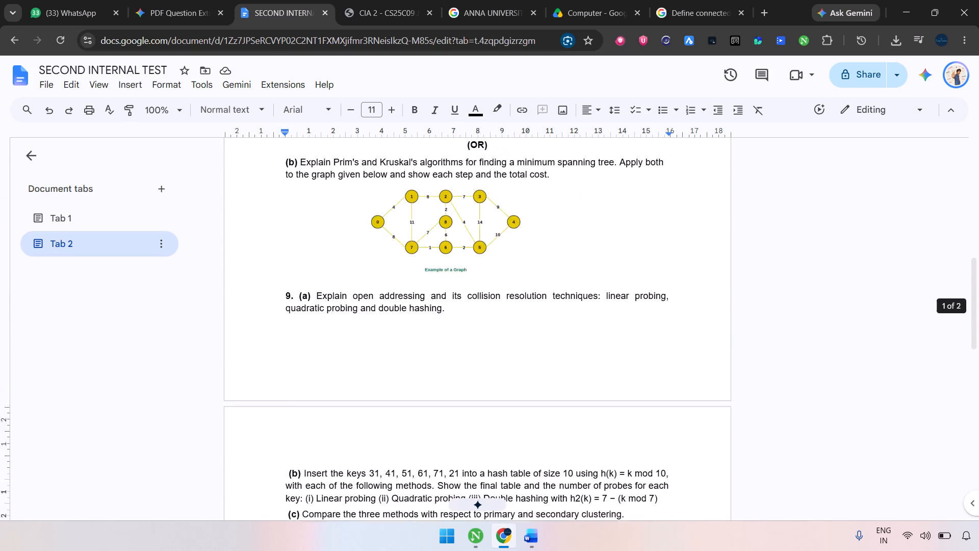
scroll(358, 269, up, 3)
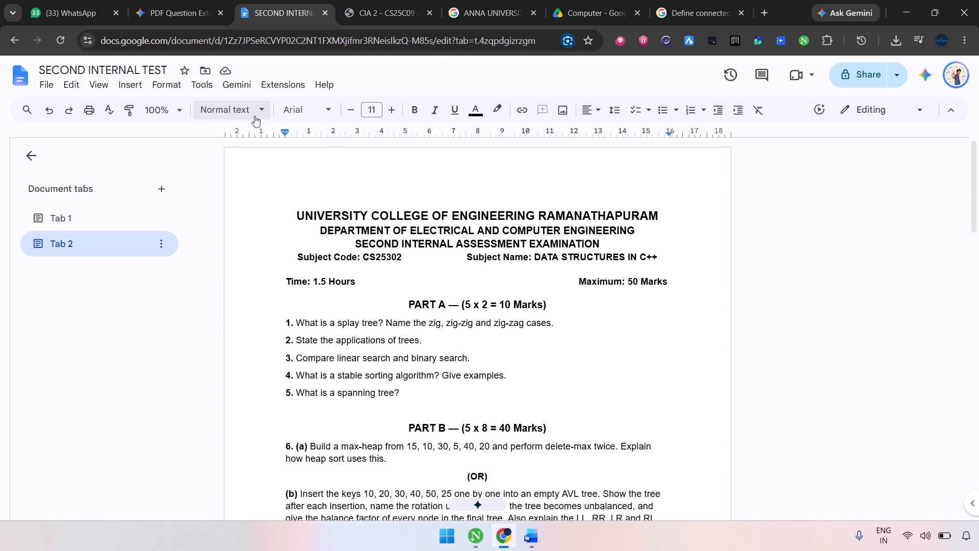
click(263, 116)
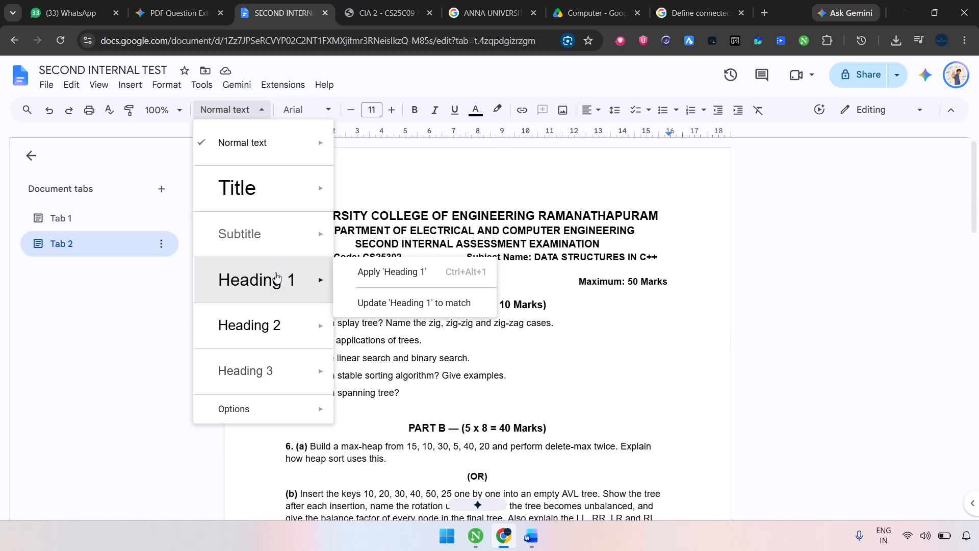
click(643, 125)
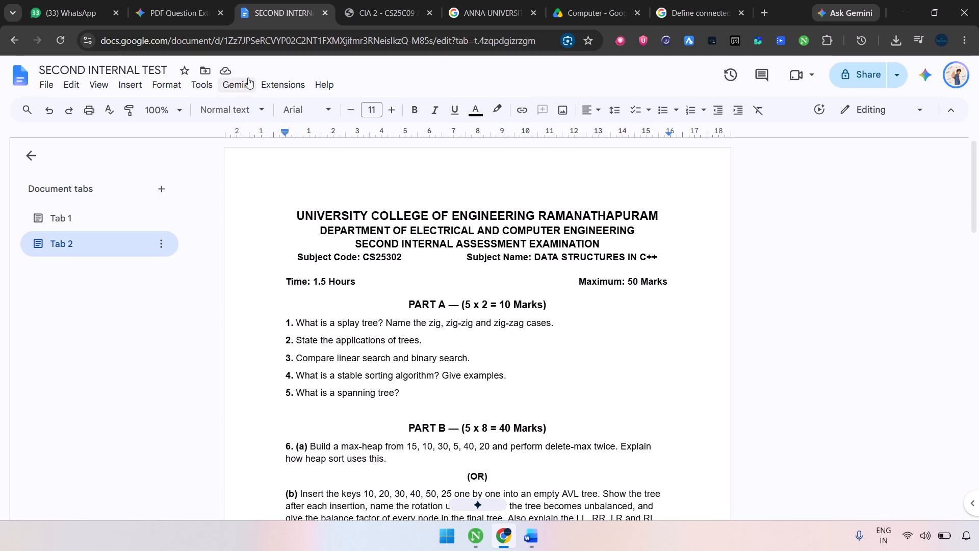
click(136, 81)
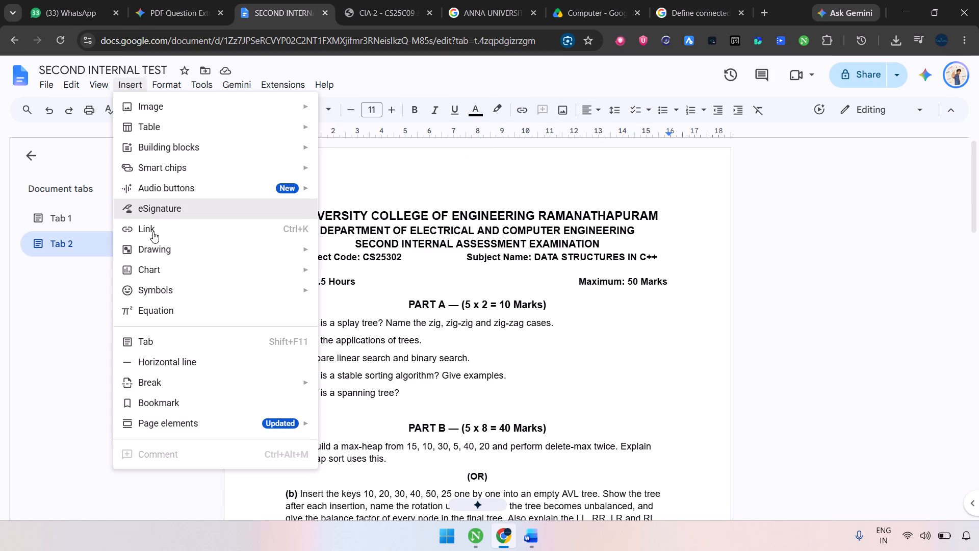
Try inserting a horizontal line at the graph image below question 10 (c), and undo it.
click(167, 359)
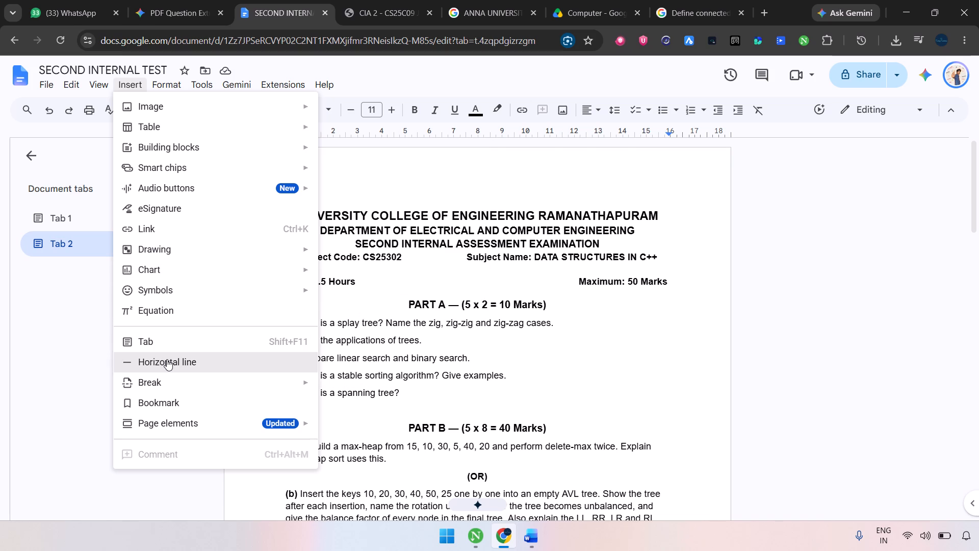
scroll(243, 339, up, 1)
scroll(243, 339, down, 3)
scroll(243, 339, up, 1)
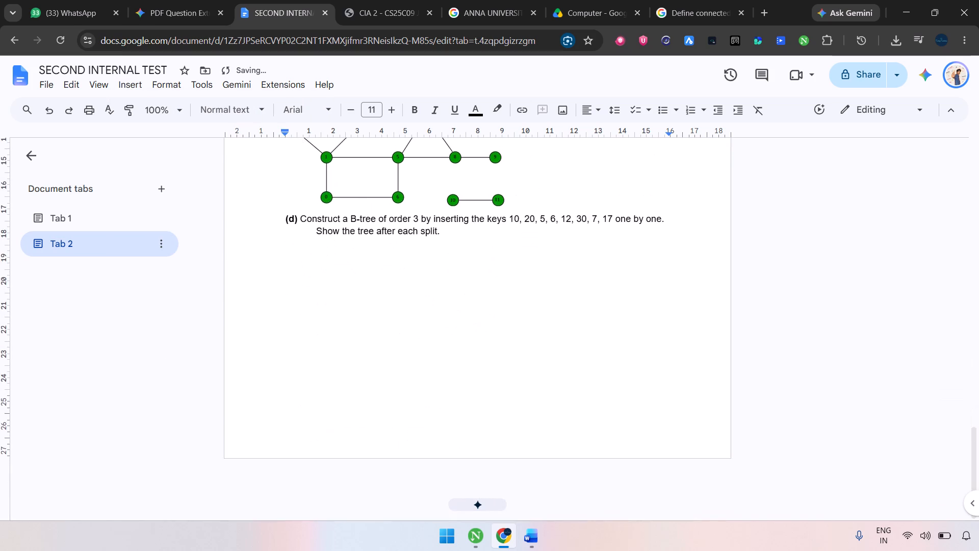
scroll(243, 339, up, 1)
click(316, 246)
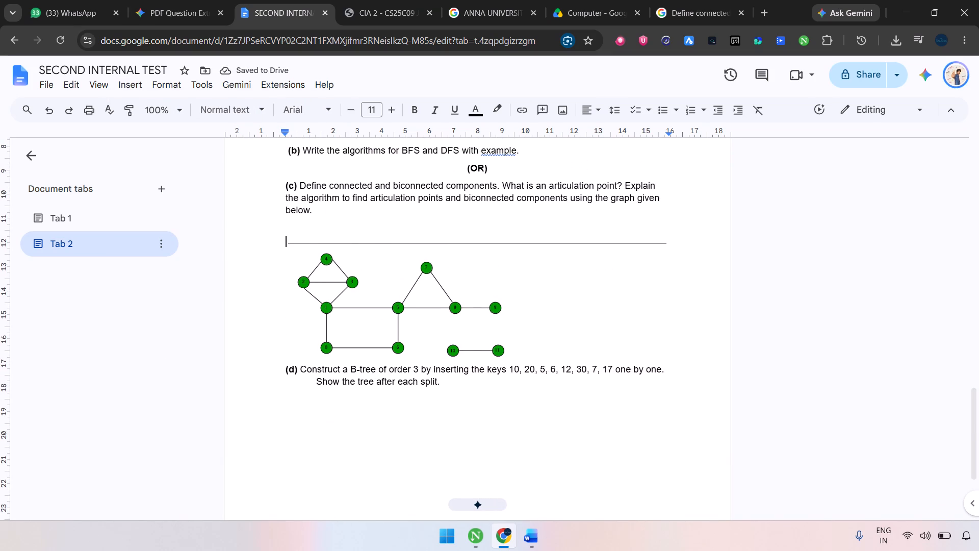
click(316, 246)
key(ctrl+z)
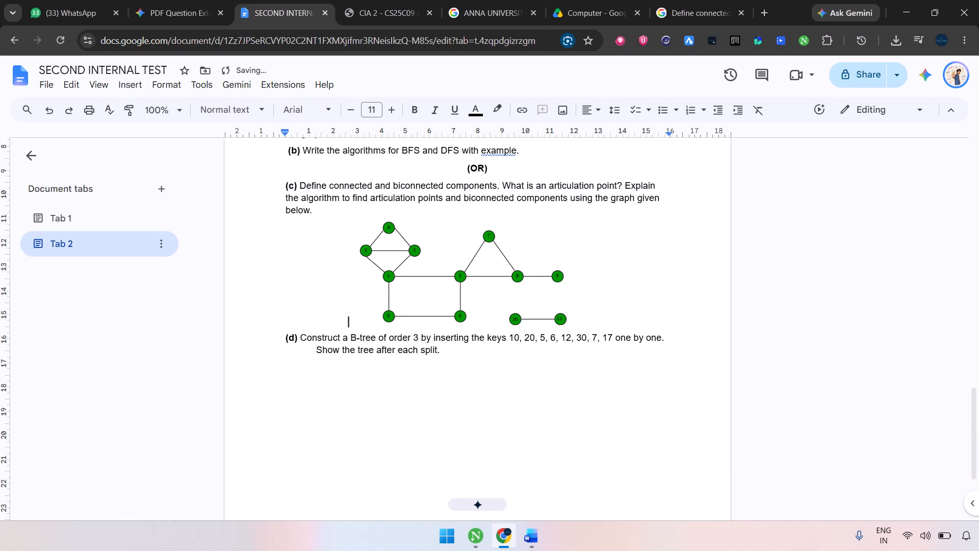
Insert a horizontal line between the subject details and the time and marks line, removing the blank line beneath it.
scroll(320, 249, up, 5)
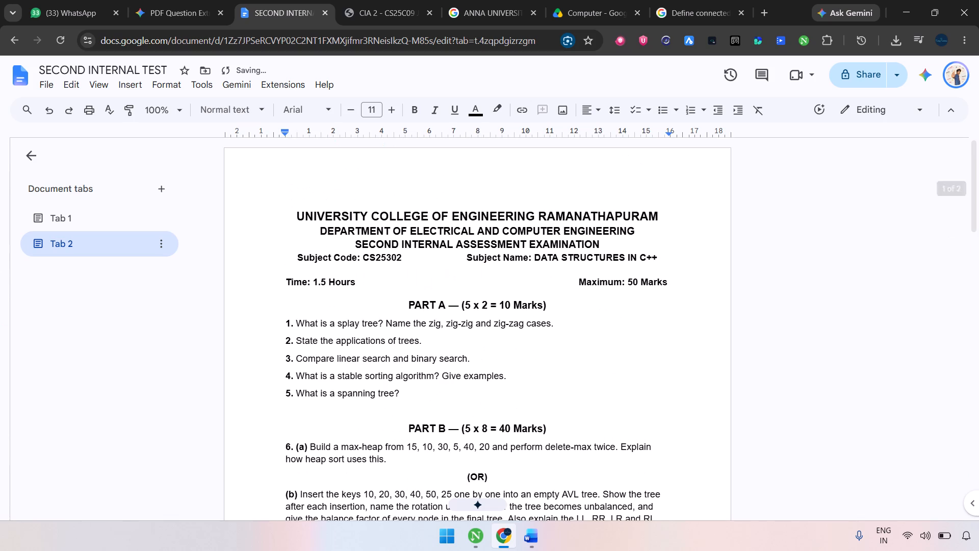
click(288, 272)
click(137, 90)
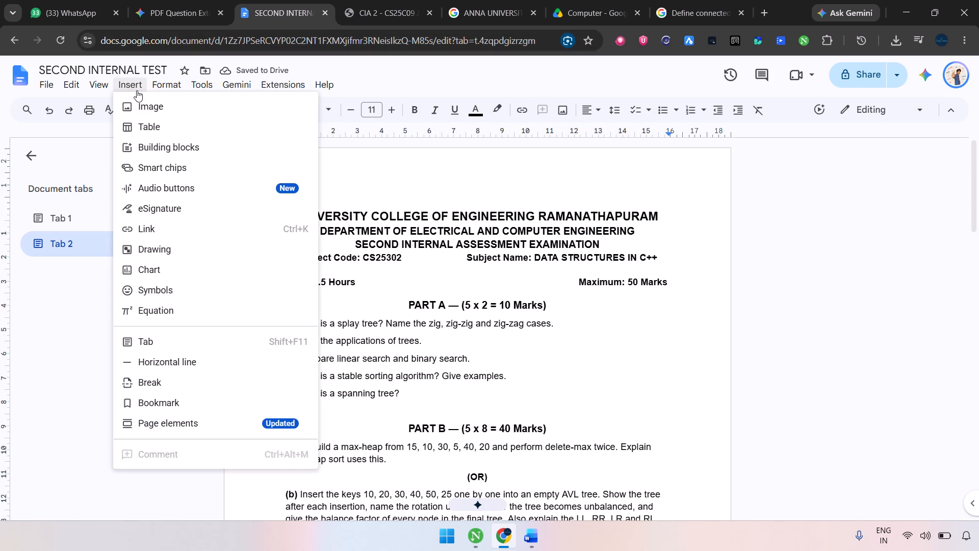
click(161, 358)
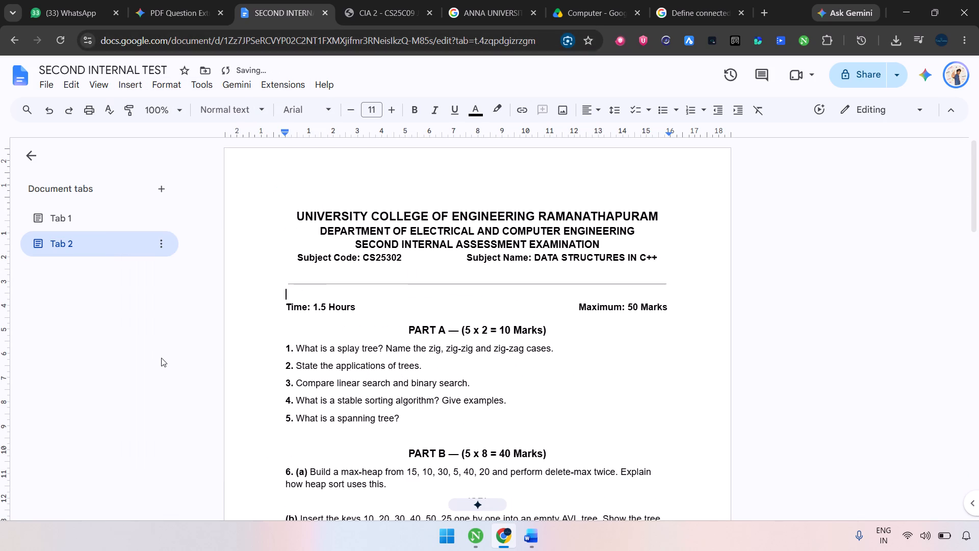
click(286, 305)
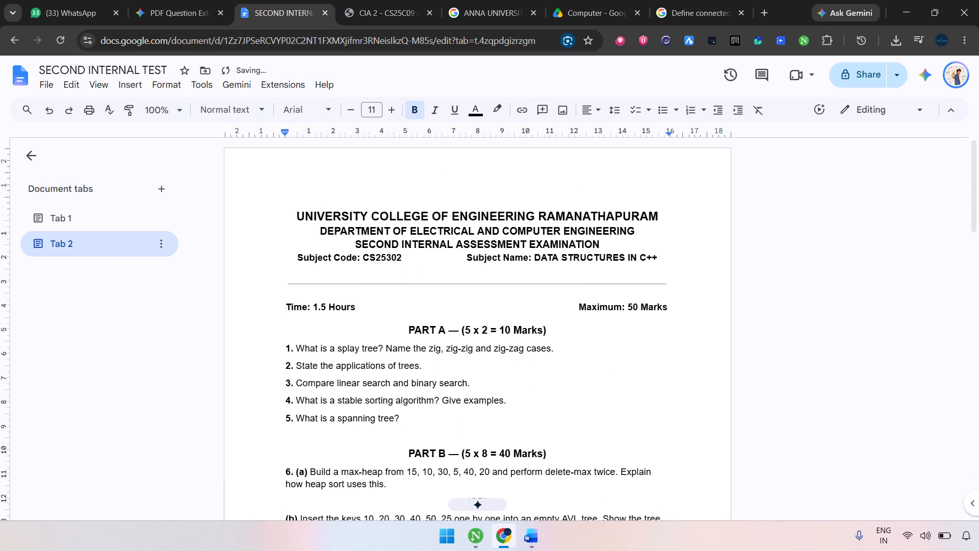
key(BackSpace)
Make the header's horizontal line bold and reduce its font size to 6.
drag(287, 285, 289, 284)
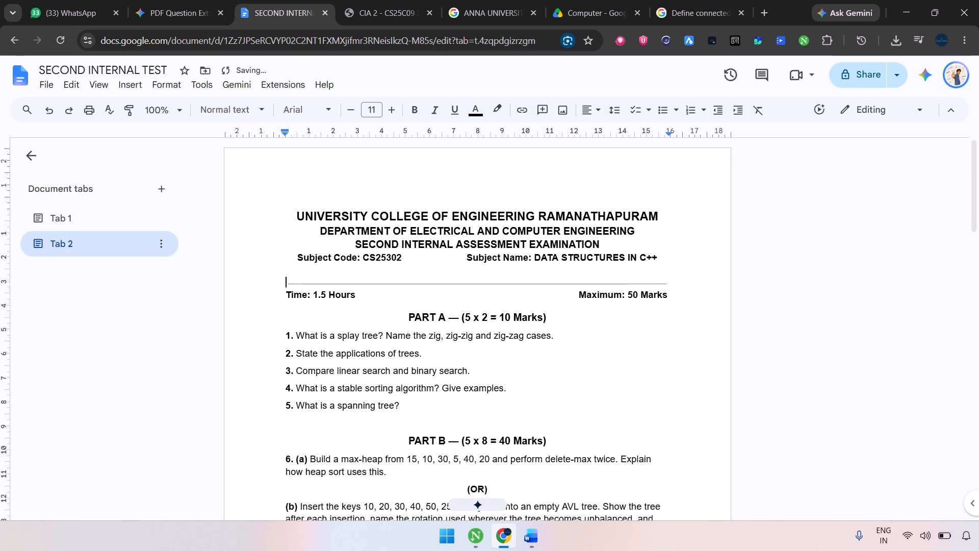
drag(289, 284, 564, 286)
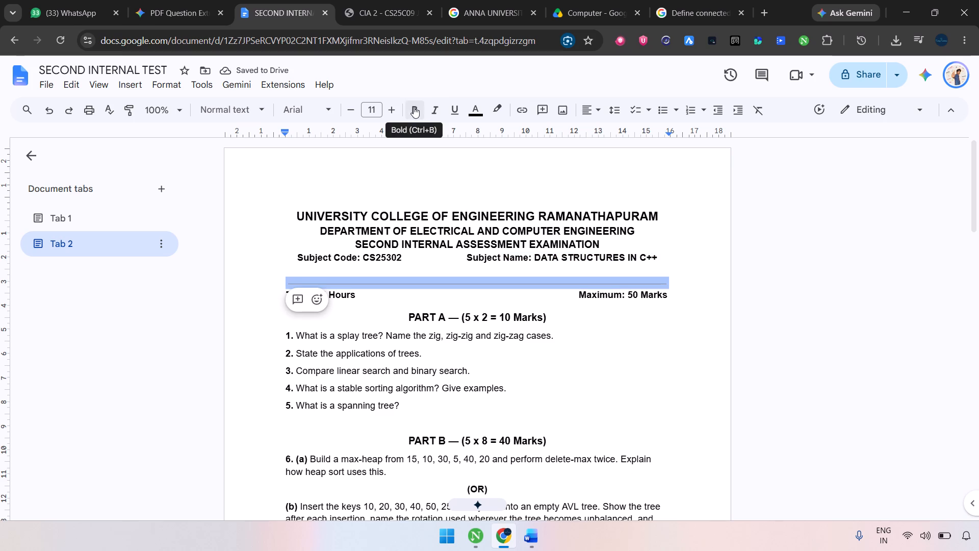
click(413, 110)
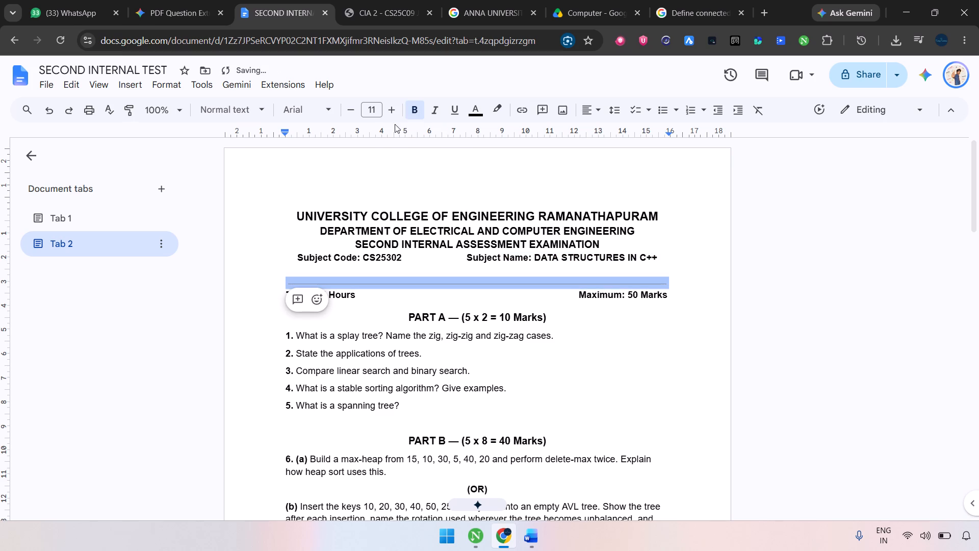
drag(382, 111, 387, 111)
triple_click(387, 111)
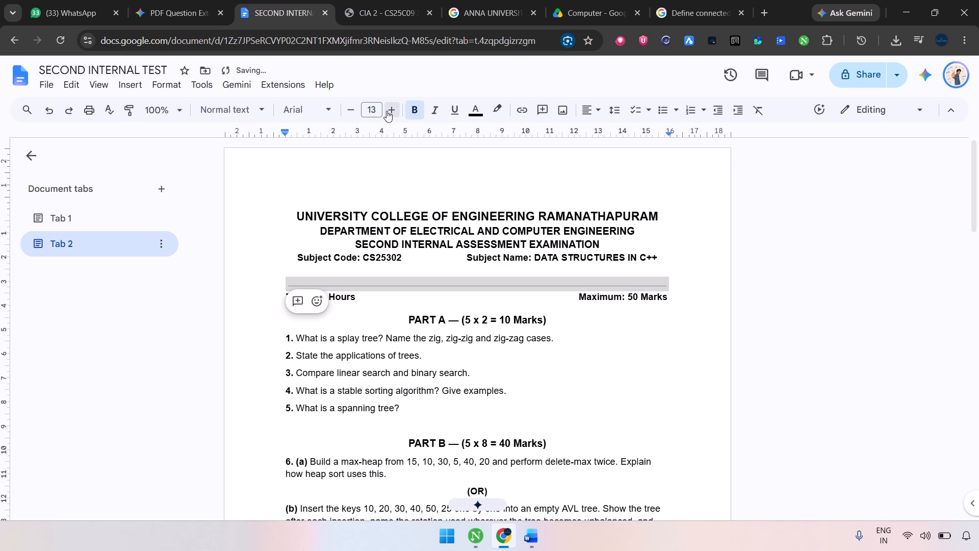
click(387, 111)
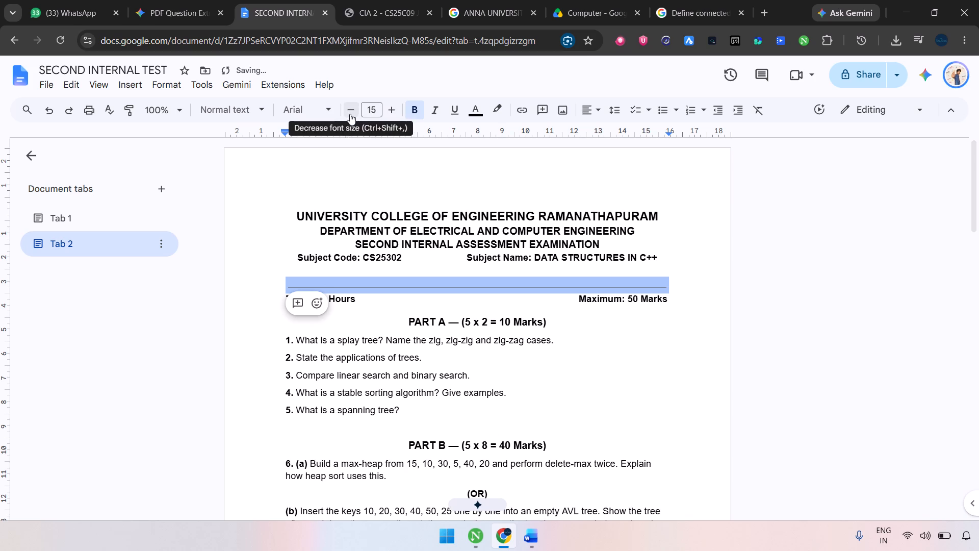
triple_click(350, 114)
triple_click(350, 114)
triple_click(350, 114)
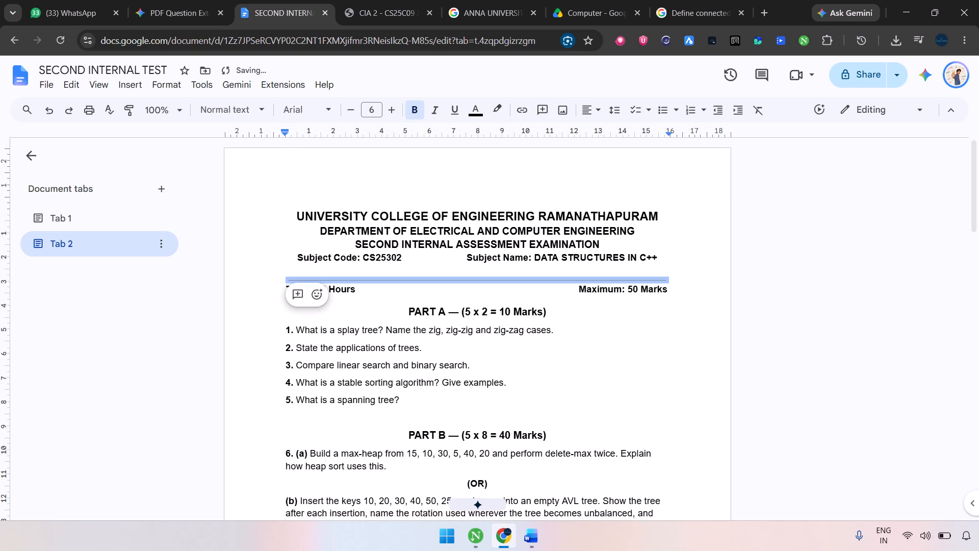
click(363, 305)
Remove the bold formatting from the "Time: 1.5 Hours" and "Maximum: 50 Marks" line.
drag(284, 295, 466, 286)
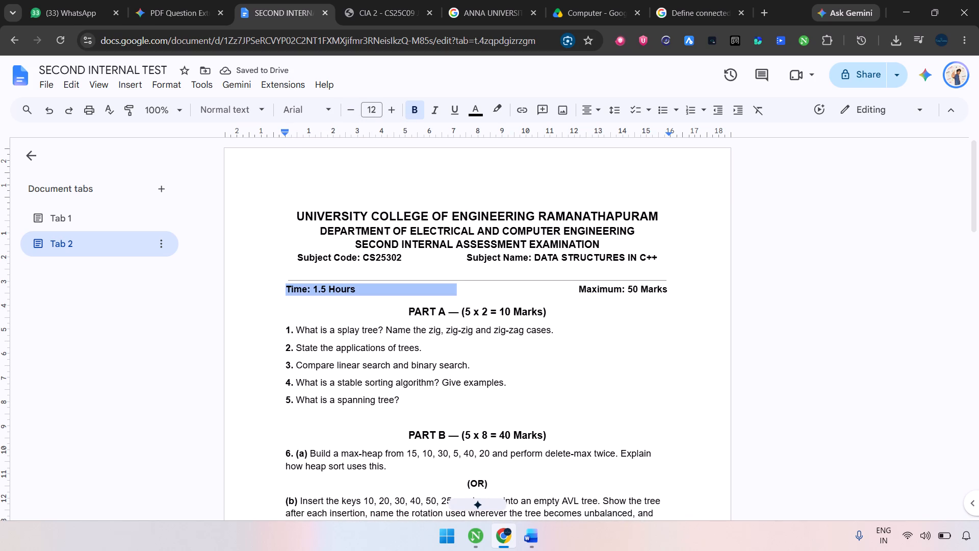
drag(466, 286, 679, 290)
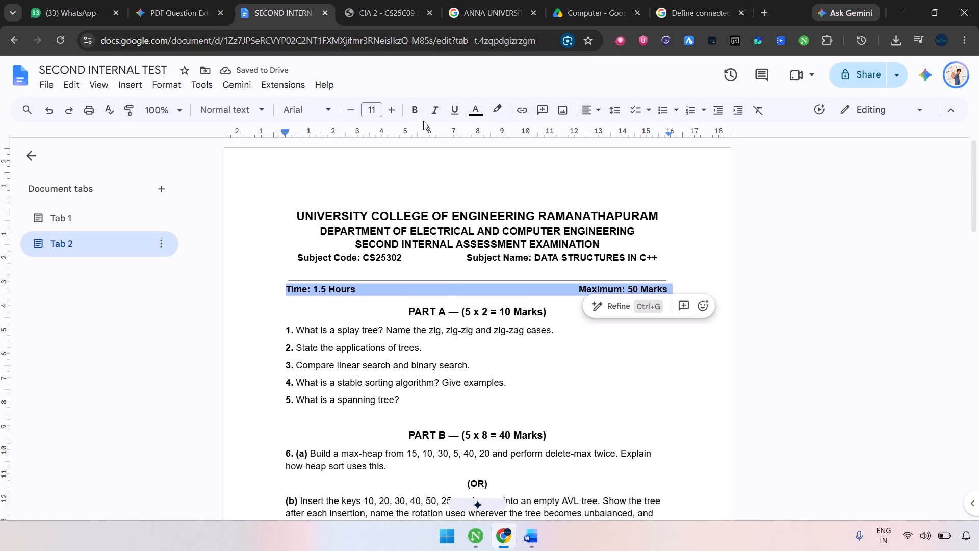
click(419, 112)
click(419, 112)
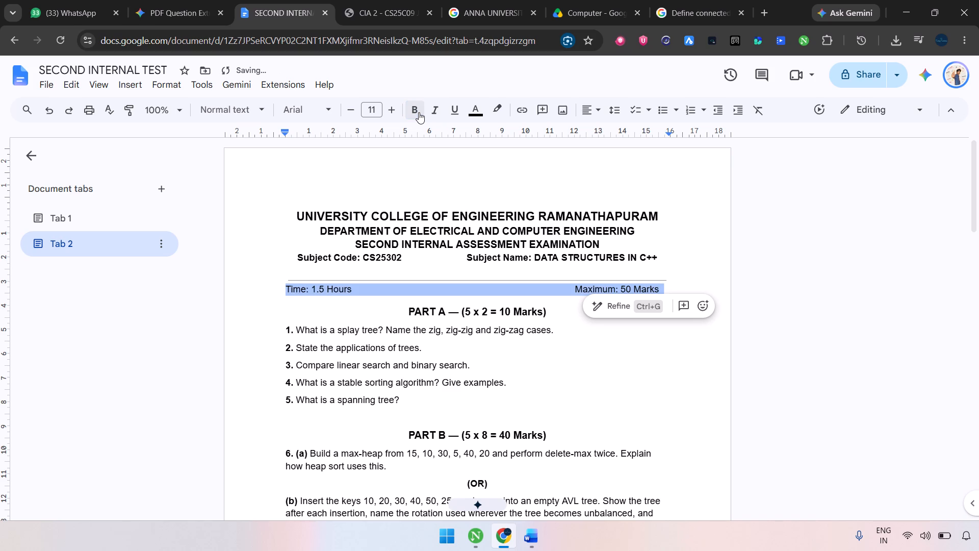
click(240, 267)
Remove the blank line between the subject details and the horizontal line below them.
click(289, 282)
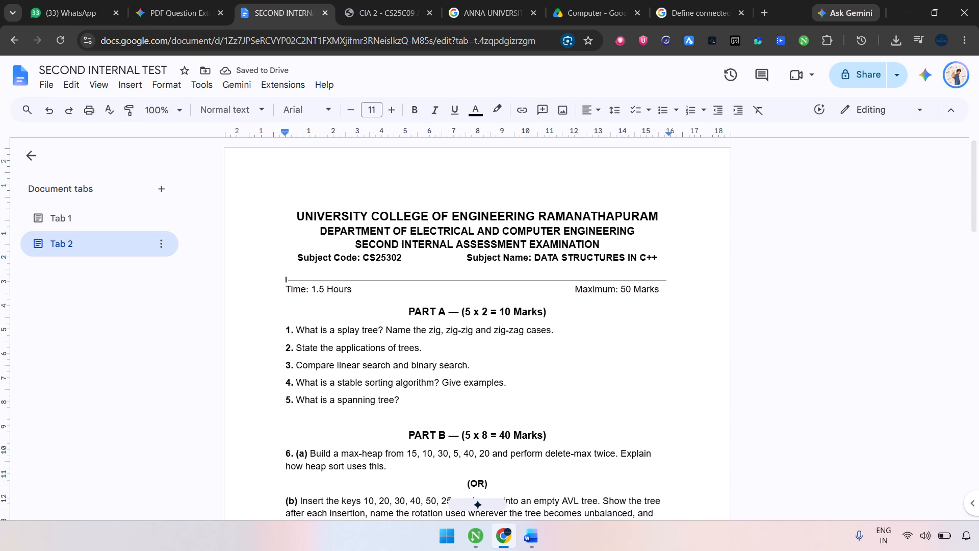
key(BackSpace)
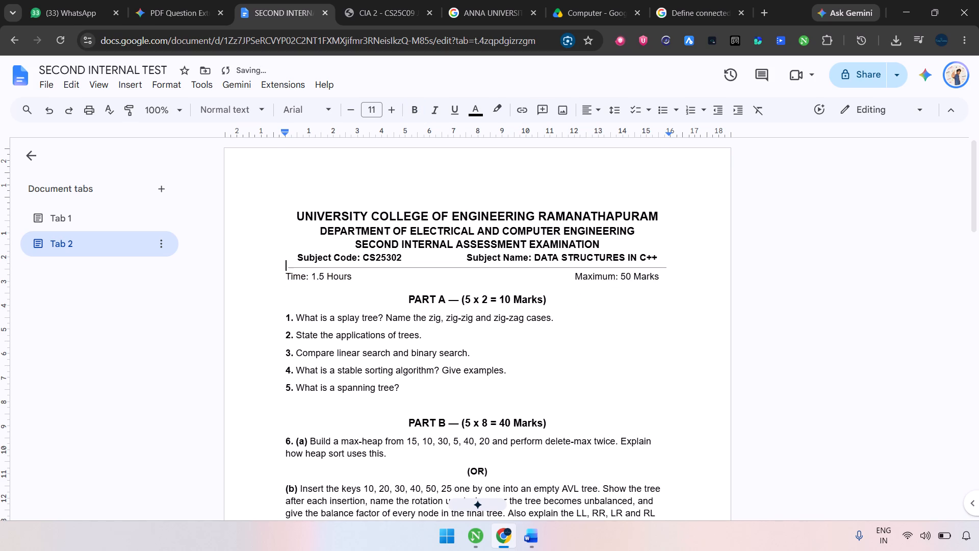
Insert a second horizontal line below the time and marks line, removing the extra blank line above it.
click(292, 288)
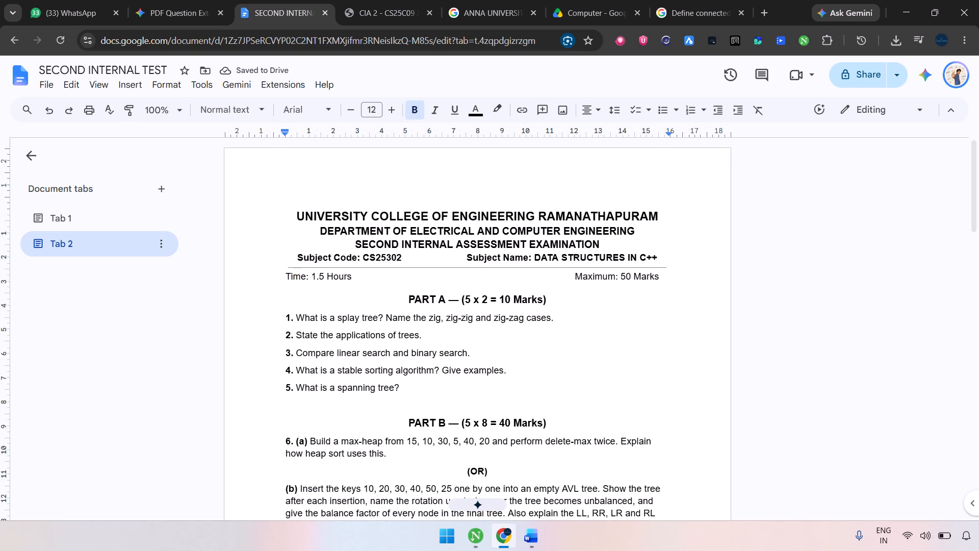
click(660, 277)
key(Return)
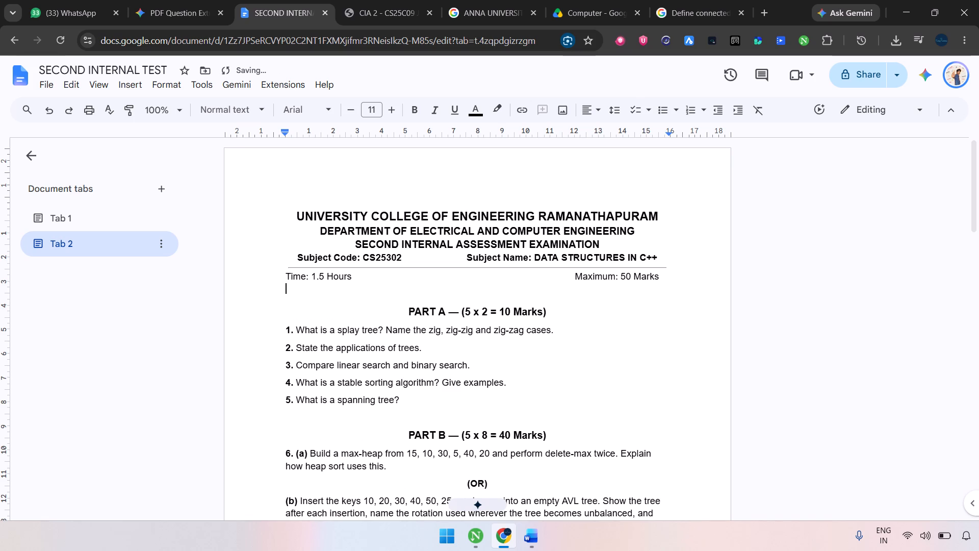
click(138, 80)
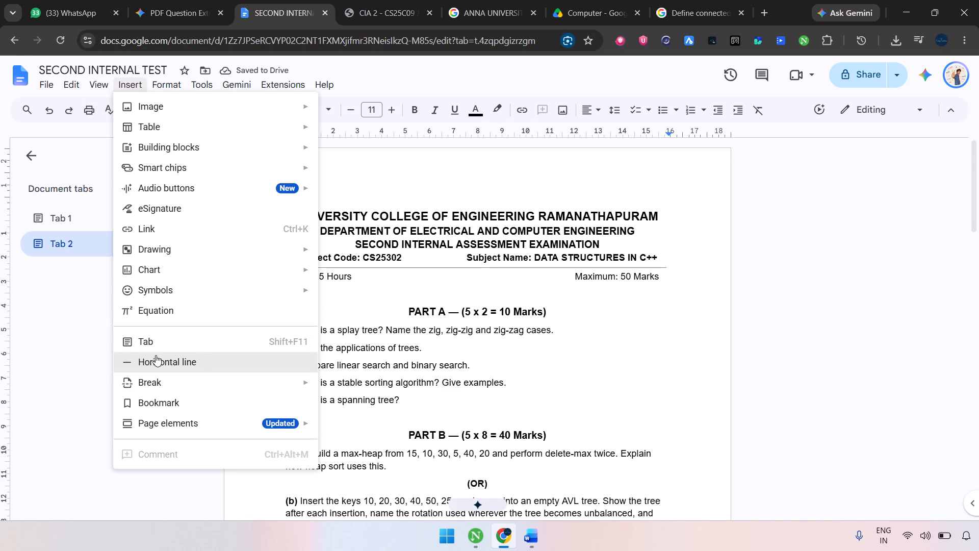
click(202, 358)
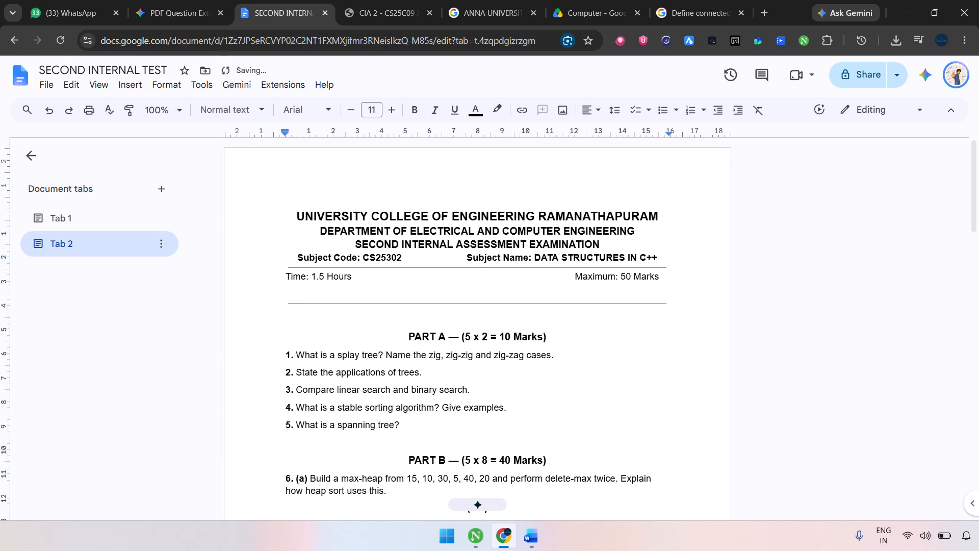
click(285, 294)
key(BackSpace)
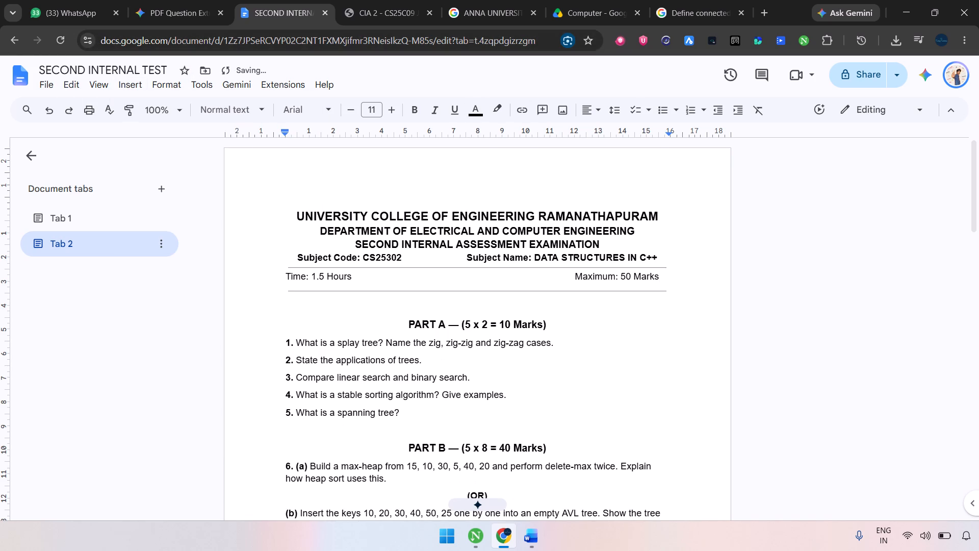
Indent the time and marks line with two spaces so it sits within the ends of the horizontal lines.
click(276, 277)
key(space)
key(space)
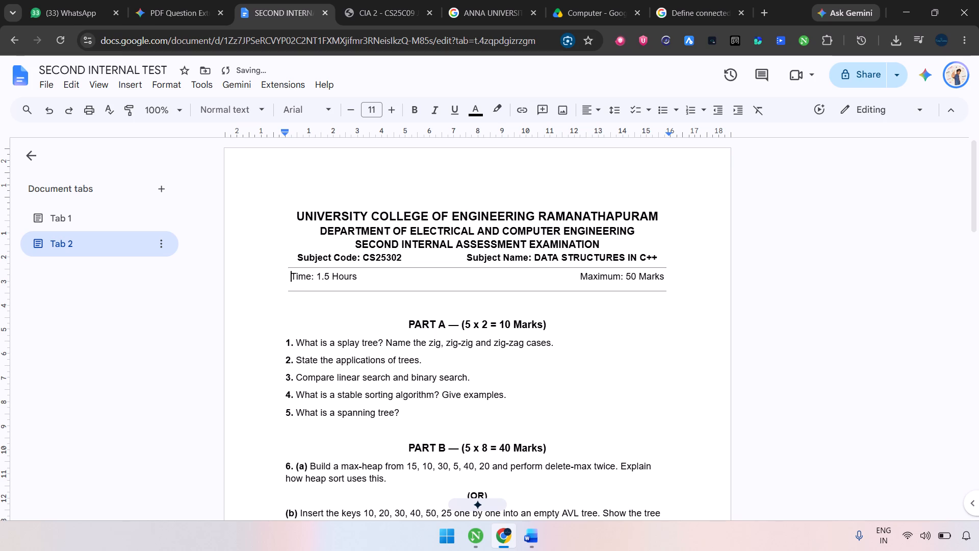
key(space)
key(space)
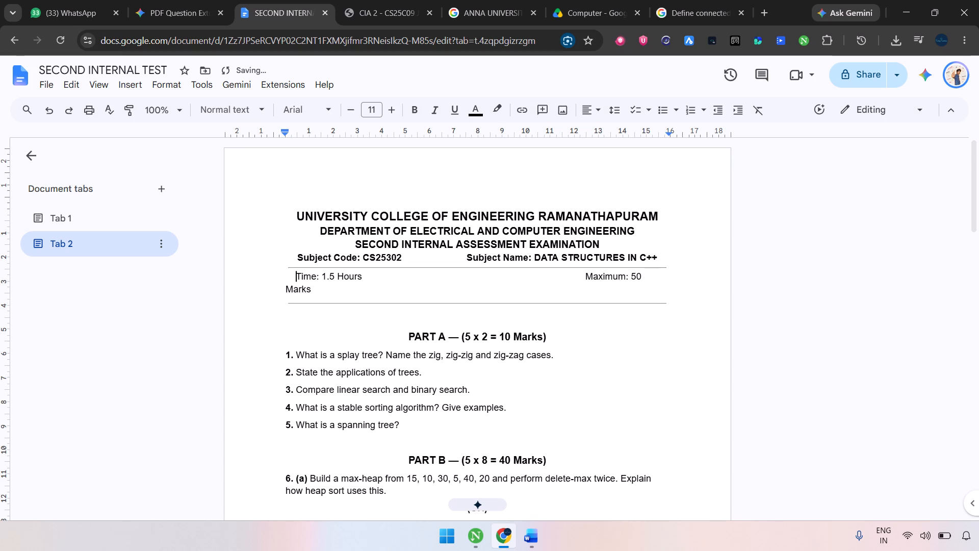
key(BackSpace)
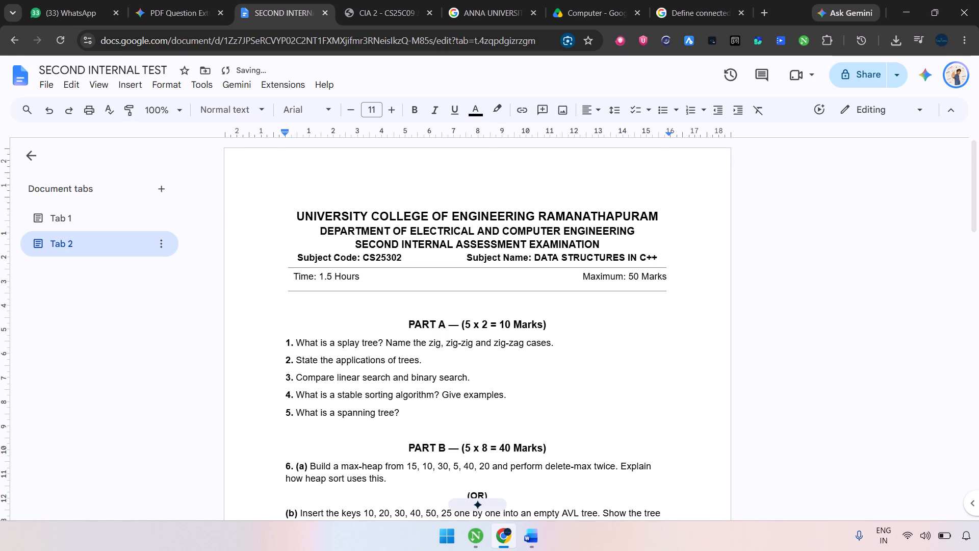
key(BackSpace)
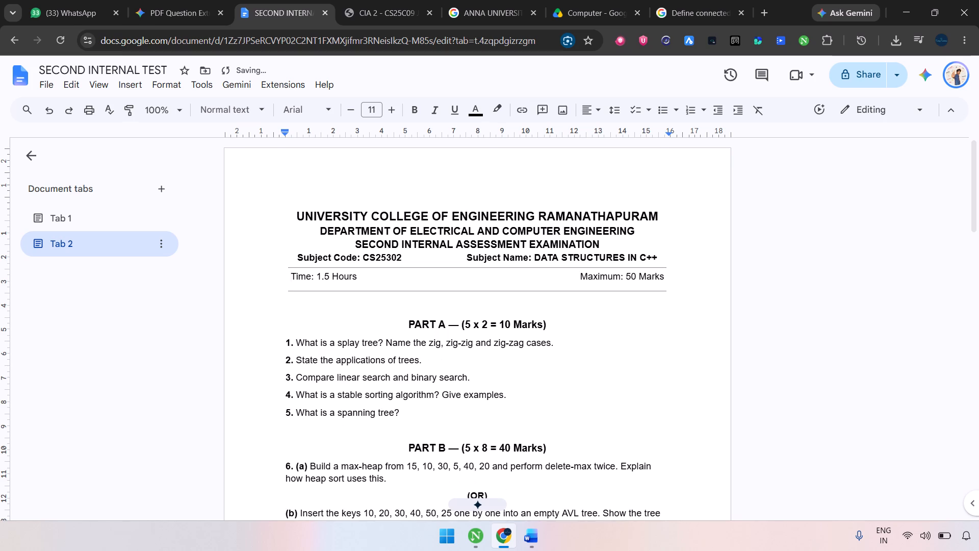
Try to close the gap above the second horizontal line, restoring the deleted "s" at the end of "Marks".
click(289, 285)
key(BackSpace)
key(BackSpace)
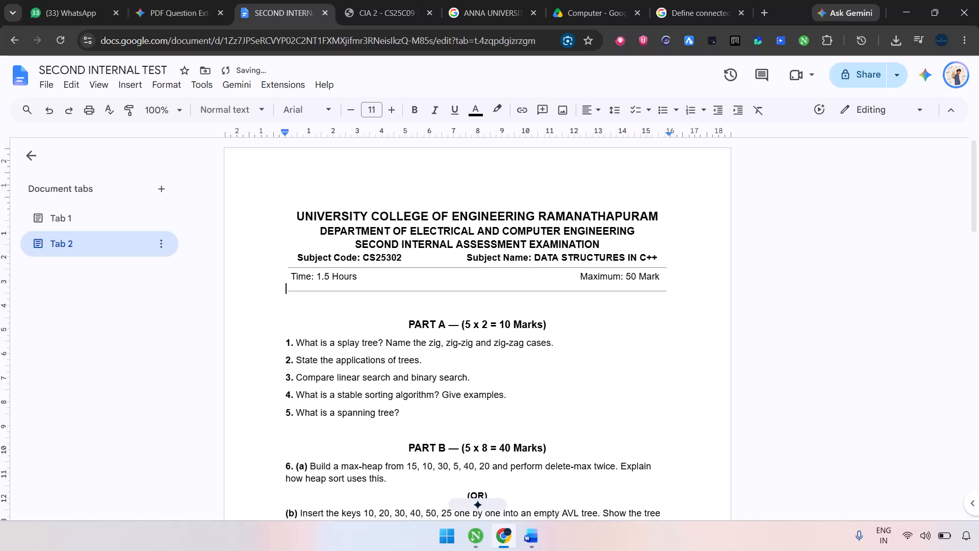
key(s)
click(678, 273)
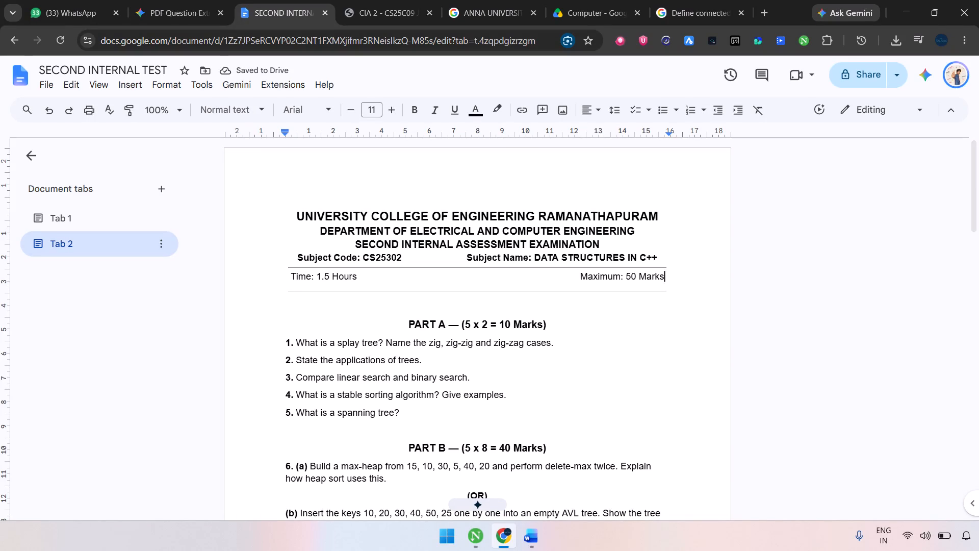
Remove the bold formatting from the subject code and subject name line.
drag(659, 257, 296, 262)
click(421, 112)
click(260, 248)
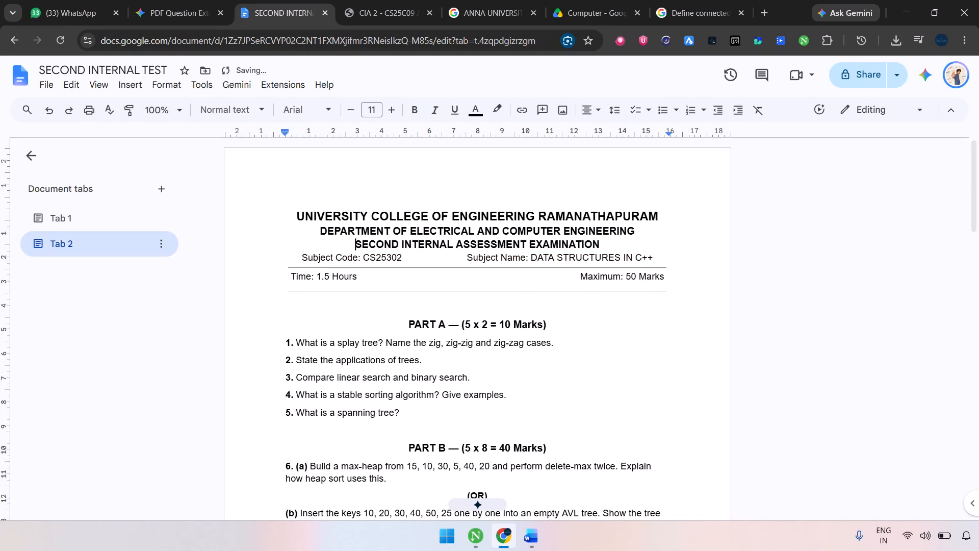
Indent question 7 (b), the inorder and postorder BST line, further with three extra spaces at its start.
scroll(636, 297, down, 3)
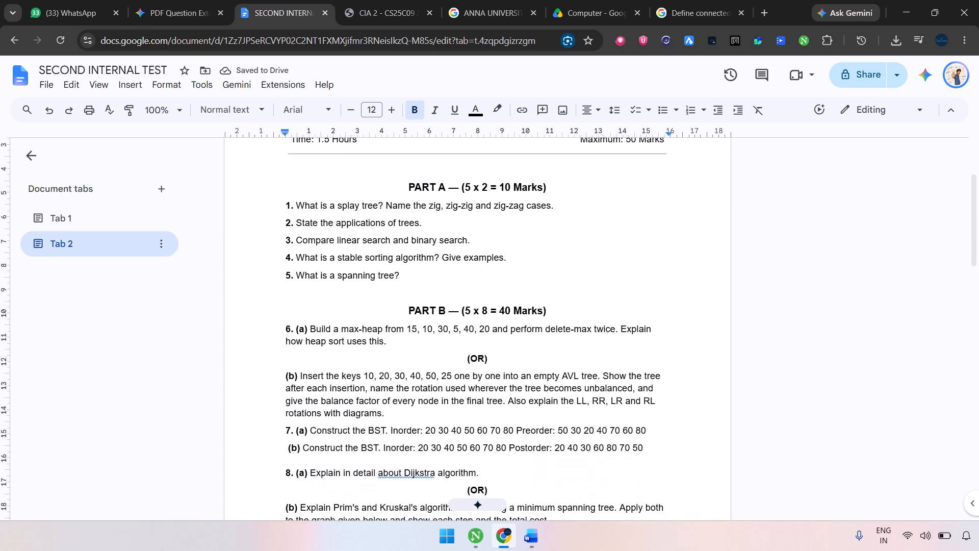
scroll(636, 297, down, 3)
scroll(636, 297, up, 4)
scroll(636, 297, down, 1)
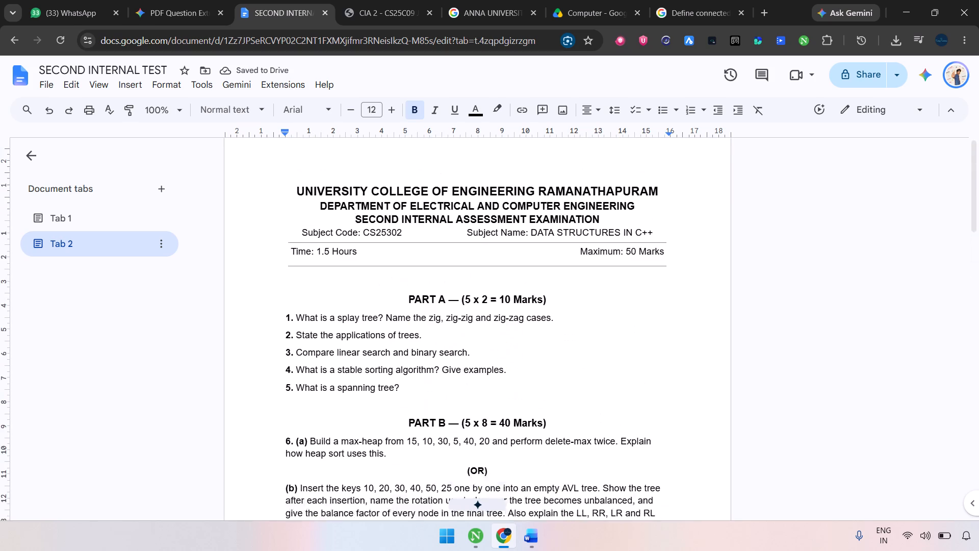
scroll(636, 297, down, 4)
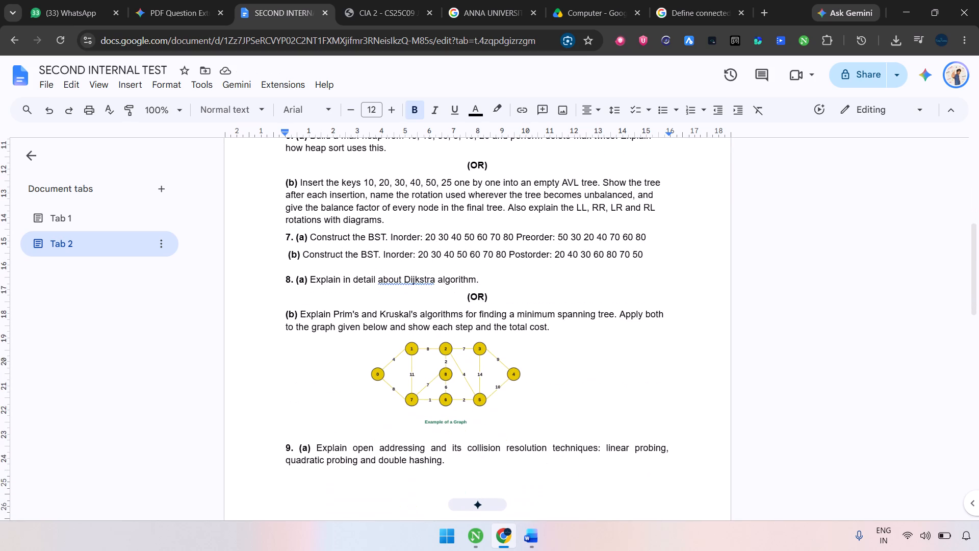
click(291, 250)
click(285, 254)
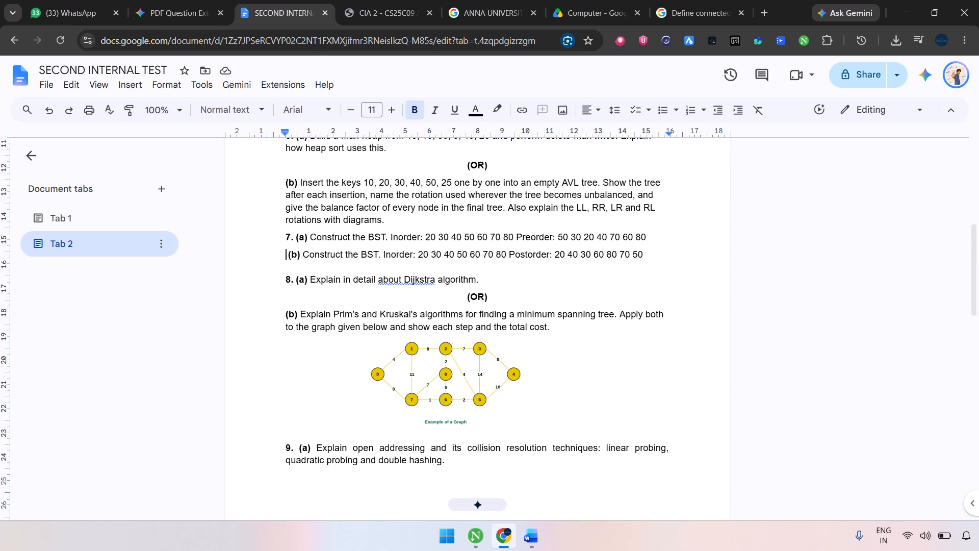
key(space)
key(space)
key(space)
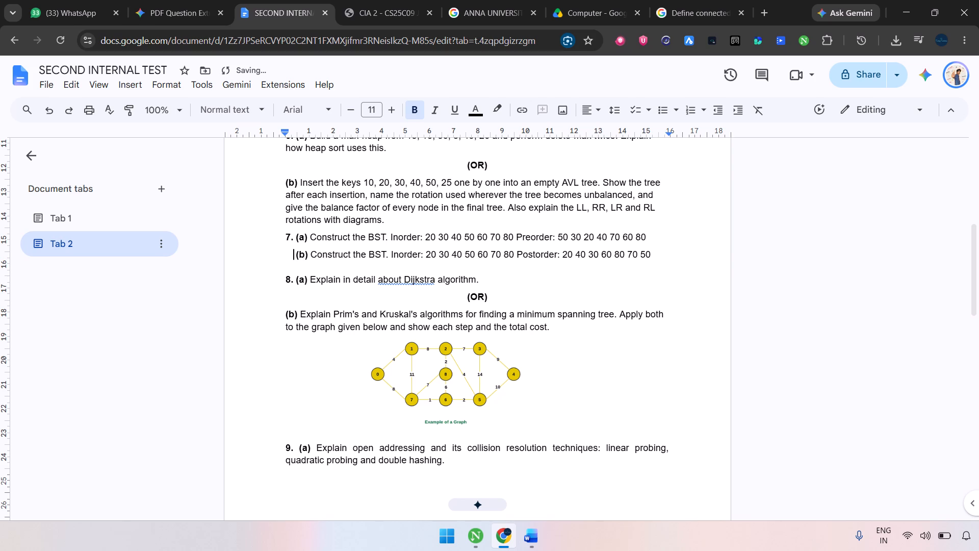
Delete "Name the zig, zig-zig and zig-zag cases." from question 1, keeping only "What is a splay tree?".
scroll(285, 254, down, 6)
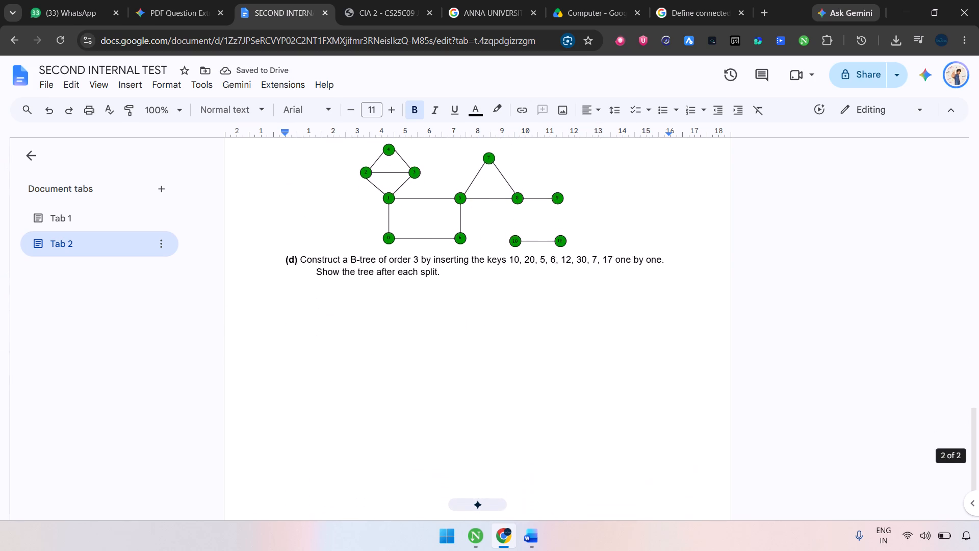
scroll(285, 254, up, 11)
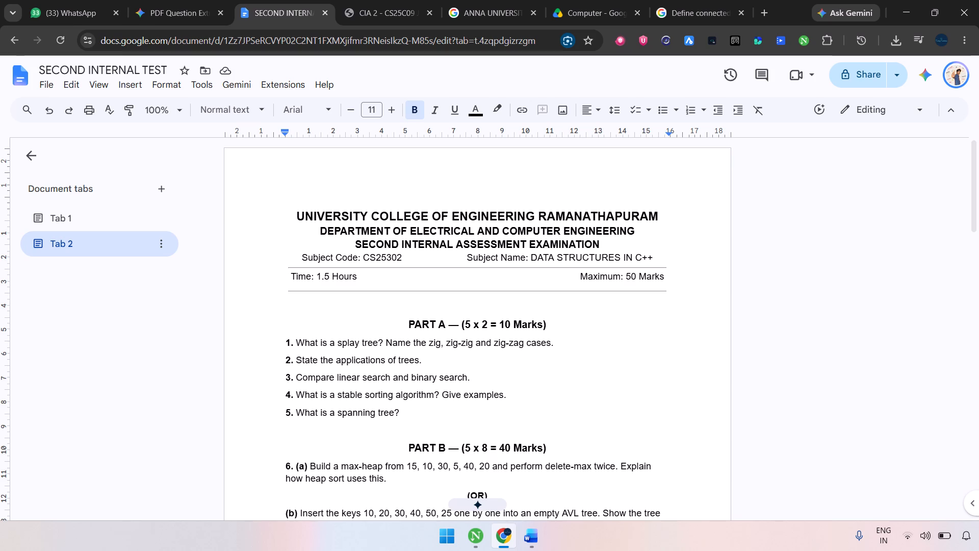
scroll(393, 291, down, 1)
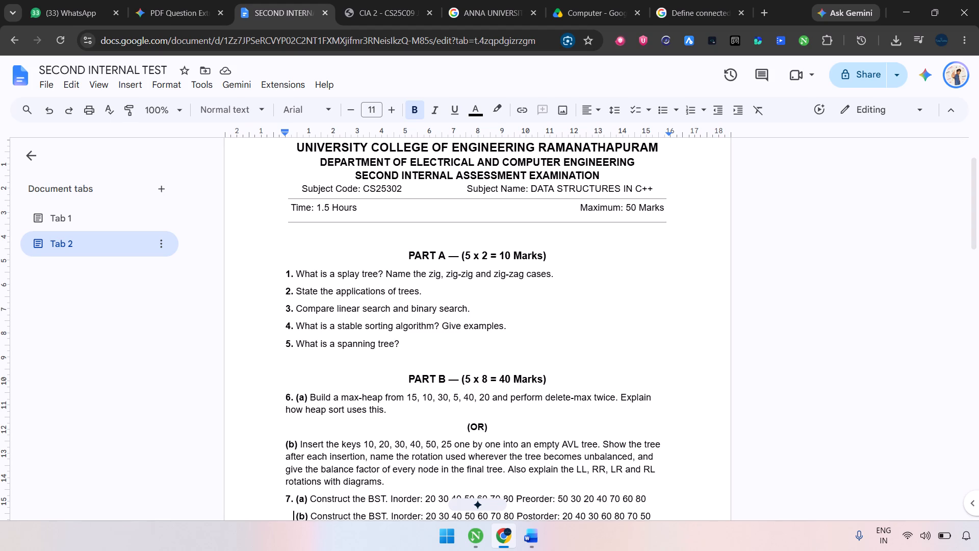
click(409, 274)
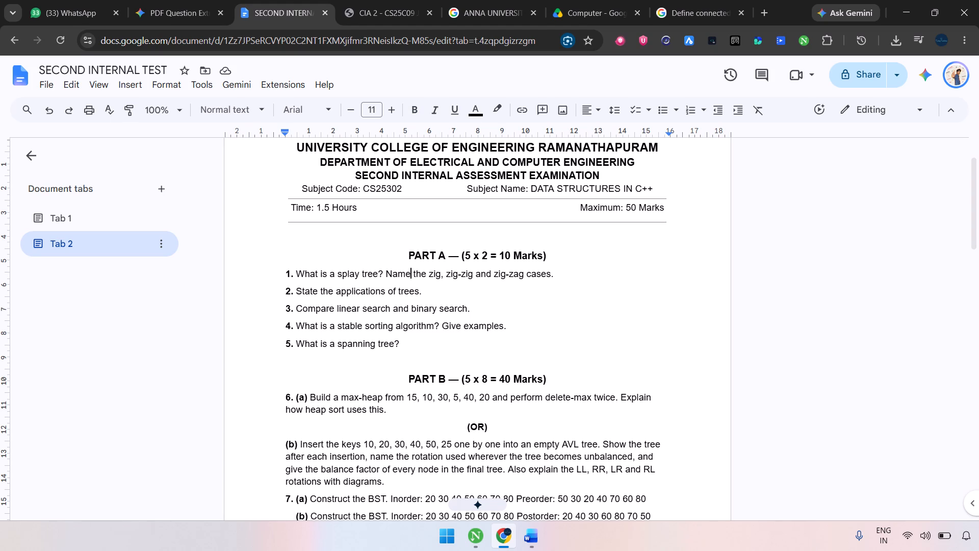
key(BackSpace)
key(BackSpace)
key(BackSpace)
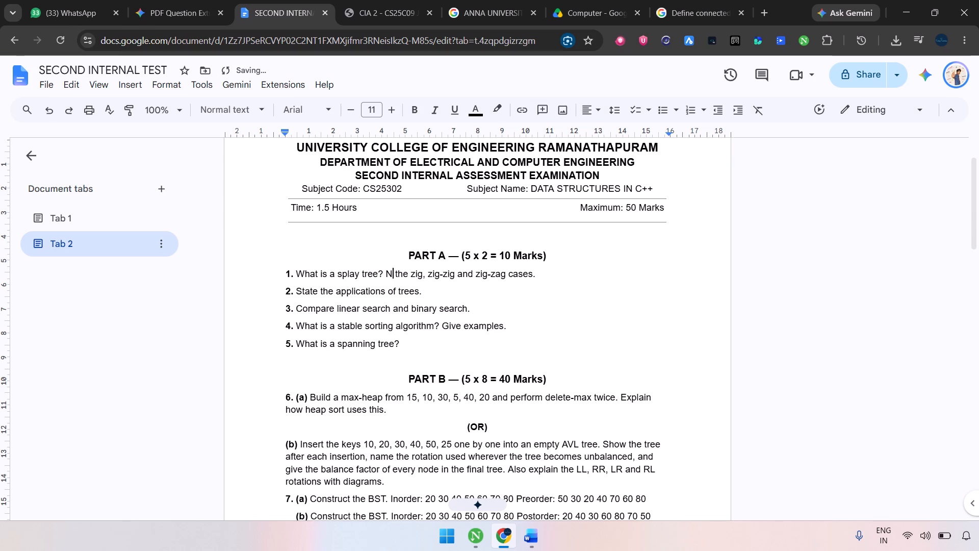
key(BackSpace)
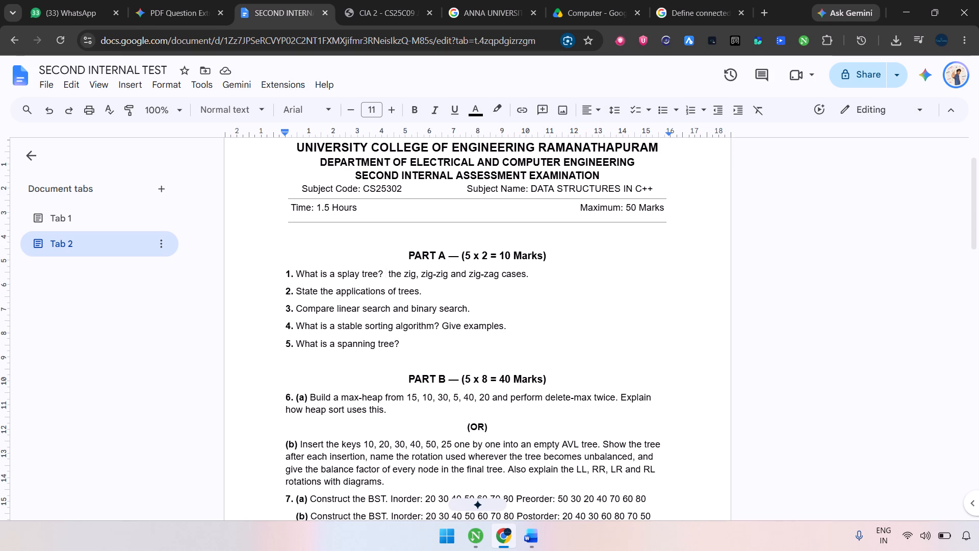
key(Delete)
key(Delete)
key(Delete)
key(Delete)
key(Delete)
key(Delete)
key(Delete)
key(Delete)
key(Delete)
key(Delete)
key(Delete)
key(Delete)
key(Delete)
key(Delete)
key(Delete)
key(Delete)
key(Delete)
key(Delete)
key(Delete)
key(Delete)
key(Delete)
key(Delete)
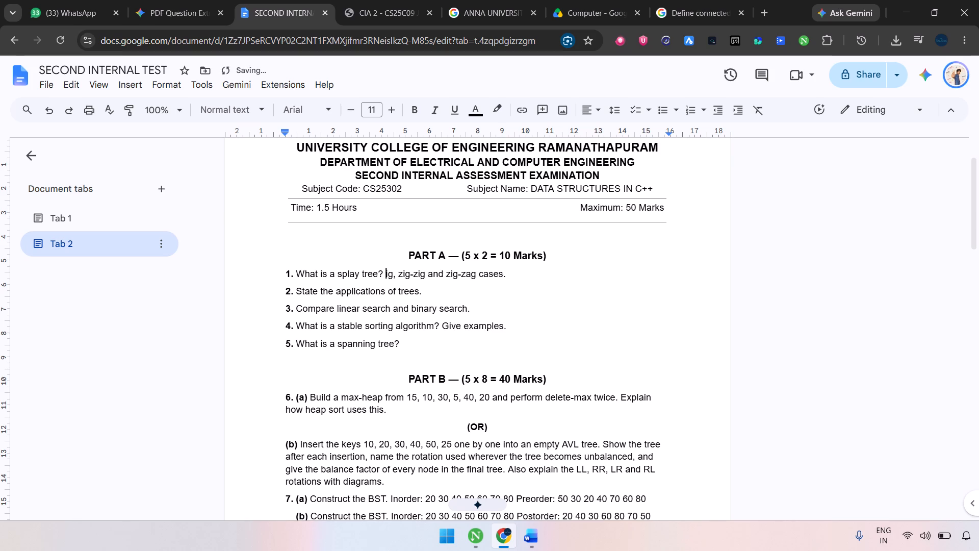
key(Delete)
key(Delete)
key(Delete)
key(Delete)
key(Delete)
key(Delete)
key(Delete)
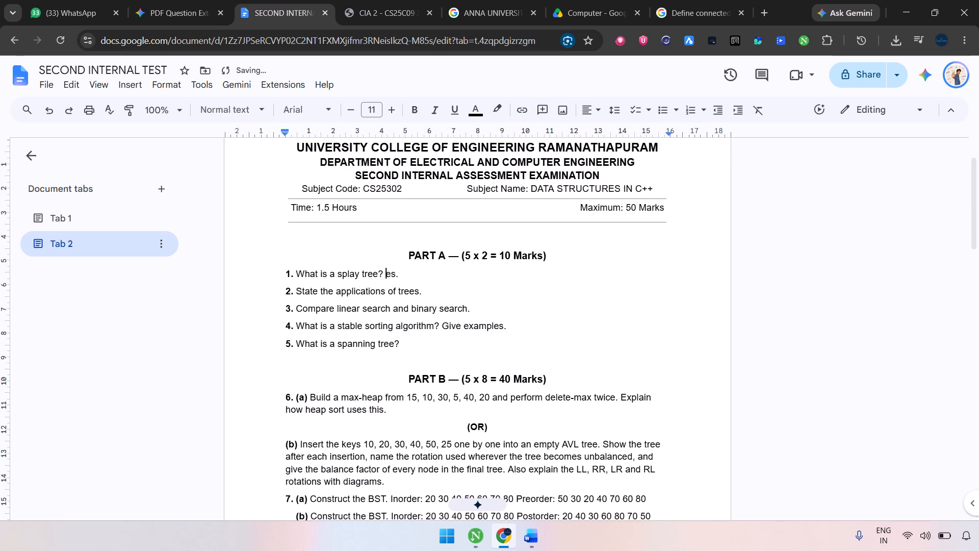
key(Delete)
key(Delete)
key(Delete)
key(Delete)
Relabel question 7's two BST parts as sub-parts of (a), adding "i)" to the first and replacing "(b)" with "ii)" on the second.
key(Down)
key(Down)
key(Down)
key(Down)
key(Down)
key(Down)
key(Down)
key(Down)
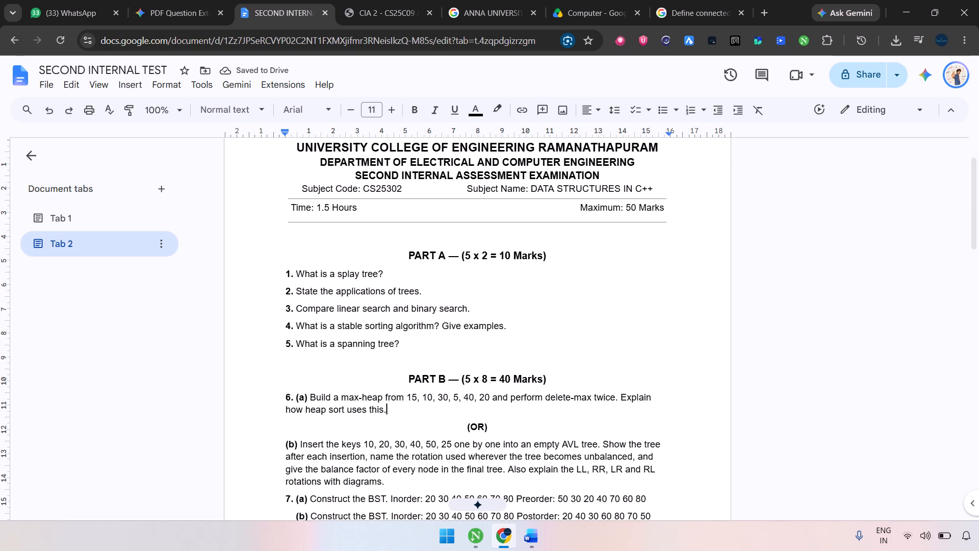
key(Down)
key(Down)
key(Down)
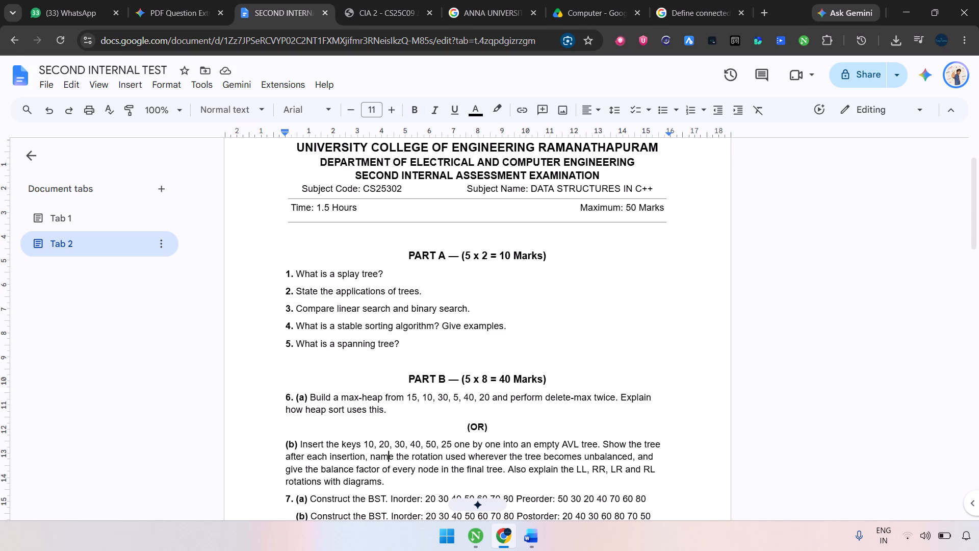
key(Down)
key(Down)
key(Down)
key(Down)
key(Down)
key(Down)
key(Down)
key(Down)
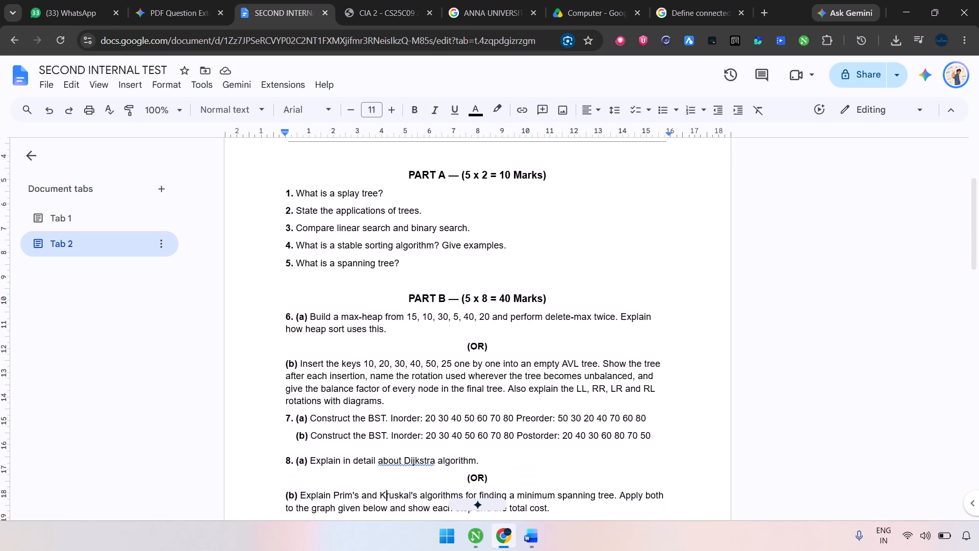
key(Down)
key(Down)
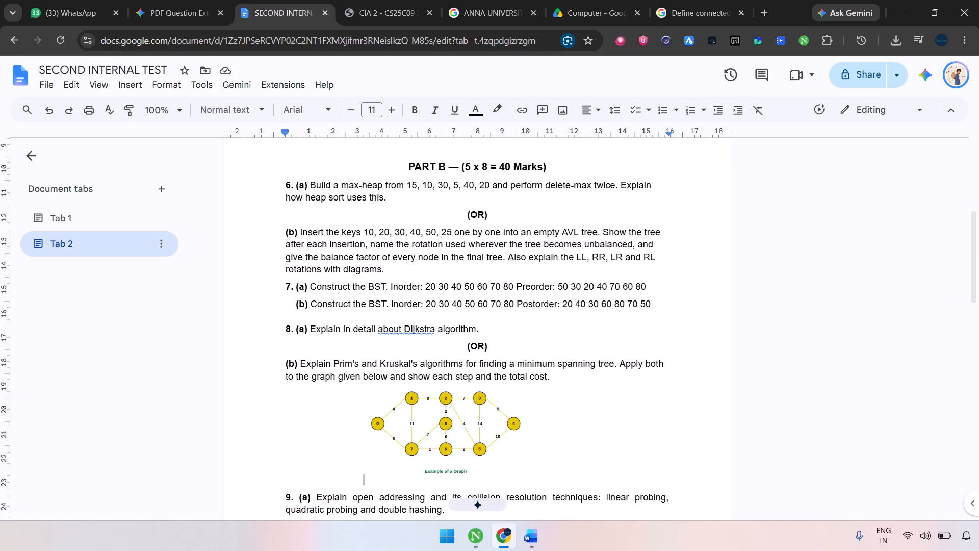
click(310, 284)
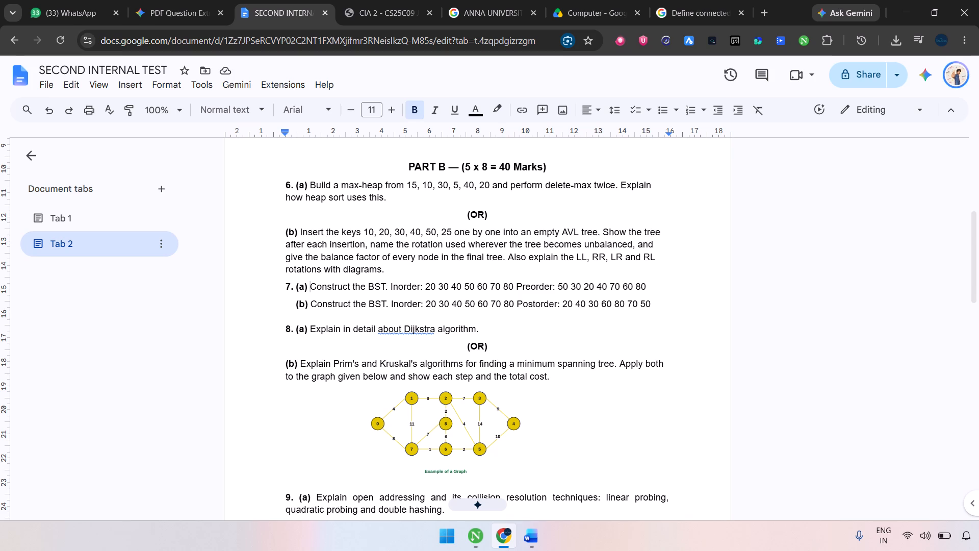
key(i)
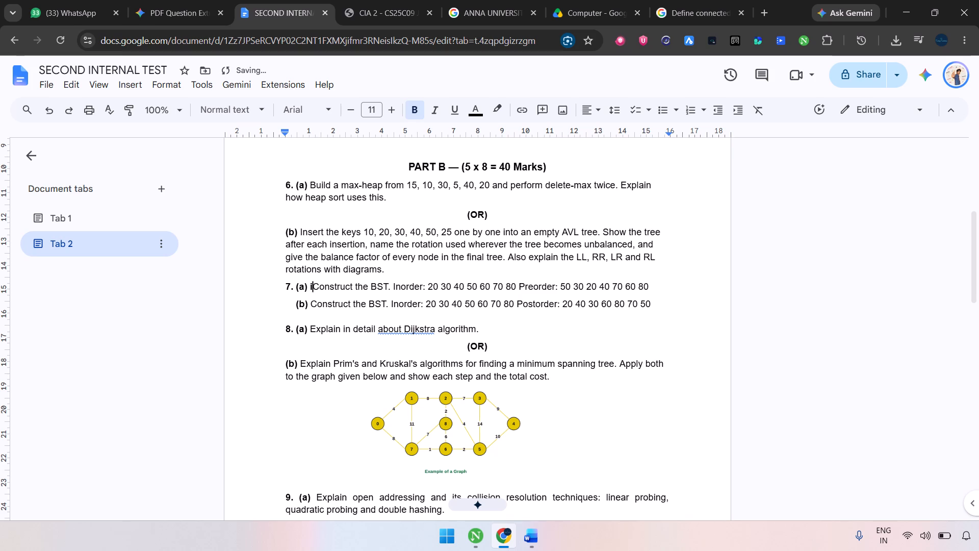
key(shift+parenright)
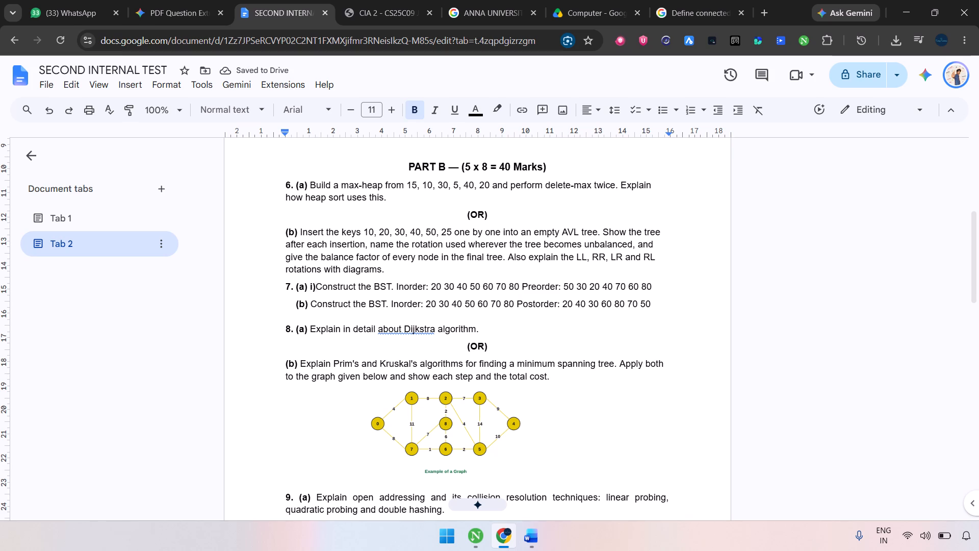
click(307, 304)
key(BackSpace)
key(BackSpace)
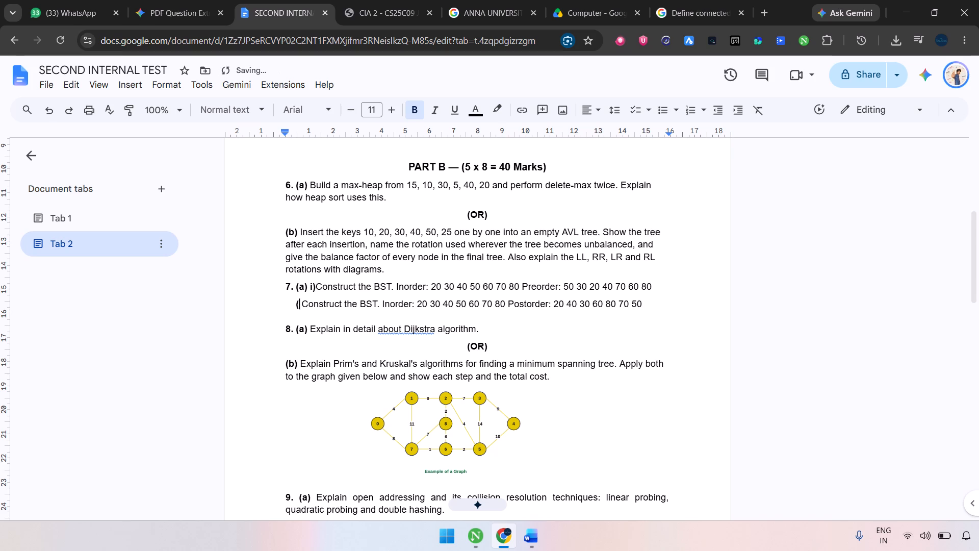
key(BackSpace)
text(ii)
key(shift+parenright)
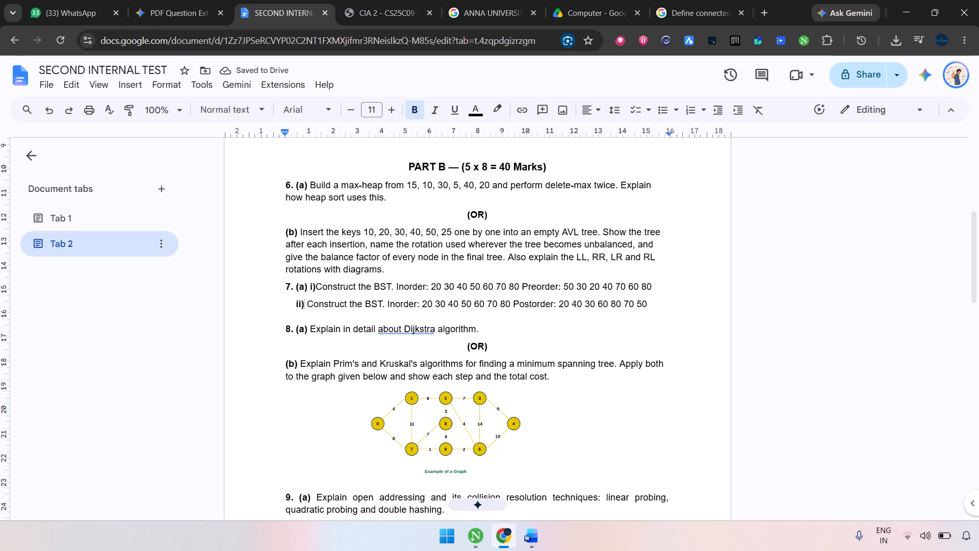
Review questions 8 to 10 of Part B, checking their sub-part labels and Or splits.
key(Down)
key(Down)
key(Down)
key(Down)
key(Down)
key(Down)
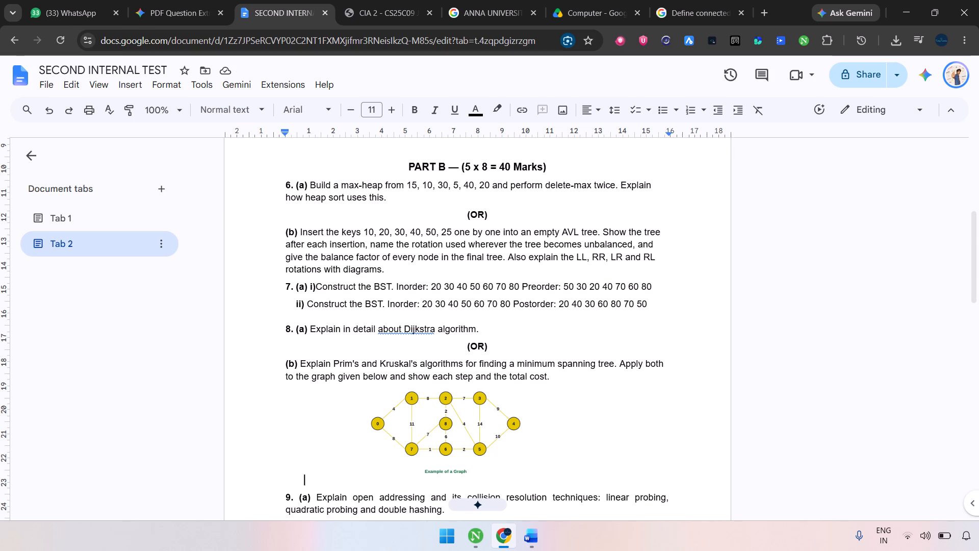
key(Down)
key(Down)
key(Down)
key(Down)
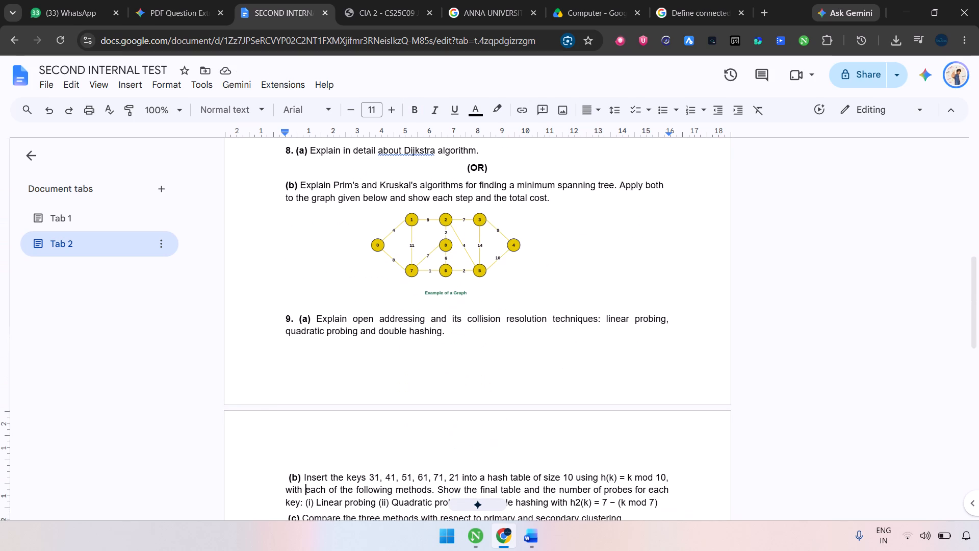
key(Down)
key(Down)
key(Down)
key(Down)
key(Down)
key(Down)
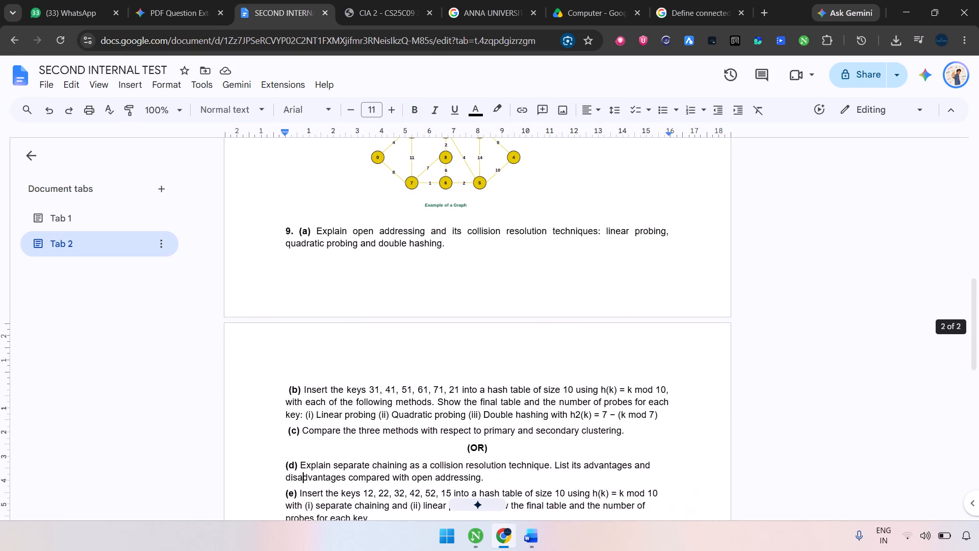
key(Down)
key(Down)
key(Down)
key(Down)
key(Down)
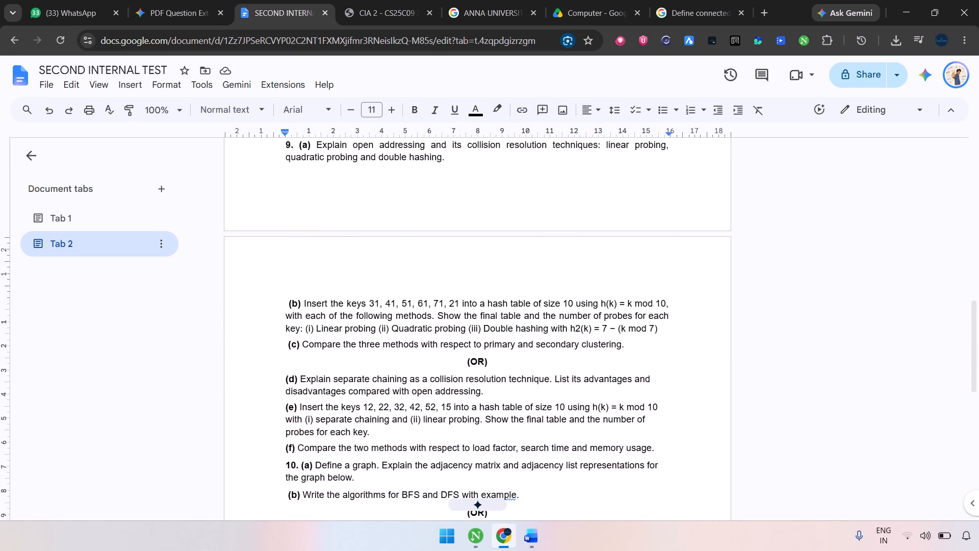
key(Down)
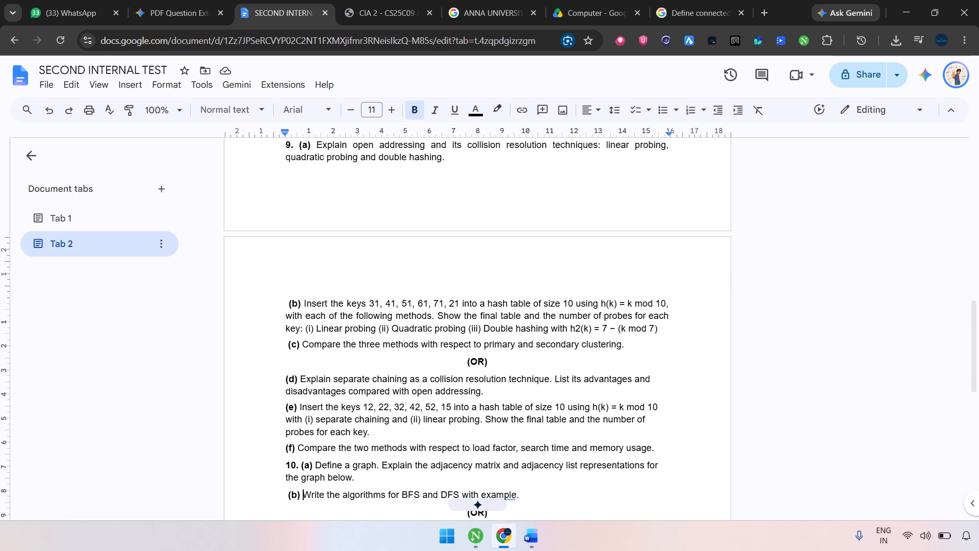
key(Down)
Go back over Part B from question 6 through the hashing sub-parts of question 9, checking their labels and layout.
key(Up)
key(Up)
key(Up)
key(Up)
key(Up)
key(Up)
key(Up)
key(Up)
key(Up)
key(Up)
key(Up)
key(Up)
key(Up)
key(Up)
key(Up)
key(Up)
key(Up)
key(Up)
key(Up)
key(Up)
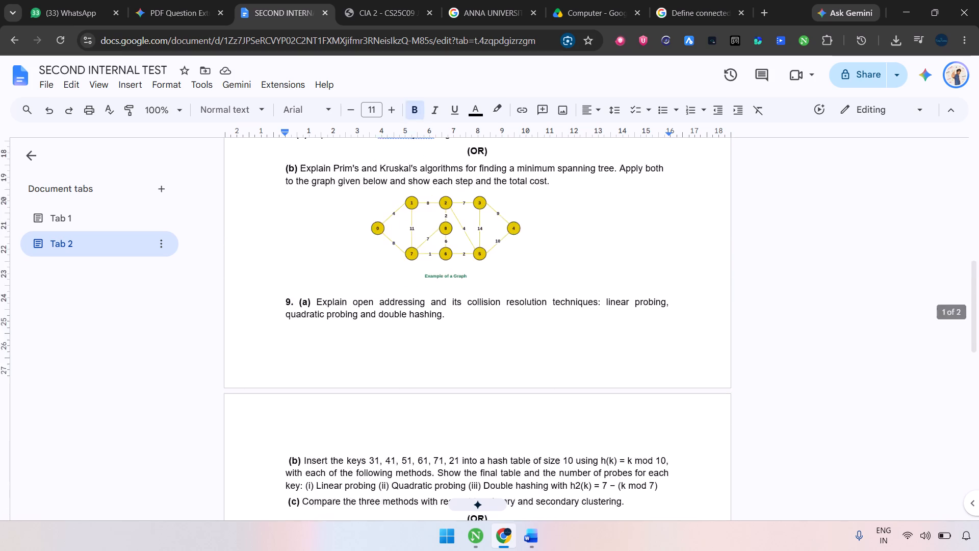
key(Up)
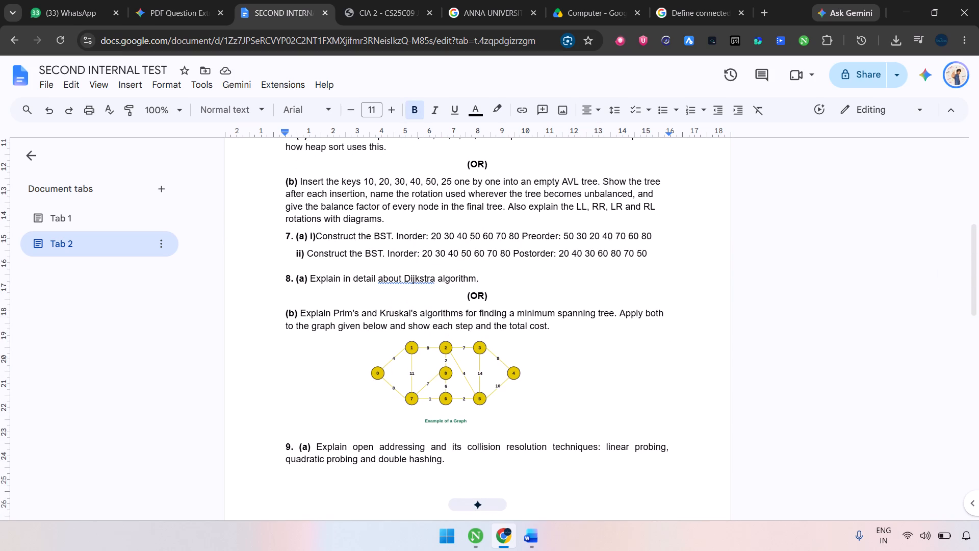
key(Up)
key(Up)
key(Up)
key(Up)
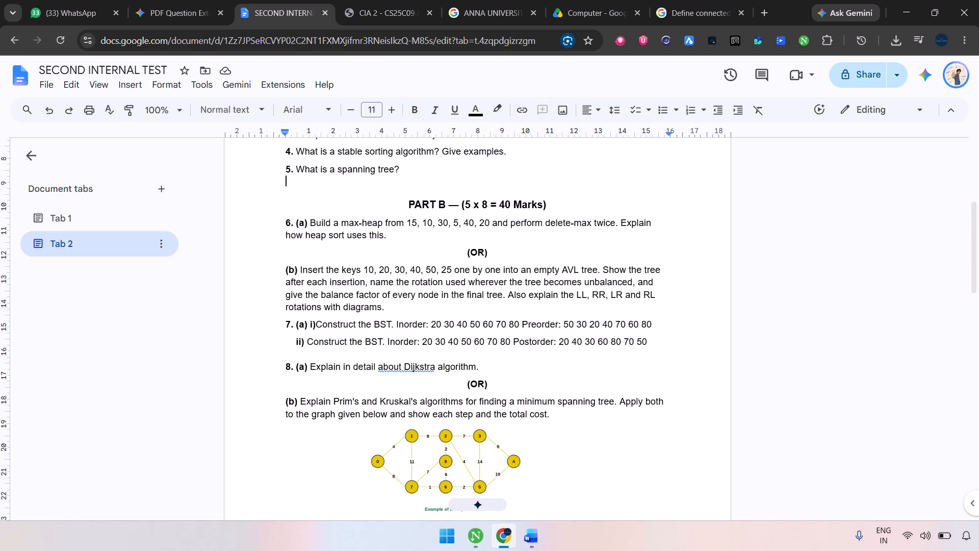
key(Down)
key(Down)
key(Down)
key(Down)
key(Down)
key(Down)
key(Down)
key(Down)
key(Down)
key(Down)
key(Down)
key(Down)
key(Down)
key(Down)
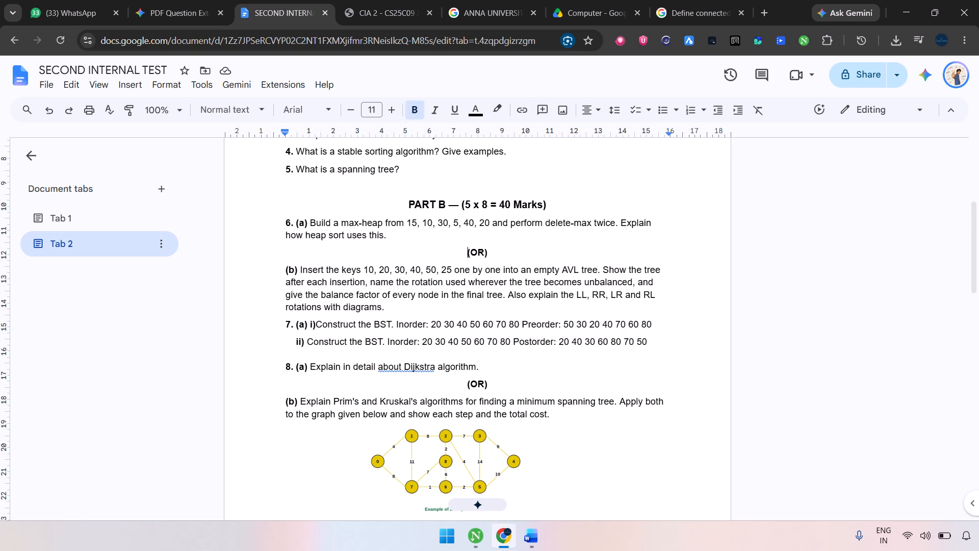
key(Down)
key(Down)
key(Down)
key(Down)
key(Down)
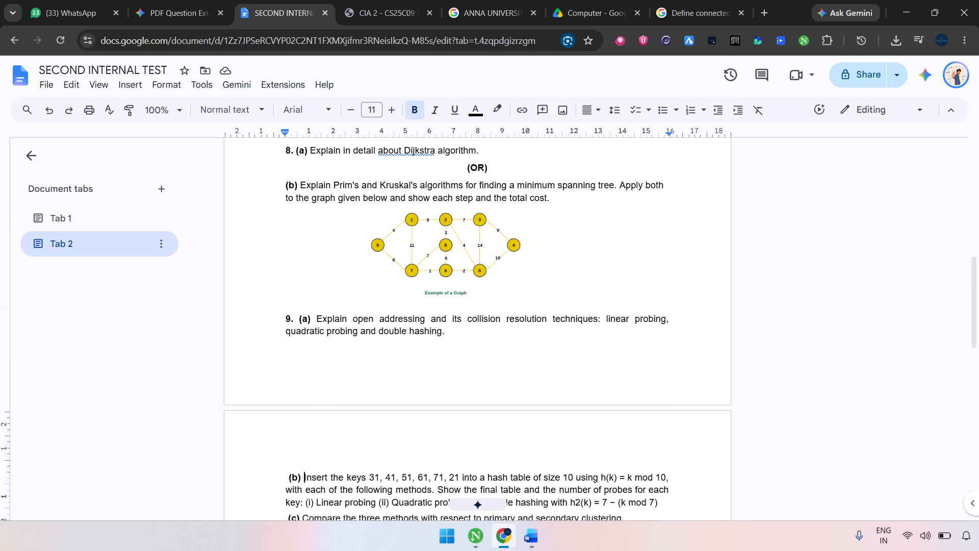
key(Down)
key(Down)
key(Down)
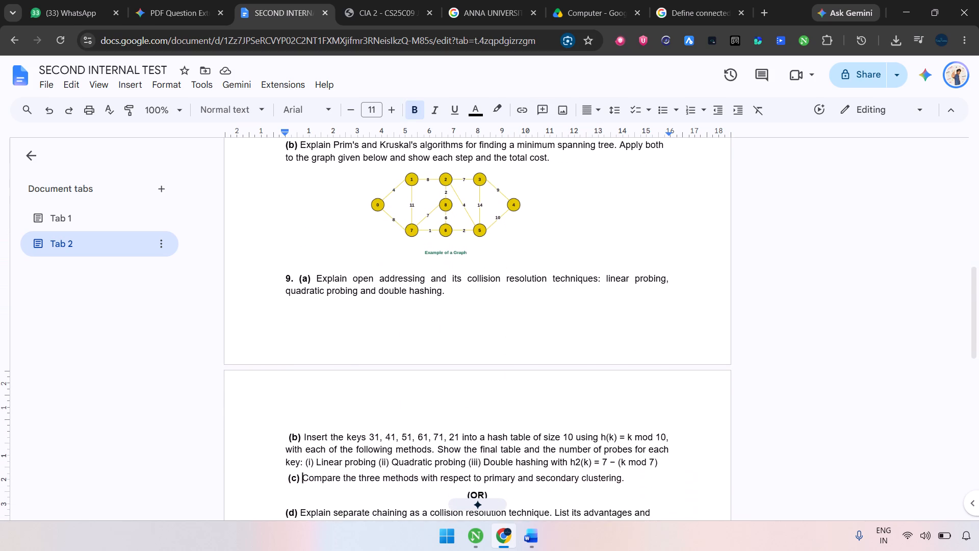
key(Down)
key(Down)
key(Down)
key(Down)
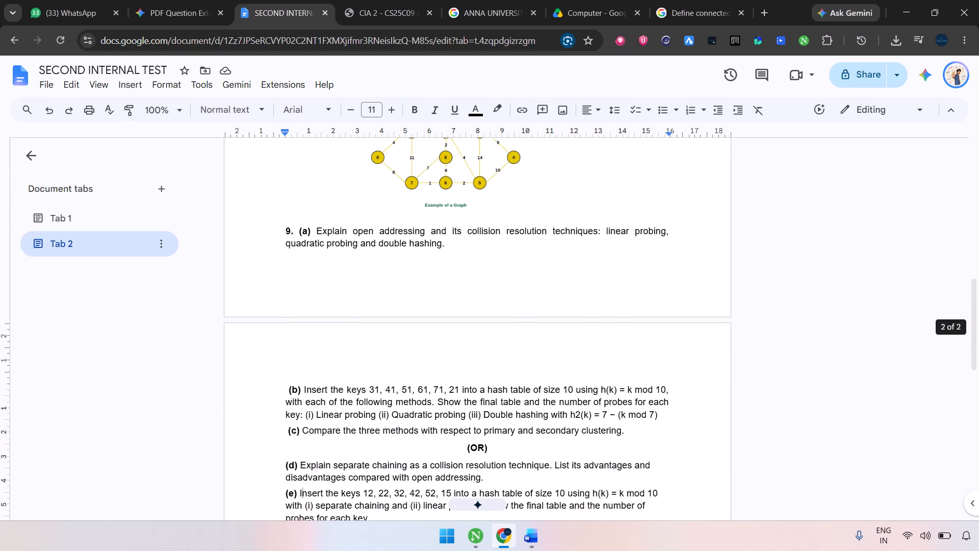
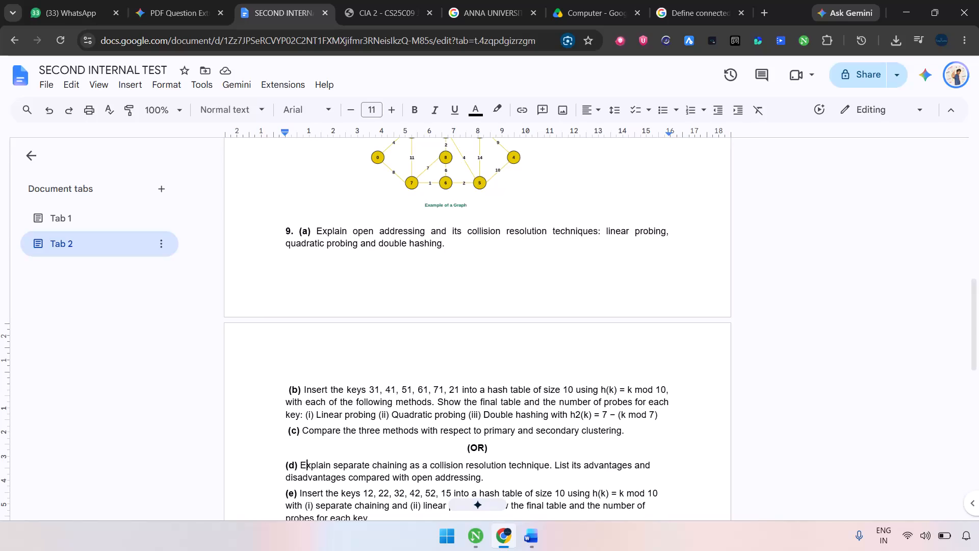
Review the Part B questions 6 to 10 of the question paper, checking their sub-parts and (OR) alternatives.
key(Up)
key(Up)
key(Up)
key(Up)
key(Up)
key(Up)
key(Up)
key(Up)
key(Up)
key(Up)
key(Up)
key(Up)
key(Up)
key(Up)
key(Up)
key(Up)
key(Up)
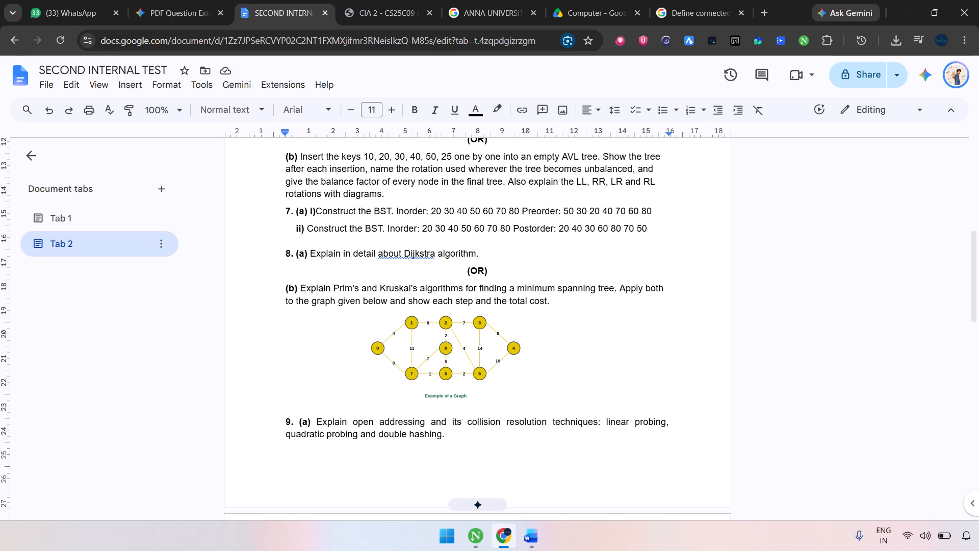
scroll(286, 233, down, 5)
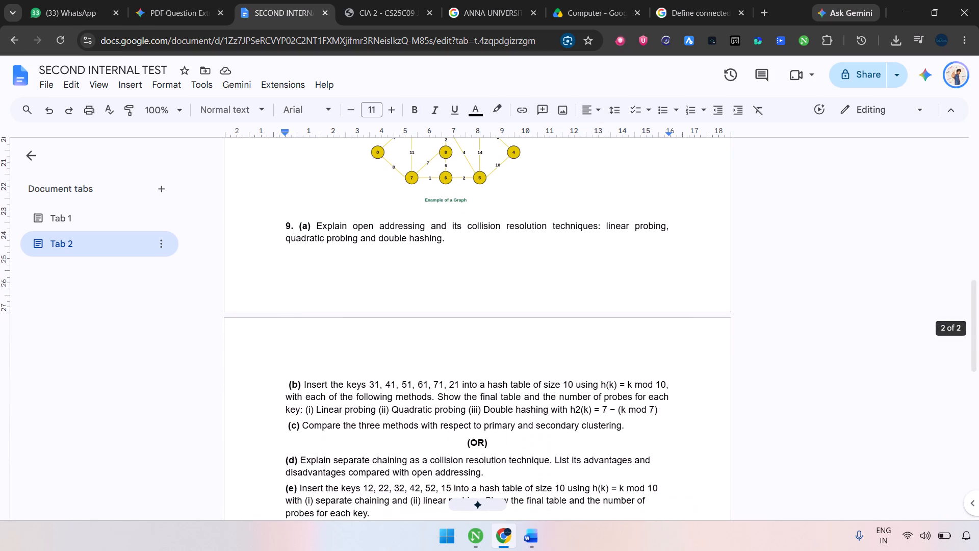
scroll(286, 233, down, 2)
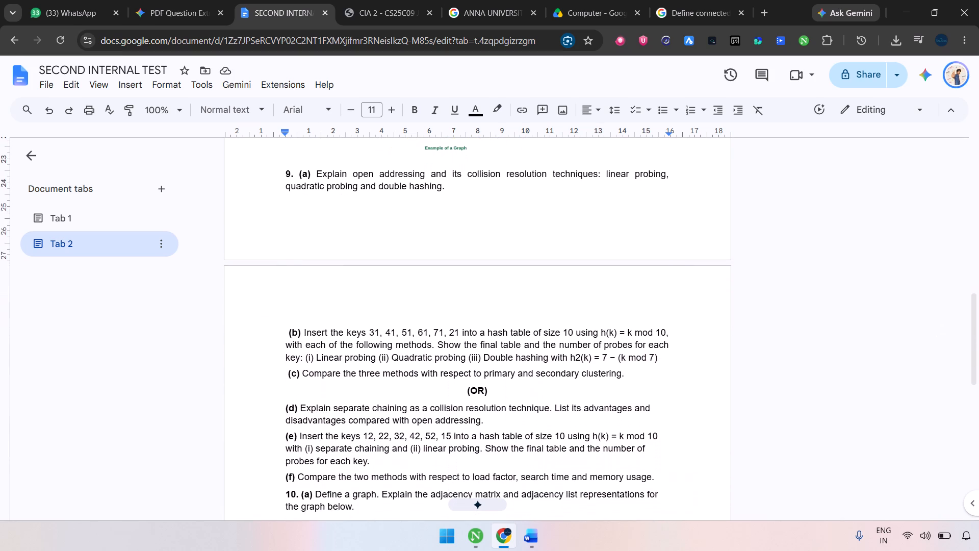
scroll(286, 233, down, 1)
scroll(286, 233, up, 1)
scroll(350, 206, up, 1)
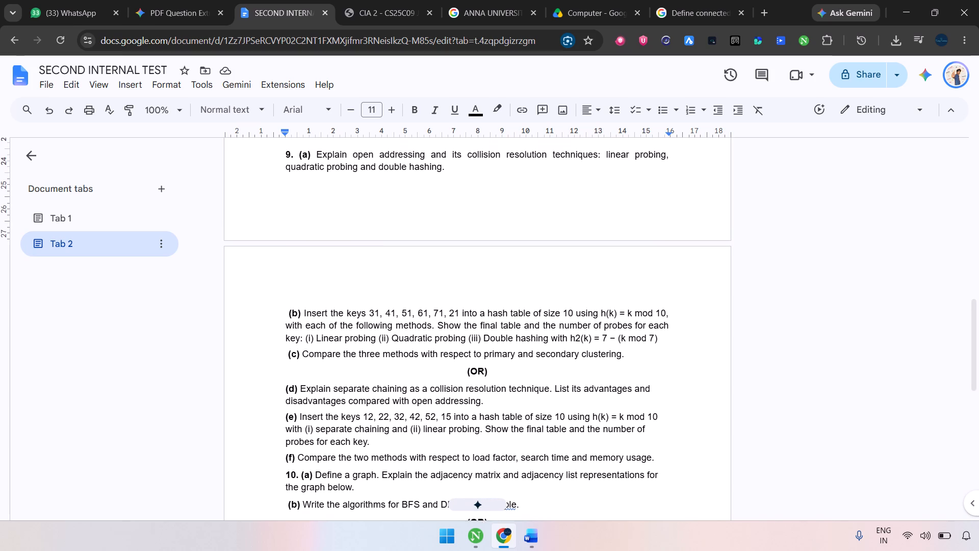
scroll(350, 206, up, 1)
scroll(327, 213, down, 2)
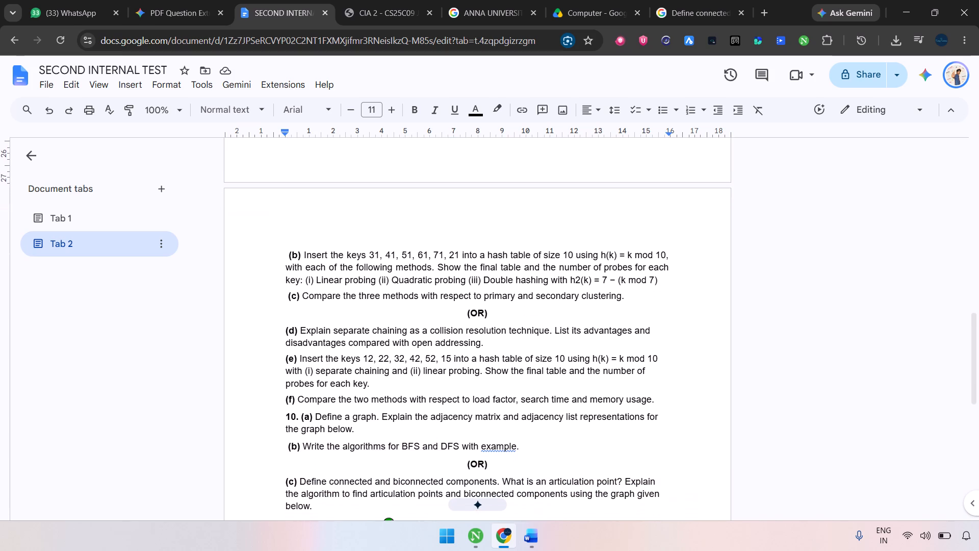
scroll(327, 213, down, 2)
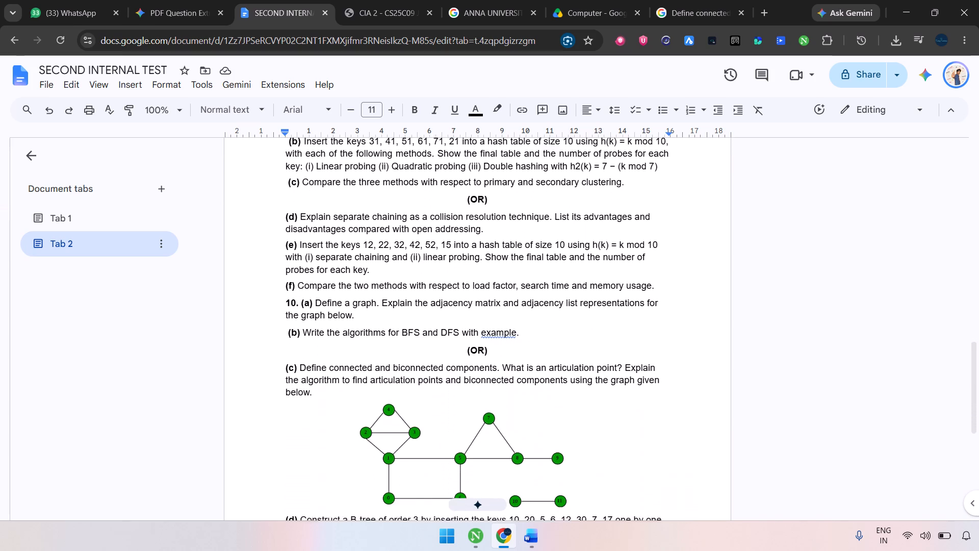
scroll(327, 213, down, 3)
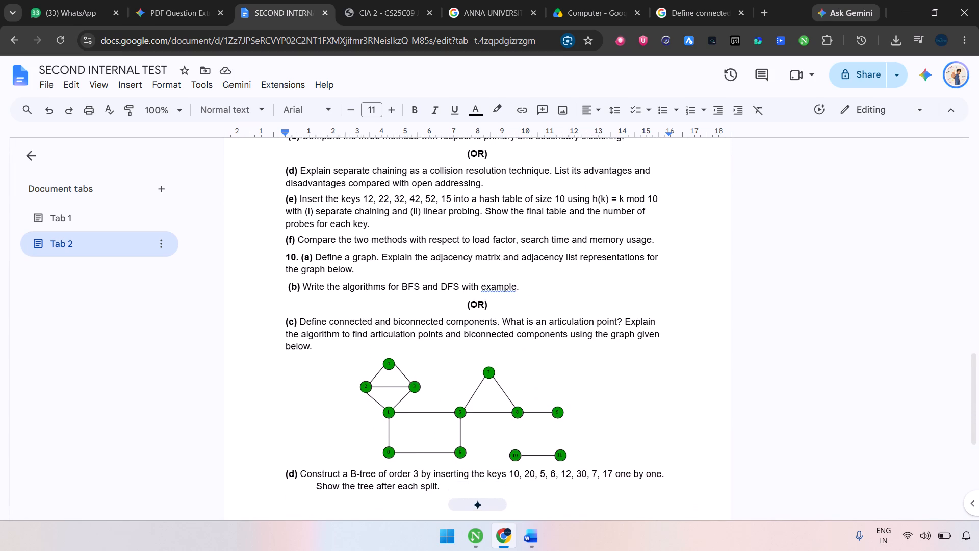
scroll(327, 213, down, 1)
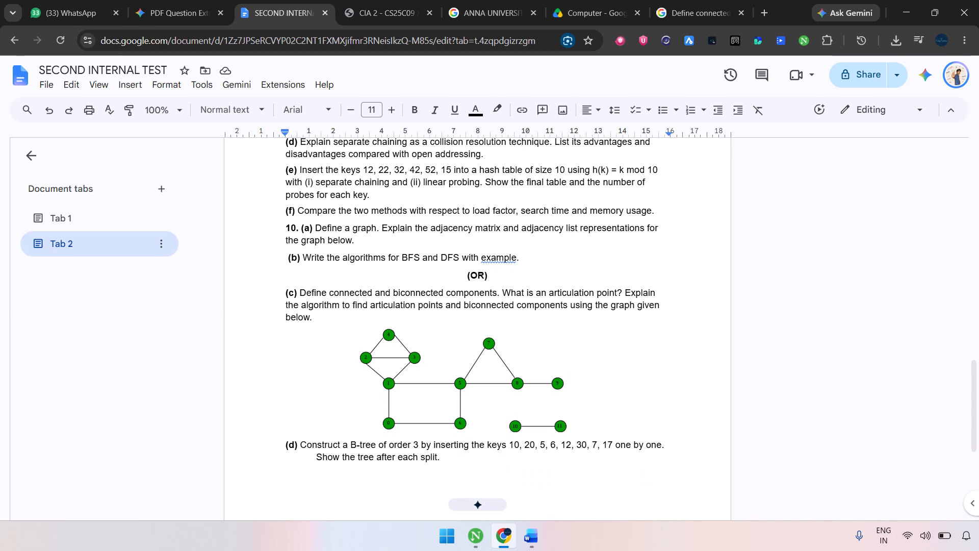
scroll(327, 213, down, 3)
scroll(327, 213, up, 3)
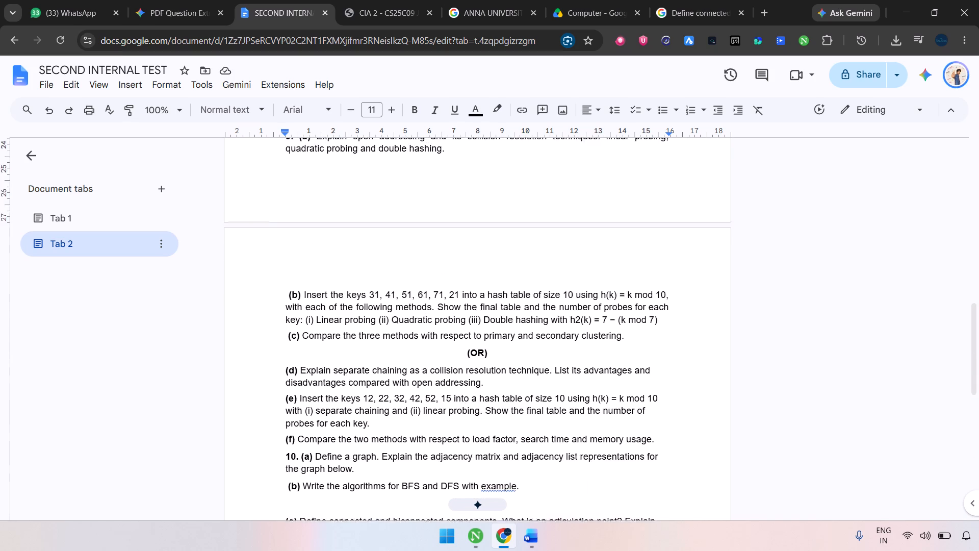
scroll(327, 213, up, 1)
scroll(327, 213, down, 3)
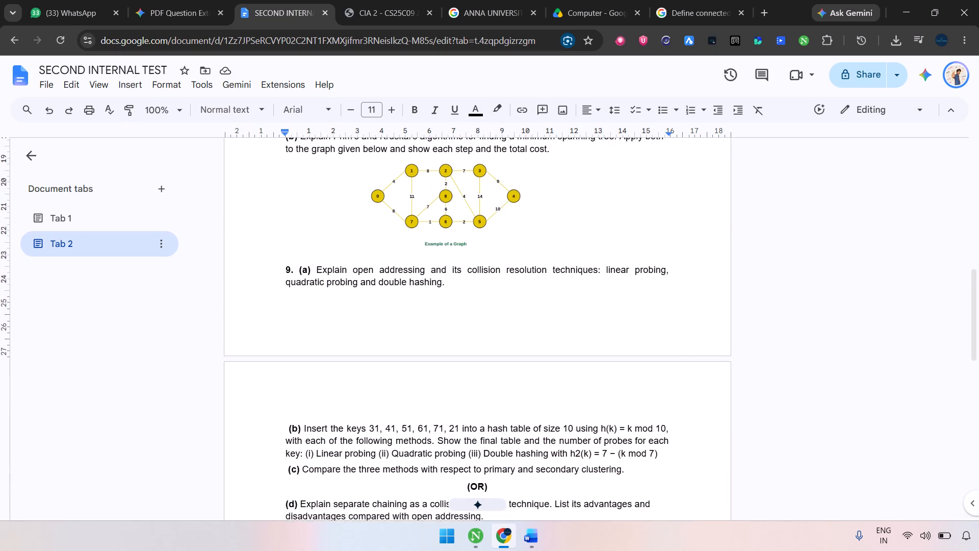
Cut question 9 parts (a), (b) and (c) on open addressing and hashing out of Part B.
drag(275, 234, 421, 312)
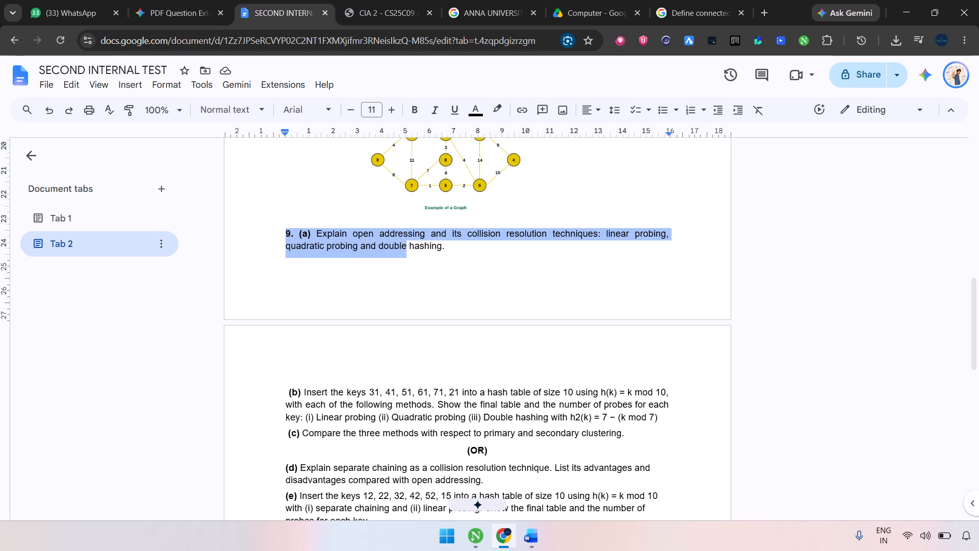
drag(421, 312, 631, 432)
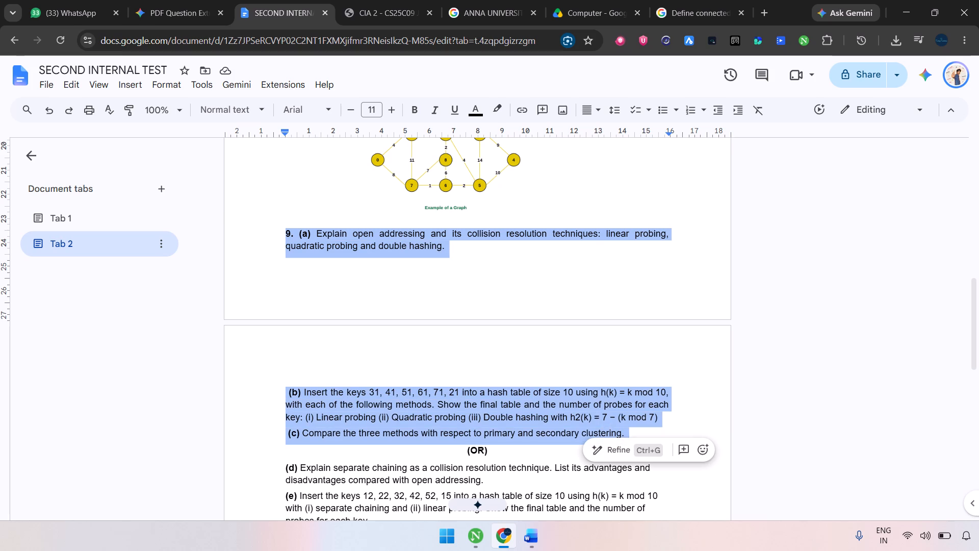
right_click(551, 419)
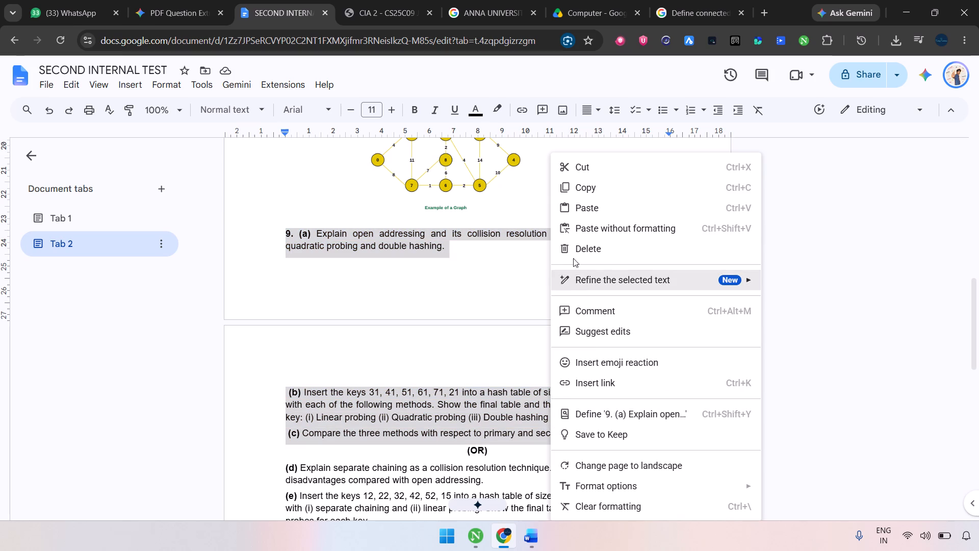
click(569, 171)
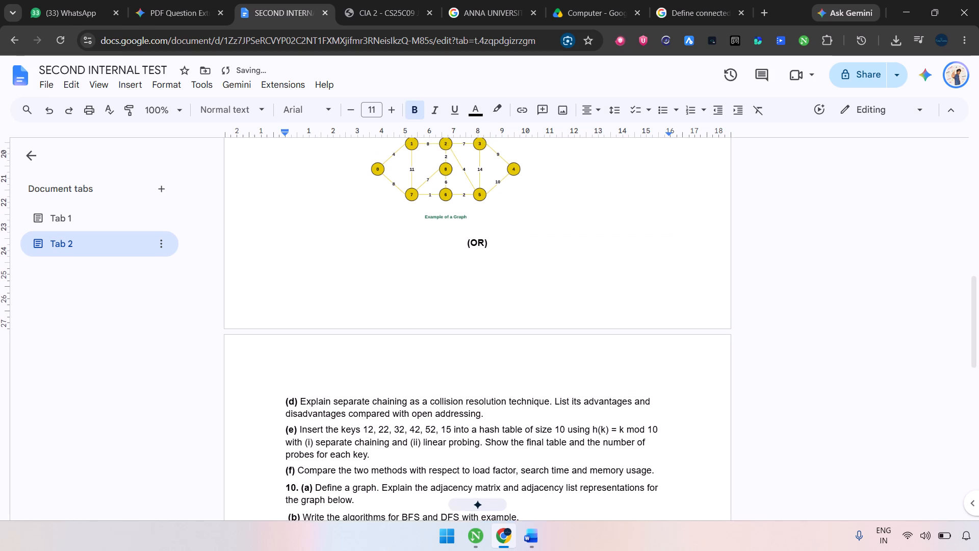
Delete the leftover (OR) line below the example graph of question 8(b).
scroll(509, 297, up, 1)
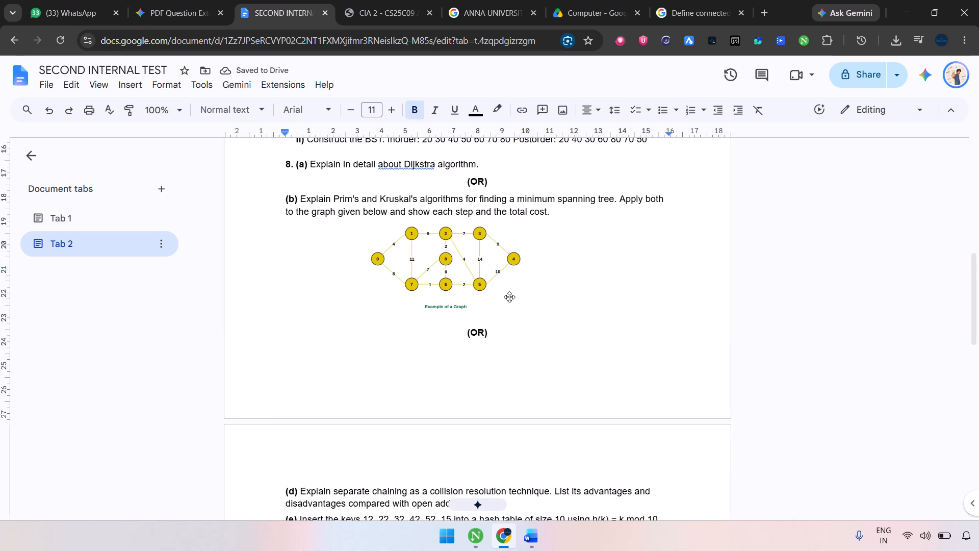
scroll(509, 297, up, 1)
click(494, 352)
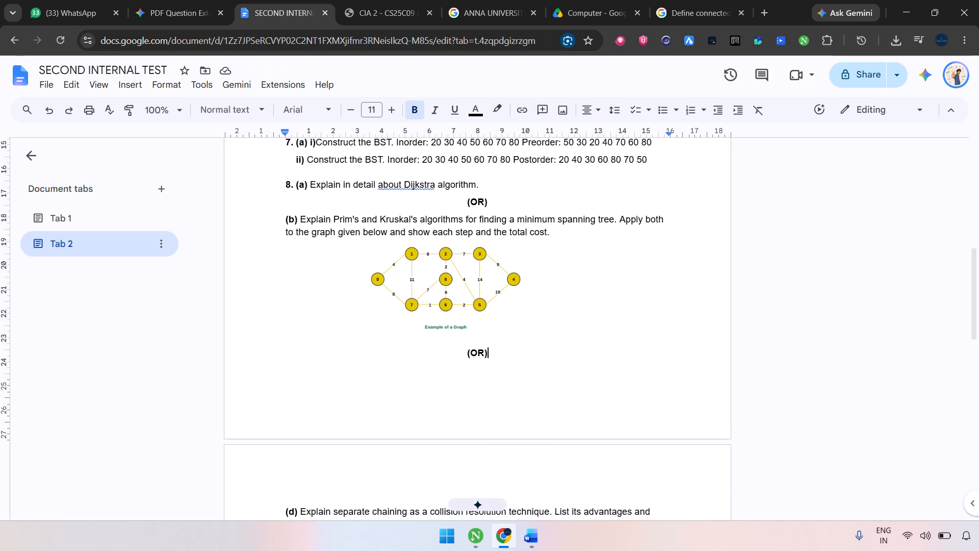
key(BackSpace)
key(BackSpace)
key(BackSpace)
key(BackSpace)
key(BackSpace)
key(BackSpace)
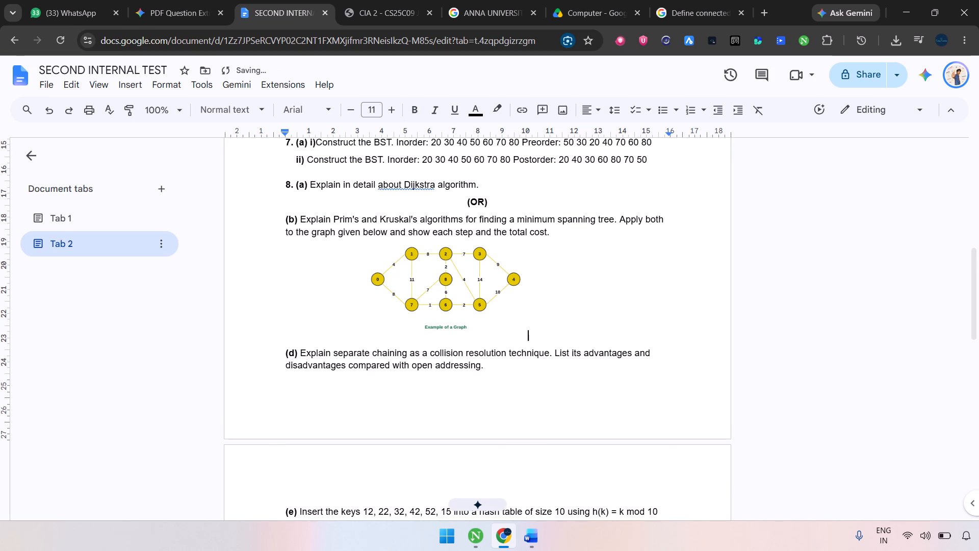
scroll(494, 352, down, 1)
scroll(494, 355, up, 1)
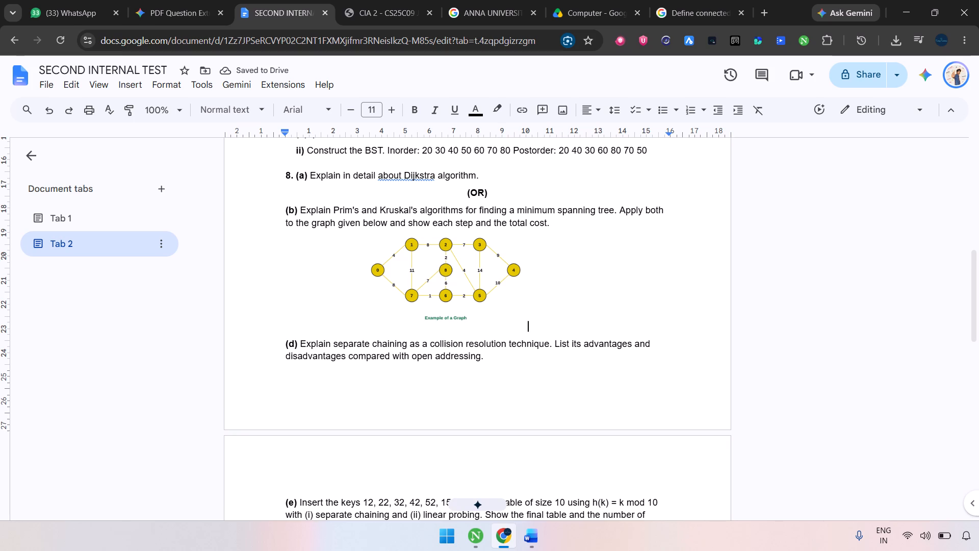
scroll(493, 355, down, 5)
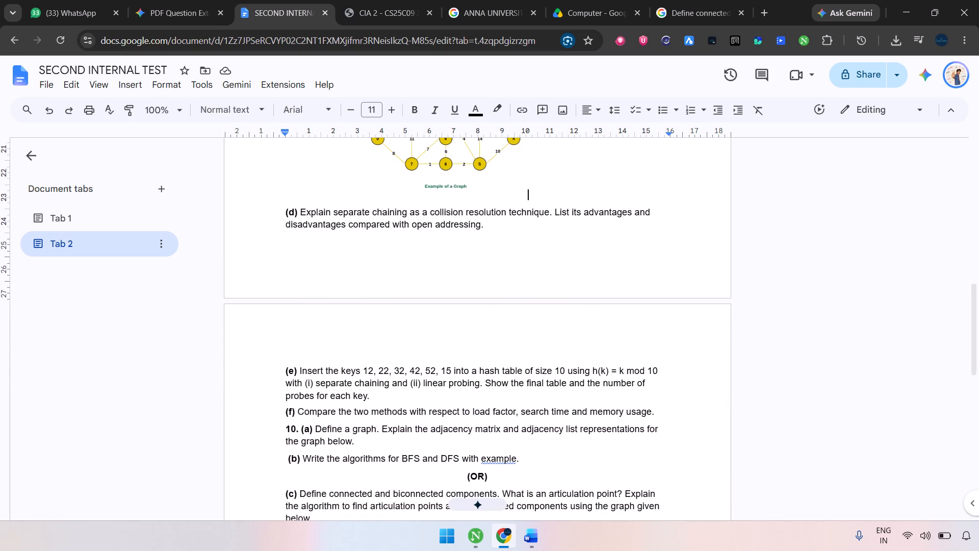
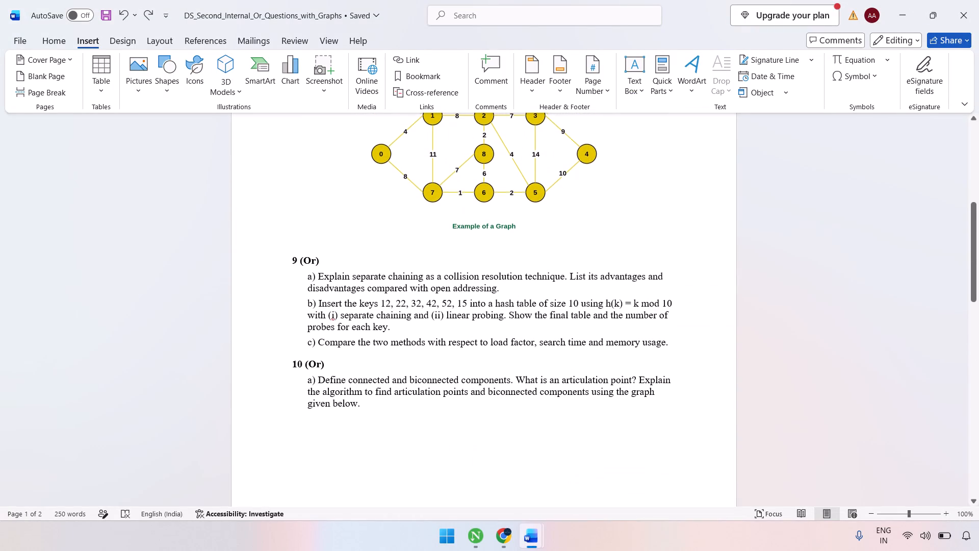
Copy parts a), b) and c) on separate chaining and hashing under question 9 (Or).
scroll(545, 403, down, 1)
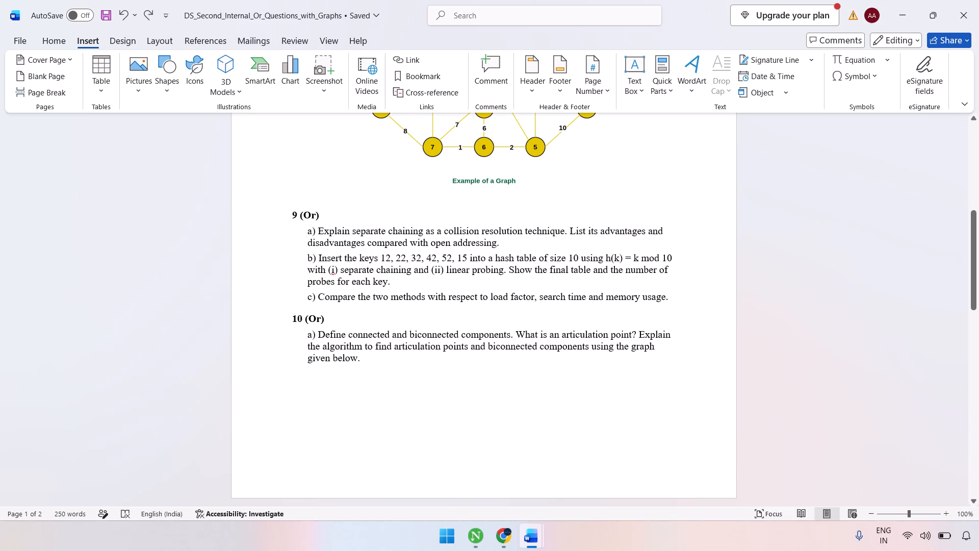
drag(299, 229, 610, 317)
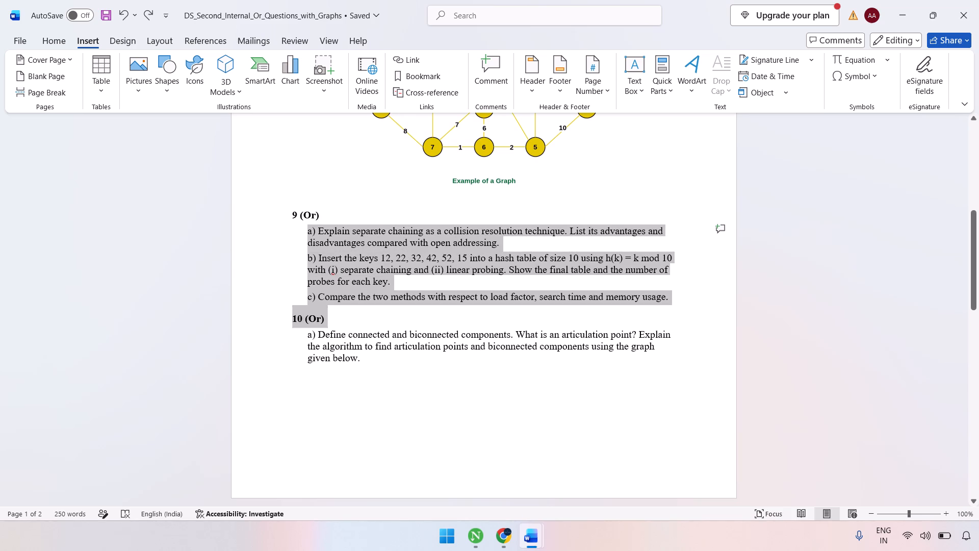
drag(610, 317, 674, 303)
key(ctrl+c)
scroll(637, 379, down, 3)
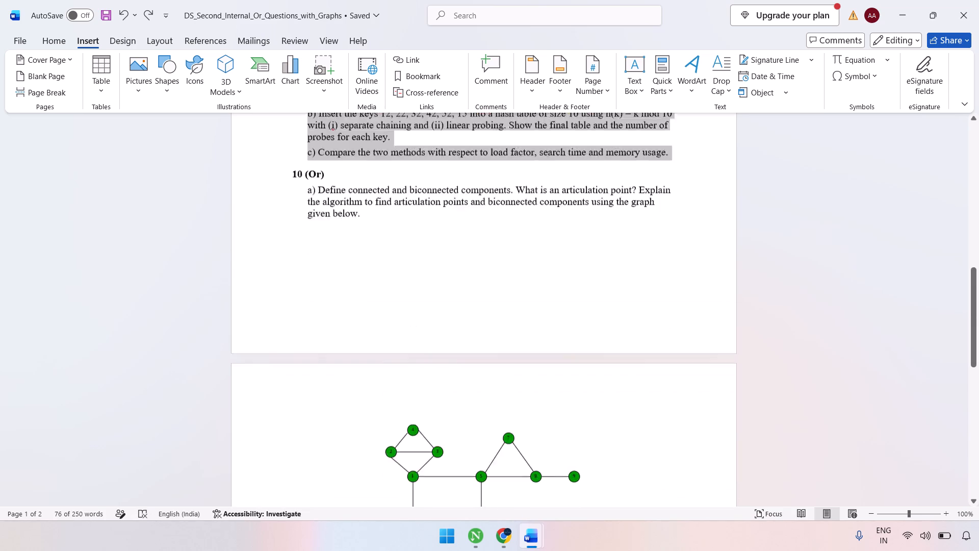
scroll(637, 379, down, 1)
Switch to the SECOND INTERNAL TEST Google Doc in Chrome and delete question 9 parts (b) to (e), including their (OR) line.
click(506, 541)
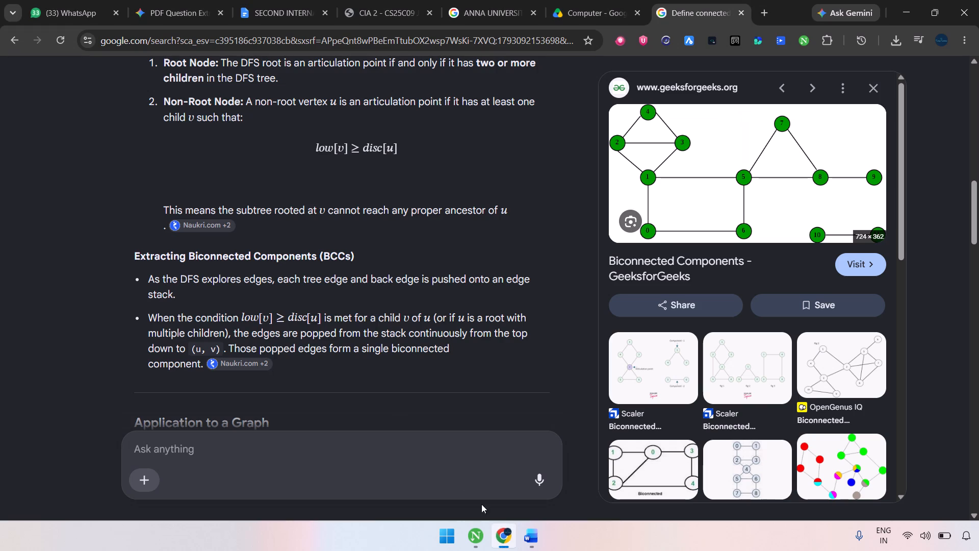
click(453, 1)
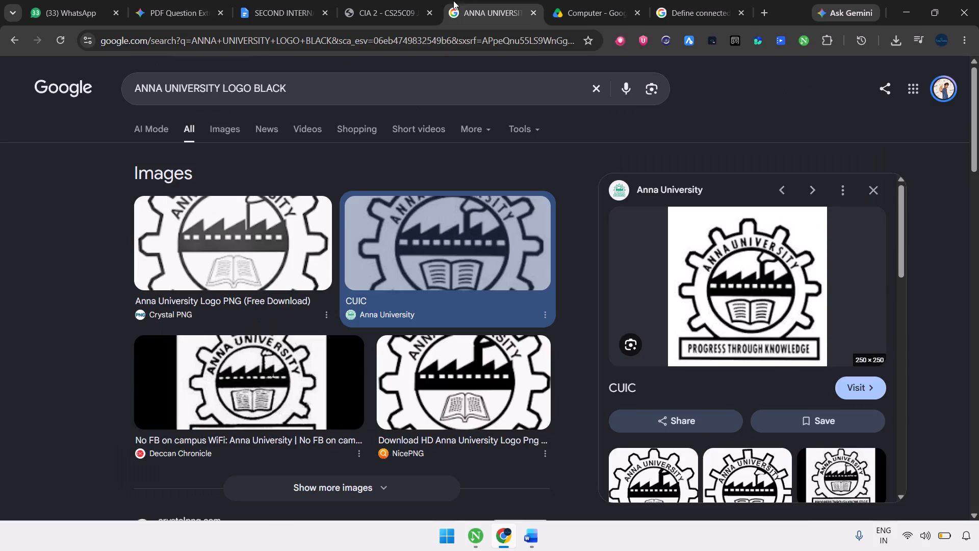
click(601, 0)
click(239, 0)
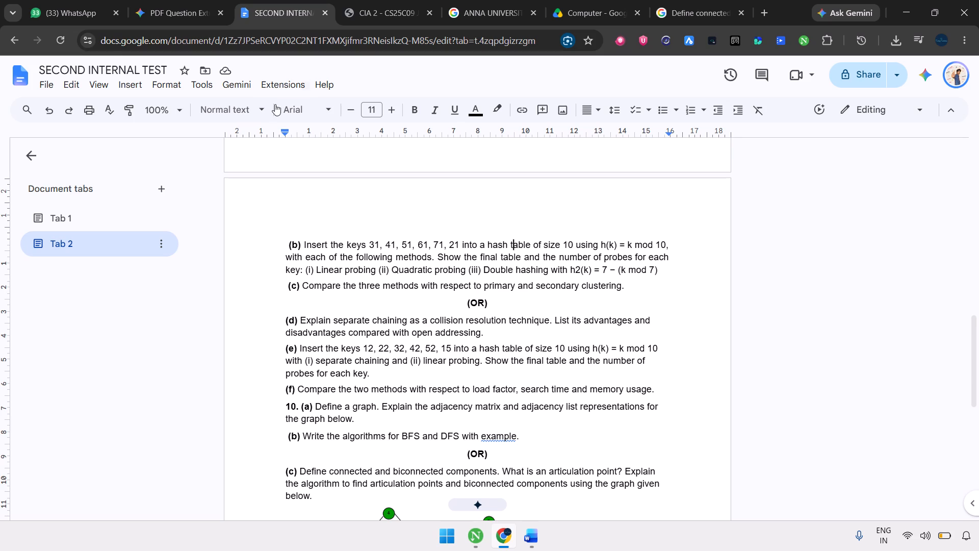
scroll(368, 256, down, 4)
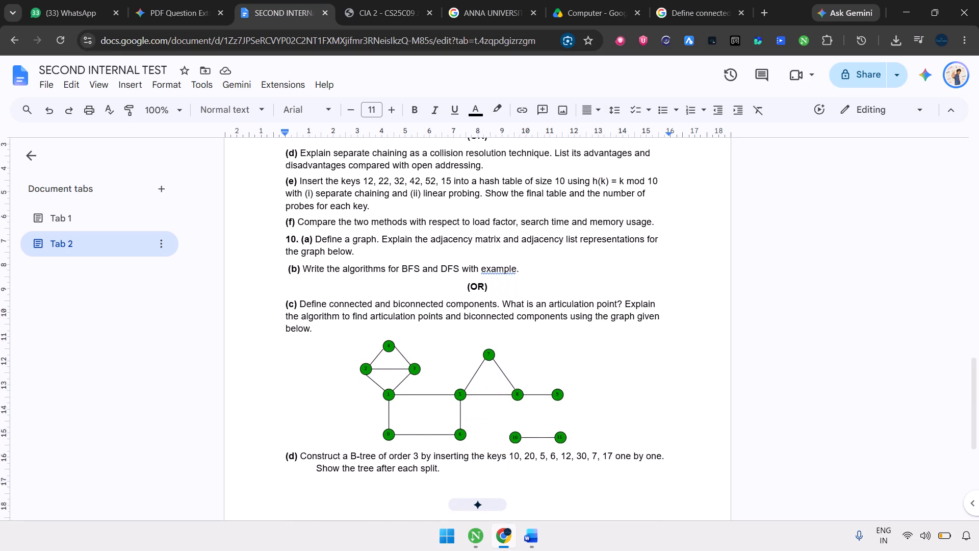
scroll(368, 256, down, 2)
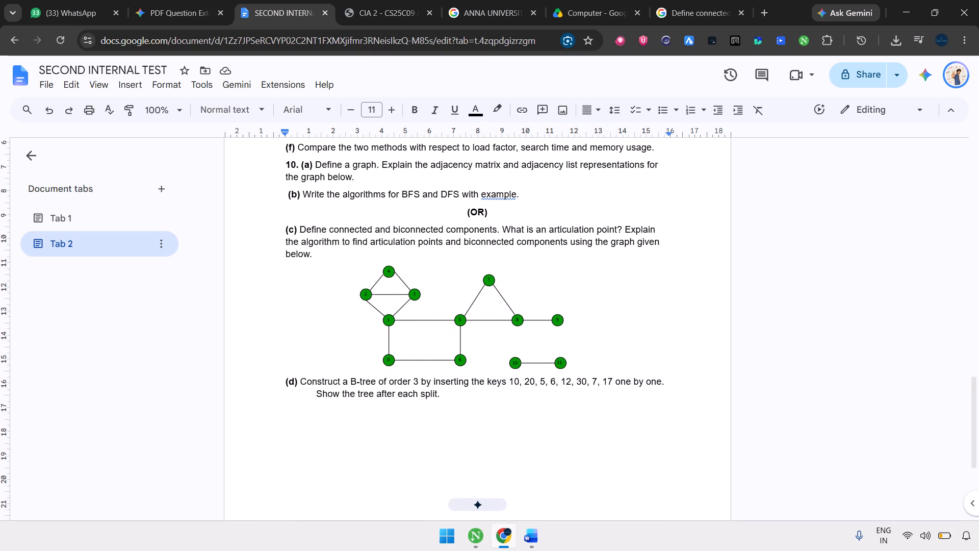
scroll(368, 256, down, 1)
scroll(368, 256, up, 3)
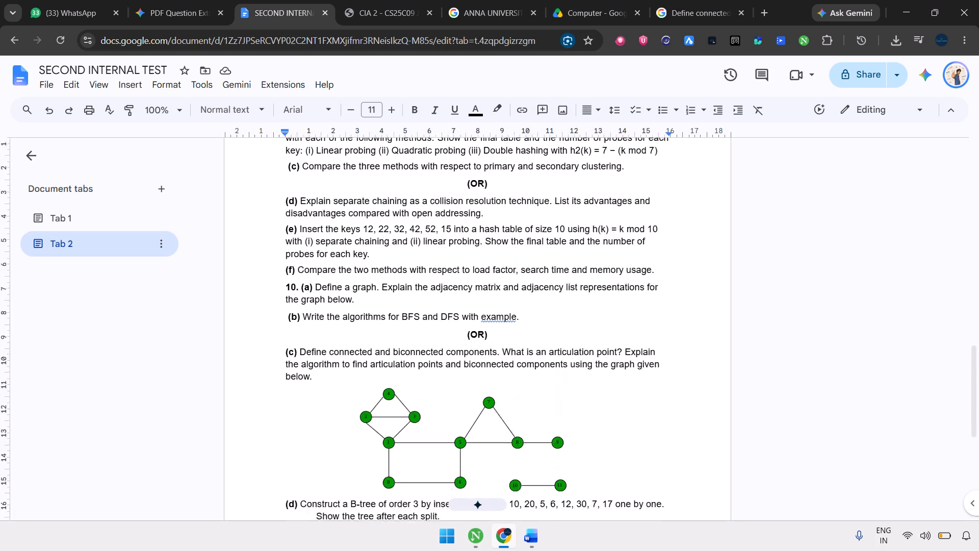
scroll(368, 256, up, 1)
click(270, 256)
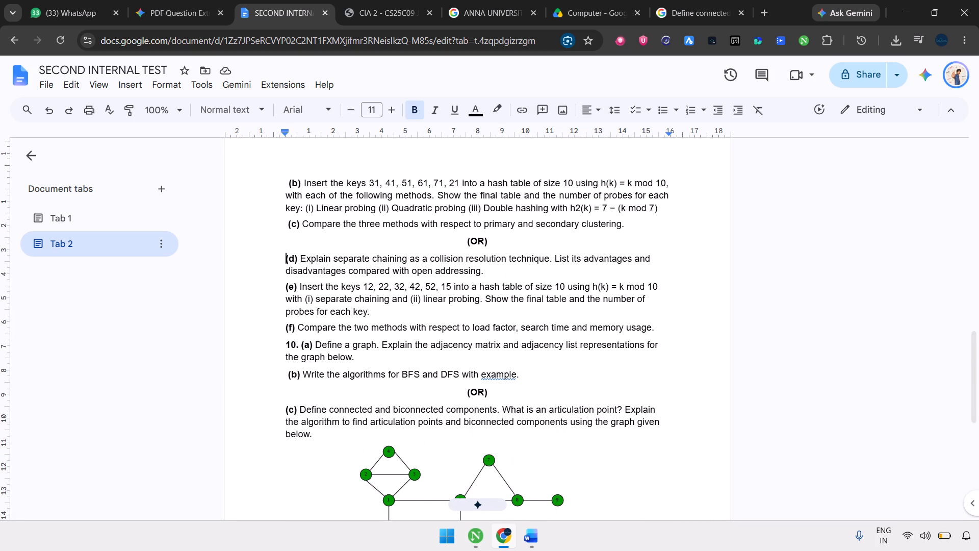
click(394, 285)
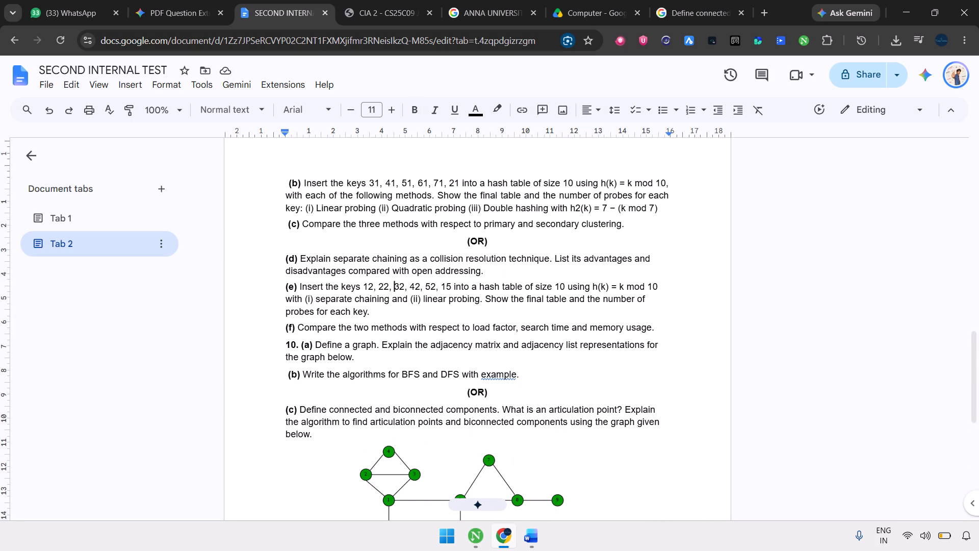
drag(672, 319, 299, 181)
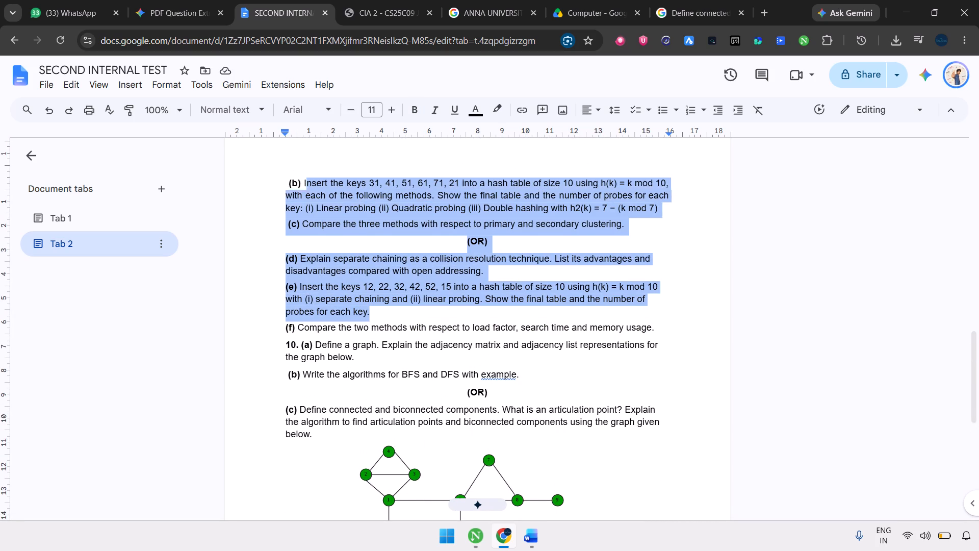
drag(299, 181, 277, 178)
key(BackSpace)
Delete the remaining question 9 parts (a) and (f) and the blank lines left below the example graph.
scroll(350, 207, up, 1)
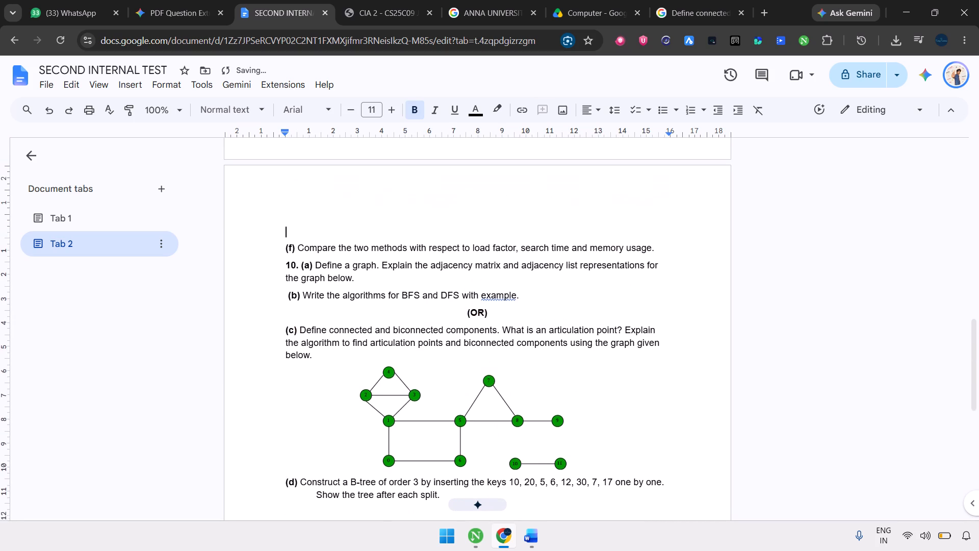
scroll(350, 207, up, 1)
drag(655, 309, 389, 280)
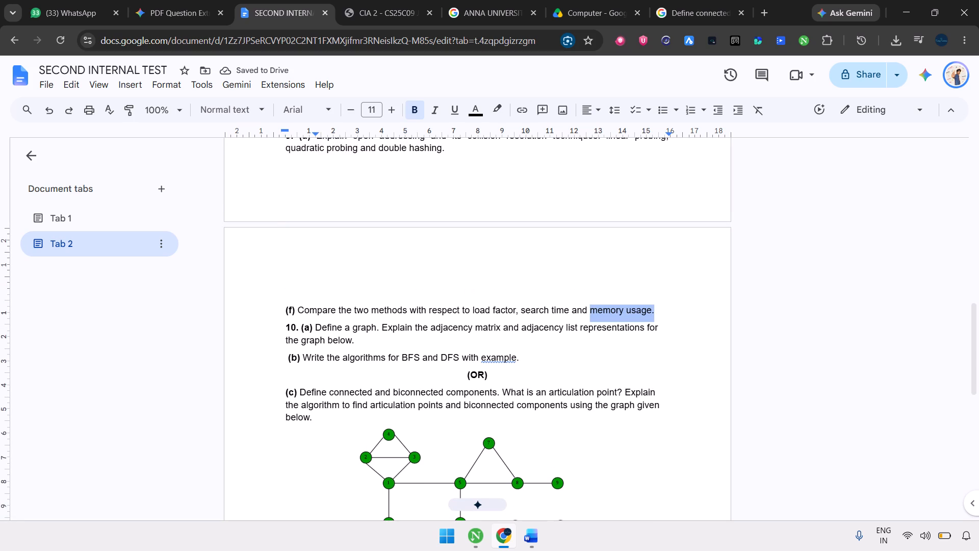
drag(389, 280, 275, 182)
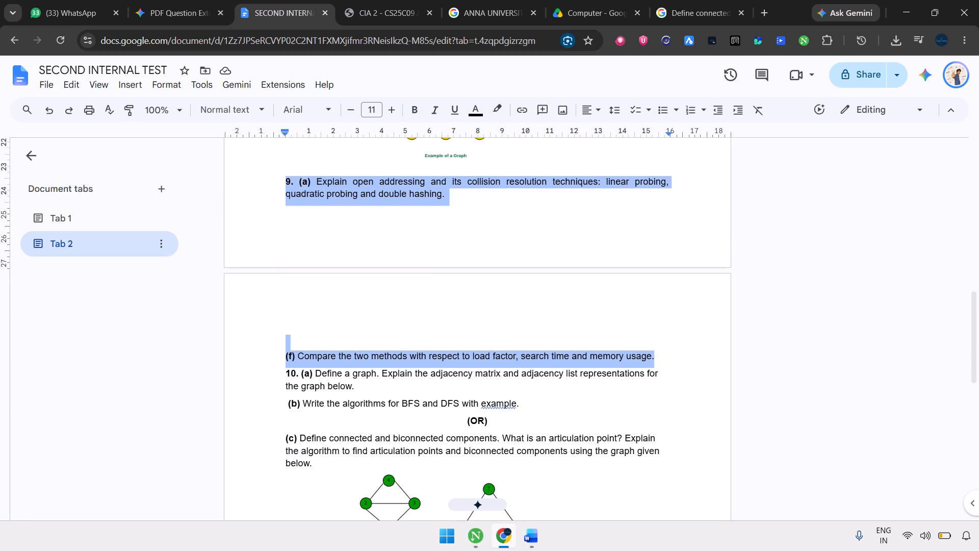
key(BackSpace)
key(BackSpace)
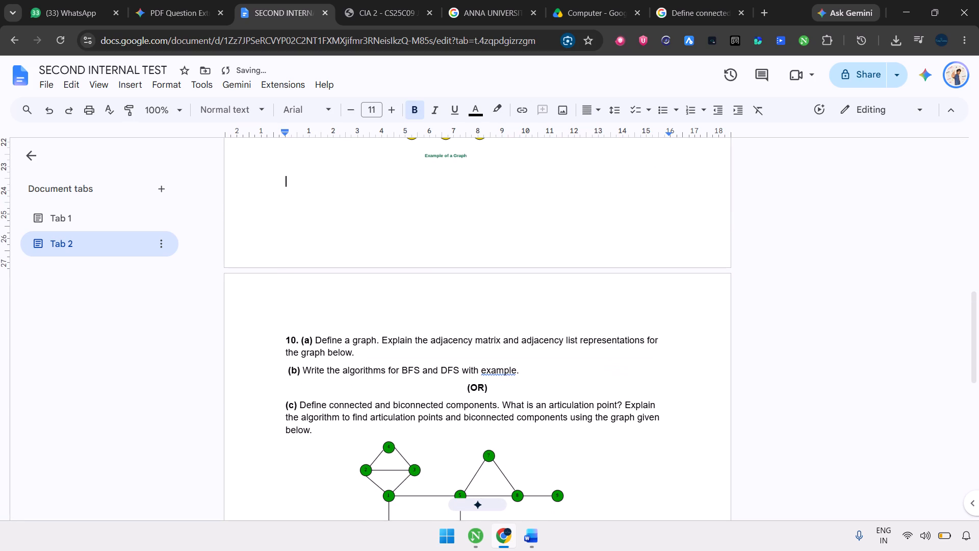
key(BackSpace)
Renumber question 10, on graph representations, as 9.
scroll(275, 182, up, 1)
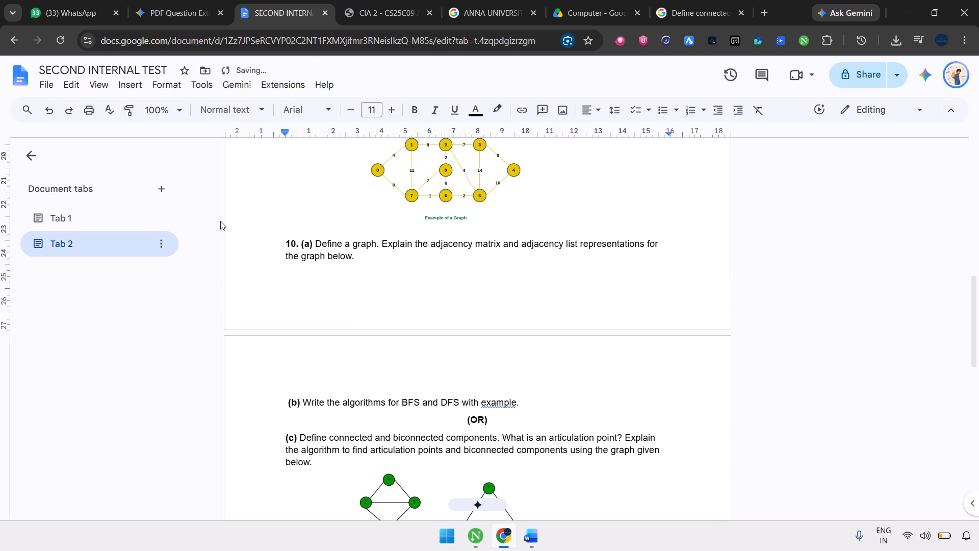
click(294, 246)
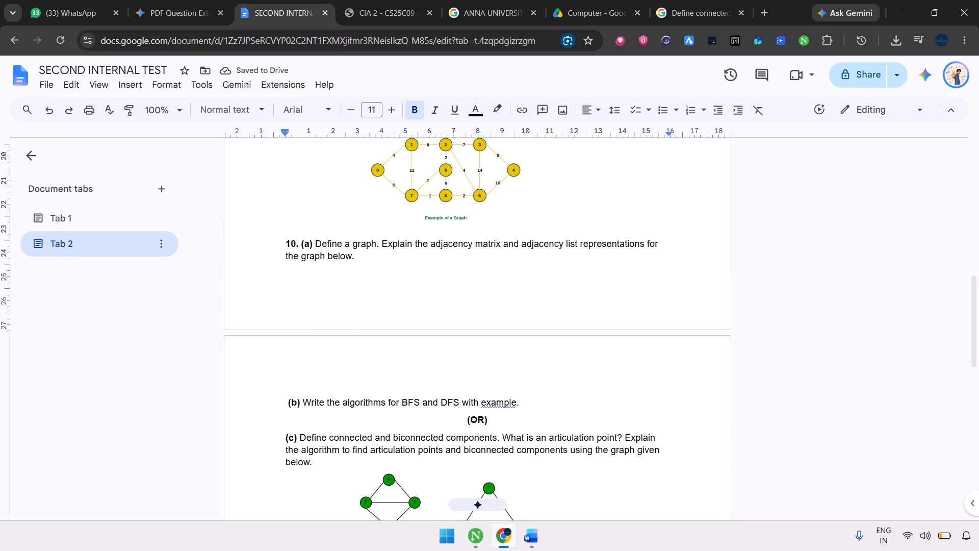
click(297, 245)
key(BackSpace)
key(BackSpace)
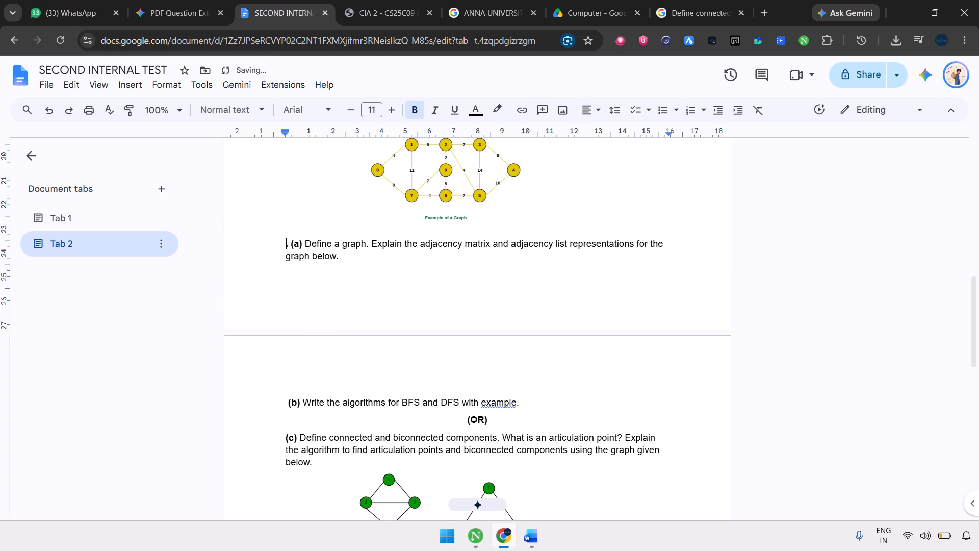
key(9)
Add a new line reading (OR) below question 7(a) ii), indented with spaces to the middle of the page.
scroll(297, 245, up, 2)
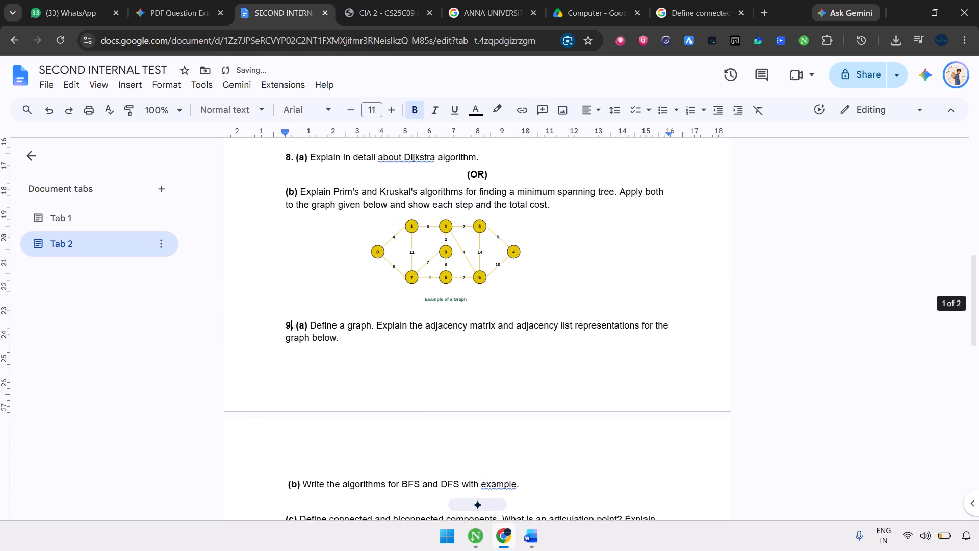
scroll(297, 245, up, 2)
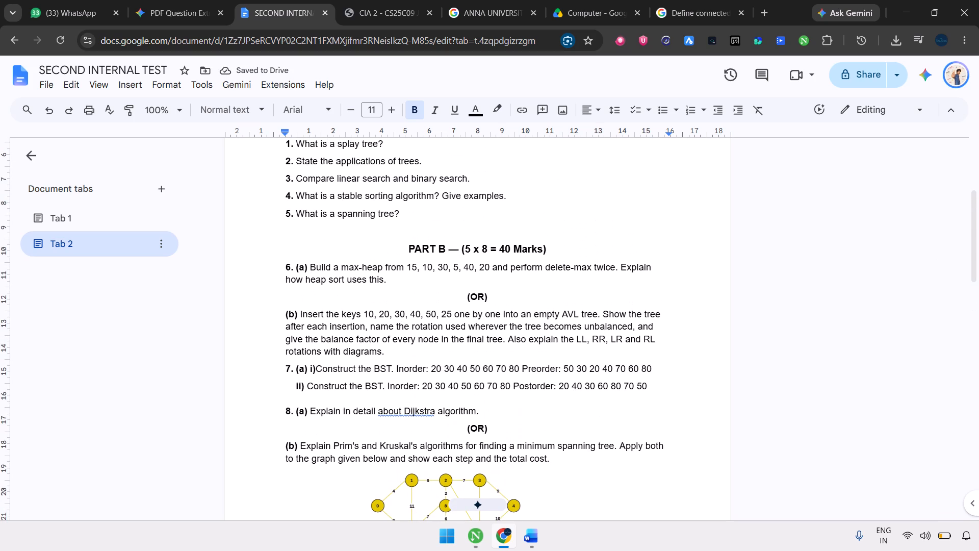
click(648, 390)
key(Return)
key(space)
key(space)
key(space)
key(space)
key(space)
key(space)
key(space)
key(space)
key(space)
key(space)
key(space)
key(space)
key(space)
key(space)
key(space)
key(space)
key(space)
key(space)
key(space)
key(space)
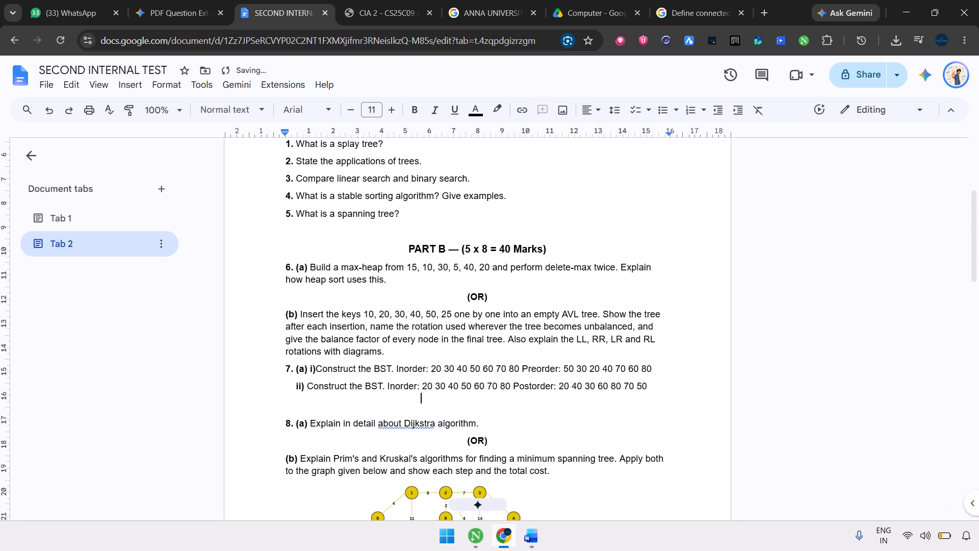
key(space)
key(space)
key(shift+parenleft)
text(ot)
key(BackSpace)
key(BackSpace)
text(OR)
key(shift+parenright)
Paste the copied separate chaining and hashing parts a) to c) on a new line below the (OR) of question 7.
key(Return)
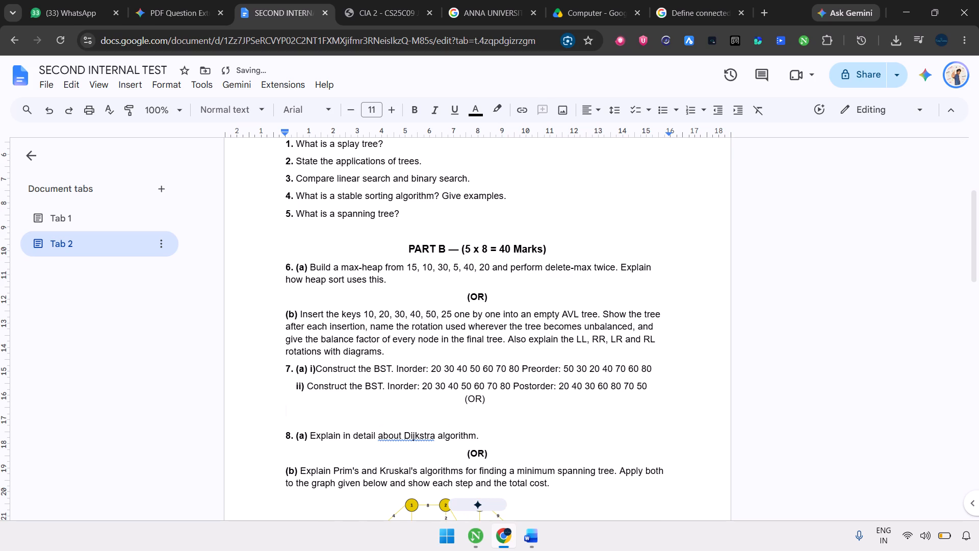
key(ctrl+v)
scroll(648, 390, down, 1)
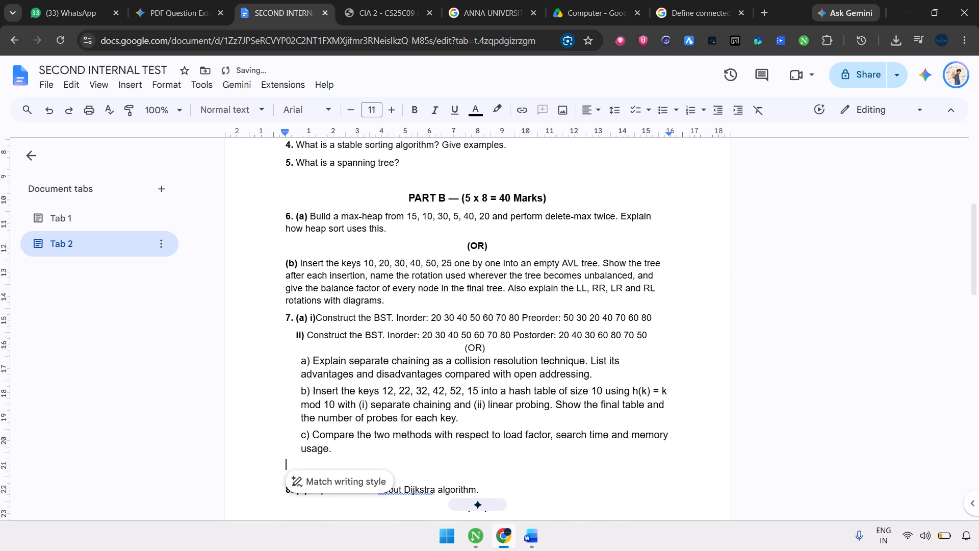
Make the (OR) line and the part labels a), b) and c) of the pasted question 7 alternative bold.
click(289, 366)
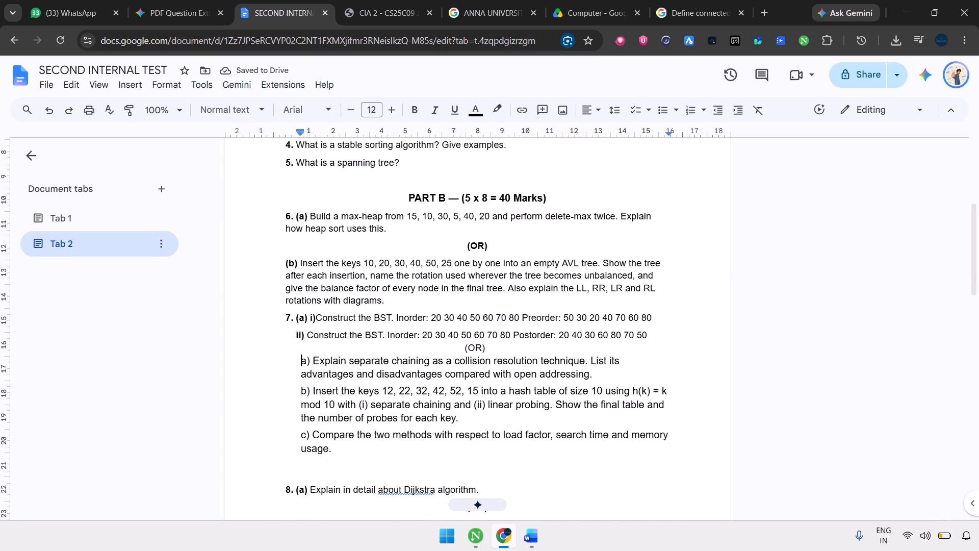
scroll(289, 366, down, 1)
drag(296, 347, 312, 343)
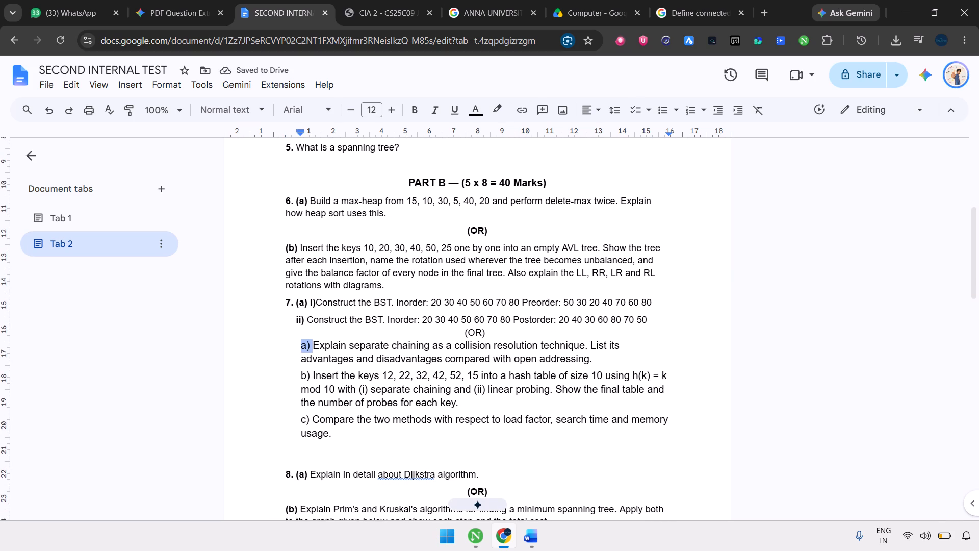
drag(312, 343, 307, 344)
click(309, 344)
drag(309, 344, 303, 342)
drag(303, 342, 295, 340)
click(412, 109)
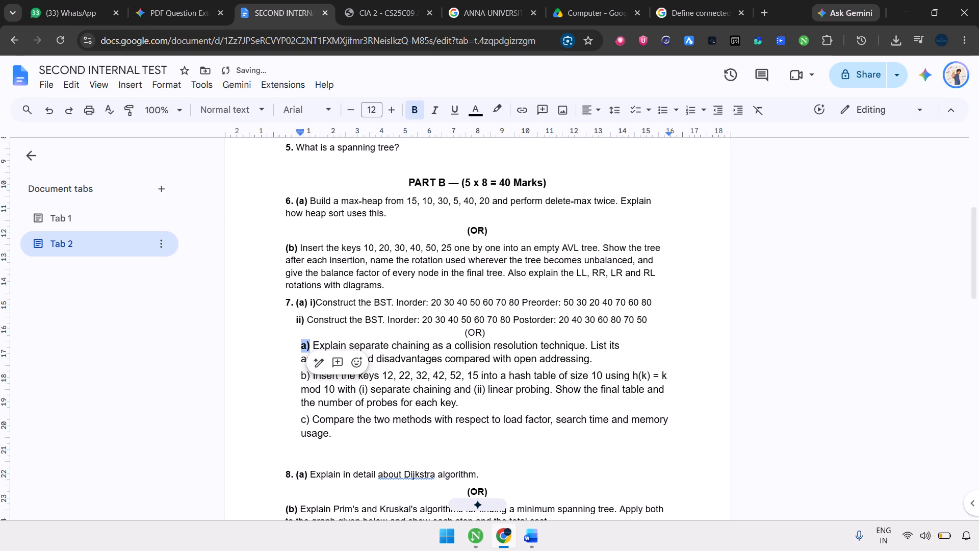
drag(457, 333, 506, 328)
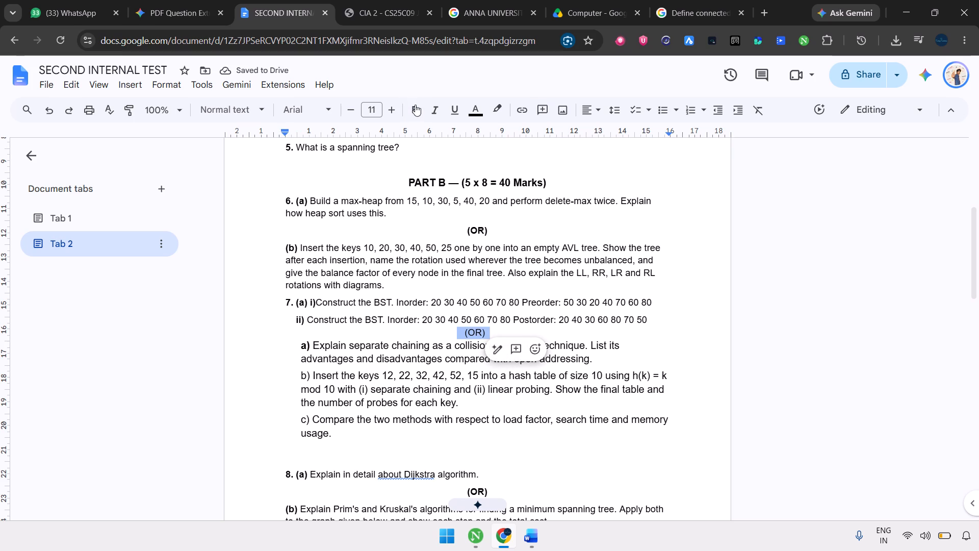
click(415, 105)
drag(300, 378, 311, 377)
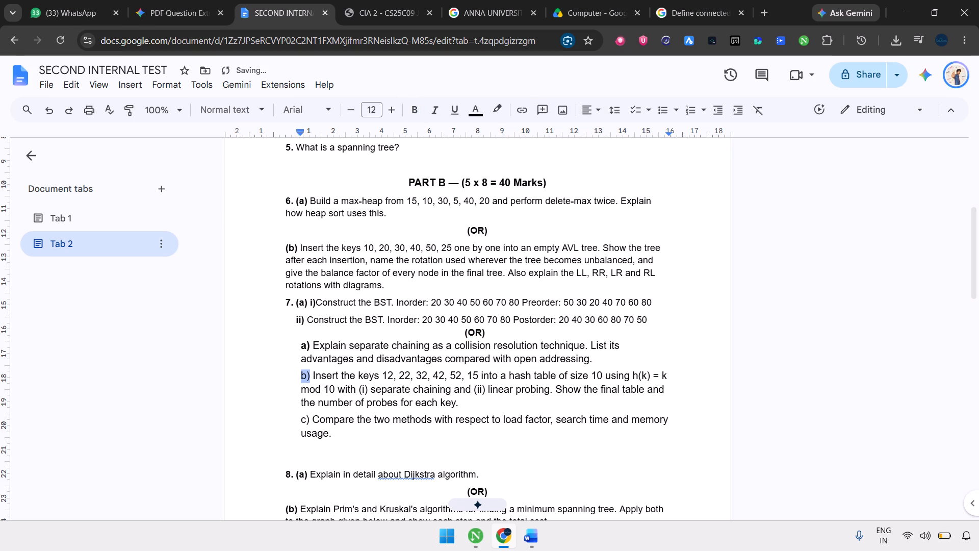
click(412, 107)
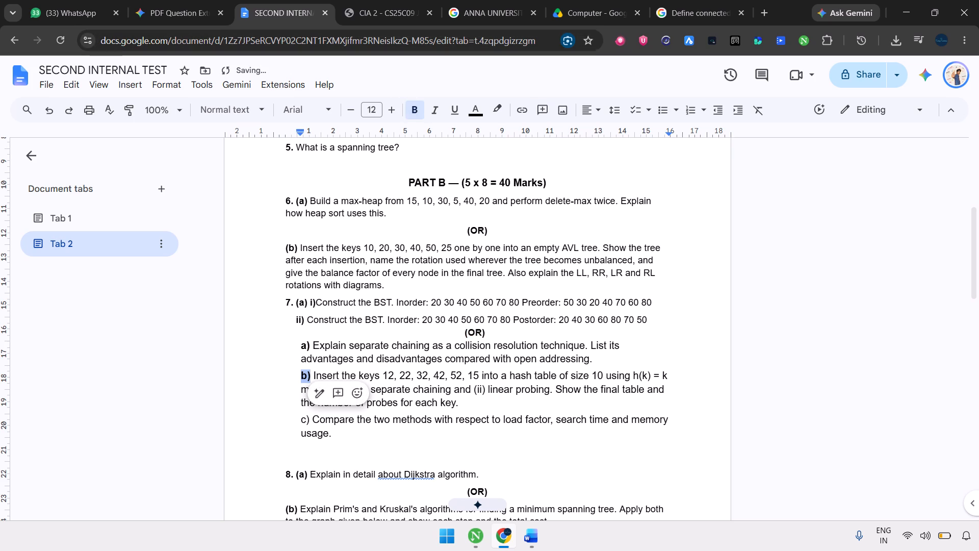
drag(298, 426, 311, 422)
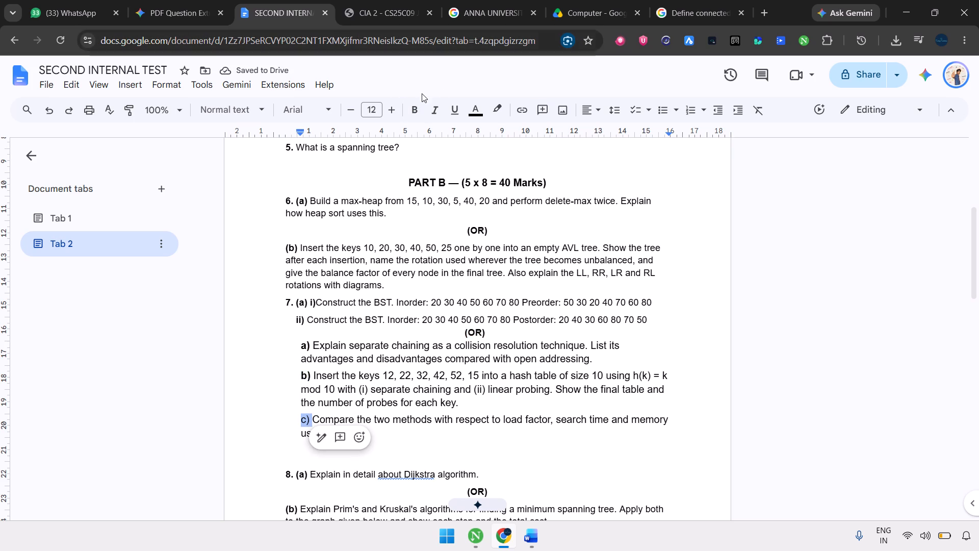
click(418, 105)
scroll(443, 242, up, 1)
click(443, 242)
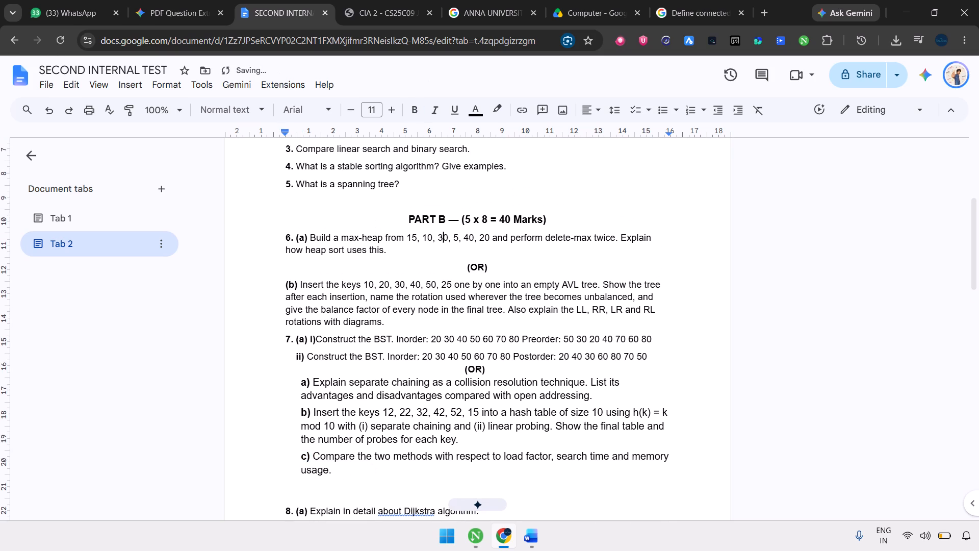
Read through the question paper from Part A to question 9(d), checking the arrangement of the Part B questions.
scroll(443, 242, up, 1)
scroll(443, 242, down, 3)
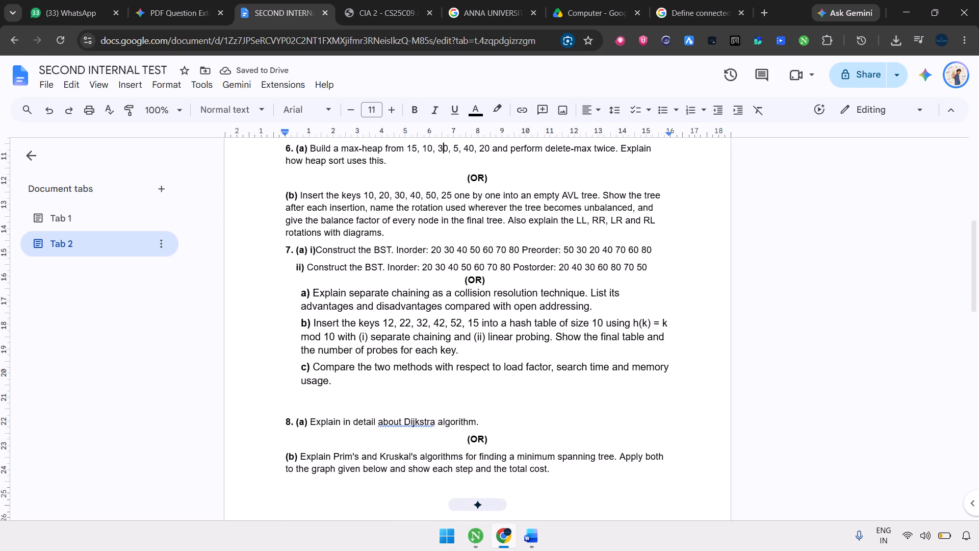
scroll(443, 242, down, 6)
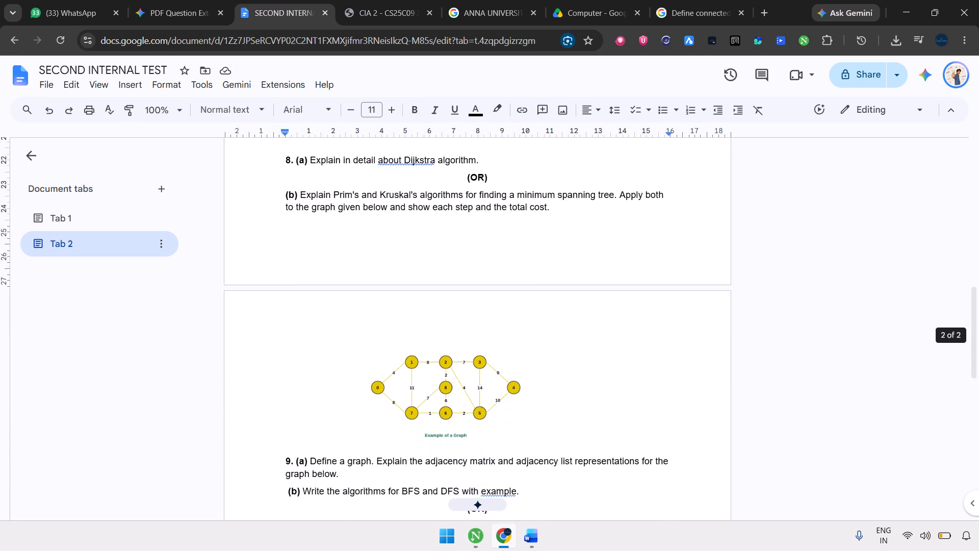
scroll(443, 242, down, 3)
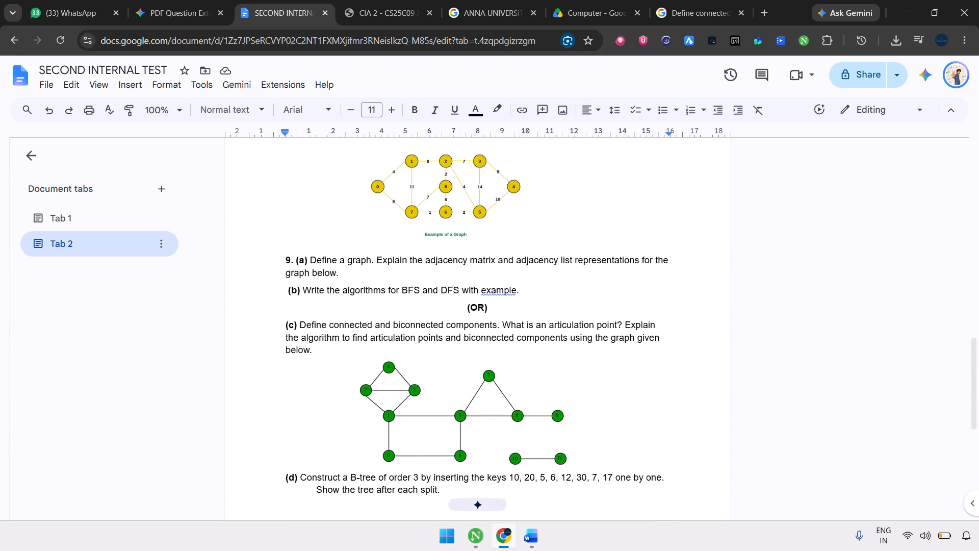
scroll(443, 242, down, 2)
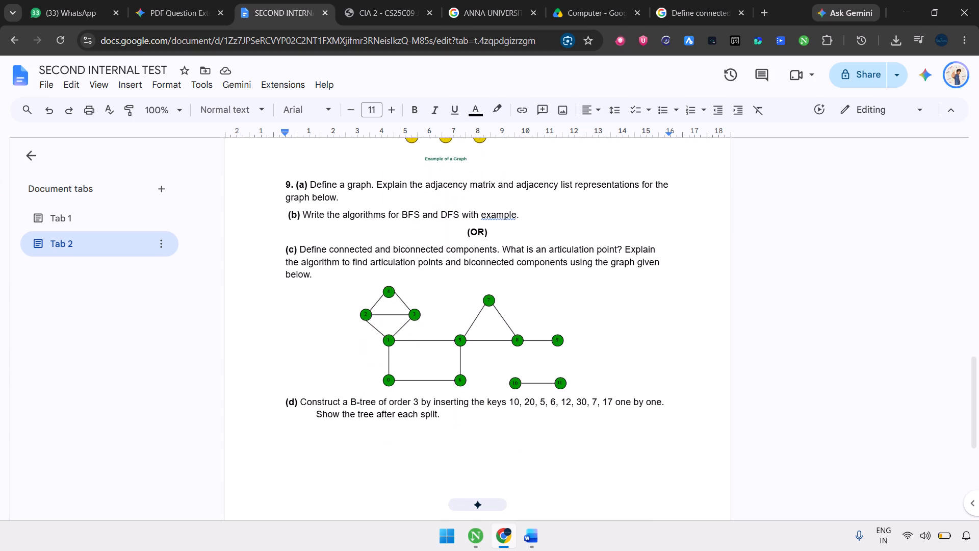
scroll(443, 242, up, 7)
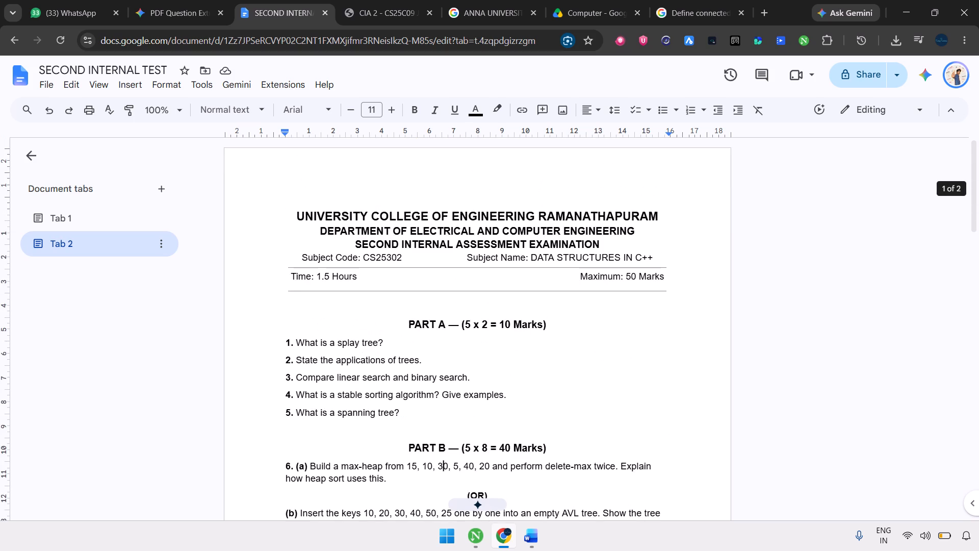
scroll(443, 242, down, 3)
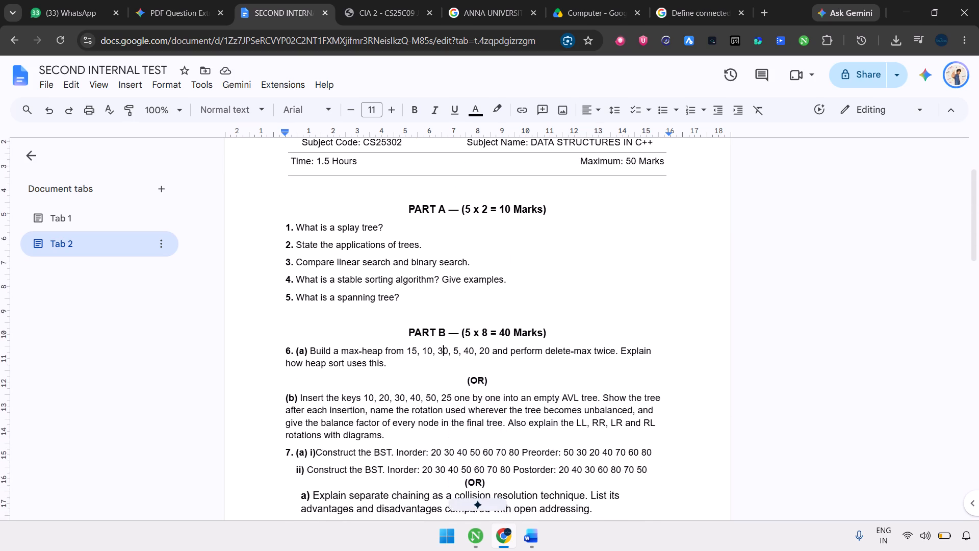
scroll(443, 242, down, 6)
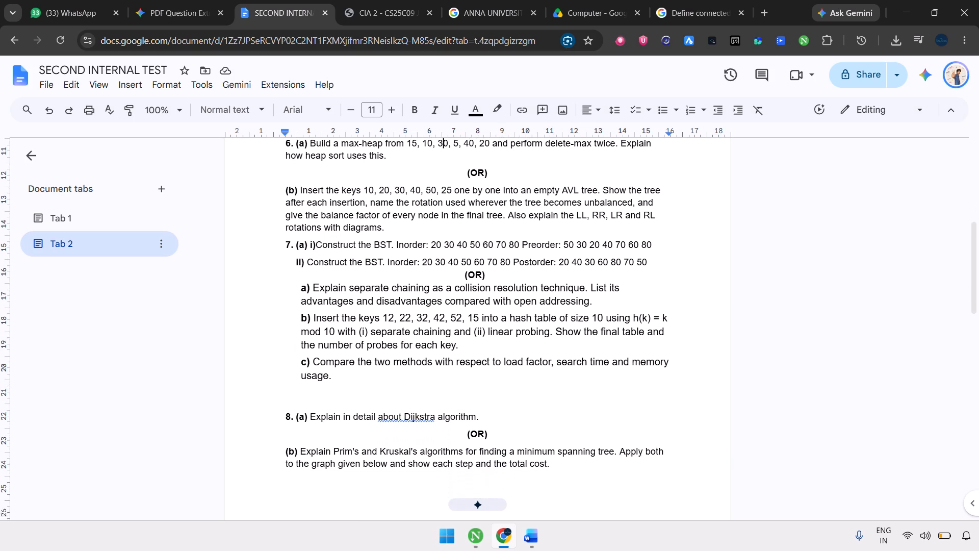
Indent the ii) line of question 7(a) further with spaces so that it lines up beneath i).
scroll(443, 242, down, 1)
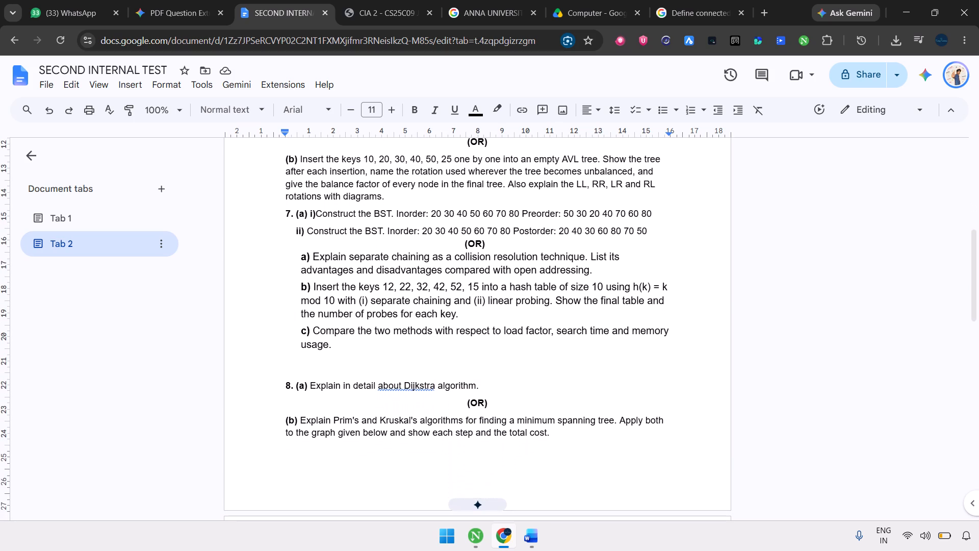
click(292, 227)
key(space)
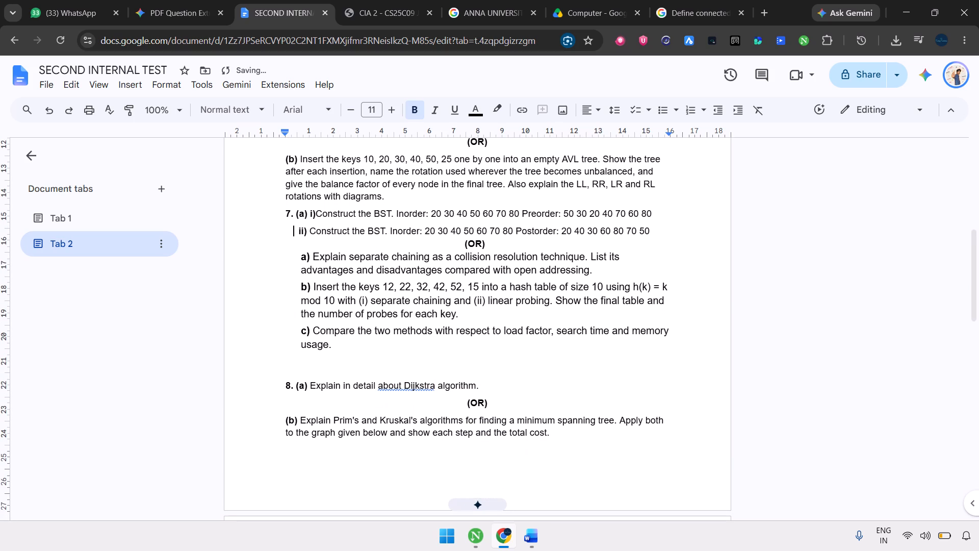
key(space)
key(space)
key(space)
key(space)
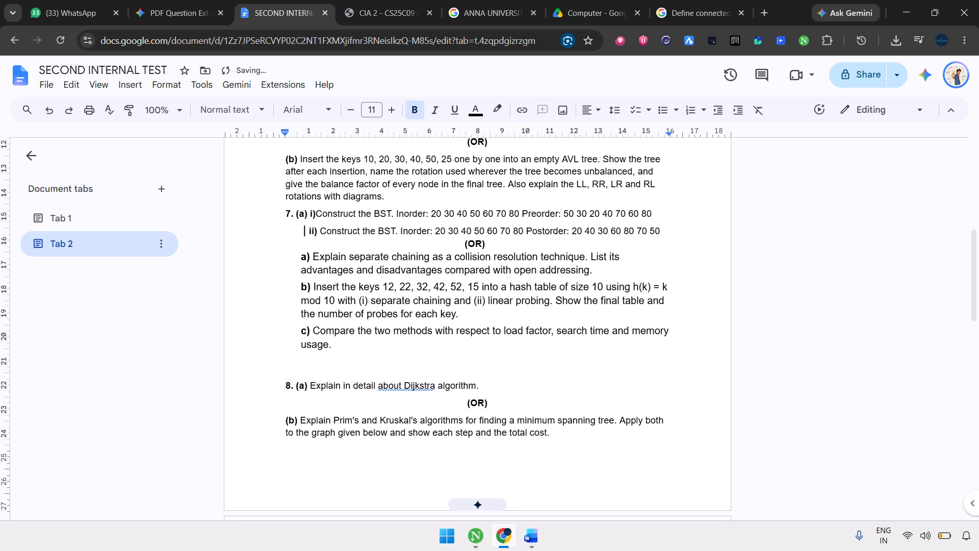
key(BackSpace)
key(space)
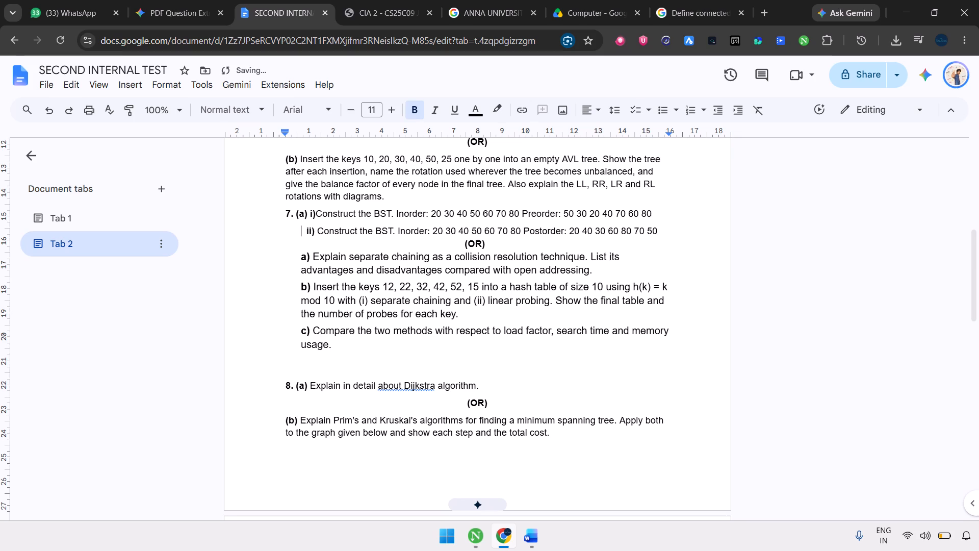
Reduce the text of question 7's separate chaining and hashing parts a) to c) to font size 11.
scroll(292, 227, down, 3)
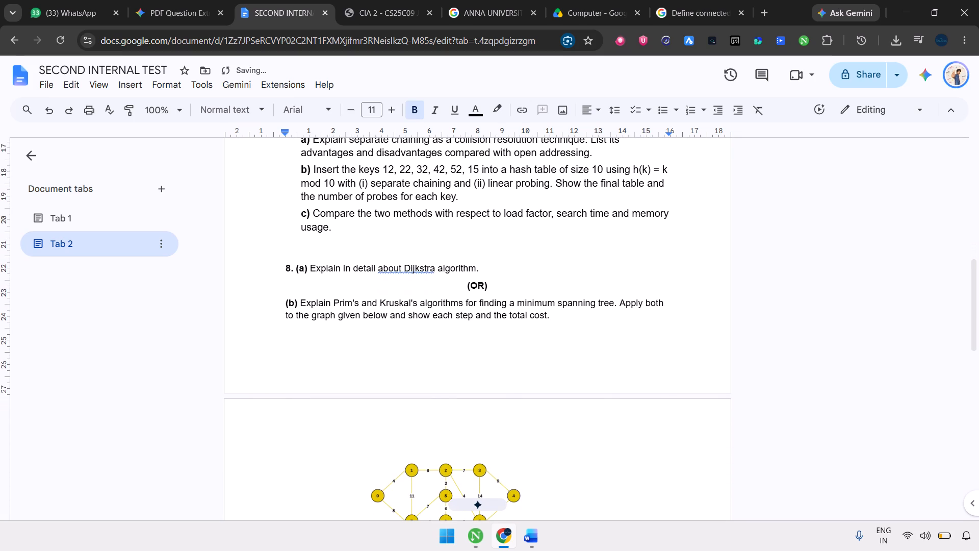
scroll(292, 227, up, 1)
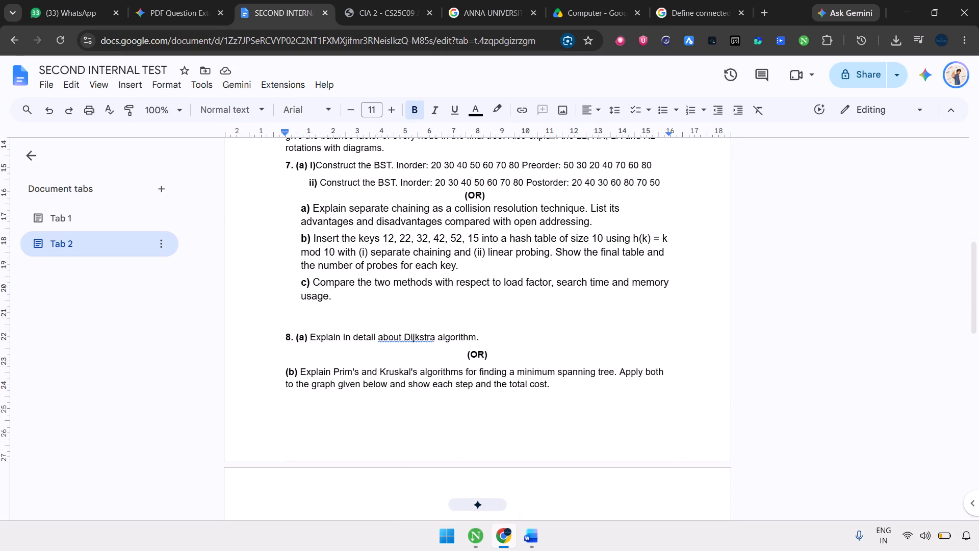
scroll(292, 227, down, 1)
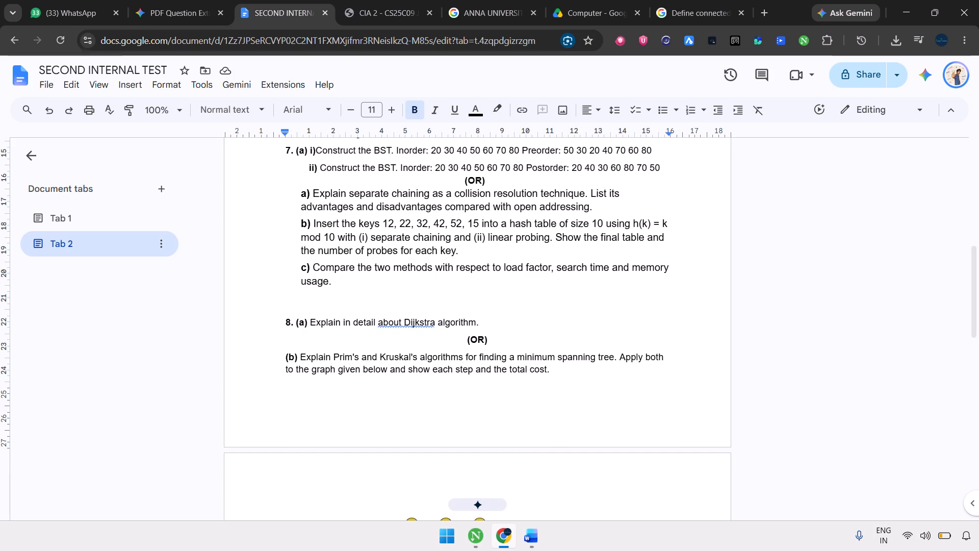
scroll(292, 227, down, 2)
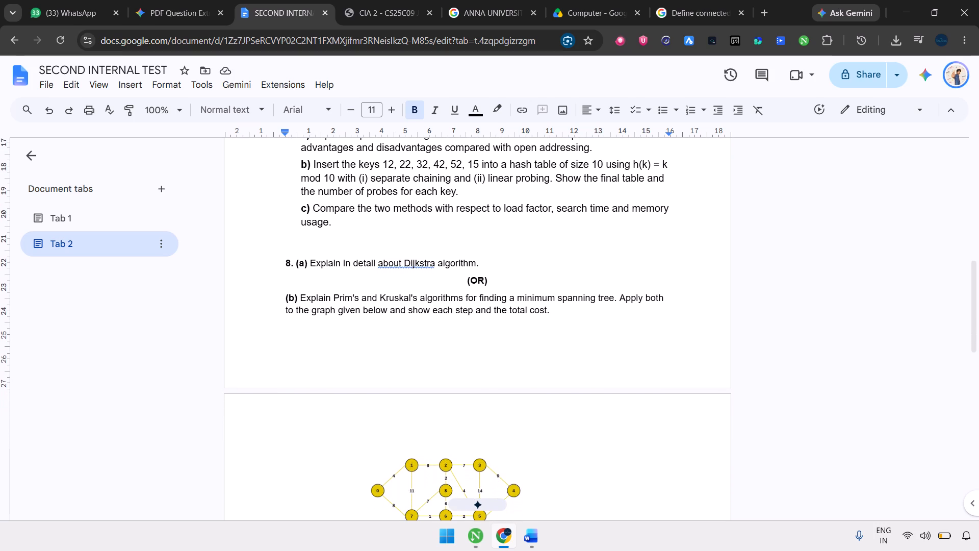
scroll(292, 227, down, 1)
scroll(366, 307, up, 2)
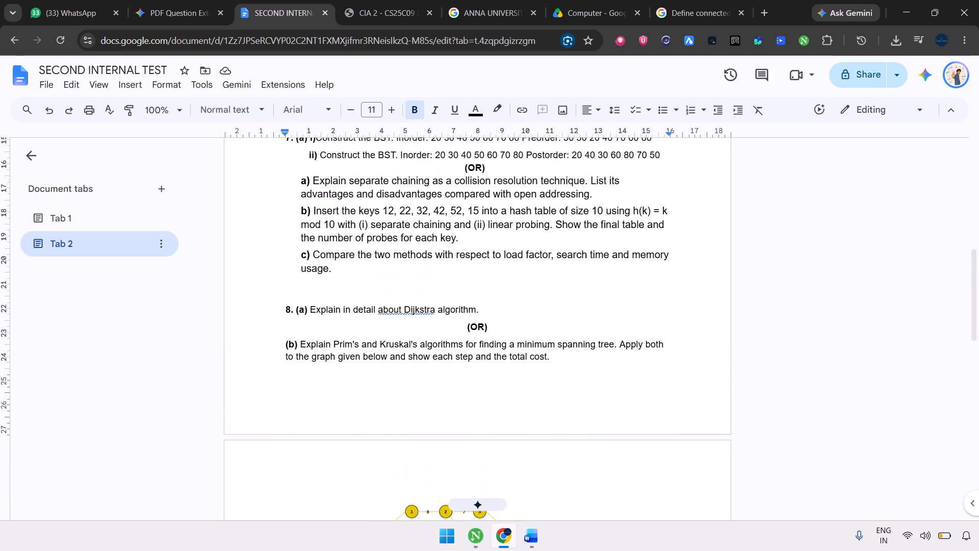
scroll(351, 256, up, 1)
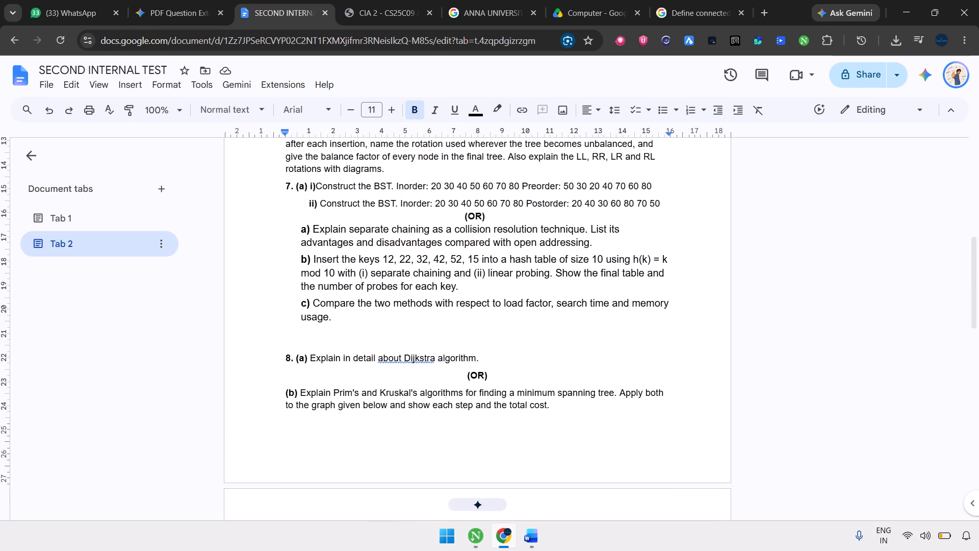
click(342, 182)
click(345, 313)
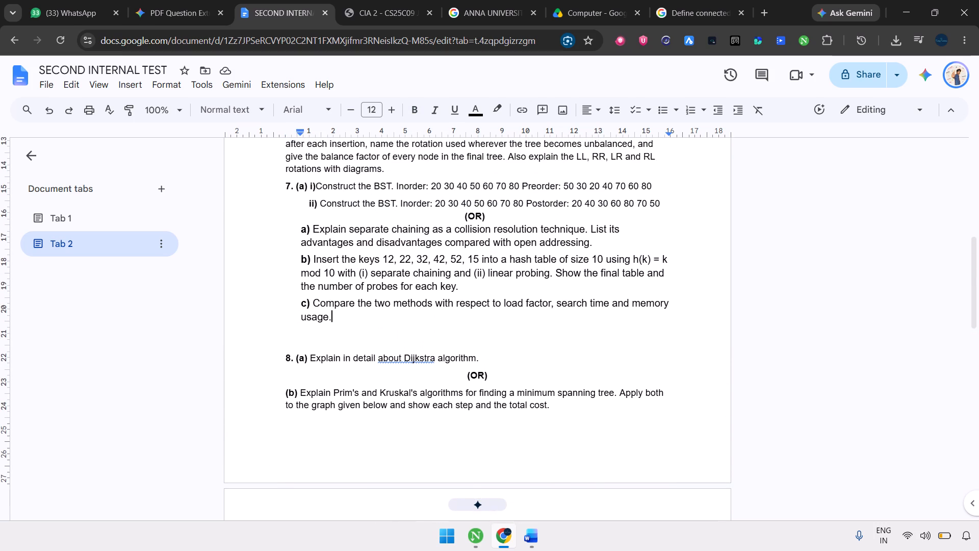
drag(345, 316, 301, 223)
click(352, 104)
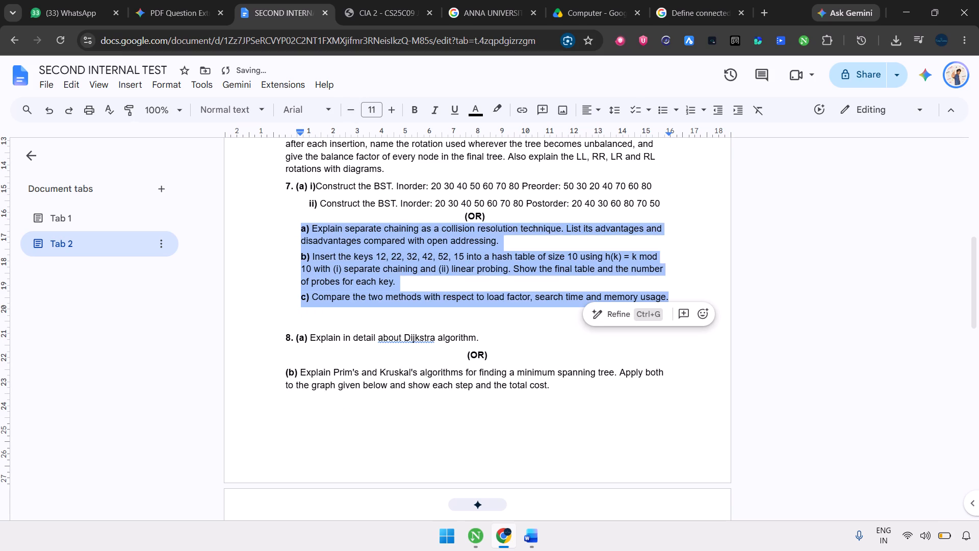
click(297, 217)
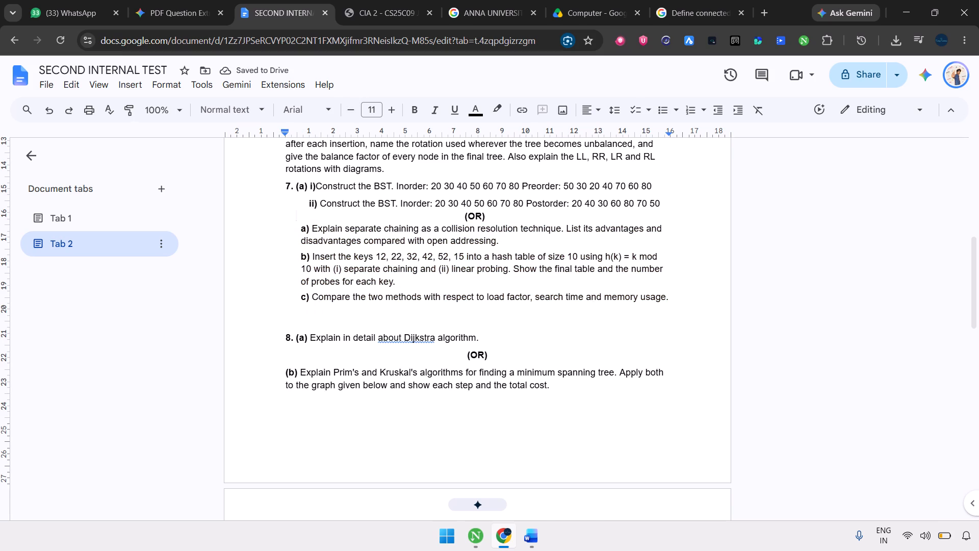
Check the paper again from the heading to the last page, examining the layout and part labels of questions 6 to 9.
scroll(297, 217, up, 2)
scroll(297, 217, down, 2)
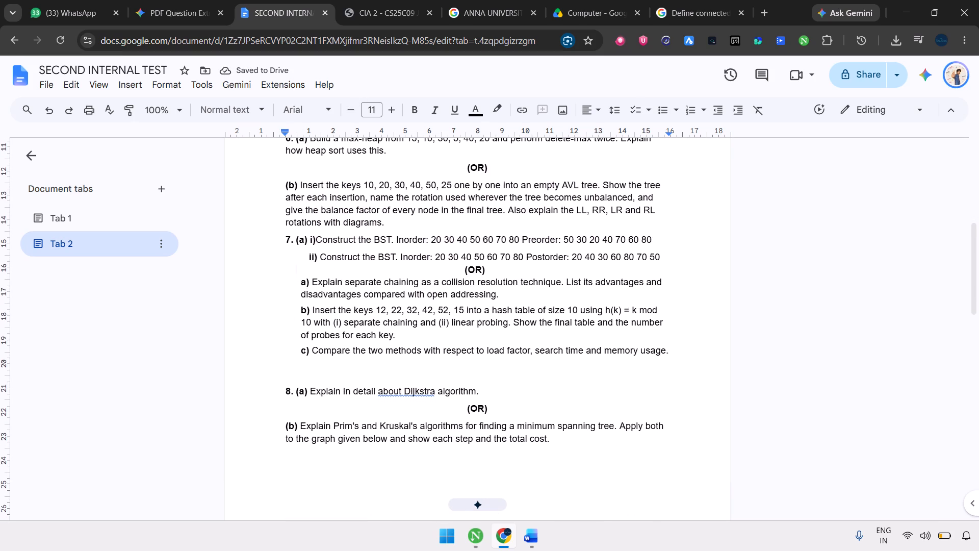
click(367, 395)
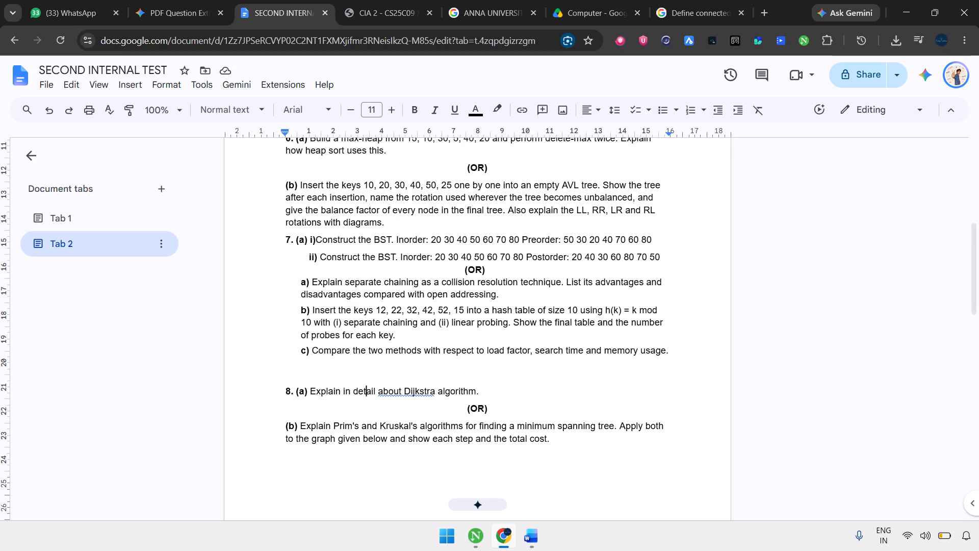
scroll(375, 448, up, 6)
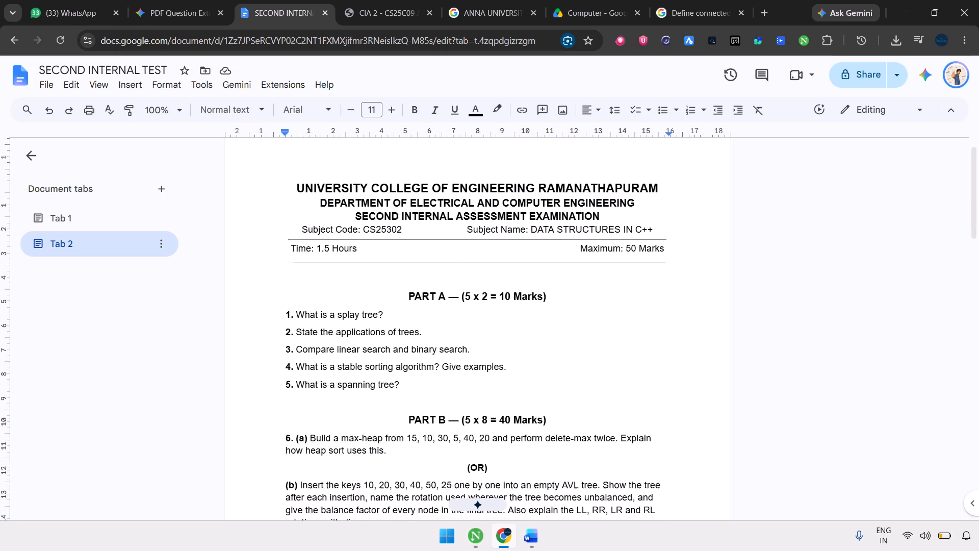
scroll(375, 448, down, 1)
click(360, 434)
click(363, 427)
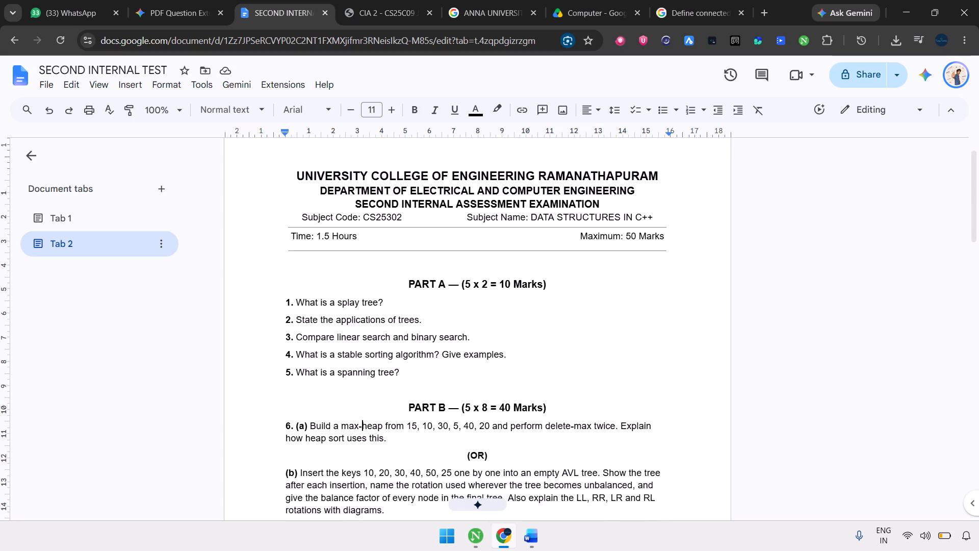
scroll(363, 427, down, 4)
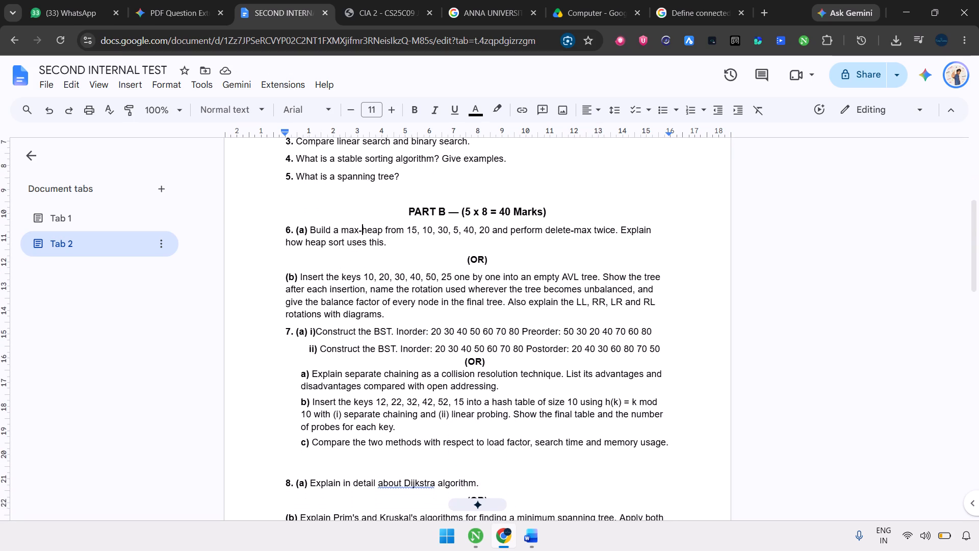
scroll(363, 427, down, 1)
scroll(352, 337, down, 3)
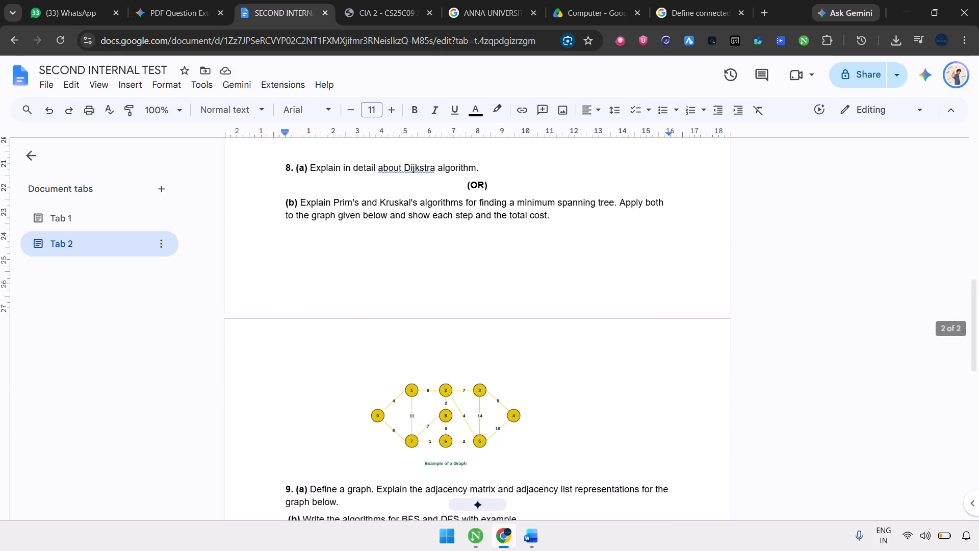
scroll(352, 337, down, 1)
scroll(352, 337, up, 4)
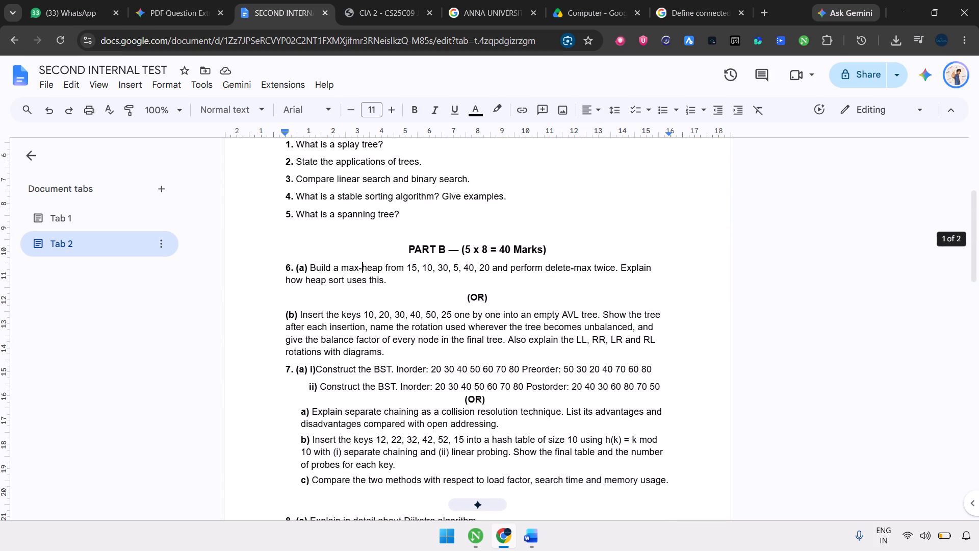
click(359, 400)
click(362, 417)
scroll(362, 417, down, 1)
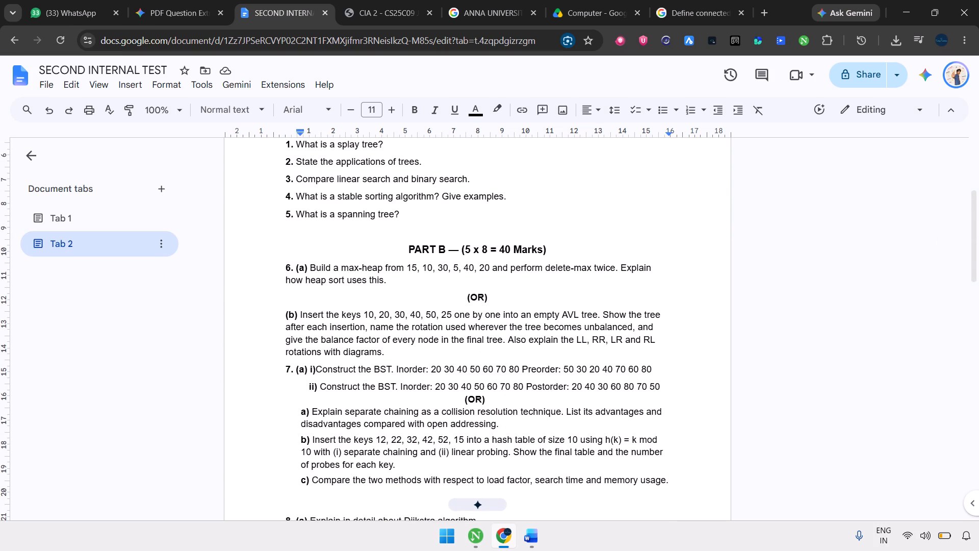
scroll(362, 417, down, 3)
click(409, 182)
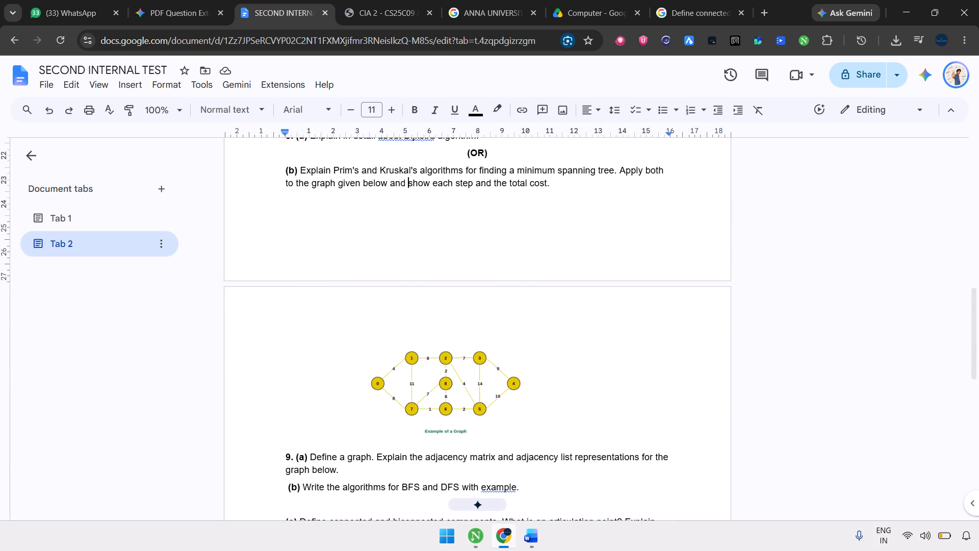
scroll(409, 182, down, 3)
click(404, 265)
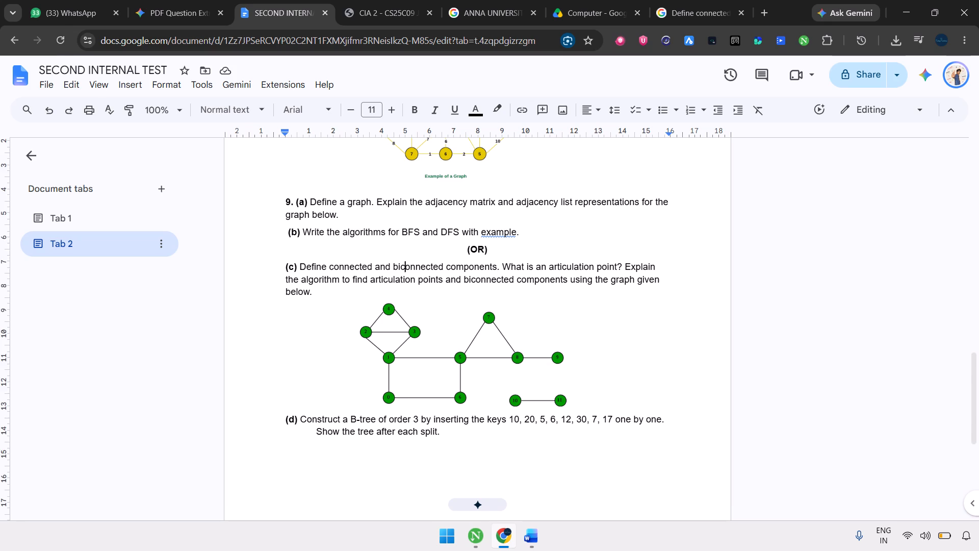
scroll(404, 265, down, 3)
scroll(404, 265, up, 12)
scroll(404, 265, down, 5)
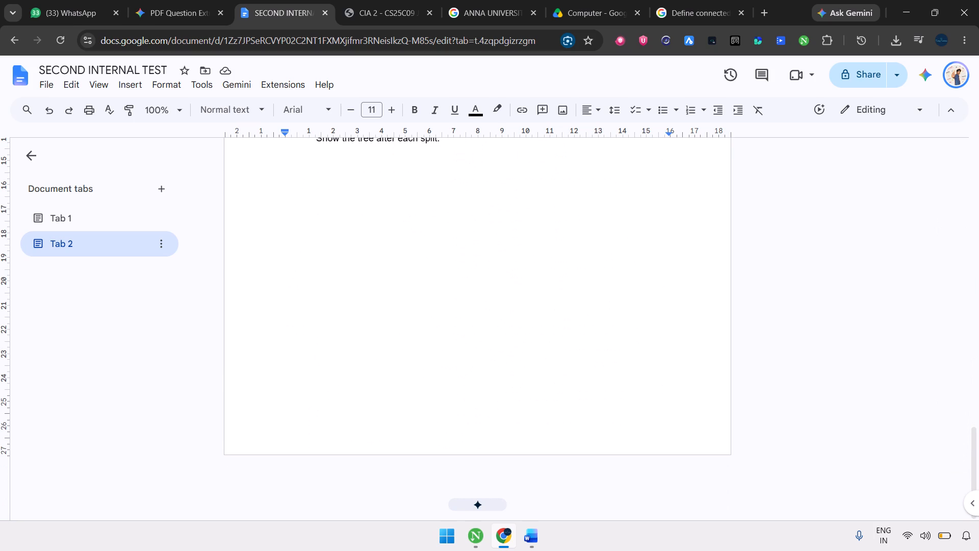
scroll(404, 265, up, 4)
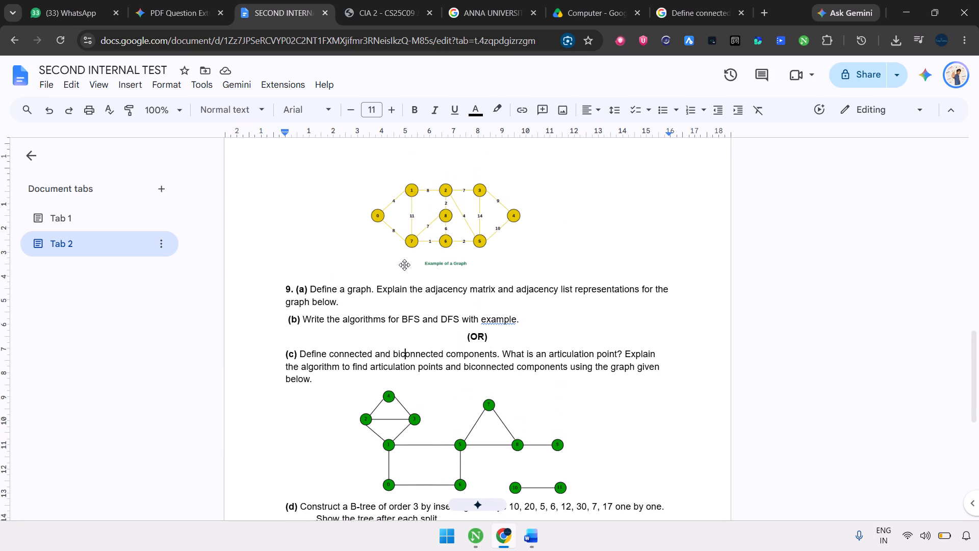
Relabel the two parts after question 9's (OR), biconnected components and B-tree, as (a) and (b).
scroll(404, 265, down, 1)
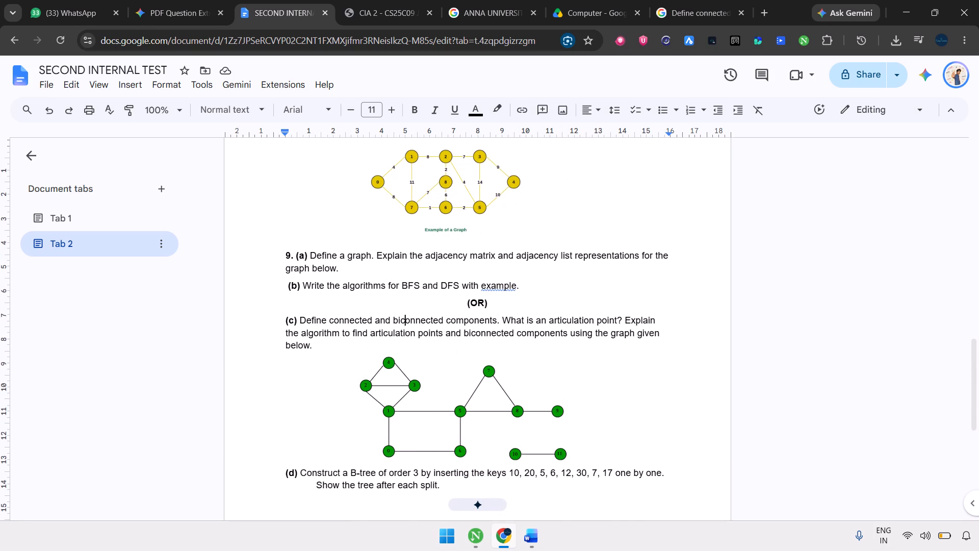
click(296, 321)
key(BackSpace)
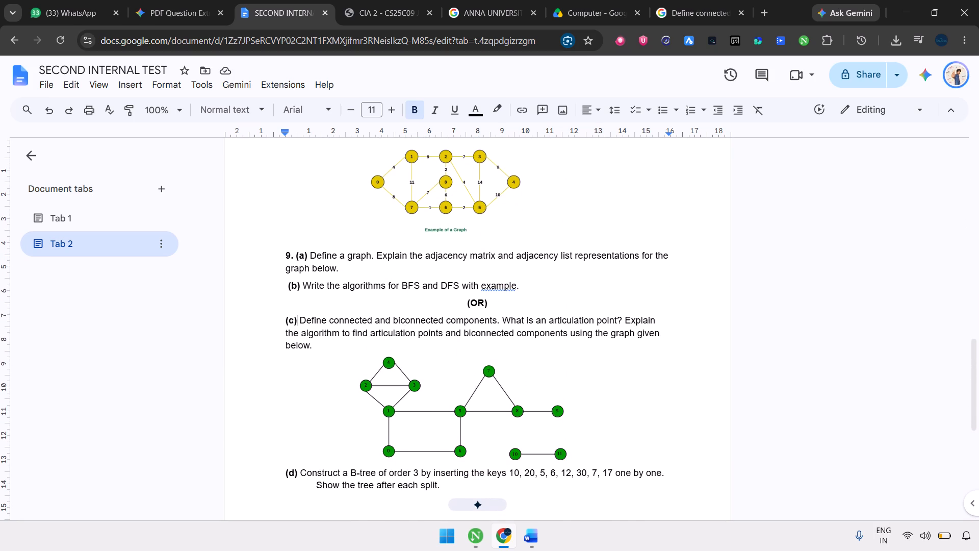
key(BackSpace)
key(a)
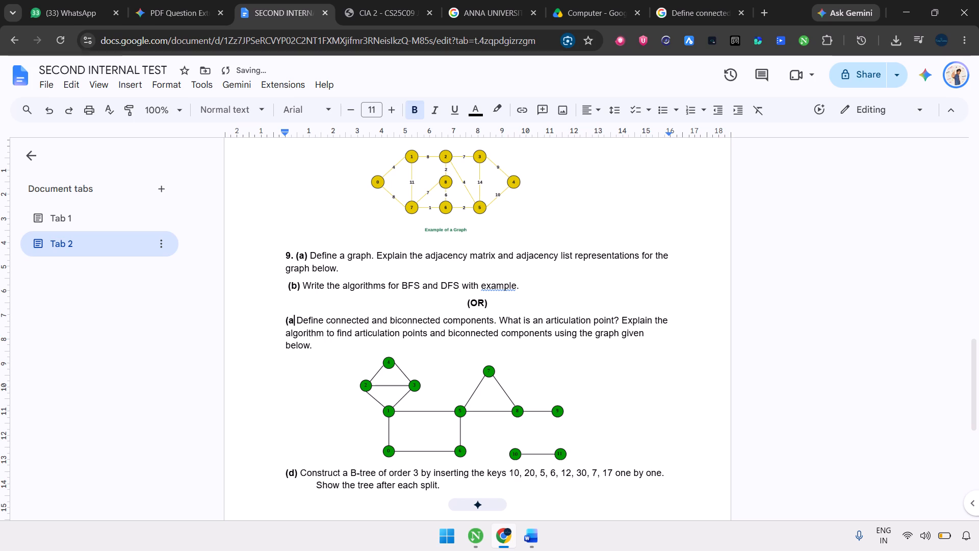
key(shift+parenright)
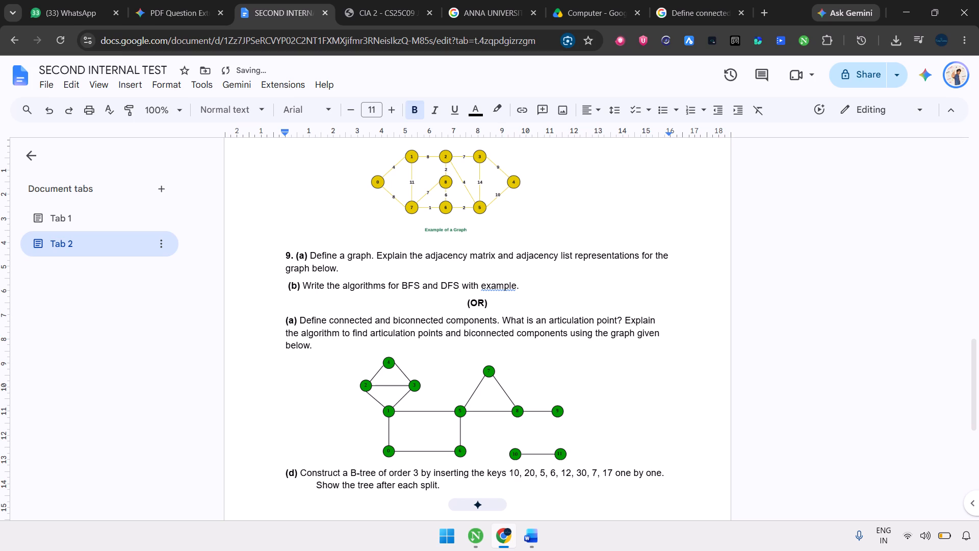
click(293, 472)
key(BackSpace)
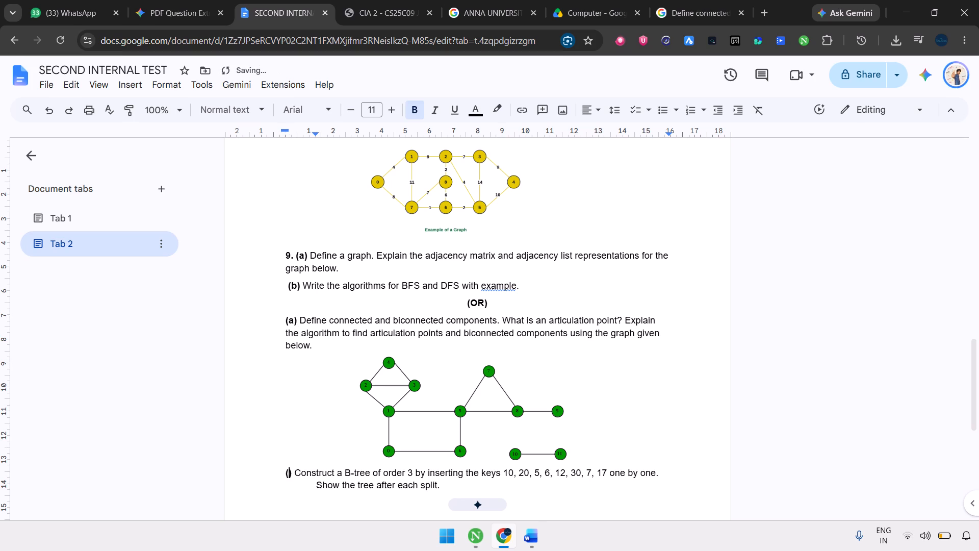
key(b)
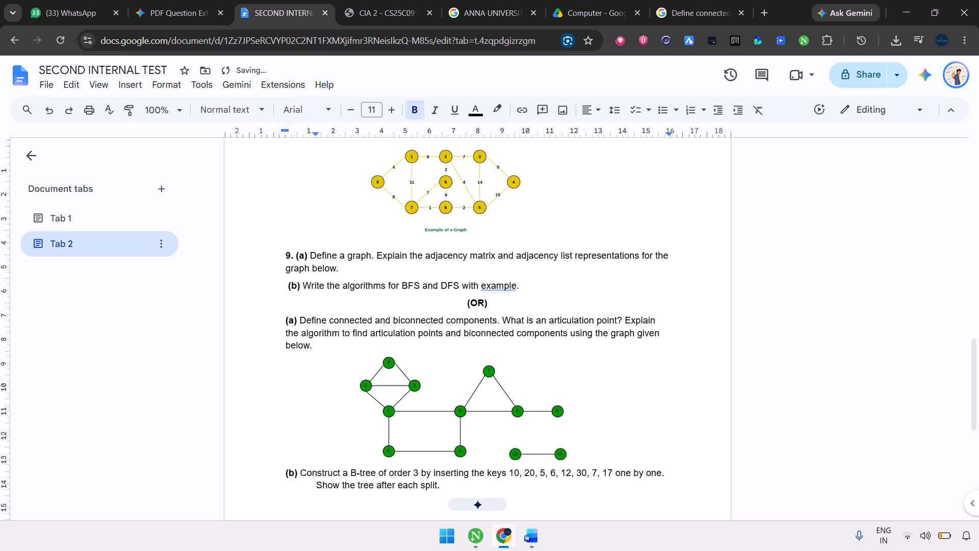
Look back through the paper from question 9 up to the heading, checking the question layout and part labels.
scroll(299, 421, up, 4)
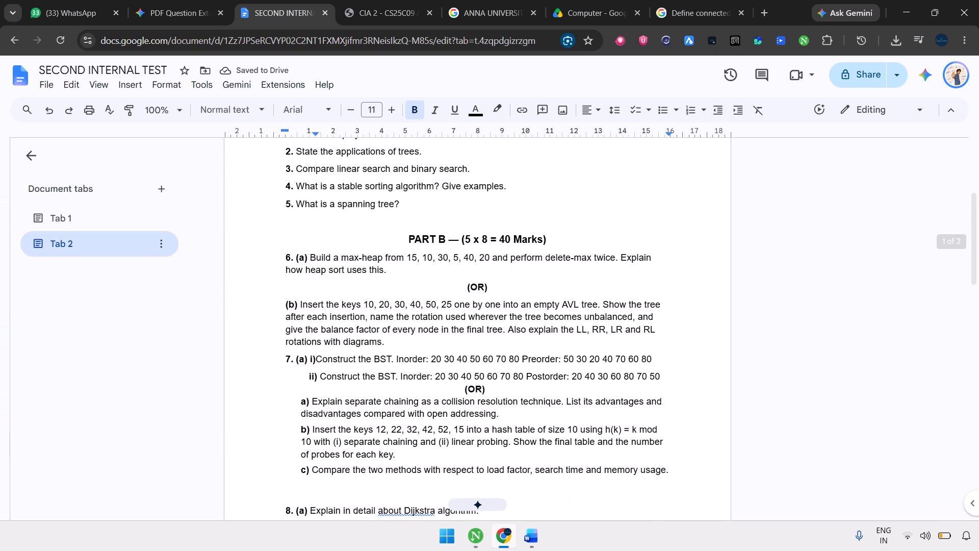
key(Up)
key(Up)
key(Up)
key(Up)
key(Up)
key(Up)
key(Up)
key(Up)
key(Up)
key(Up)
key(Up)
key(Up)
key(Up)
key(Up)
key(Up)
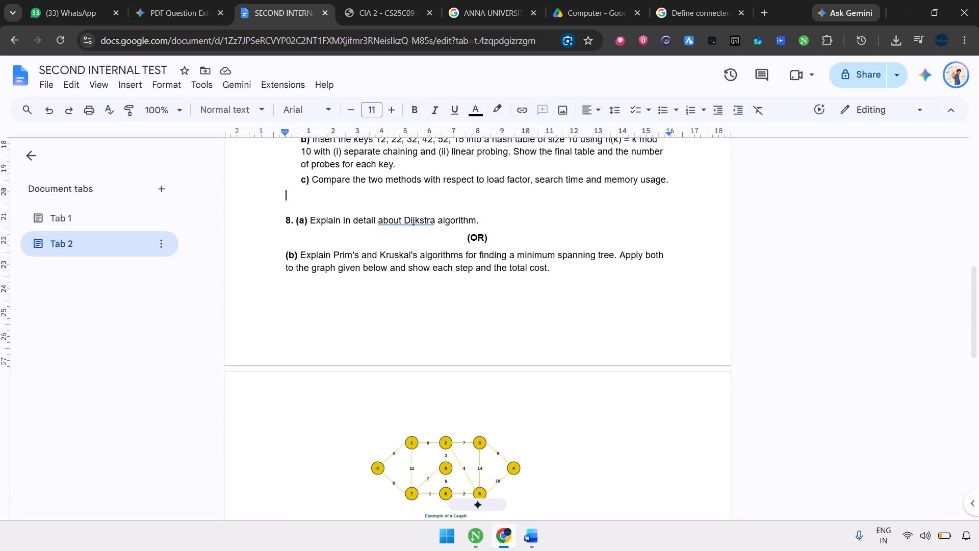
click(433, 177)
key(Up)
key(Up)
key(Up)
key(Up)
key(Up)
key(Up)
key(Up)
key(Up)
key(Up)
key(Up)
key(Up)
key(Up)
key(Up)
key(Up)
key(Up)
key(Up)
key(Up)
key(Up)
key(Up)
key(Up)
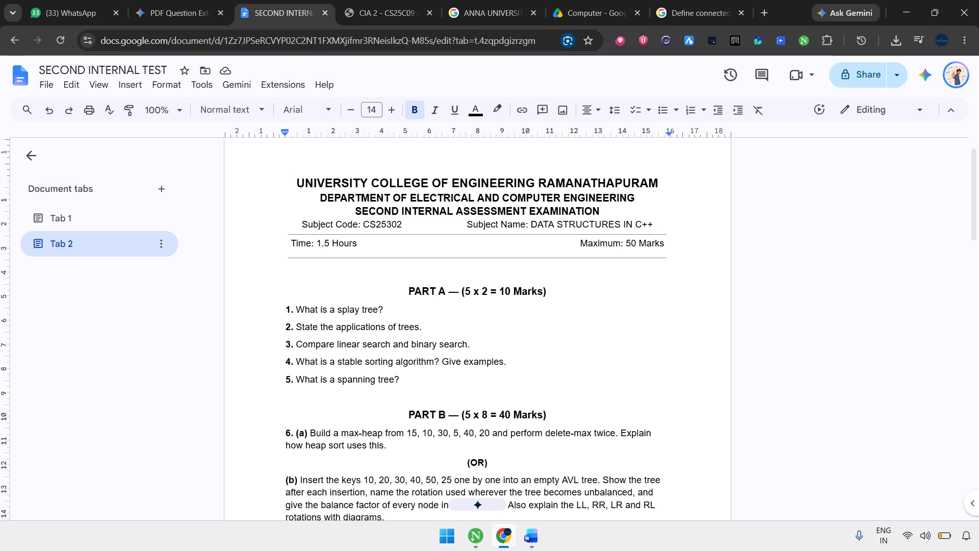
Read down from the heading through Part A and questions 6 and 7, checking the part labels around each (OR).
key(Down)
key(Down)
key(Down)
key(Down)
key(Down)
key(Down)
key(Down)
key(Down)
key(Down)
key(Down)
key(Down)
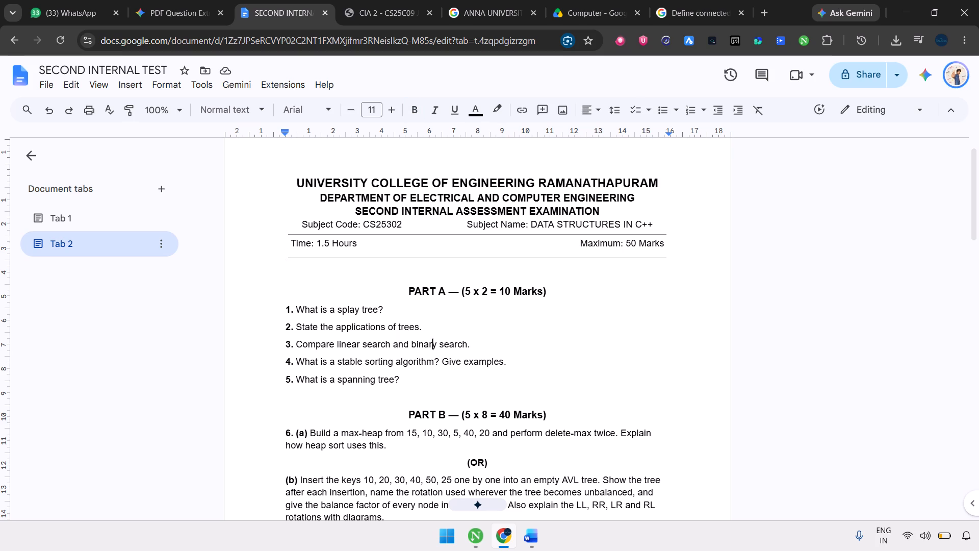
key(Down)
key(Down)
key(Down)
key(Down)
key(Down)
key(Down)
key(Down)
key(Down)
key(Down)
key(Down)
key(Down)
key(Down)
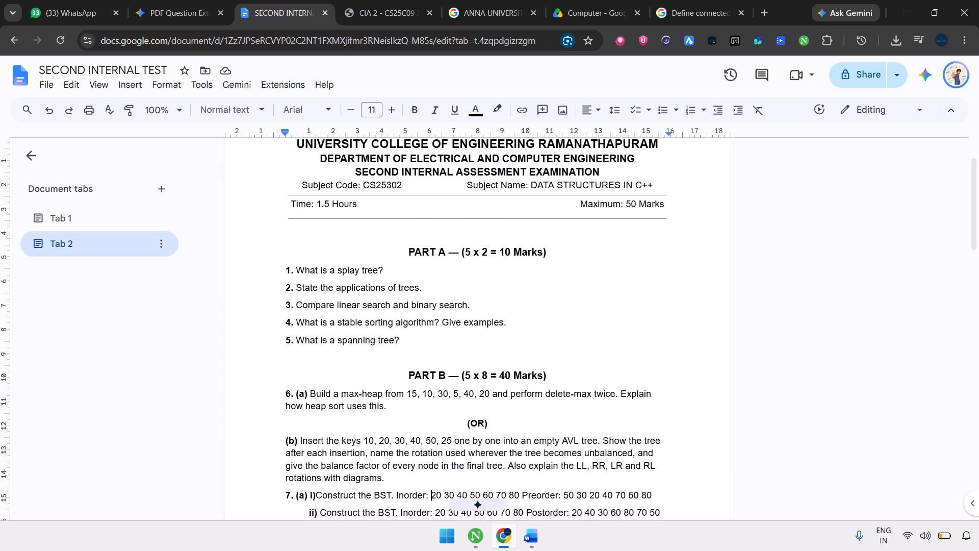
key(Down)
key(Down)
key(Down)
key(Down)
key(Down)
key(Down)
key(Down)
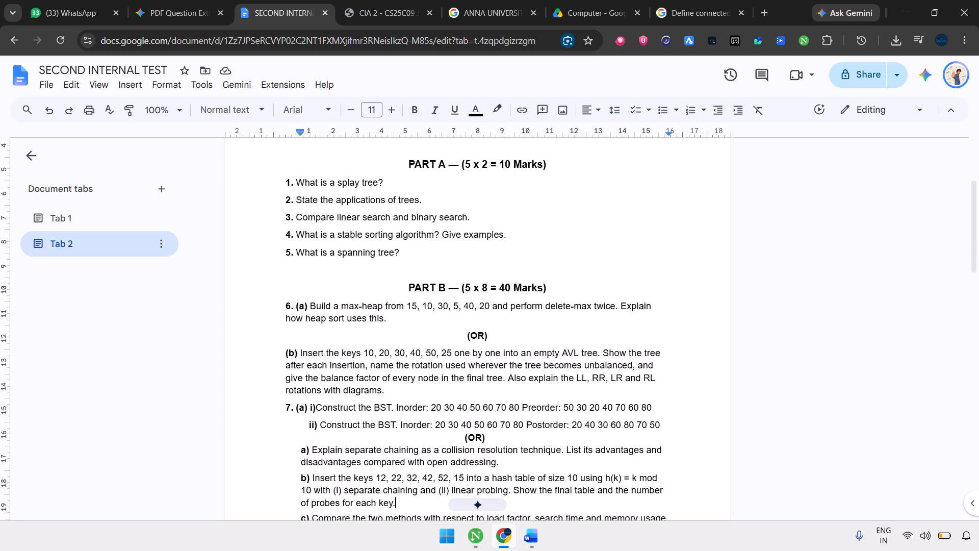
key(Down)
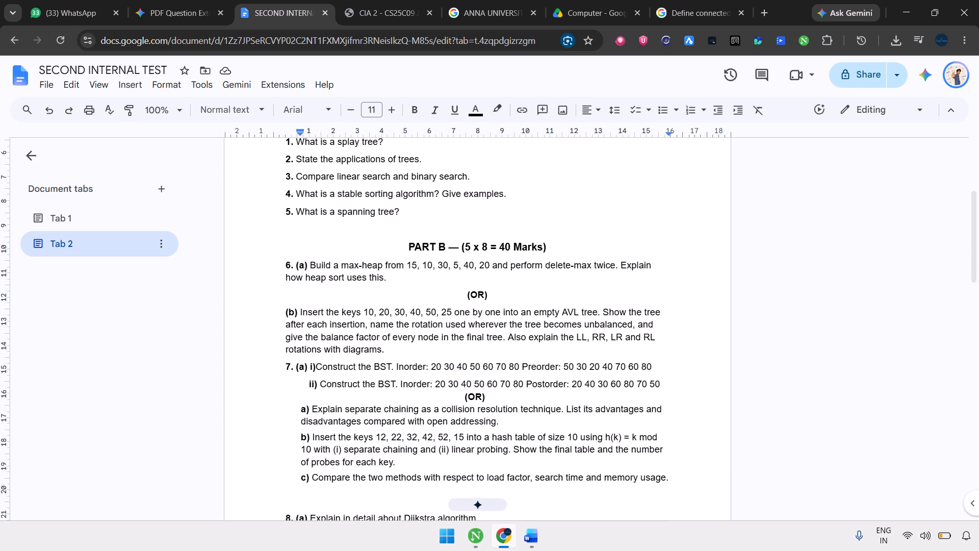
key(Down)
Relabel the three hashing parts after question 7's (OR) as b)i), ii) and iii).
click(304, 410)
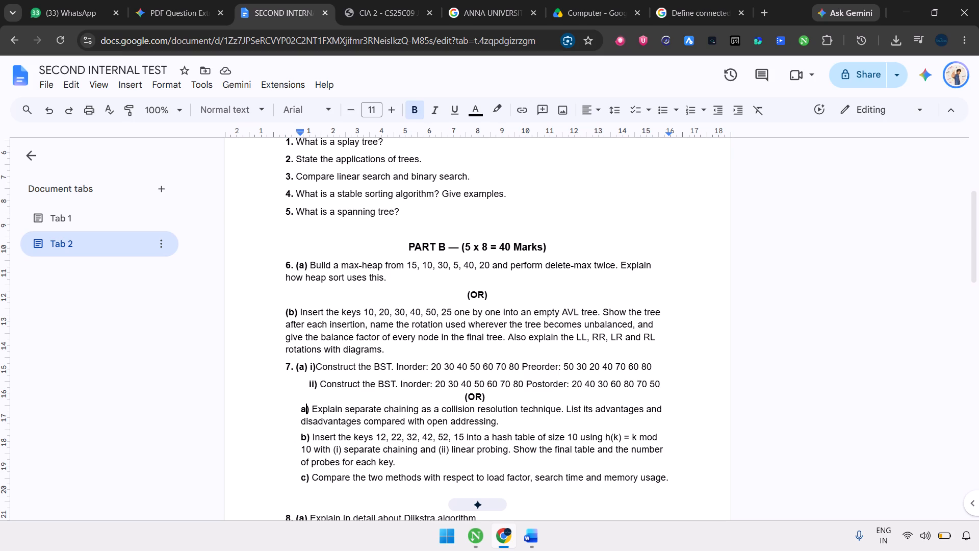
key(BackSpace)
key(b)
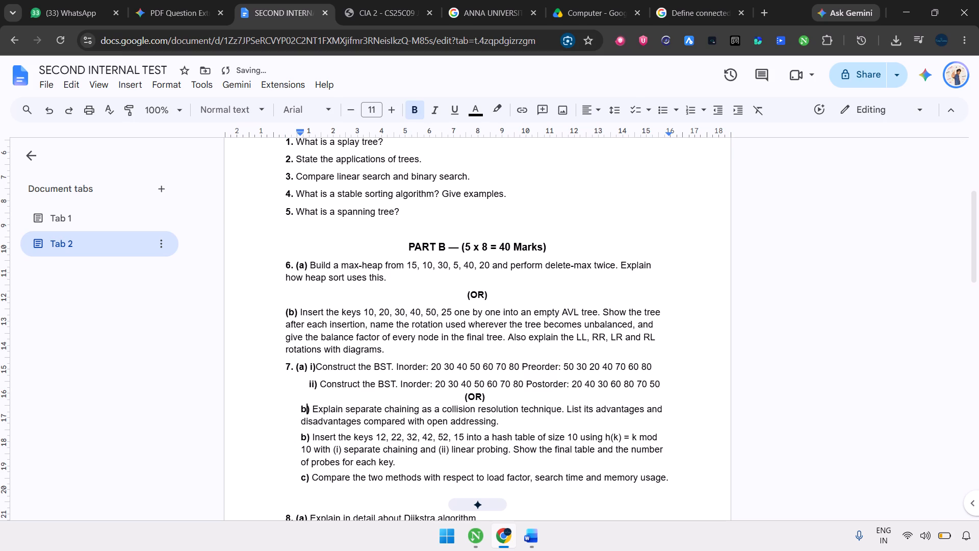
key(Right)
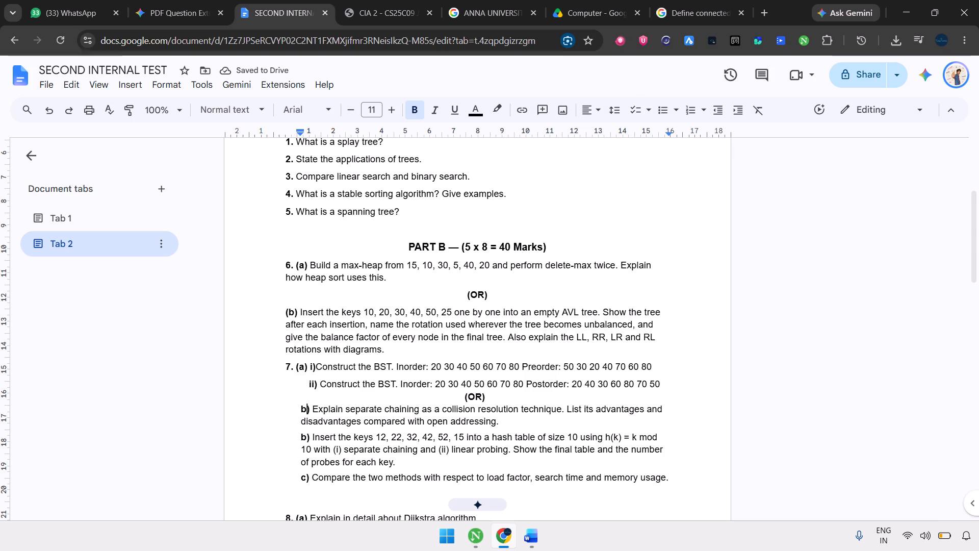
key(i)
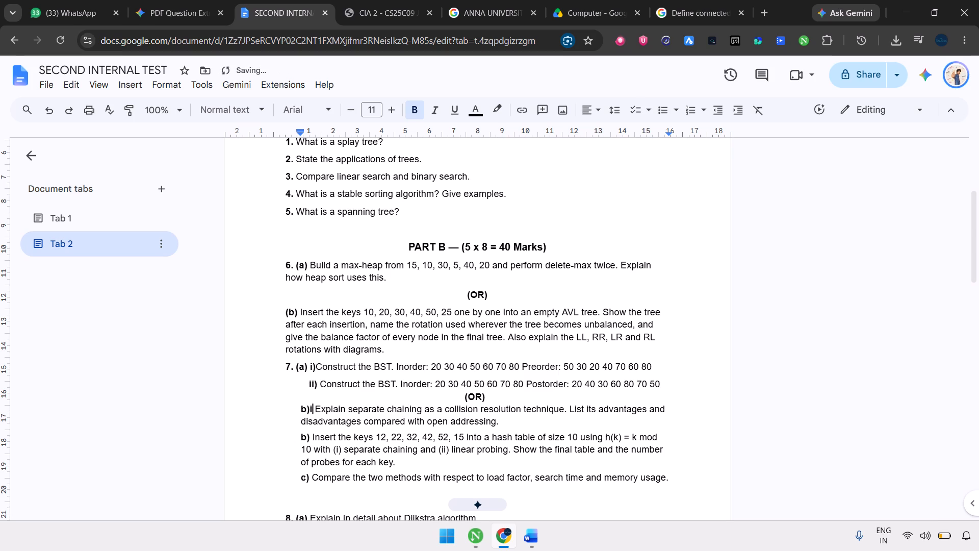
key(shift+parenright)
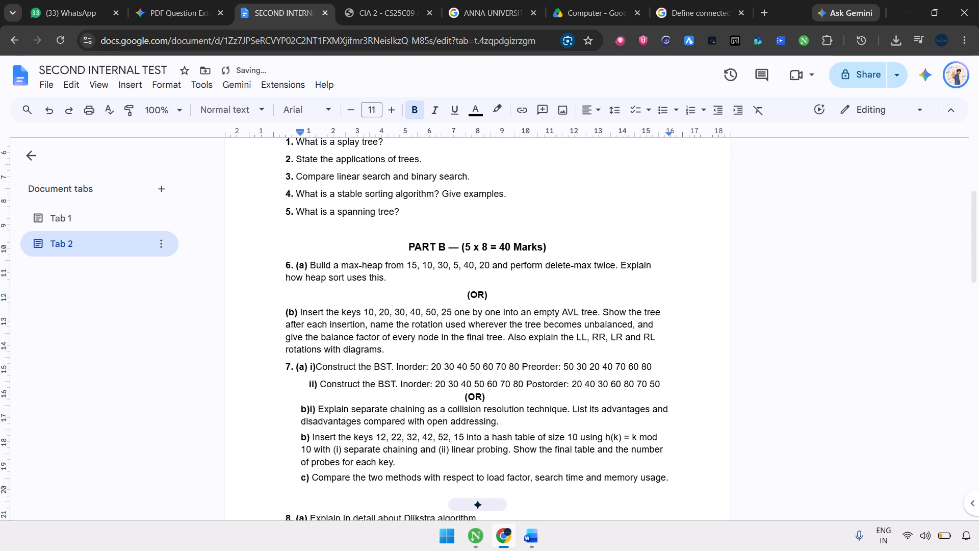
click(309, 439)
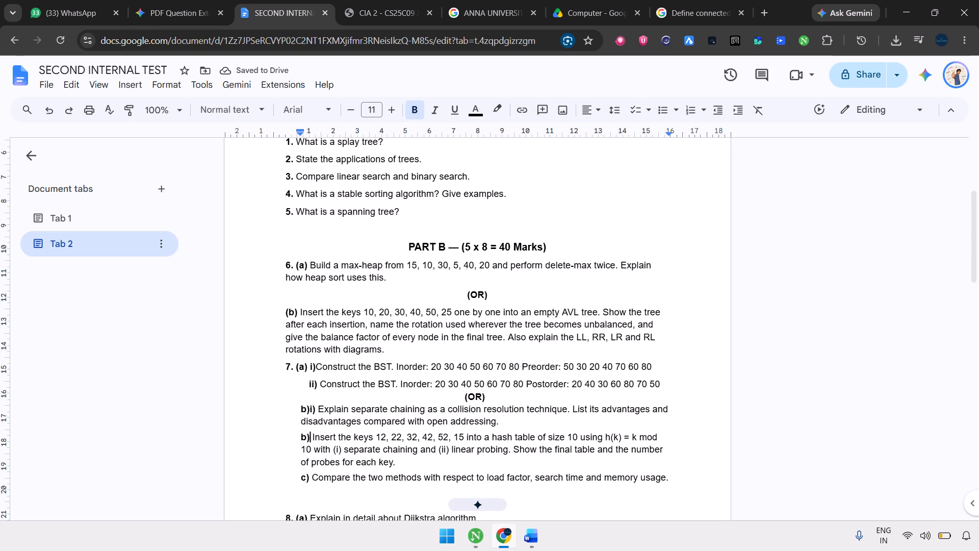
click(306, 437)
key(BackSpace)
text(ii)
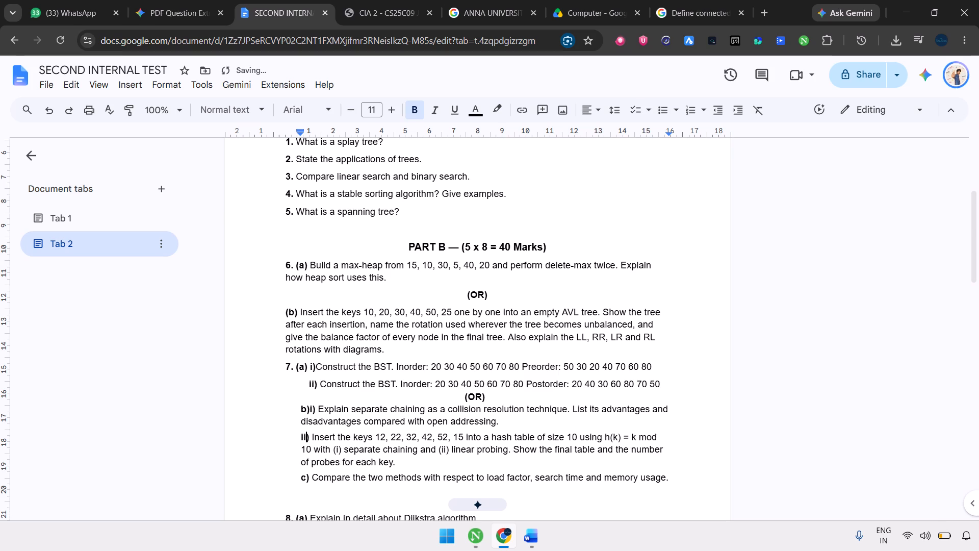
click(306, 480)
key(BackSpace)
text(iii)
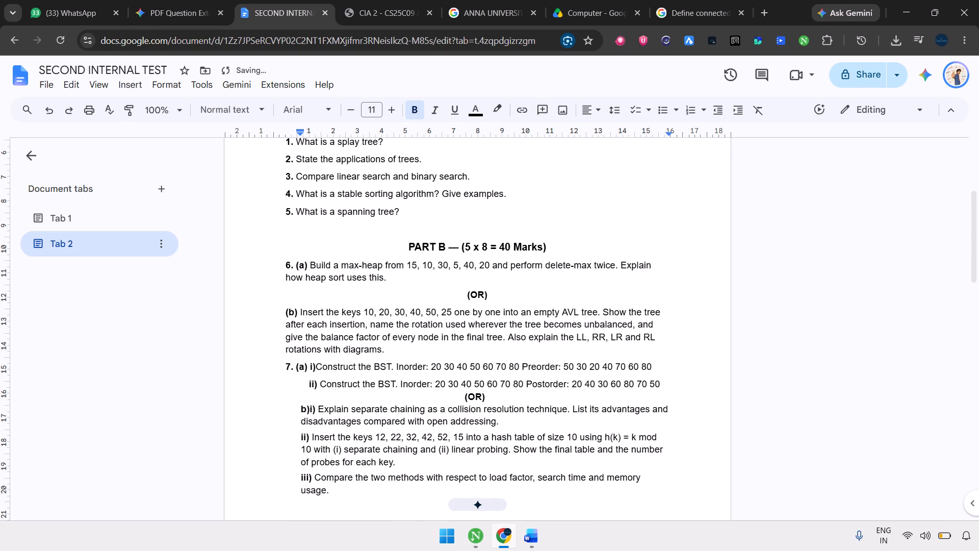
Inspect the grammar suggestion for "about Dijkstra" in question 8(a) without applying it.
key(Down)
key(Down)
key(Down)
key(Down)
key(Down)
key(Down)
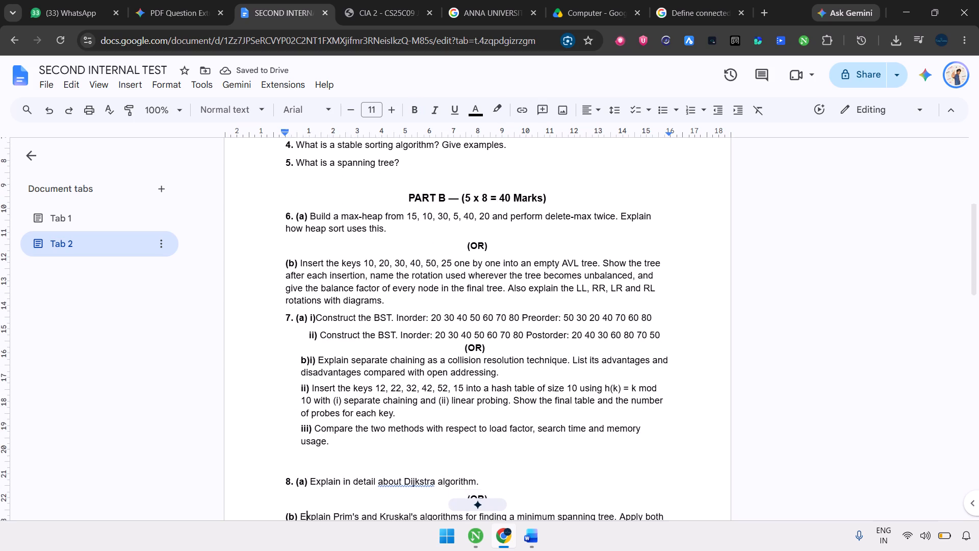
key(Down)
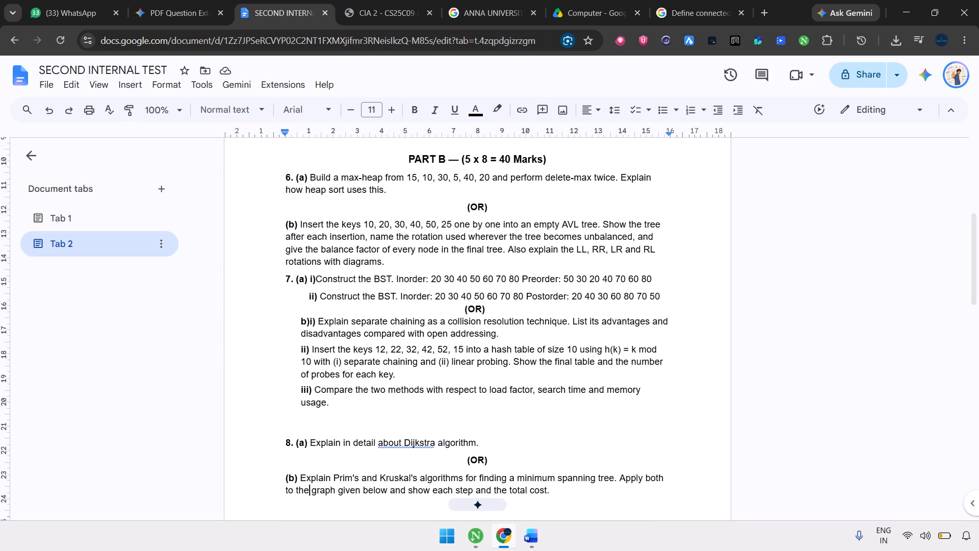
click(399, 445)
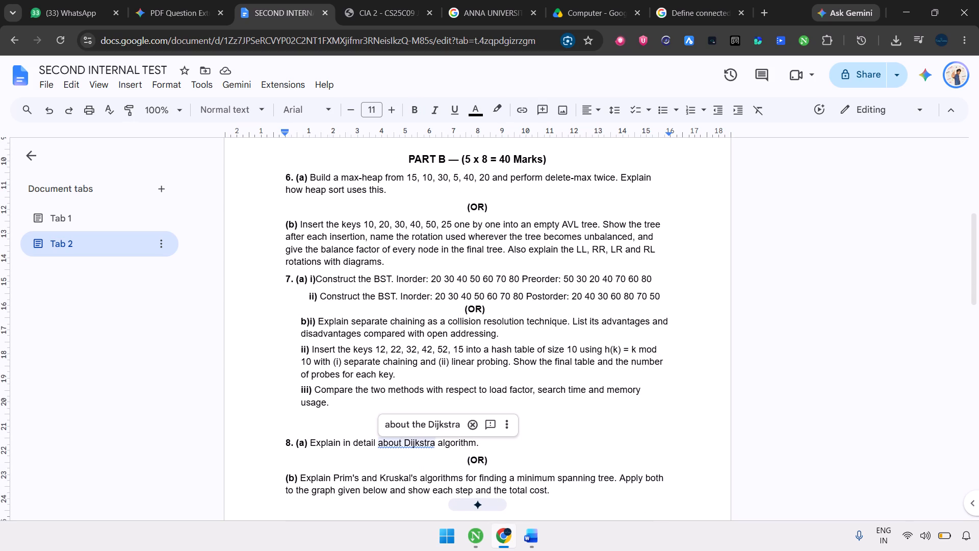
right_click(399, 445)
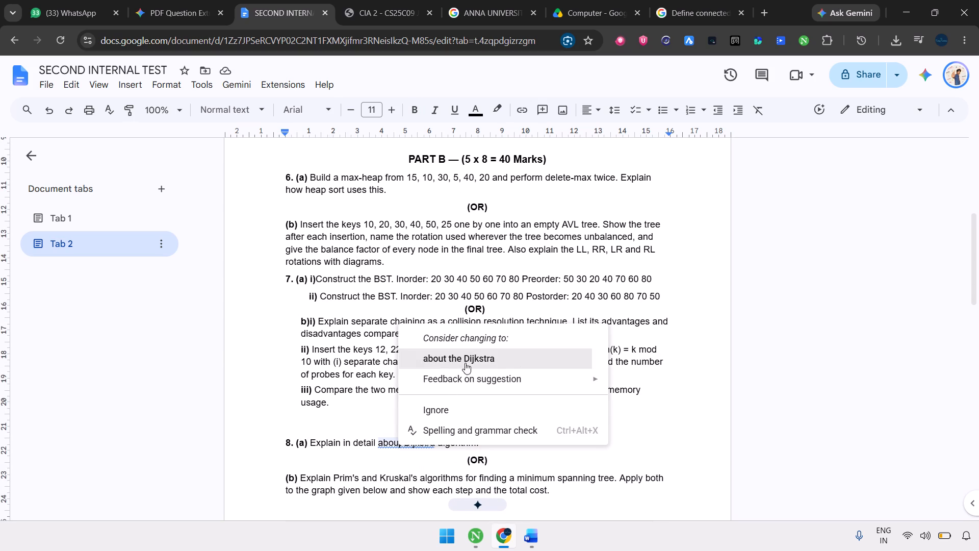
click(380, 426)
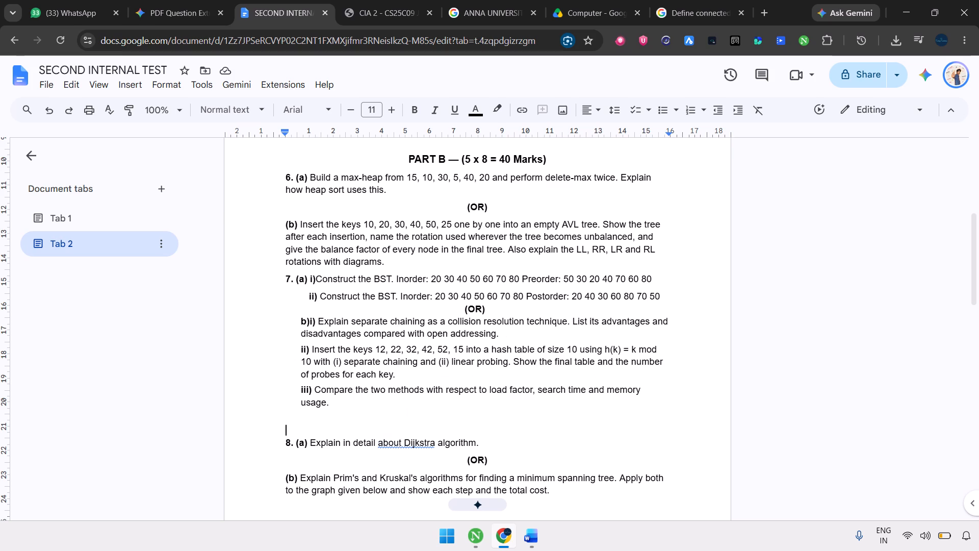
click(417, 443)
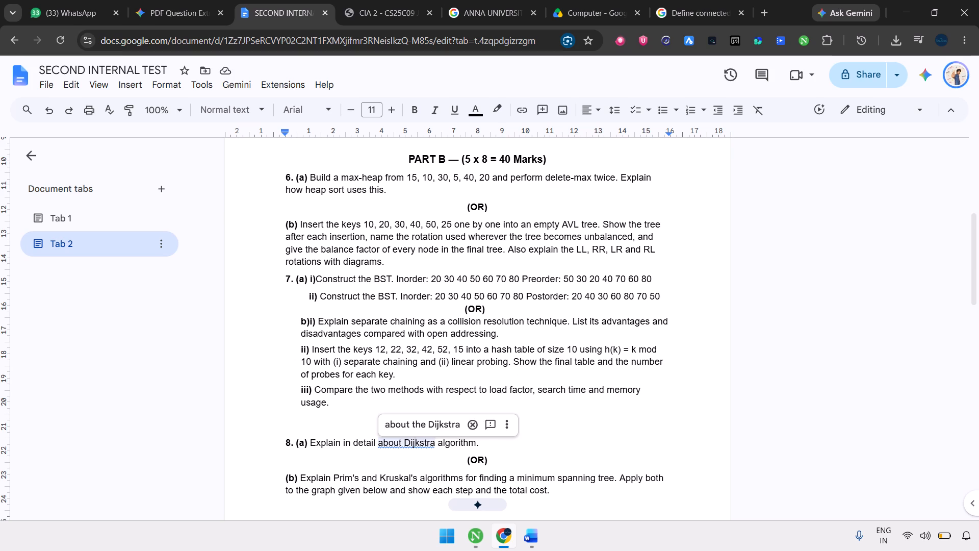
click(398, 459)
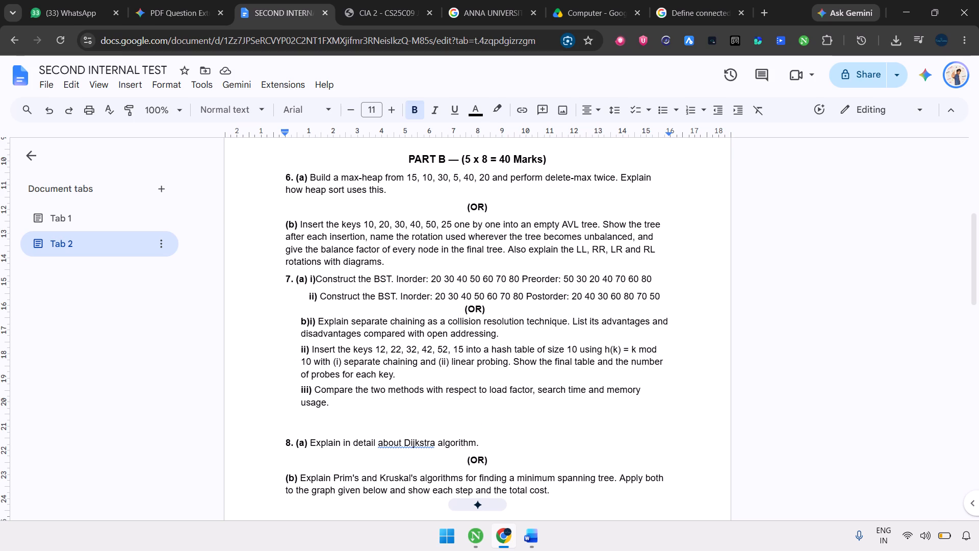
Relabel the two parts of question 9 above its (OR) as (a)i) and ii).
key(Down)
key(Down)
key(Down)
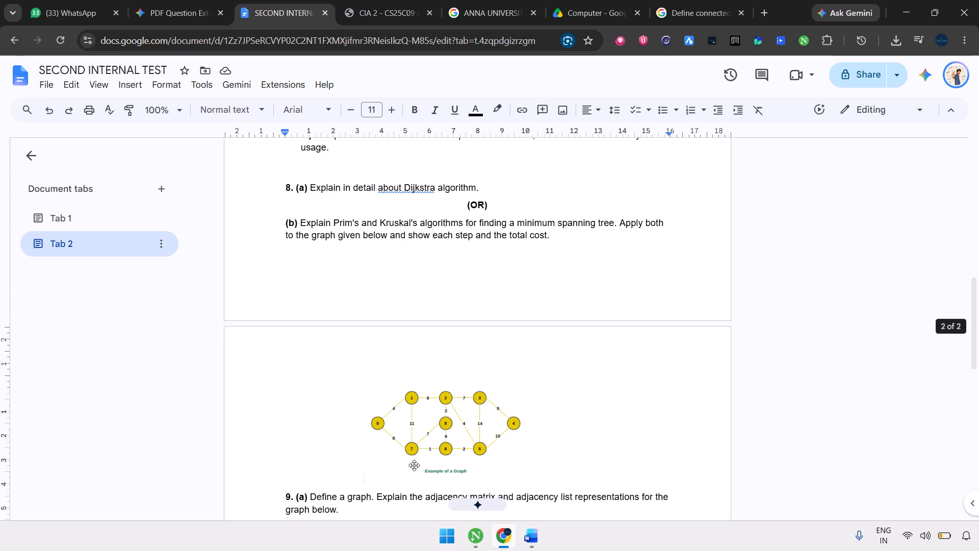
key(Up)
key(Up)
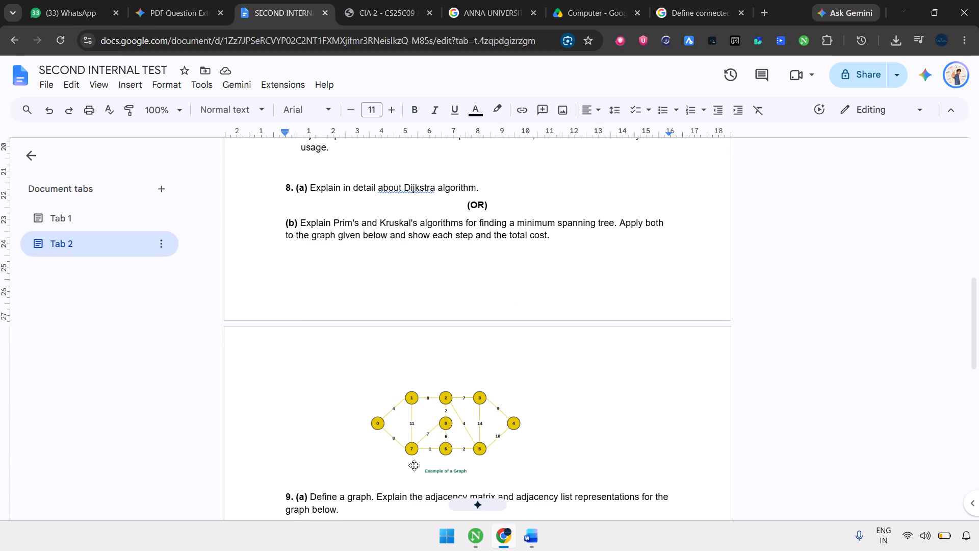
key(Down)
key(Down)
key(Down)
key(Down)
key(Down)
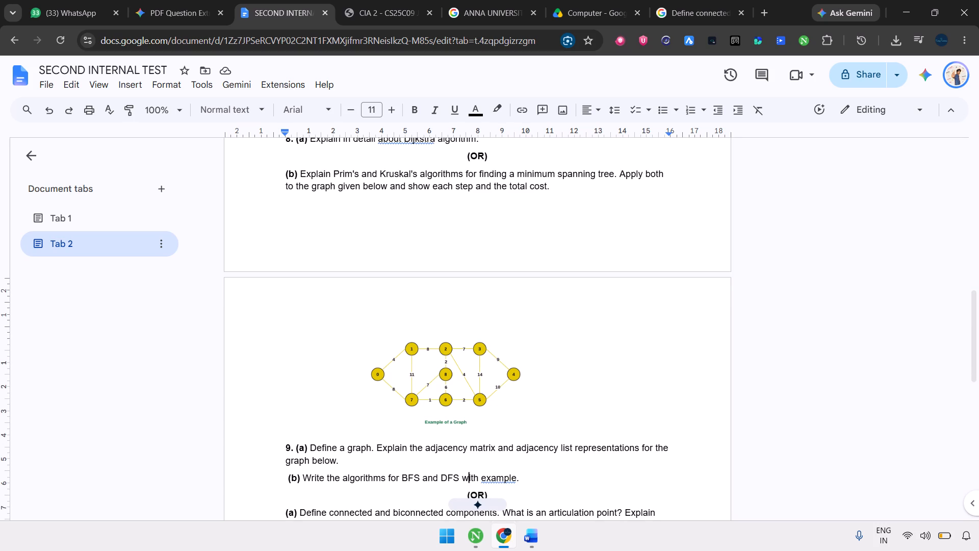
key(Down)
key(Down)
key(Down)
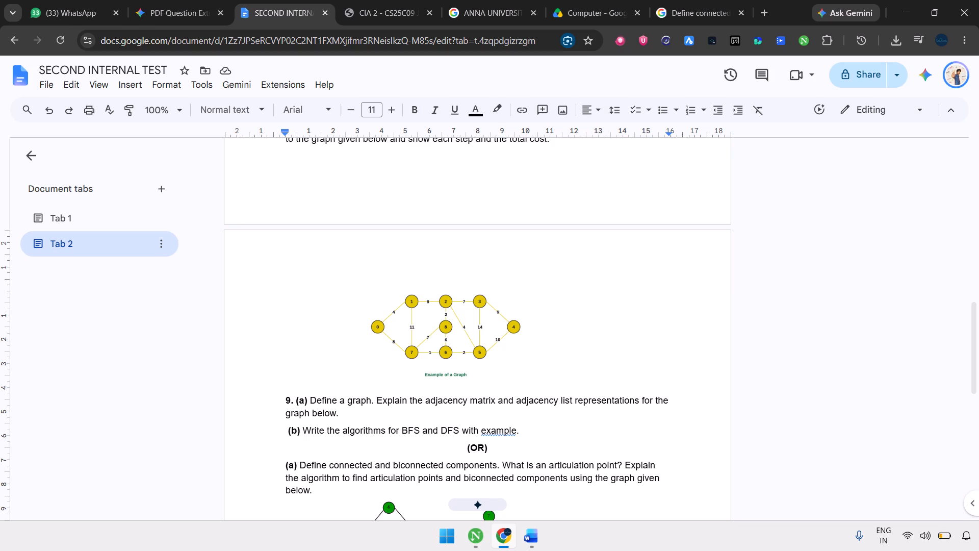
click(308, 396)
key(i)
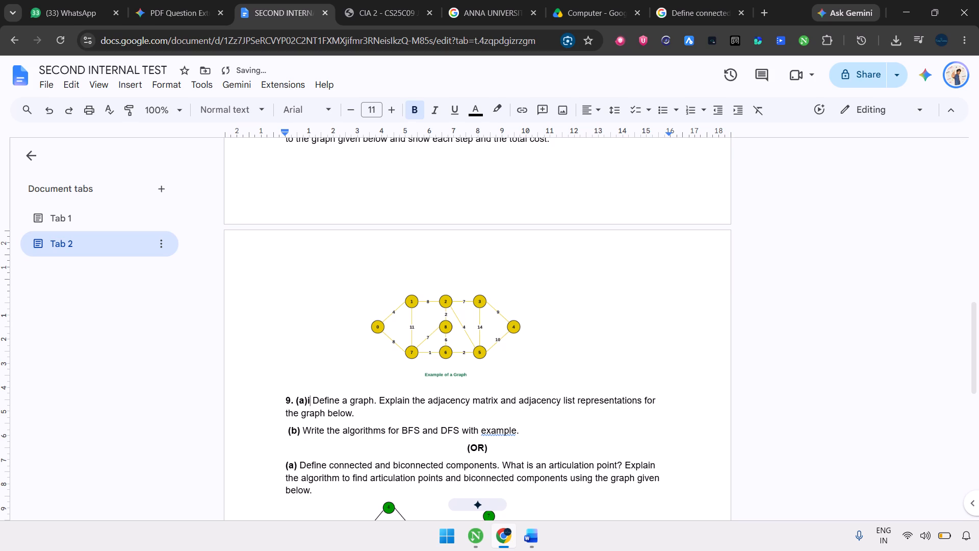
key(shift+parenright)
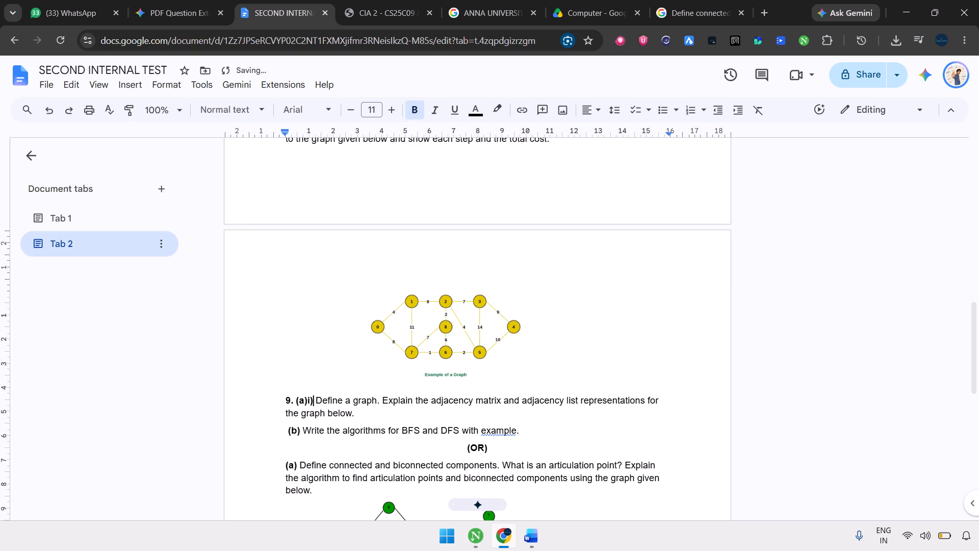
click(294, 431)
key(Delete)
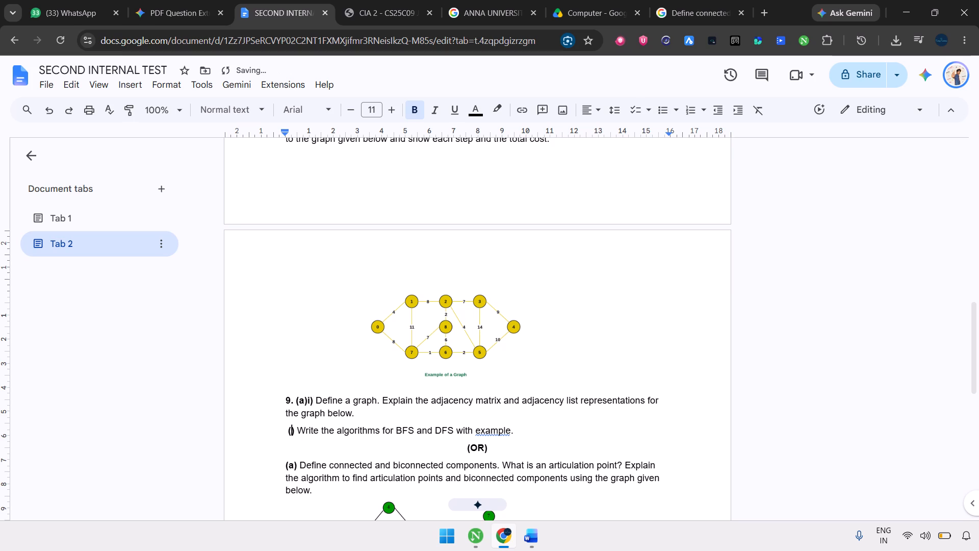
key(BackSpace)
key(space)
key(space)
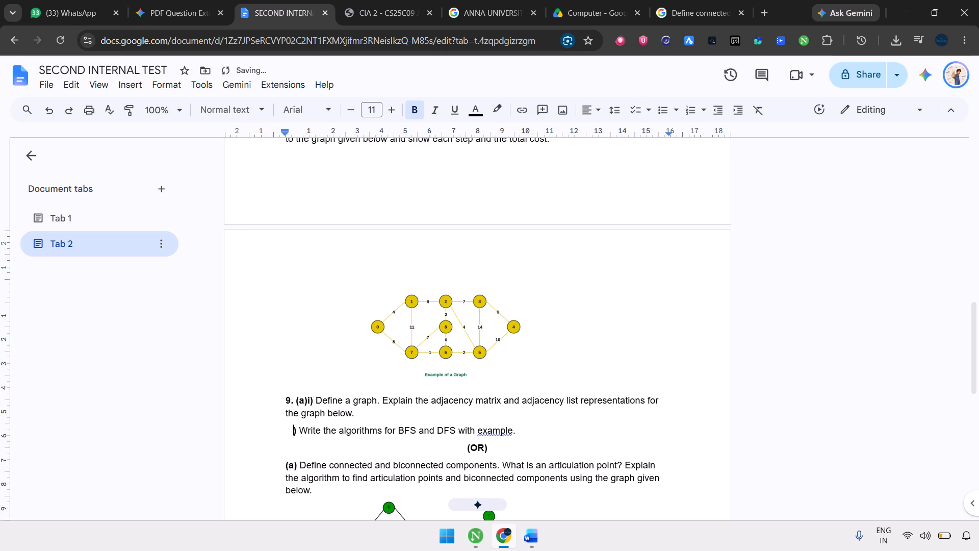
key(space)
key(space)
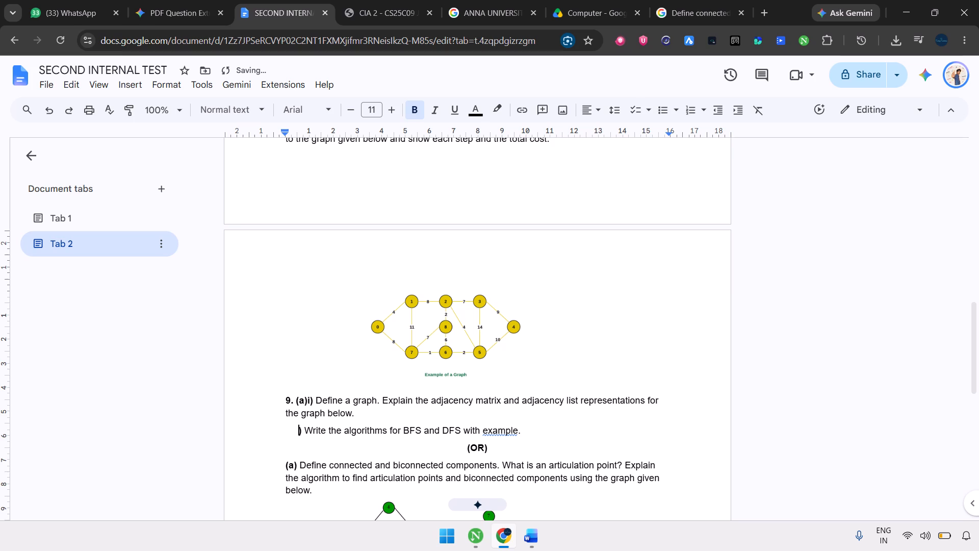
text(ii)
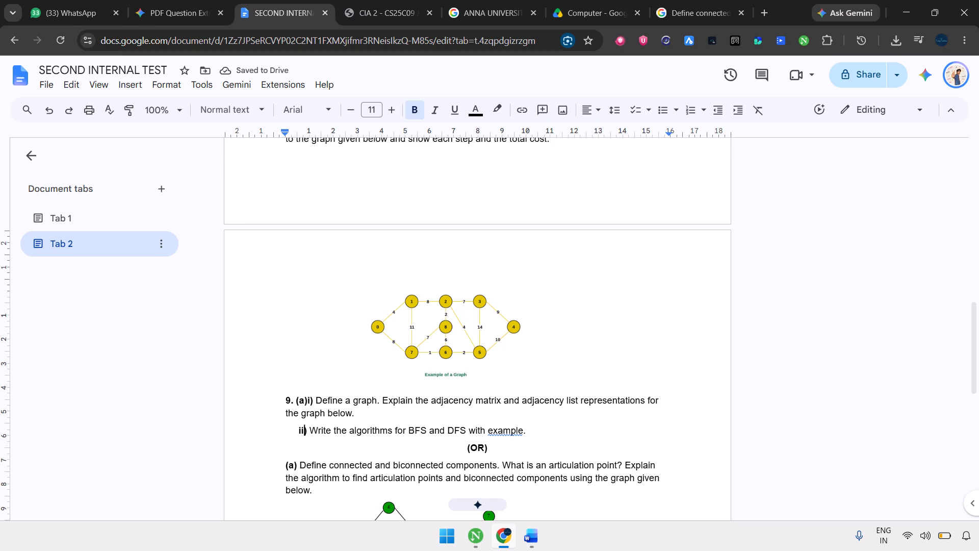
Remove the word "below" from the end of question 9(a)i) on graph representations.
key(Up)
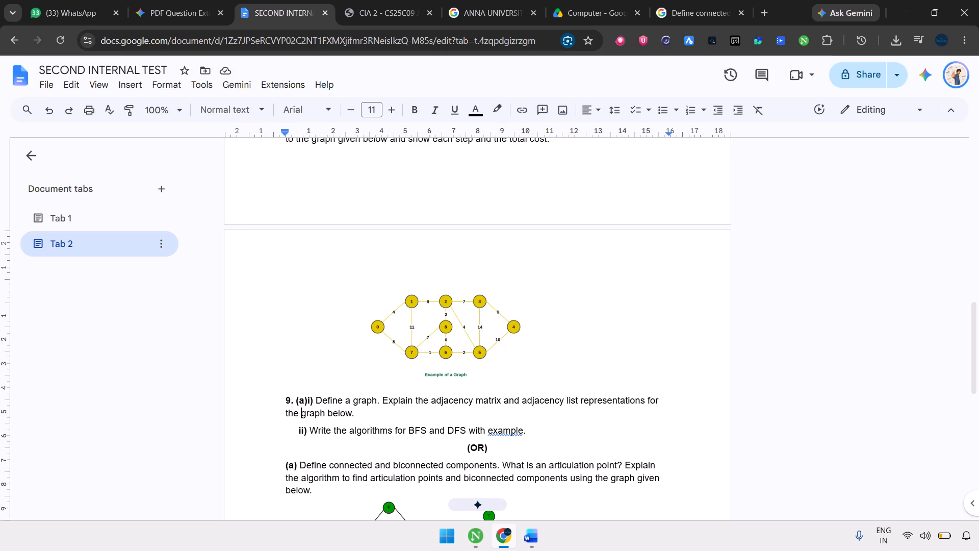
click(352, 412)
key(BackSpace)
key(BackSpace)
key(BackSpace)
key(BackSpace)
key(BackSpace)
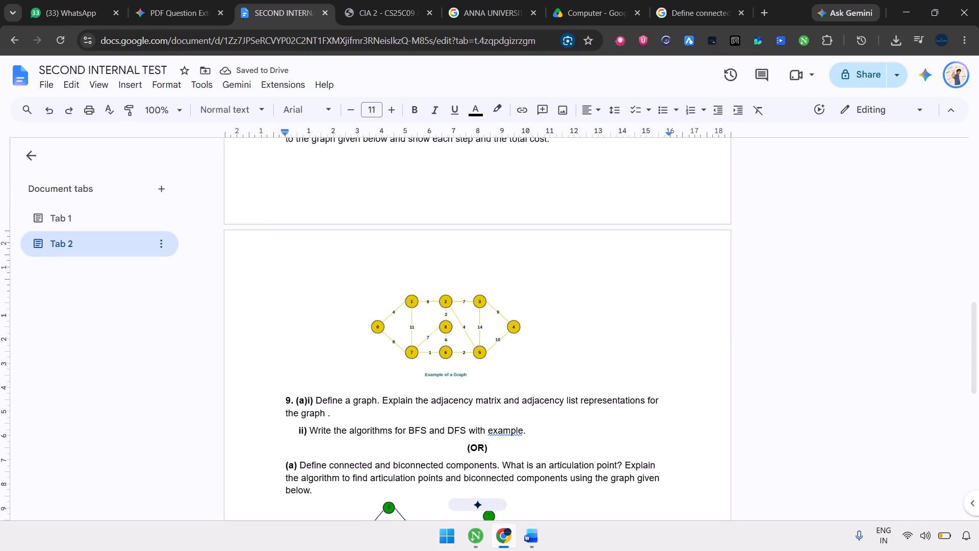
Remove the extra leading spaces before question 9's part ii) on BFS and DFS.
click(297, 429)
key(BackSpace)
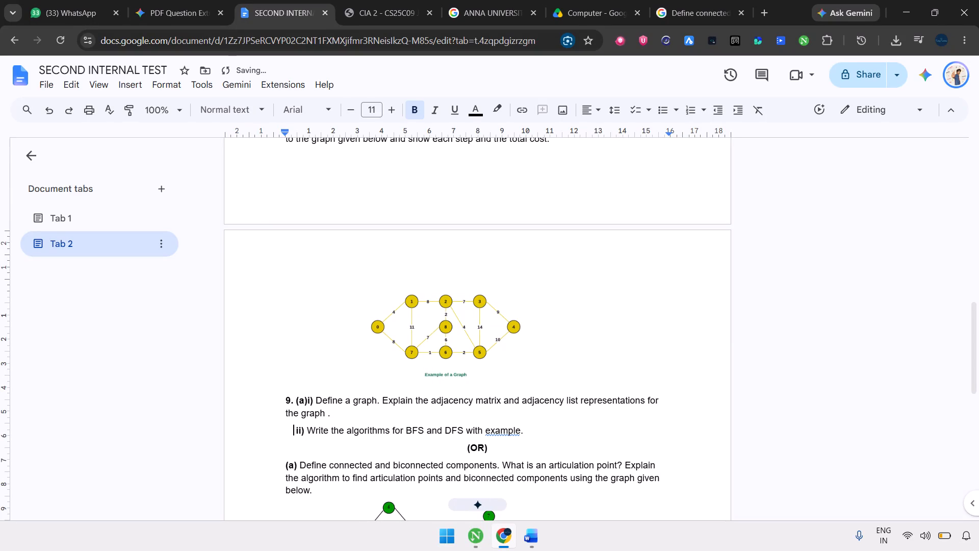
key(BackSpace)
key(BackSpace)
key(BackSpace)
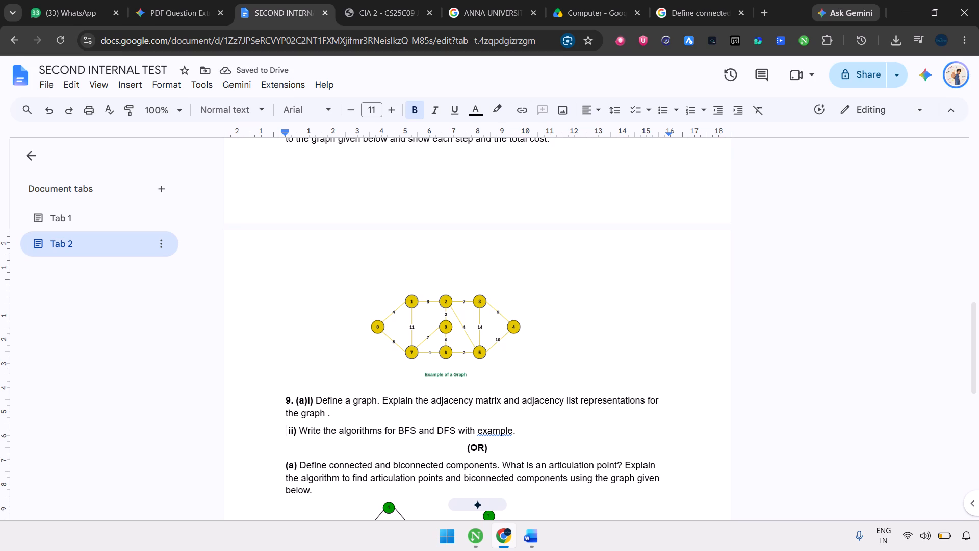
Apply the grammar suggestion "examples" in question 9's part ii) on BFS and DFS.
right_click(488, 431)
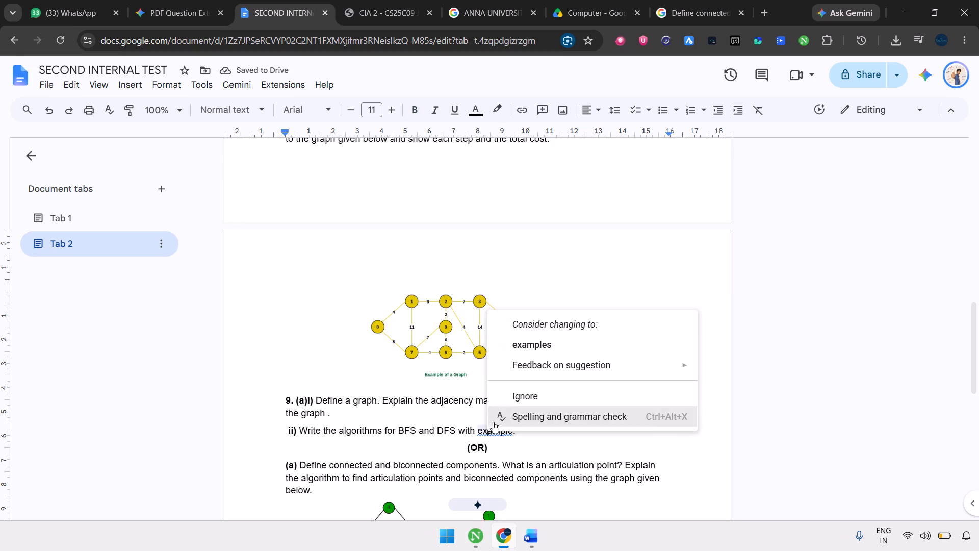
click(544, 348)
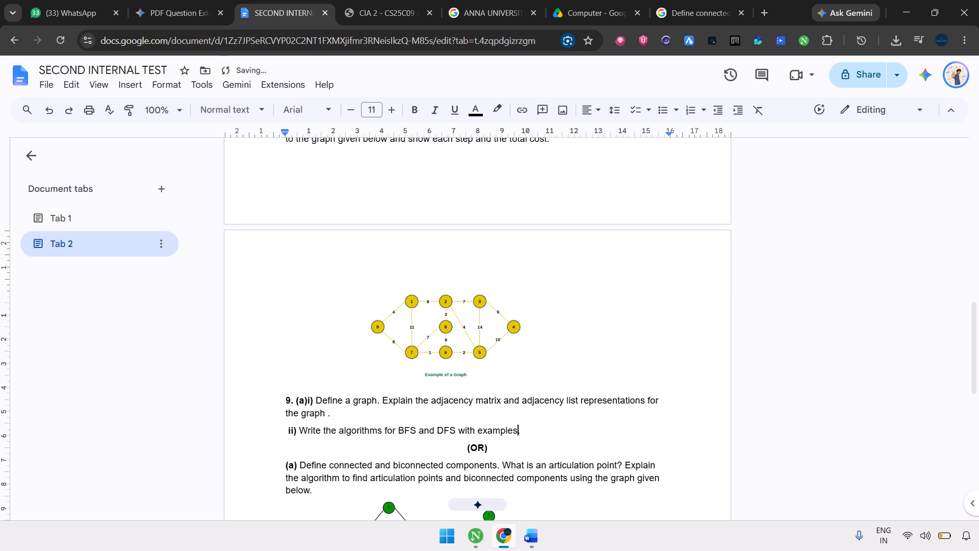
Read the rest of question 9 after its (OR), through the biconnected components part and the B-tree part.
key(Down)
key(Down)
key(Down)
key(Down)
key(Down)
key(Down)
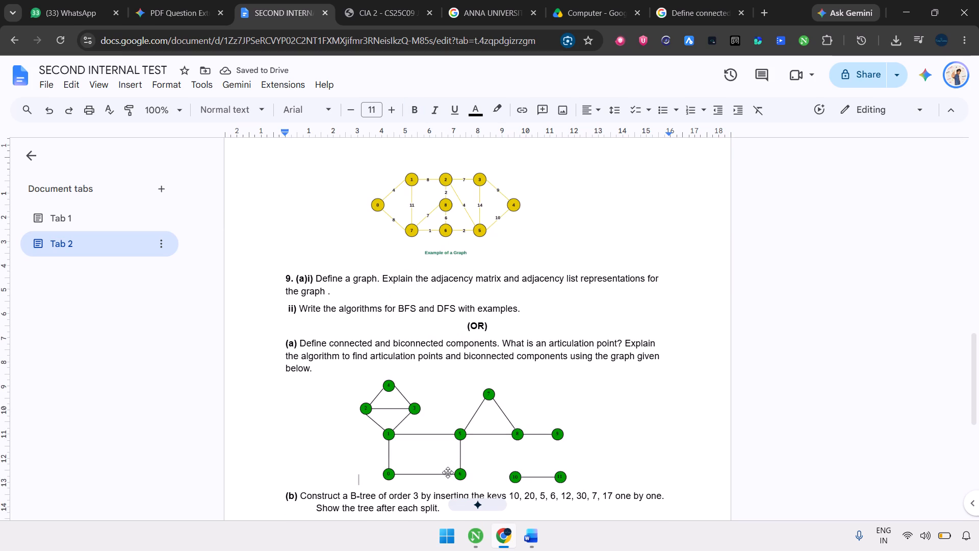
key(Down)
key(Down)
key(Down)
key(Down)
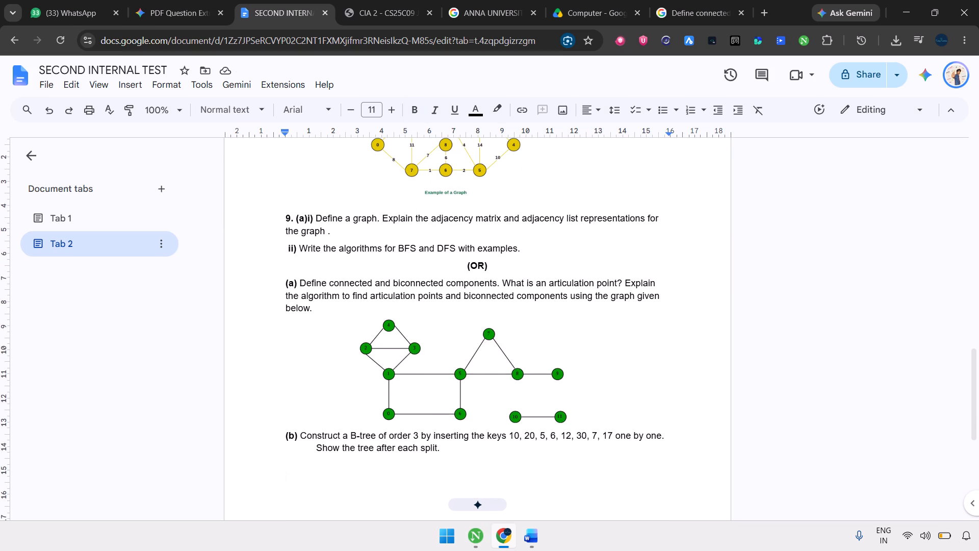
Look back up through the paper from the end of question 9 to the Part A questions.
key(Up)
key(Up)
key(Up)
key(Up)
key(Up)
key(Up)
key(Up)
key(Up)
key(Up)
key(Up)
key(Up)
key(Up)
key(Up)
key(Up)
key(Up)
key(Up)
key(Up)
key(Up)
key(Up)
key(Up)
key(Up)
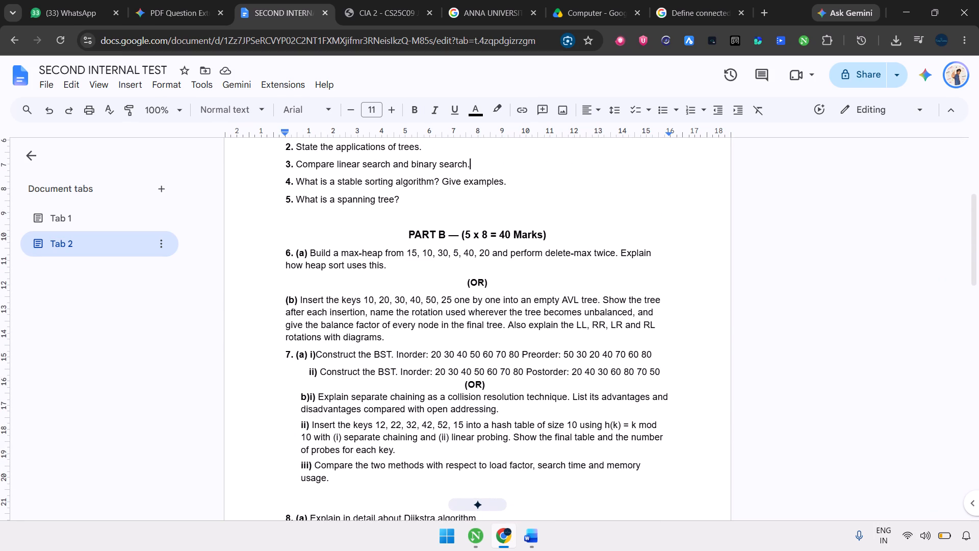
Read down from Part A through questions 6 to 9, checking the Part B questions and their graph figures.
key(Down)
key(Down)
key(Down)
key(Down)
key(Down)
key(Down)
key(Down)
key(Down)
key(Down)
key(Down)
key(Down)
key(Down)
key(Down)
key(Down)
key(Down)
key(Down)
key(Down)
key(Down)
key(Down)
key(Down)
key(Down)
key(Down)
key(Down)
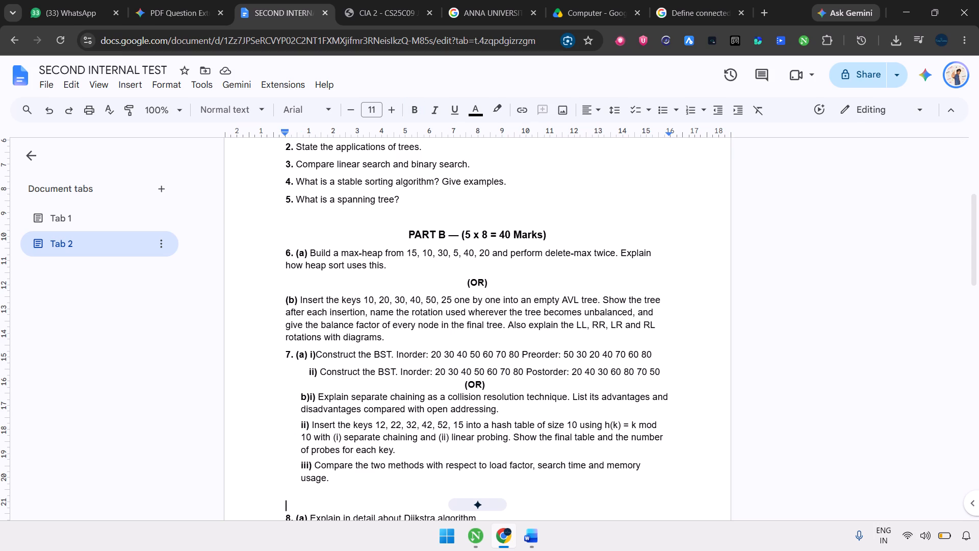
key(Down)
key(Down)
key(Down)
key(Down)
key(Down)
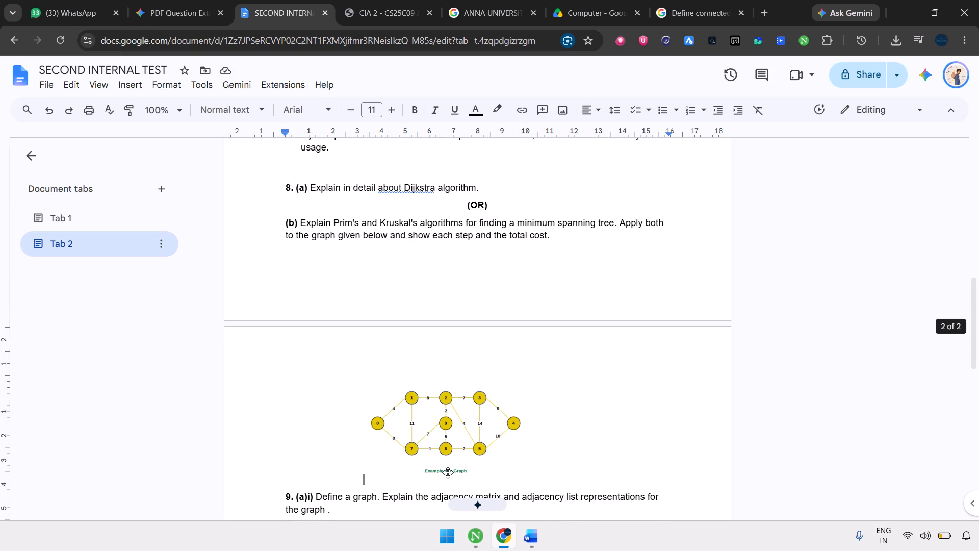
key(Down)
key(Down)
key(Down)
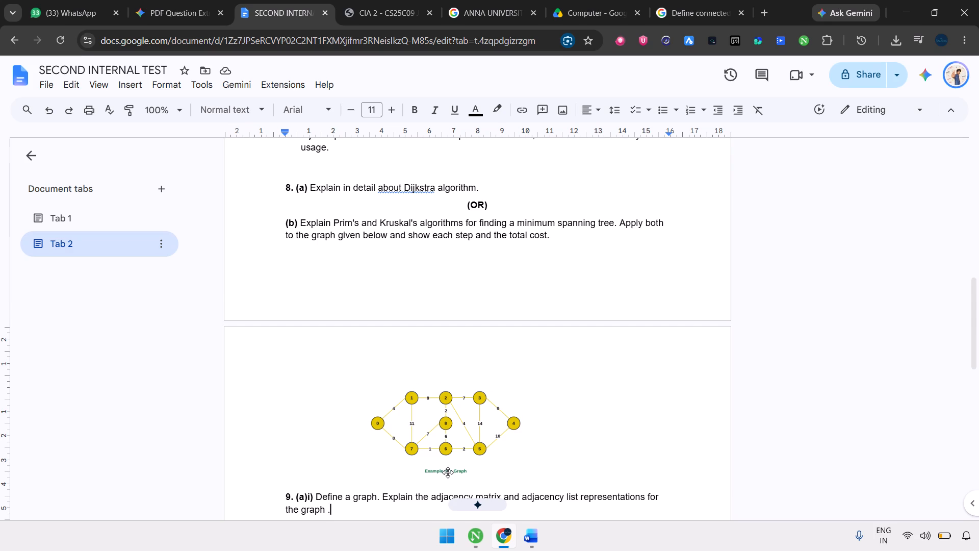
key(Down)
key(Down)
key(Down)
key(Down)
key(Down)
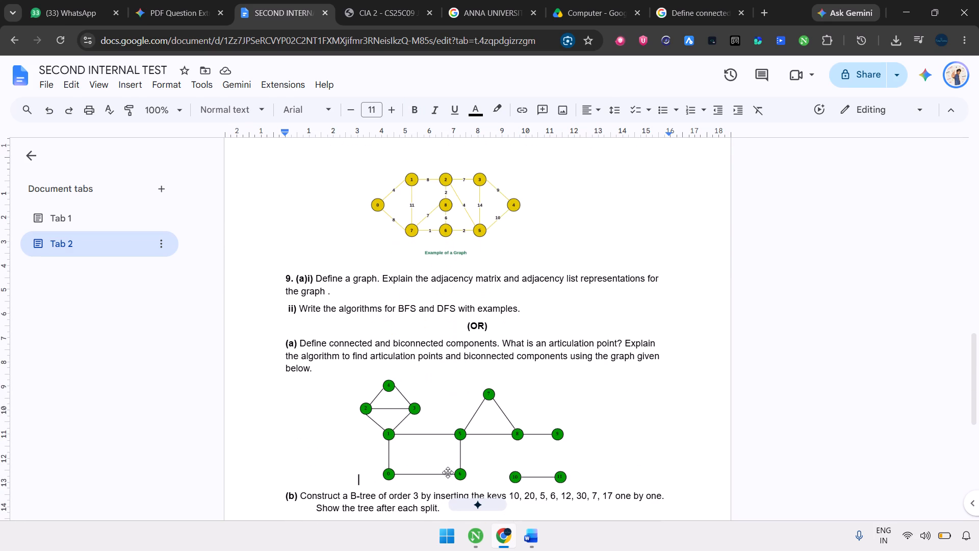
key(Down)
key(Down)
key(Down)
key(Down)
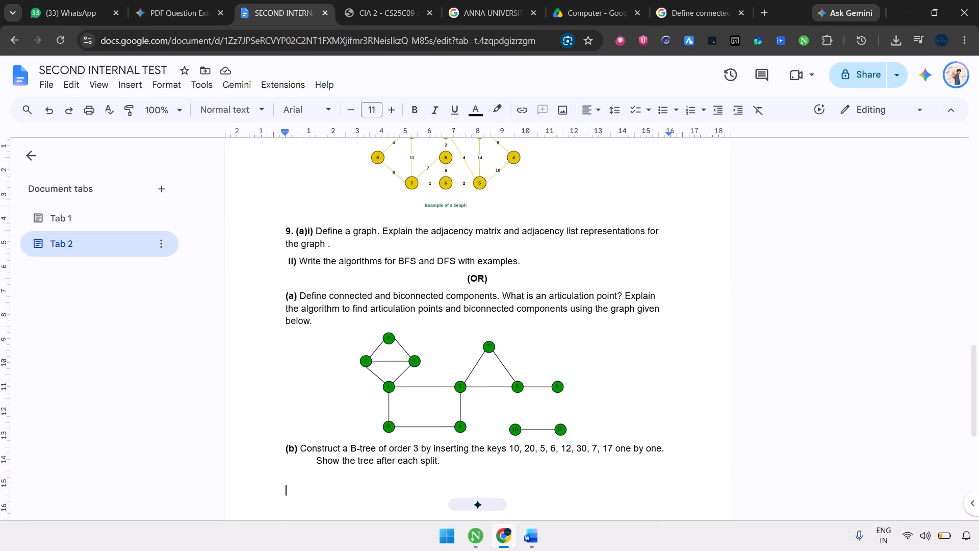
key(Down)
Delete the connected and biconnected components question after question 9's (OR), together with its green graph figure.
click(481, 363)
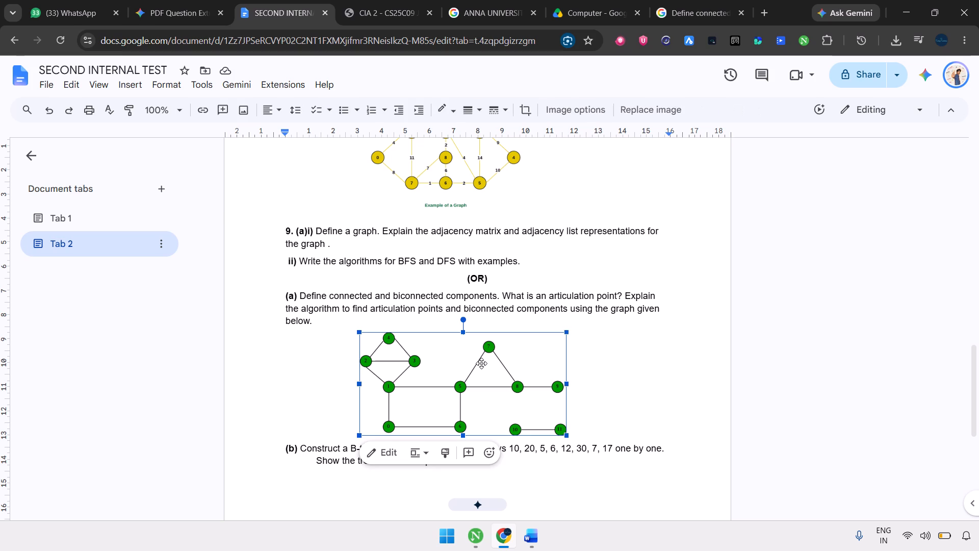
key(Delete)
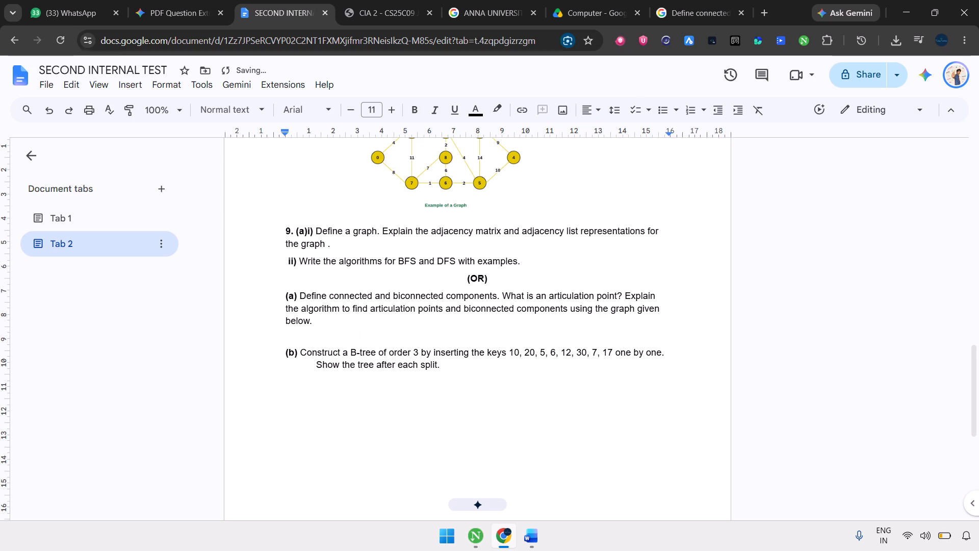
drag(286, 294, 318, 322)
key(Delete)
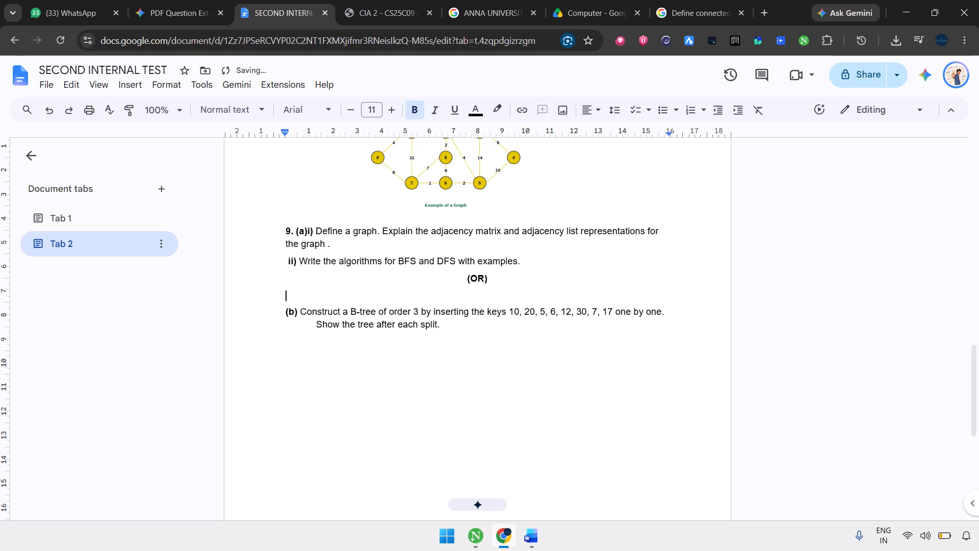
Change the Part B heading's mark split to 4 x 10, so it reads (4 x 10 = 40 Marks).
key(Up)
key(Up)
key(Up)
key(Up)
key(Up)
key(Up)
key(Up)
key(Up)
key(Up)
key(Up)
key(Up)
key(Up)
key(Up)
key(Up)
key(Up)
key(Up)
key(Up)
key(Up)
key(Up)
key(Up)
key(Up)
key(Up)
key(Up)
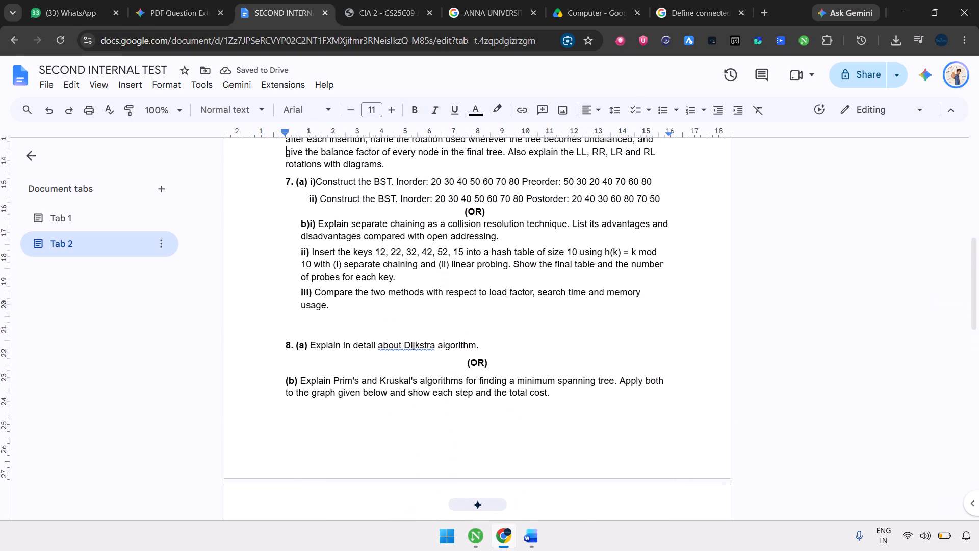
key(Up)
key(Up)
key(Up)
key(Up)
key(Up)
key(Up)
key(Up)
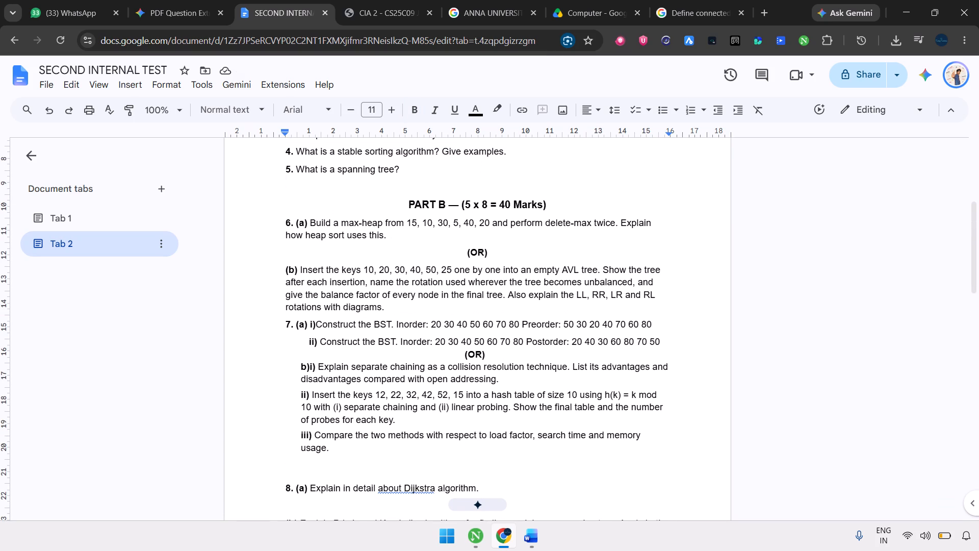
click(470, 200)
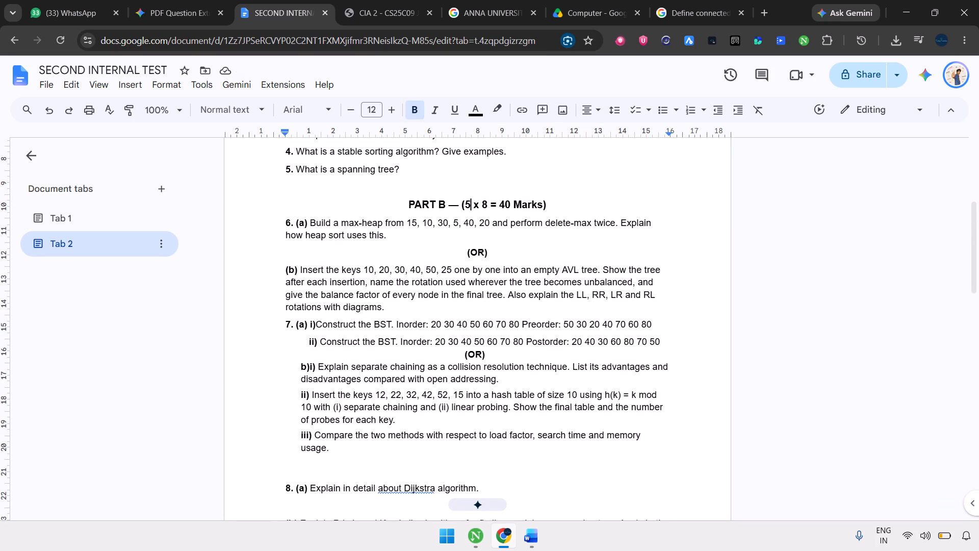
key(BackSpace)
key(4)
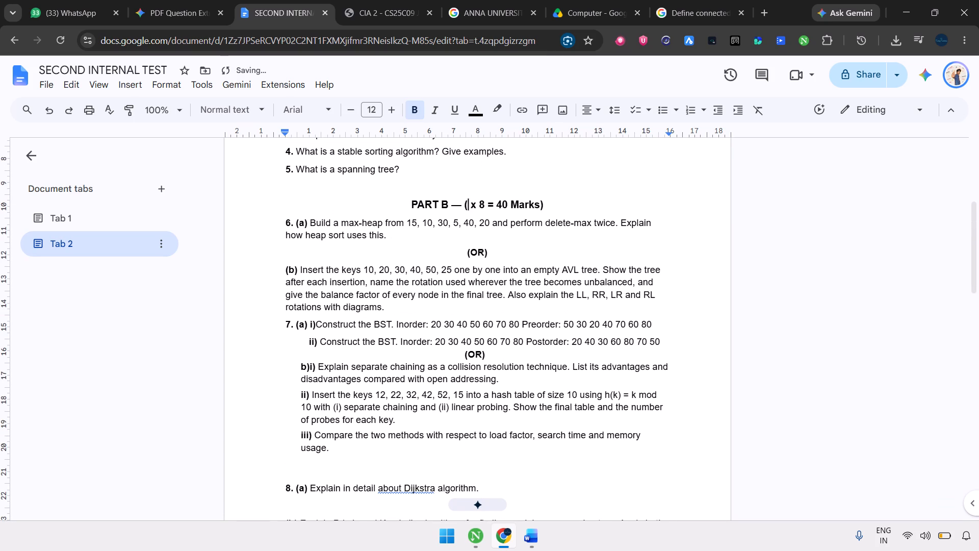
click(487, 201)
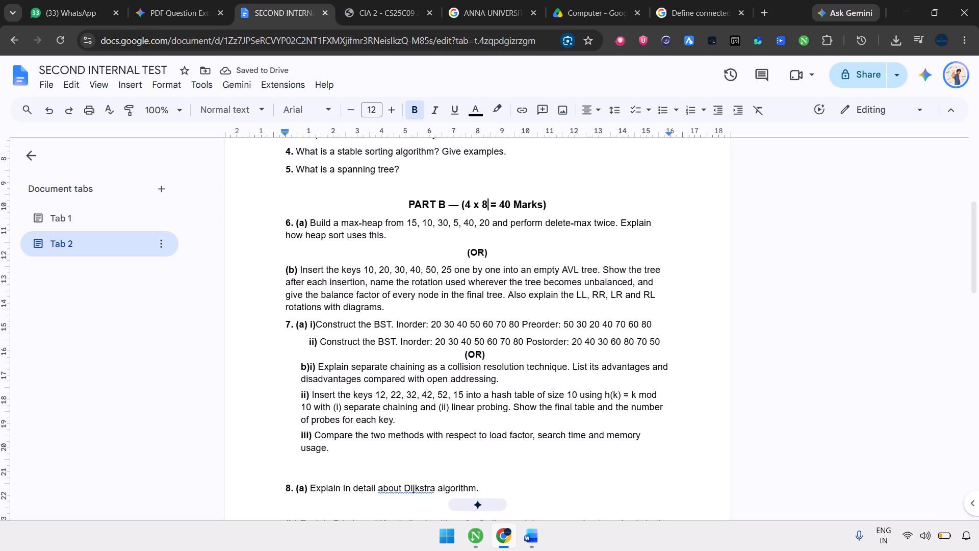
key(BackSpace)
text(10)
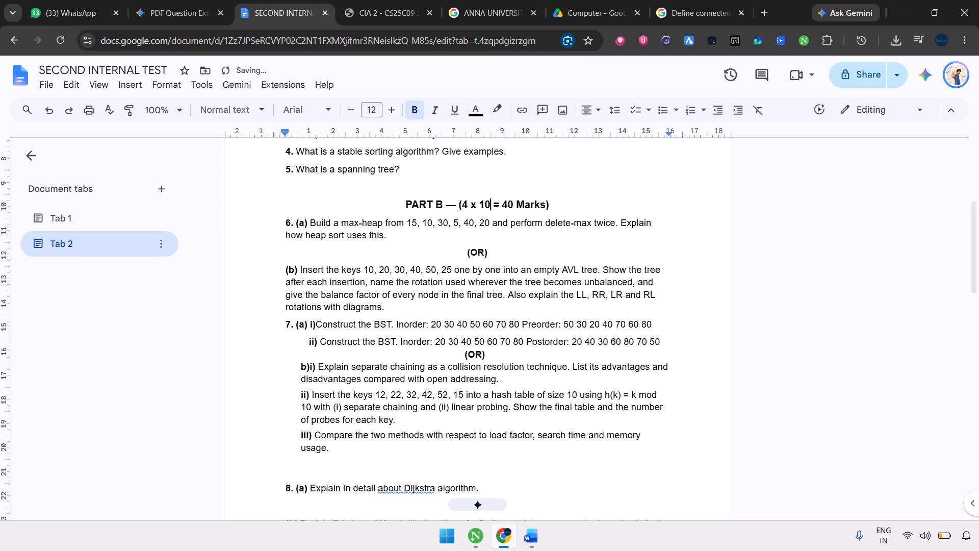
Check the paper's title block, the time and maximum marks line, and the Part A heading and questions.
key(Up)
key(Up)
key(Up)
key(Up)
key(Up)
key(Up)
key(Up)
key(Up)
key(Up)
key(Up)
key(Up)
key(Up)
key(Up)
key(Up)
key(Up)
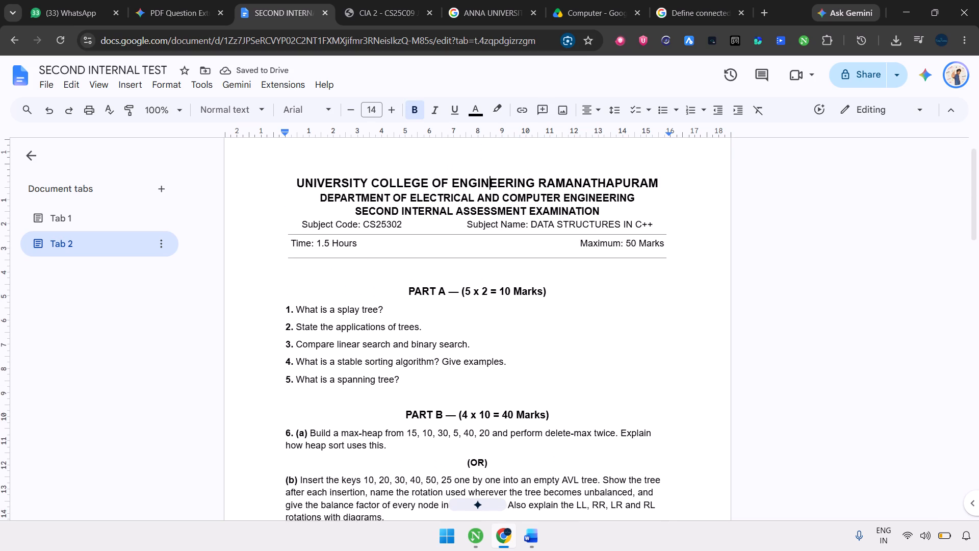
key(Down)
key(Down)
key(Down)
key(Down)
key(Down)
key(Down)
key(Down)
key(Down)
key(Down)
key(Down)
key(Down)
key(Down)
key(Down)
key(Down)
key(Down)
Read down through Part B questions 6 to 9, including the graph figure and the B-tree part at the end.
key(Down)
key(Down)
key(Down)
key(Down)
key(Down)
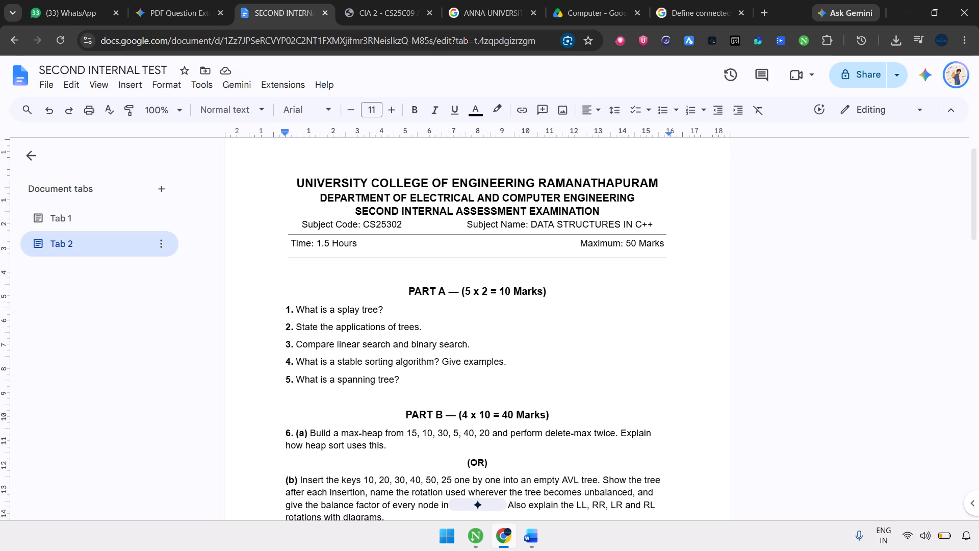
key(Down)
key(Down)
key(Down)
key(Down)
key(Down)
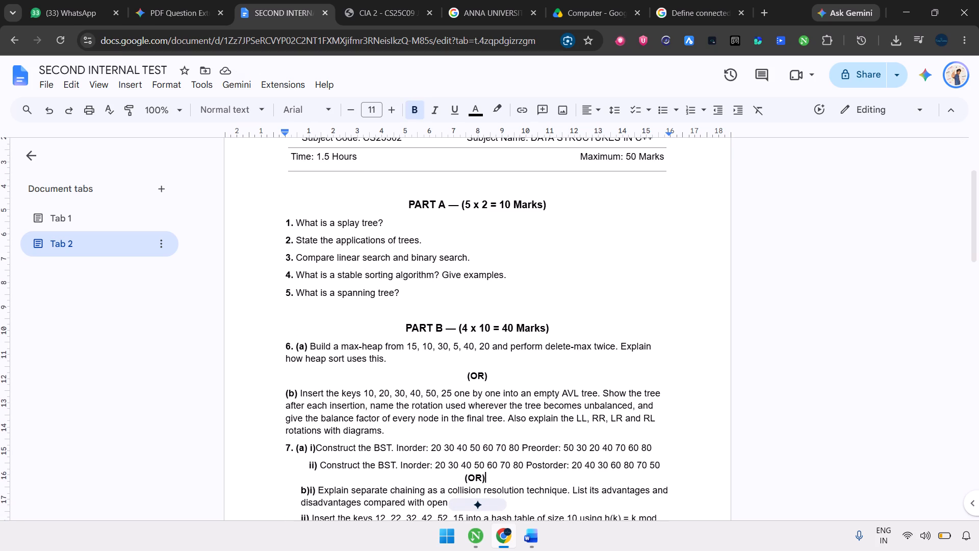
key(Down)
key(Down)
key(Down)
key(Down)
key(Down)
key(Down)
key(Down)
key(Down)
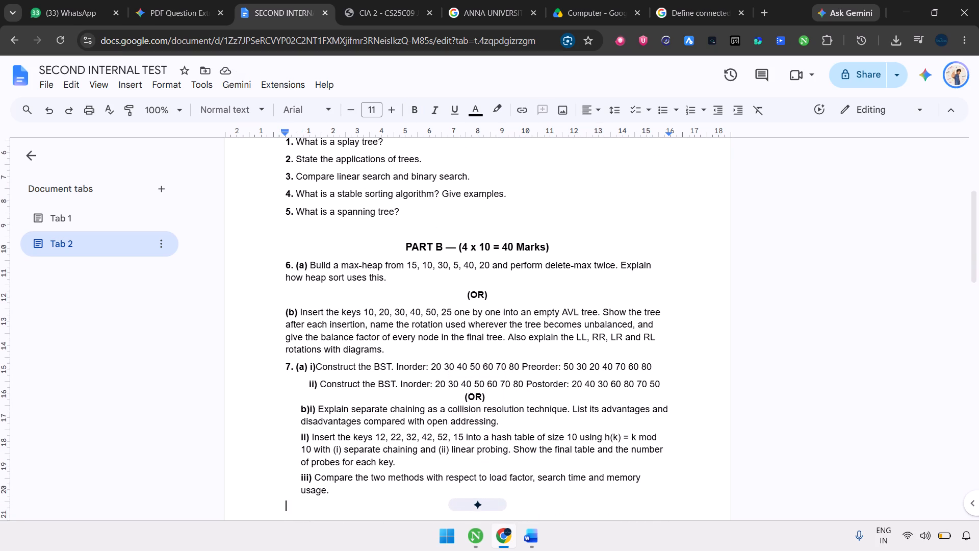
key(Down)
key(Down)
key(Down)
key(Down)
key(Down)
key(Down)
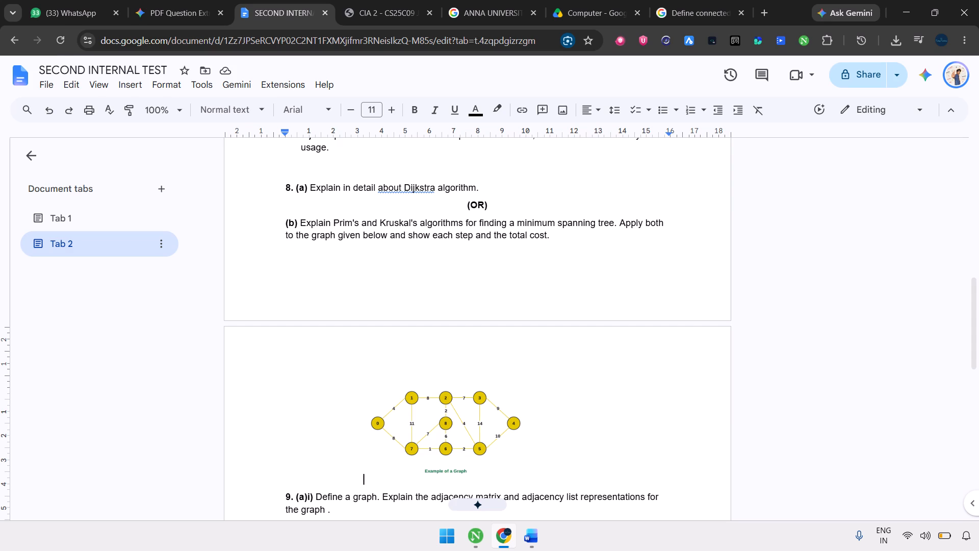
key(Down)
key(Down)
key(Down)
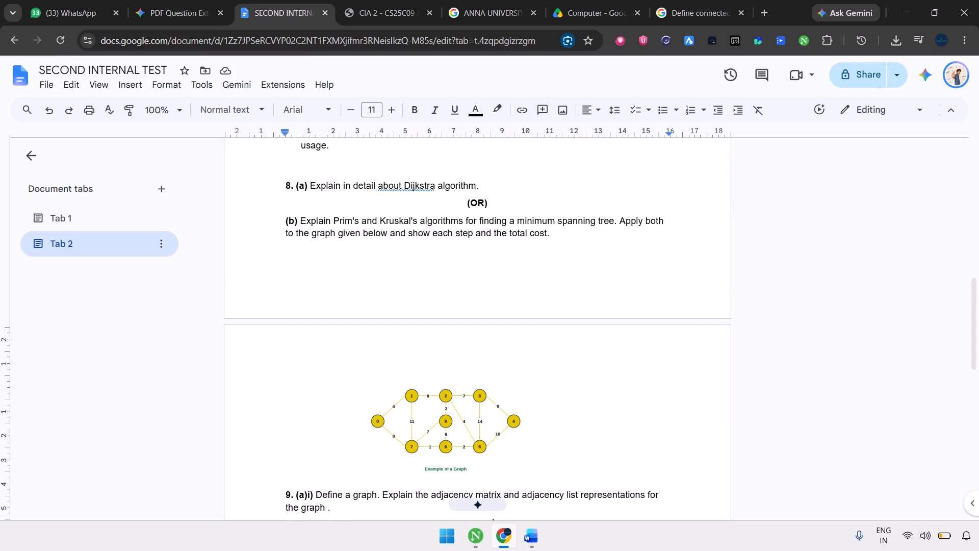
key(Down)
key(Down)
key(Down)
key(Down)
key(Down)
key(Down)
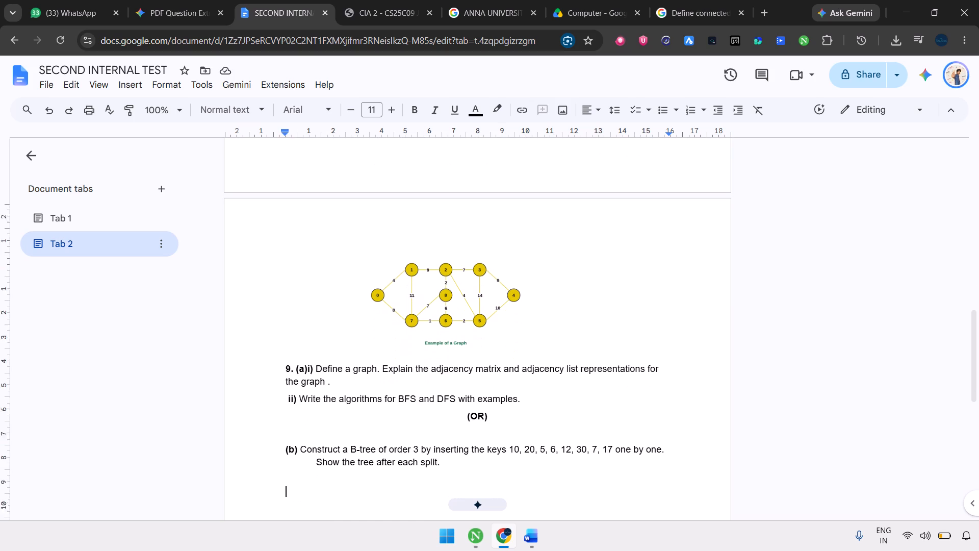
key(Down)
key(Down)
key(Down)
key(Down)
key(Down)
key(Down)
key(Down)
key(Down)
key(Down)
key(Down)
key(Down)
key(Down)
key(Down)
key(Down)
key(Down)
key(Down)
key(Down)
key(Down)
key(Down)
key(Down)
key(Down)
key(Down)
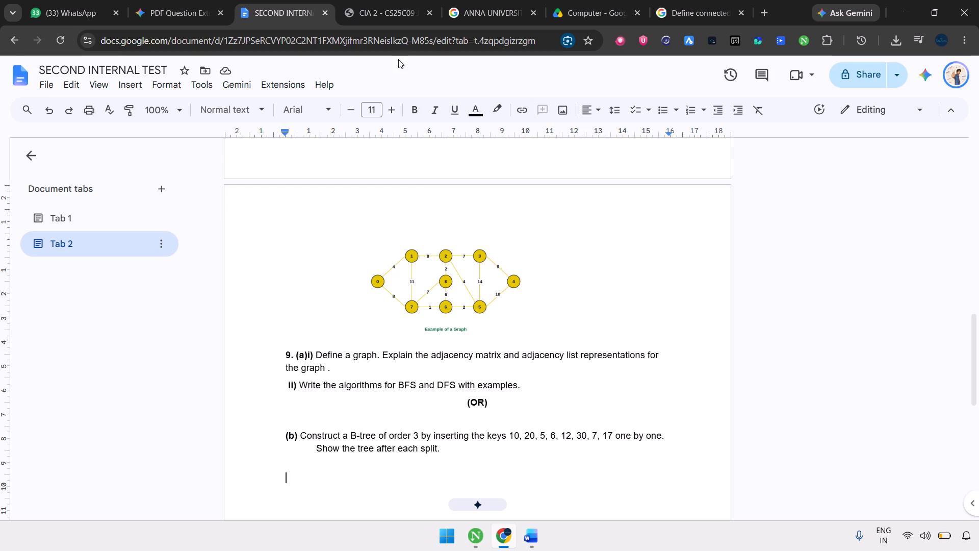
Crop the "Example of a Graph" caption off the bottom of the yellow graph figure belonging to question 8 (b).
click(445, 280)
right_click(476, 300)
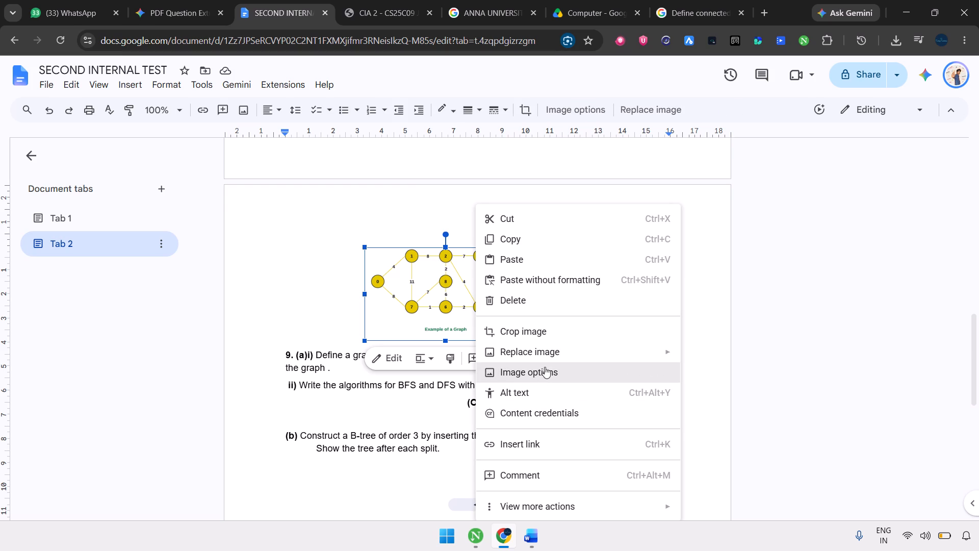
click(545, 367)
right_click(452, 326)
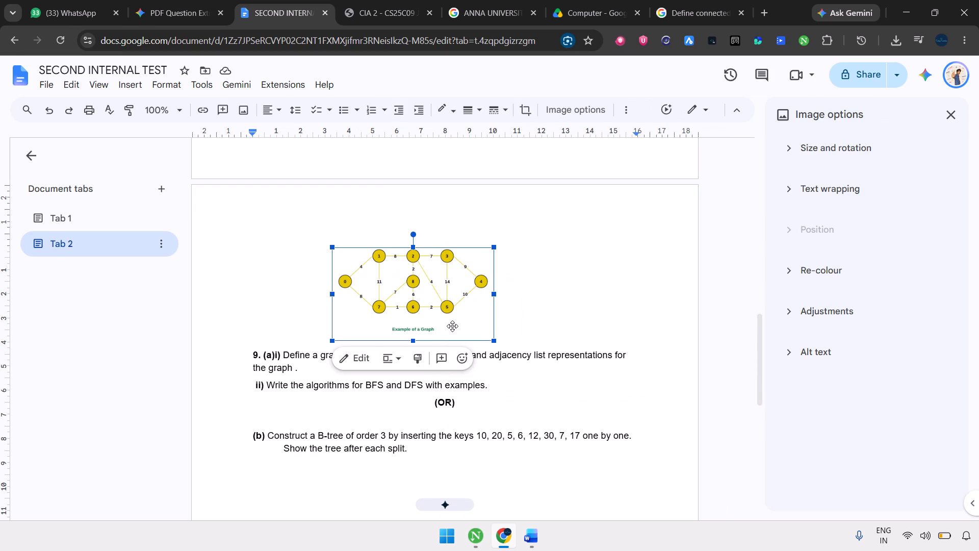
click(477, 335)
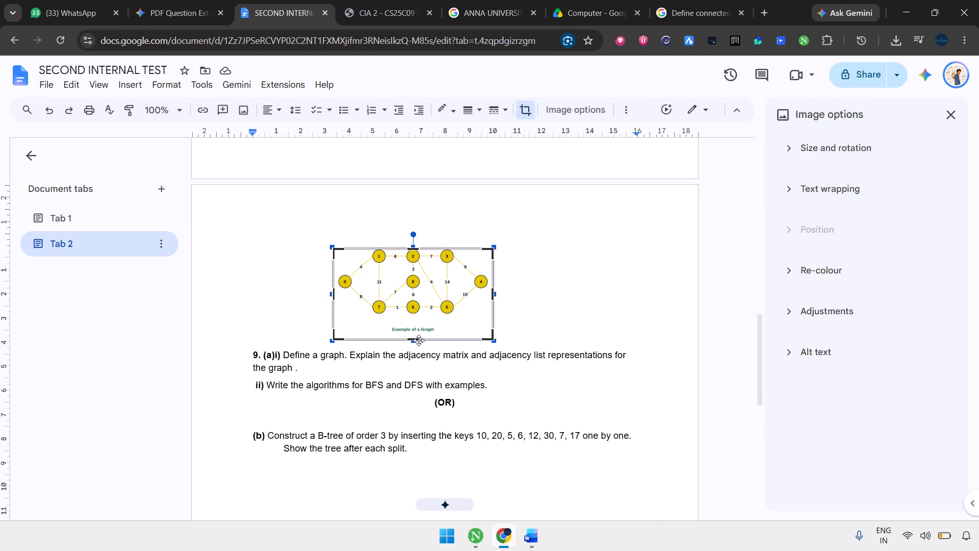
drag(414, 339, 412, 321)
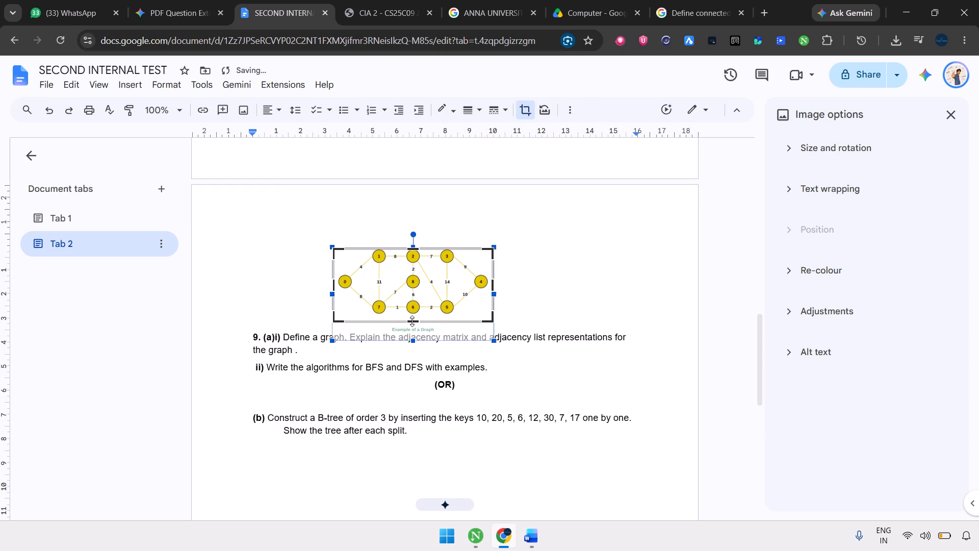
click(515, 304)
Enlarge the cropped graph figure slightly from its top-left corner.
click(439, 281)
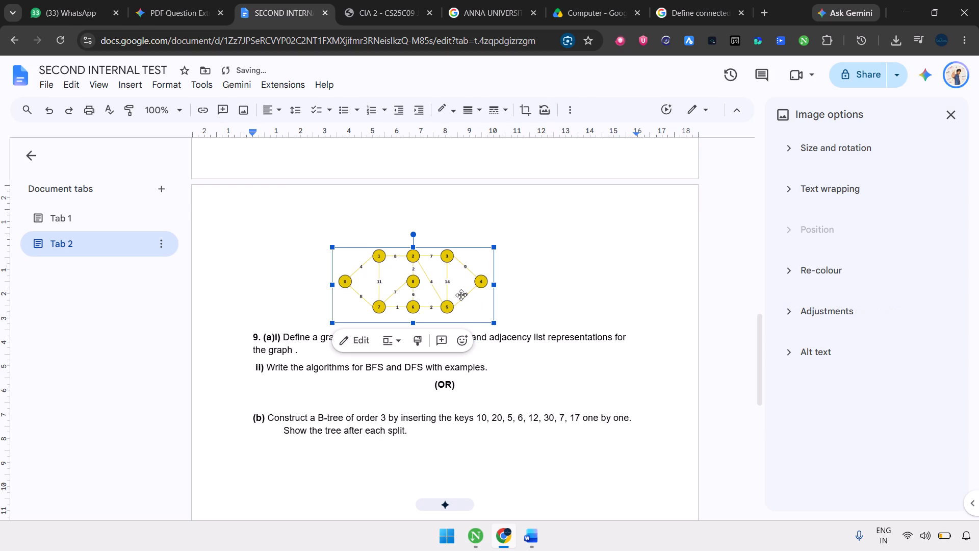
drag(333, 246, 320, 237)
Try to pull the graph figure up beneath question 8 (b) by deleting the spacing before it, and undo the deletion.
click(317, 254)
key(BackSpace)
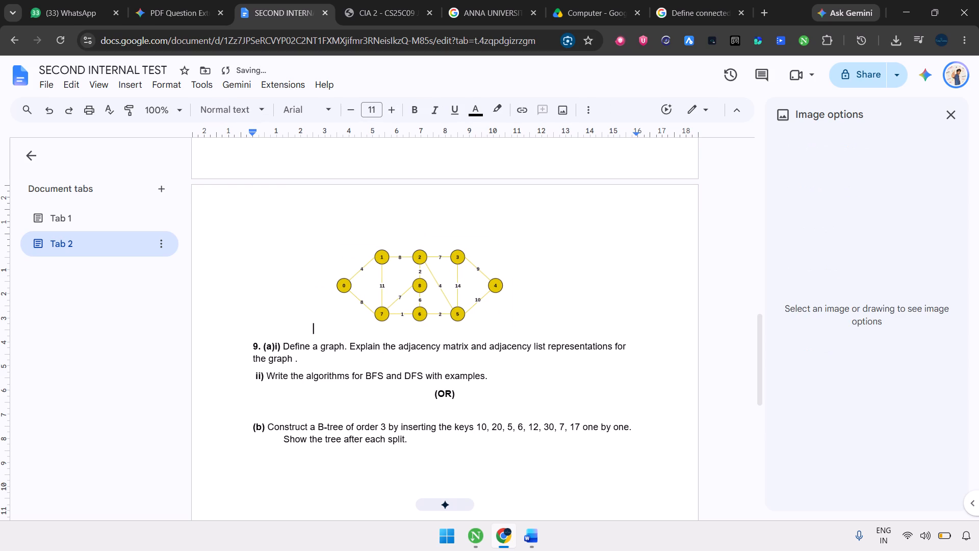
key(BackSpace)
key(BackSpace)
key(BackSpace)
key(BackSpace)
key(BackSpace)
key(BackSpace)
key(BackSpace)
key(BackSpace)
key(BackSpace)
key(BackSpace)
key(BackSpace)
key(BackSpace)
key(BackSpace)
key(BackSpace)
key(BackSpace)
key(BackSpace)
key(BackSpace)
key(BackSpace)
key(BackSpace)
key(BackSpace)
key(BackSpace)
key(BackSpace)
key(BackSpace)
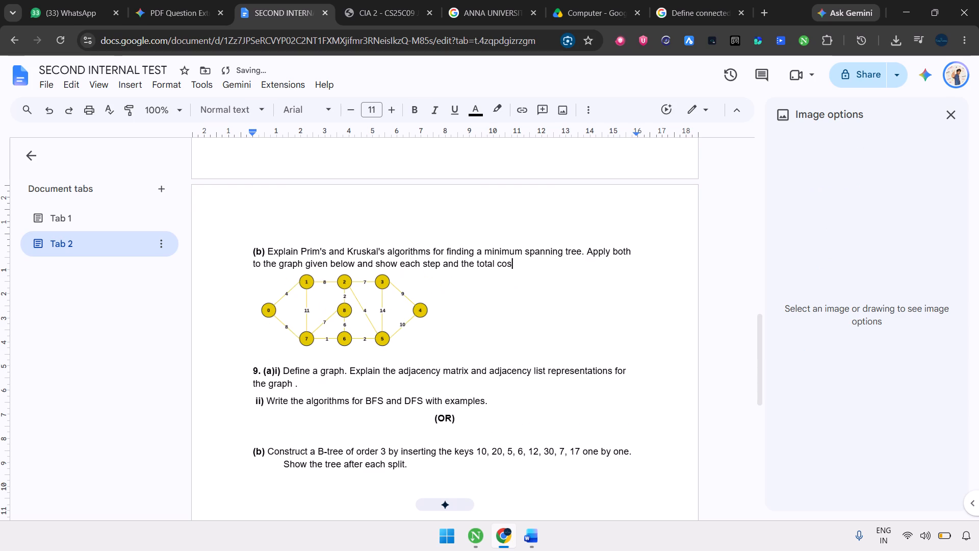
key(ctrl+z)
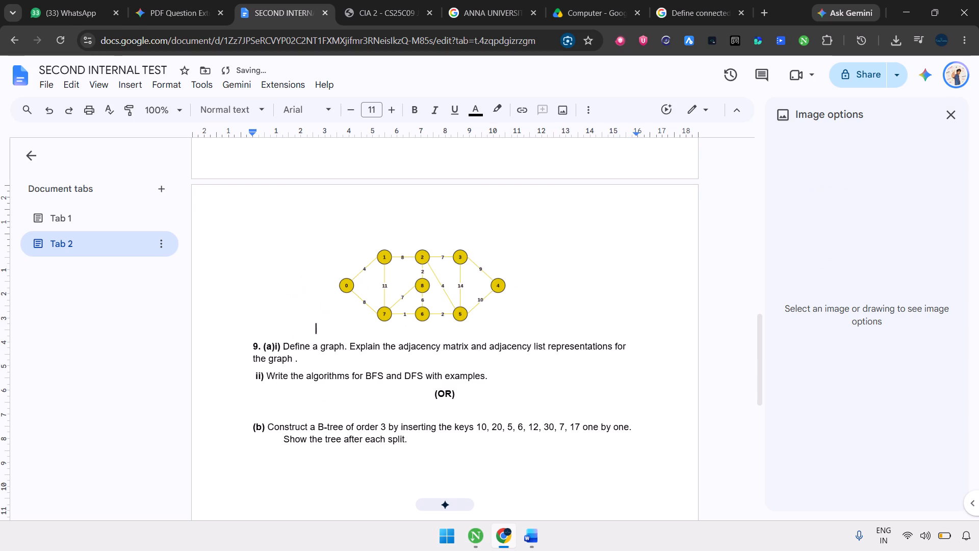
Delete the spaces and line break before the graph figure, plus the full stop after "total cost" in question 8 (b).
scroll(317, 254, up, 1)
key(BackSpace)
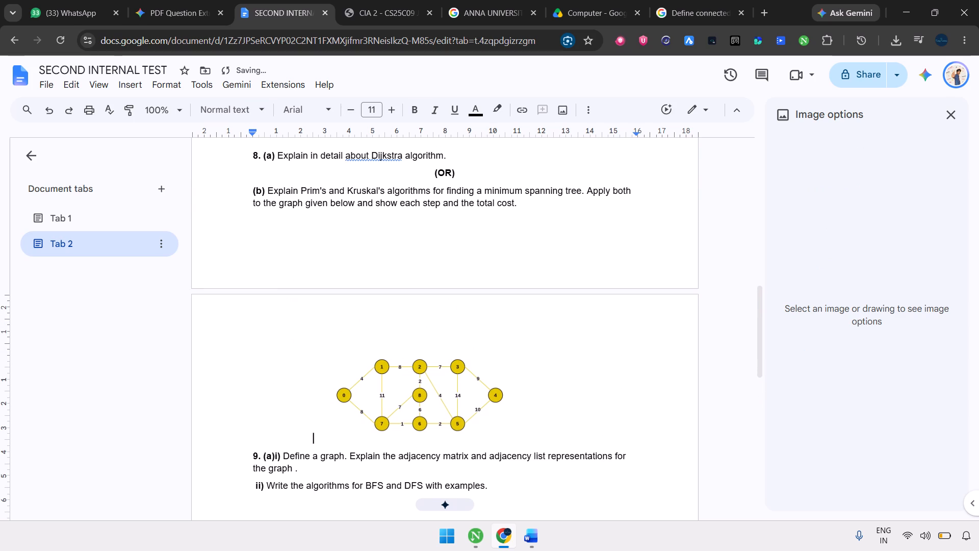
key(BackSpace)
key(BackSpace)
key(BackSpace)
key(BackSpace)
key(BackSpace)
key(BackSpace)
key(BackSpace)
key(BackSpace)
key(BackSpace)
key(BackSpace)
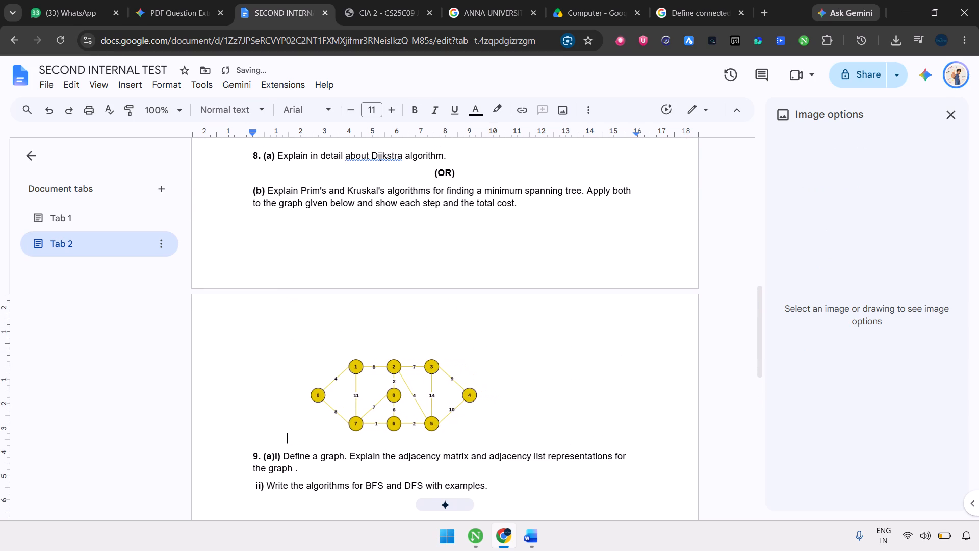
key(BackSpace)
key(BackSpace)
key(BackSpace)
key(BackSpace)
key(BackSpace)
key(BackSpace)
key(BackSpace)
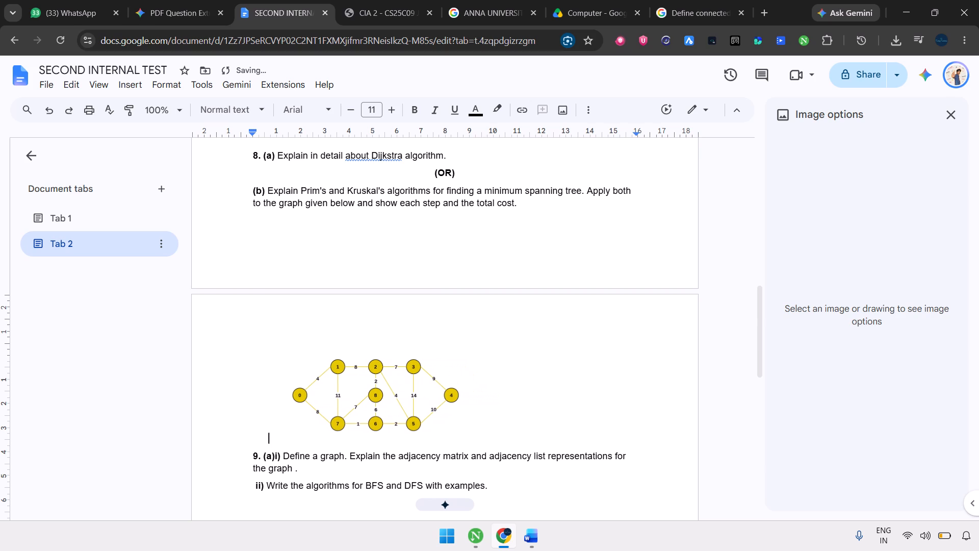
key(BackSpace)
key(BackSpace)
key(BackSpace)
key(BackSpace)
key(BackSpace)
key(BackSpace)
key(BackSpace)
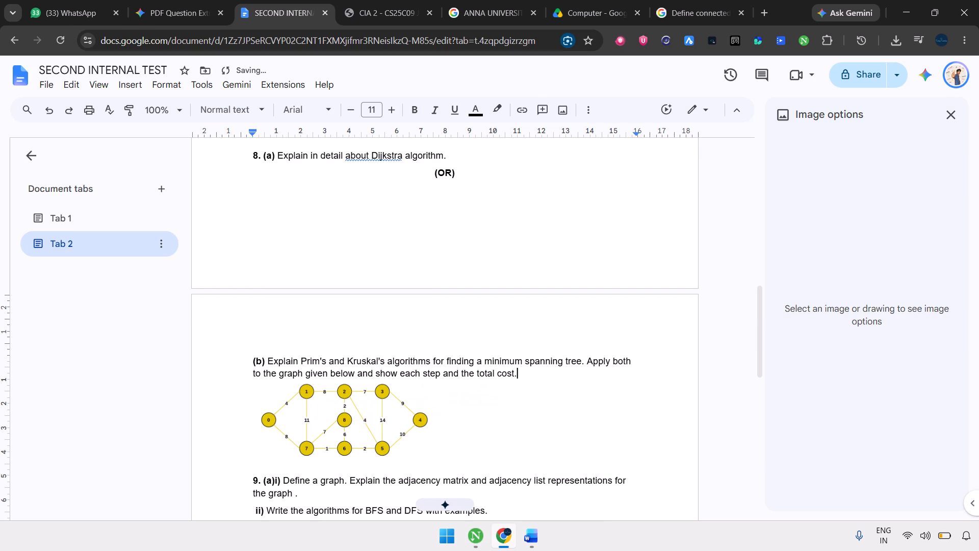
key(BackSpace)
key(Return)
key(BackSpace)
Place the graph figure on its own line below the text of question 8 (b).
click(248, 415)
click(248, 415)
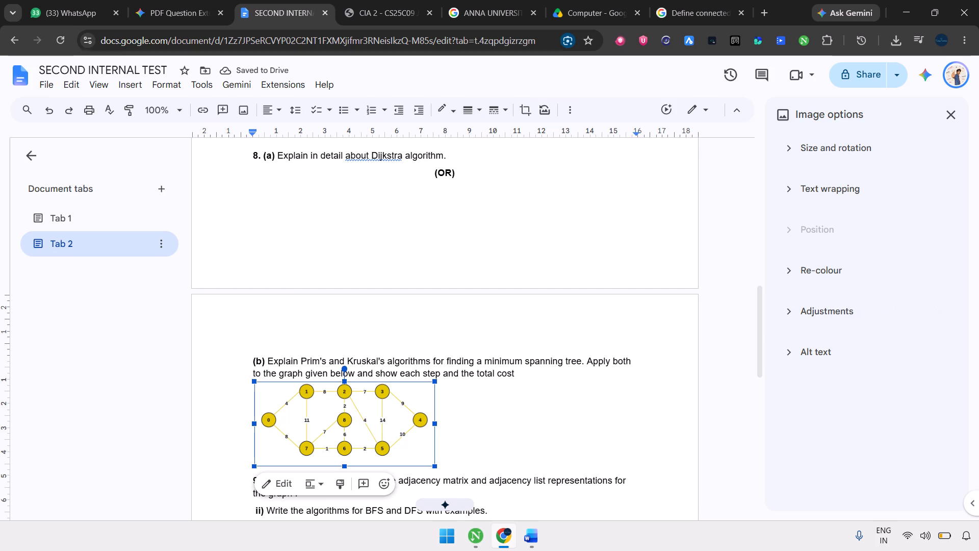
click(250, 444)
triple_click(250, 444)
click(250, 444)
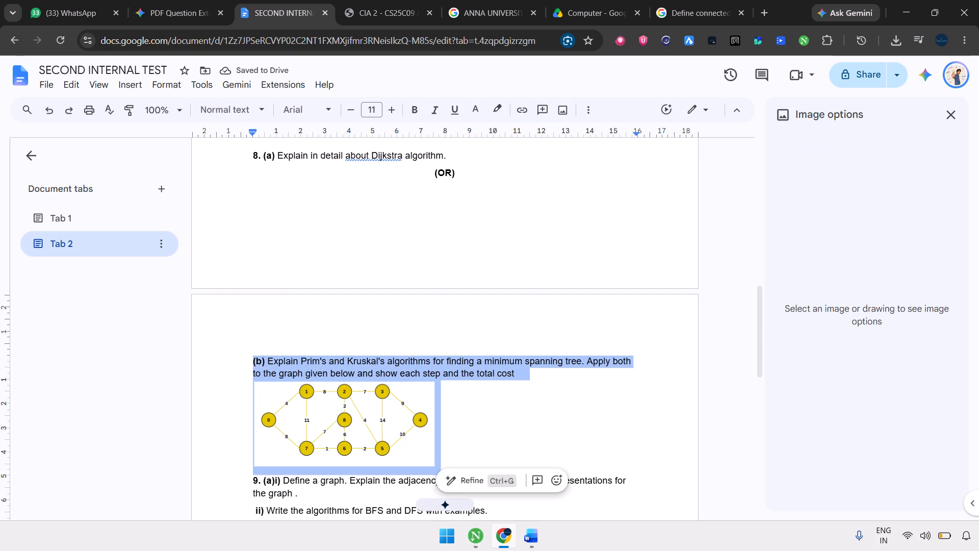
click(252, 465)
click(438, 461)
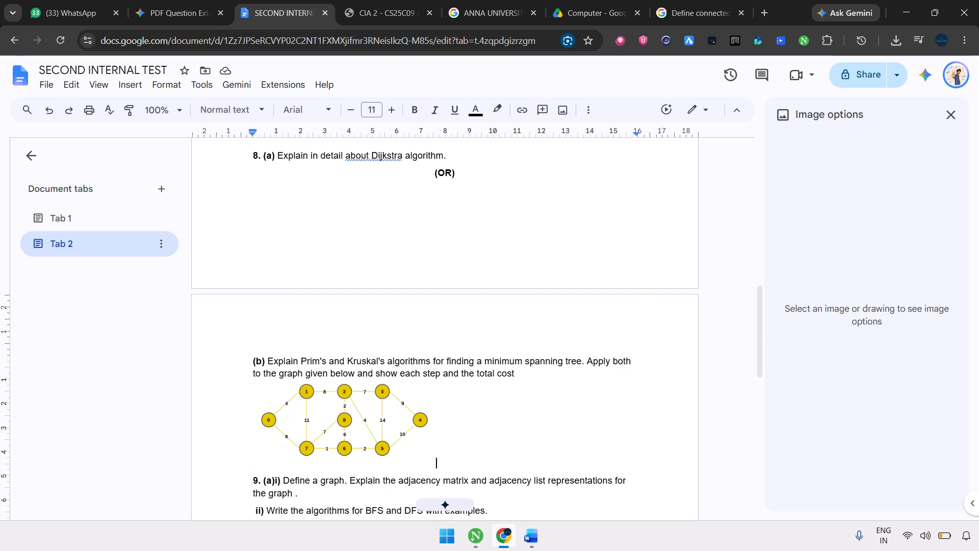
key(Left)
key(space)
key(space)
key(space)
key(space)
key(space)
key(space)
key(Return)
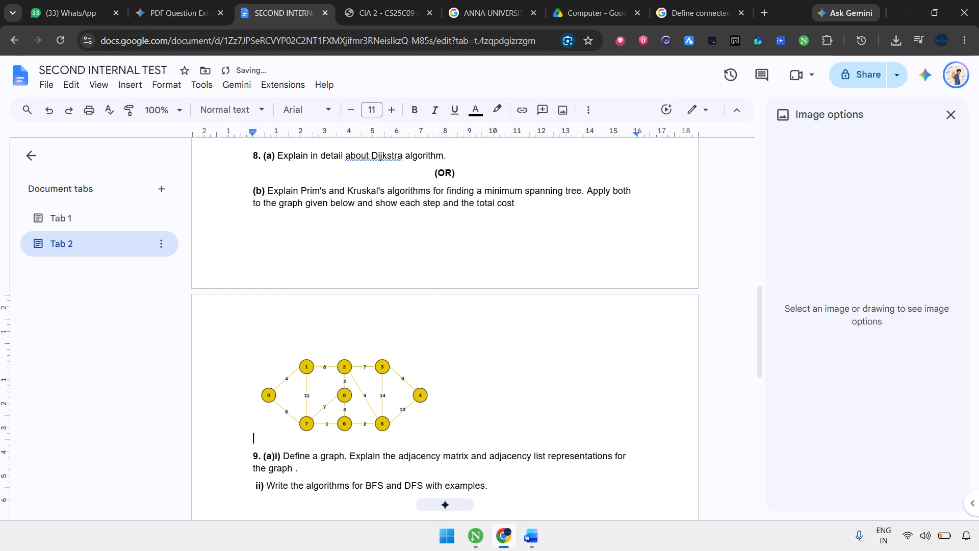
Indent the graph figure with spaces so it sits roughly centred between the page margins.
key(space)
key(space)
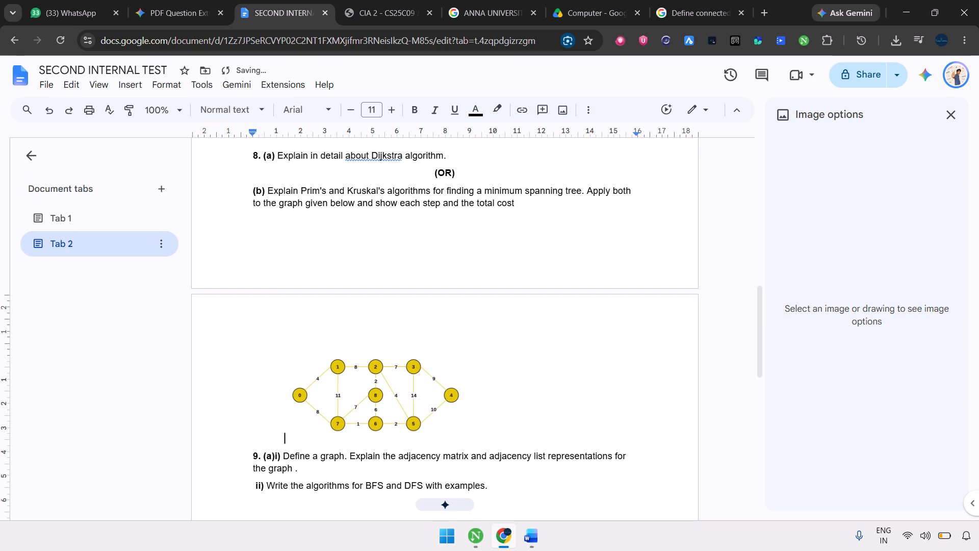
key(BackSpace)
key(BackSpace)
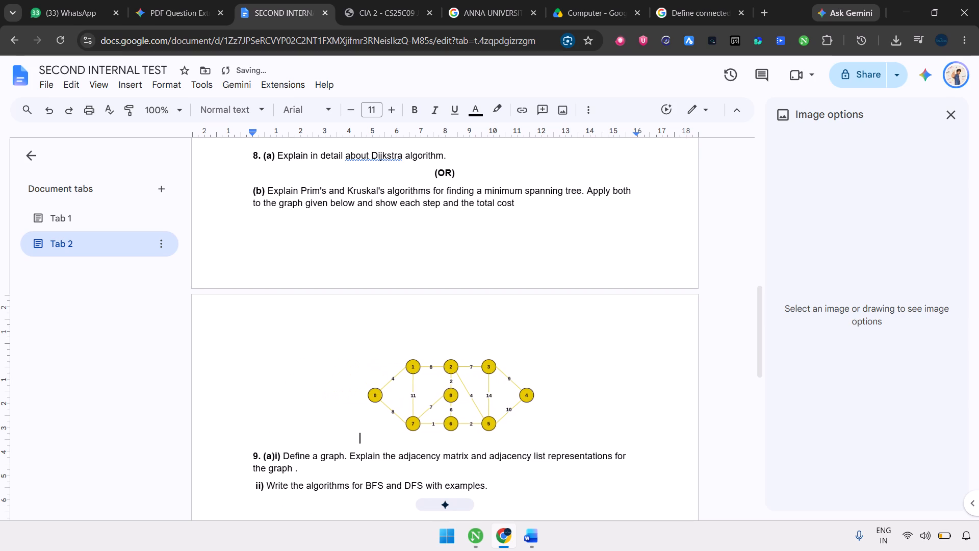
key(BackSpace)
key(BackSpace)
key(BackSpace)
key(BackSpace)
key(BackSpace)
key(BackSpace)
key(BackSpace)
key(BackSpace)
key(BackSpace)
key(BackSpace)
key(BackSpace)
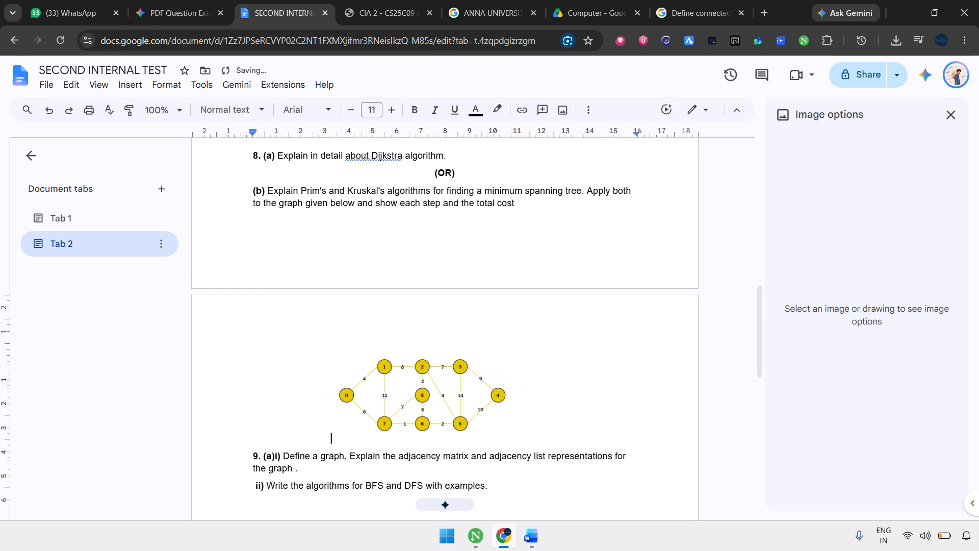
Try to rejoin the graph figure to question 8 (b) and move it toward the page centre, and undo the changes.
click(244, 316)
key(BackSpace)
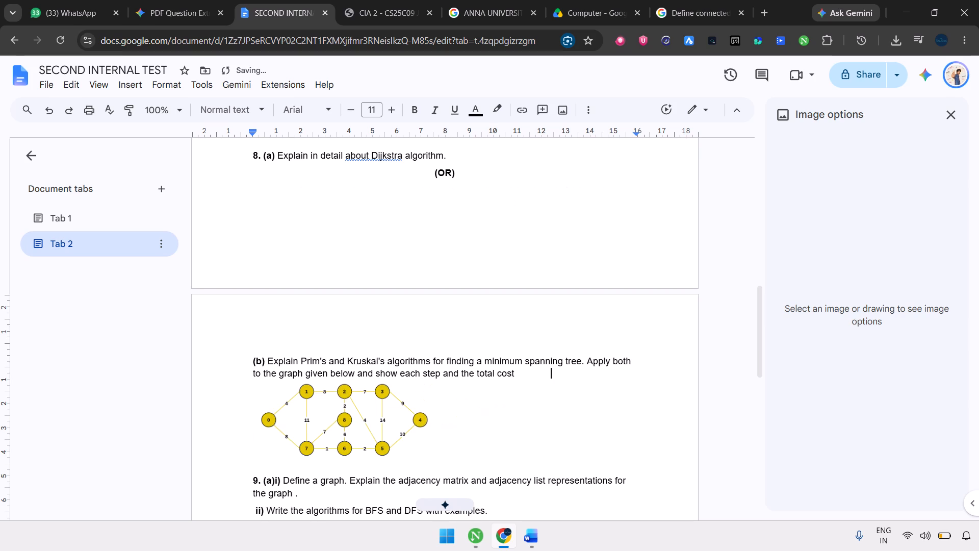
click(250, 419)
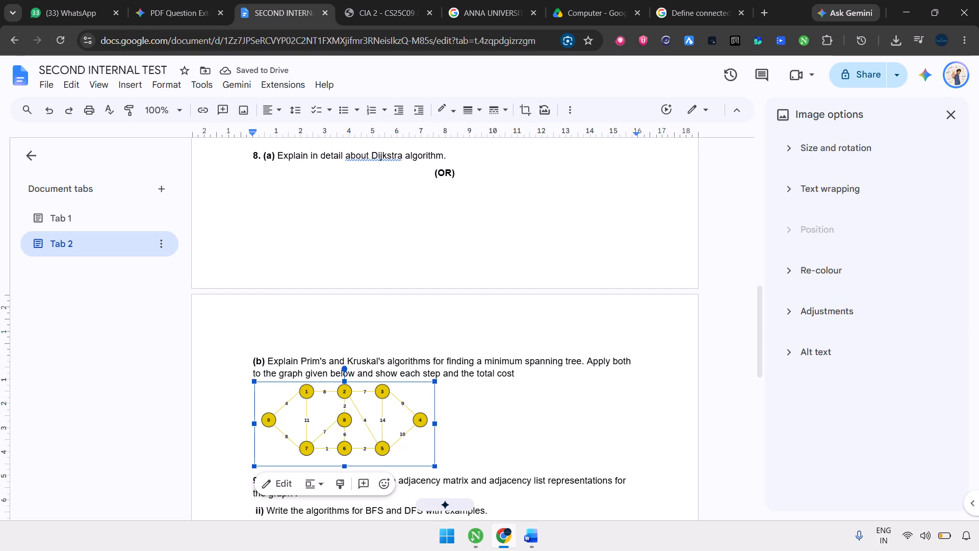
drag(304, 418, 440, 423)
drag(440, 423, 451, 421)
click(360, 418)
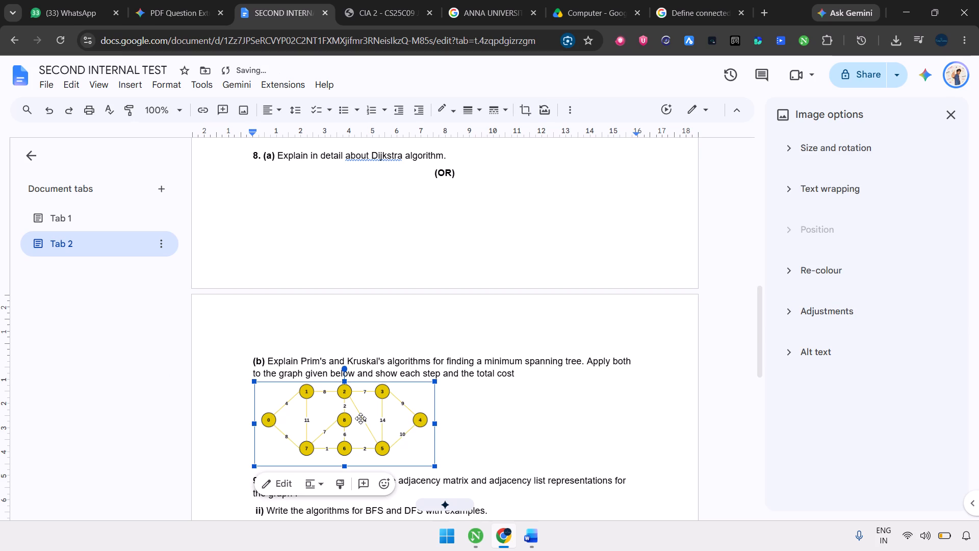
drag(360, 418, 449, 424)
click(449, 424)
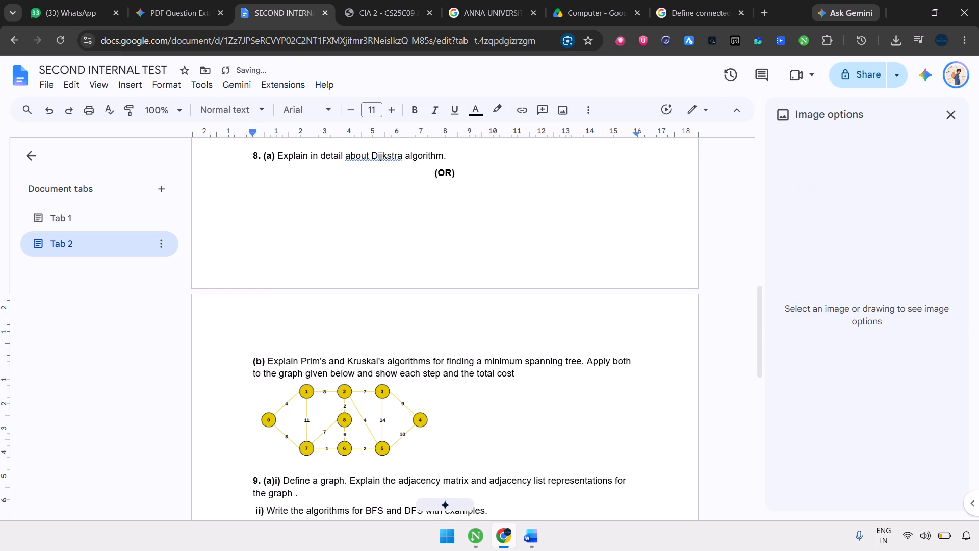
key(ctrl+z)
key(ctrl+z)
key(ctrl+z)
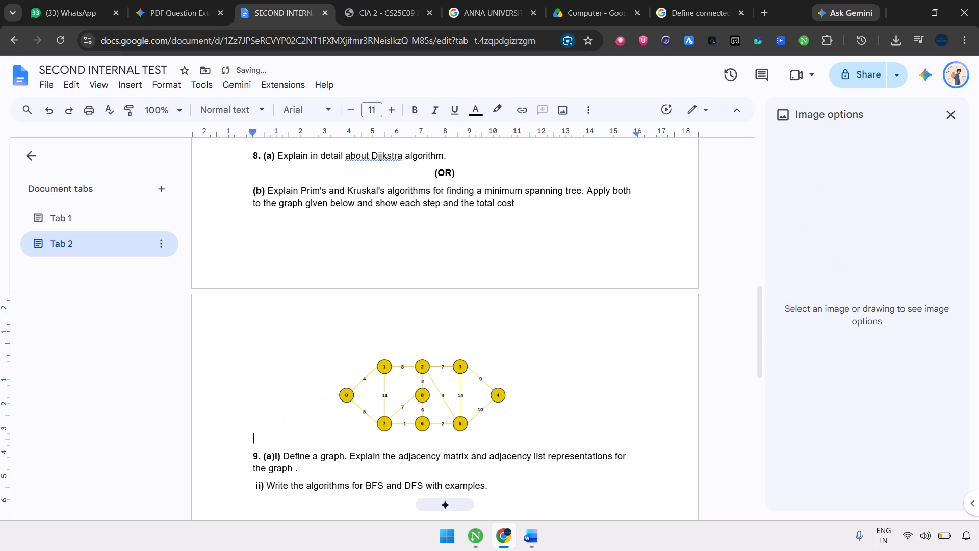
Indent part ii) of question 9 (a), about the BFS and DFS algorithms, slightly with extra spaces.
scroll(449, 424, left, 1)
scroll(449, 424, down, 2)
scroll(449, 424, up, 2)
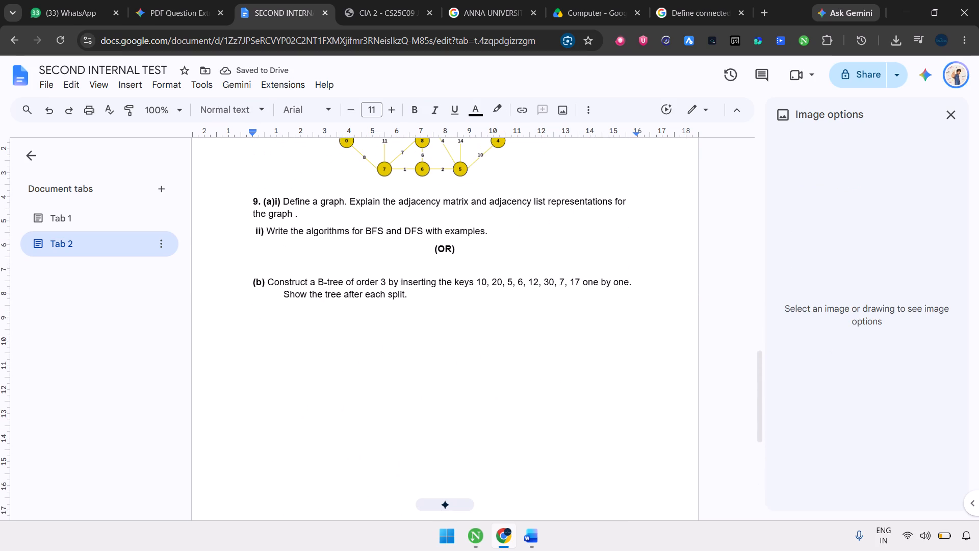
click(253, 232)
key(space)
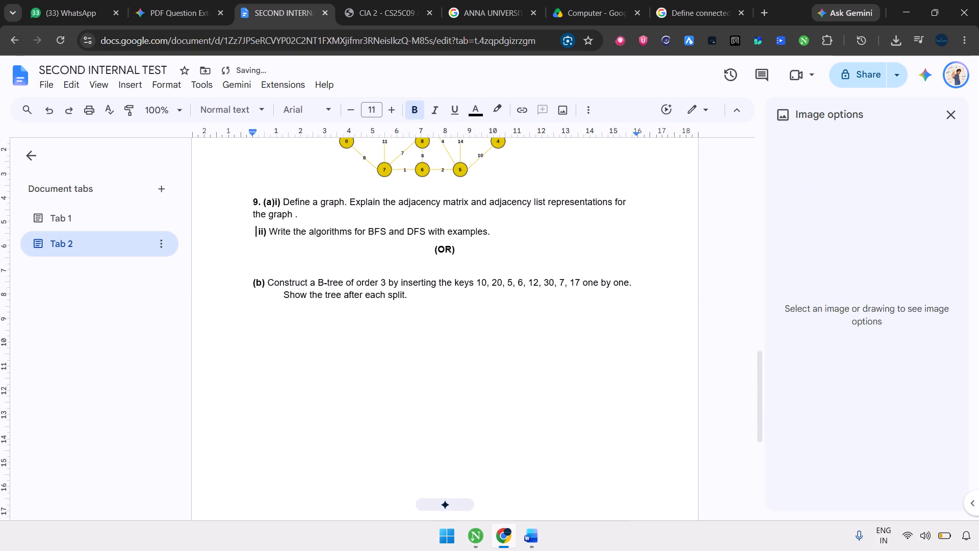
key(space)
key(BackSpace)
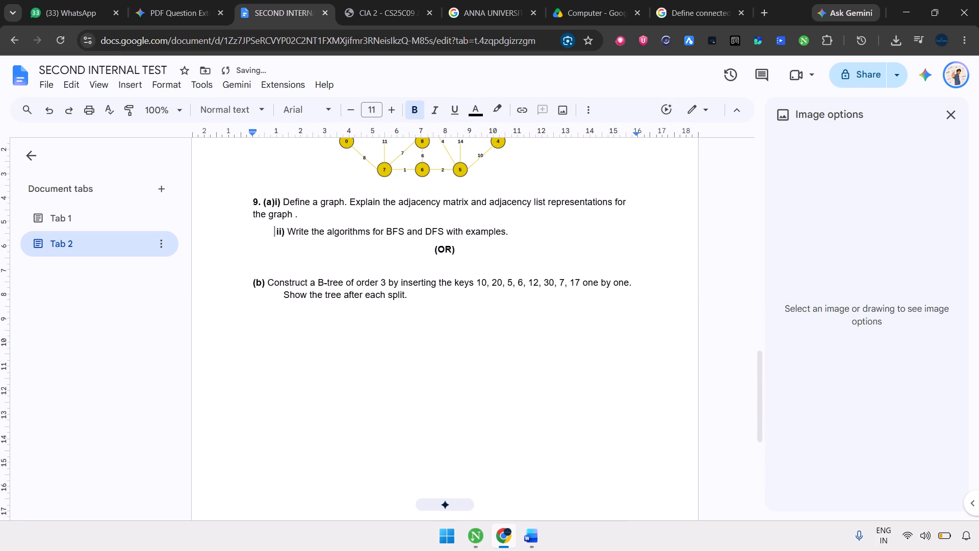
key(BackSpace)
key(BackSpace)
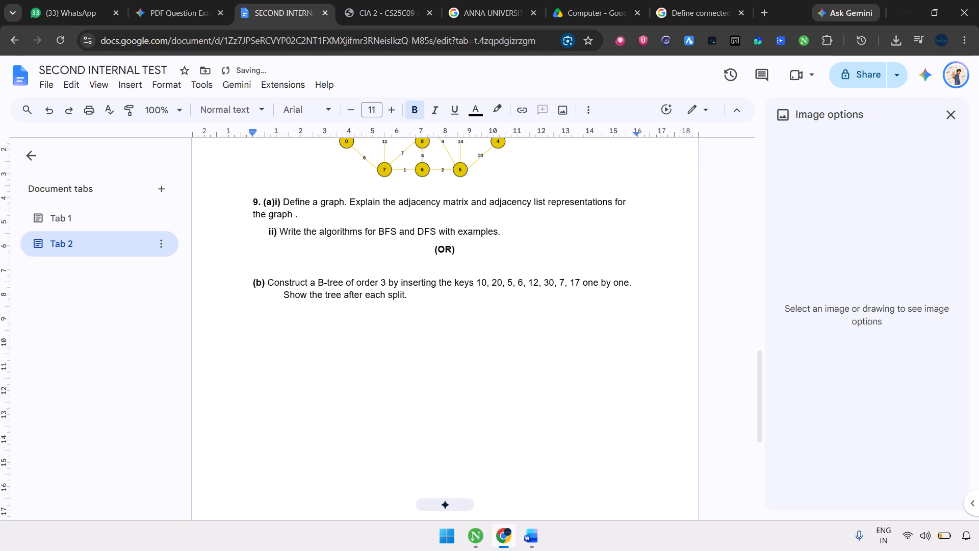
key(BackSpace)
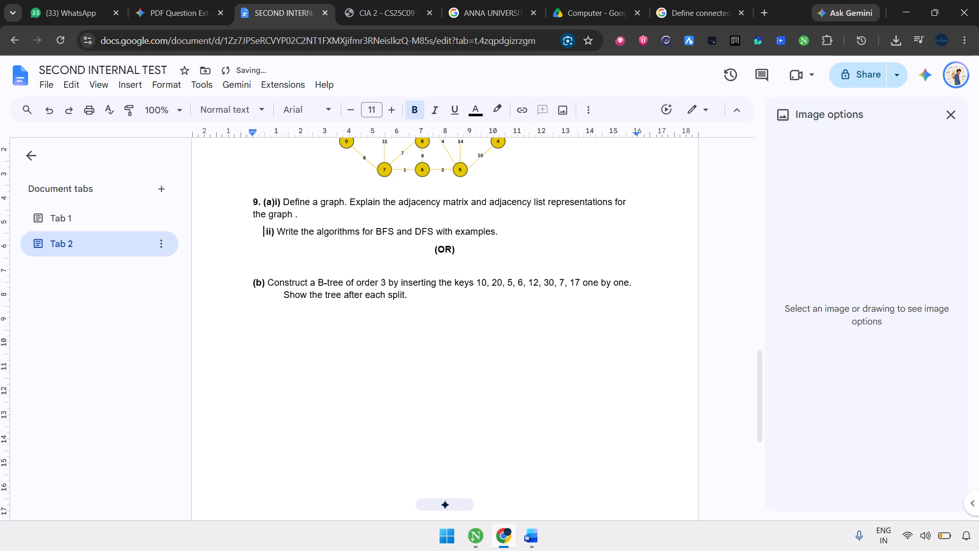
Delete the extra blank line above question 8 (a).
scroll(253, 232, up, 1)
scroll(257, 345, up, 1)
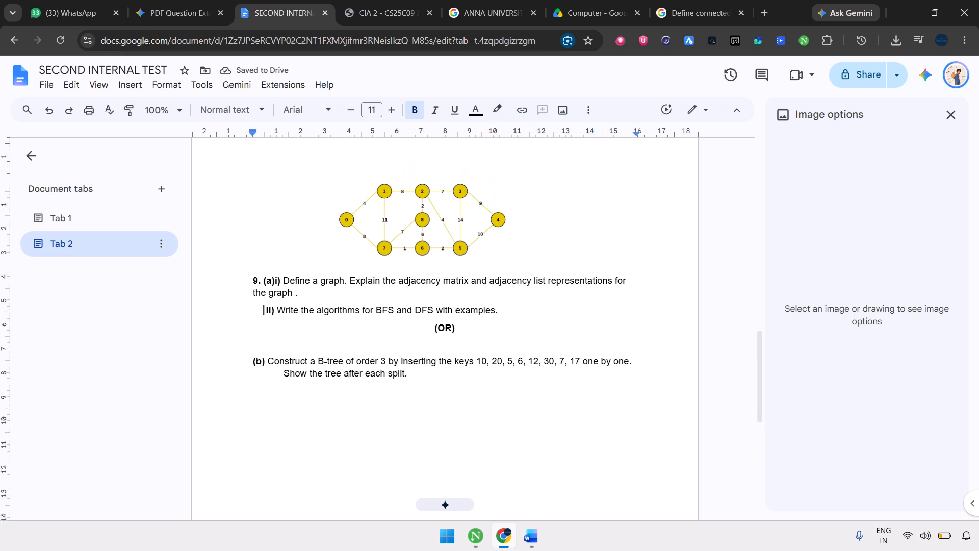
scroll(257, 345, up, 3)
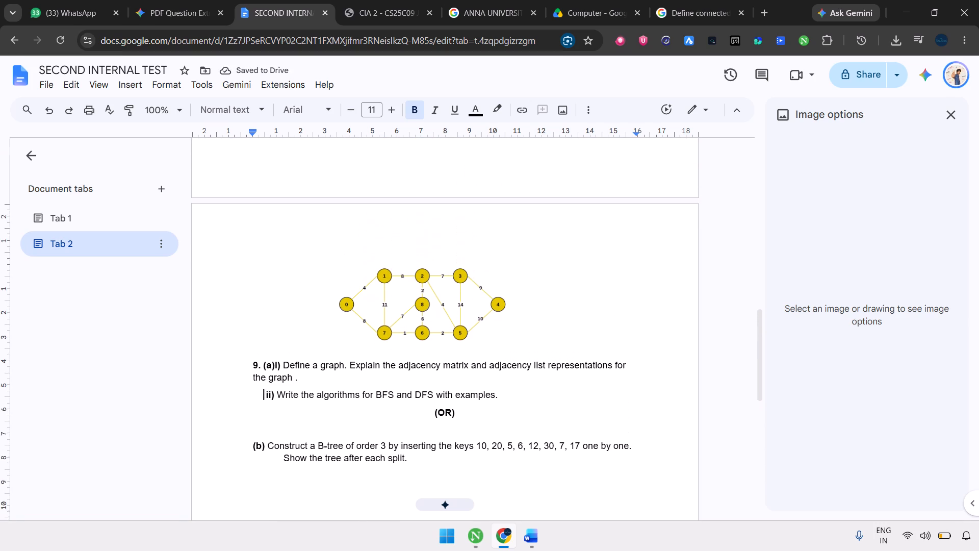
scroll(257, 345, up, 3)
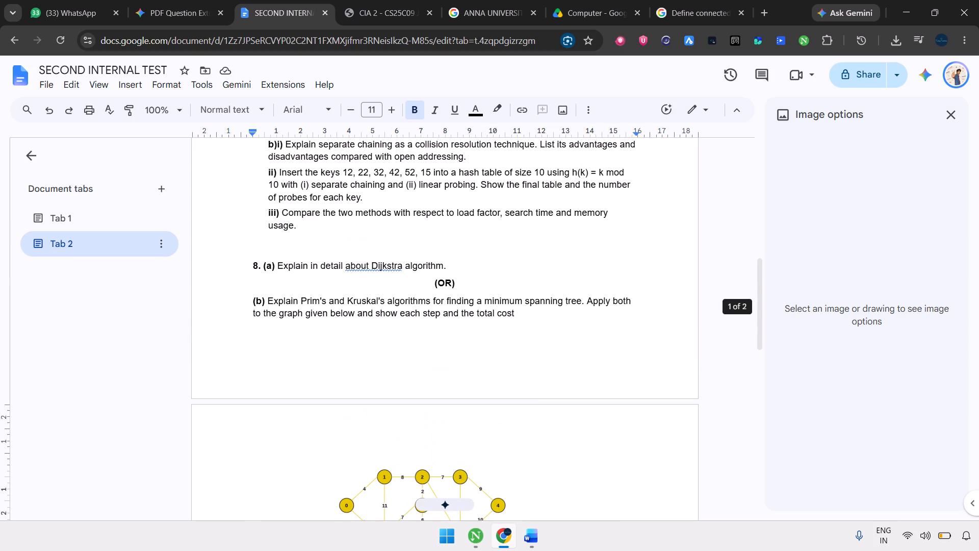
click(266, 253)
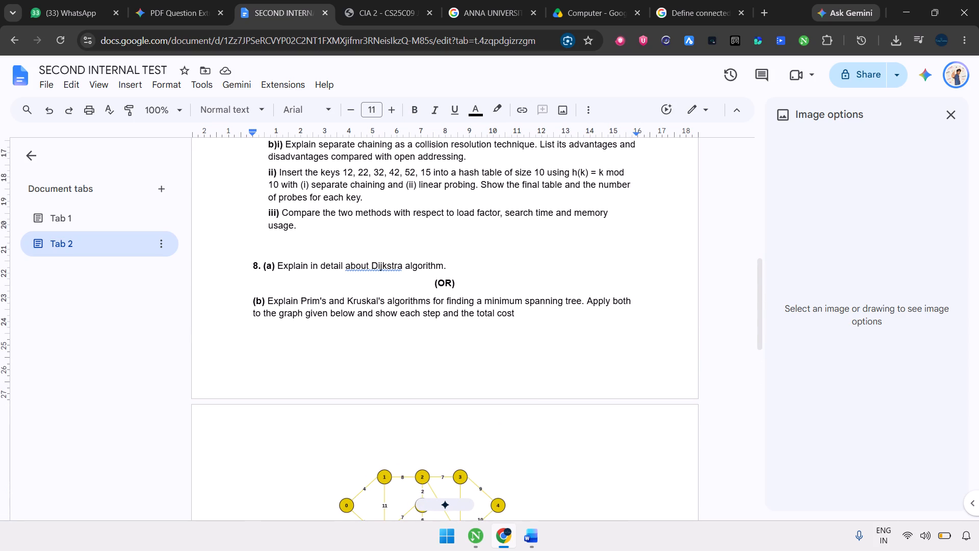
key(BackSpace)
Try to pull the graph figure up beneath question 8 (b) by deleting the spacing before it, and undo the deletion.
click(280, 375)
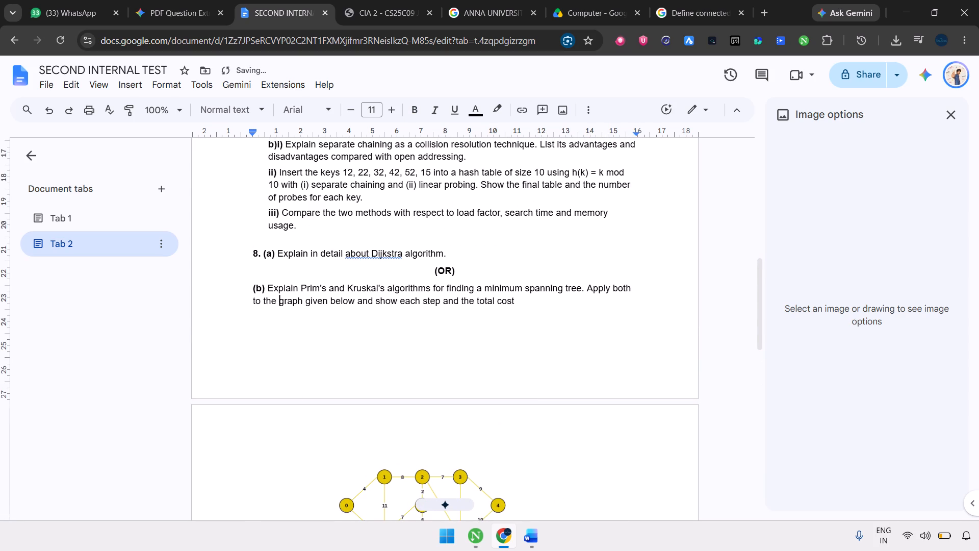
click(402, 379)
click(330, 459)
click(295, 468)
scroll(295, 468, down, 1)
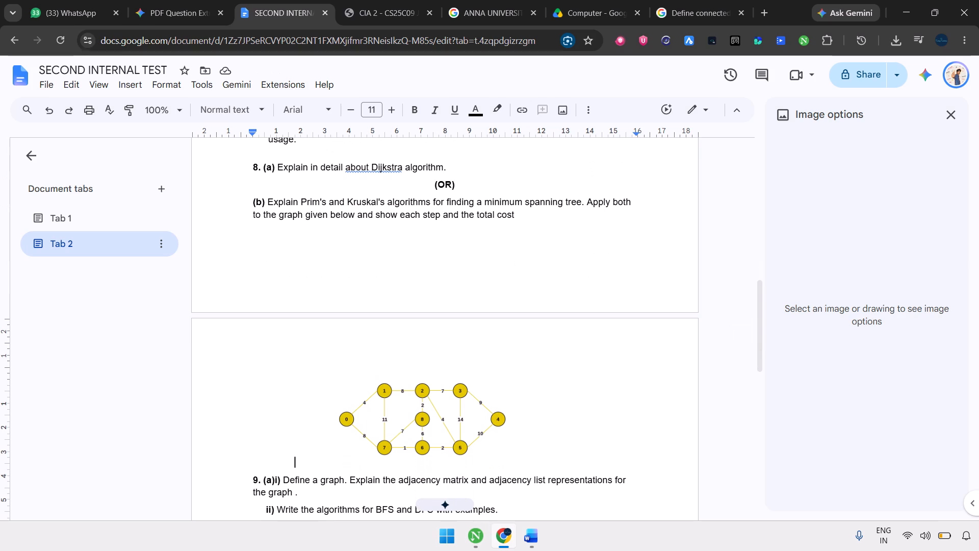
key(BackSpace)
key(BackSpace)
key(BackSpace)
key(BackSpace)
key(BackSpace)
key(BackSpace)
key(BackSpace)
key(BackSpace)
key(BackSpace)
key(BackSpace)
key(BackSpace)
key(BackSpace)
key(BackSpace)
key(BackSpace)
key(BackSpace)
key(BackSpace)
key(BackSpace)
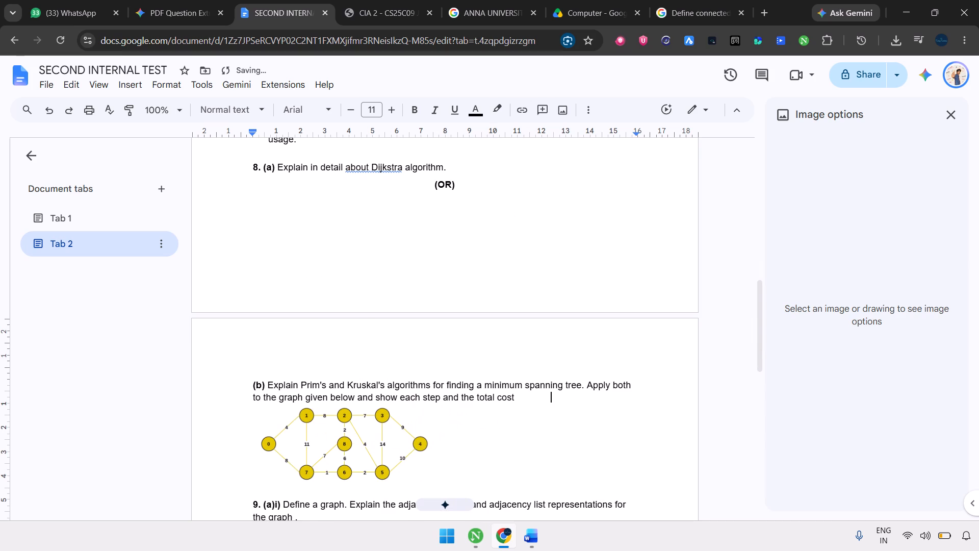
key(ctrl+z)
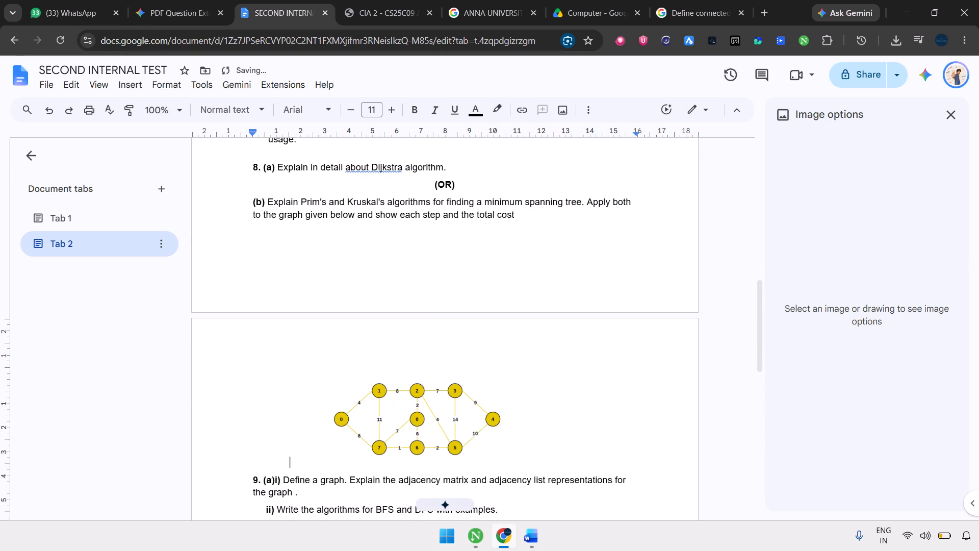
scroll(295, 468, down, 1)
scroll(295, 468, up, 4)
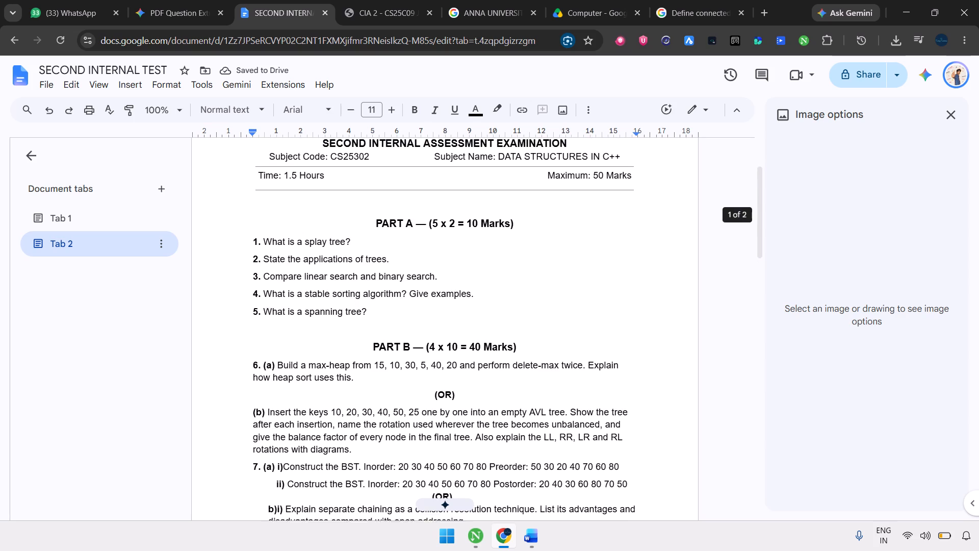
Delete the extra blank lines above the PART A and PART B headings.
click(264, 202)
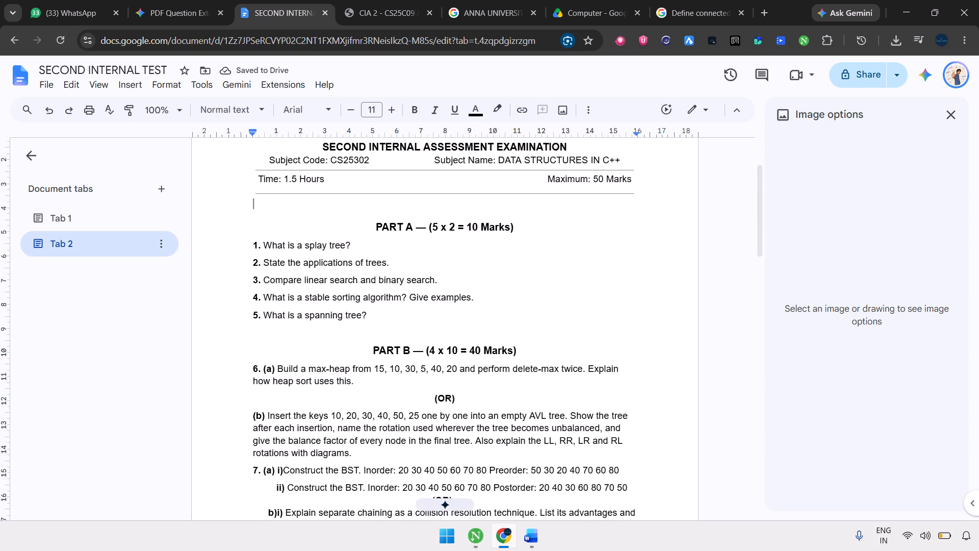
key(BackSpace)
scroll(95, 303, down, 1)
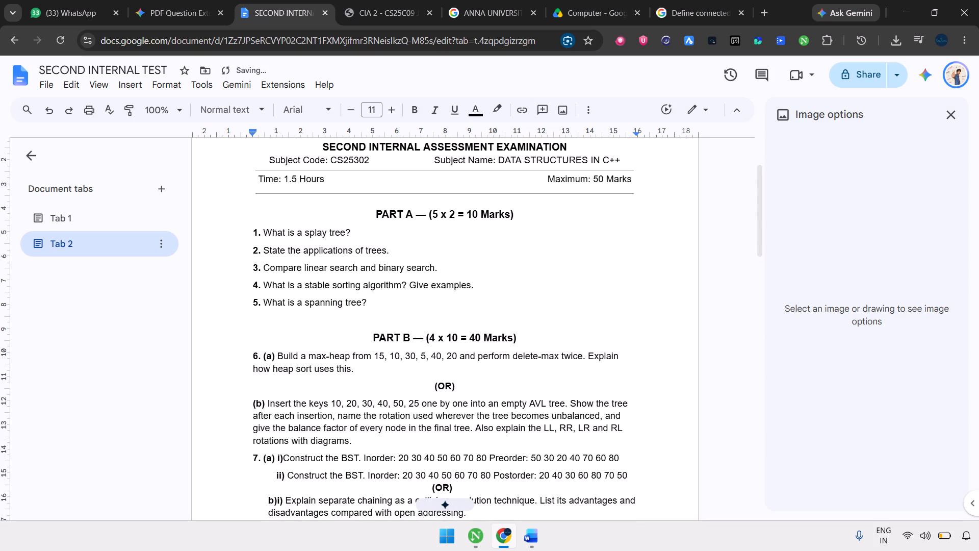
click(249, 317)
key(BackSpace)
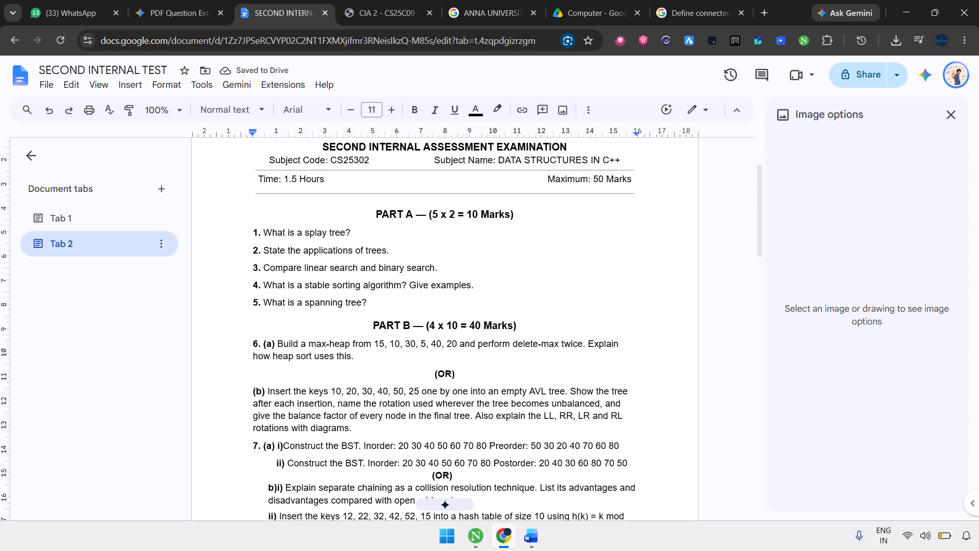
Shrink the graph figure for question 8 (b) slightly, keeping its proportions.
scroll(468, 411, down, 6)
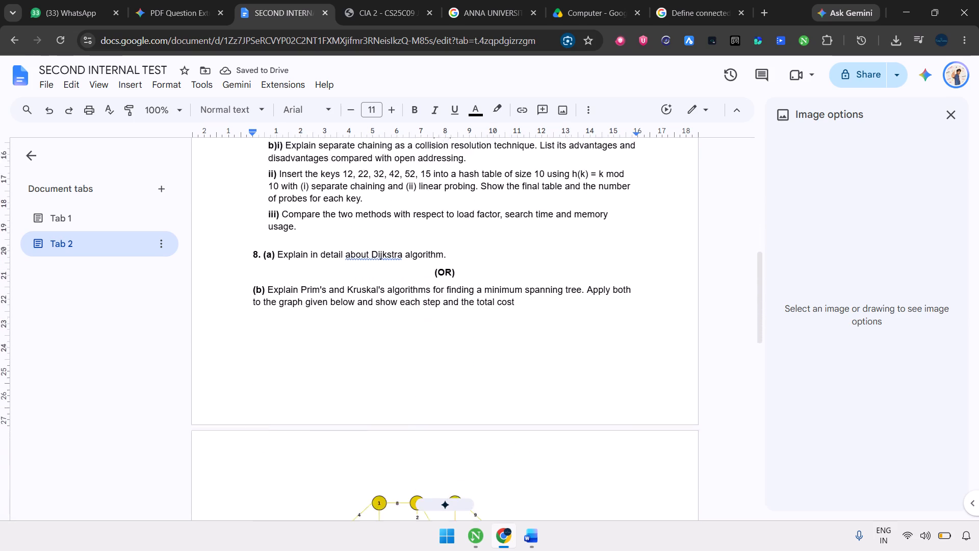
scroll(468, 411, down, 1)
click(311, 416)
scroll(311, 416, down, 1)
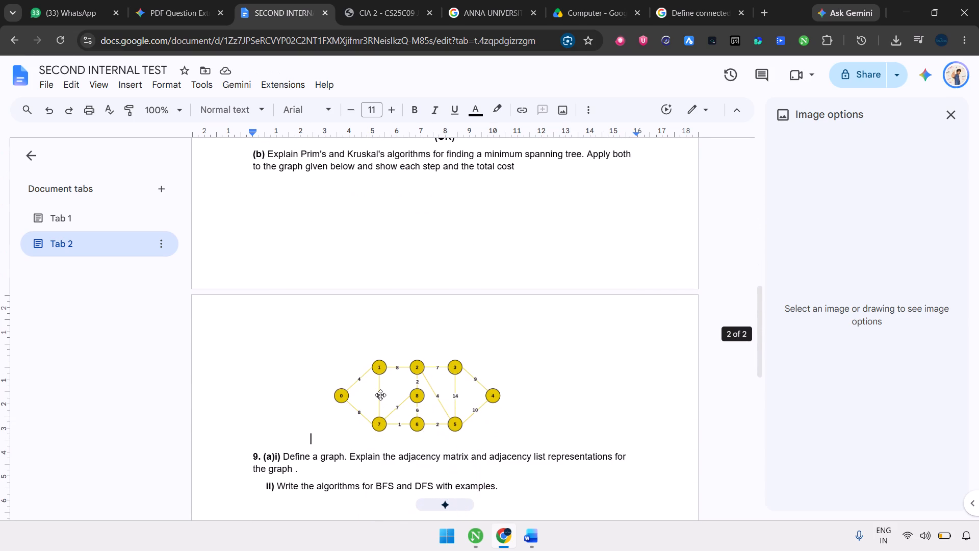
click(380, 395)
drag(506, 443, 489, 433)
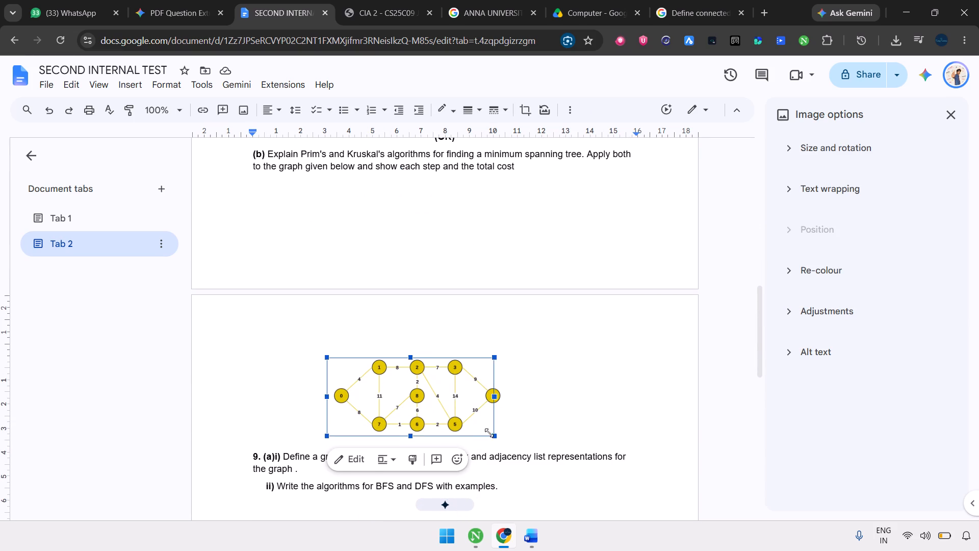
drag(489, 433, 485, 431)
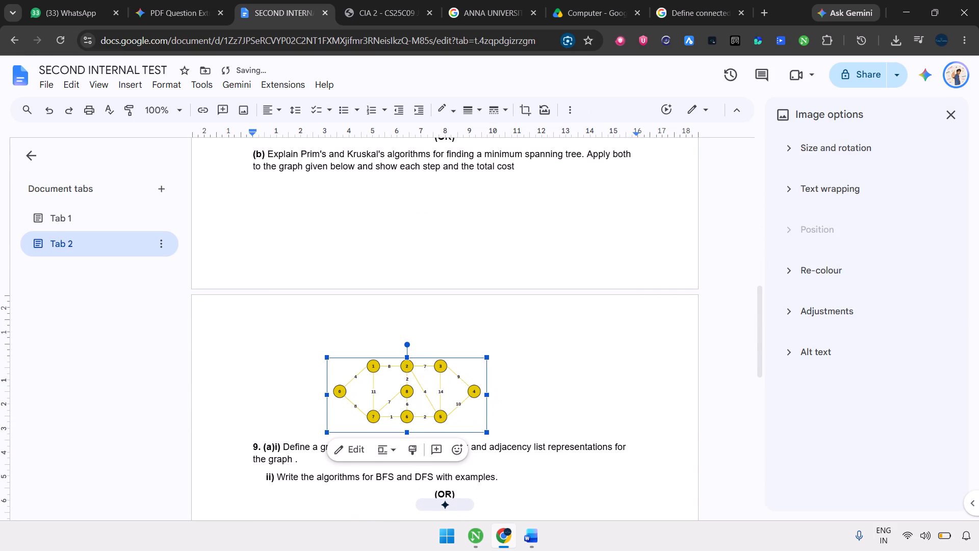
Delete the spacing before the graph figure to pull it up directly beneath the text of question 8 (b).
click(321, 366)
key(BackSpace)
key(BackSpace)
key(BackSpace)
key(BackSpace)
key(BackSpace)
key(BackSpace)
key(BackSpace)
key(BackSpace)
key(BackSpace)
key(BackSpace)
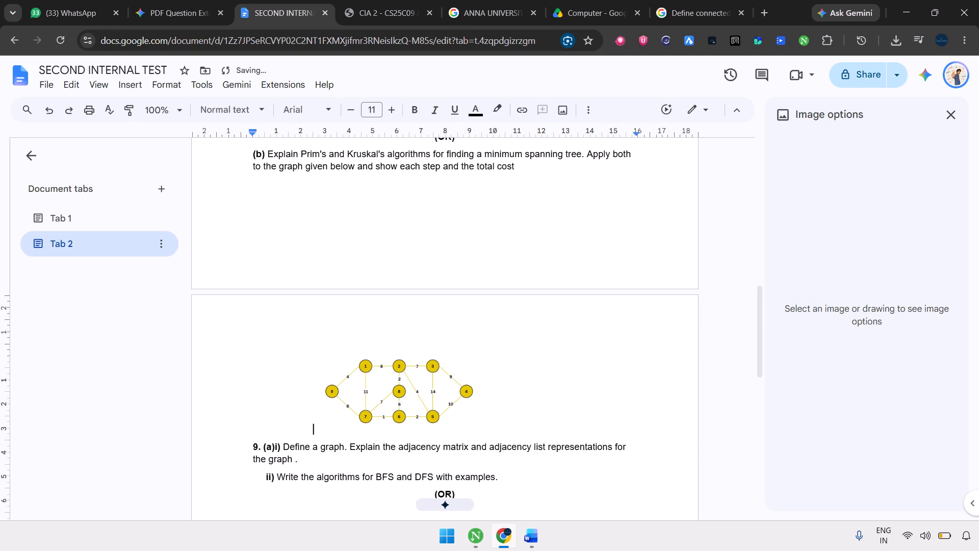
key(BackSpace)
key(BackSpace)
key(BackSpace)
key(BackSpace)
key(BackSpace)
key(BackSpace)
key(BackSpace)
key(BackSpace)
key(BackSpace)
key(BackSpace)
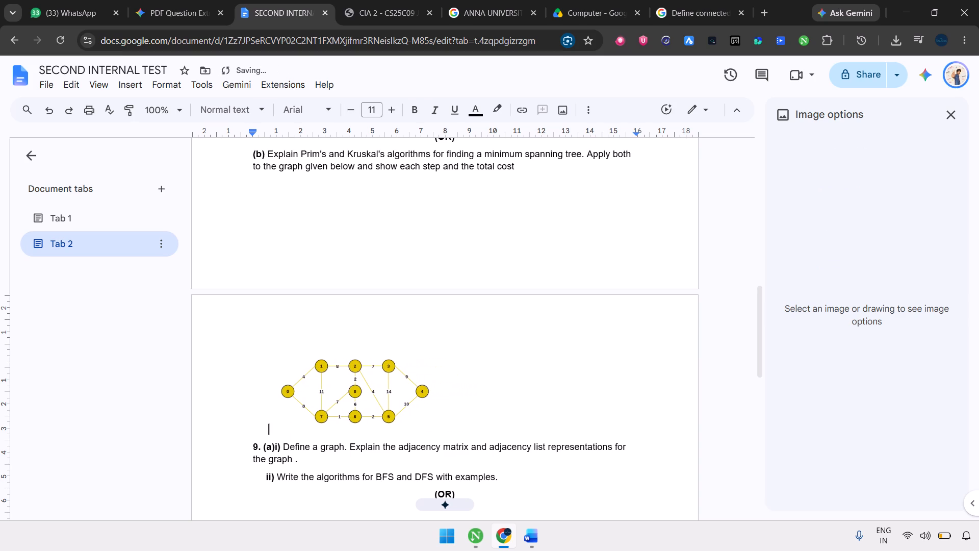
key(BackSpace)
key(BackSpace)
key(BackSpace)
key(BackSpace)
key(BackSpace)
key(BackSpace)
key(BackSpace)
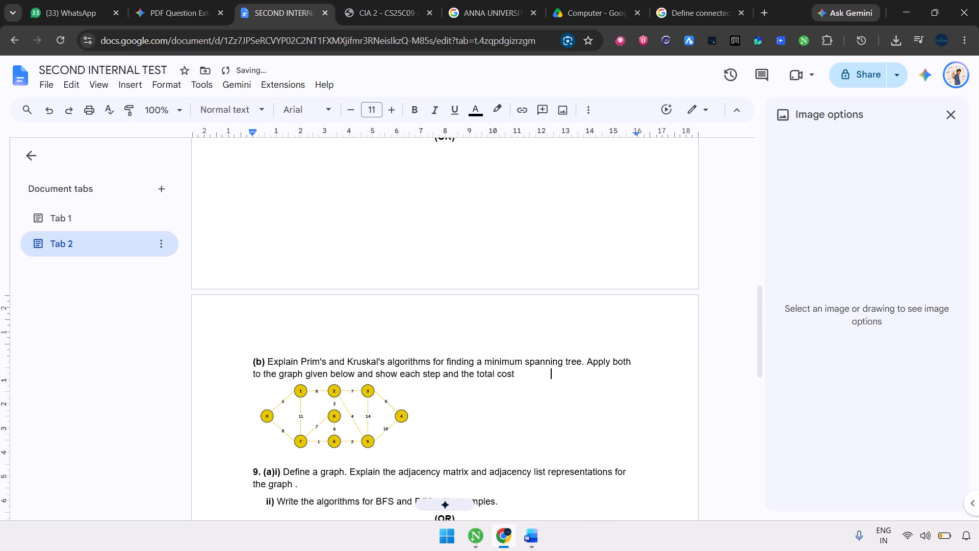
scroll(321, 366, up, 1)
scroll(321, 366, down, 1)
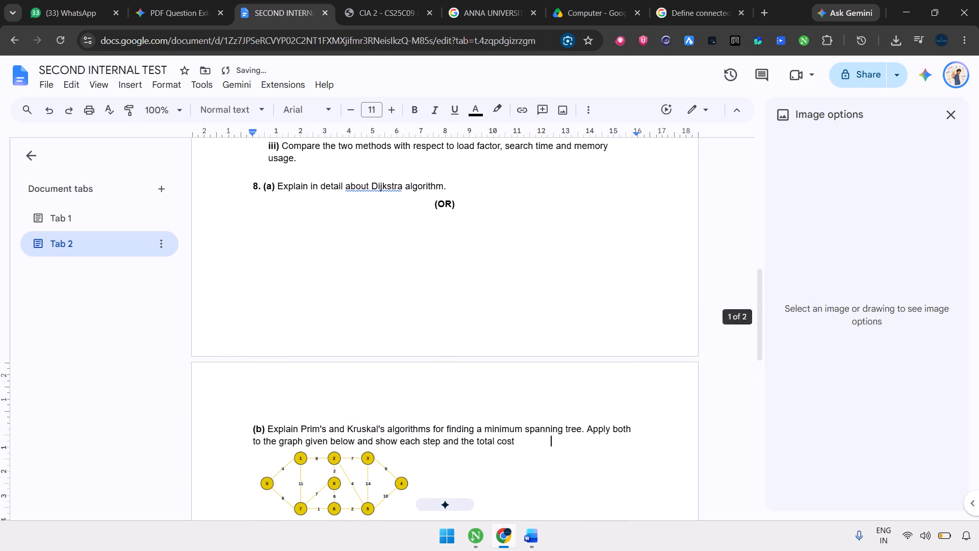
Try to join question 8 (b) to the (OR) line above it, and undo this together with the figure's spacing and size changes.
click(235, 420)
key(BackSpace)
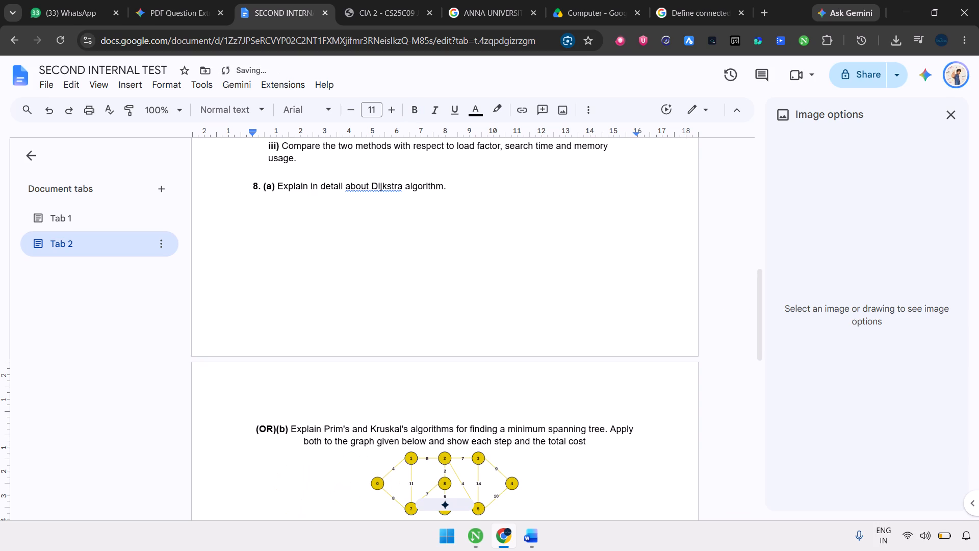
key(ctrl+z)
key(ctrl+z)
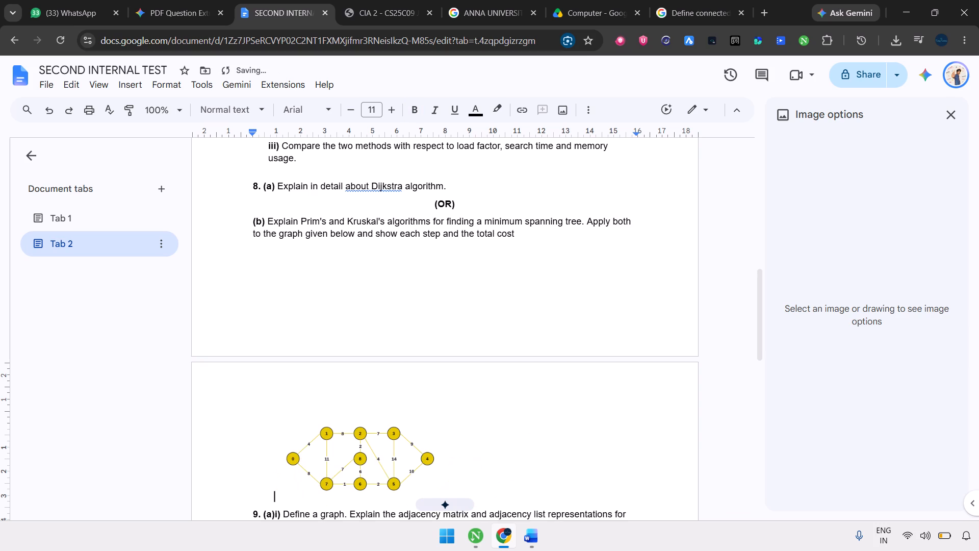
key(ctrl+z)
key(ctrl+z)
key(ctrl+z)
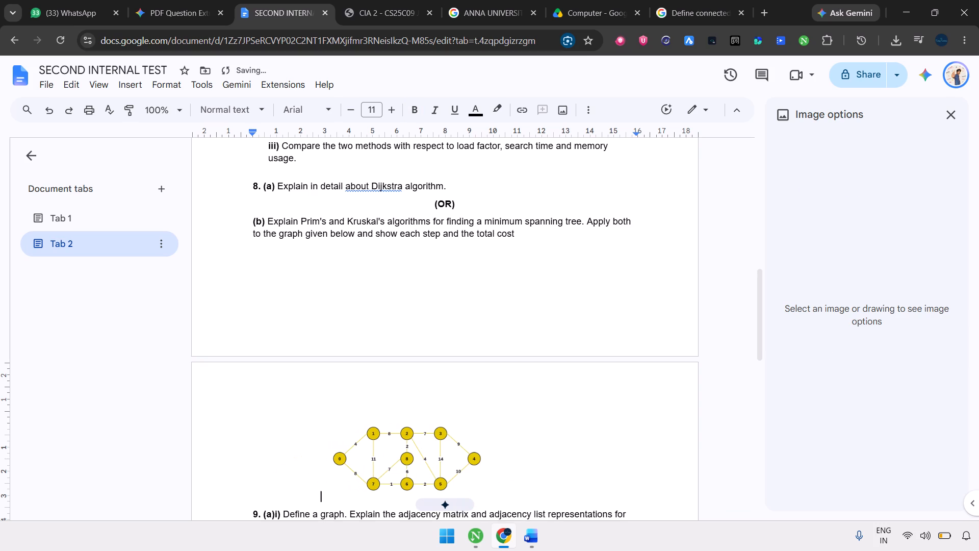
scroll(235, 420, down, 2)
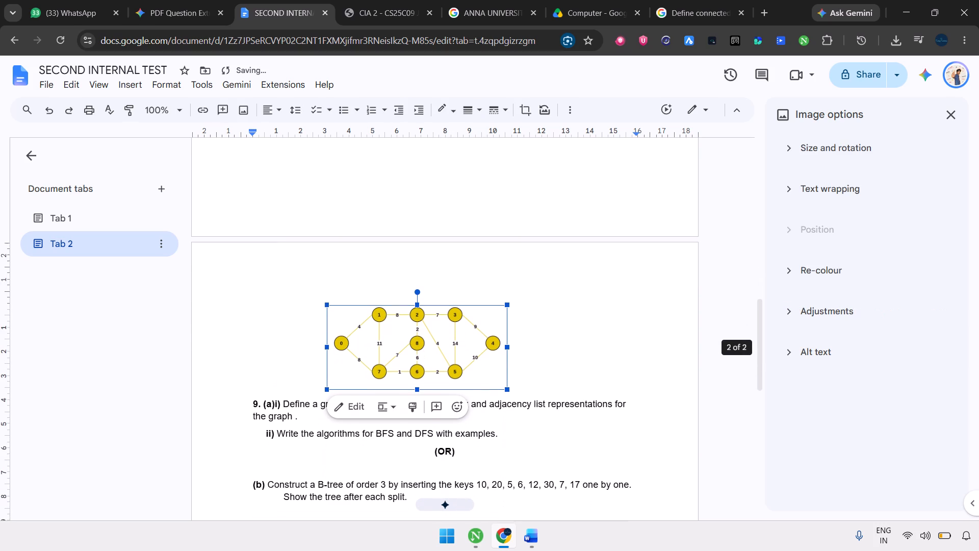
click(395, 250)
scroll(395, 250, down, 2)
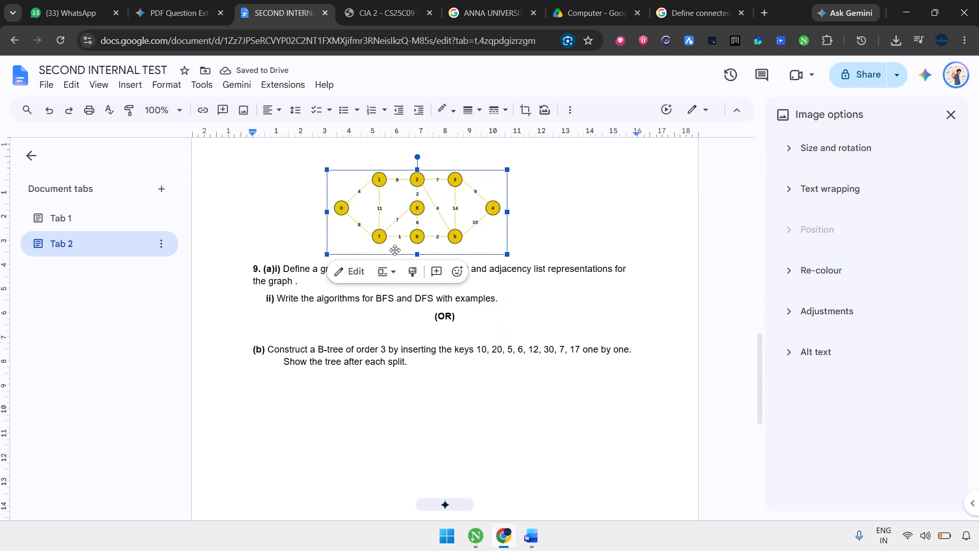
Delete the blank line between the (OR) line and question 9 (b).
drag(490, 339, 462, 312)
click(462, 312)
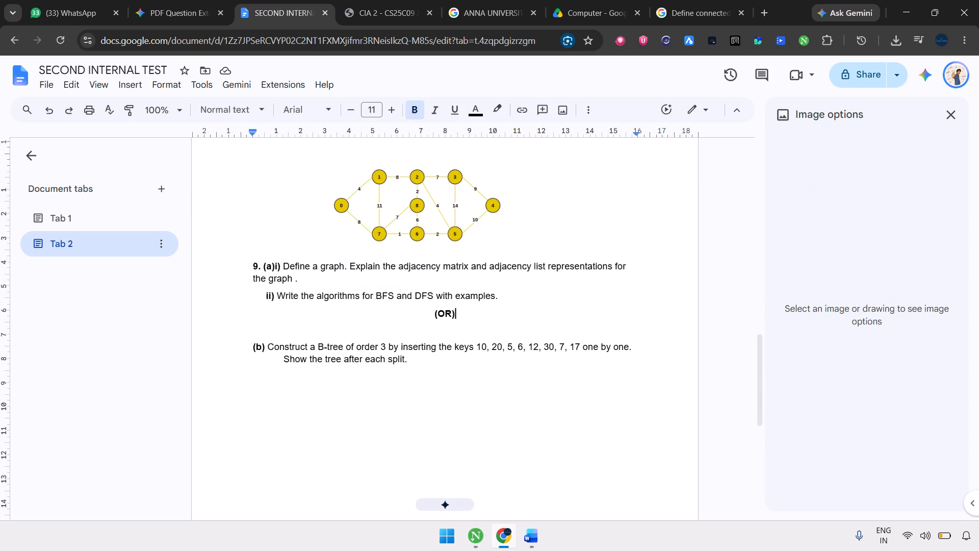
click(510, 300)
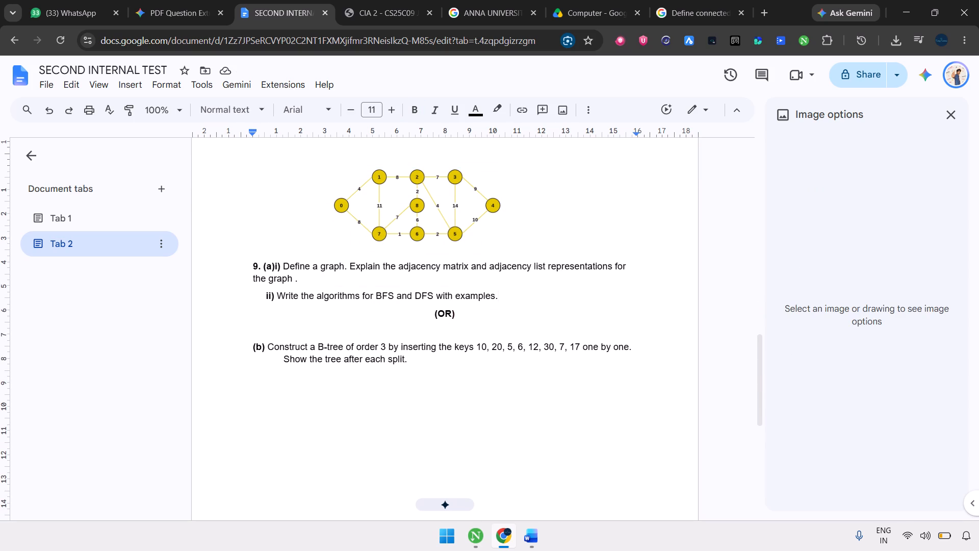
click(248, 332)
key(BackSpace)
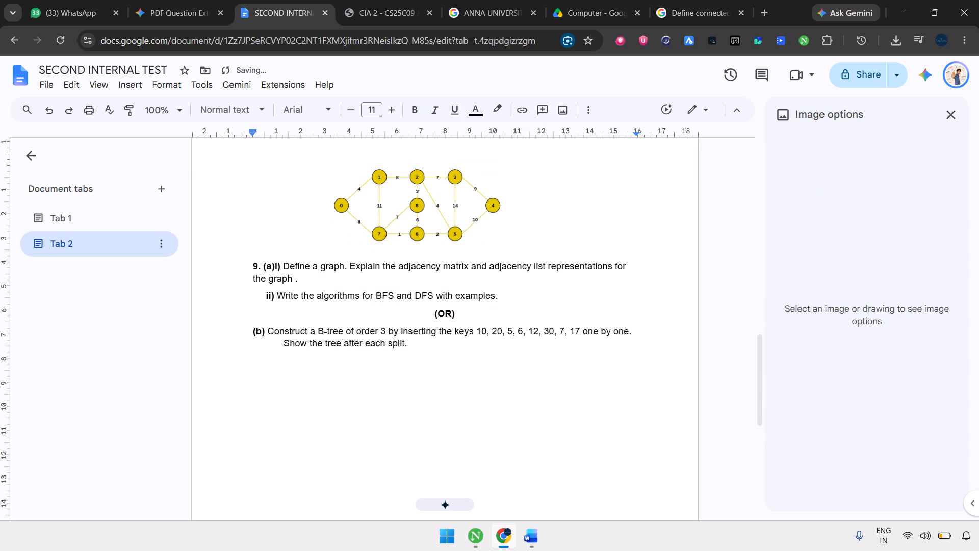
Look over the exam paper from the header to question 9 to check the layout and spacing on both pages.
scroll(248, 332, up, 2)
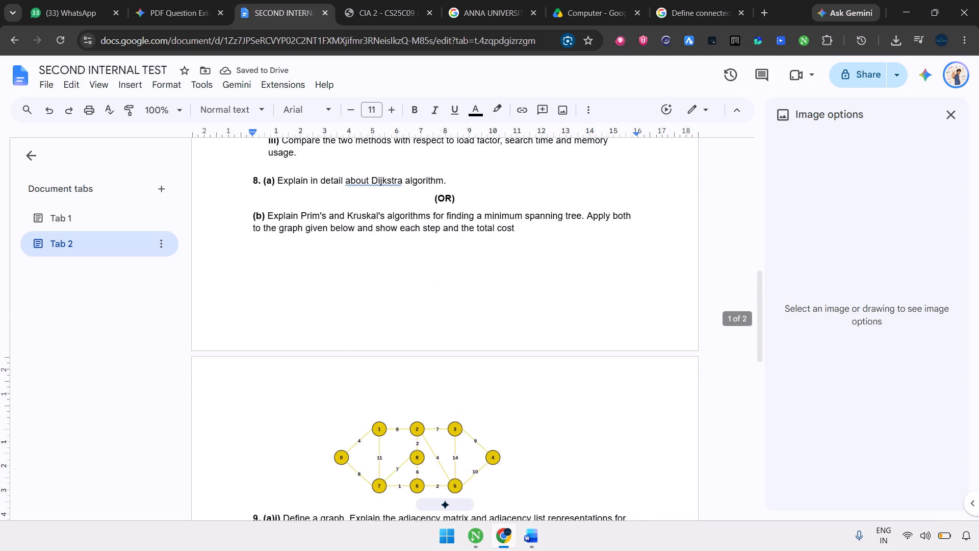
scroll(415, 220, up, 1)
scroll(256, 263, up, 2)
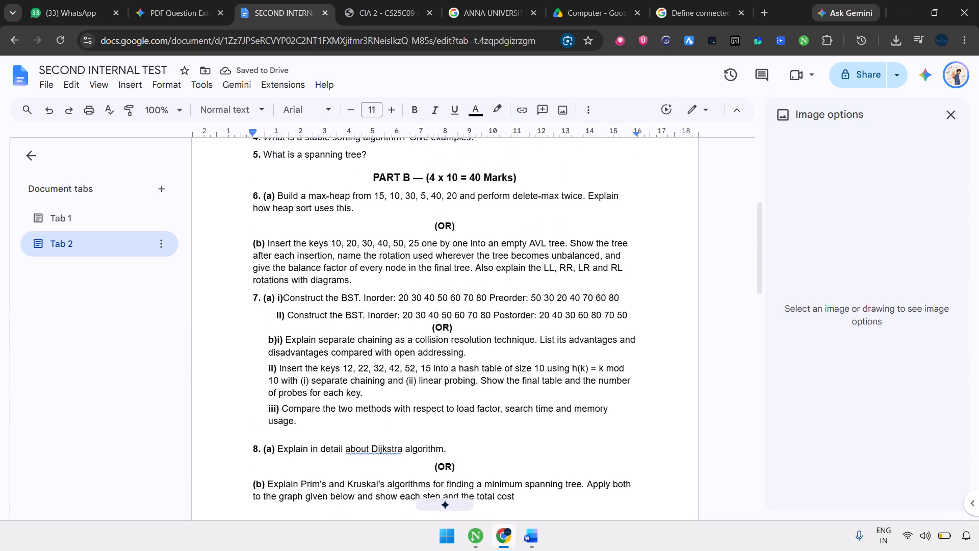
scroll(256, 263, up, 2)
scroll(256, 263, down, 7)
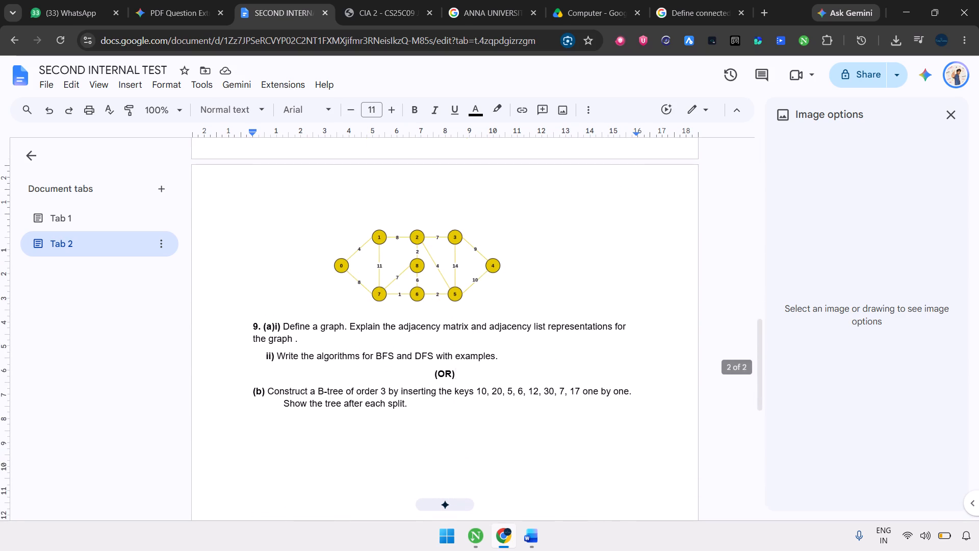
scroll(256, 263, down, 2)
scroll(256, 263, up, 5)
scroll(256, 263, down, 5)
scroll(256, 263, up, 2)
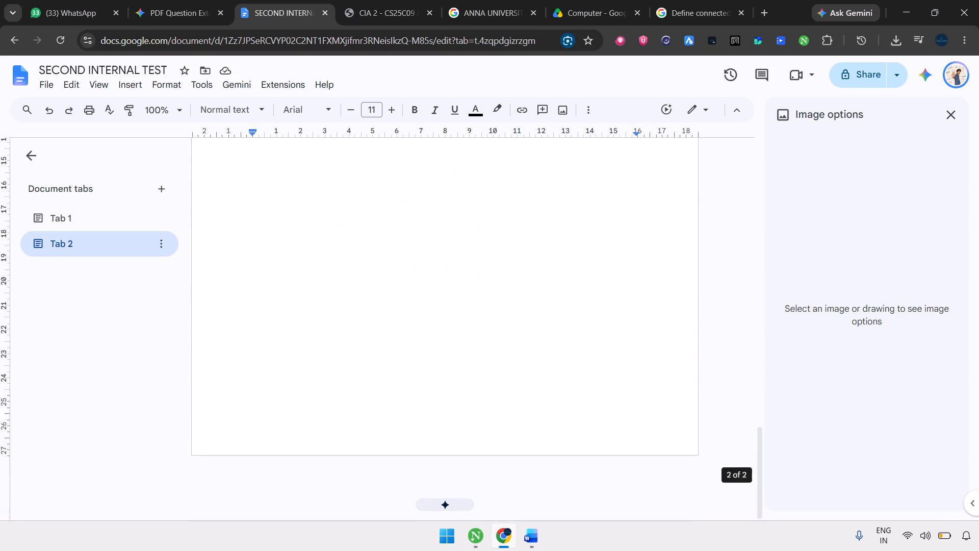
scroll(256, 263, up, 10)
scroll(255, 257, down, 1)
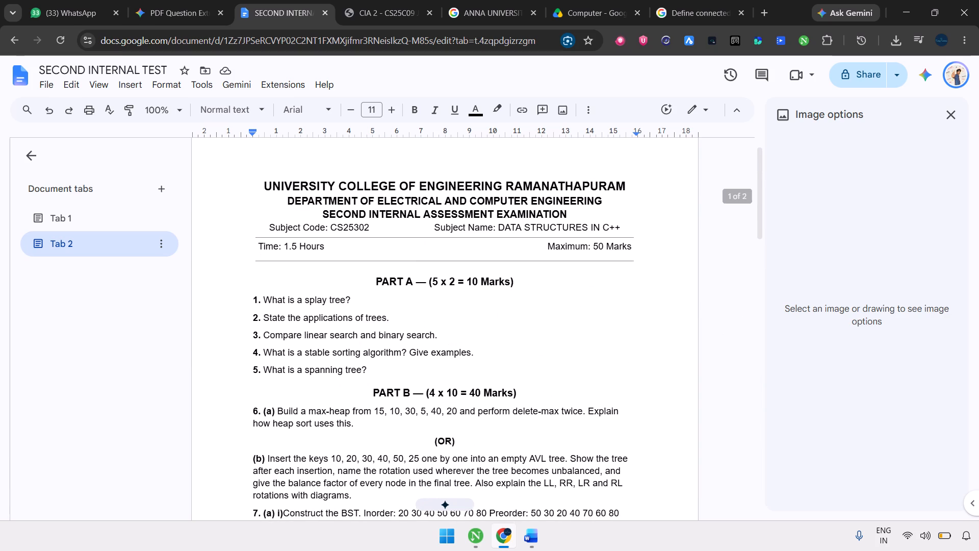
Download the current tab of the exam paper as a Microsoft Word (.docx) file.
click(53, 88)
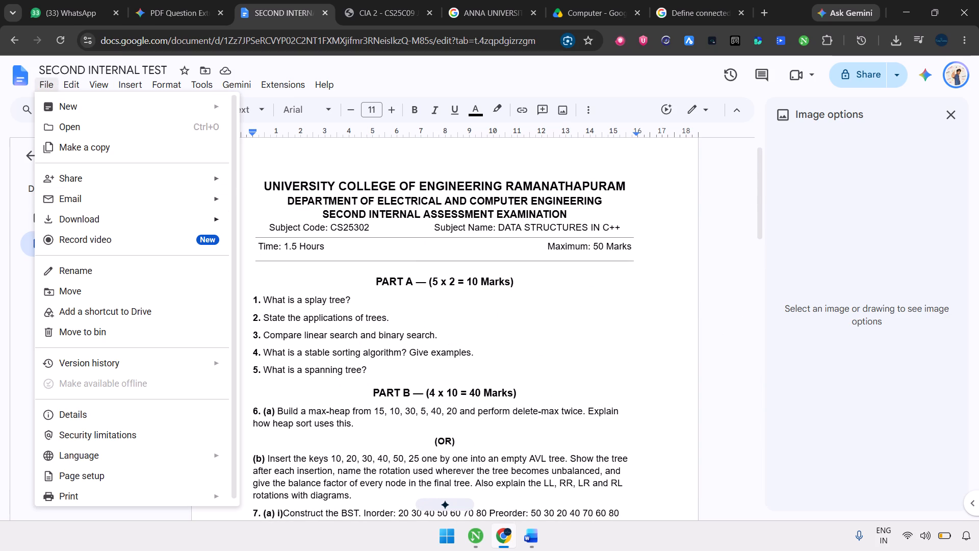
scroll(365, 268, down, 3)
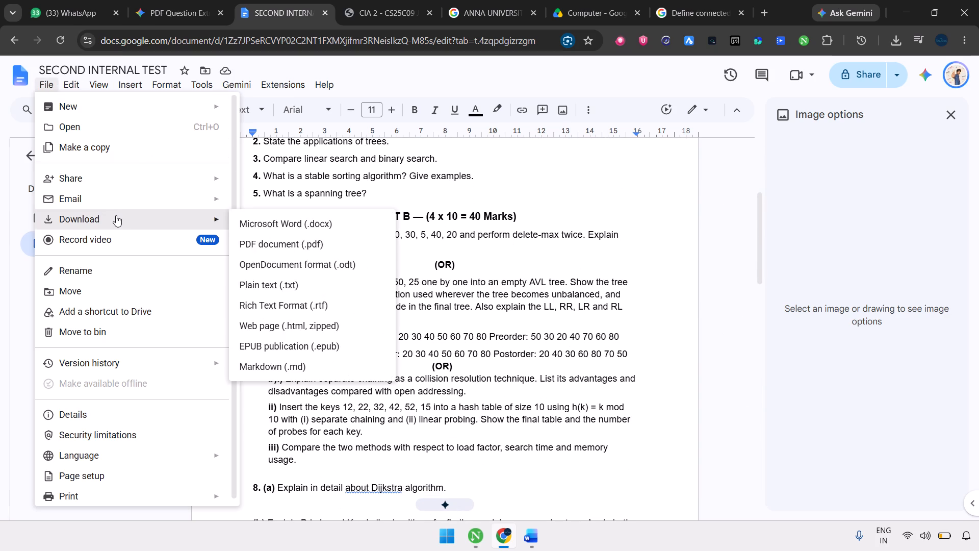
click(260, 231)
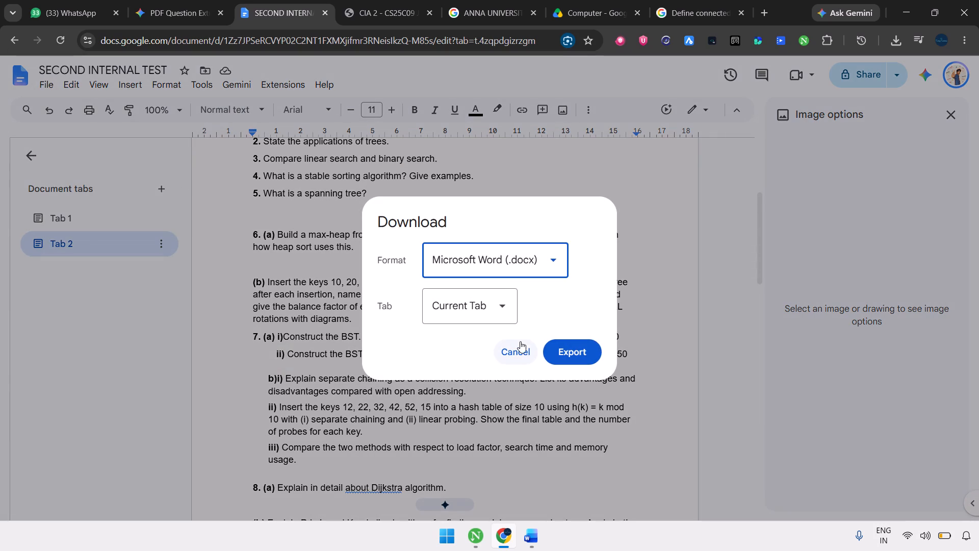
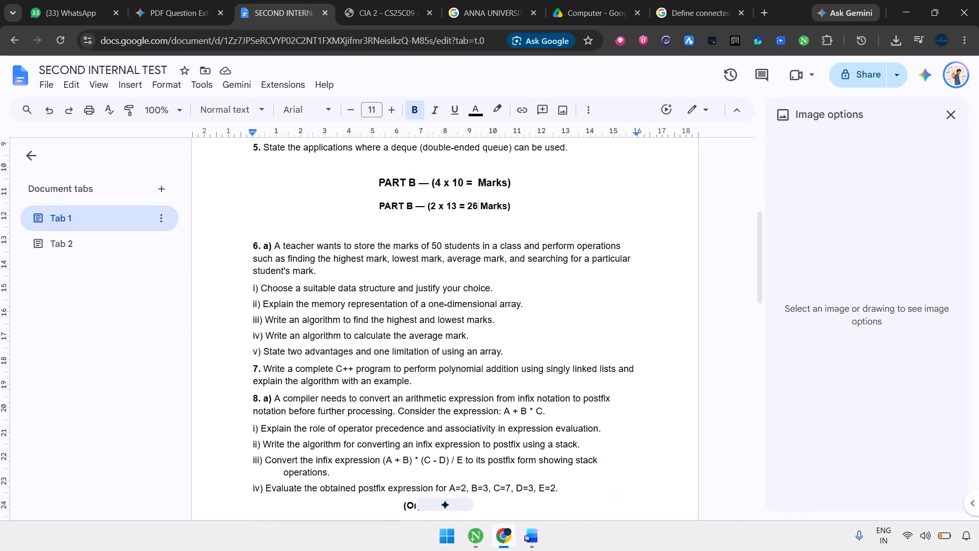
Review the Part B questions 6 to 8 in Tab 1, and return to the version of the paper in Tab 2.
scroll(430, 300, down, 1)
drag(89, 260, 95, 253)
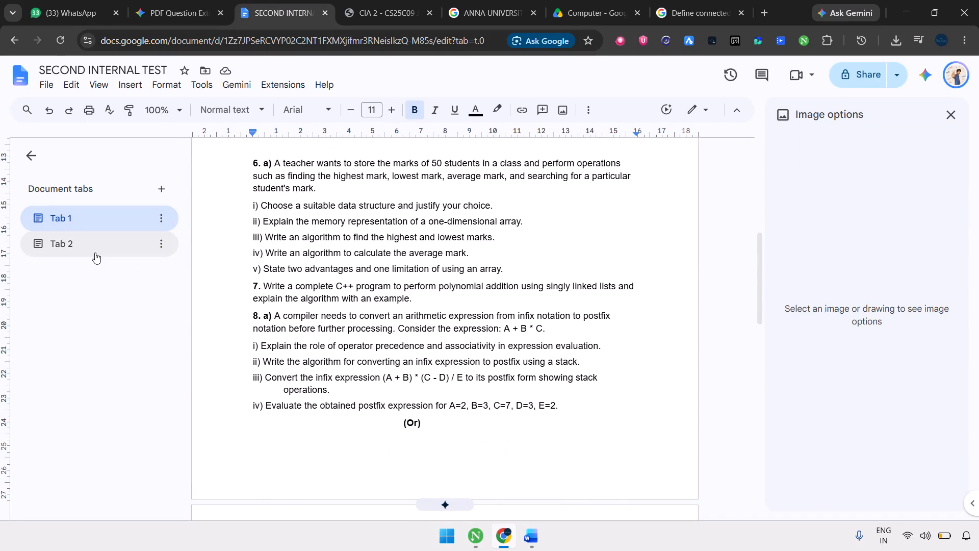
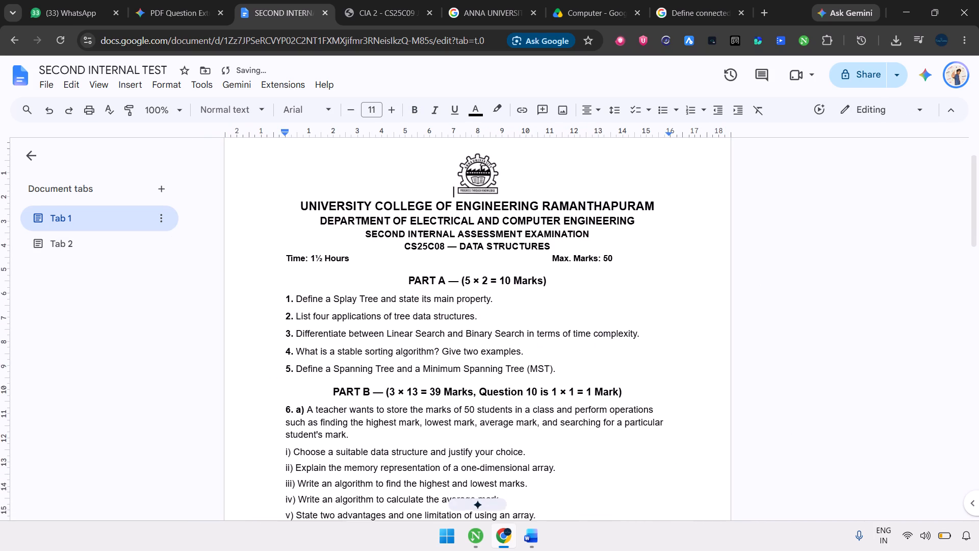
scroll(552, 393, down, 1)
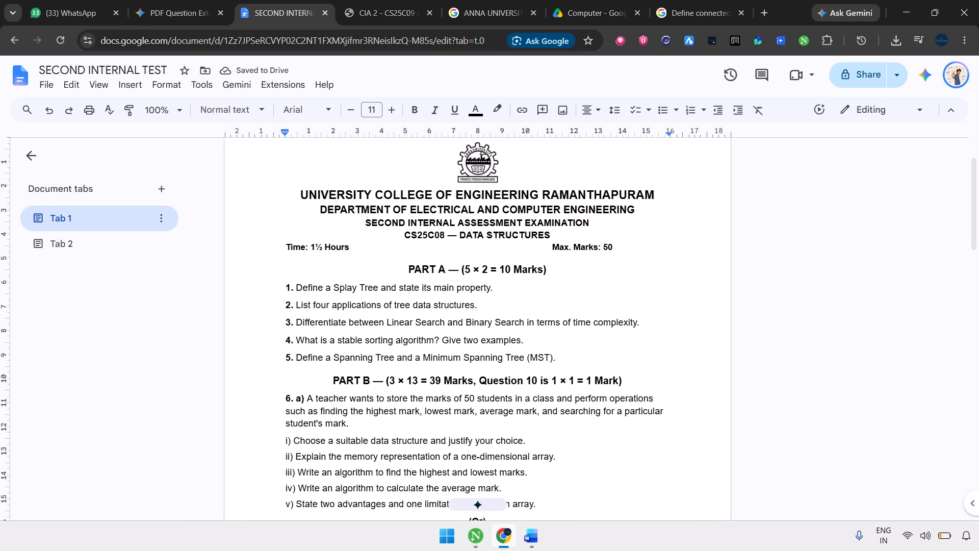
click(447, 237)
key(BackSpace)
key(BackSpace)
key(BackSpace)
key(BackSpace)
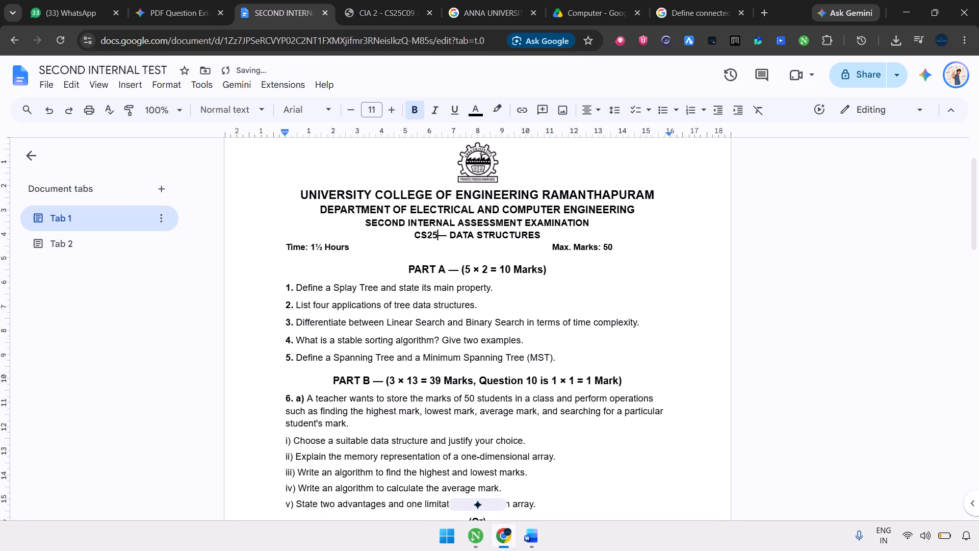
text(302)
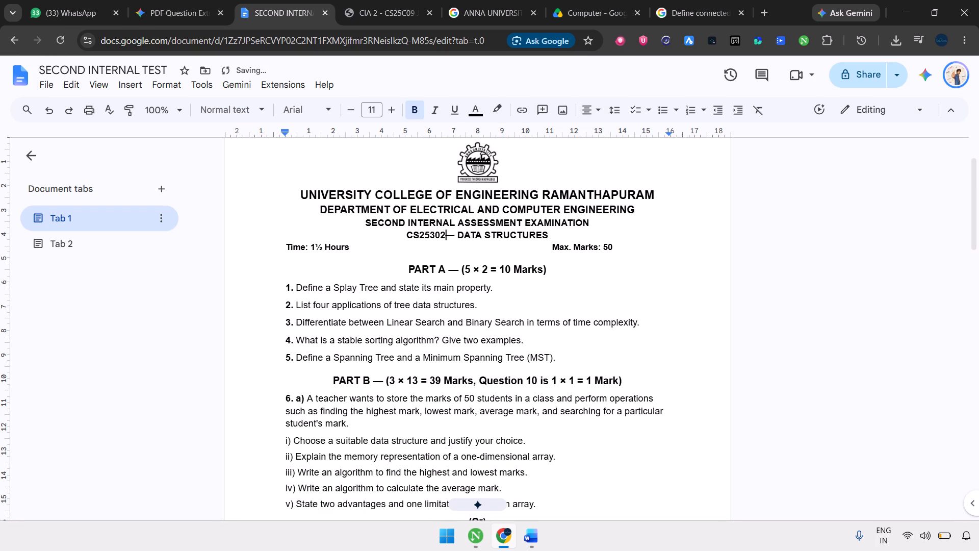
Remove bold from the subject line, the exam time and the maximum marks in the paper's header.
drag(557, 236, 392, 239)
click(410, 103)
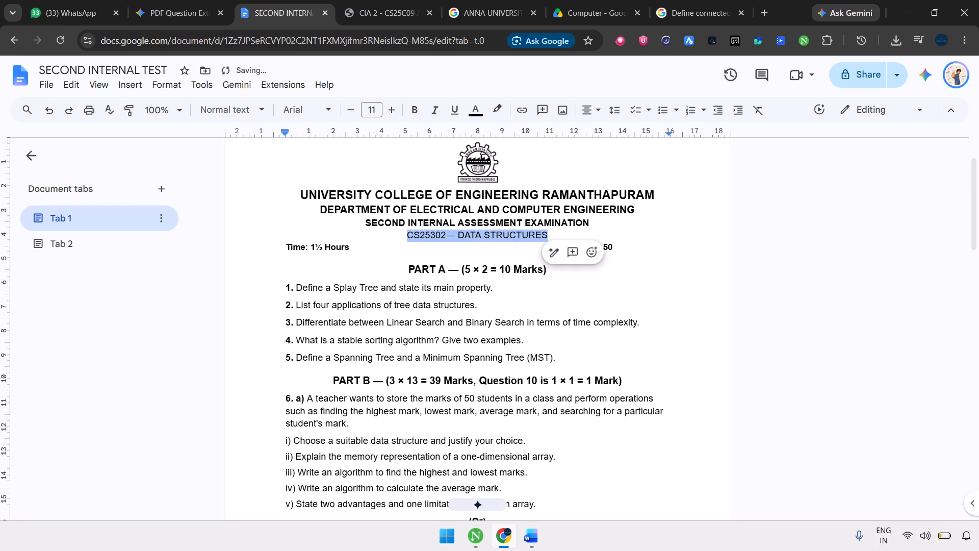
drag(354, 250, 286, 251)
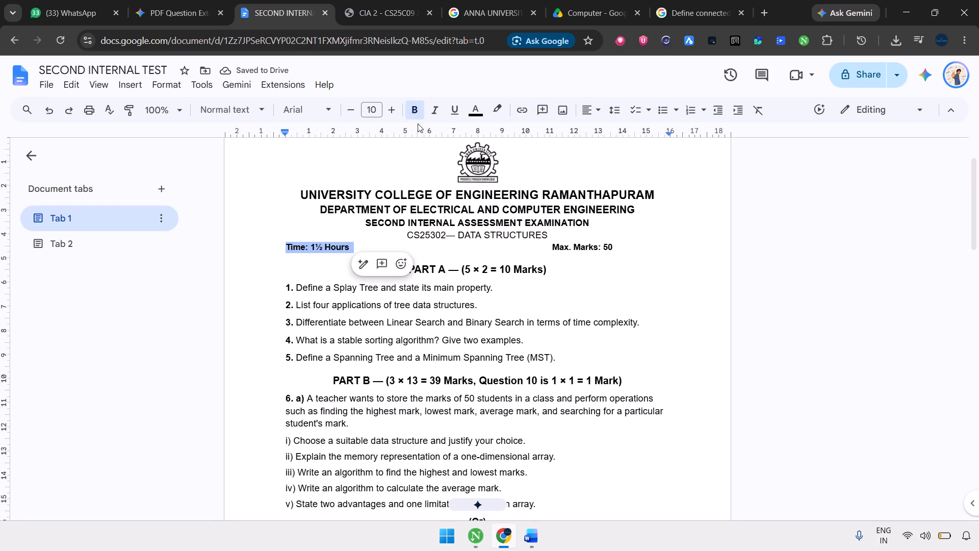
click(417, 112)
drag(625, 248, 540, 249)
click(417, 114)
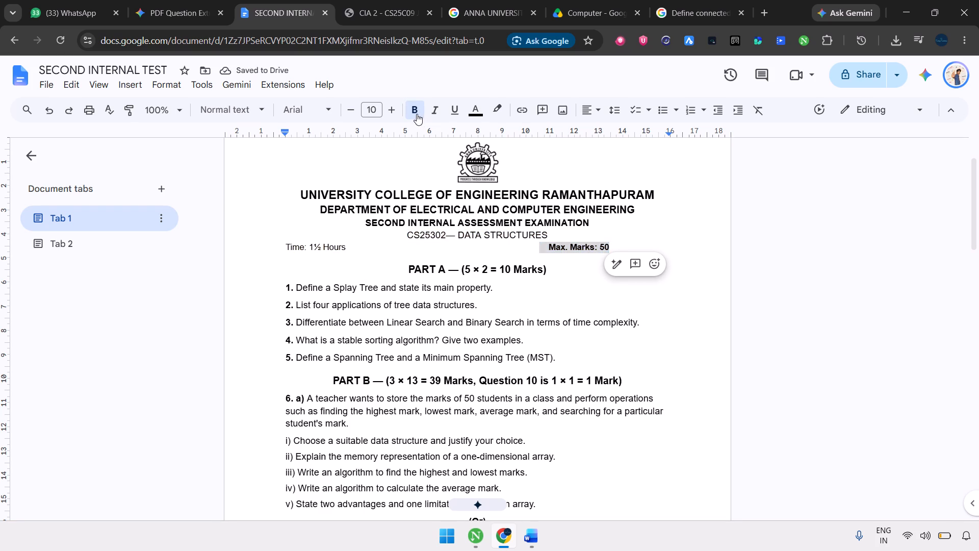
Change "Max." to "Maximum" in the marks label of the header.
click(564, 251)
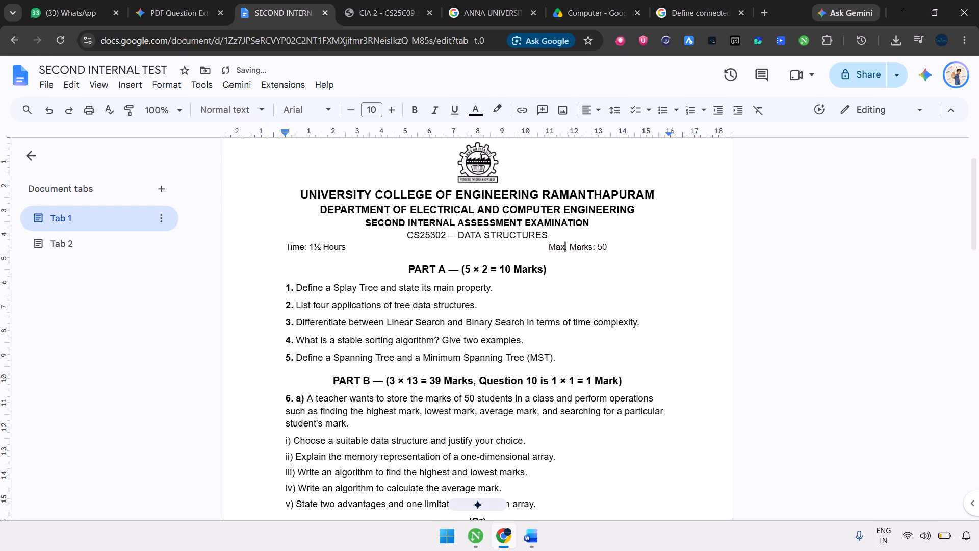
click(567, 251)
key(BackSpace)
text(imum)
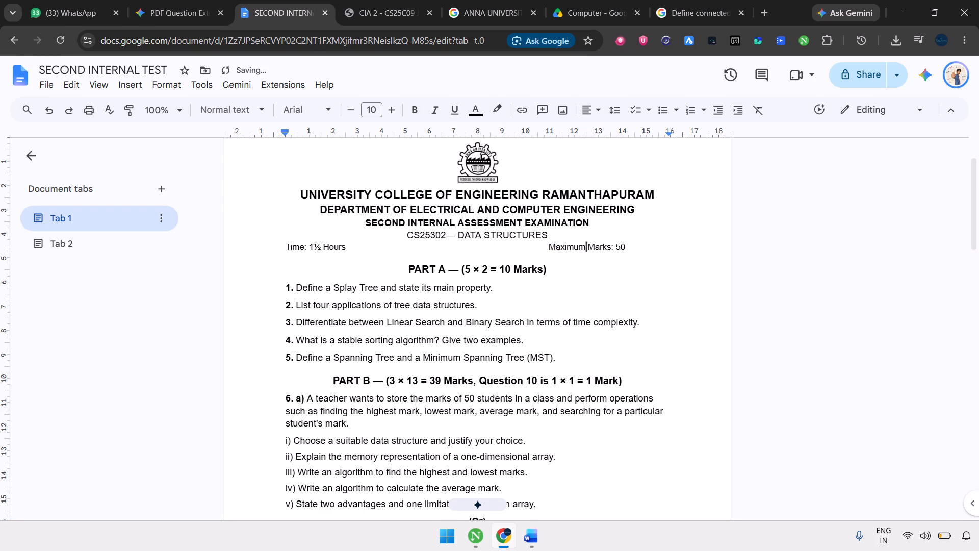
Set the exam time in Tab 1's header to 1.5 Hours, using Tab 2's header as the reference.
click(321, 247)
key(Right)
key(Right)
key(Right)
key(Right)
click(54, 256)
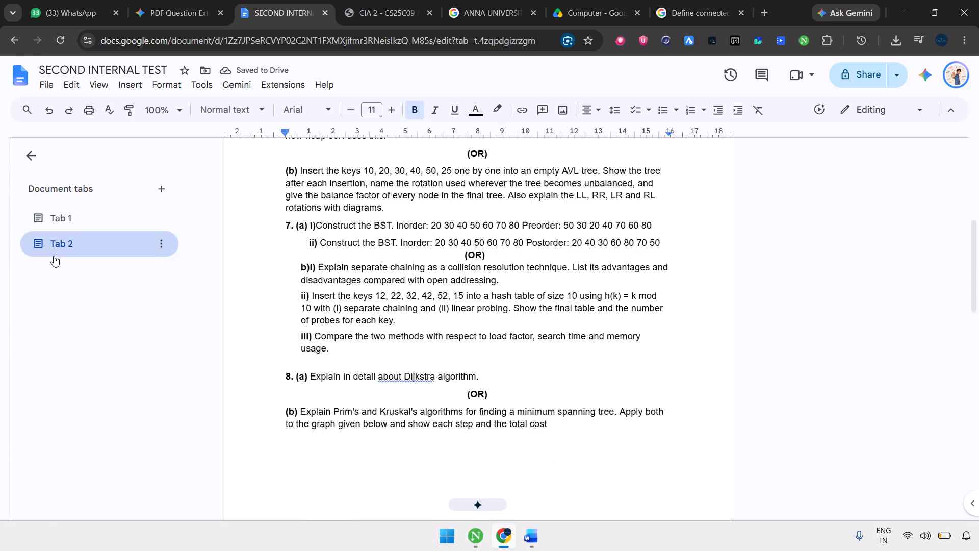
scroll(214, 282, up, 9)
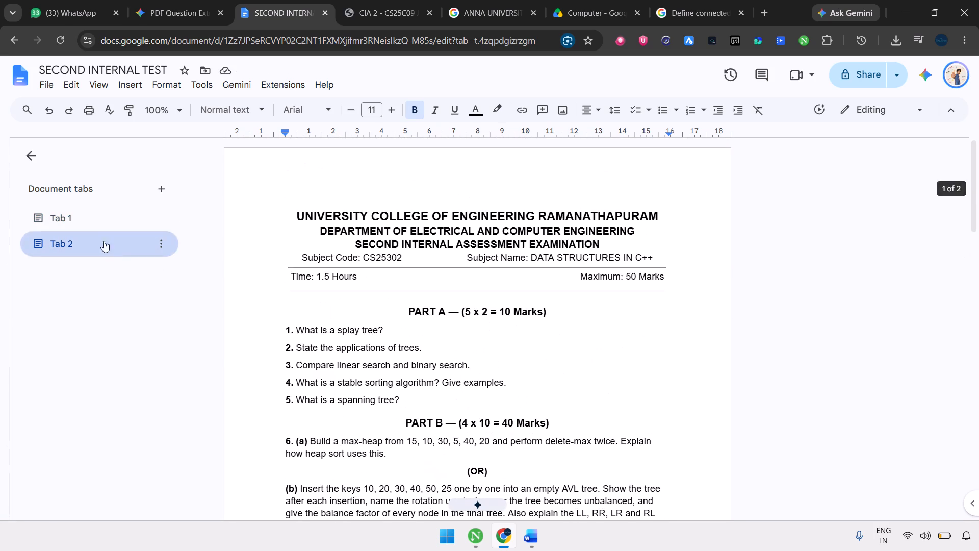
click(83, 217)
click(320, 316)
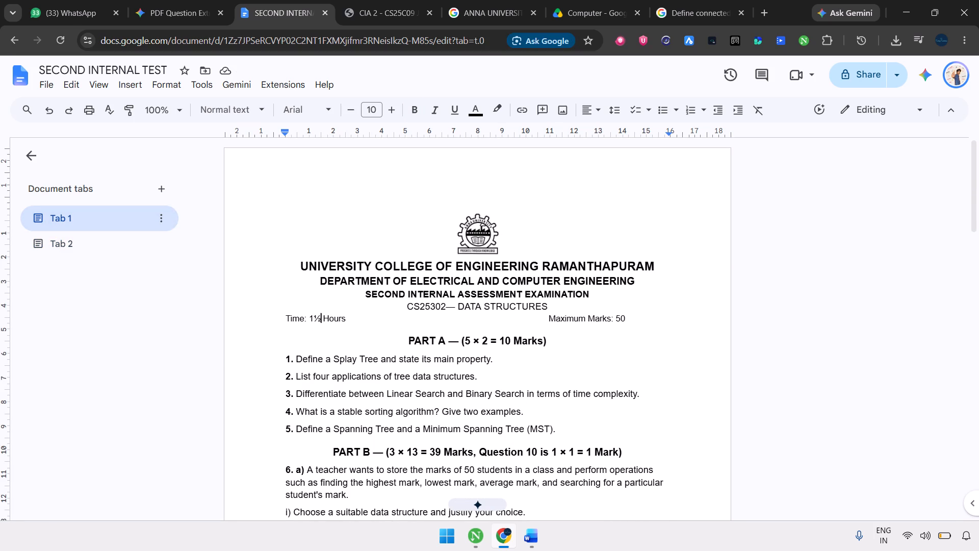
key(BackSpace)
text(.5)
Insert a blank line between the subject line and the time and marks line.
scroll(320, 316, down, 1)
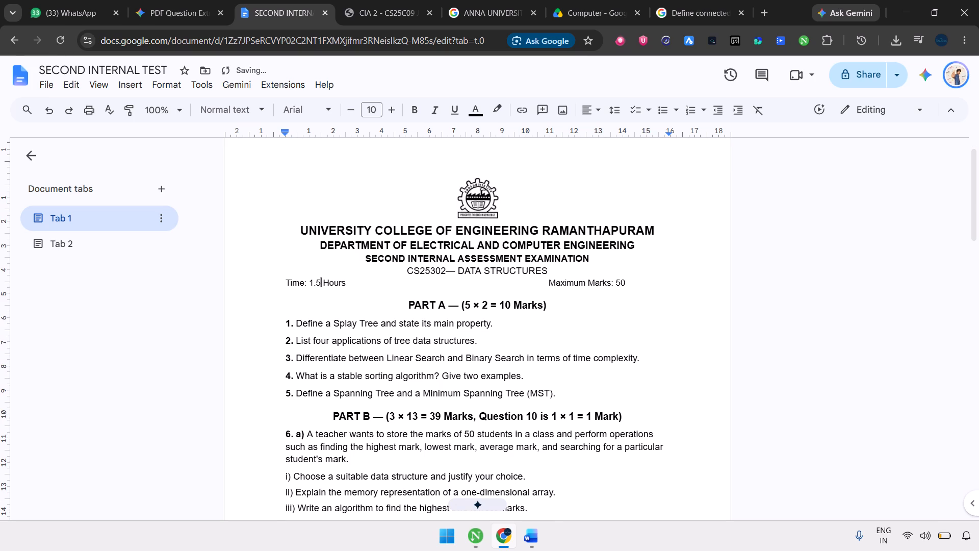
click(568, 273)
key(Return)
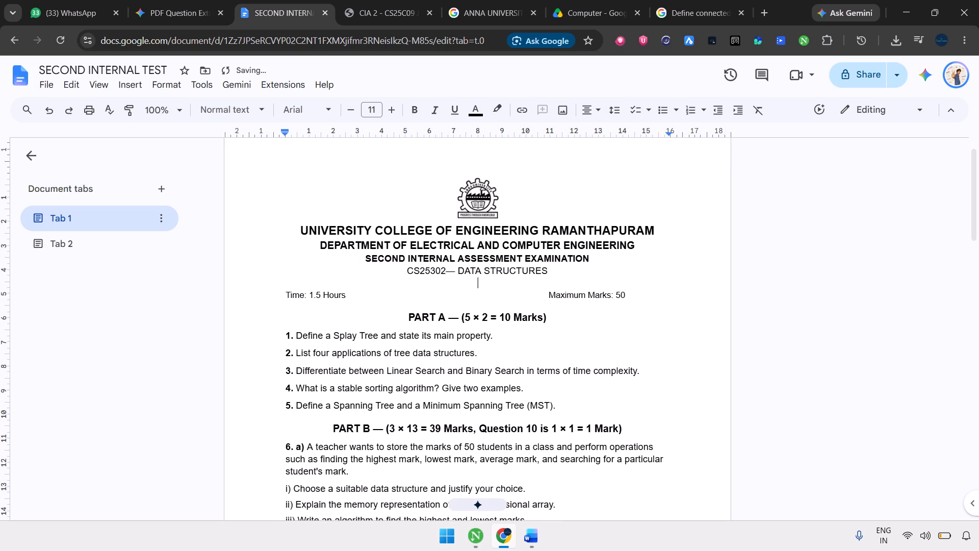
Insert a horizontal line between the subject line and the time and marks line, removing the blank lines around it.
click(291, 282)
click(291, 282)
click(117, 87)
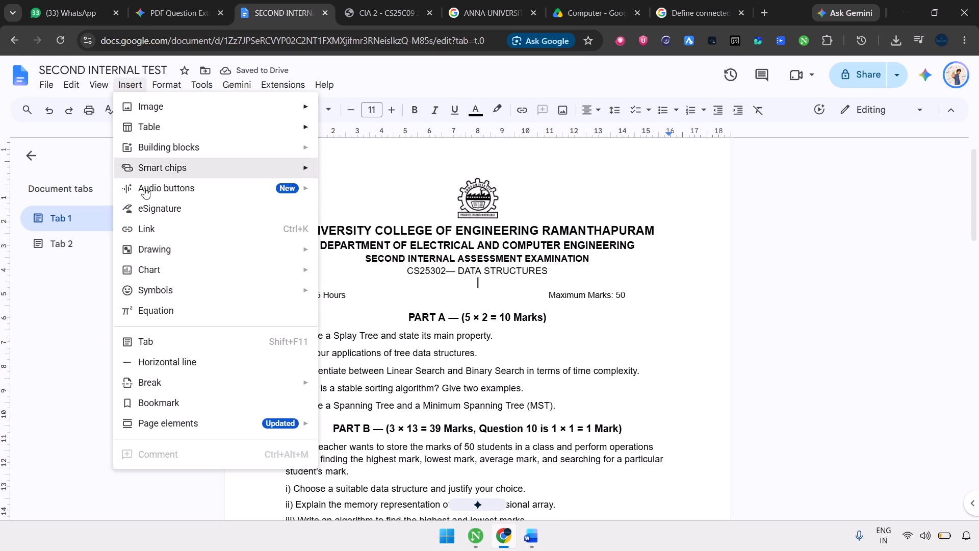
click(162, 360)
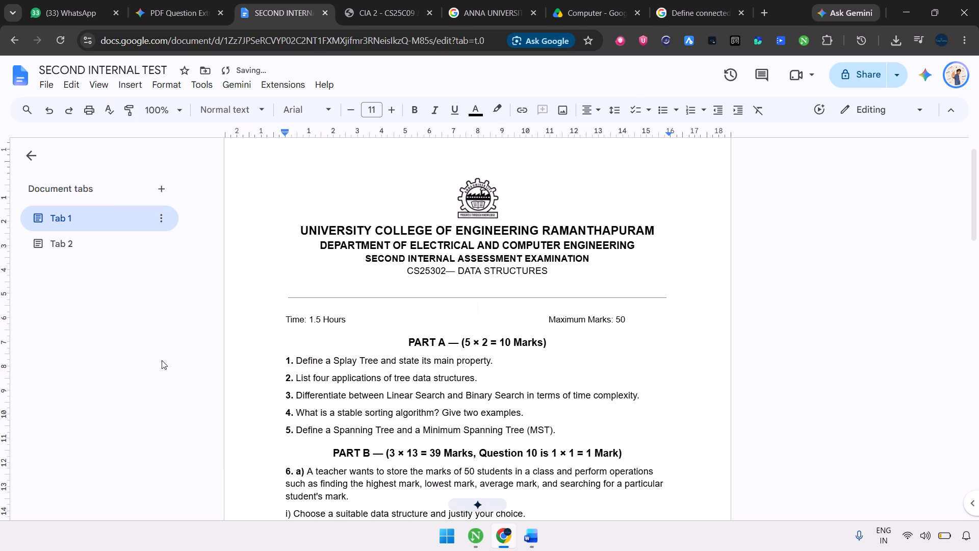
click(305, 282)
key(BackSpace)
key(BackSpace)
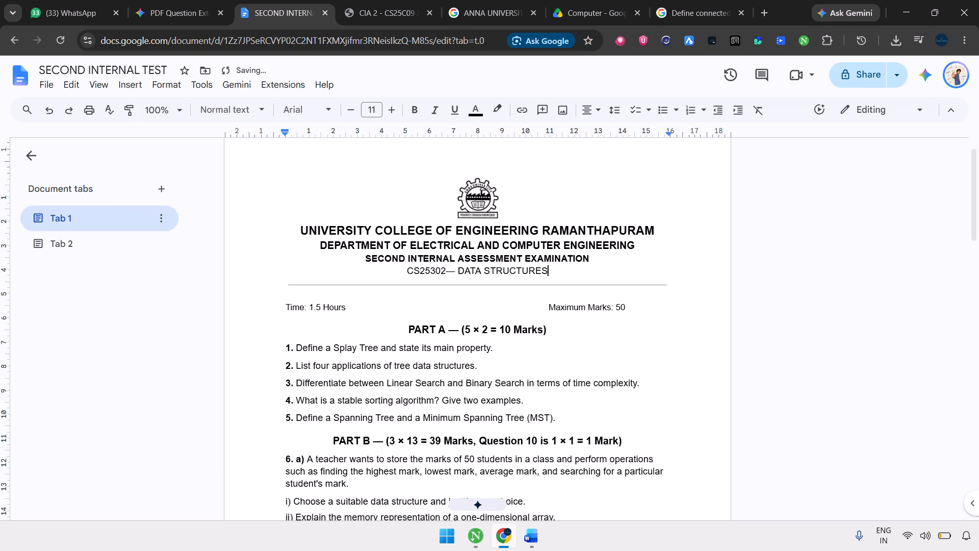
click(288, 301)
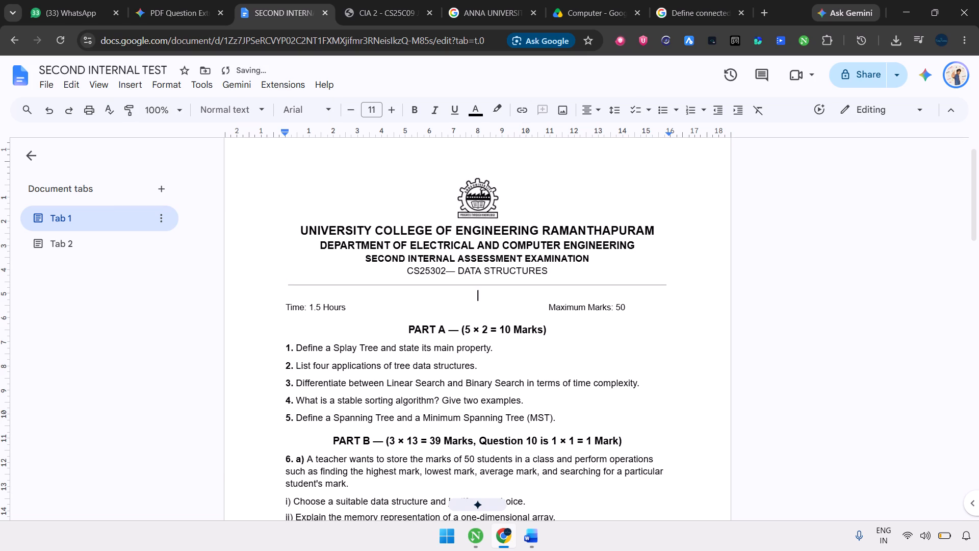
click(275, 305)
key(BackSpace)
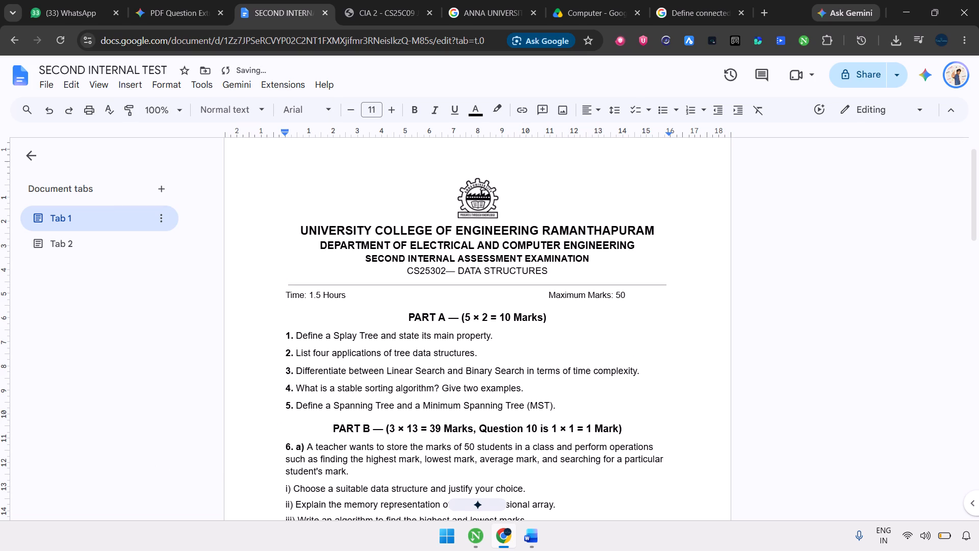
Insert a horizontal line directly below the time and marks line, without a blank line between them.
click(647, 292)
key(Return)
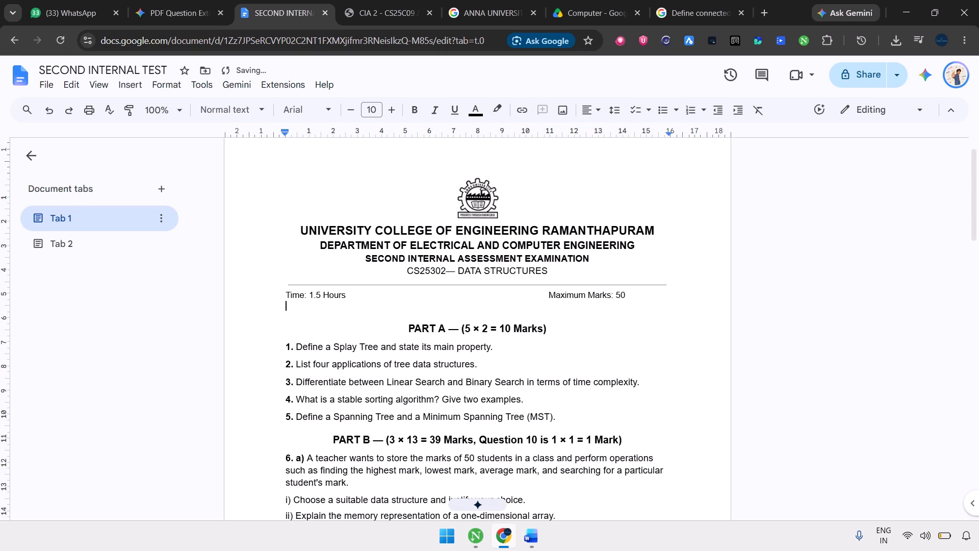
click(127, 79)
click(154, 358)
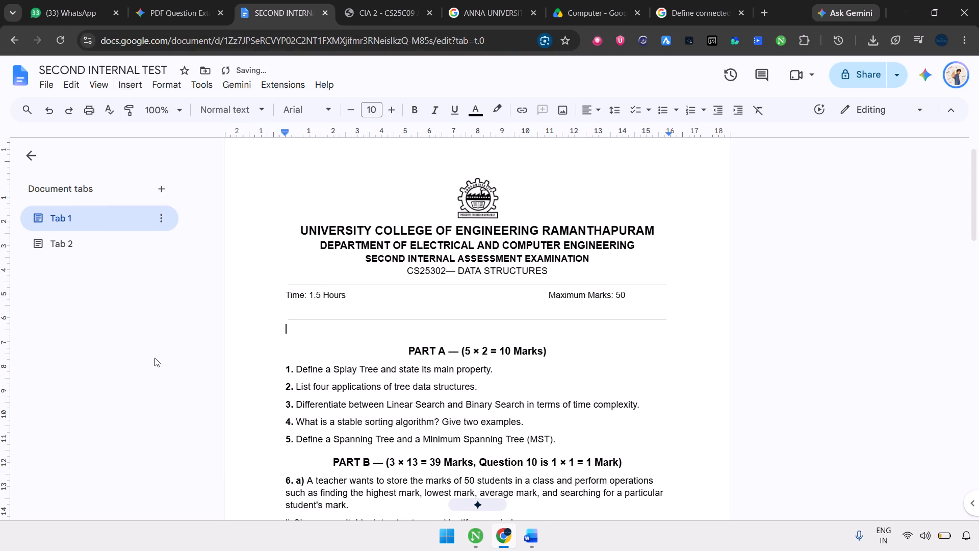
click(286, 316)
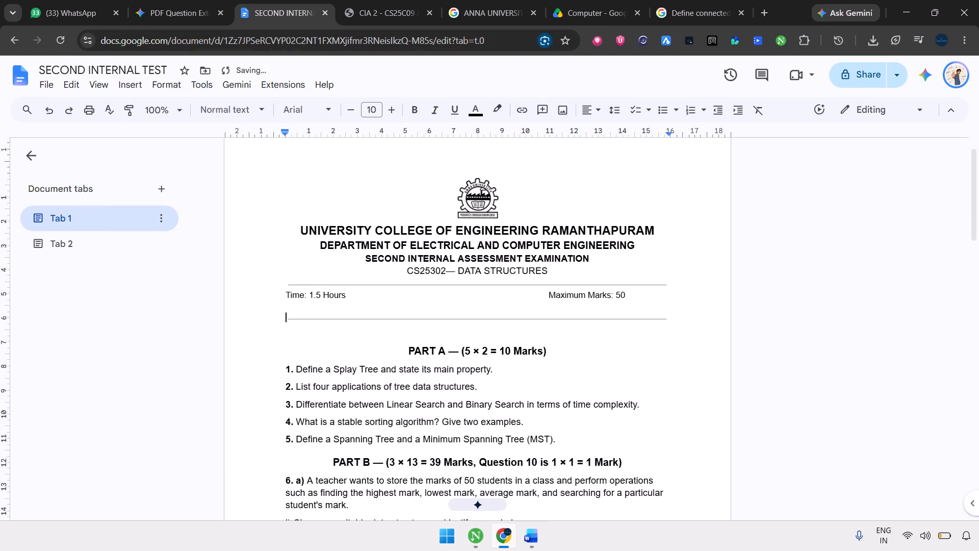
click(295, 309)
key(BackSpace)
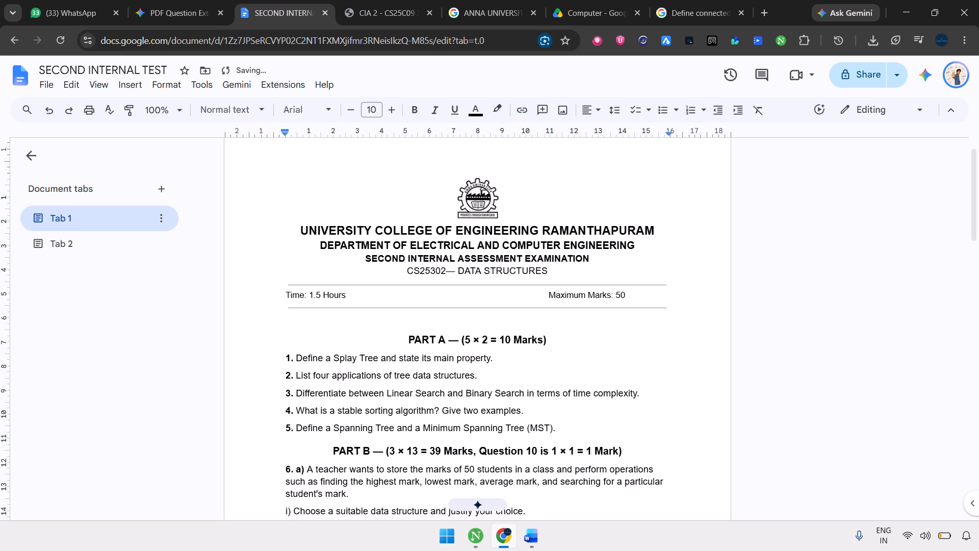
Indent the time and marks line slightly with three leading spaces.
click(281, 296)
key(space)
key(space)
key(space)
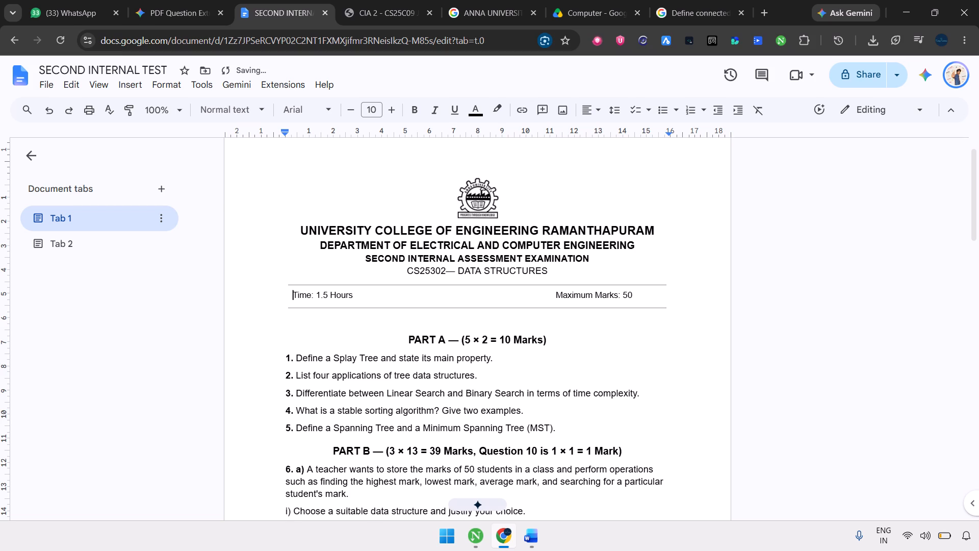
Delete the emblem image above the college name in the header.
scroll(281, 296, down, 1)
click(521, 164)
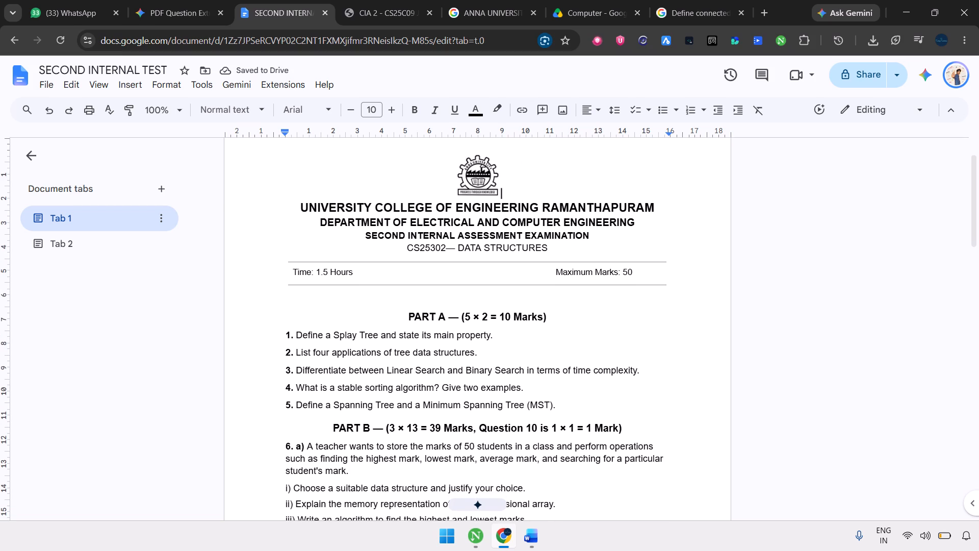
key(BackSpace)
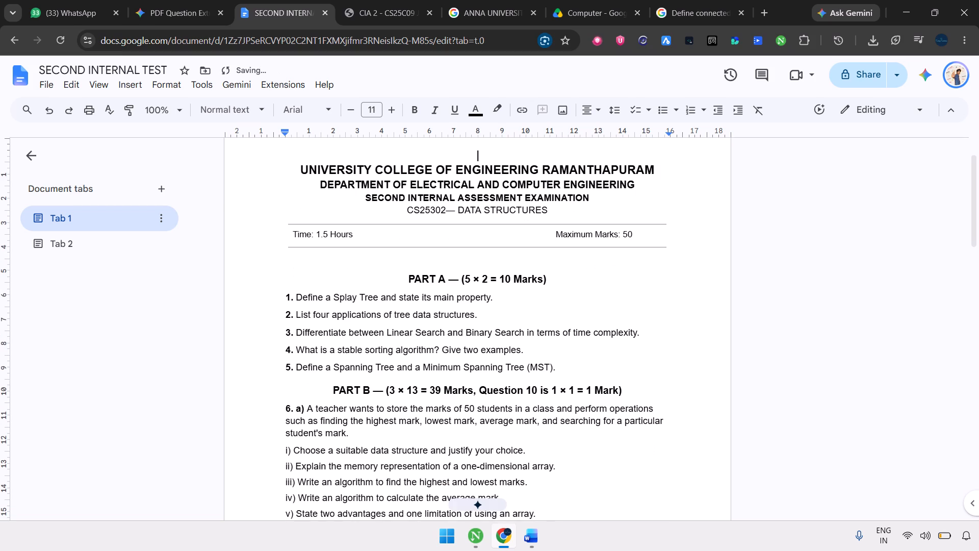
Replace the long dash in the subject line with a spaced short dash so it reads "CS25302 – DATA STRUCTURES".
scroll(521, 164, down, 1)
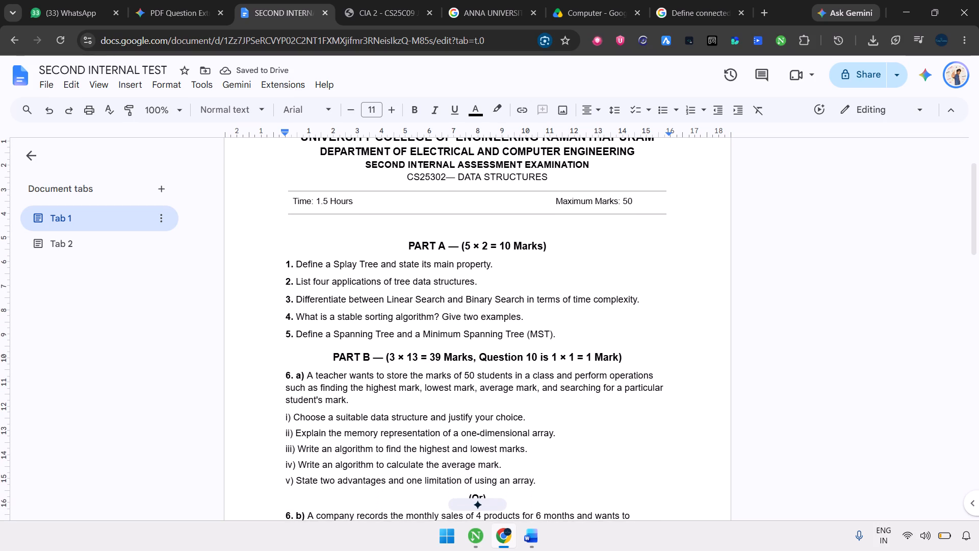
click(452, 174)
click(445, 175)
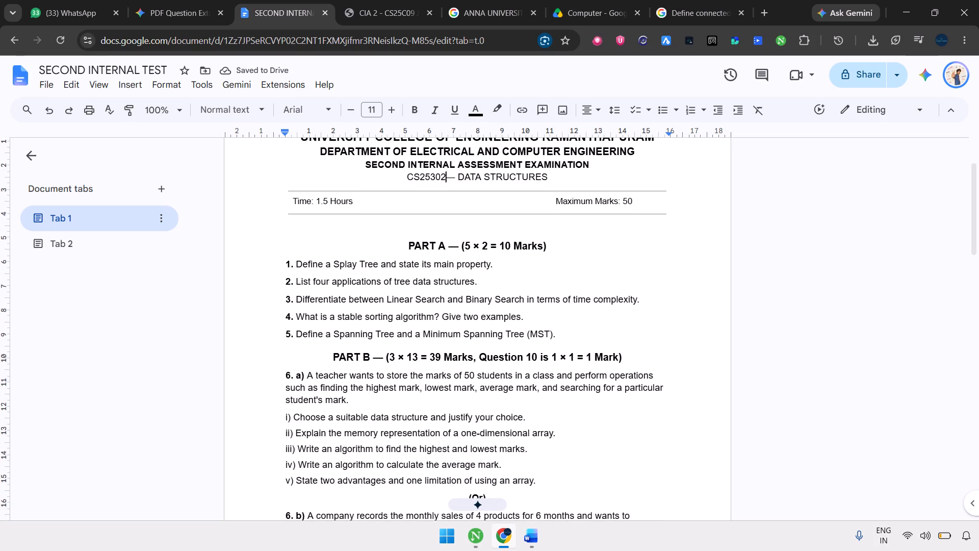
key(space)
click(454, 177)
key(BackSpace)
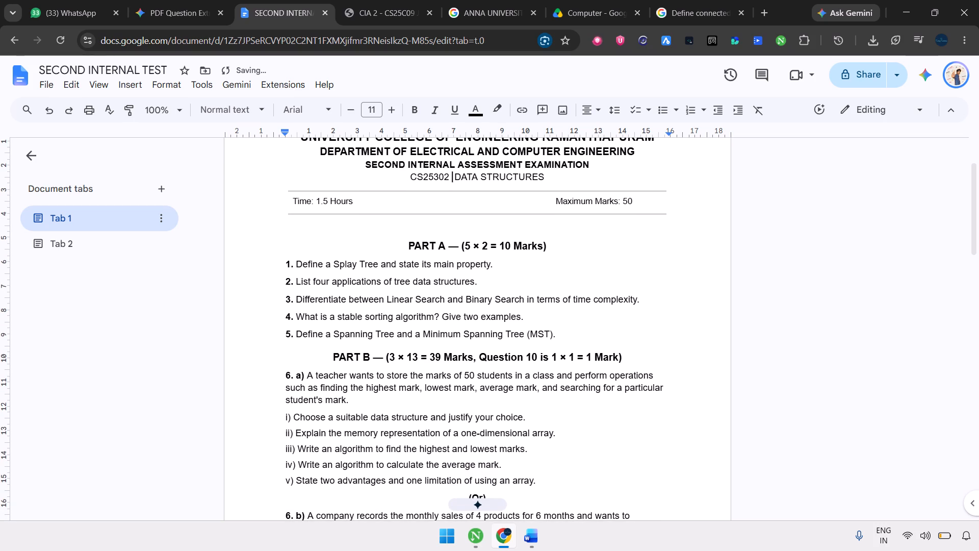
key(minus)
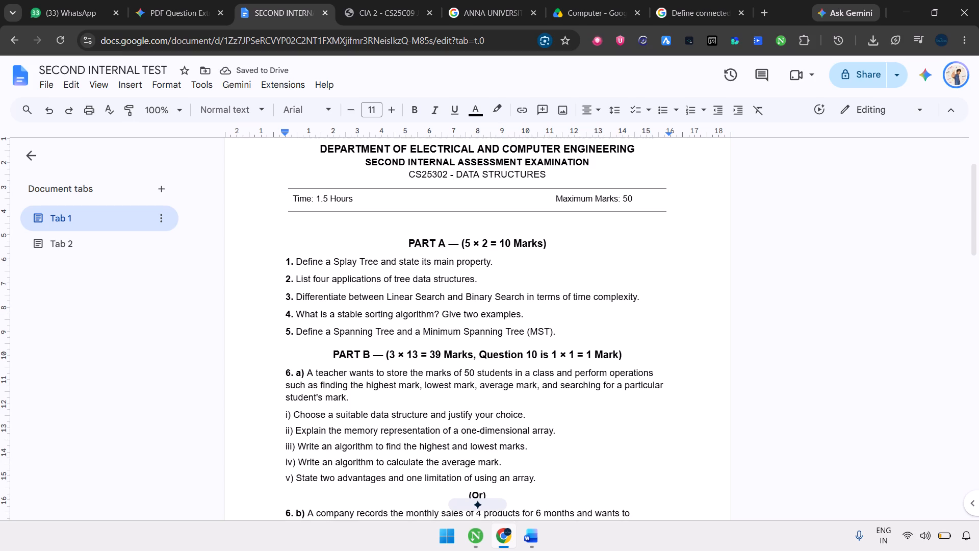
key(BackSpace)
text(--)
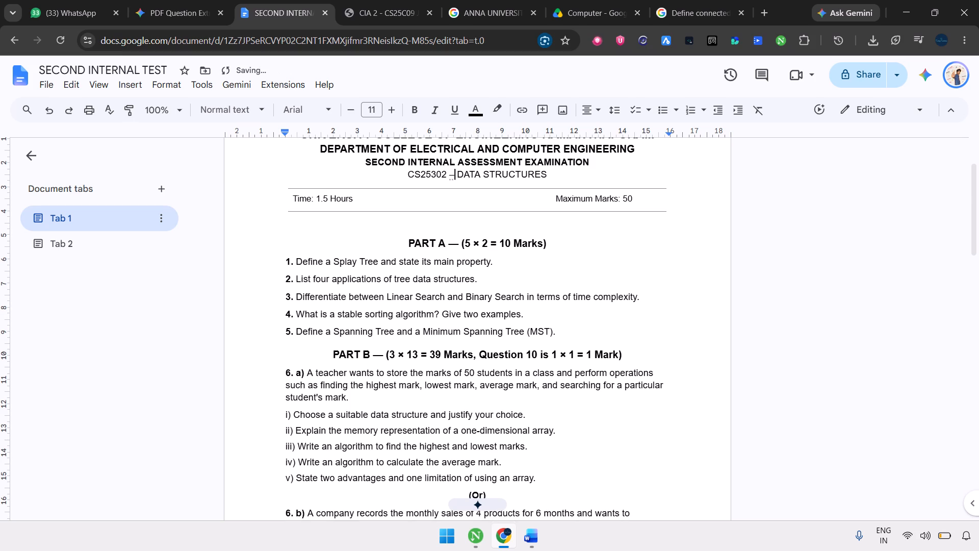
Remove the blank line above the PART A heading and space the heading back toward the middle of the page.
scroll(535, 314, down, 1)
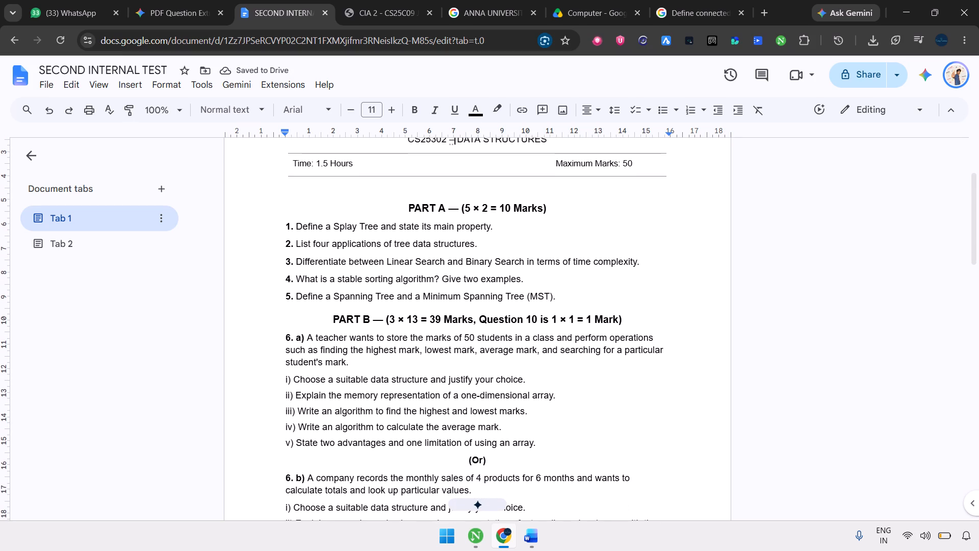
click(454, 176)
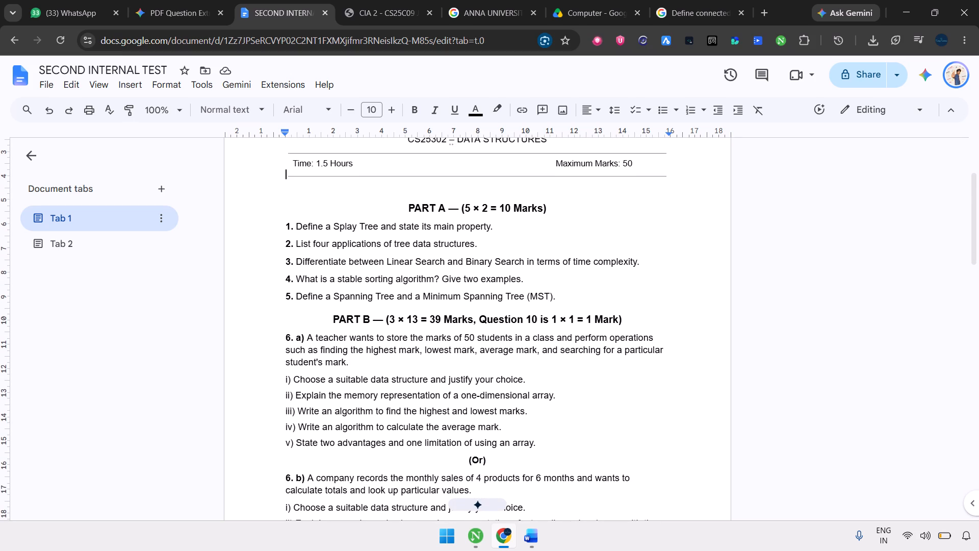
click(410, 208)
key(BackSpace)
key(BackSpace)
key(space)
key(space)
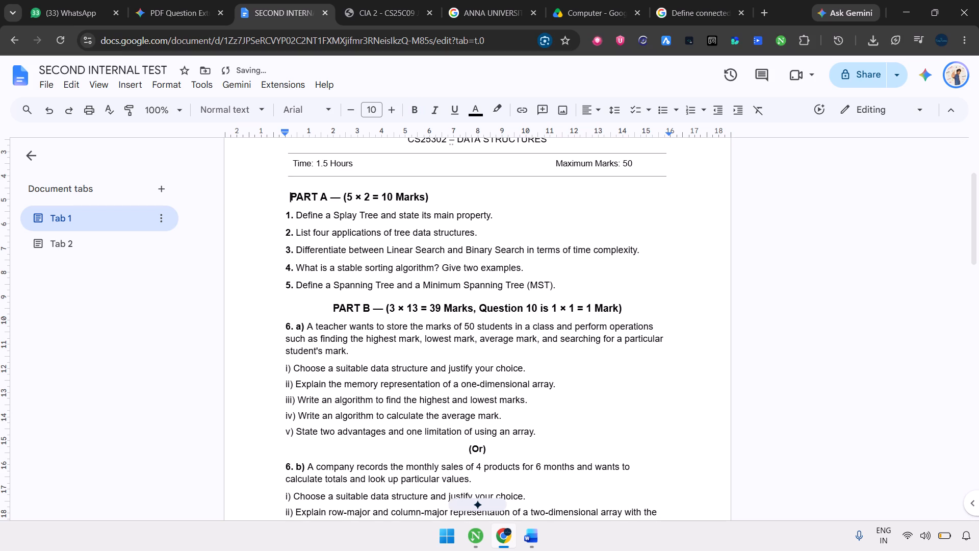
key(space)
key(space)
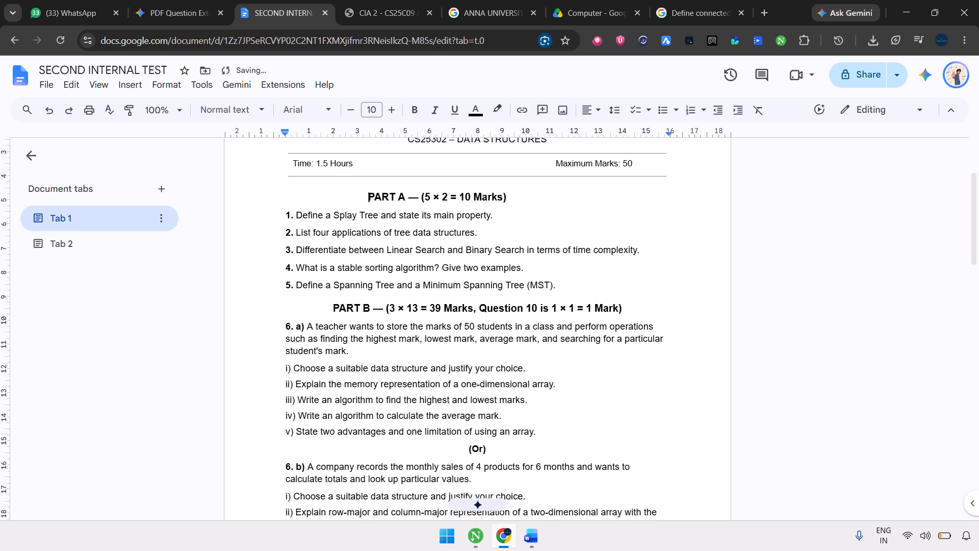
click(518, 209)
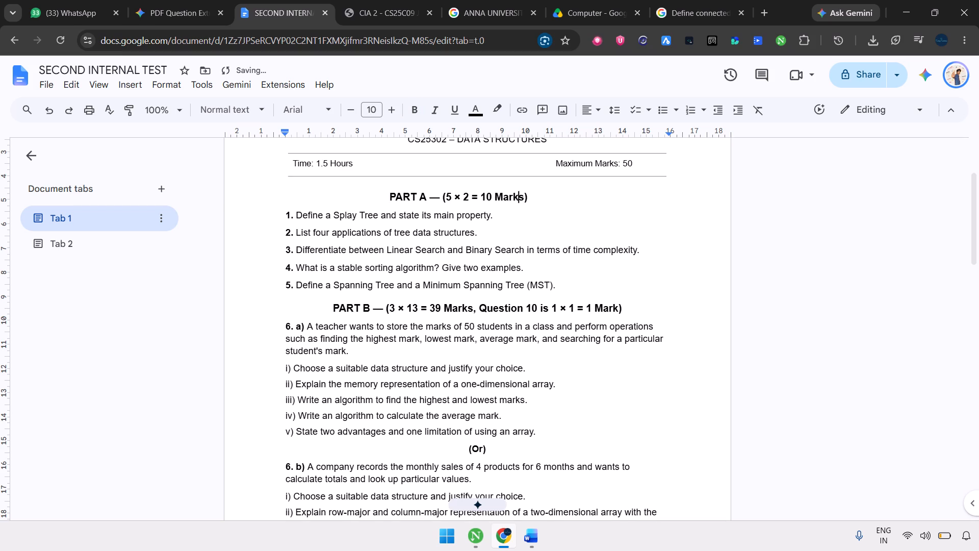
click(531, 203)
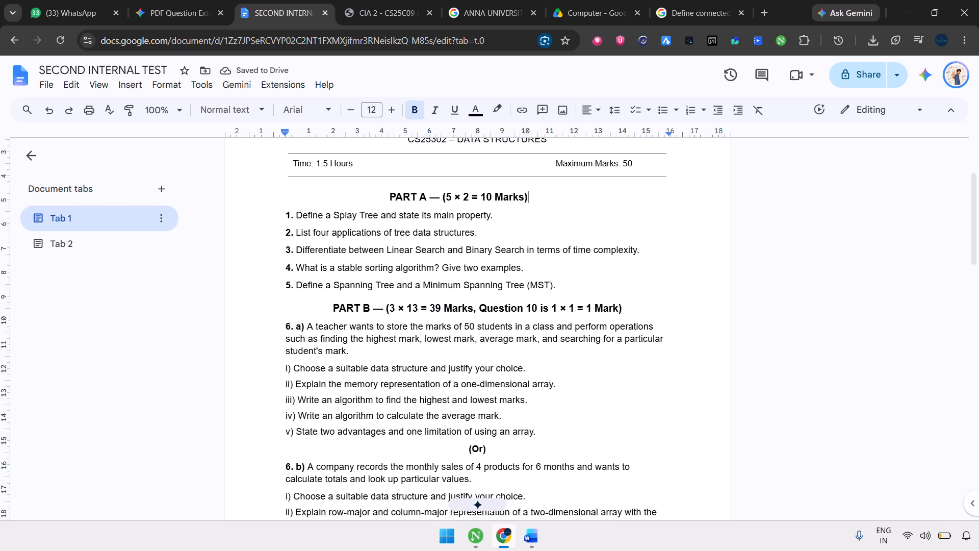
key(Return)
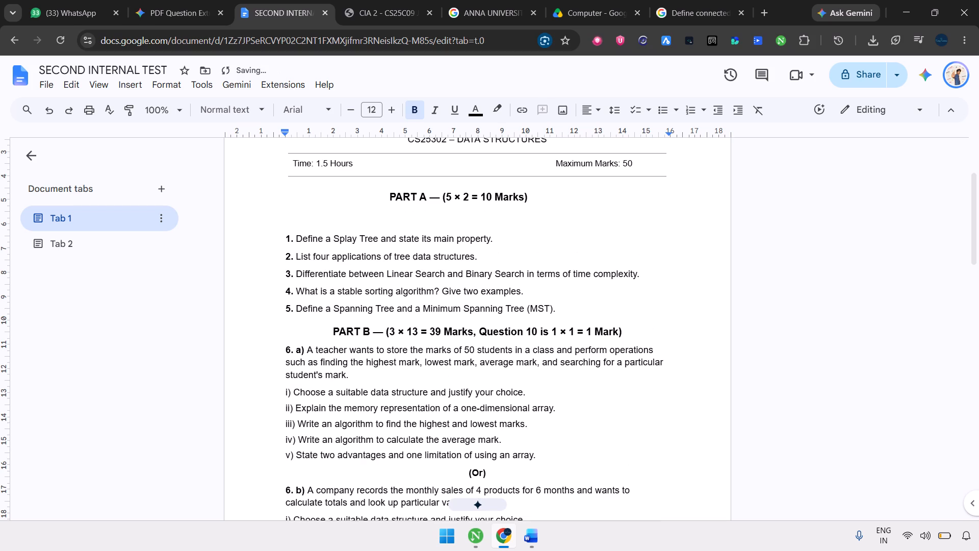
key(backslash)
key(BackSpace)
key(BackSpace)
Review the questions through the end of the paper, then return to the PART B heading.
scroll(531, 203, down, 1)
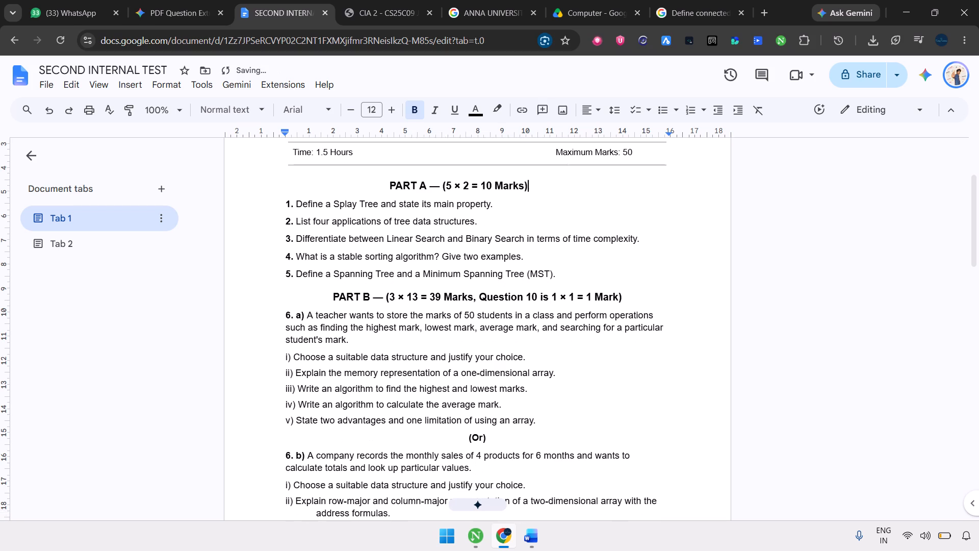
scroll(531, 203, down, 1)
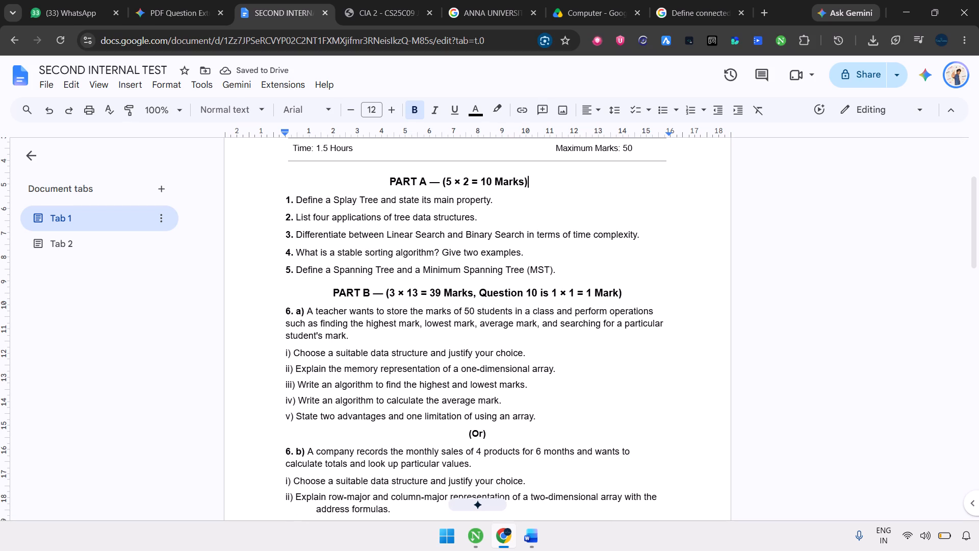
scroll(628, 297, down, 4)
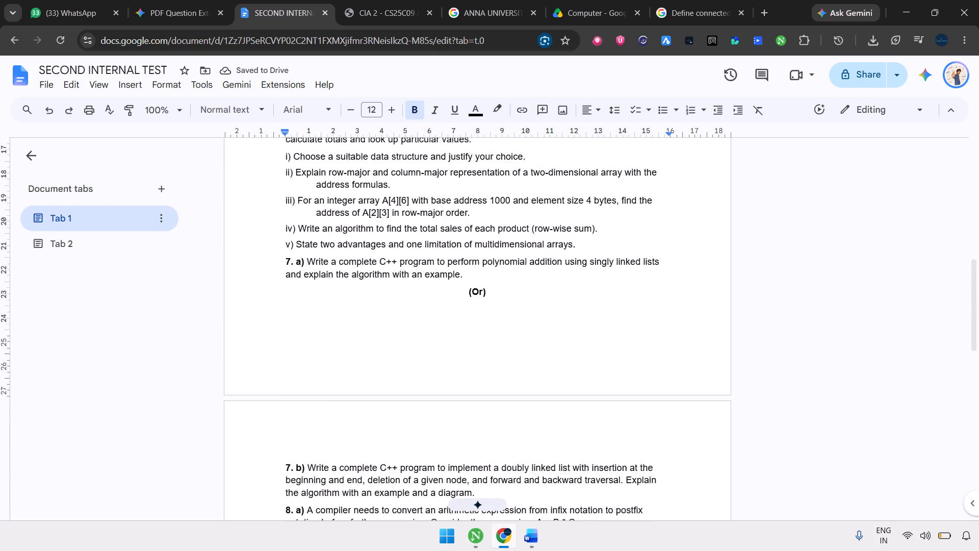
scroll(628, 297, down, 4)
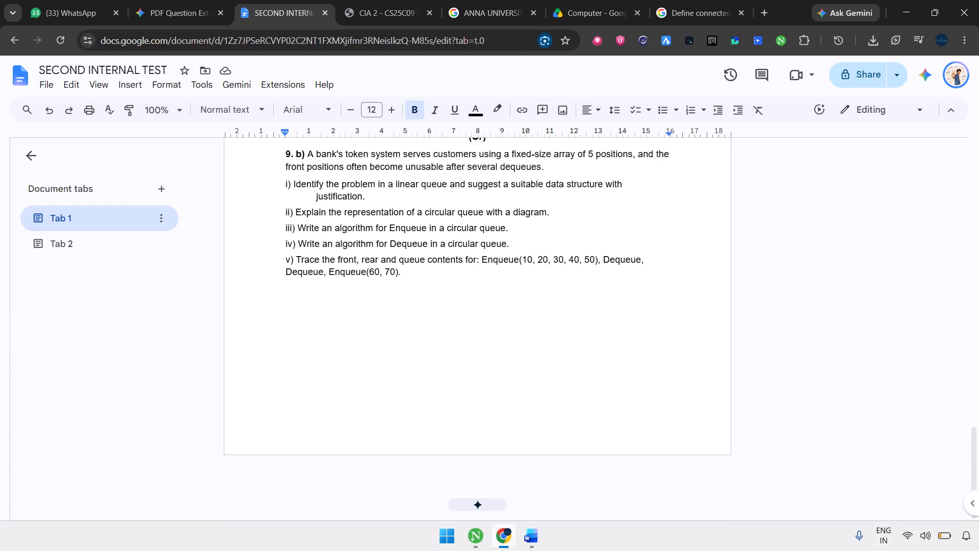
scroll(628, 297, up, 7)
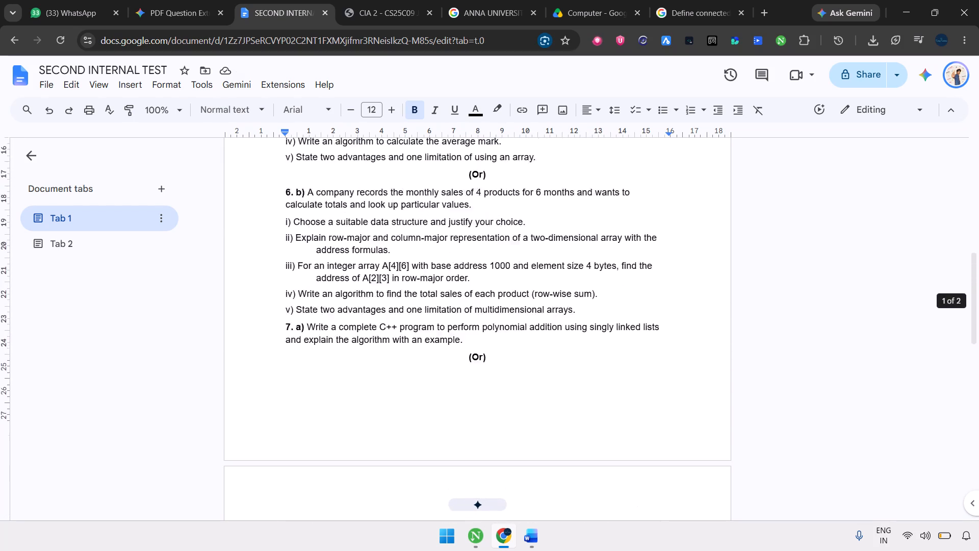
scroll(628, 297, up, 1)
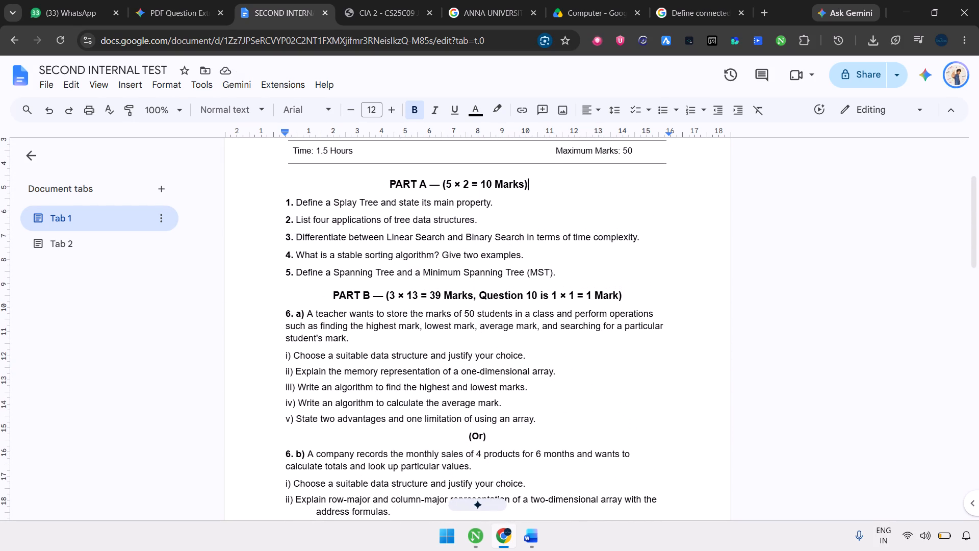
Delete the marks breakdown after the opening bracket in the PART B heading, leaving "PART B — (".
drag(631, 293, 391, 299)
key(BackSpace)
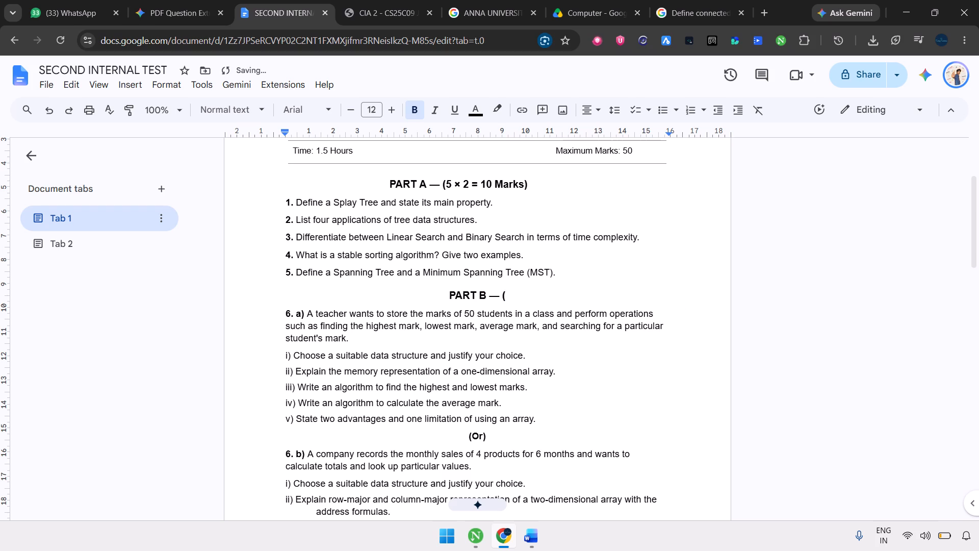
Remove the number "6." from the second alternative of question 6 so its label is just "b)".
scroll(391, 299, down, 2)
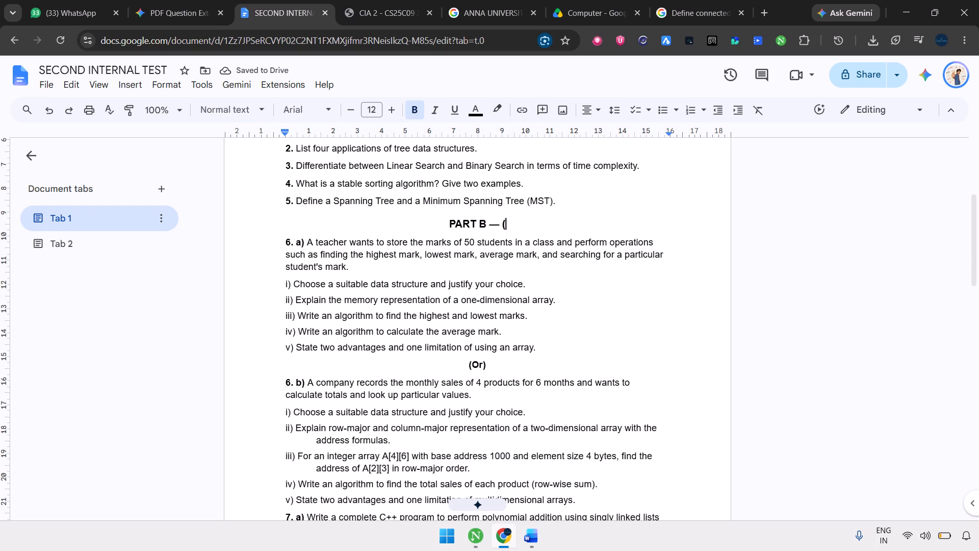
scroll(391, 299, down, 1)
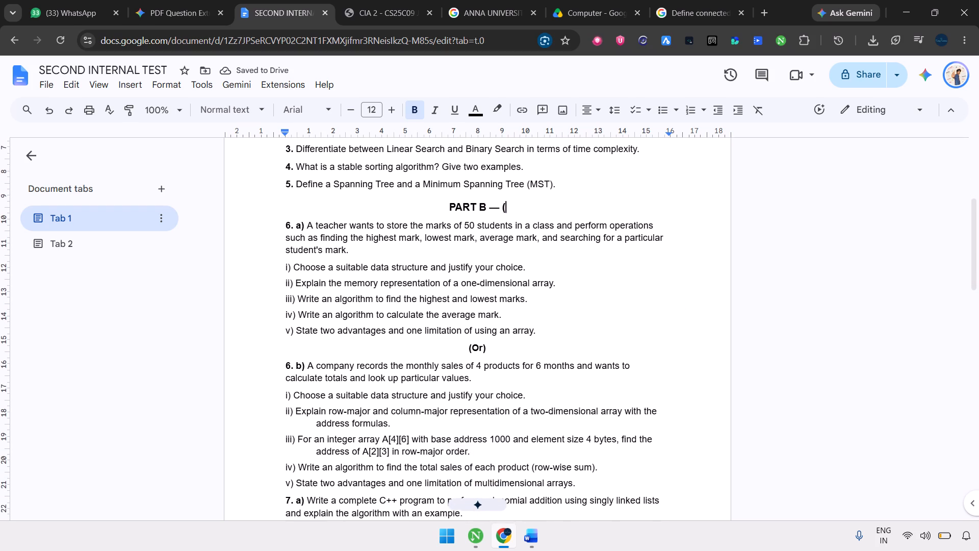
scroll(391, 299, down, 2)
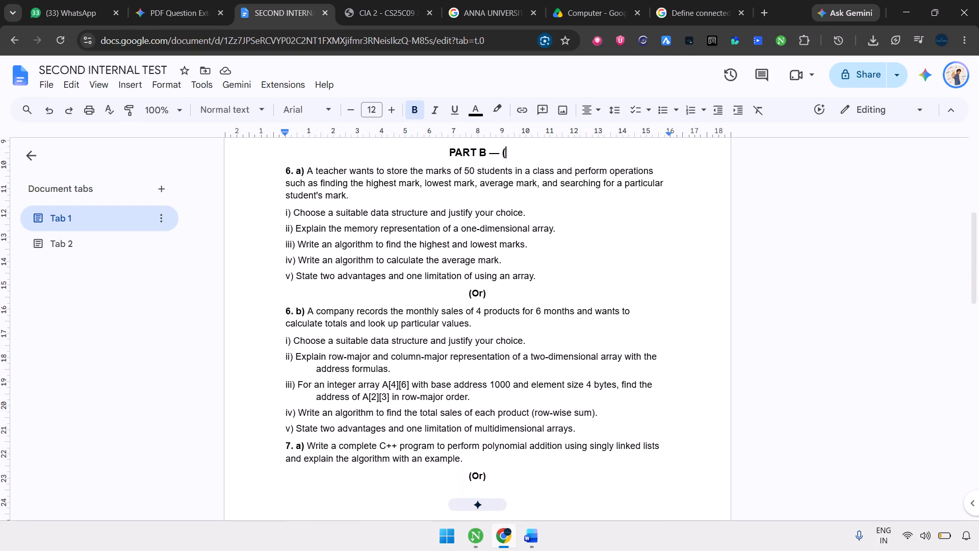
click(294, 310)
key(BackSpace)
key(BackSpace)
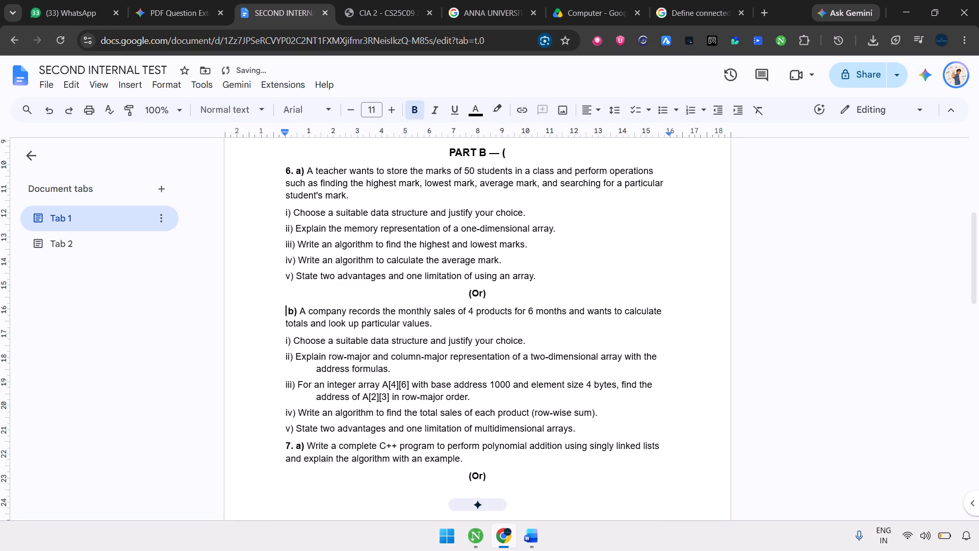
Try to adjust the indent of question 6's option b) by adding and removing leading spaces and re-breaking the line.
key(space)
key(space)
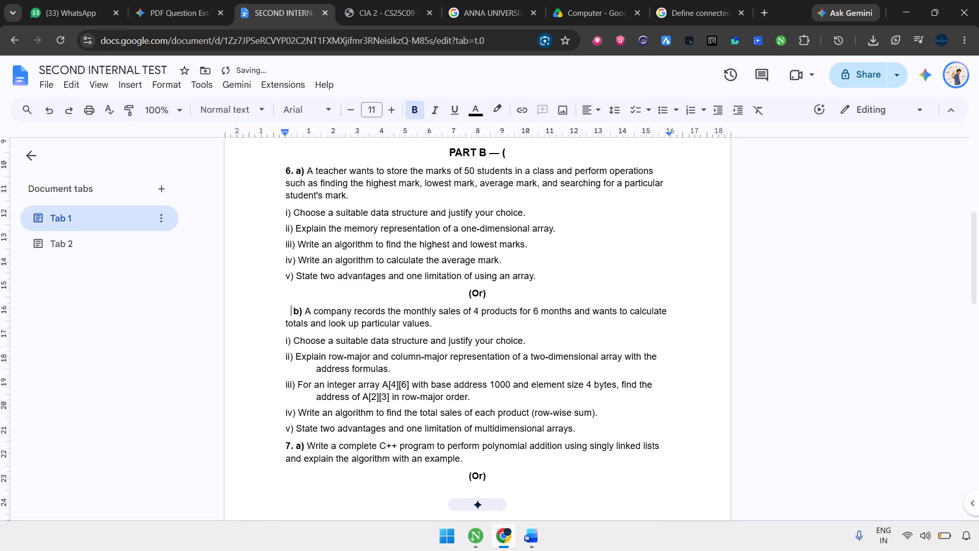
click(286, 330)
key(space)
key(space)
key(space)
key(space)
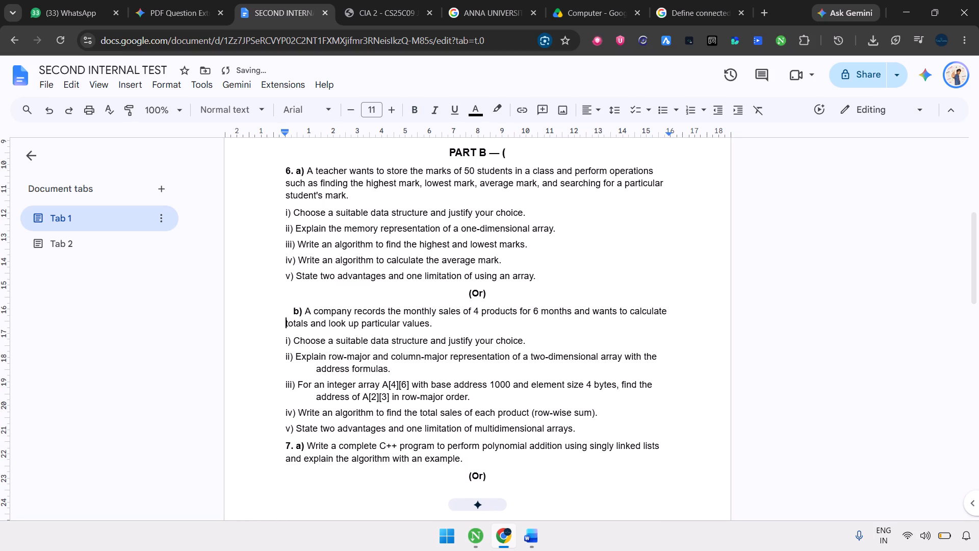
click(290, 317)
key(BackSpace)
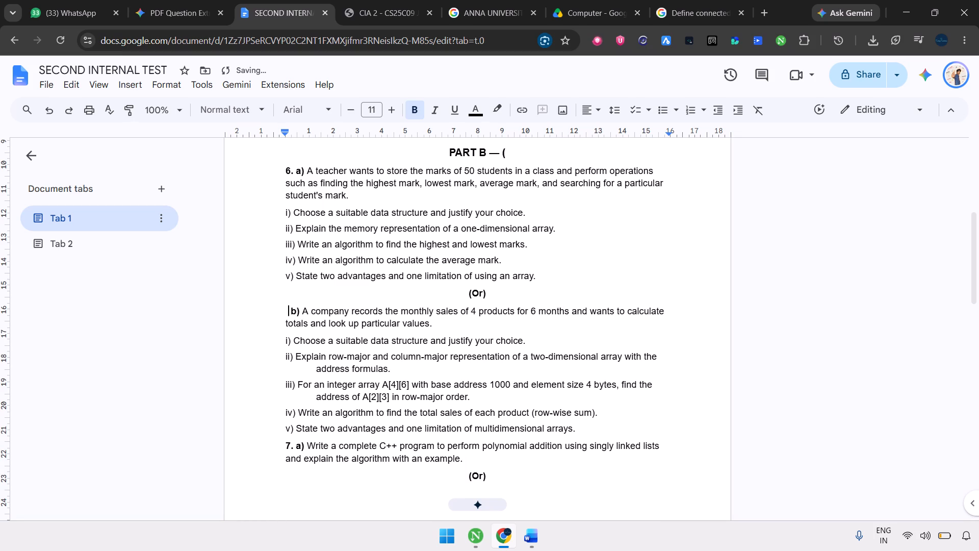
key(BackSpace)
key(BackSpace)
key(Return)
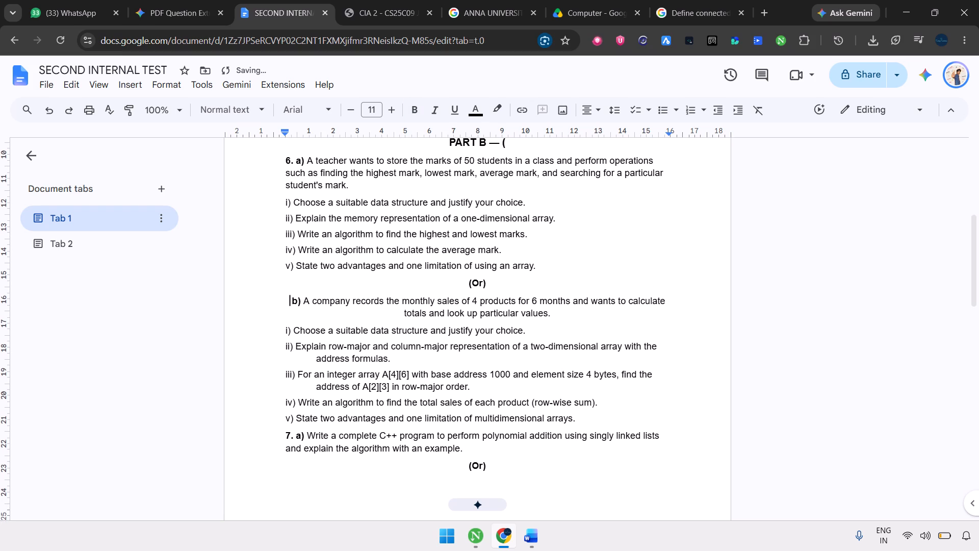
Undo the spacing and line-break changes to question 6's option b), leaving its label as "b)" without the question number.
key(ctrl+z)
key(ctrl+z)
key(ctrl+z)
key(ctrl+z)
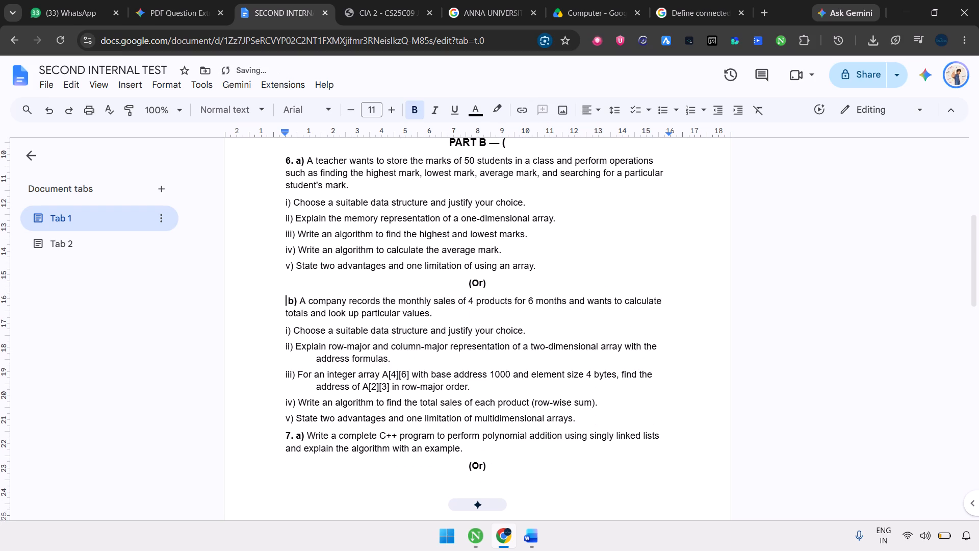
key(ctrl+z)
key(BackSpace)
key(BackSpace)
Insert a blank line between the last sub-question of 6 b) and question 7.
scroll(290, 317, down, 1)
click(582, 345)
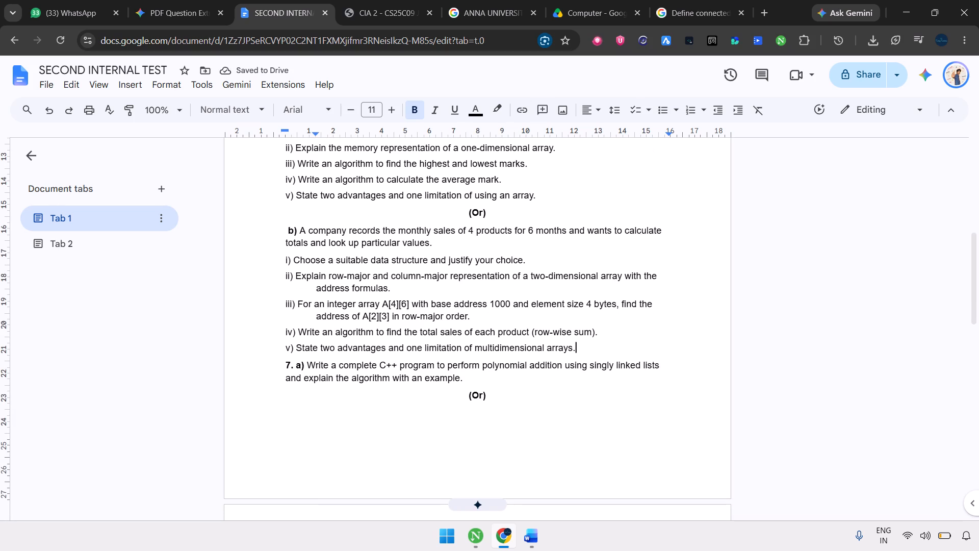
key(Return)
Remove the number "7." from the second alternative of question 7, keeping "b)" on its own line below the centred (Or).
scroll(582, 345, down, 2)
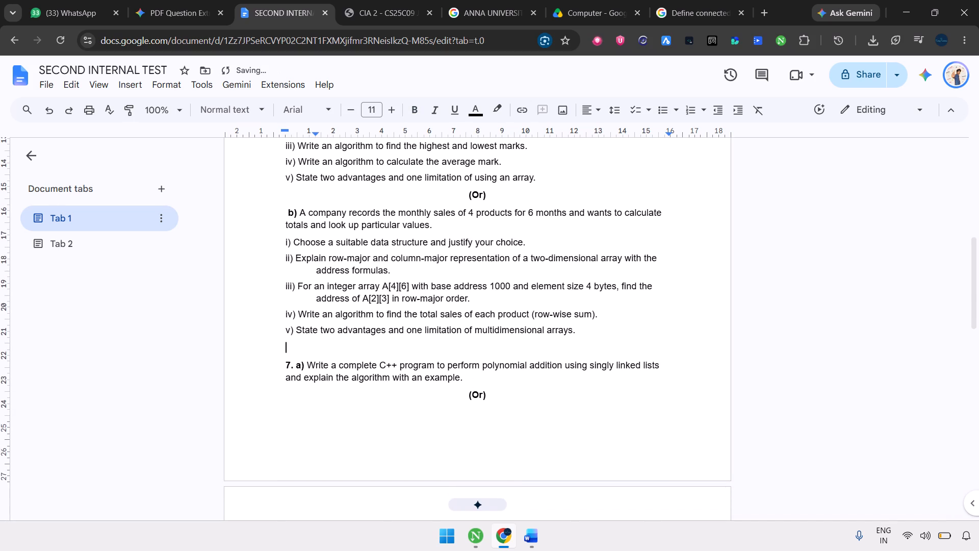
scroll(582, 345, down, 2)
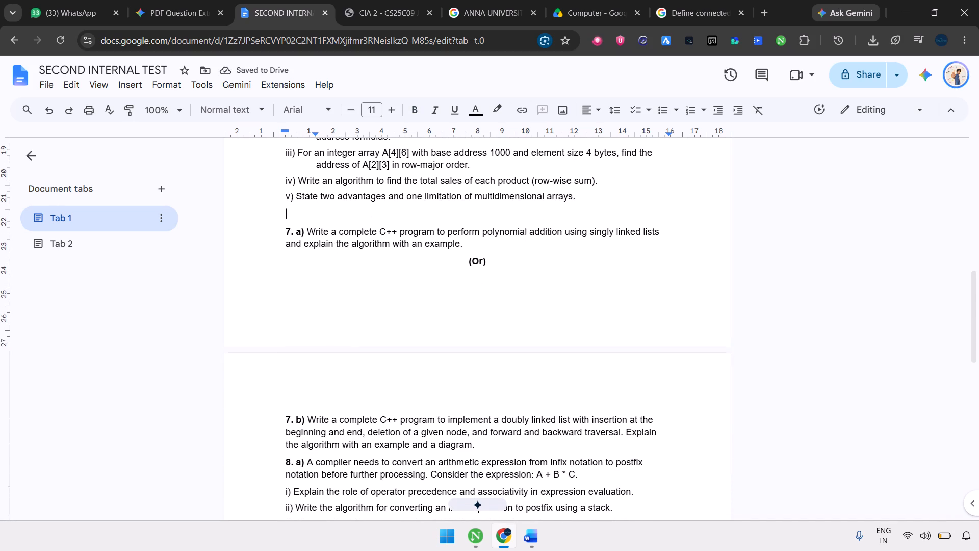
click(294, 420)
key(BackSpace)
key(BackSpace)
key(BackSpace)
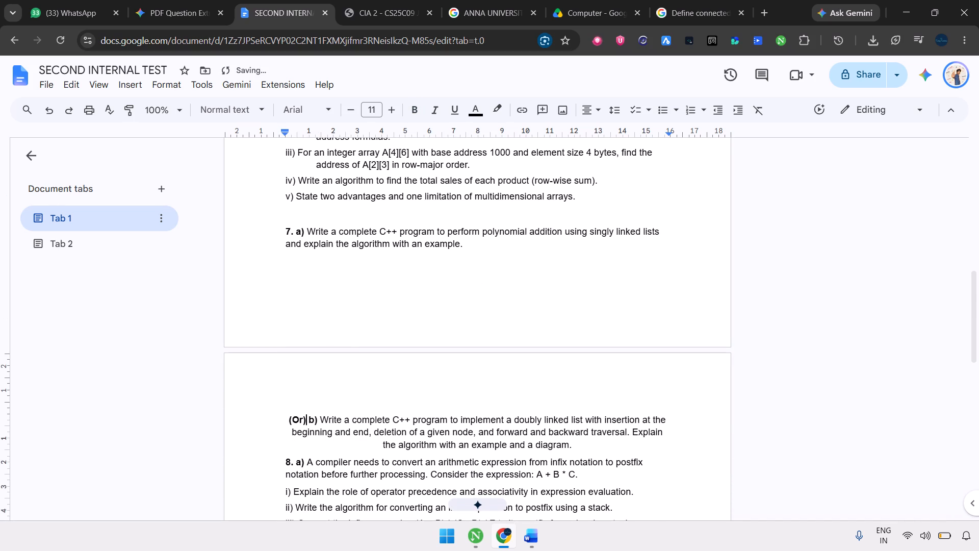
key(Return)
key(BackSpace)
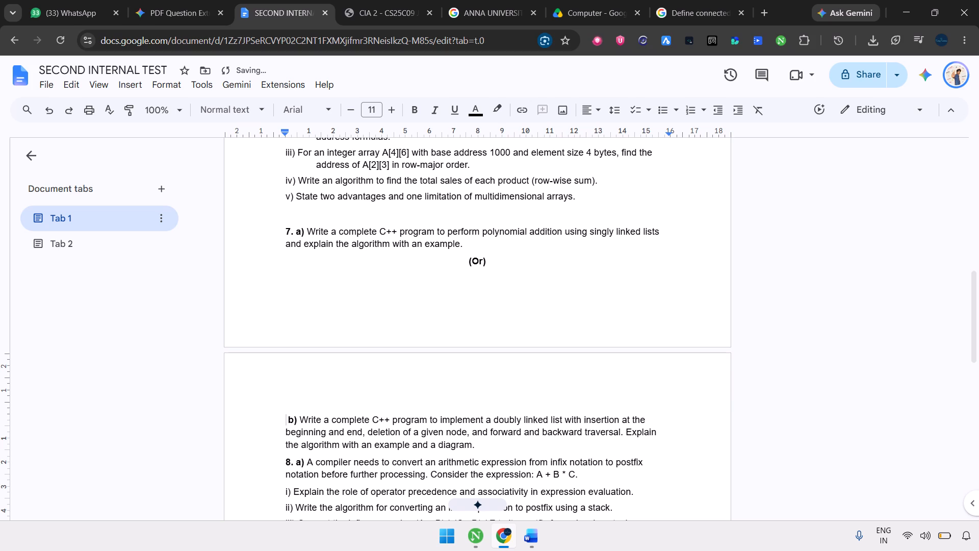
Insert a blank line between question 7's option b) and question 8.
scroll(294, 420, down, 2)
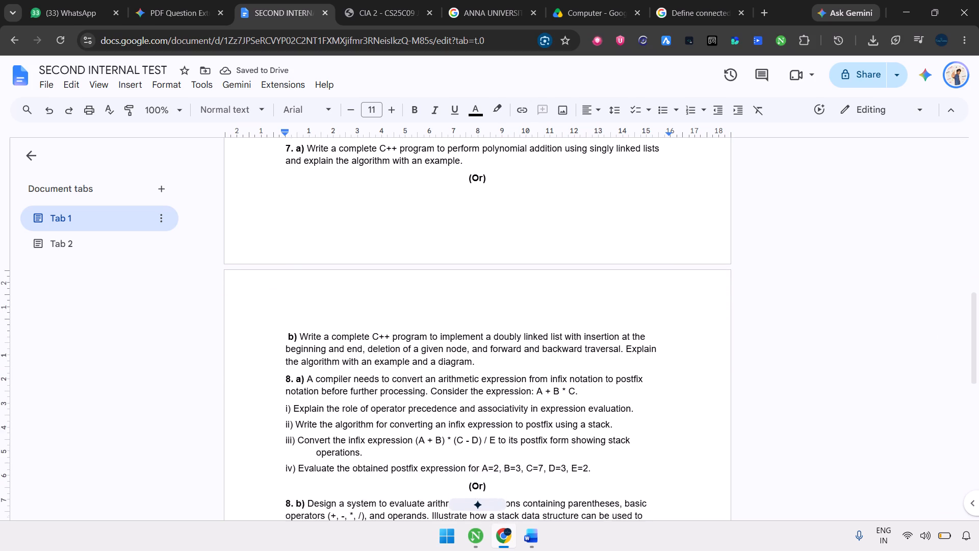
scroll(294, 420, down, 2)
click(499, 292)
key(Return)
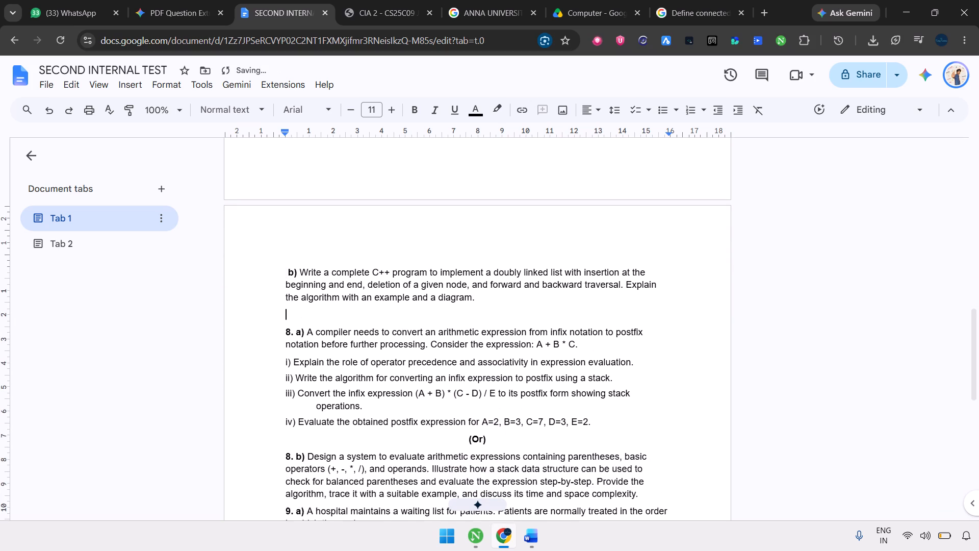
Remove the number "8." from the second alternative of question 8 so its label is just "b)".
scroll(499, 292, down, 1)
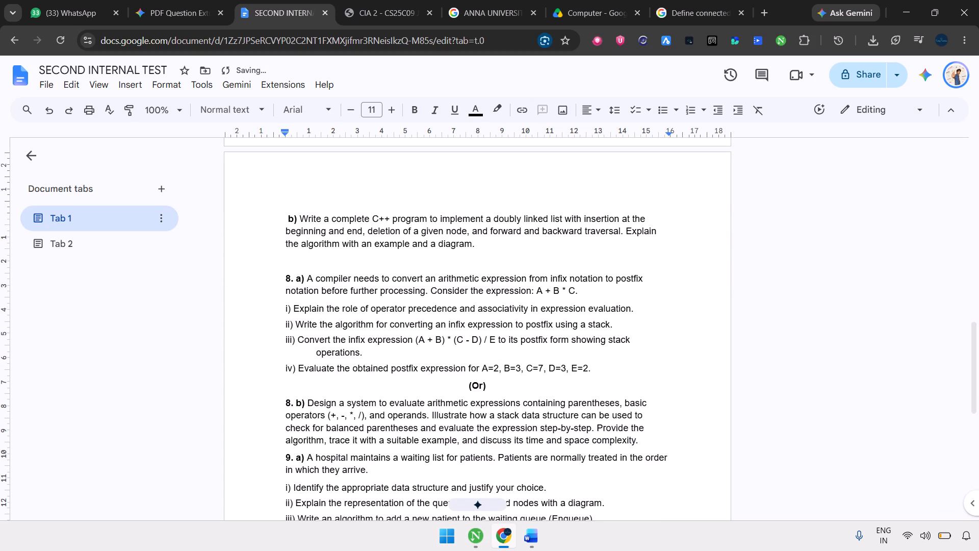
scroll(344, 375, down, 1)
click(295, 373)
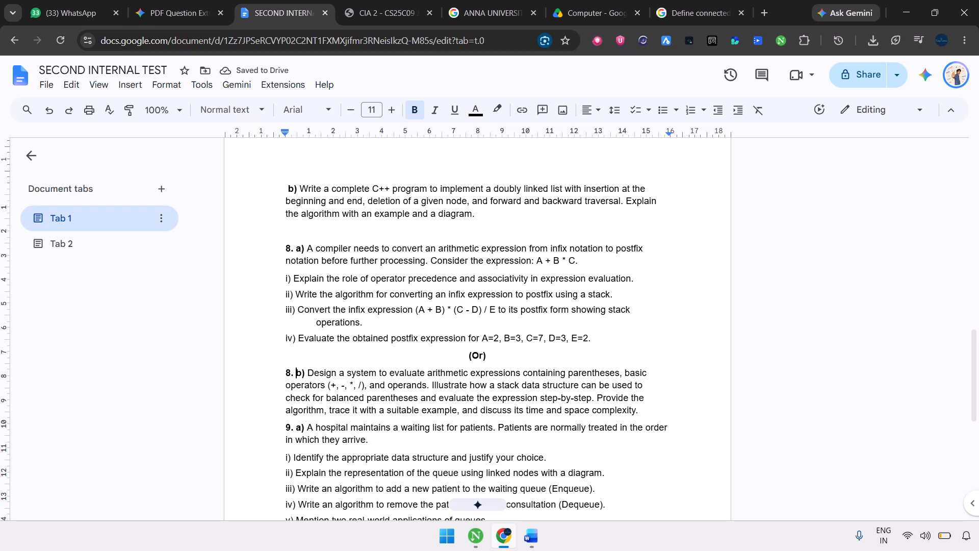
key(BackSpace)
key(BackSpace)
key(BackSpace)
Remove the number "9." from the second alternative of question 9 so its label is just "b)".
scroll(295, 373, down, 2)
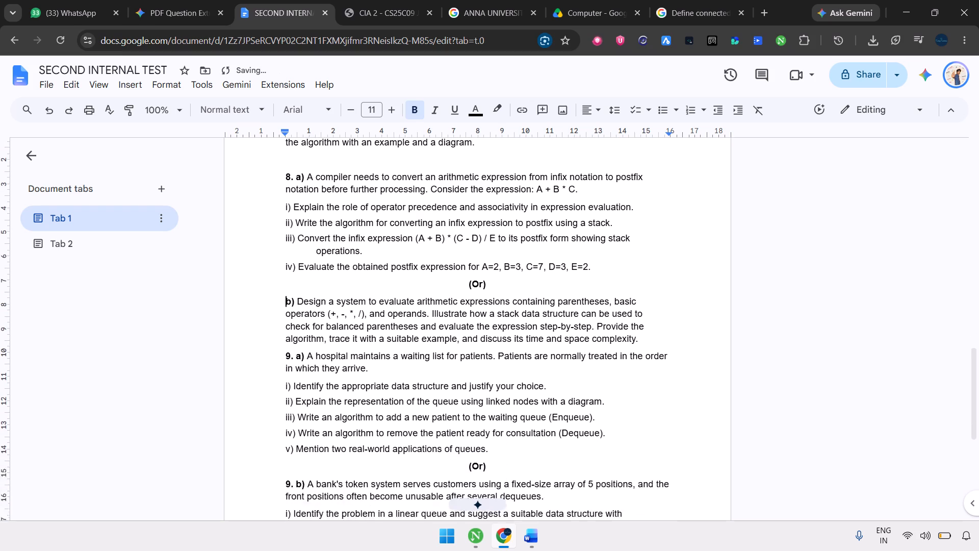
scroll(295, 373, down, 1)
click(293, 468)
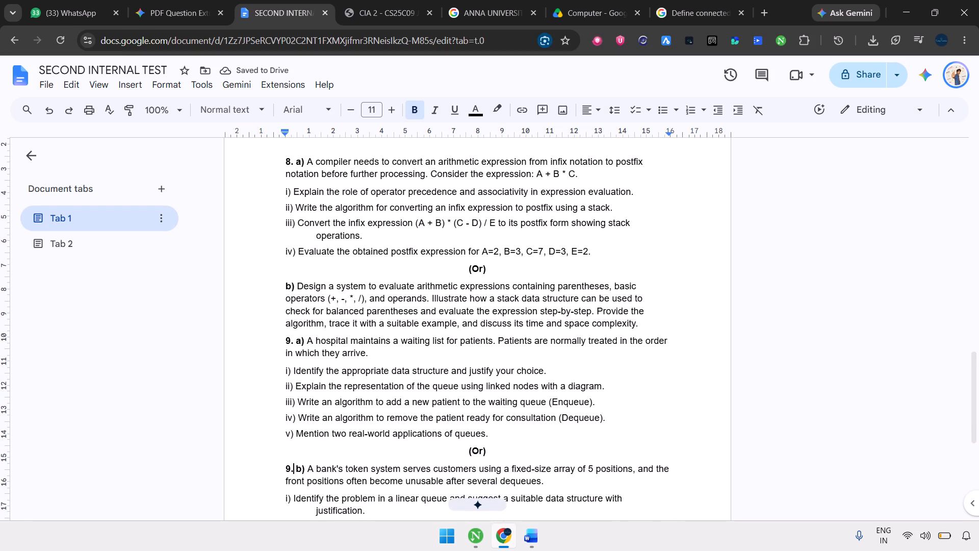
click(296, 468)
key(BackSpace)
key(BackSpace)
key(BackSpace)
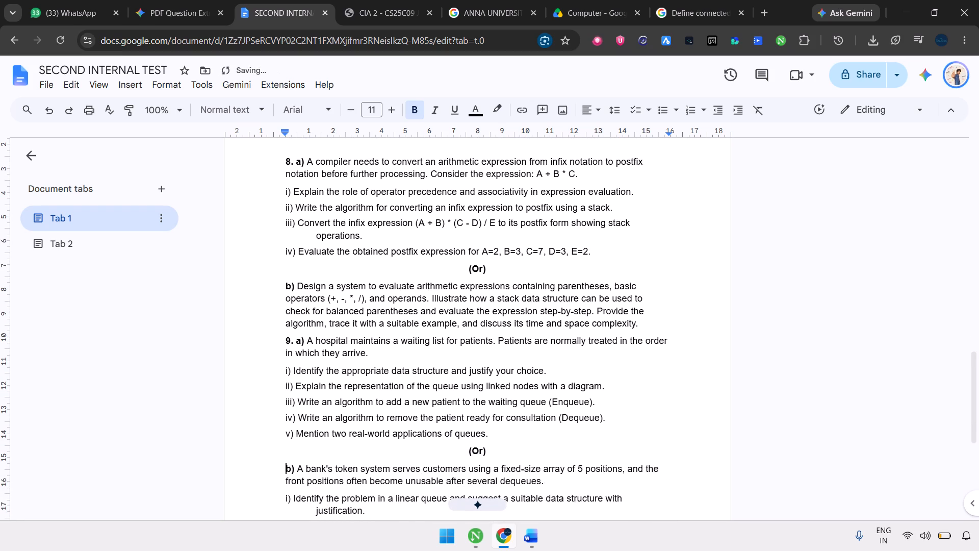
Review the paper from question 9 to its end, and check the header, part headings and renumbered alternatives from the top.
scroll(296, 468, down, 6)
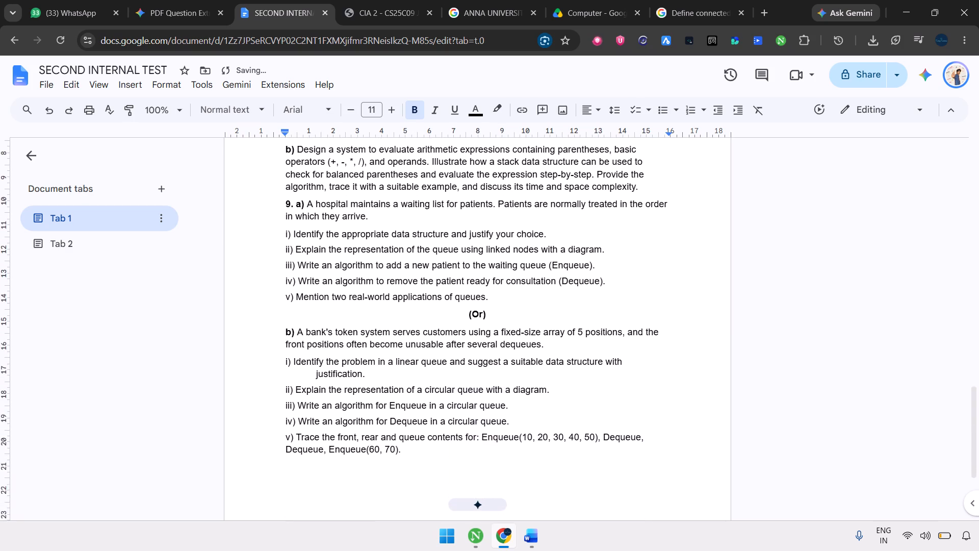
scroll(296, 468, down, 1)
scroll(296, 468, up, 4)
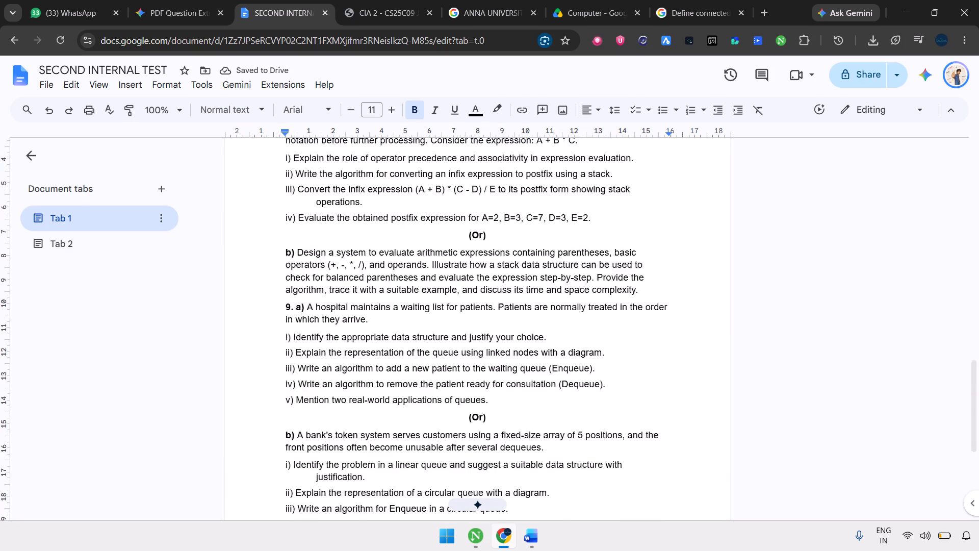
scroll(296, 468, up, 5)
scroll(348, 371, down, 1)
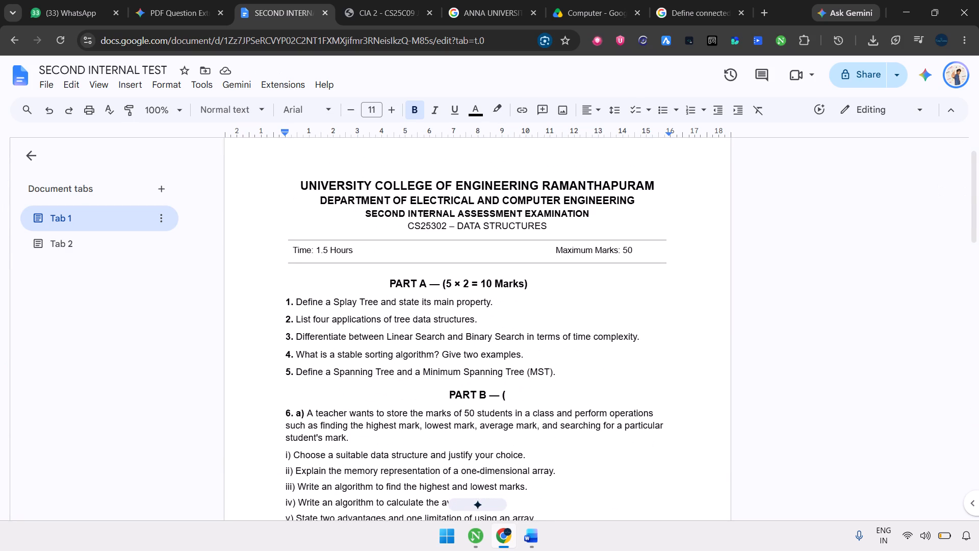
scroll(348, 371, down, 4)
scroll(348, 371, up, 4)
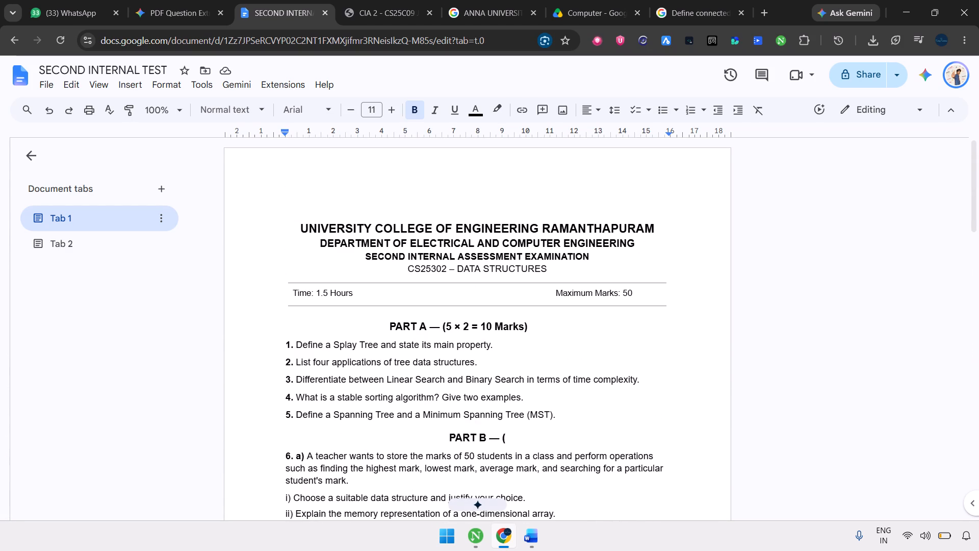
scroll(374, 270, down, 4)
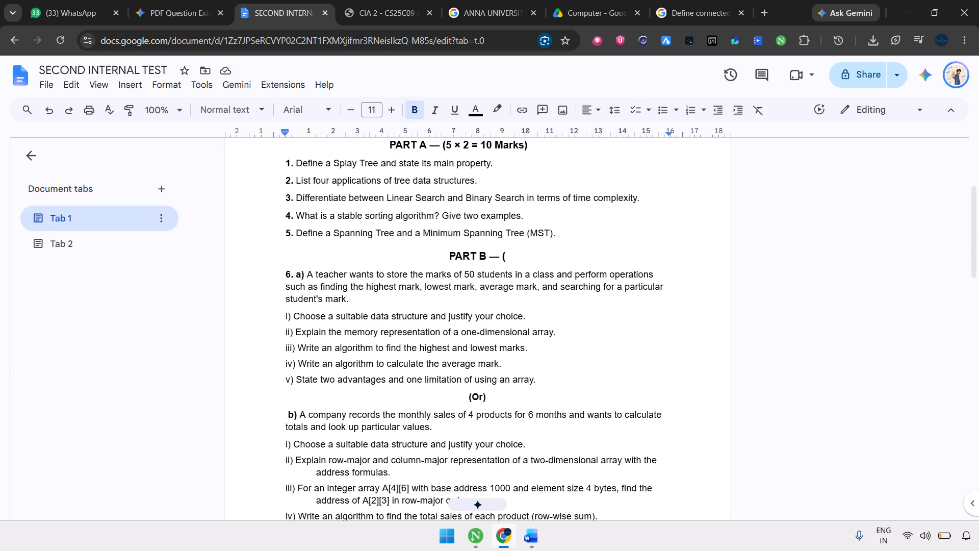
scroll(374, 270, down, 2)
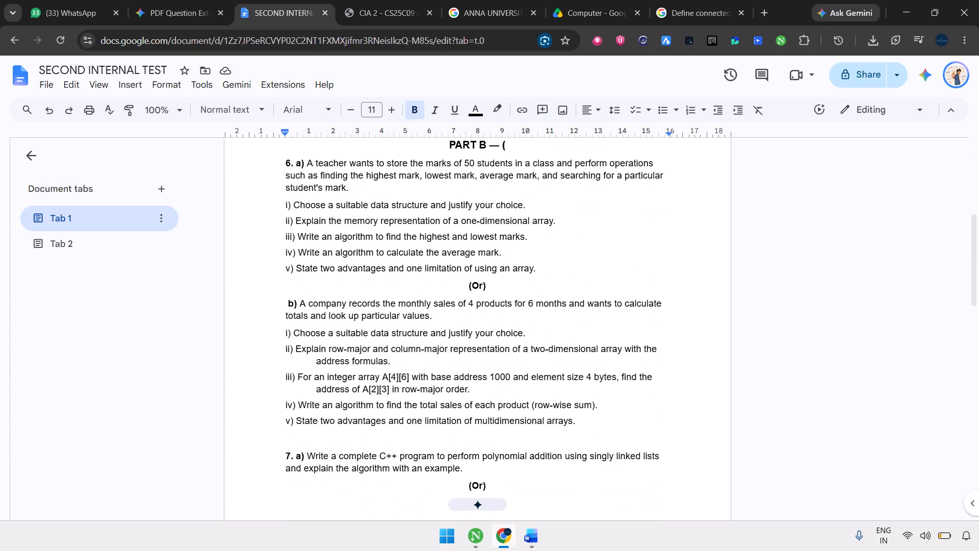
scroll(374, 270, up, 4)
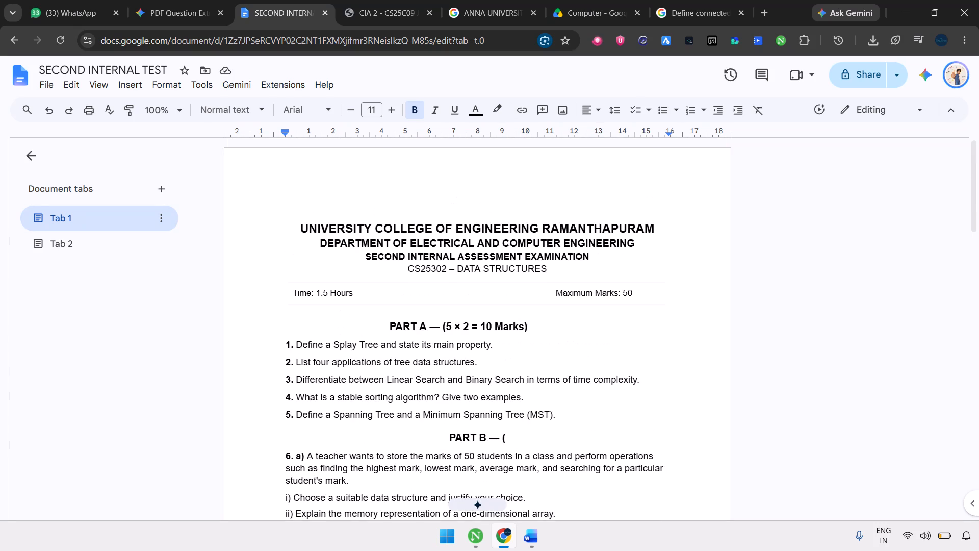
Complete the Part B heading so it reads "PART B — (4 x 10 = 40 marks)".
scroll(374, 270, down, 5)
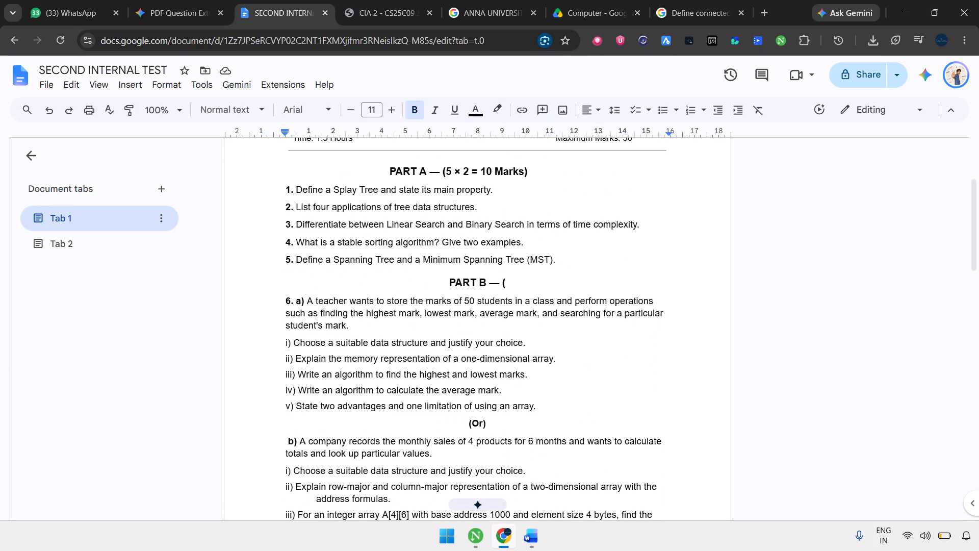
click(507, 283)
key(4)
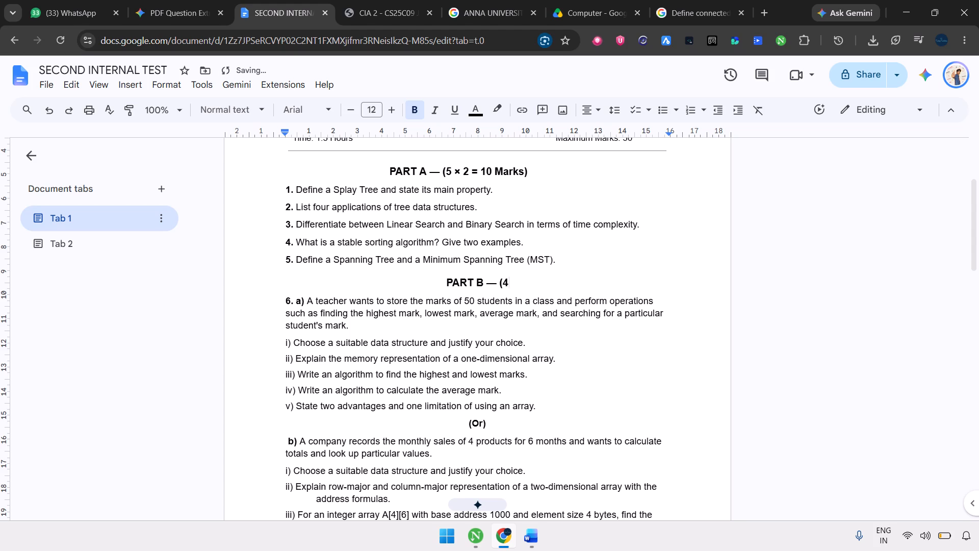
key(8)
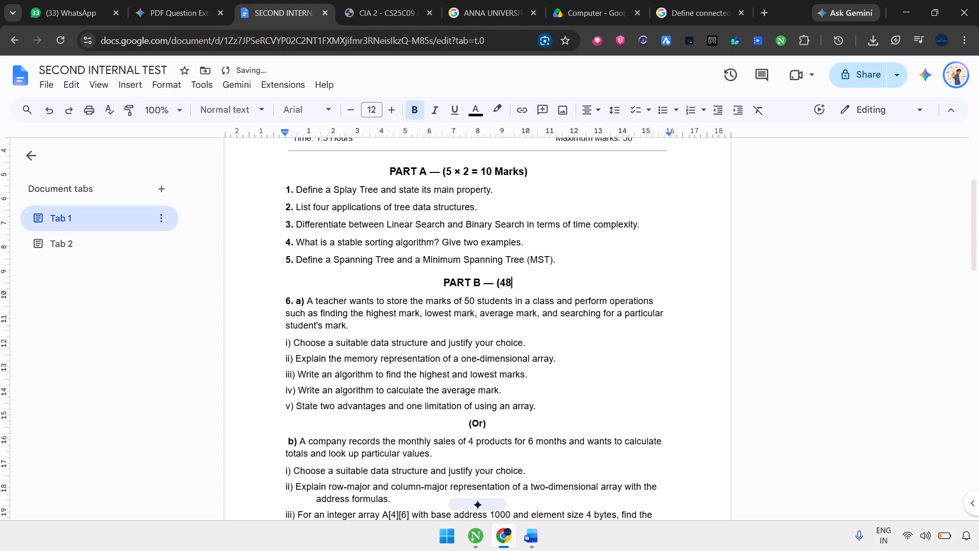
key(BackSpace)
key(x)
key(BackSpace)
key(space)
text(x)
key(space)
key(1)
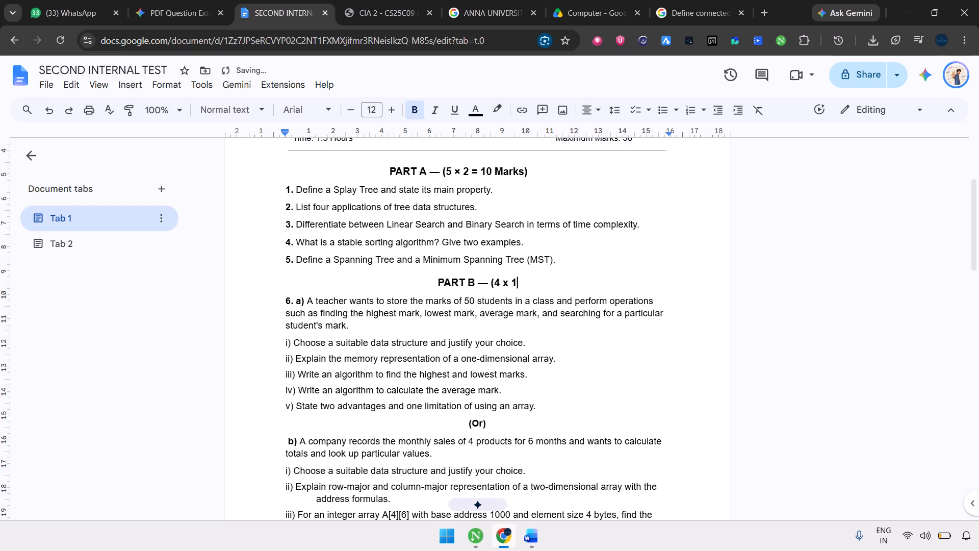
key(BackSpace)
text(10)
key(equal)
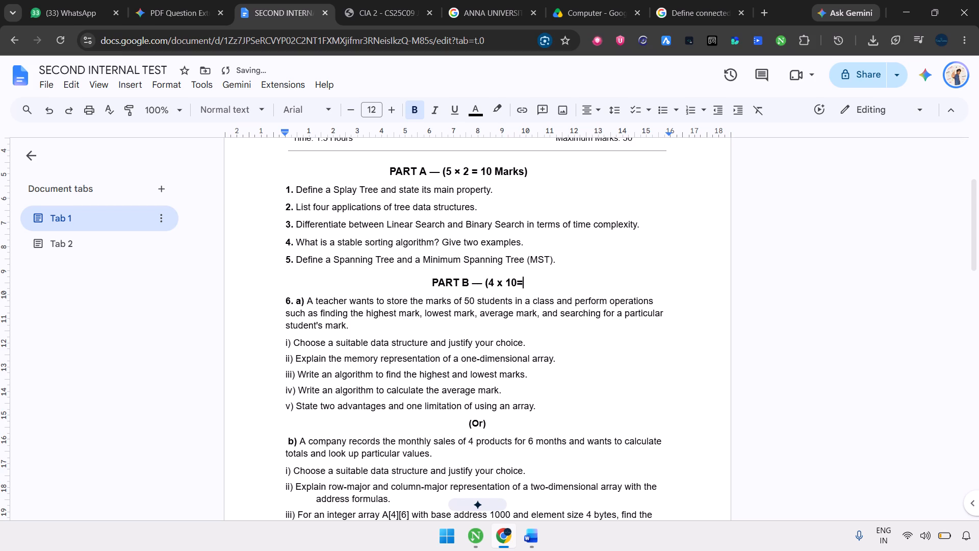
key(space)
text(40)
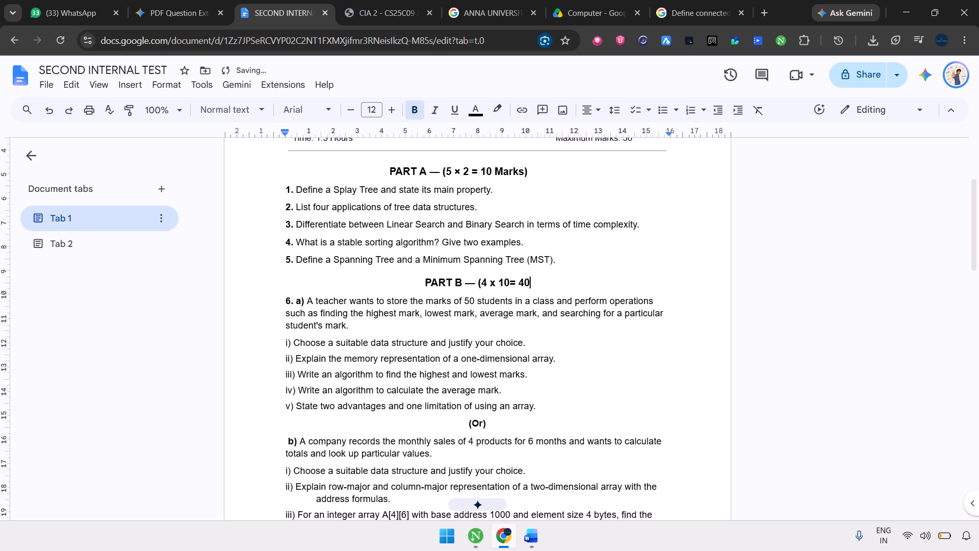
click(508, 286)
key(space)
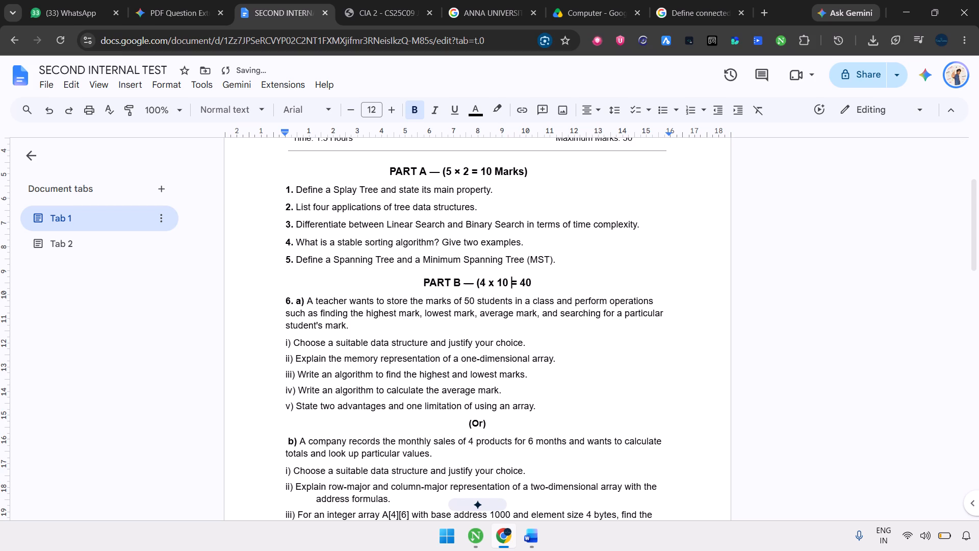
click(535, 285)
key(space)
text(marks)
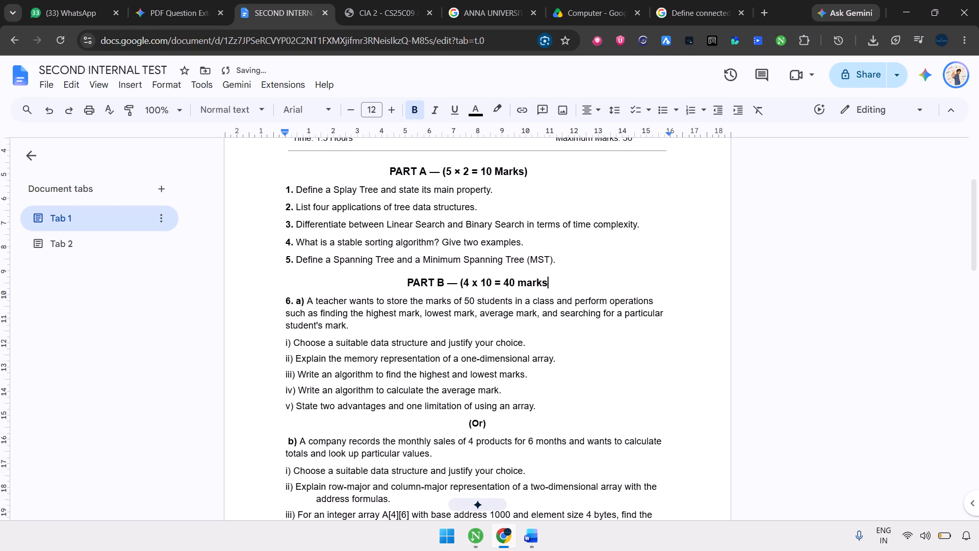
key(shift+parenright)
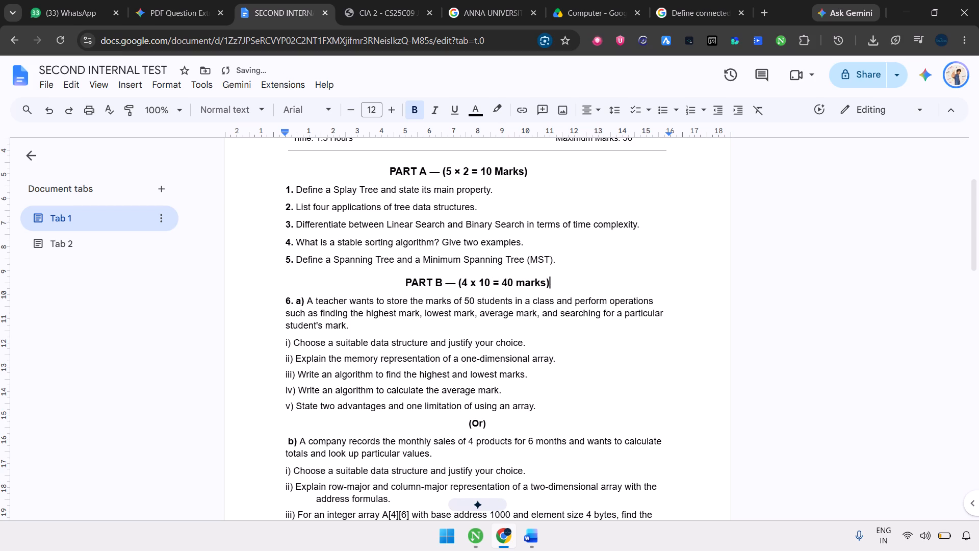
Replace the letter x in the Part B heading with the × sign copied from the Part A heading.
click(475, 284)
key(BackSpace)
drag(460, 170, 457, 170)
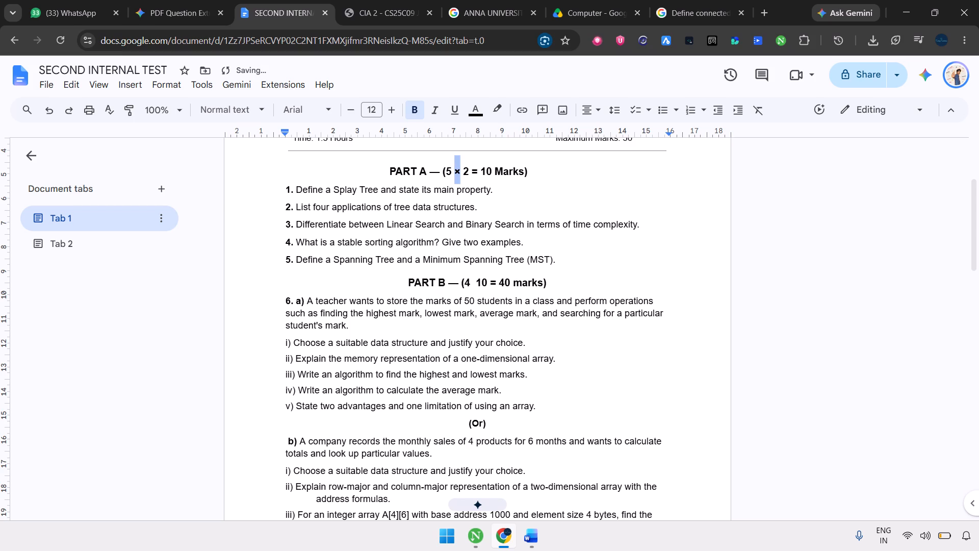
drag(457, 170, 454, 170)
key(ctrl+c)
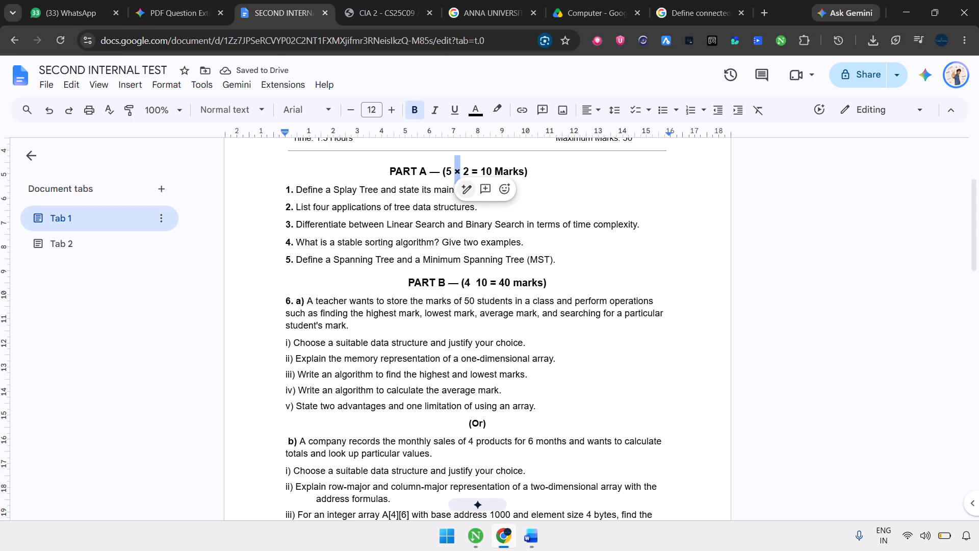
click(473, 280)
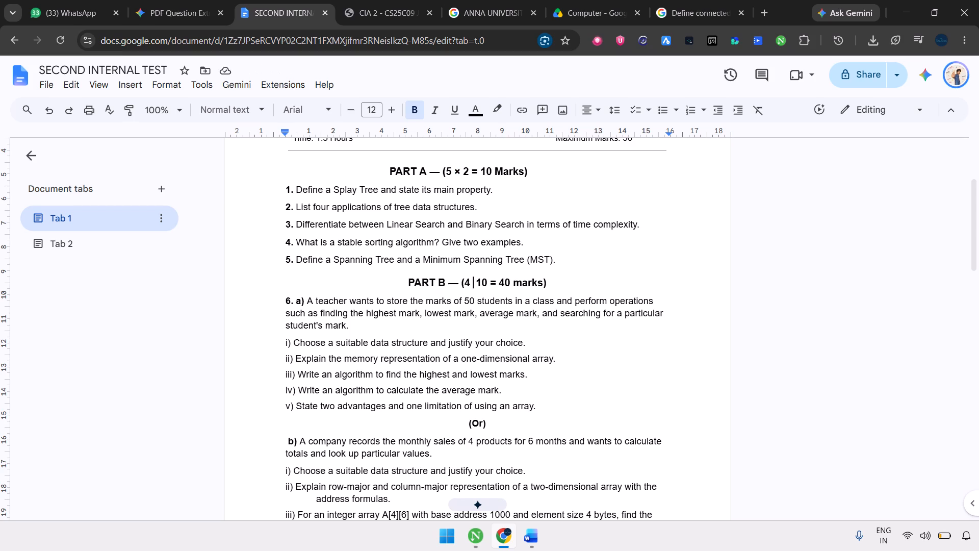
key(ctrl+v)
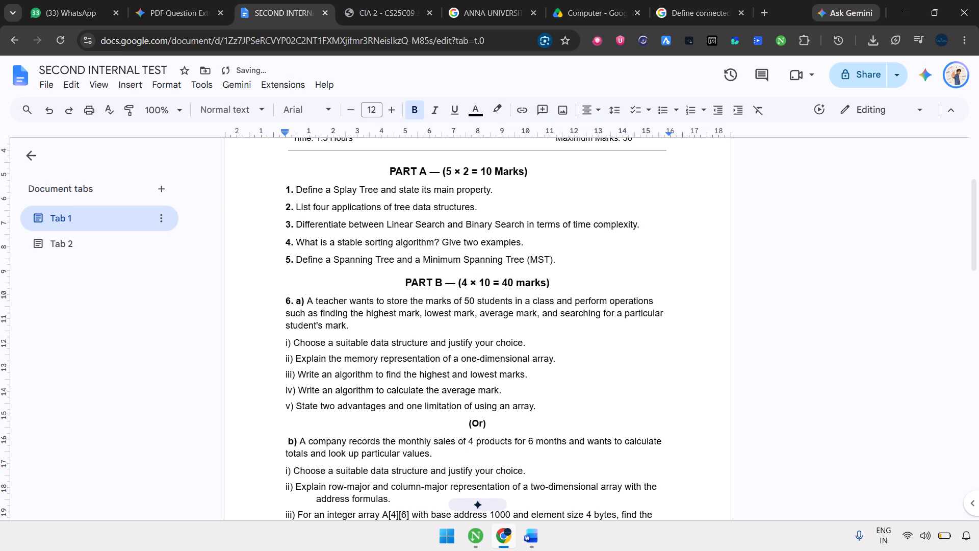
Replace the leading whitespace before the university name in the header with four spaces.
scroll(496, 280, up, 2)
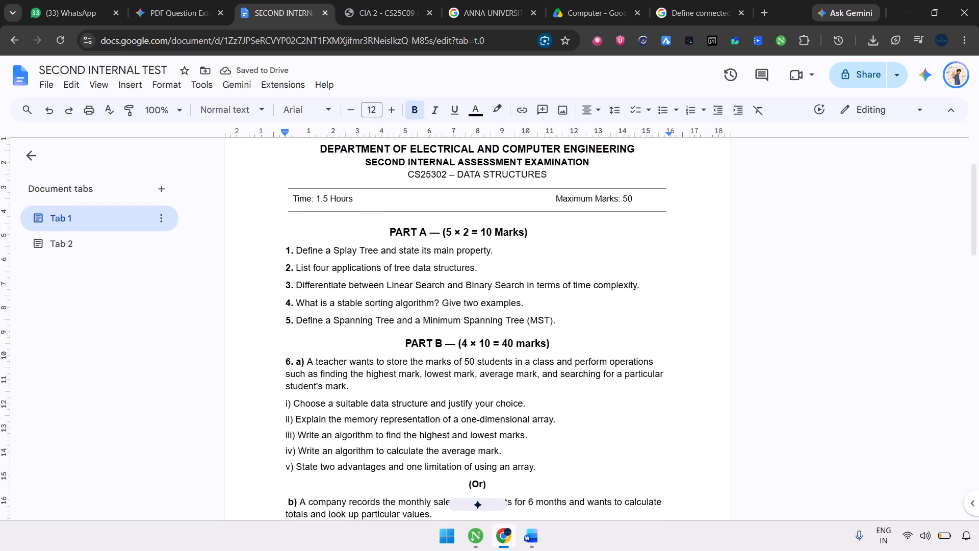
scroll(496, 280, up, 4)
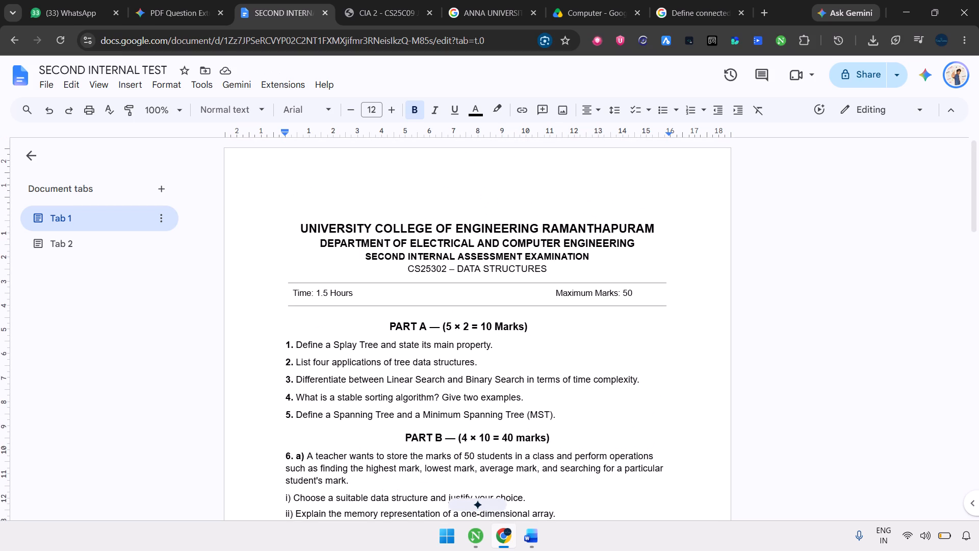
scroll(496, 280, down, 1)
click(299, 209)
key(BackSpace)
key(BackSpace)
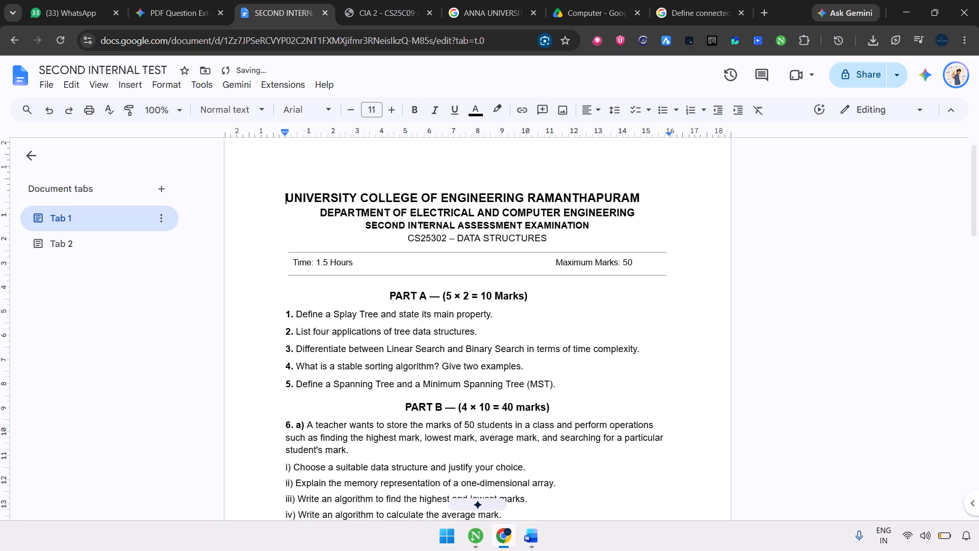
key(BackSpace)
key(space)
key(space)
key(space)
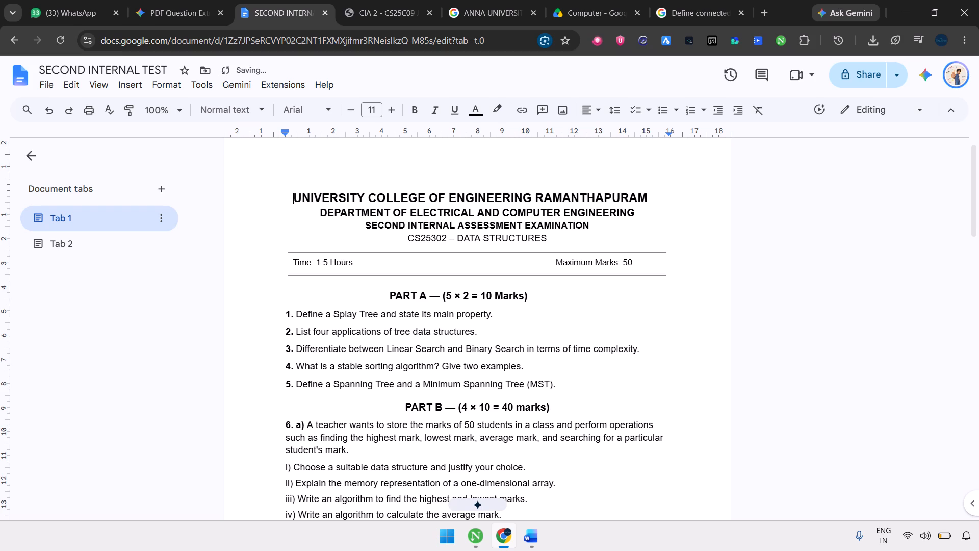
key(space)
In question 6 b), break items iii) and ii) before "address" so their continuation text starts at the page margin without the indent.
scroll(299, 209, down, 3)
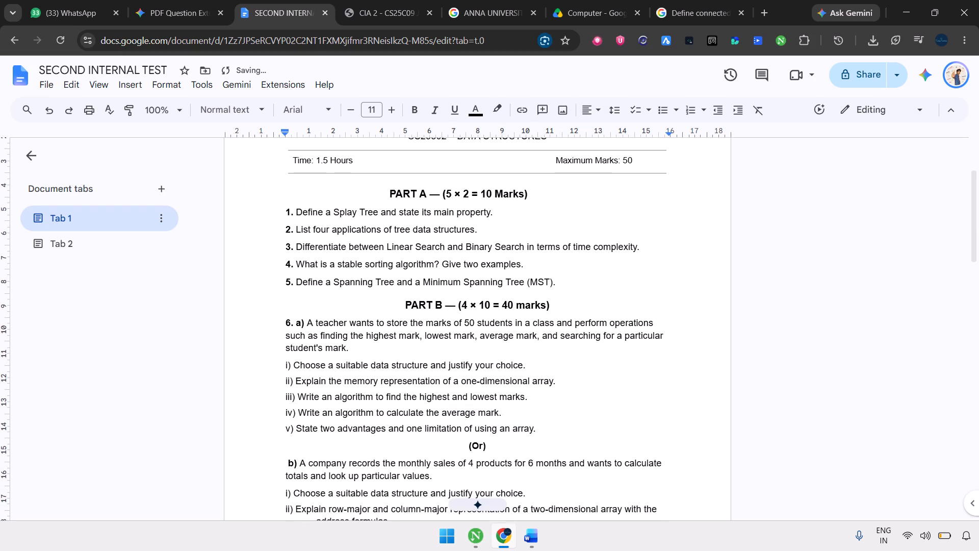
scroll(299, 209, down, 2)
scroll(297, 350, down, 1)
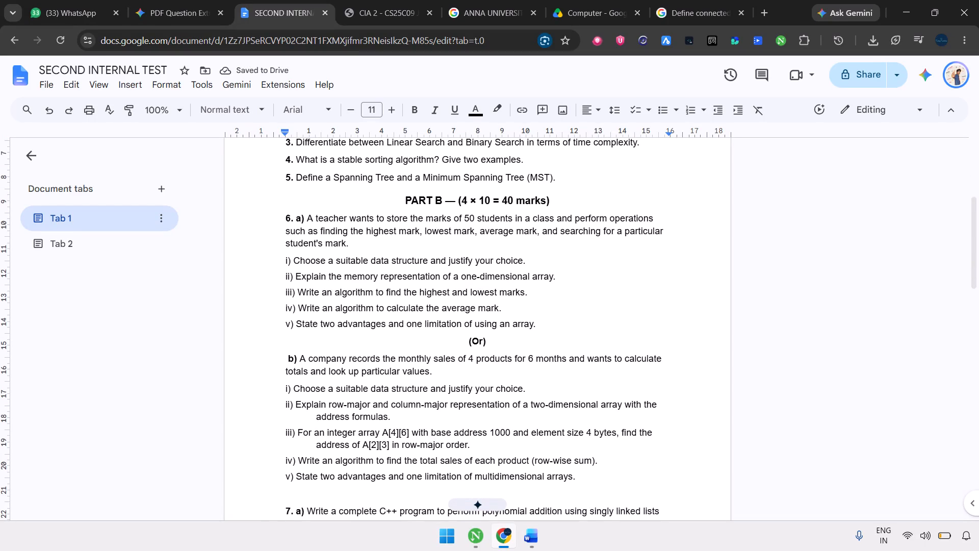
click(281, 214)
click(483, 411)
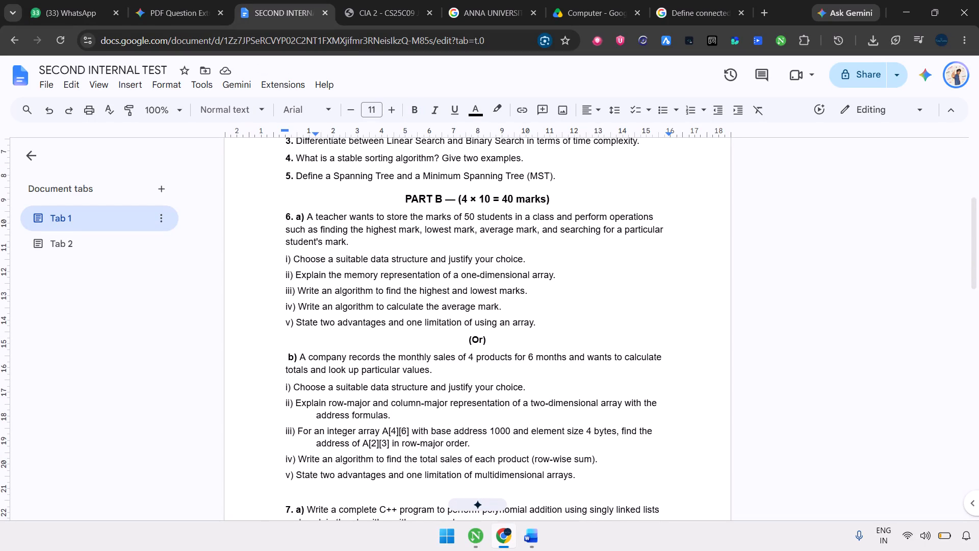
click(315, 438)
key(BackSpace)
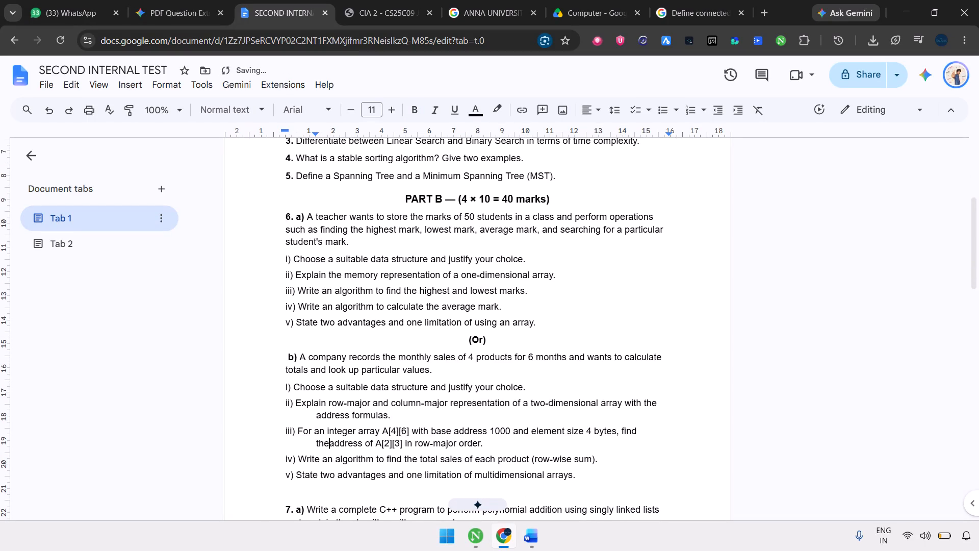
key(Return)
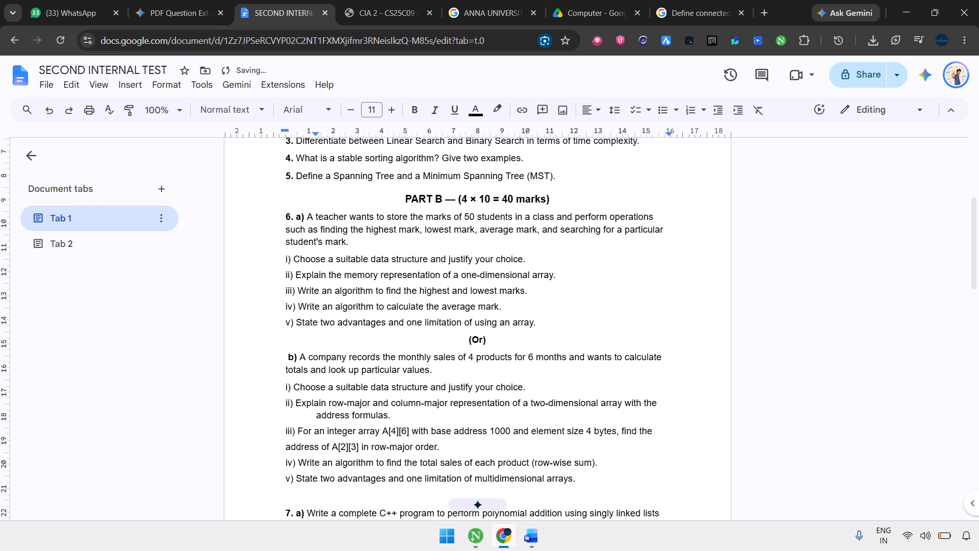
click(315, 416)
key(BackSpace)
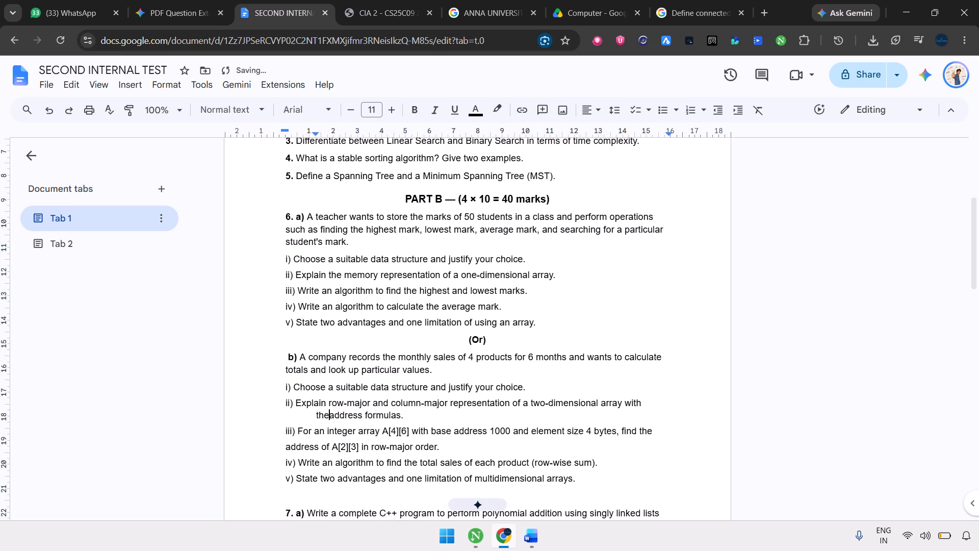
key(Return)
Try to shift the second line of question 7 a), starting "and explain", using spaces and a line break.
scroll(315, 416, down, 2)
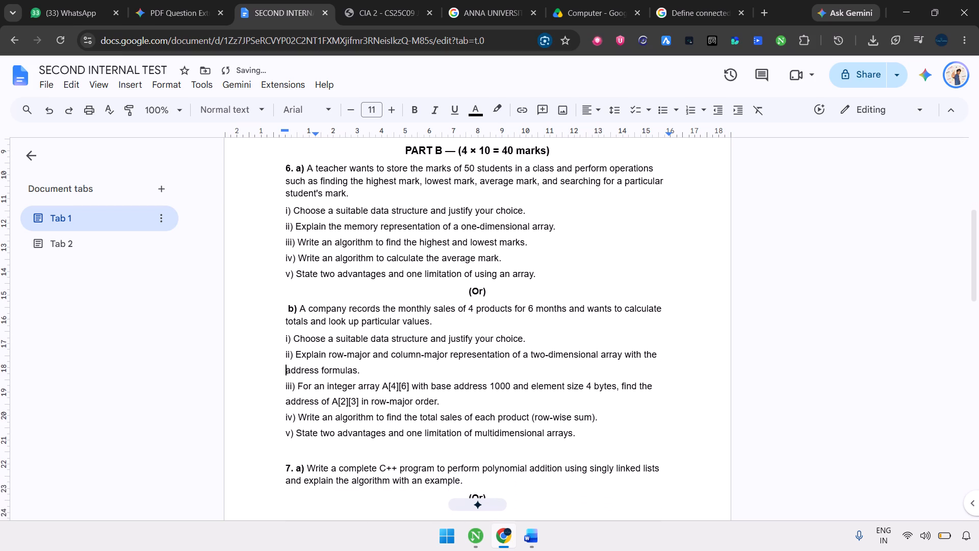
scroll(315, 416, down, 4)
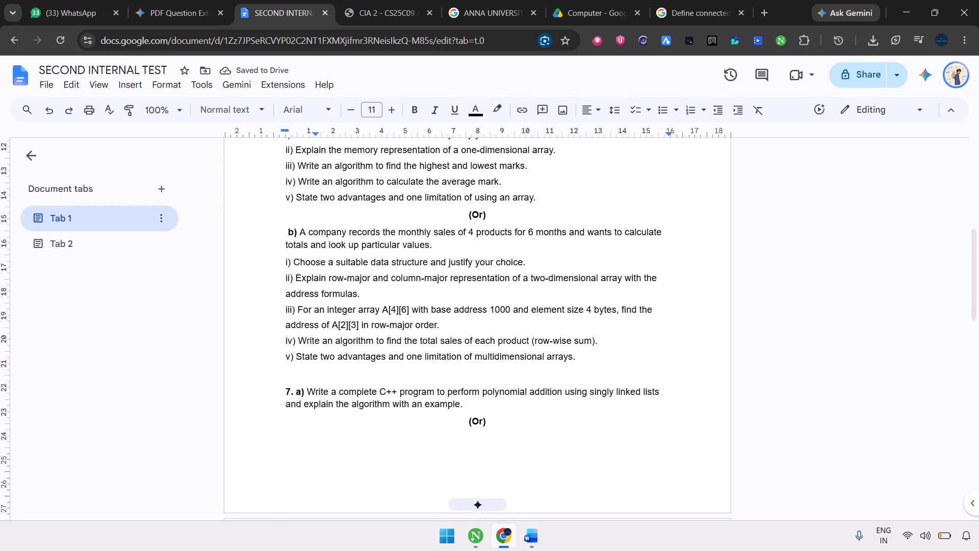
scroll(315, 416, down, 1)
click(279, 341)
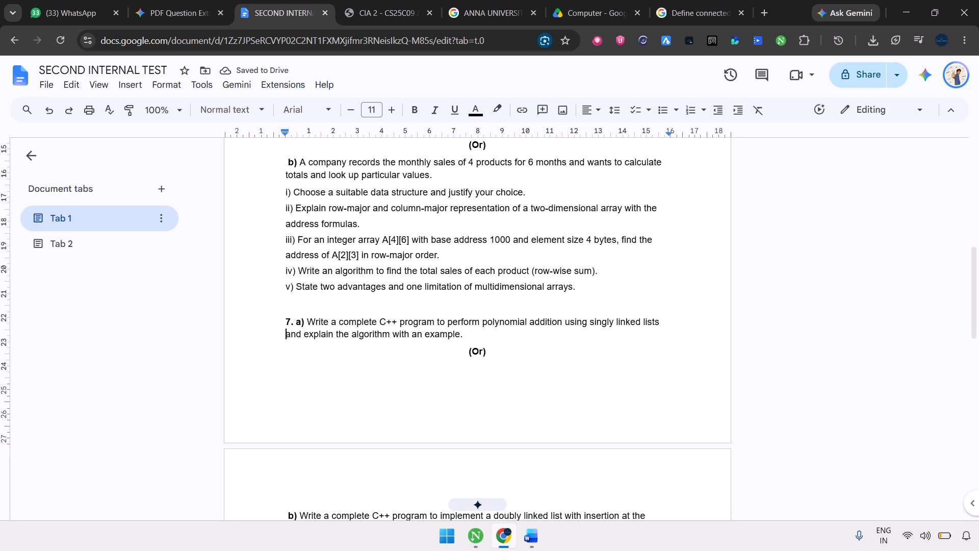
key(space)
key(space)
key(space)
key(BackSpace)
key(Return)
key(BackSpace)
Try to shift the second line of question 7 b), starting "beginning and end", using leading spaces.
scroll(280, 341, down, 3)
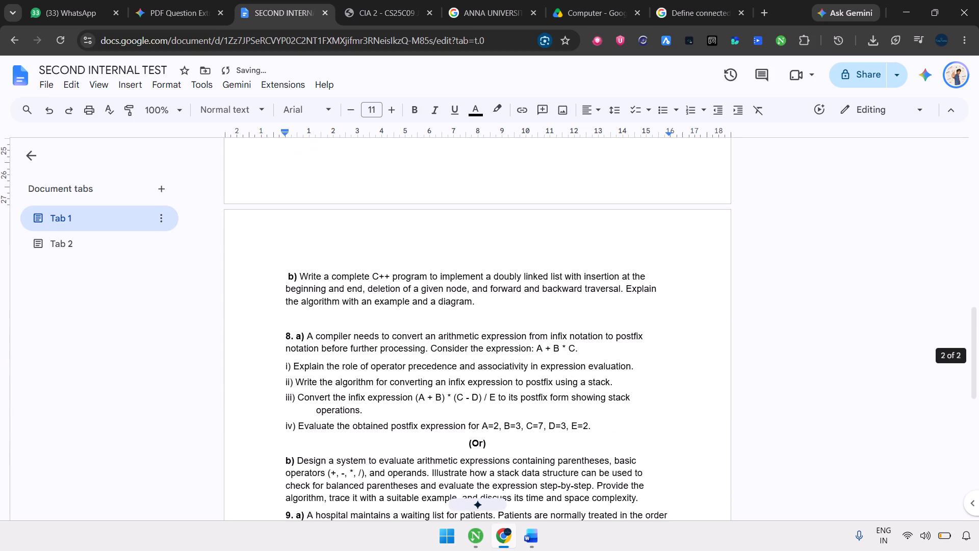
click(284, 290)
key(space)
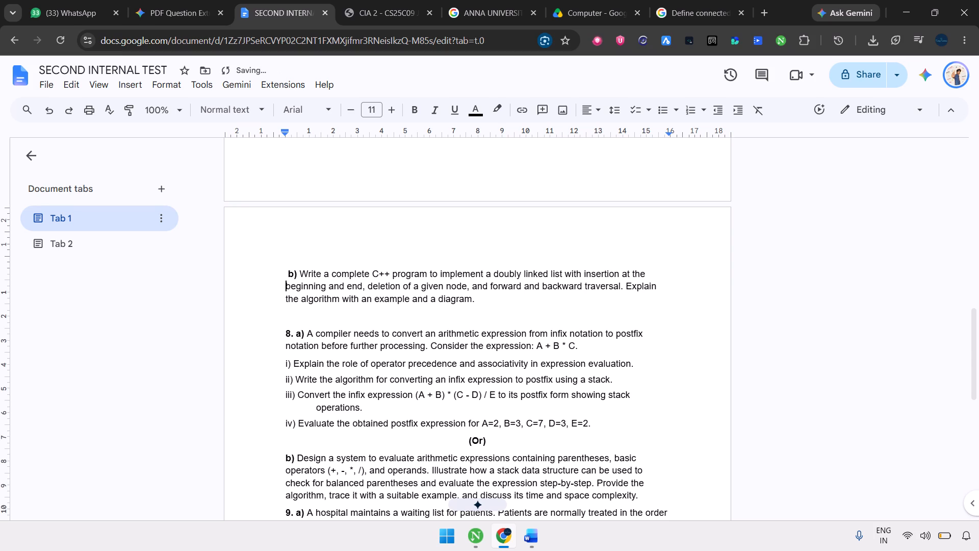
key(space)
key(space)
key(BackSpace)
Left-align all of Part B, from question 6. a) through the last item of question 9 b), including the (Or) lines.
scroll(284, 290, down, 2)
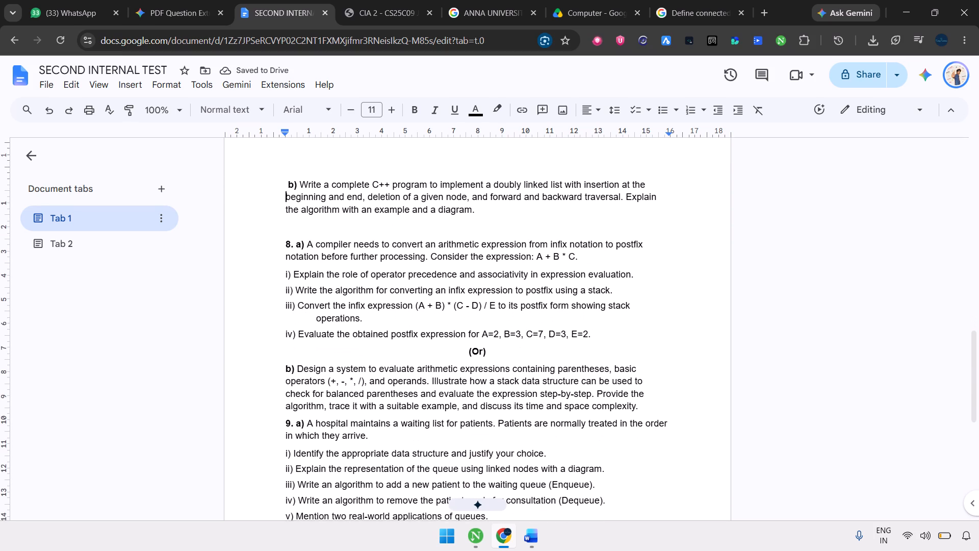
scroll(284, 290, down, 3)
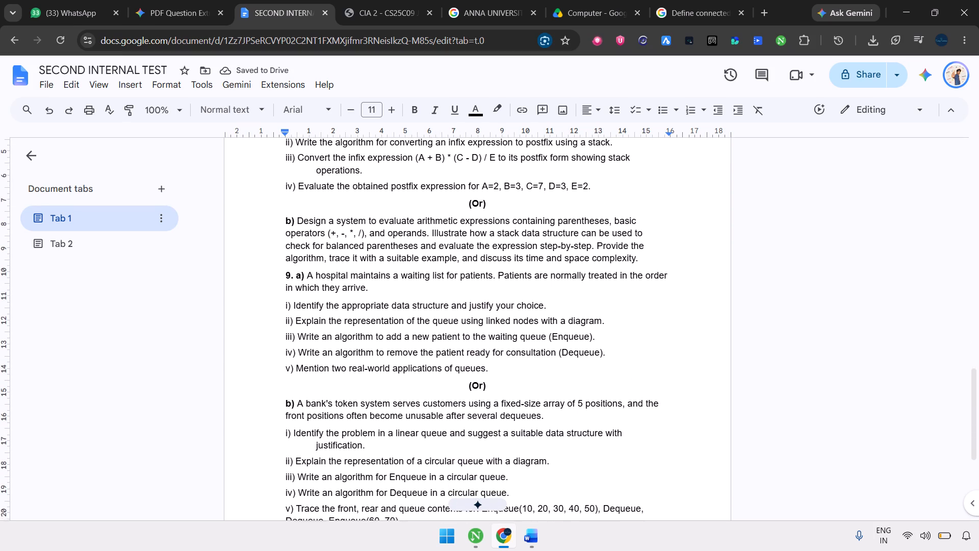
scroll(284, 290, down, 1)
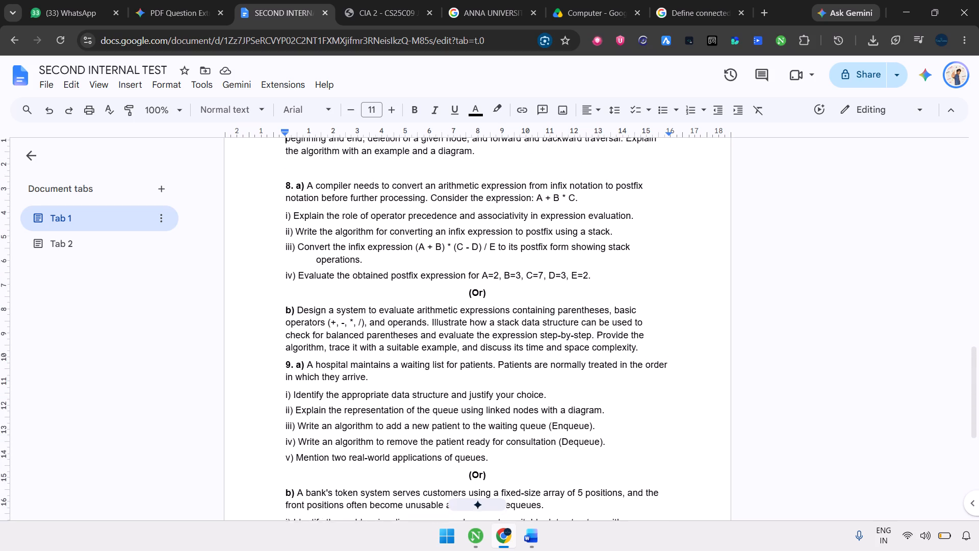
scroll(284, 290, down, 1)
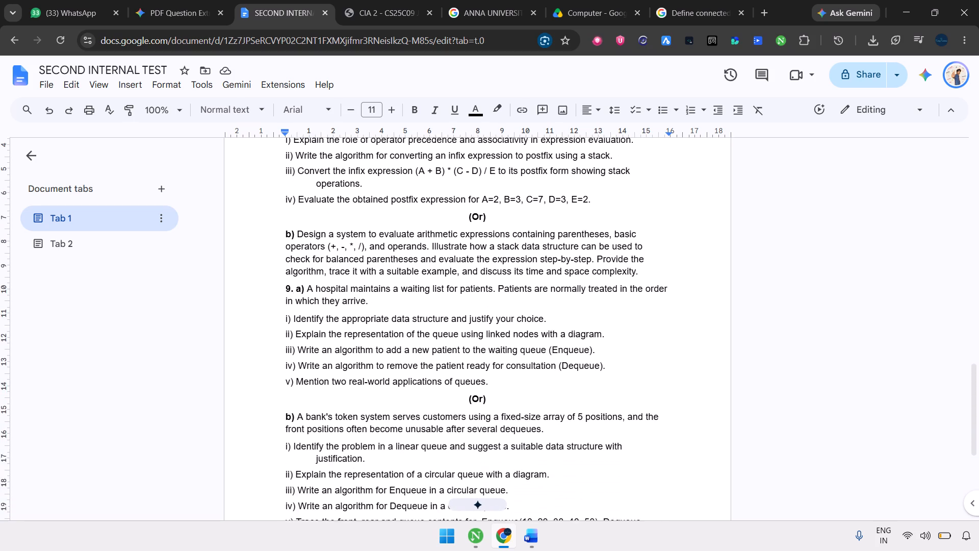
scroll(284, 290, up, 2)
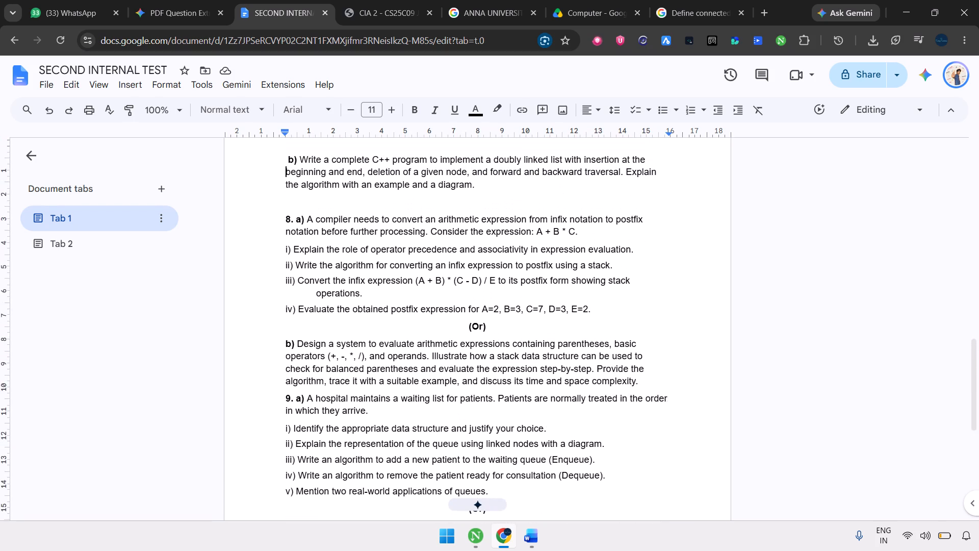
scroll(284, 290, up, 9)
scroll(270, 444, down, 1)
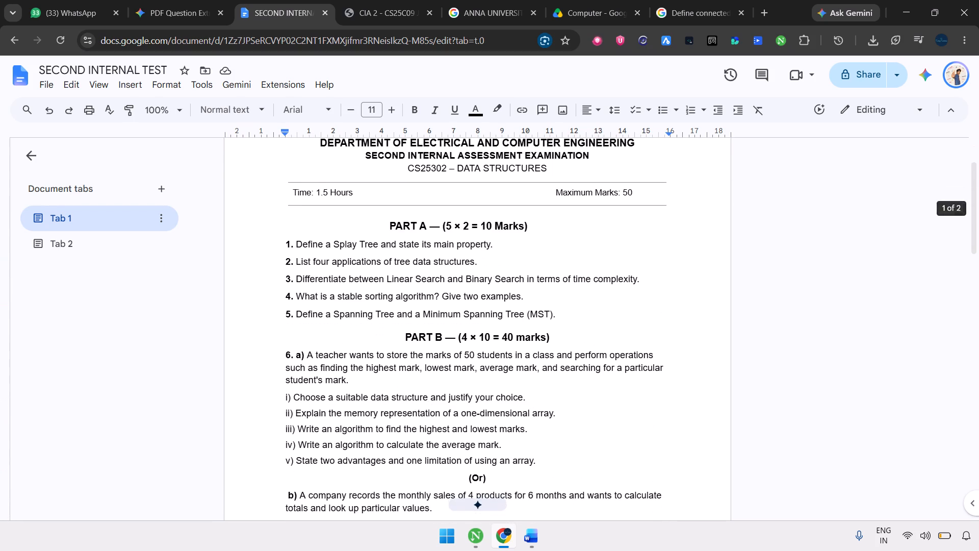
drag(278, 353, 607, 550)
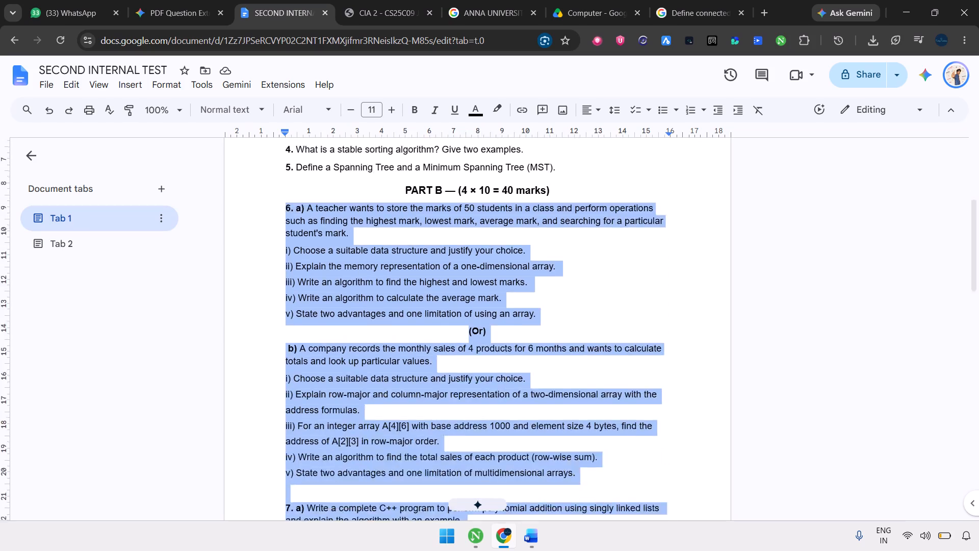
drag(607, 550, 658, 550)
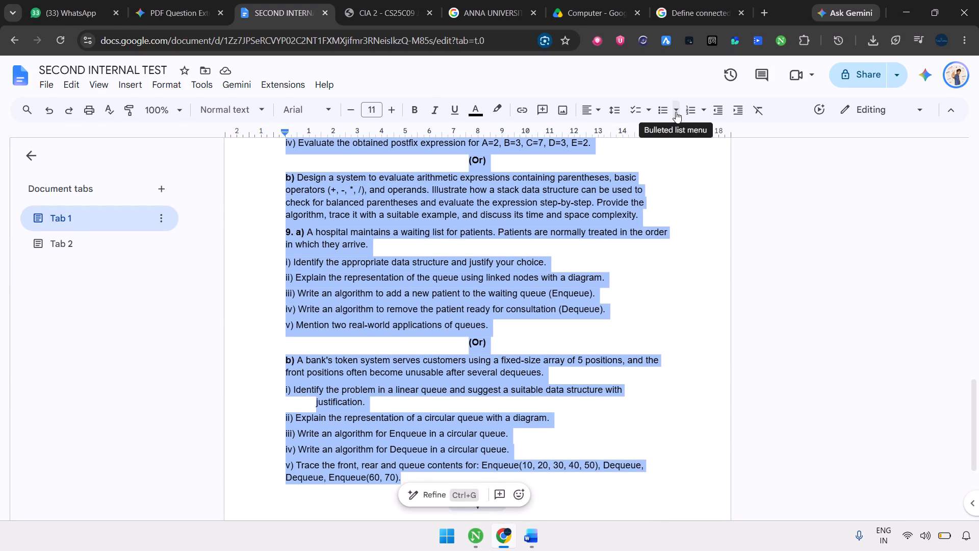
click(595, 106)
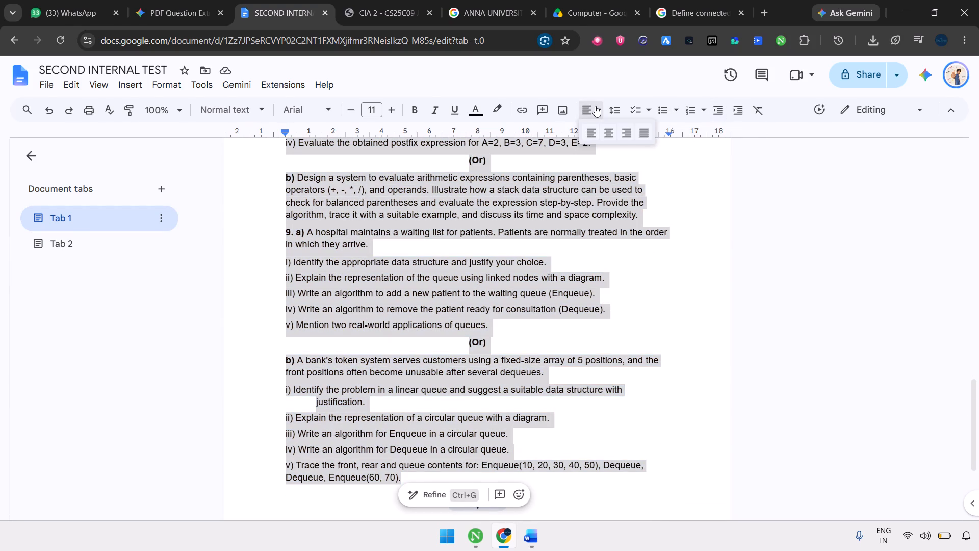
click(598, 135)
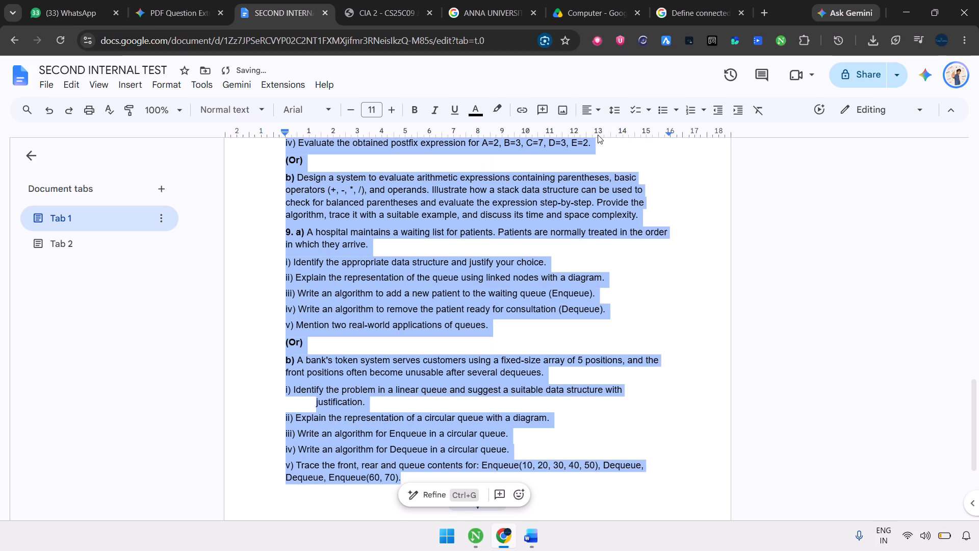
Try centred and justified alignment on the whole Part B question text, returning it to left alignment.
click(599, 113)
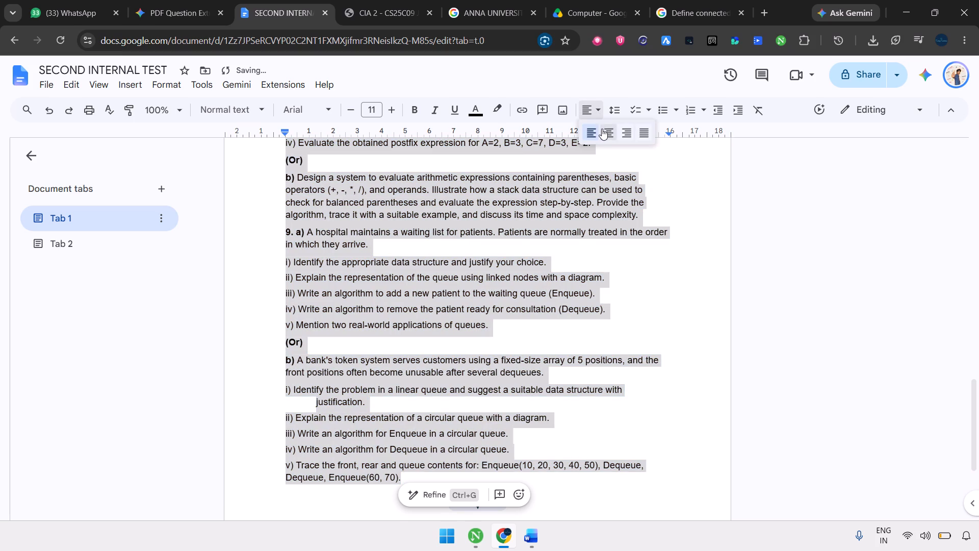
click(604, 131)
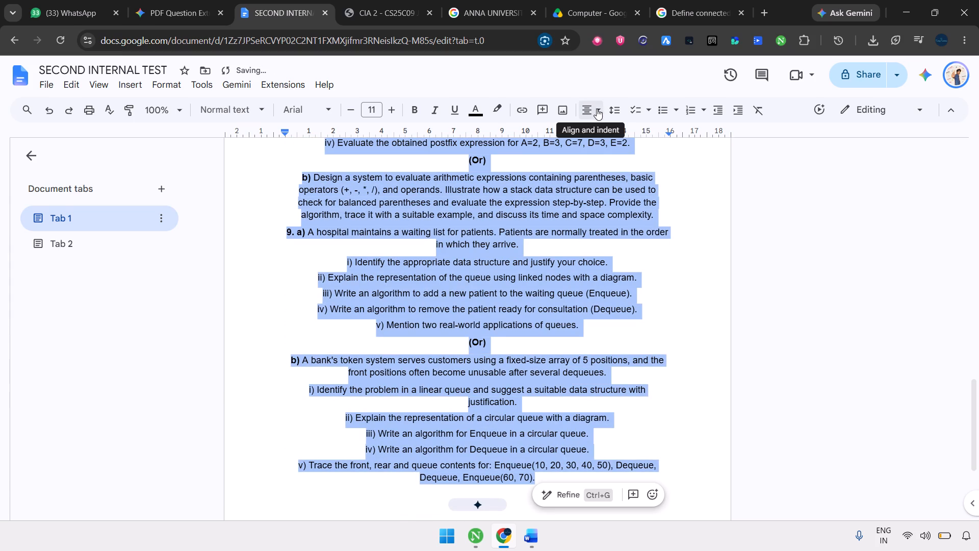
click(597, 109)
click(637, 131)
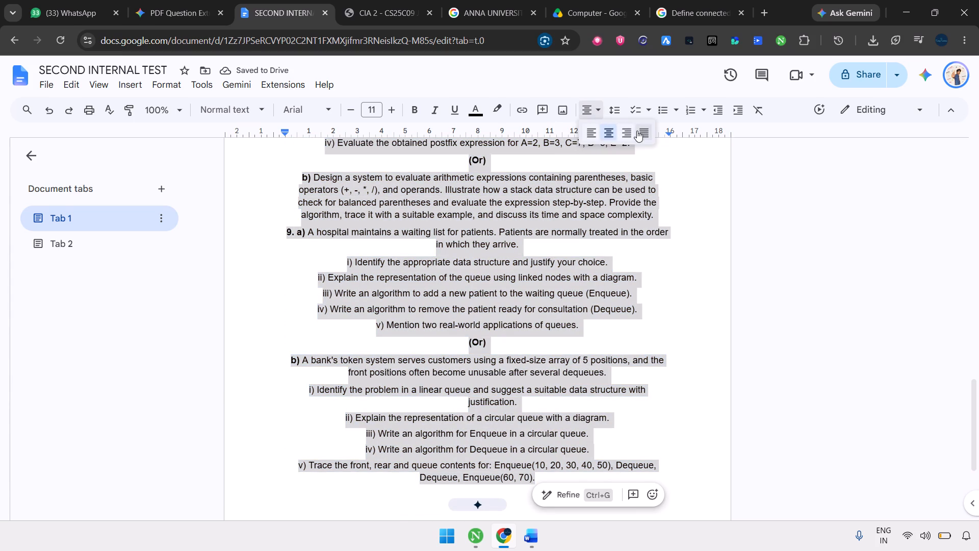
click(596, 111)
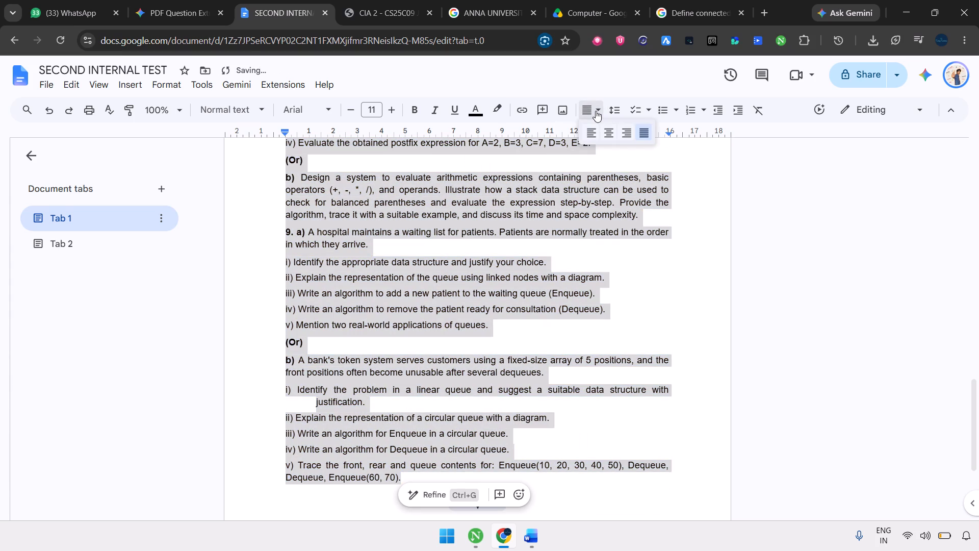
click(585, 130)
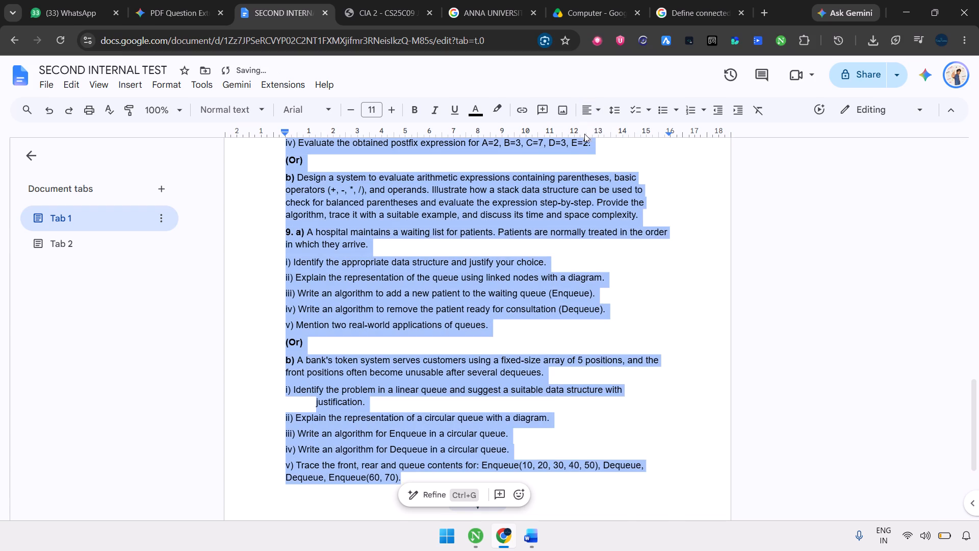
Indent the (Or) line between questions 6 a) and 6 b) with leading spaces to near the page centre.
scroll(576, 208, up, 7)
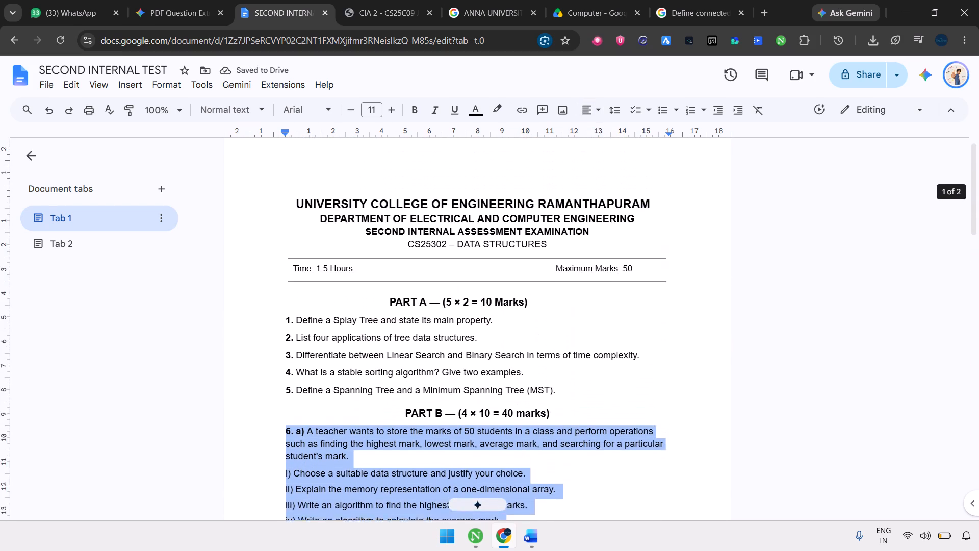
scroll(577, 314, down, 2)
click(545, 317)
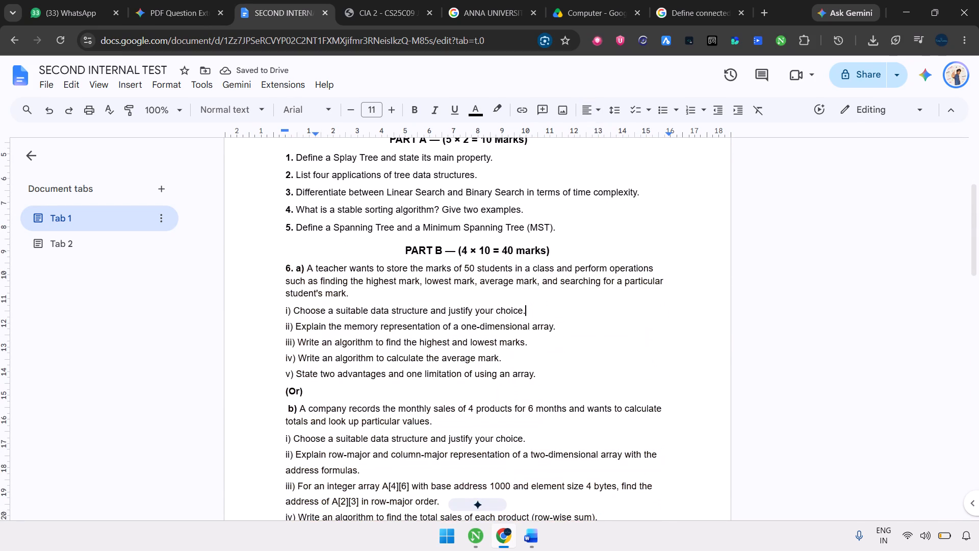
click(281, 390)
key(space)
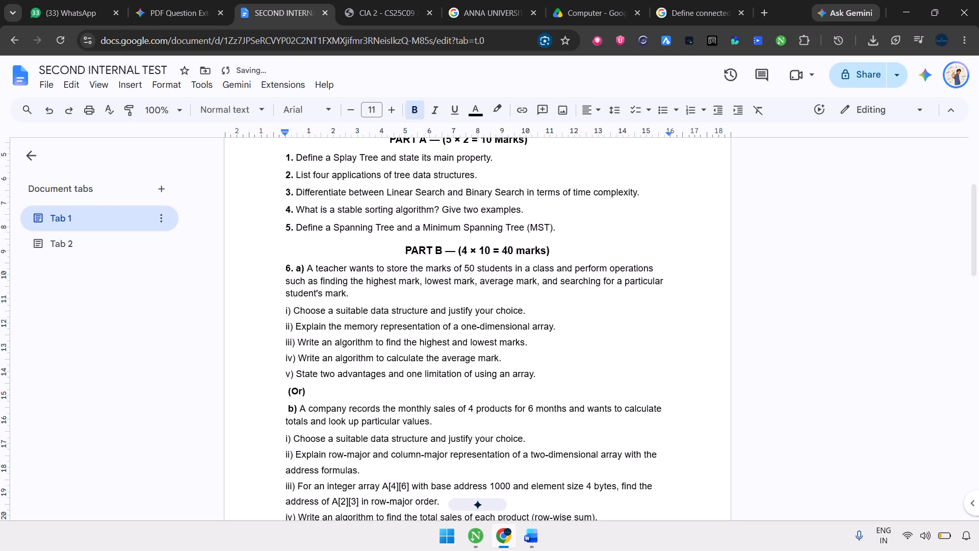
key(space)
key(space)
key(space)
Indent the (Or) line below question 7 a) with leading spaces so it sits near the page centre.
scroll(281, 390, down, 2)
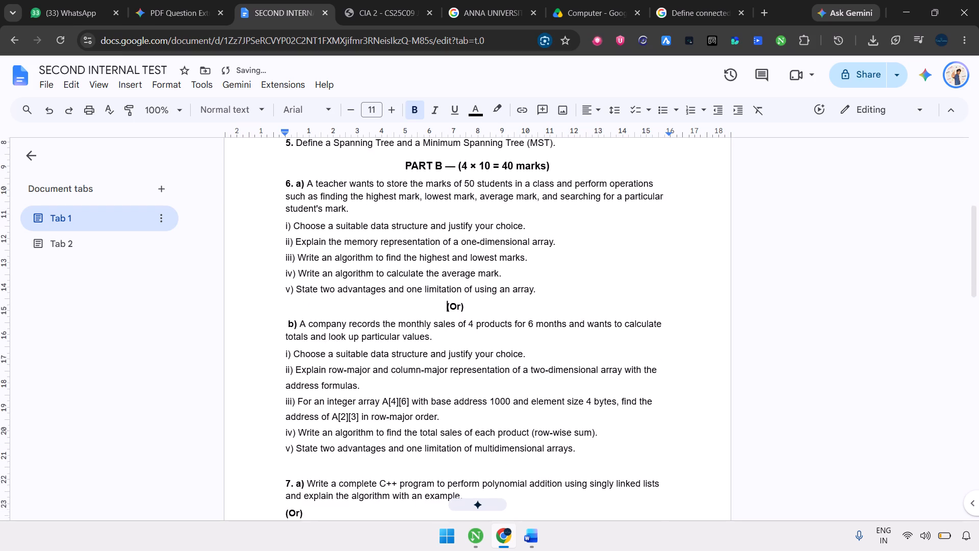
scroll(281, 390, down, 1)
scroll(357, 411, down, 1)
click(280, 396)
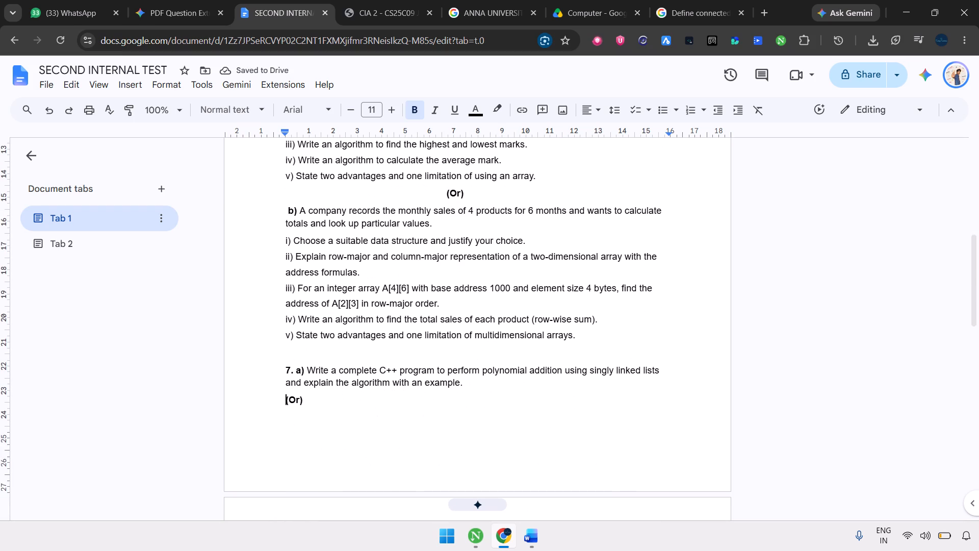
key(space)
key(space)
key(space)
key(space)
key(space)
key(space)
key(space)
key(space)
key(space)
key(space)
key(space)
key(space)
key(space)
key(space)
key(space)
key(space)
key(space)
key(space)
key(space)
key(space)
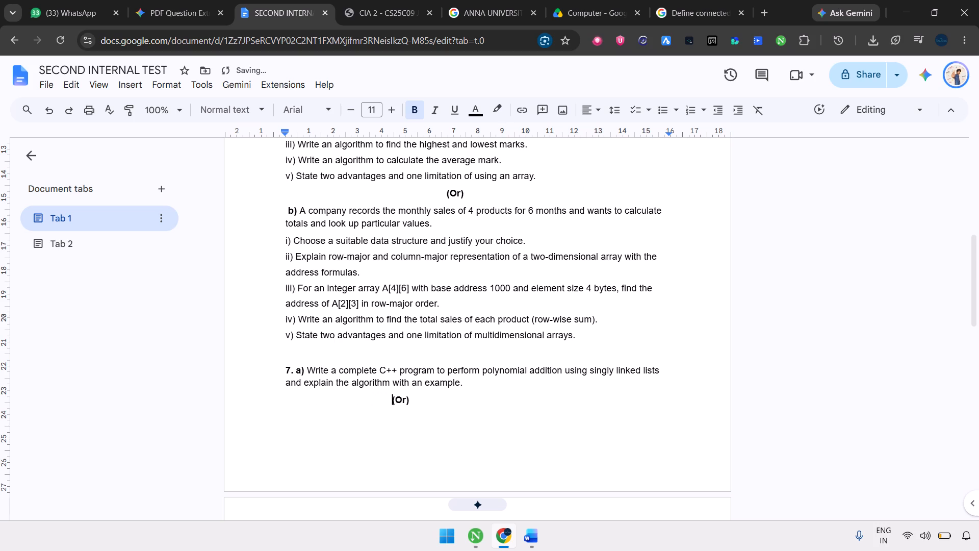
key(space)
key(space)
key(space)
Indent the (Or) line between questions 8 a) and 8 b) with leading spaces to near the page centre.
scroll(280, 396, down, 6)
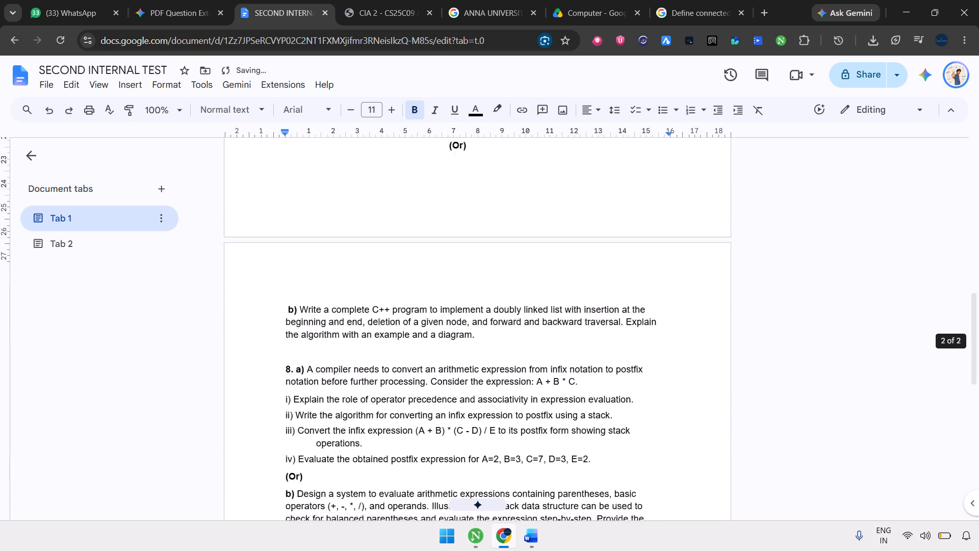
scroll(280, 396, down, 1)
click(285, 432)
key(space)
key(space)
key(space)
key(space)
key(space)
key(space)
key(space)
key(space)
key(space)
key(space)
key(space)
key(space)
key(space)
key(space)
key(space)
key(space)
key(space)
key(space)
key(space)
key(space)
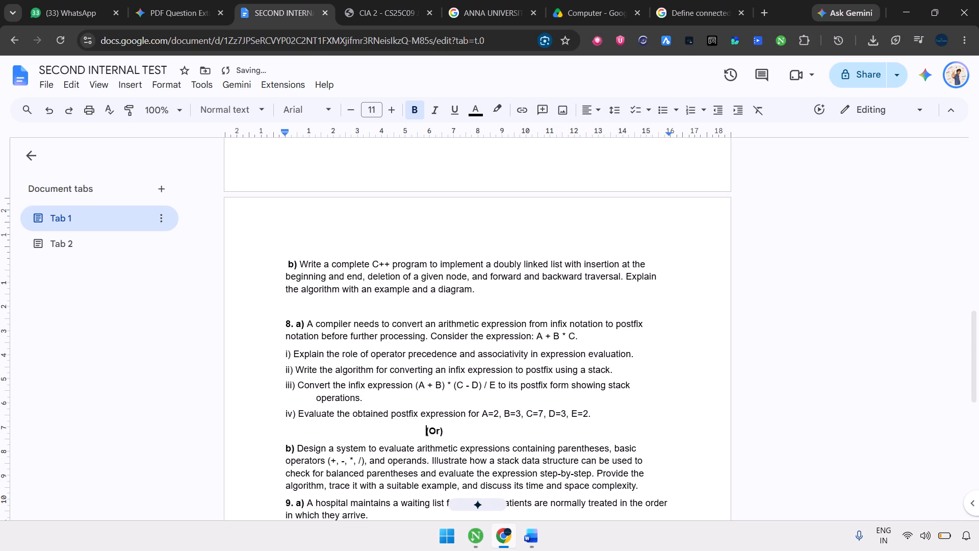
Indent the (Or) line between questions 9 a) and 9 b) with leading spaces to near the page centre.
scroll(285, 432, down, 3)
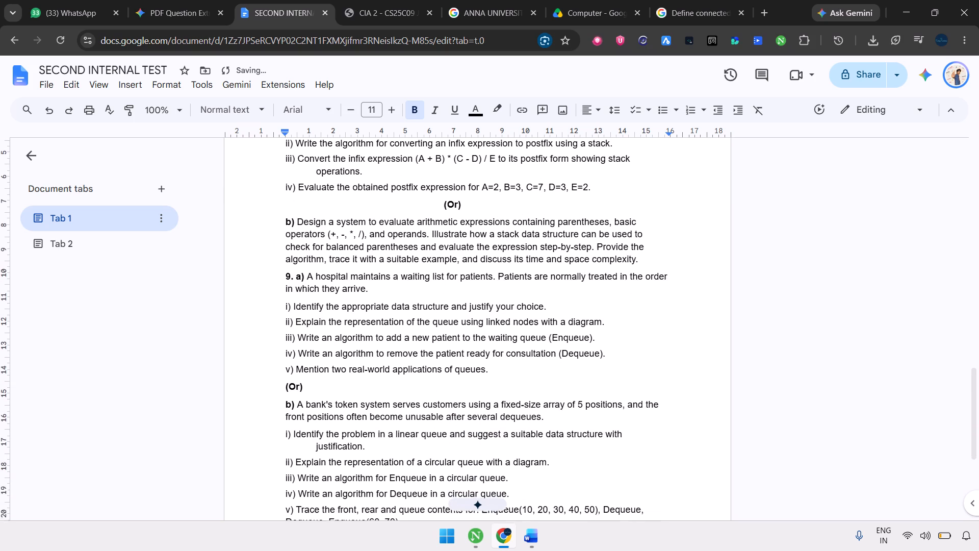
scroll(285, 432, down, 1)
click(280, 383)
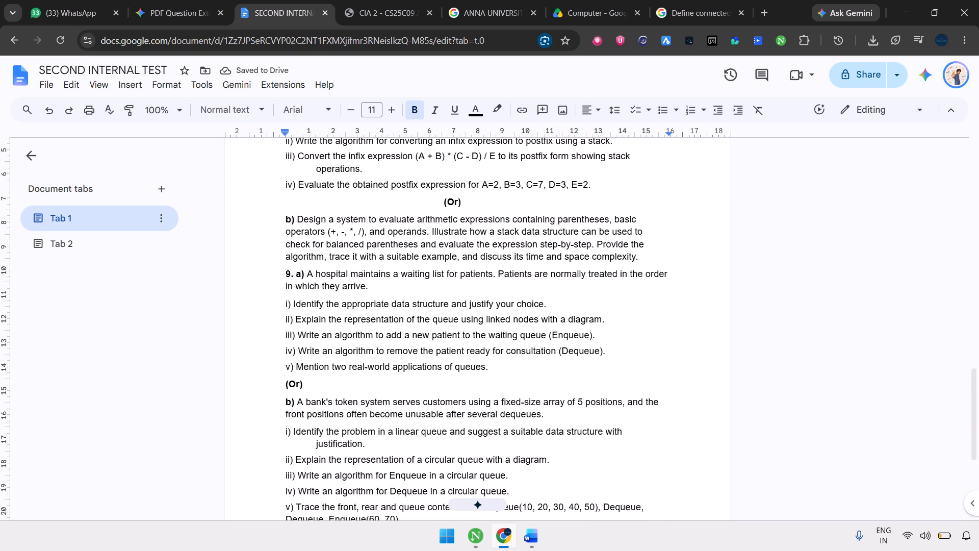
key(space)
key(space)
key(space)
key(space)
key(space)
key(space)
key(space)
key(space)
key(space)
key(space)
key(space)
key(space)
key(space)
key(space)
key(space)
key(space)
key(space)
key(space)
key(space)
key(space)
key(space)
key(space)
key(space)
key(space)
key(space)
key(space)
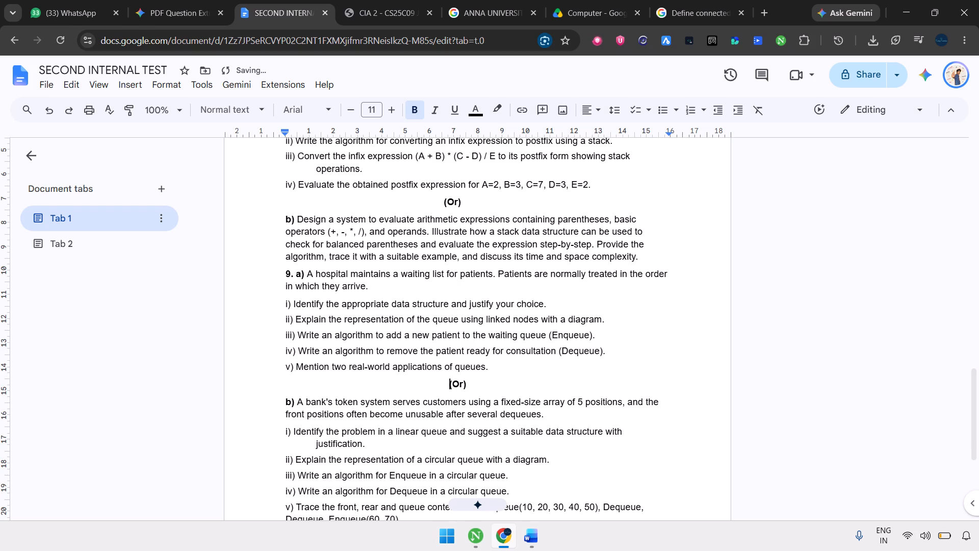
Rename the document from its title as FIRST INTERNAL TEST.
scroll(280, 383, up, 5)
scroll(280, 383, down, 2)
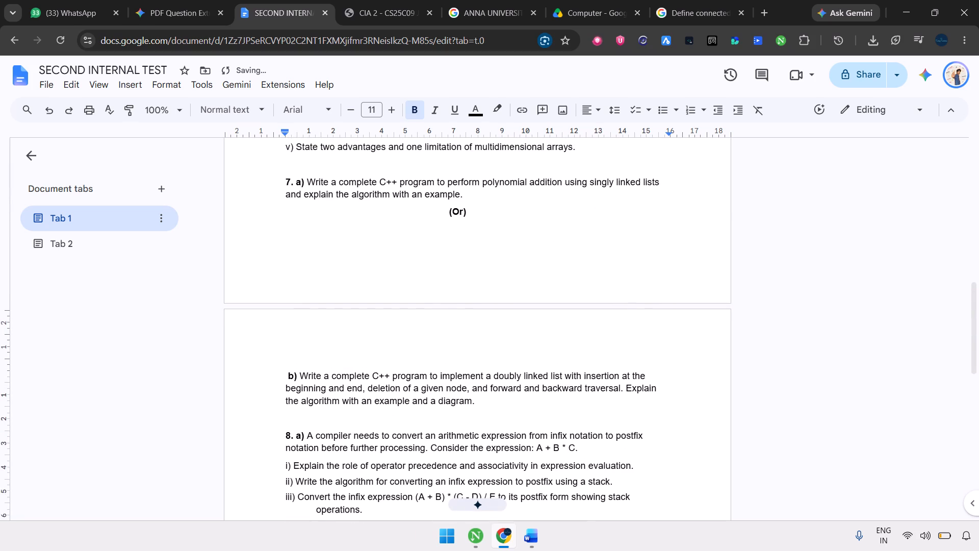
scroll(280, 383, down, 2)
scroll(280, 383, up, 17)
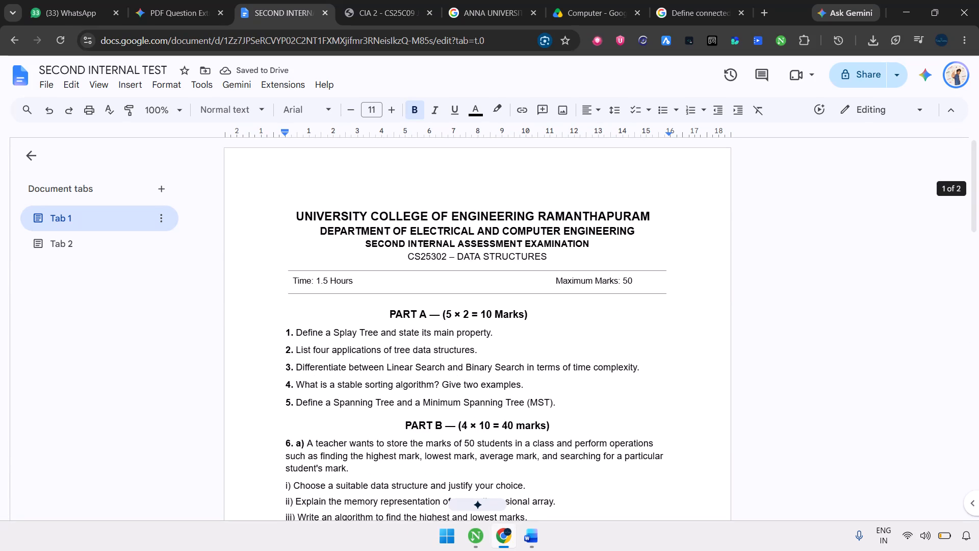
click(86, 70)
key(BackSpace)
key(BackSpace)
key(BackSpace)
key(BackSpace)
key(BackSpace)
key(BackSpace)
key(BackSpace)
key(BackSpace)
key(BackSpace)
key(BackSpace)
key(BackSpace)
key(BackSpace)
key(BackSpace)
key(BackSpace)
key(BackSpace)
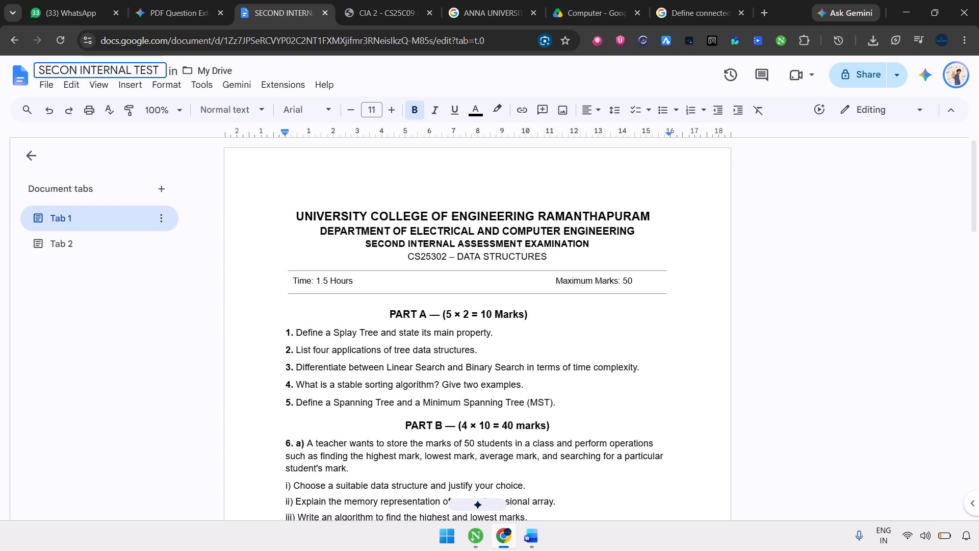
text(first)
key(BackSpace)
key(BackSpace)
key(BackSpace)
key(BackSpace)
key(BackSpace)
key(BackSpace)
key(BackSpace)
key(BackSpace)
key(BackSpace)
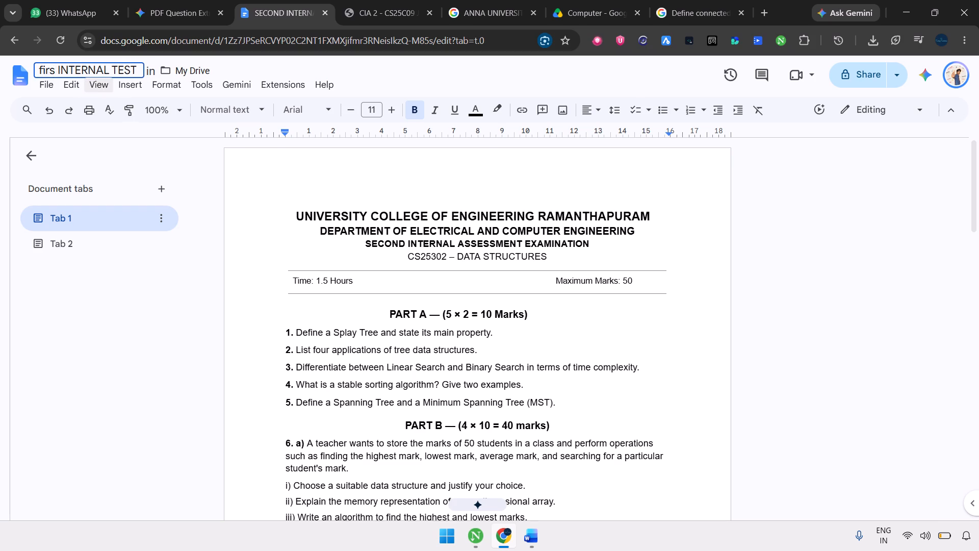
text(FIRST)
click(54, 92)
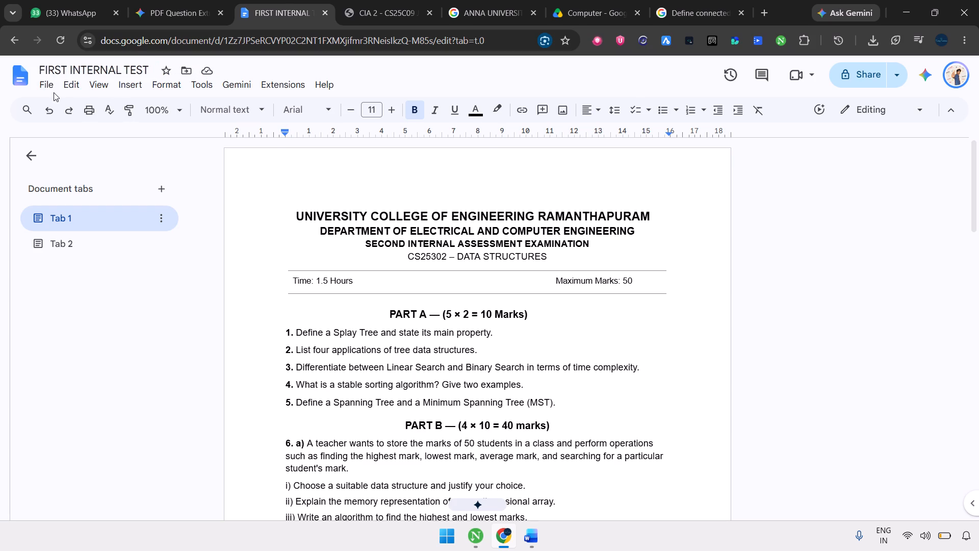
Download the current tab as a Microsoft Word (.docx) file and dismiss the download notice.
click(52, 91)
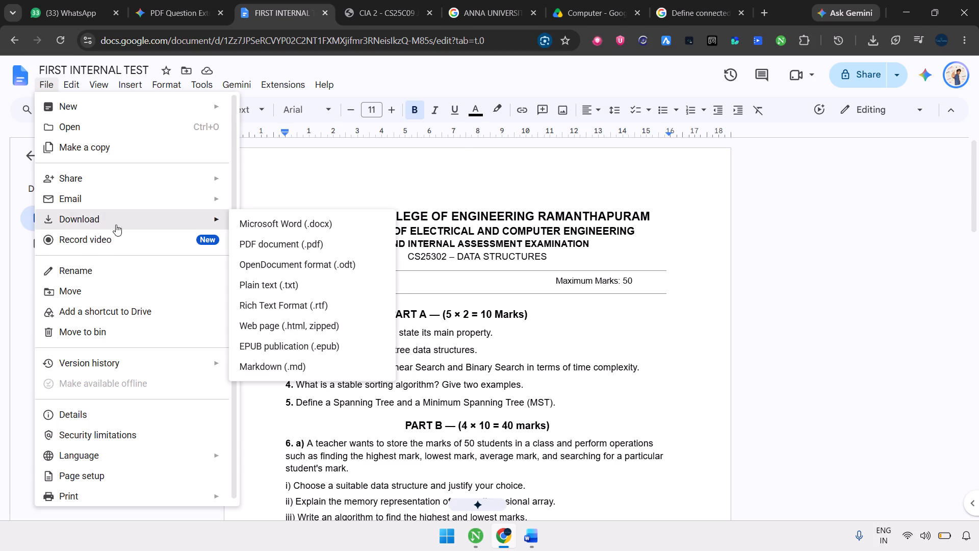
click(262, 227)
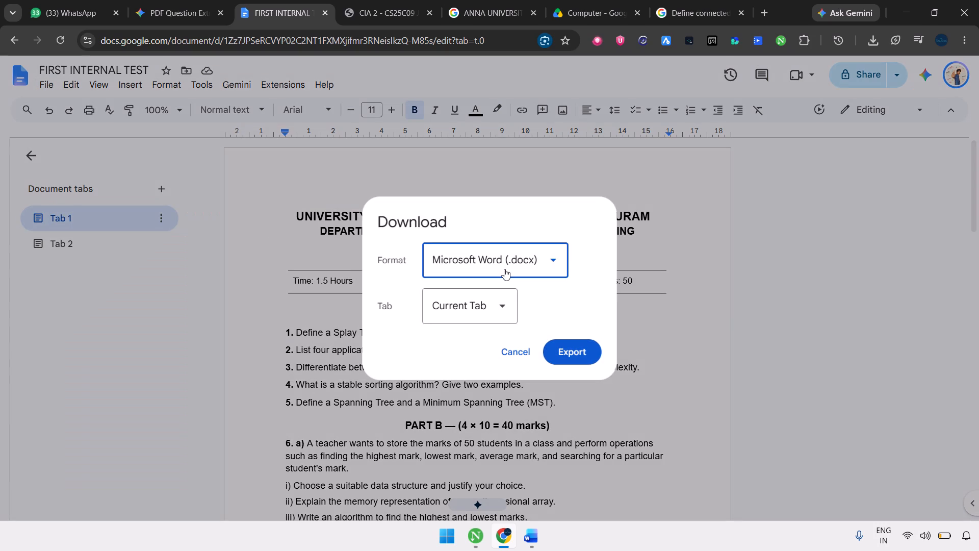
click(547, 342)
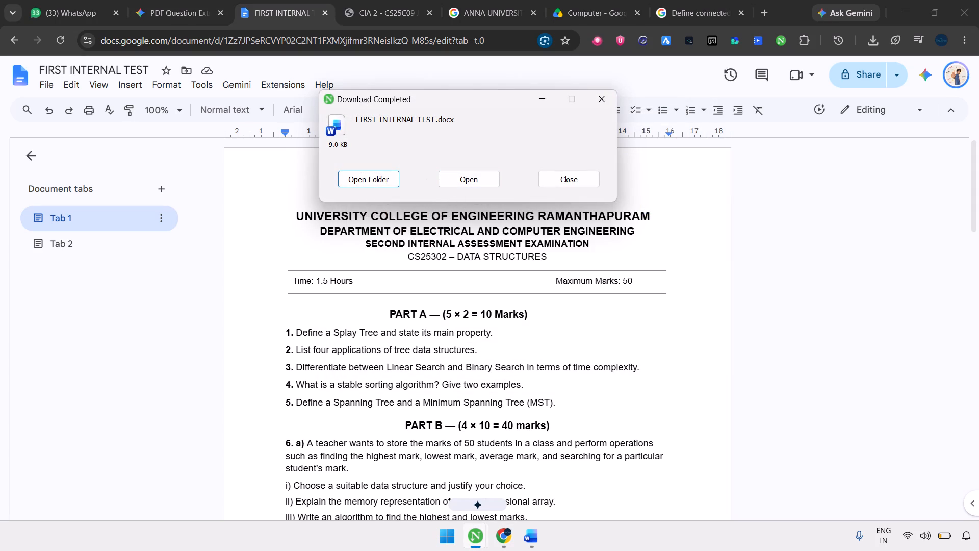
click(586, 185)
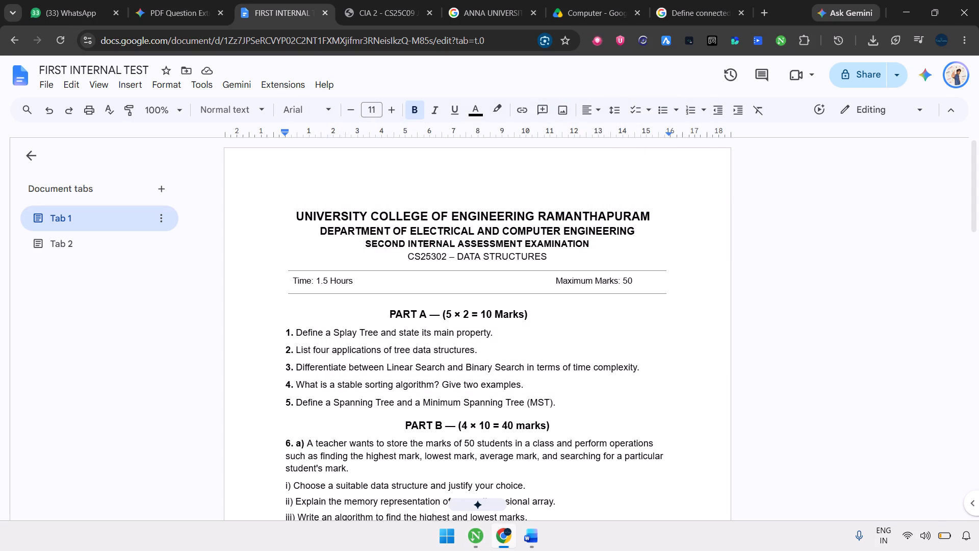
Replace SECOND with FIRST in Tab 1's internal assessment examination header line, adding a space after it.
click(402, 246)
click(405, 245)
key(BackSpace)
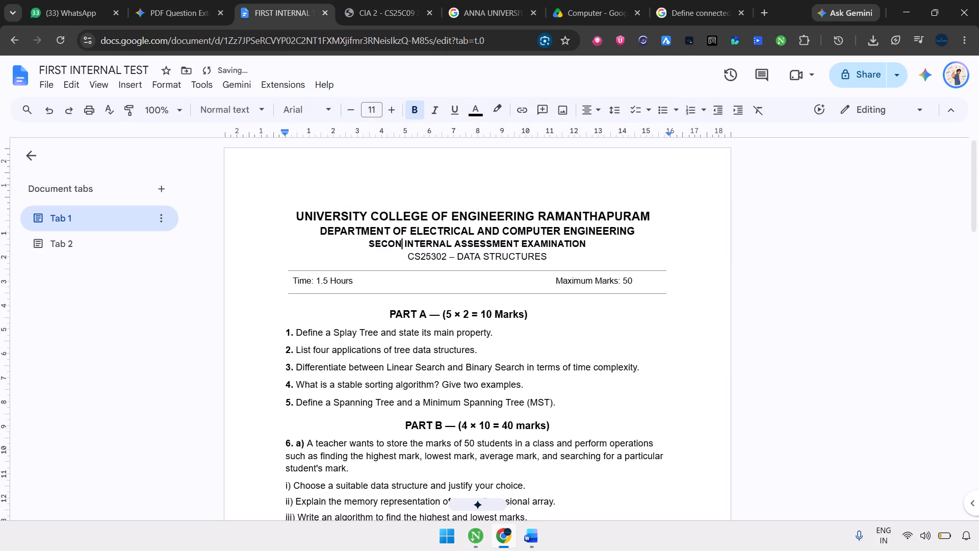
key(BackSpace)
key(BackSpace)
key(BackSpace)
key(BackSpace)
key(BackSpace)
text(FIRST)
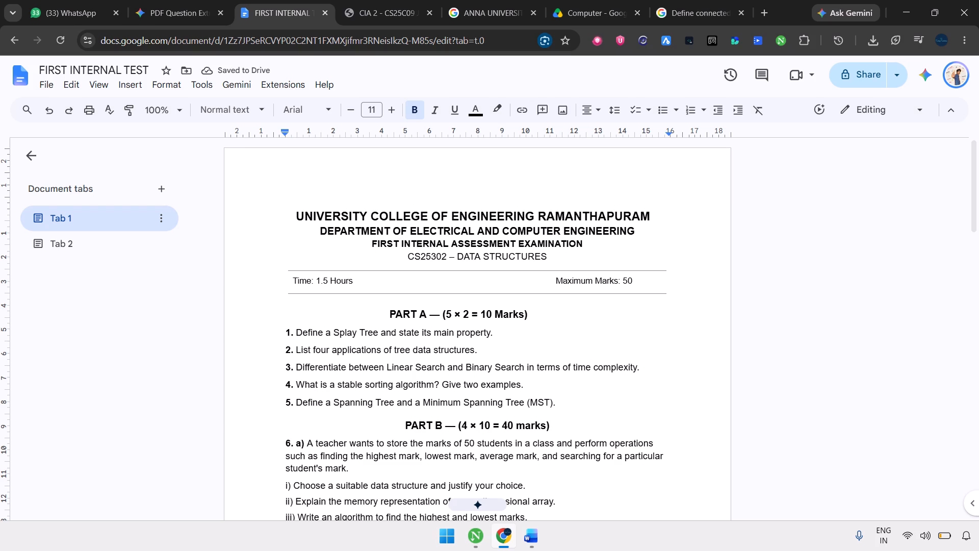
key(space)
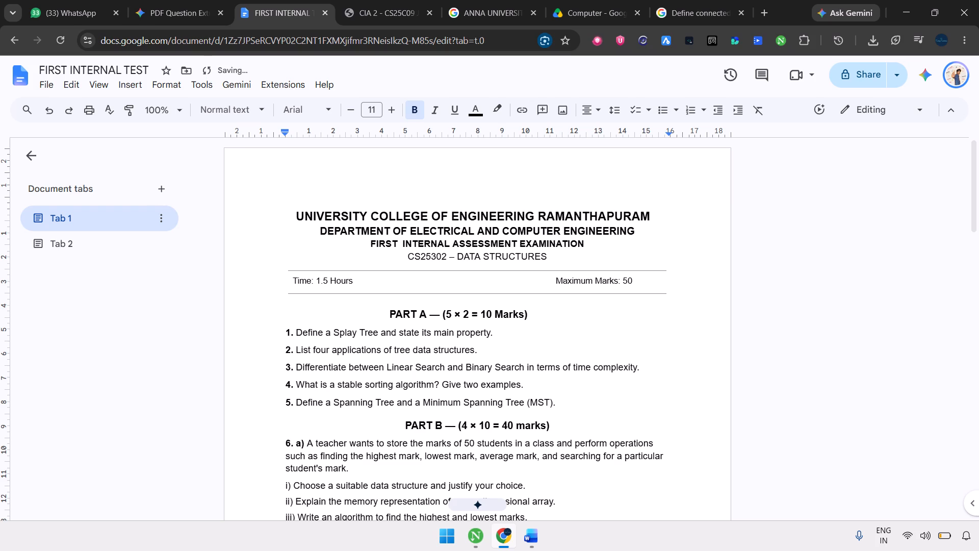
Export the current tab again as a Microsoft Word (.docx) file.
click(47, 90)
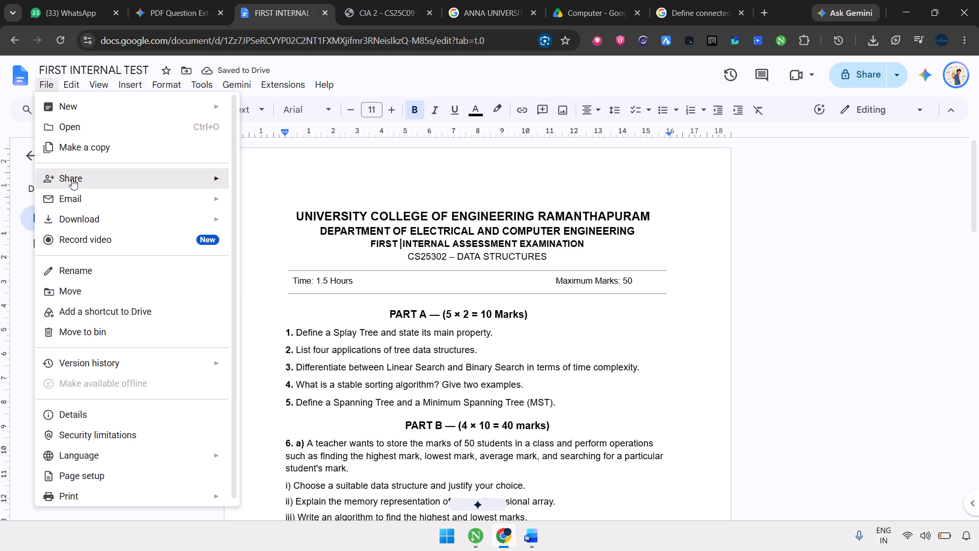
click(242, 227)
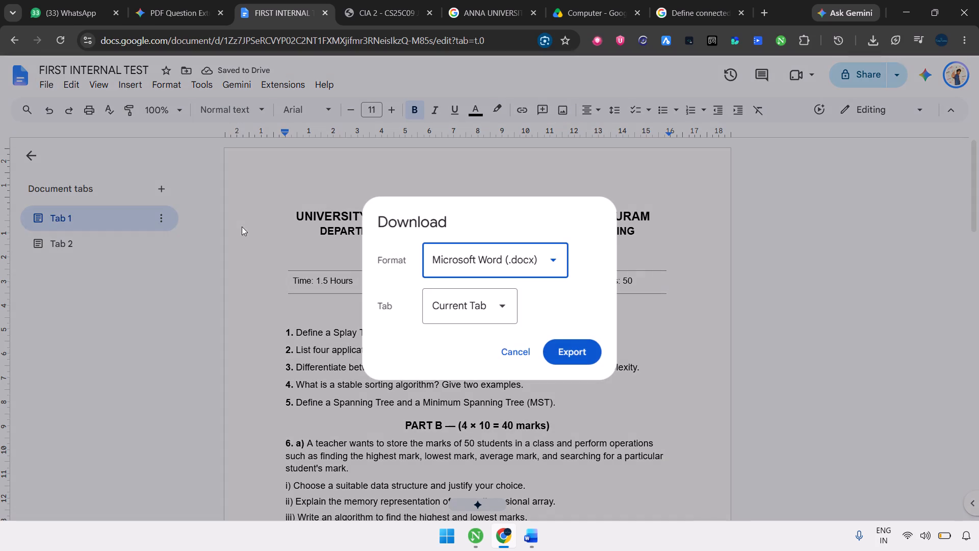
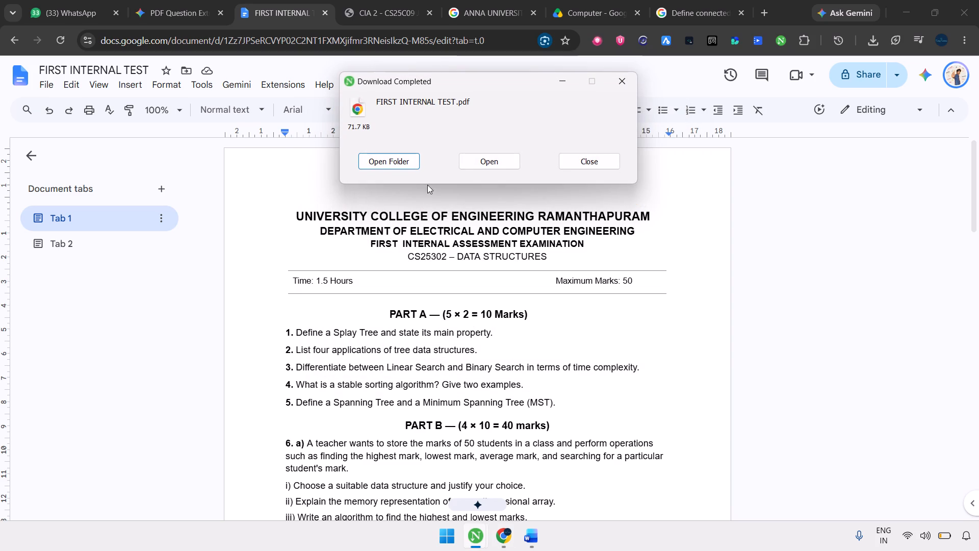
Dismiss the completed download notice and export only Tab 2, the second internal assessment paper, as a PDF document.
click(574, 159)
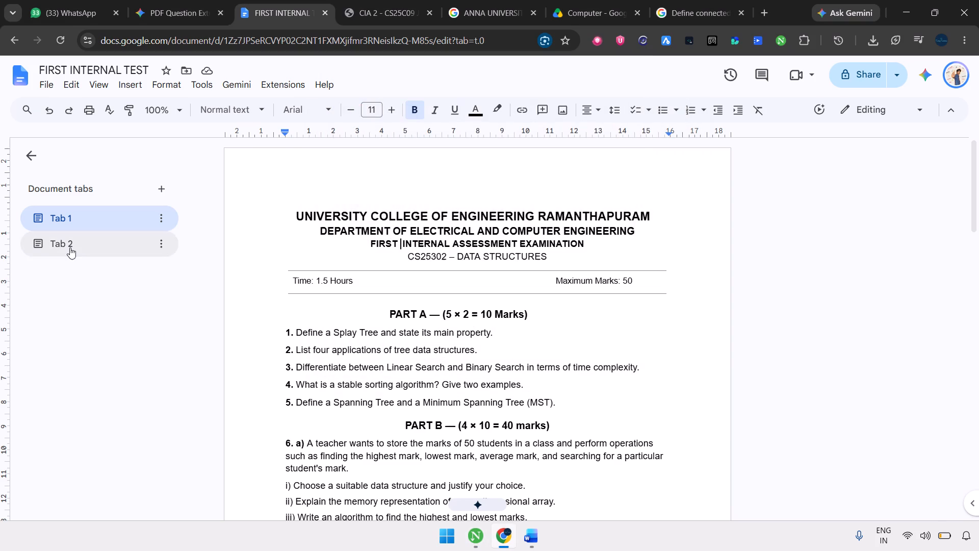
click(70, 247)
scroll(328, 271, up, 10)
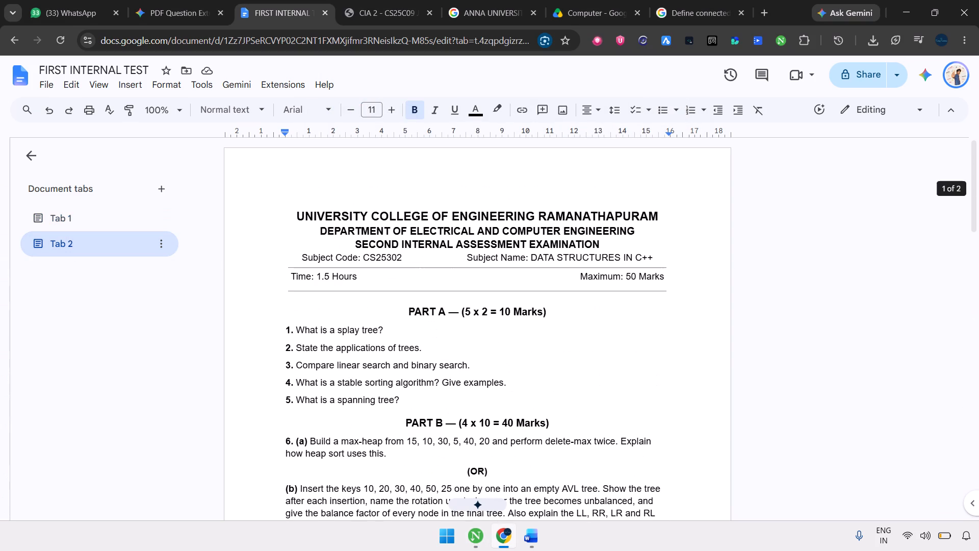
scroll(328, 271, down, 5)
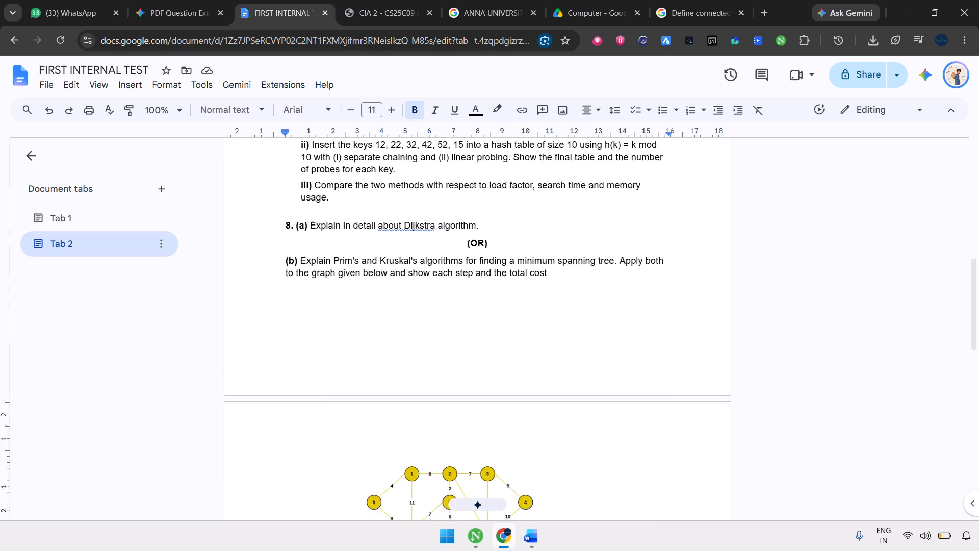
scroll(328, 271, down, 1)
scroll(328, 271, up, 7)
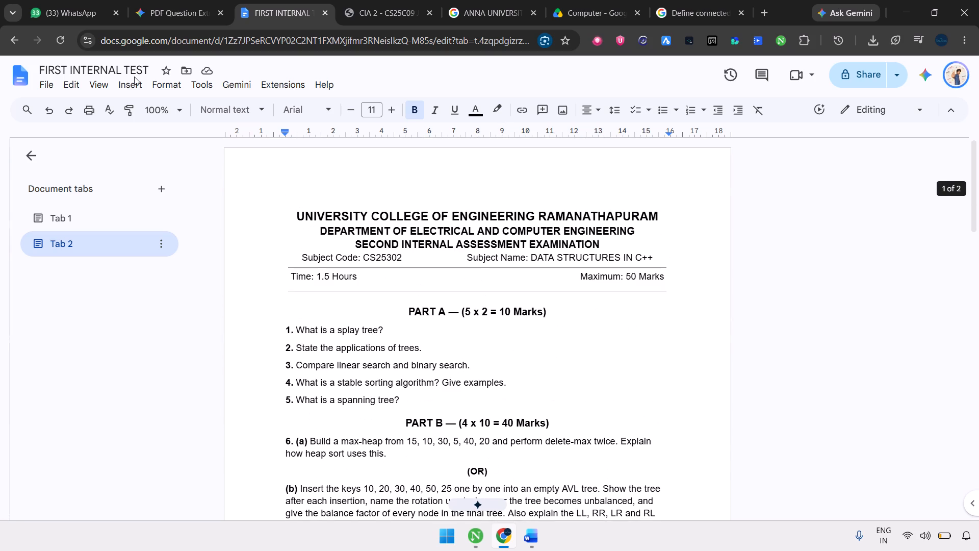
click(51, 85)
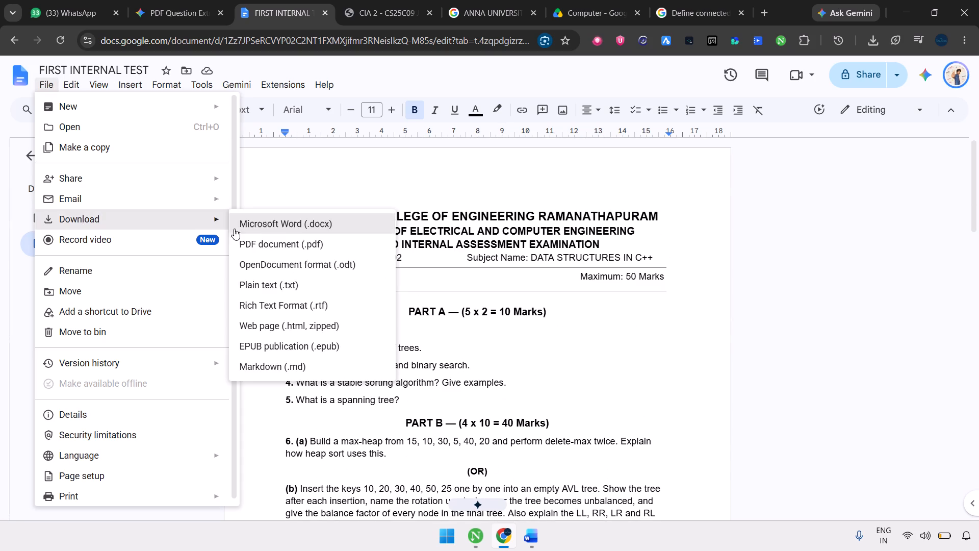
click(261, 239)
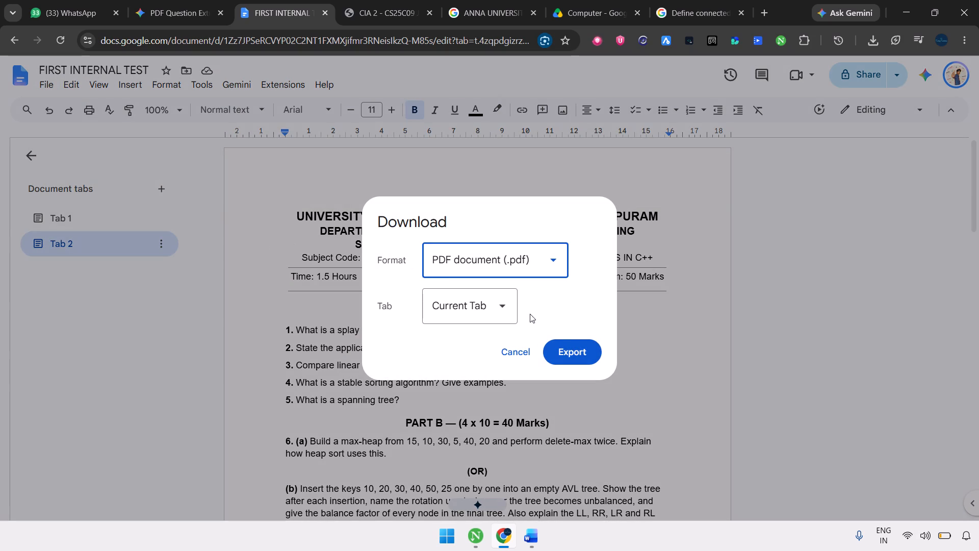
click(570, 356)
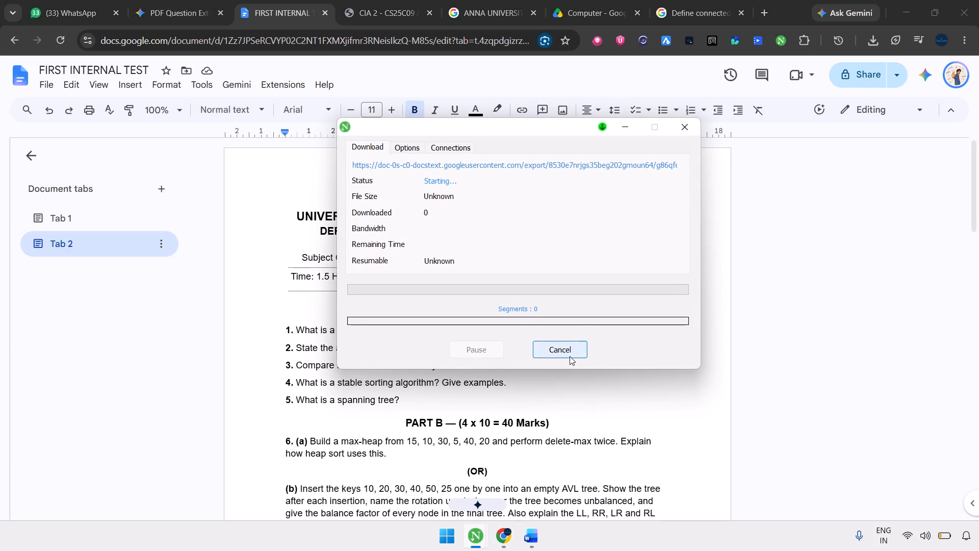
Open the downloaded FIRST INTERNAL TEST(1).pdf and check the layout of the questions and graph on both pages.
click(479, 163)
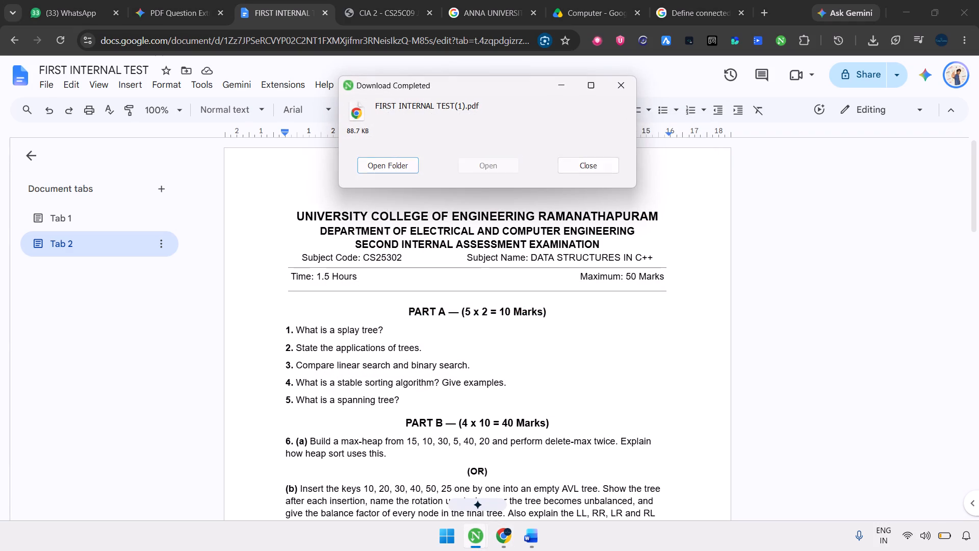
scroll(496, 277, down, 2)
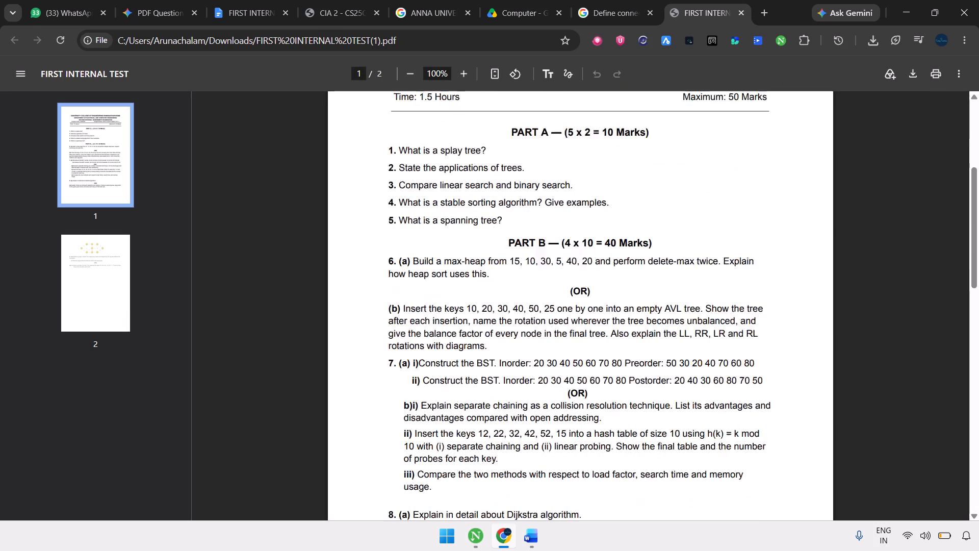
scroll(496, 277, down, 8)
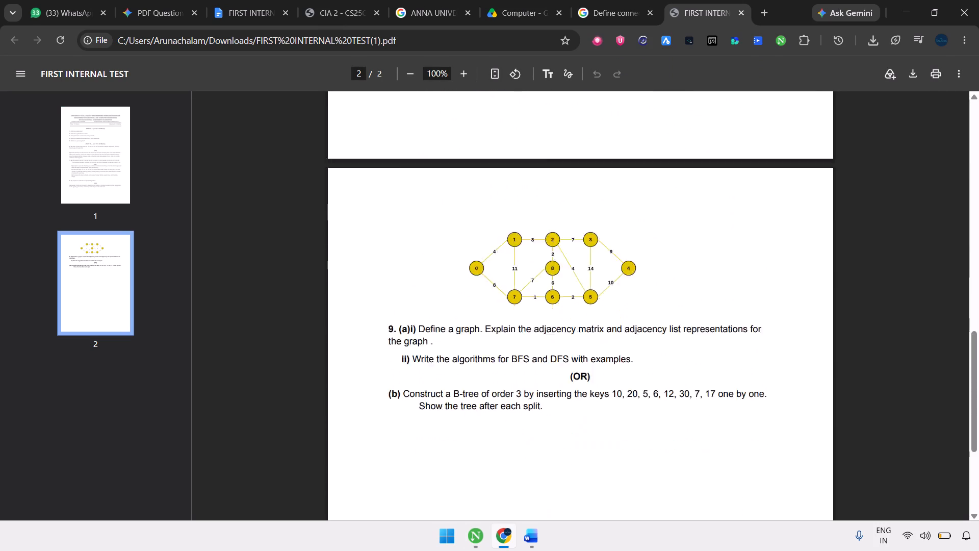
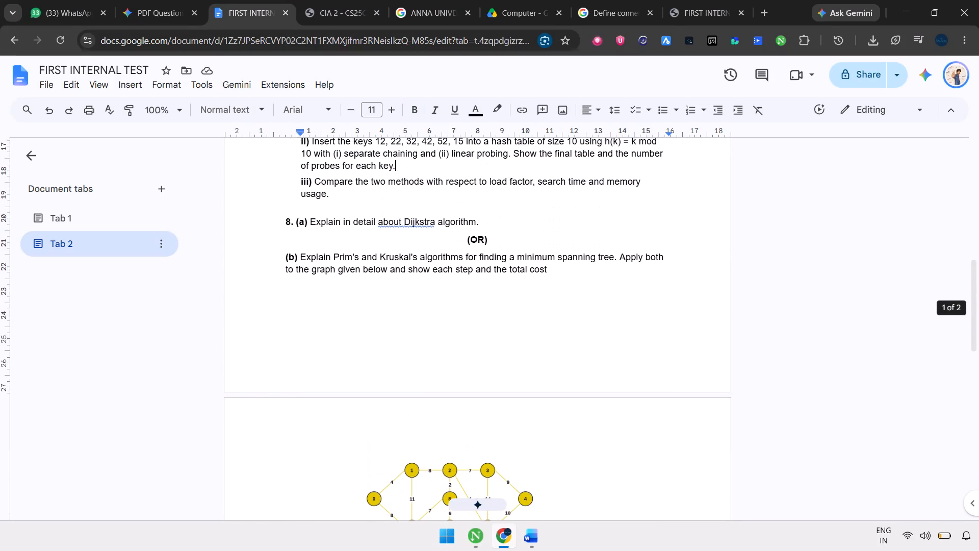
Review Tab 2's second internal assessment paper from its header through Part A and Part B to question 9 (b).
key(Up)
key(Up)
key(Up)
key(Up)
key(Up)
key(Up)
key(Up)
key(Up)
key(Up)
key(Up)
key(Up)
key(Up)
key(Up)
key(Up)
key(Up)
key(Up)
key(Up)
key(Up)
key(Up)
key(Up)
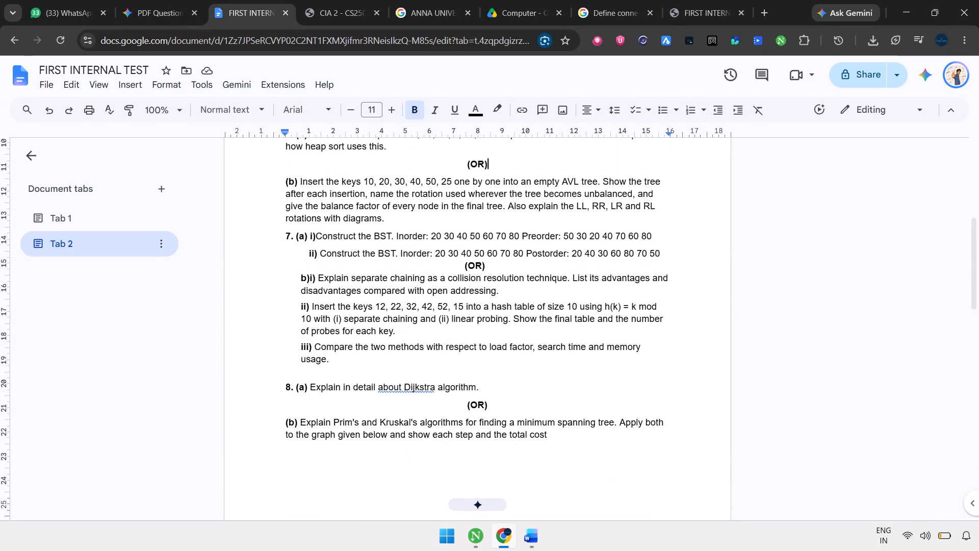
key(Up)
key(Up)
key(Up)
key(Up)
key(Up)
key(Up)
key(Up)
key(Up)
key(Up)
key(Up)
key(Up)
key(Up)
key(Up)
key(Up)
key(Up)
key(Up)
key(Up)
key(Up)
key(Up)
key(Up)
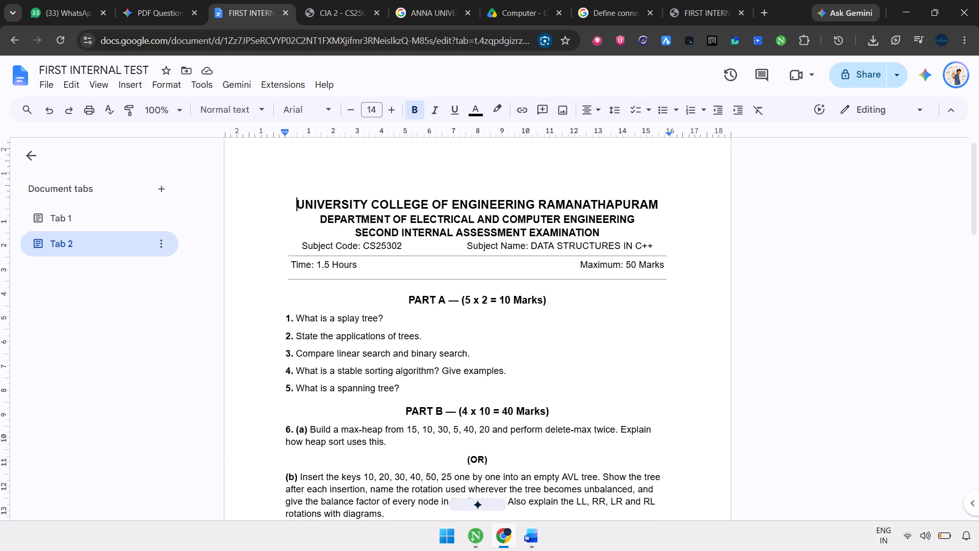
key(Down)
key(Down)
key(Down)
key(Down)
key(Down)
key(Down)
key(Down)
key(Down)
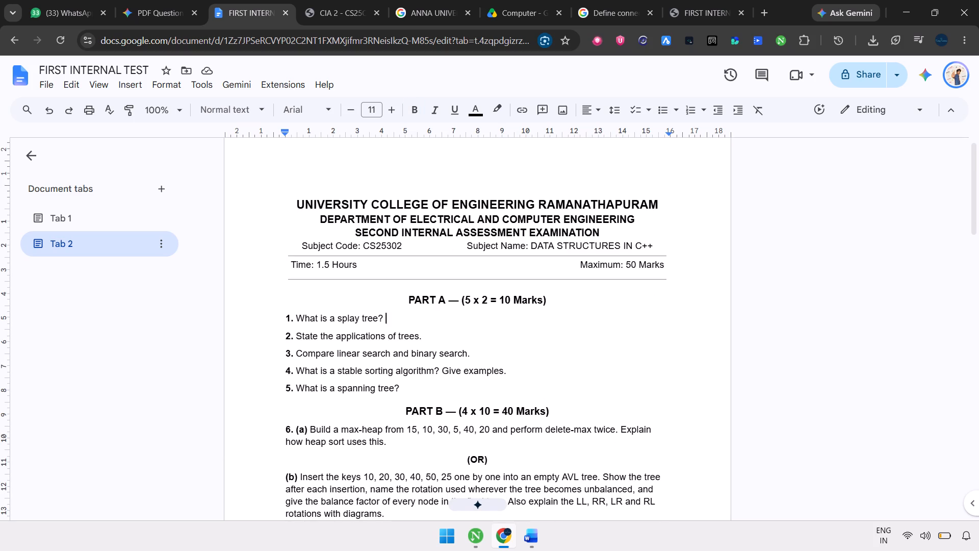
key(Down)
key(Down)
key(Down)
key(Down)
key(Down)
key(Down)
key(Down)
key(Down)
key(Down)
key(Down)
key(Down)
key(Down)
key(Down)
key(Down)
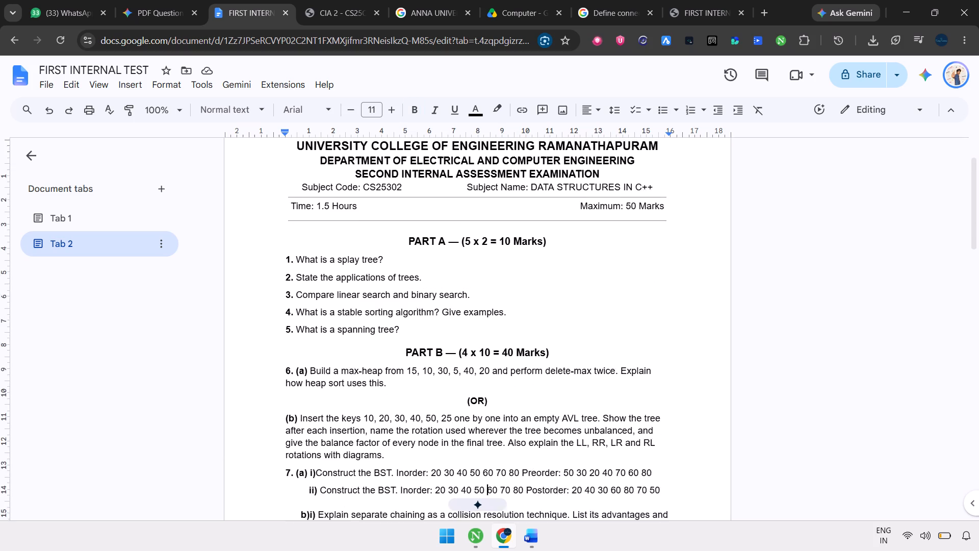
key(Down)
key(Down)
key(Down)
key(Down)
key(Down)
key(Down)
key(Down)
key(Down)
key(Down)
key(Down)
key(Down)
key(Down)
key(Down)
key(Down)
key(Down)
key(Down)
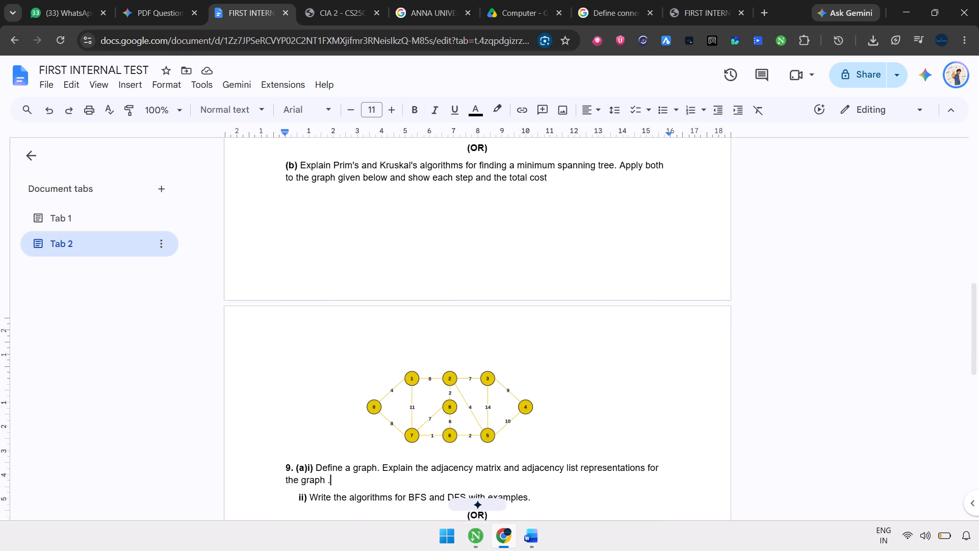
key(Down)
key(Down)
key(Down)
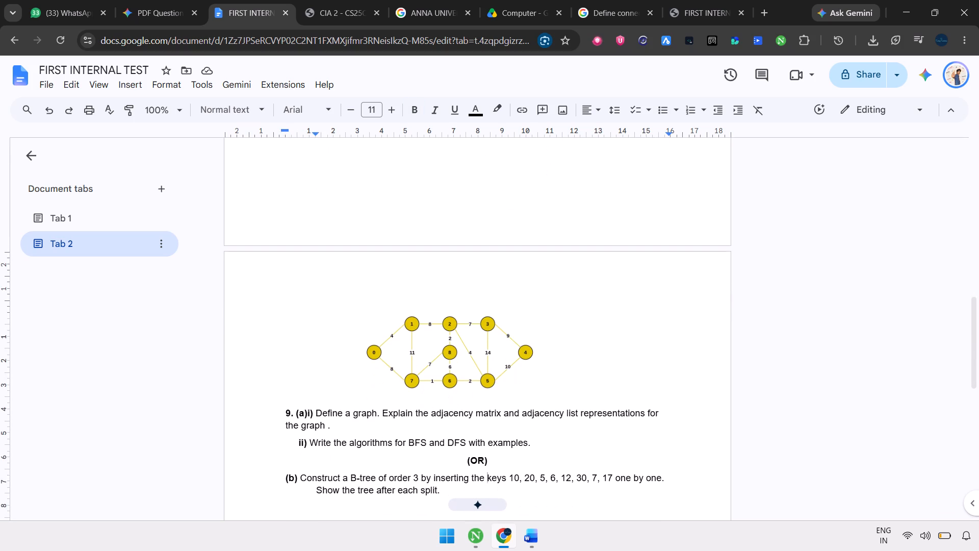
key(Down)
key(Down)
key(Down)
key(Down)
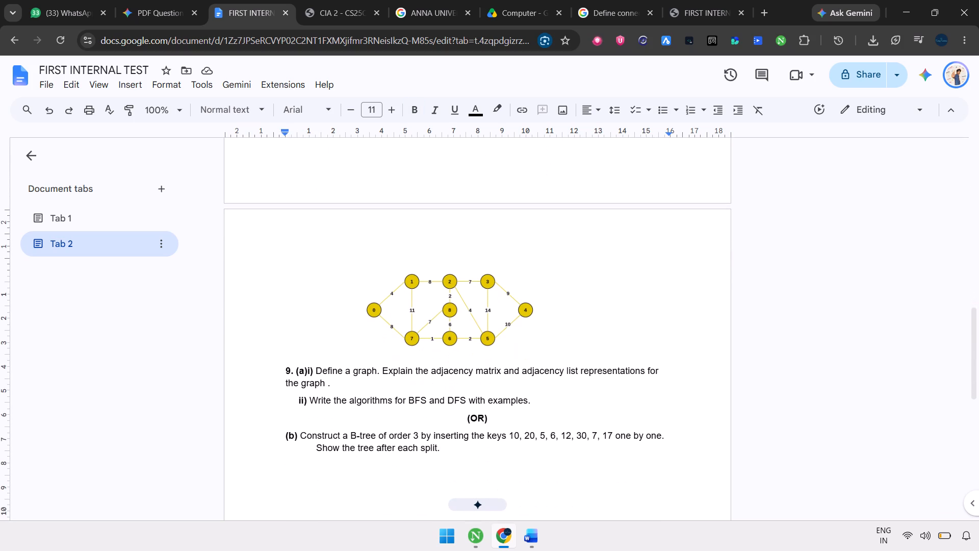
click(59, 227)
scroll(307, 225, up, 1)
scroll(307, 225, down, 1)
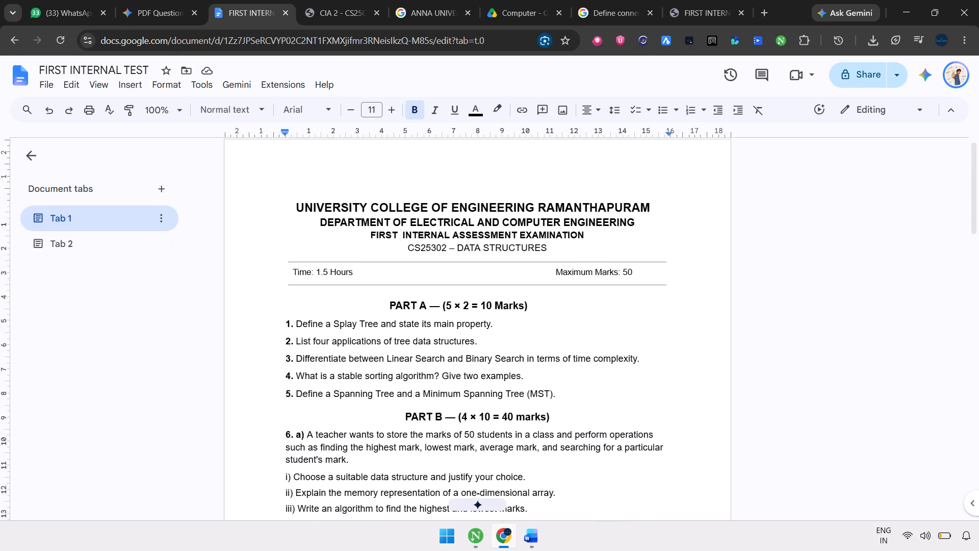
scroll(307, 225, down, 1)
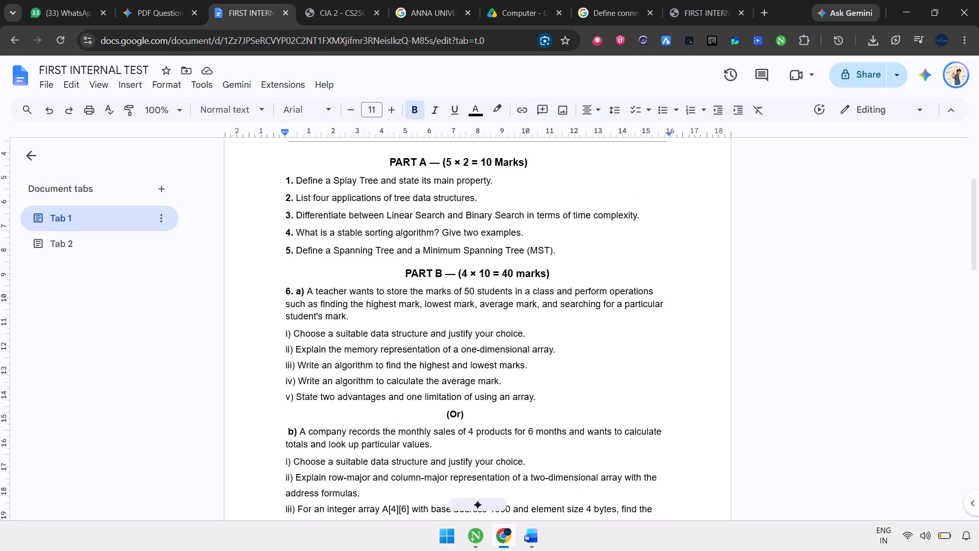
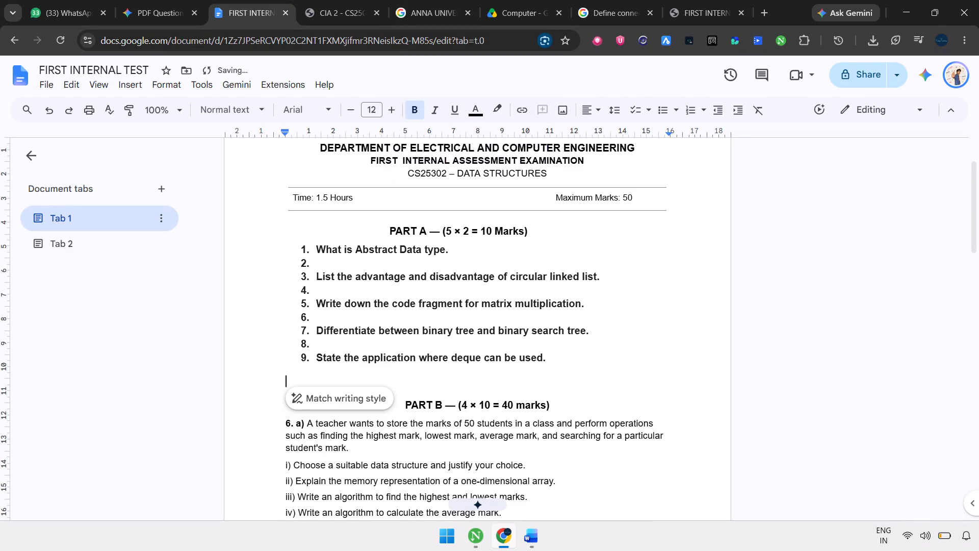
Remove the empty numbered lines between the Part A questions in Tab 1 so the questions are numbered consecutively.
click(319, 261)
key(BackSpace)
key(BackSpace)
key(BackSpace)
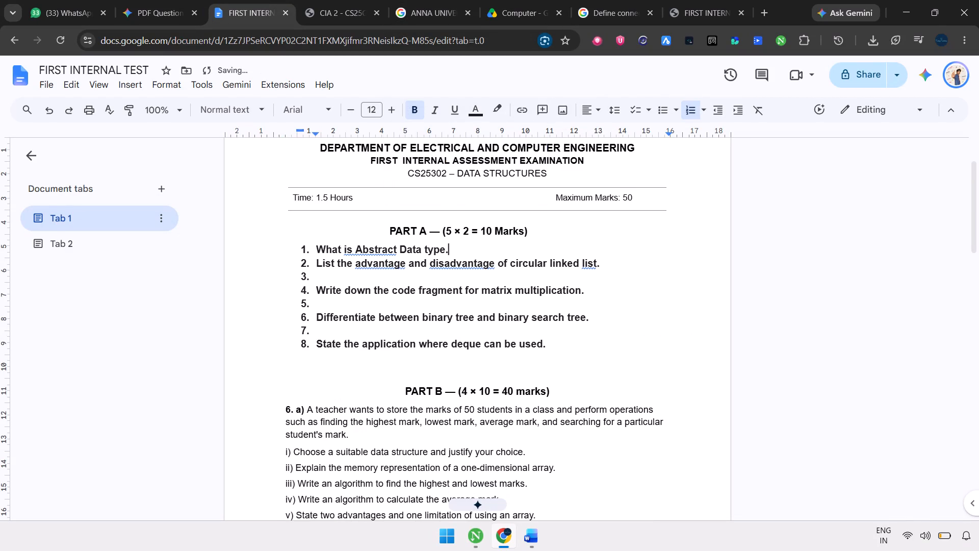
click(311, 276)
key(BackSpace)
key(BackSpace)
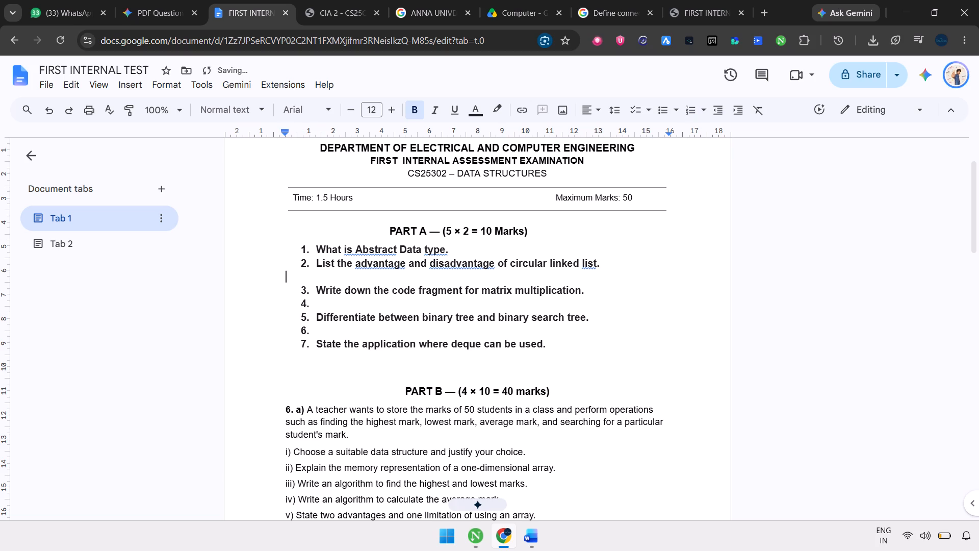
key(BackSpace)
click(314, 291)
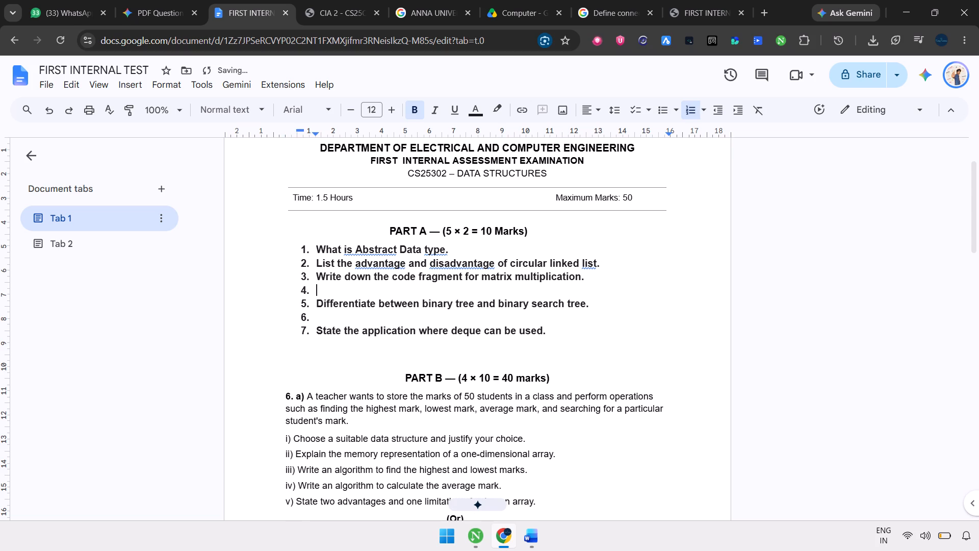
Delete the empty numbered items from Tab 1's Part A list so its five questions run consecutively.
key(BackSpace)
key(BackSpace)
key(BackSpace)
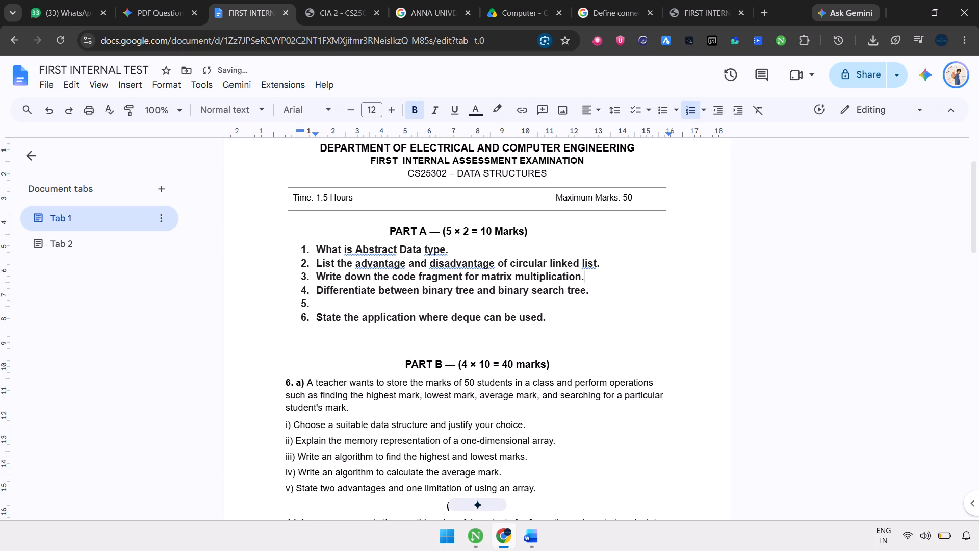
click(318, 297)
click(318, 304)
key(BackSpace)
key(BackSpace)
key(BackSpace)
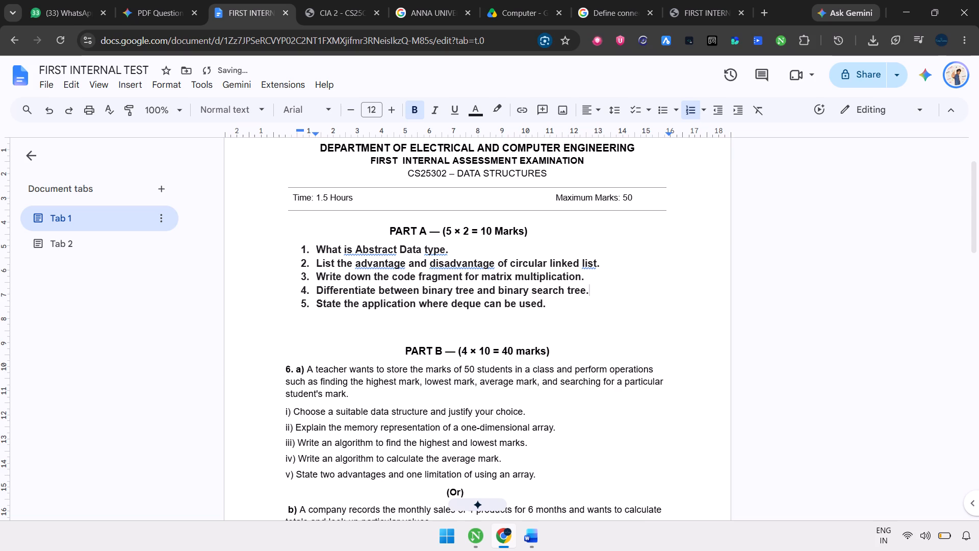
Remove the bold formatting from all five Part A questions.
drag(555, 309, 312, 247)
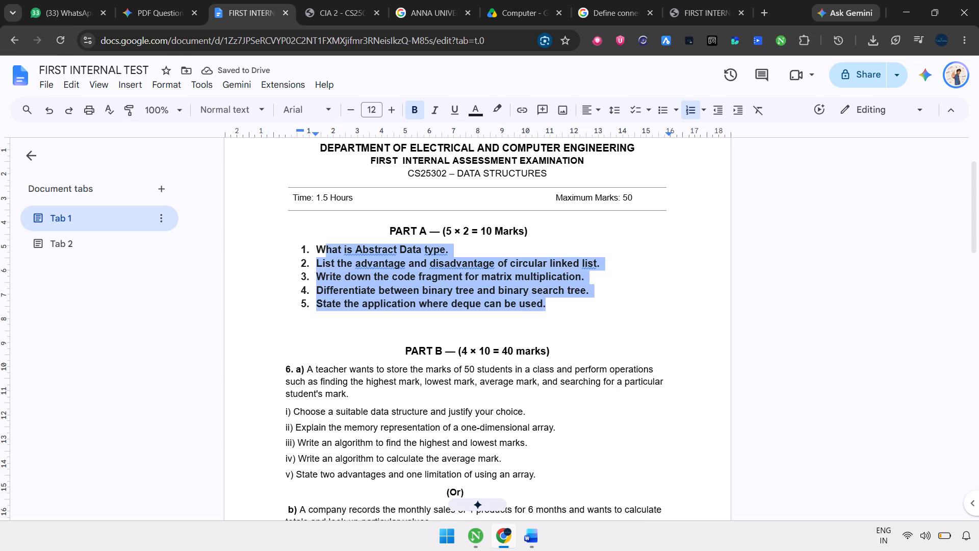
drag(312, 247, 303, 253)
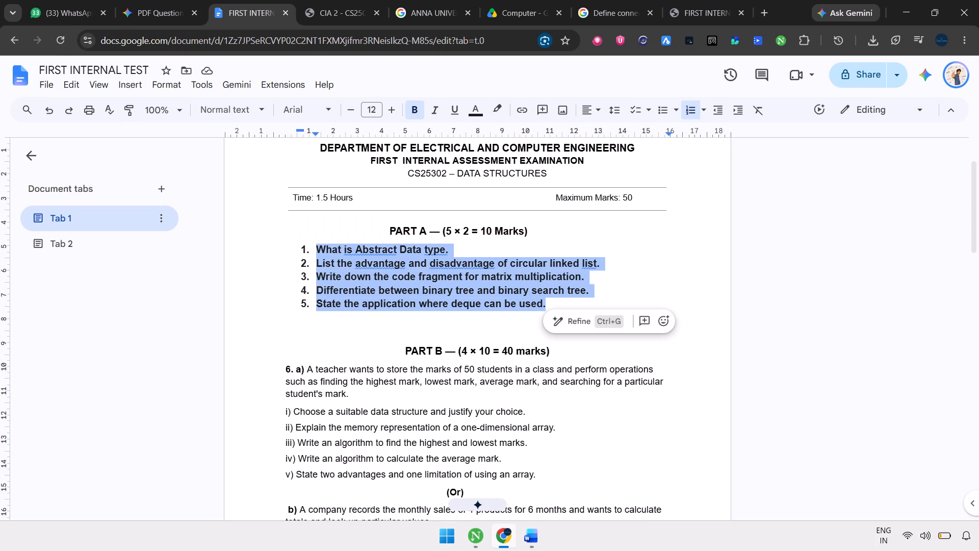
click(411, 114)
click(308, 293)
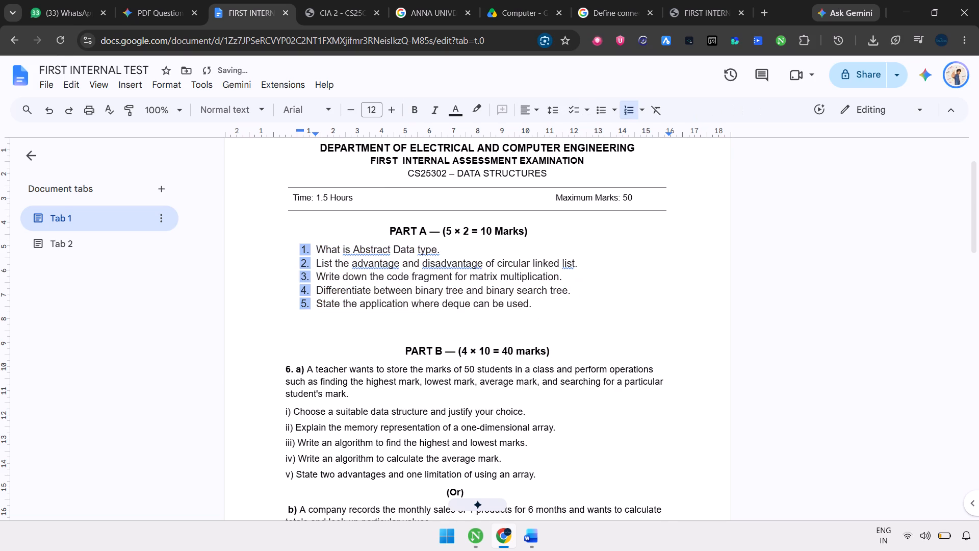
Delete the blank line between the last Part A question and the PART B heading.
click(453, 328)
key(BackSpace)
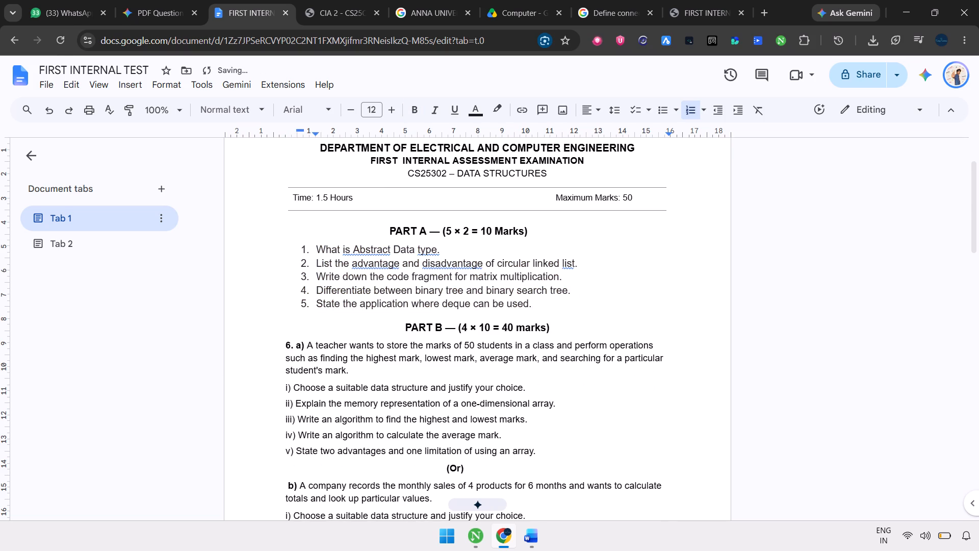
Reduce the font size of the five Part A questions and their numbers to 11.
drag(545, 304, 316, 247)
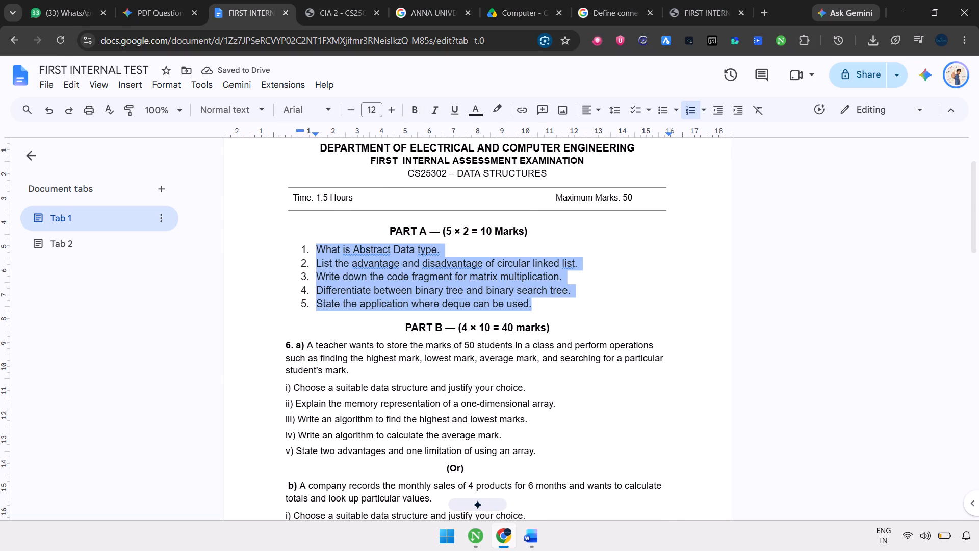
drag(316, 247, 302, 253)
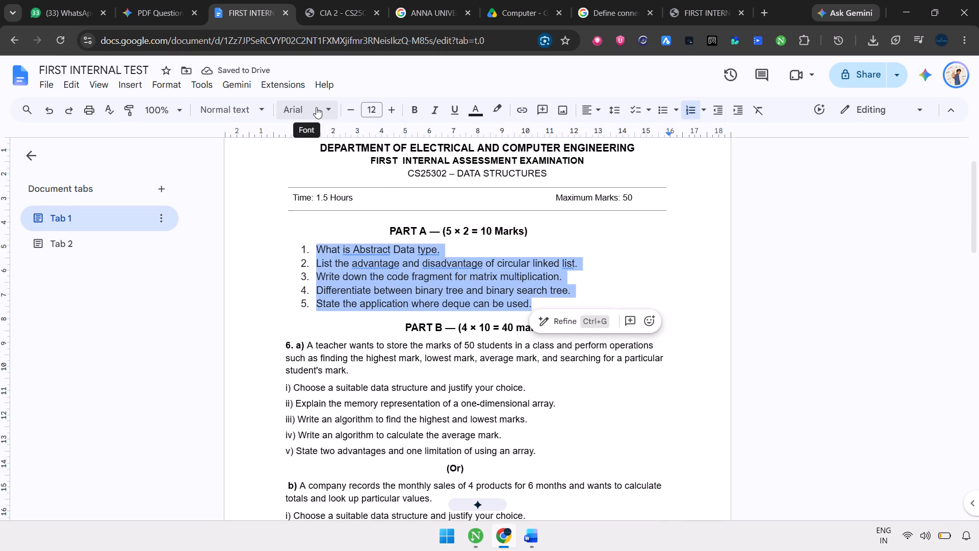
click(316, 107)
click(316, 107)
click(352, 113)
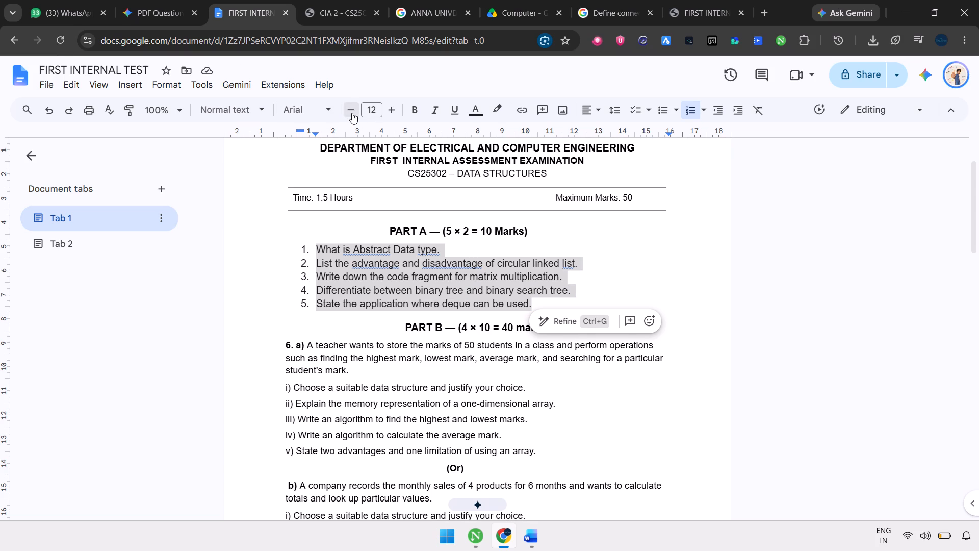
click(309, 297)
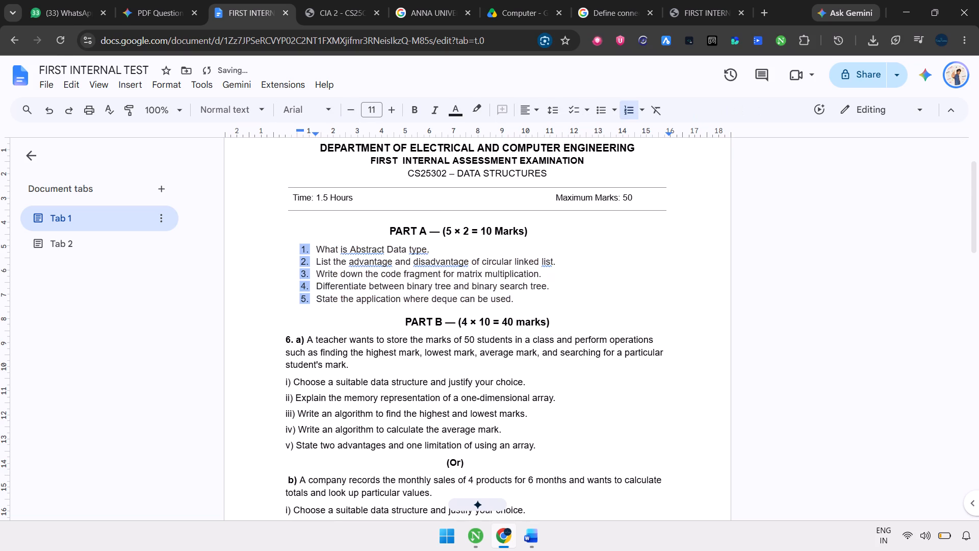
click(317, 362)
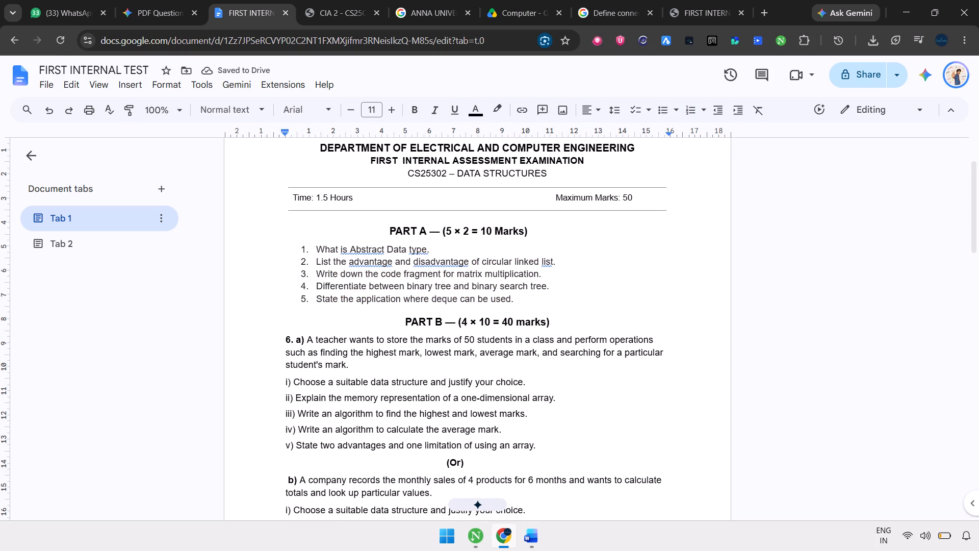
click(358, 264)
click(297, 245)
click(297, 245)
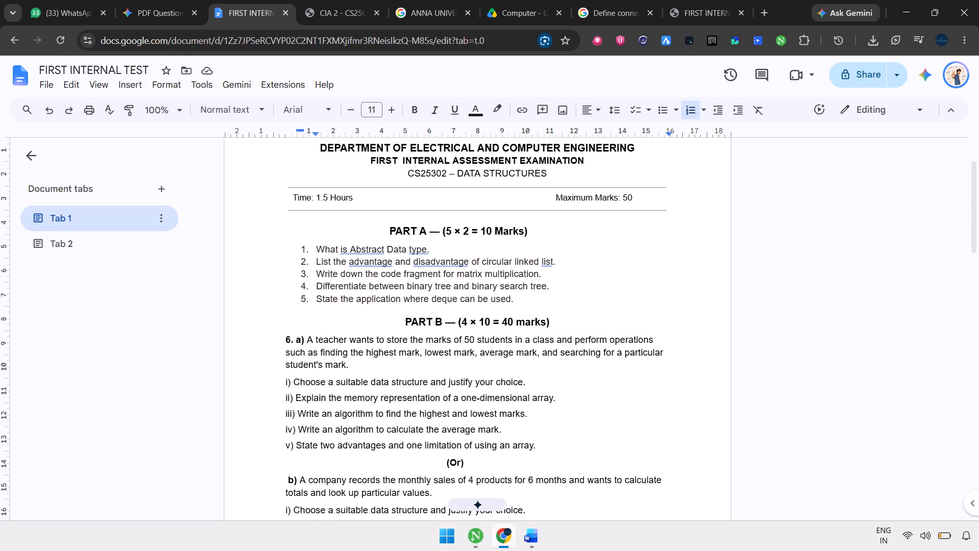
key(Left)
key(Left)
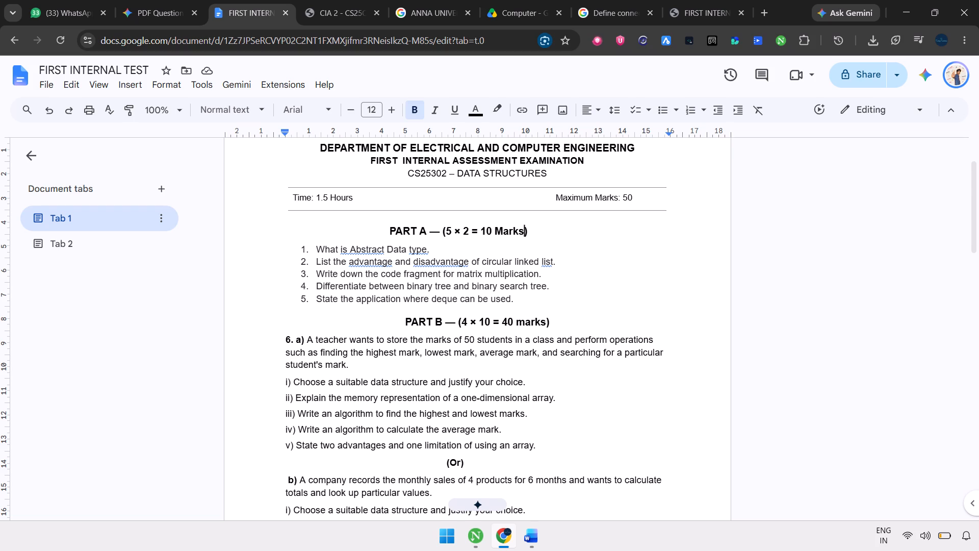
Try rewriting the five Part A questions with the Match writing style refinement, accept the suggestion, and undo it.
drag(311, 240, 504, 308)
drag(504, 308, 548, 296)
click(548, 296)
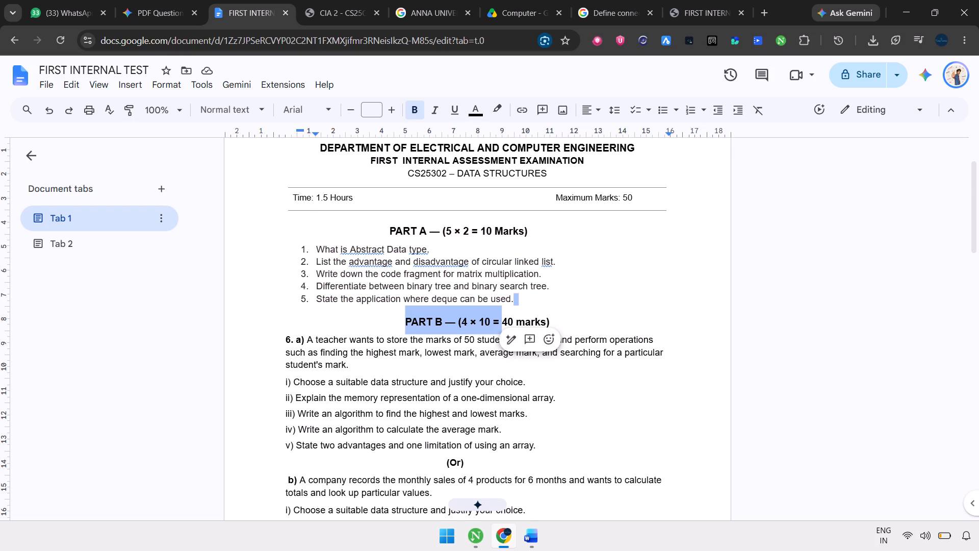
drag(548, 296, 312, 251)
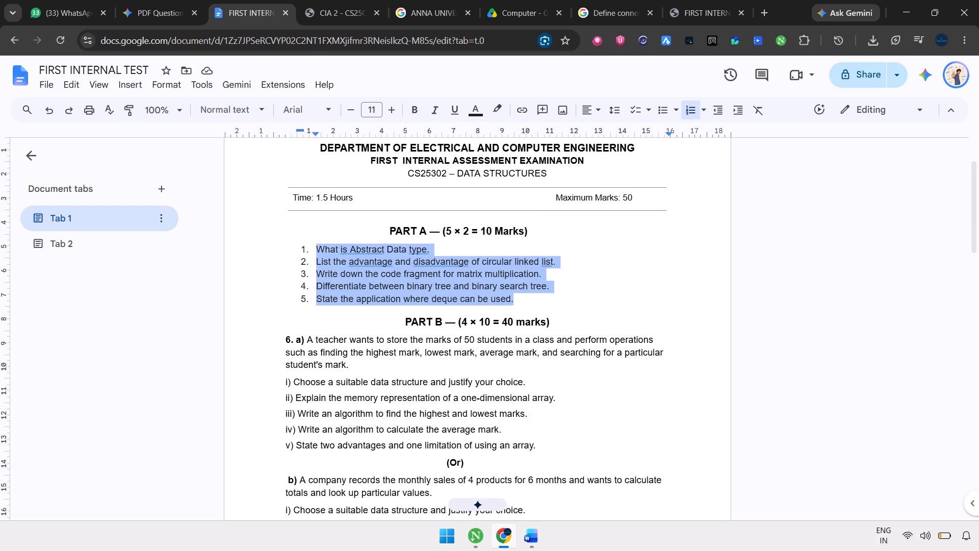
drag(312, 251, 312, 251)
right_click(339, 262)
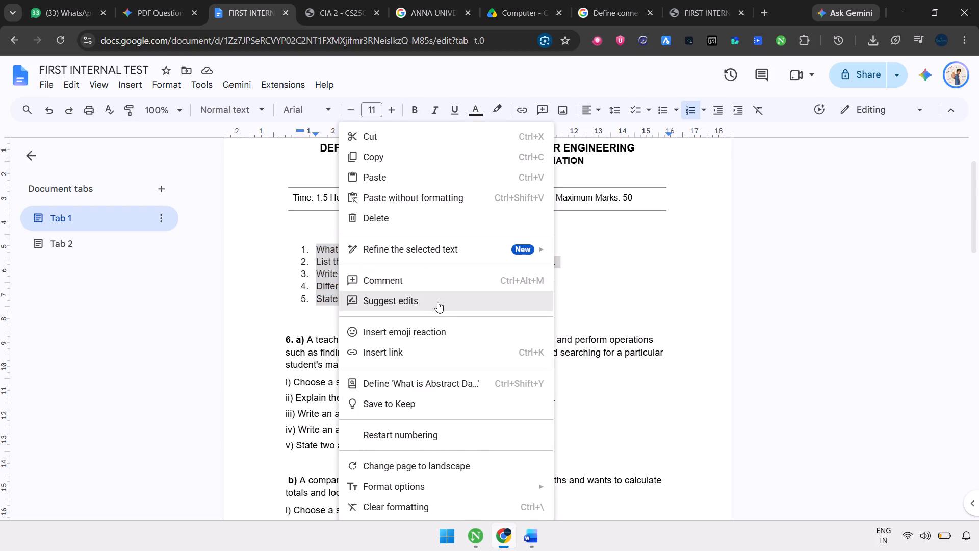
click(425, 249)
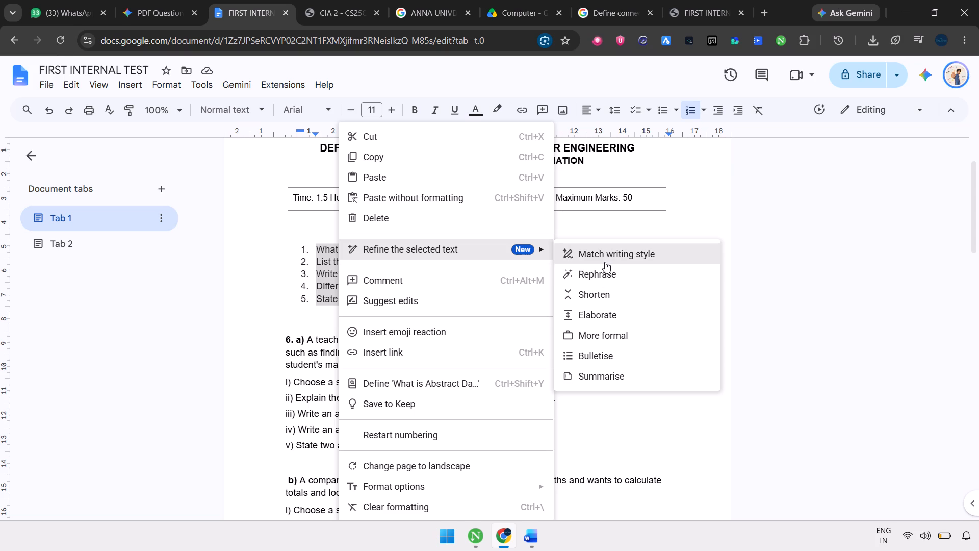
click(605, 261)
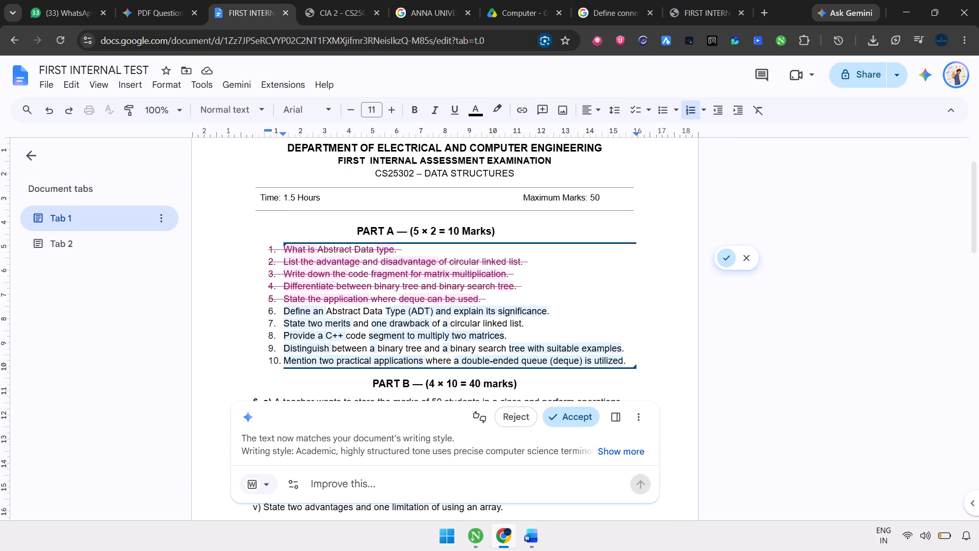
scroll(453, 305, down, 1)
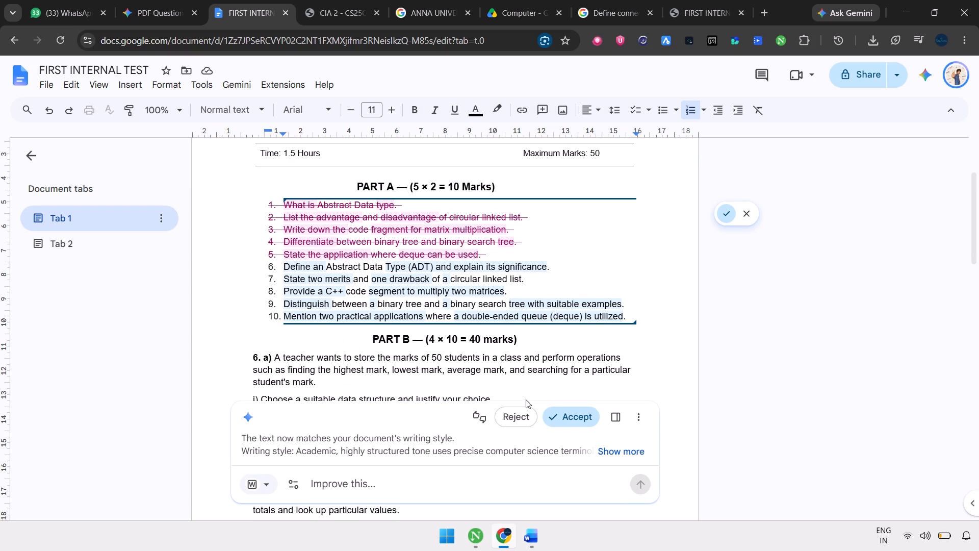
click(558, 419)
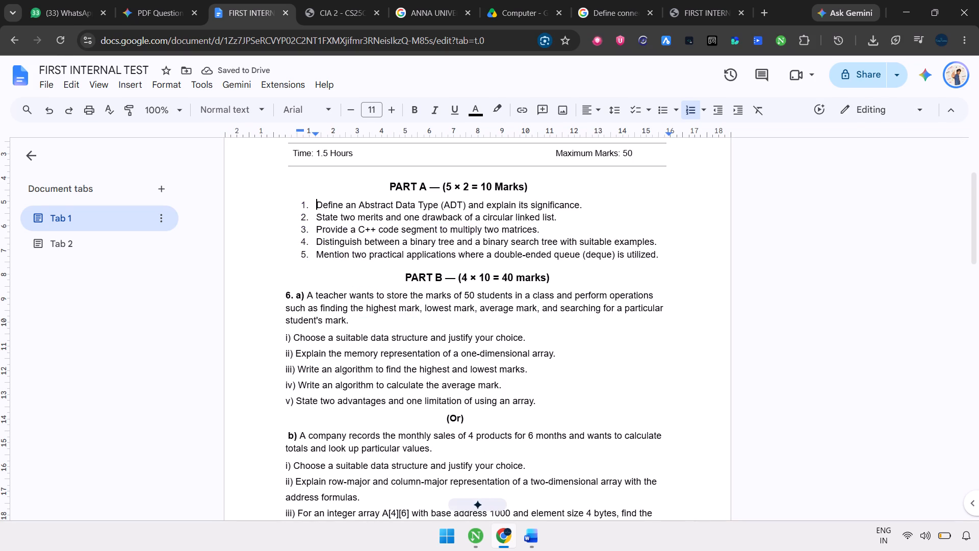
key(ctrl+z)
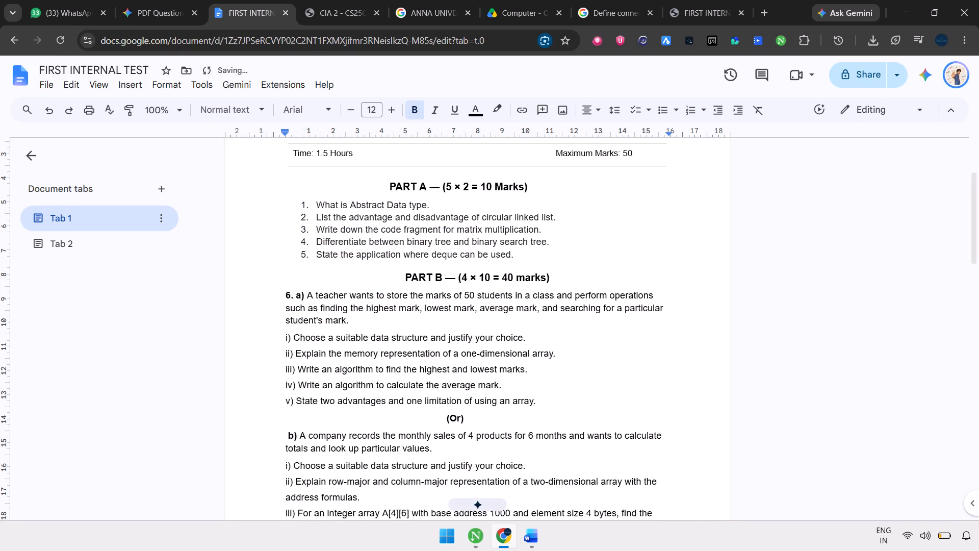
Replace the automatic numbering of the deque question in Part A with a plain-text "5." at the page margin.
click(292, 204)
drag(292, 204, 315, 233)
click(315, 233)
click(308, 265)
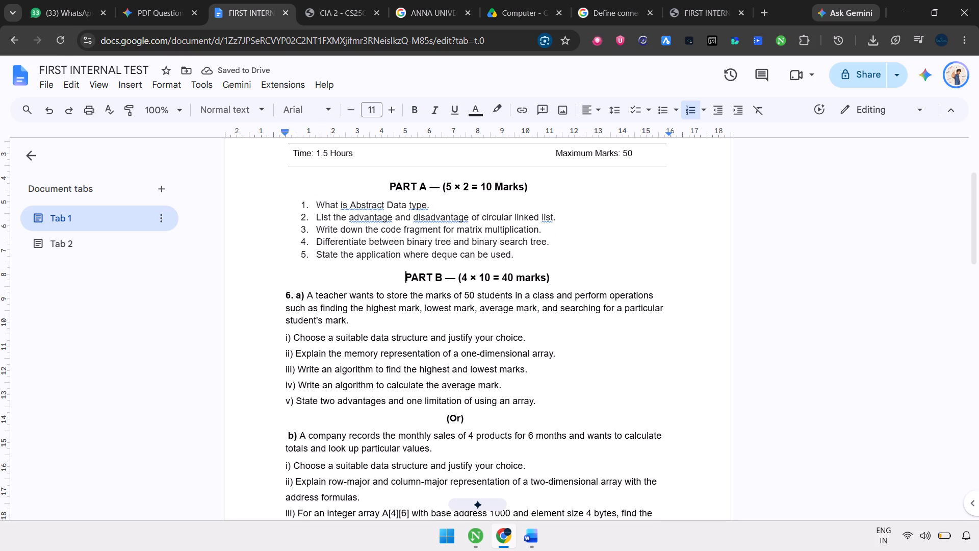
click(313, 259)
key(BackSpace)
key(BackSpace)
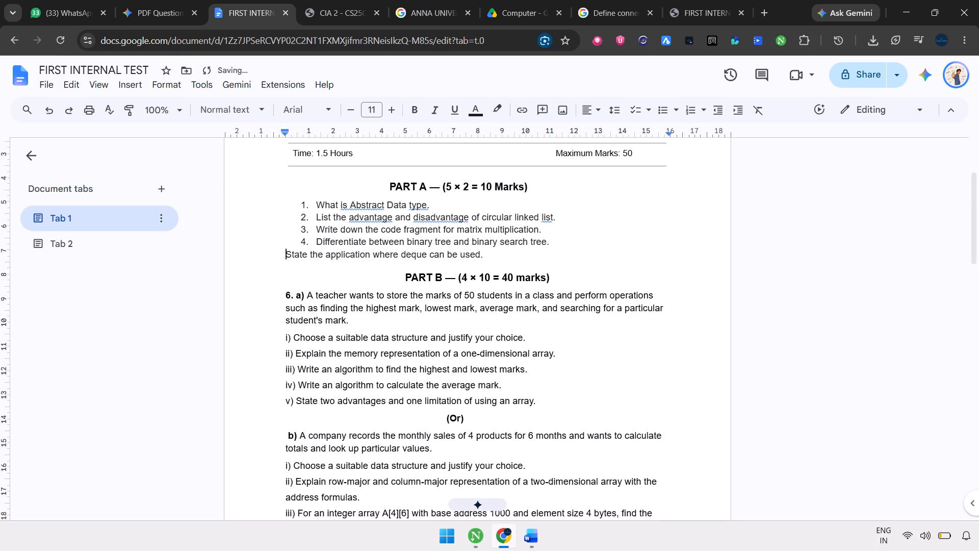
key(5)
key(period)
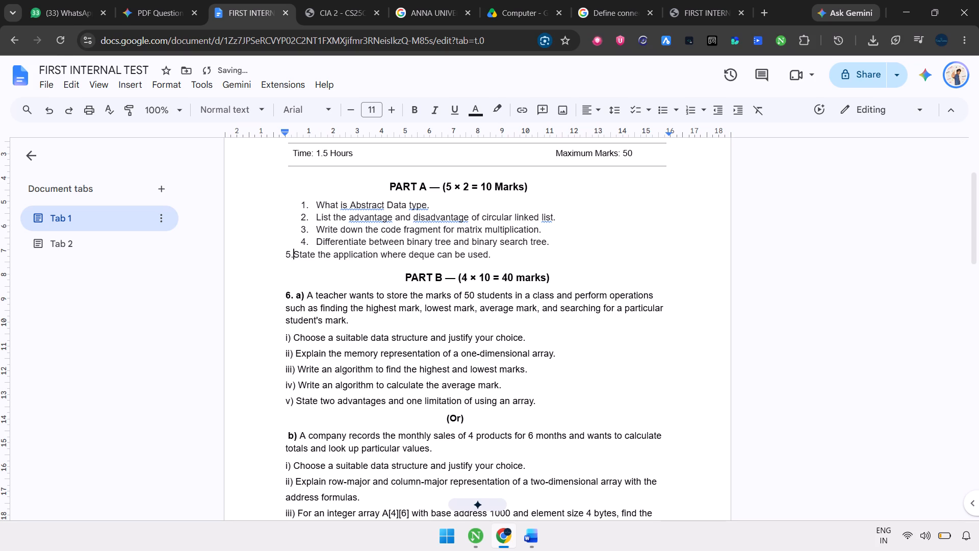
Replace the automatic numbering of the binary tree question in Part A with a plain-text "4." at the page margin.
click(313, 239)
key(BackSpace)
key(BackSpace)
key(BackSpace)
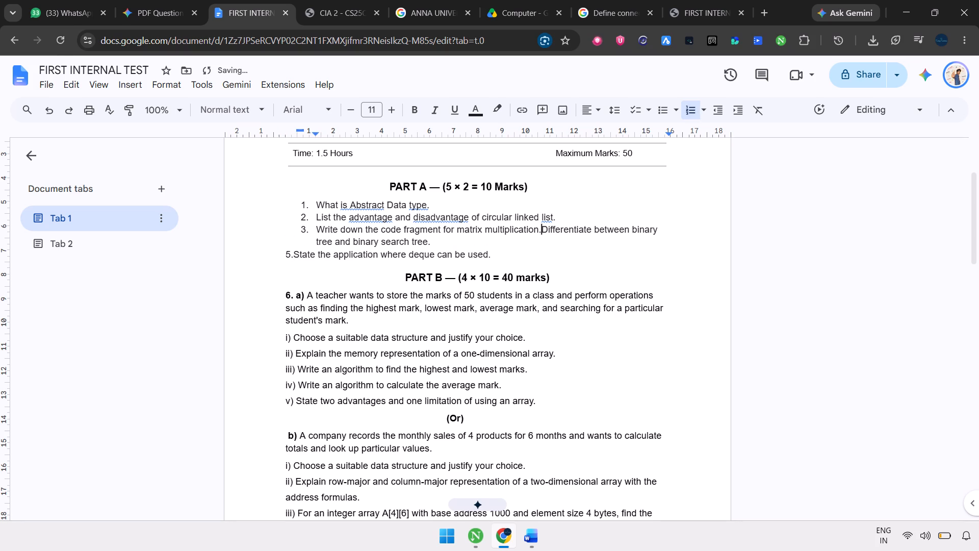
key(Return)
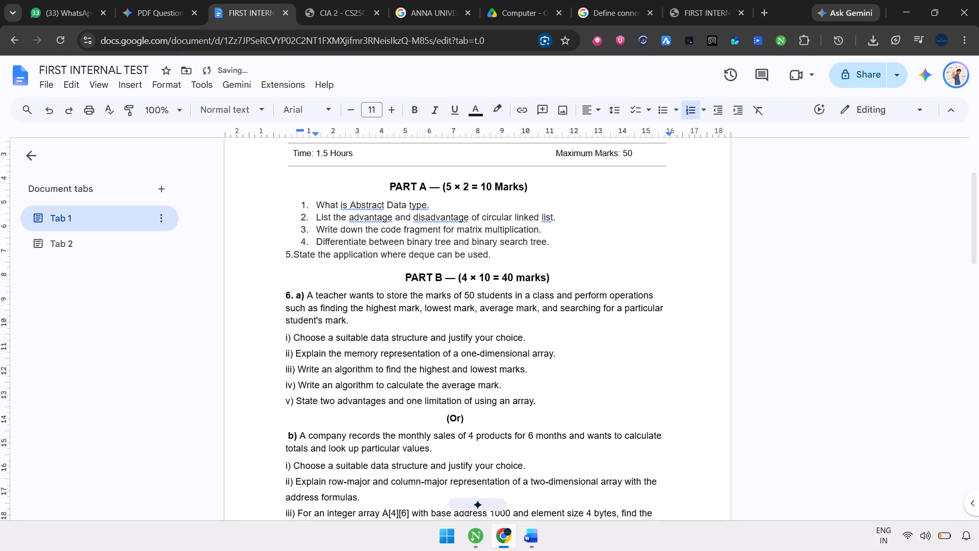
key(BackSpace)
key(BackSpace)
key(space)
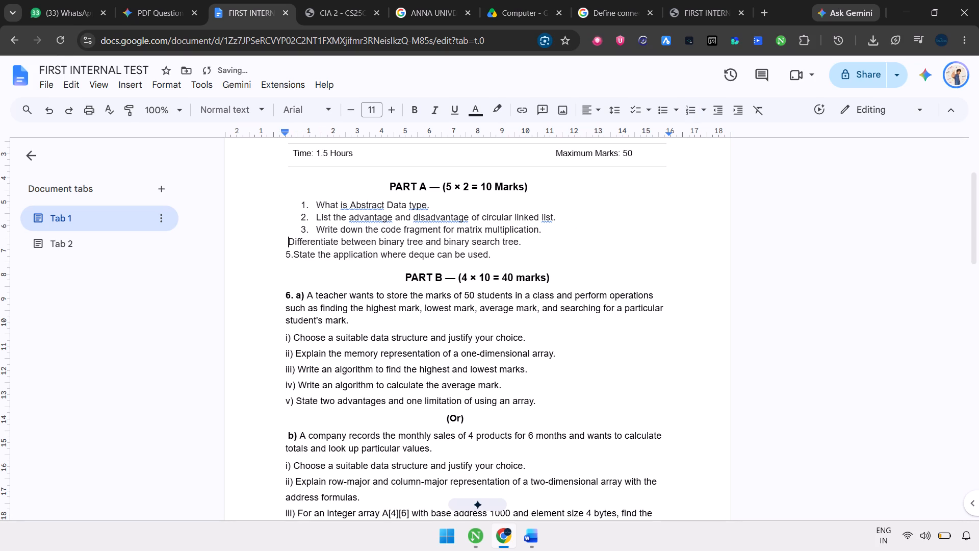
text(4/.)
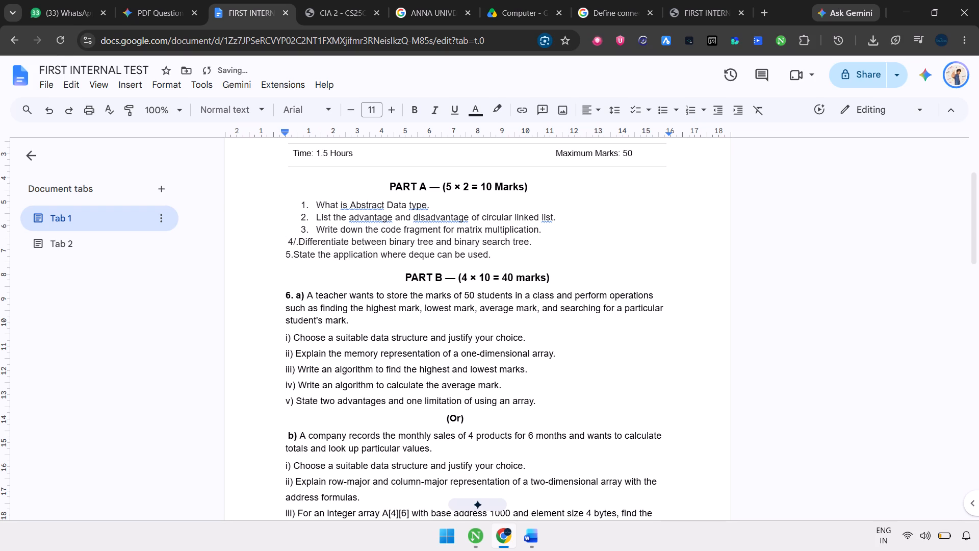
key(BackSpace)
key(BackSpace)
key(period)
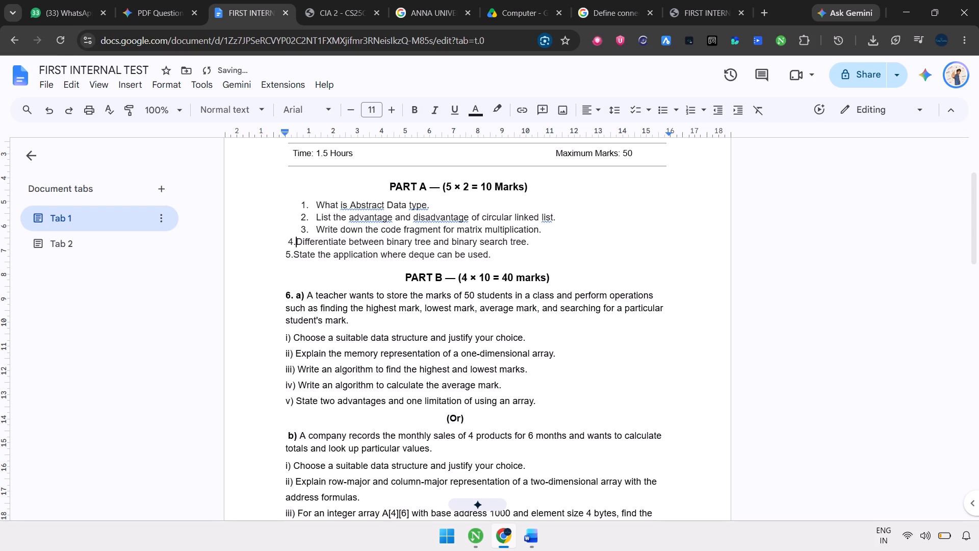
key(Left)
key(Left)
key(BackSpace)
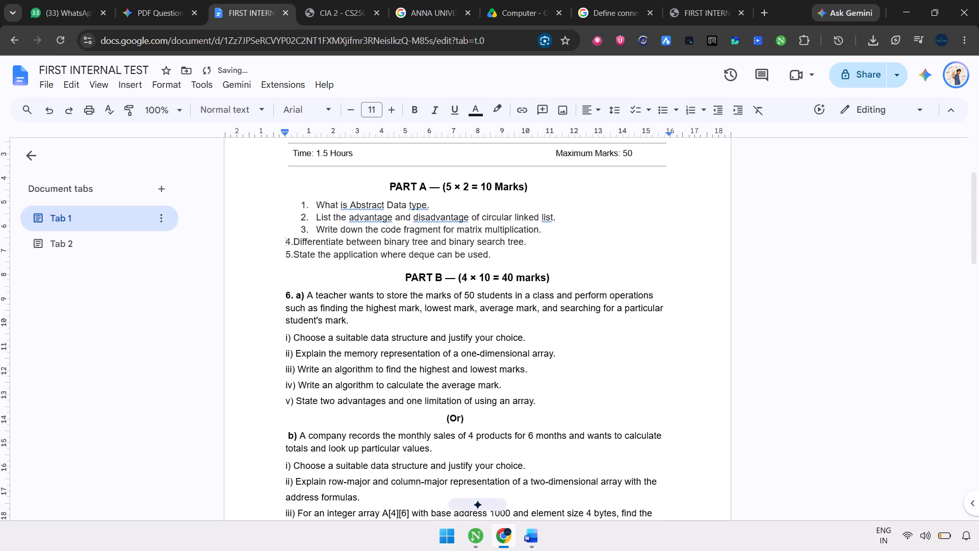
Replace the automatic numbering of the matrix multiplication and circular linked list questions with plain-text "3." and "2." at the page margin.
click(315, 231)
key(BackSpace)
key(BackSpace)
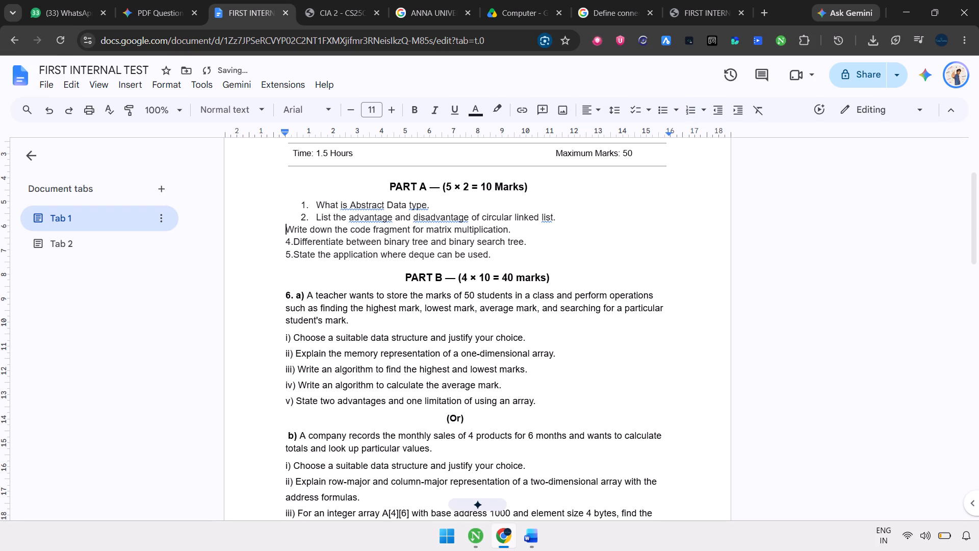
key(3)
key(period)
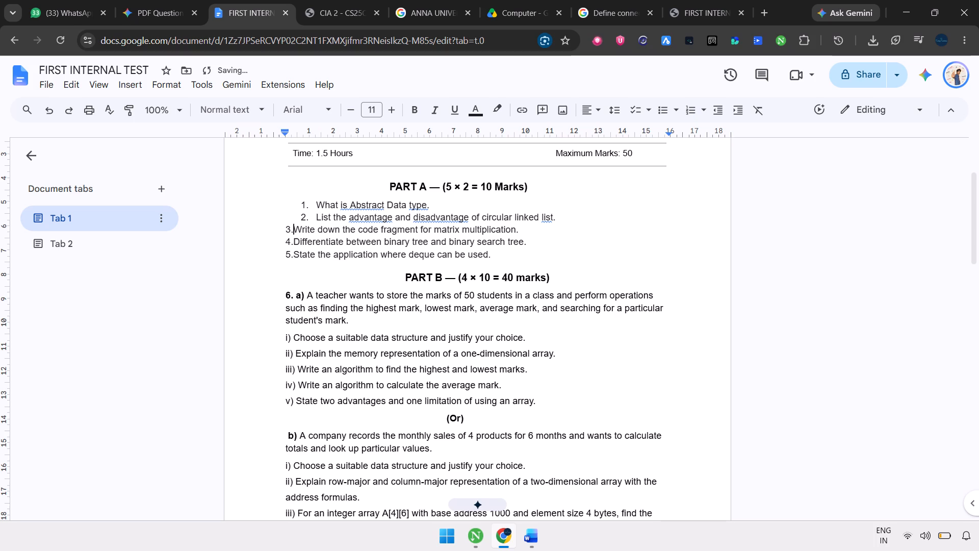
click(314, 215)
key(BackSpace)
key(BackSpace)
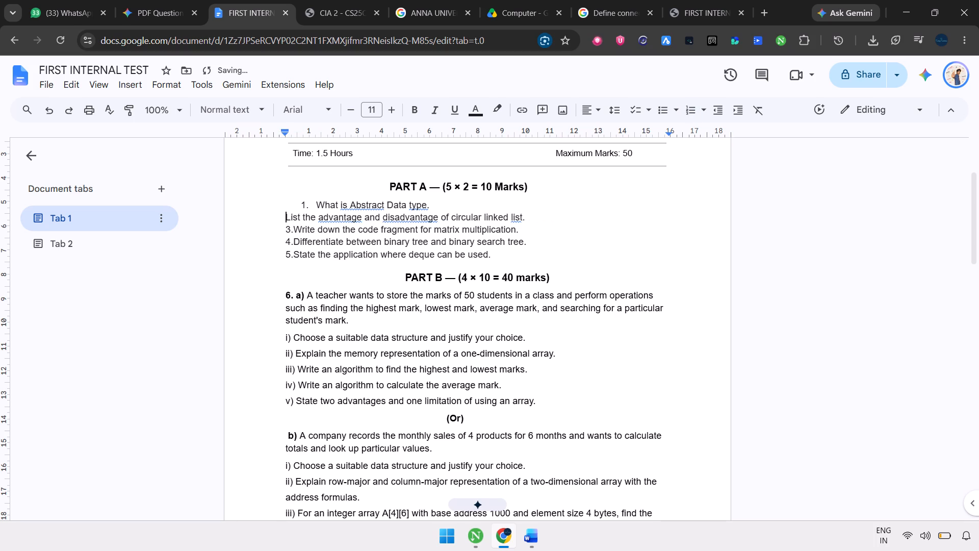
text(2.)
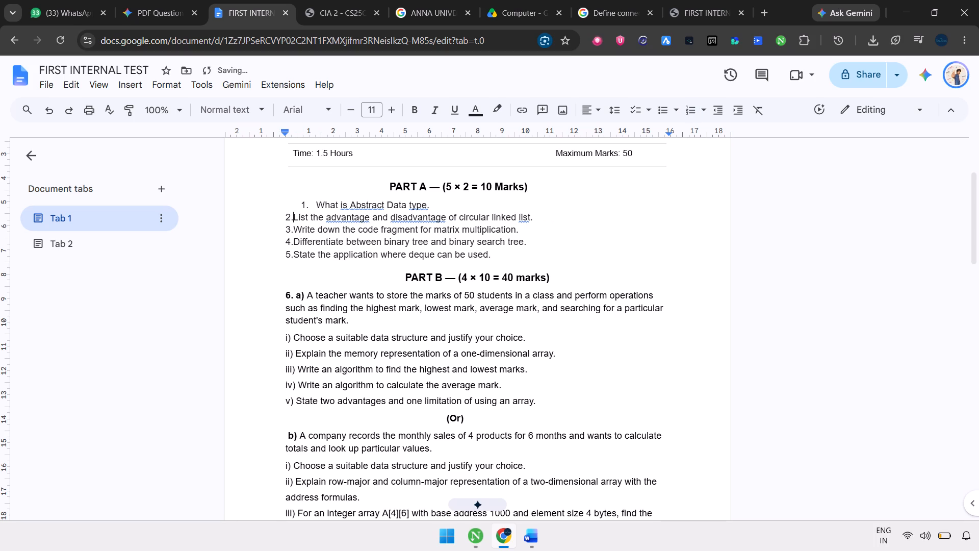
Replace the automatic numbering of the Abstract Data type question in Part A with a plain-text "1." at the page margin.
click(317, 209)
key(BackSpace)
key(BackSpace)
text(1.)
click(438, 205)
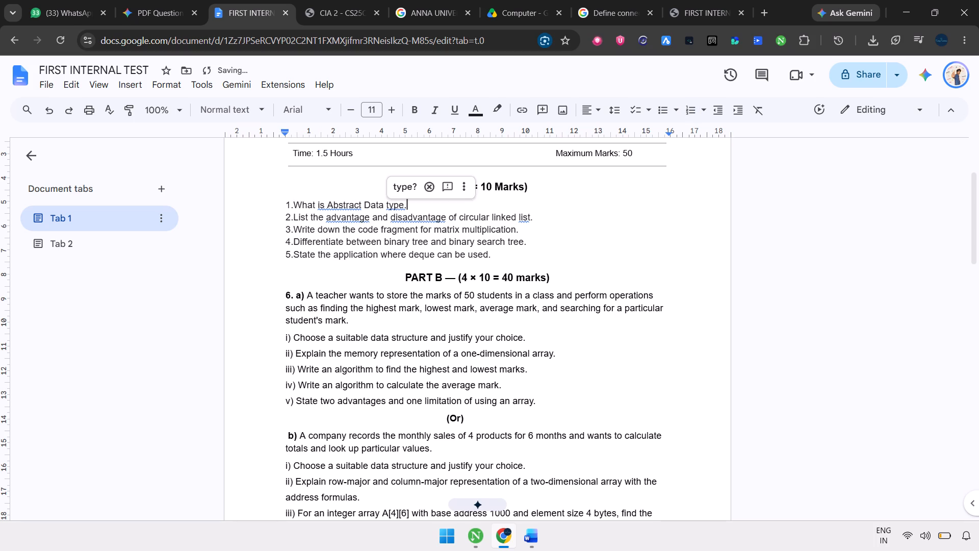
click(296, 203)
key(space)
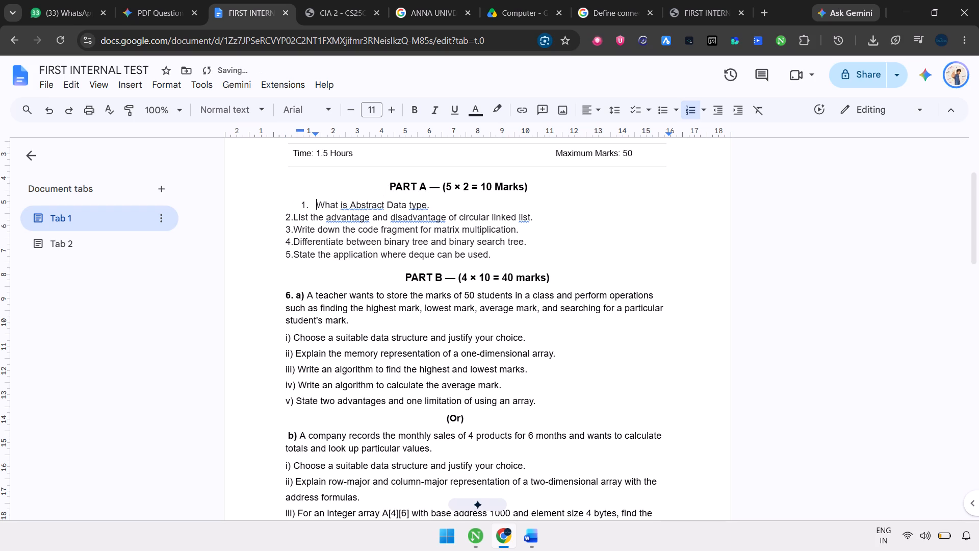
click(296, 206)
key(BackSpace)
key(BackSpace)
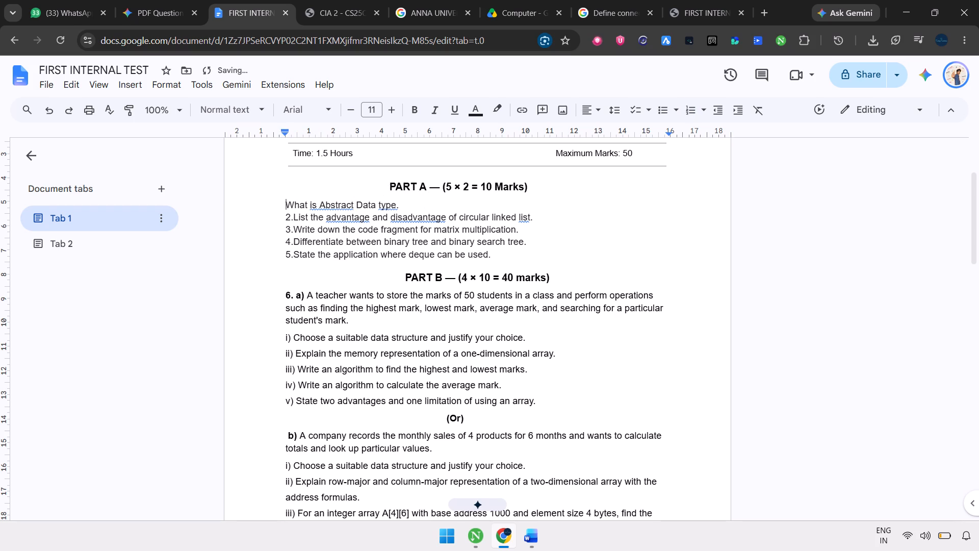
text(1.)
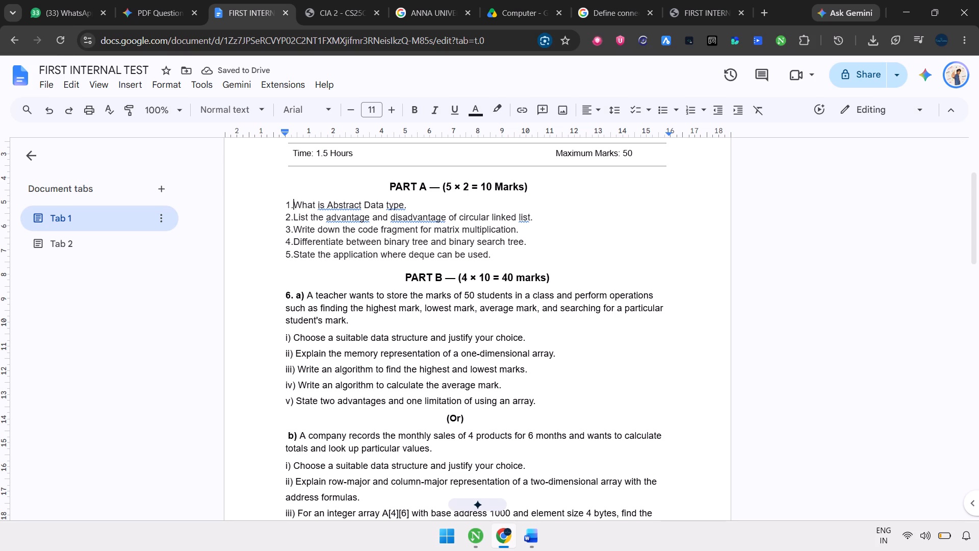
Have the AI writing assistant align Part A like the whole question paper, and apply its reformatting to the five questions.
scroll(298, 243, up, 2)
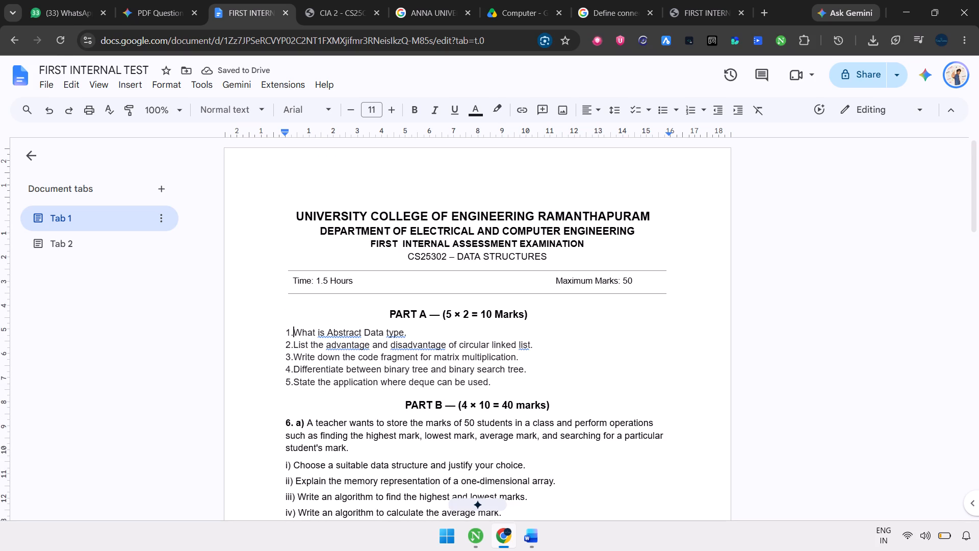
click(484, 509)
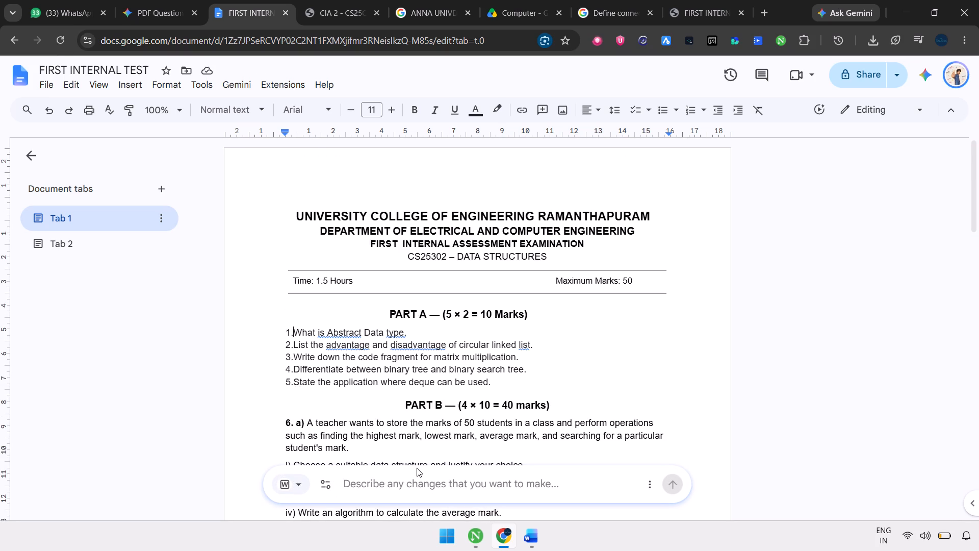
text(ALIGN THE PART A)
key(space)
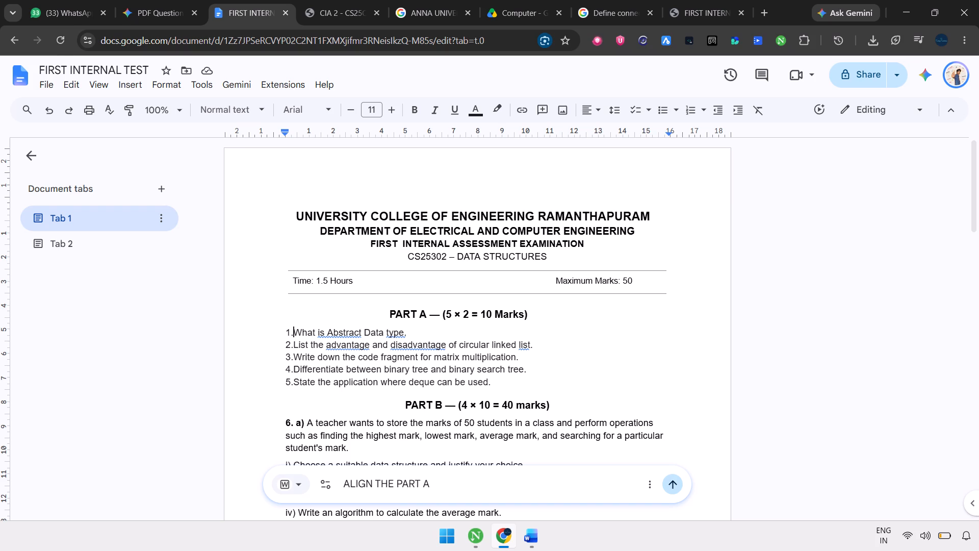
text(LIKE THE WHOLE QUESTION PAPER NO)
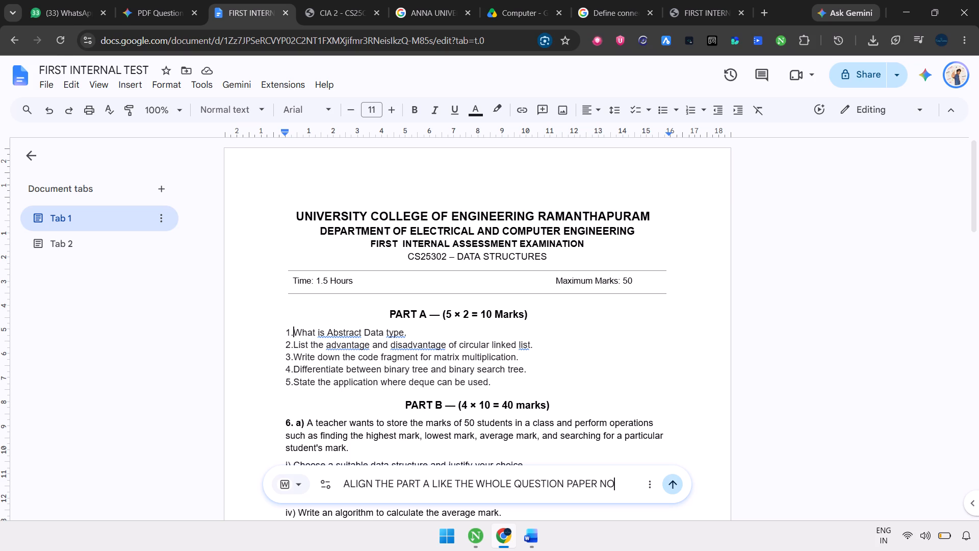
text(W FO)
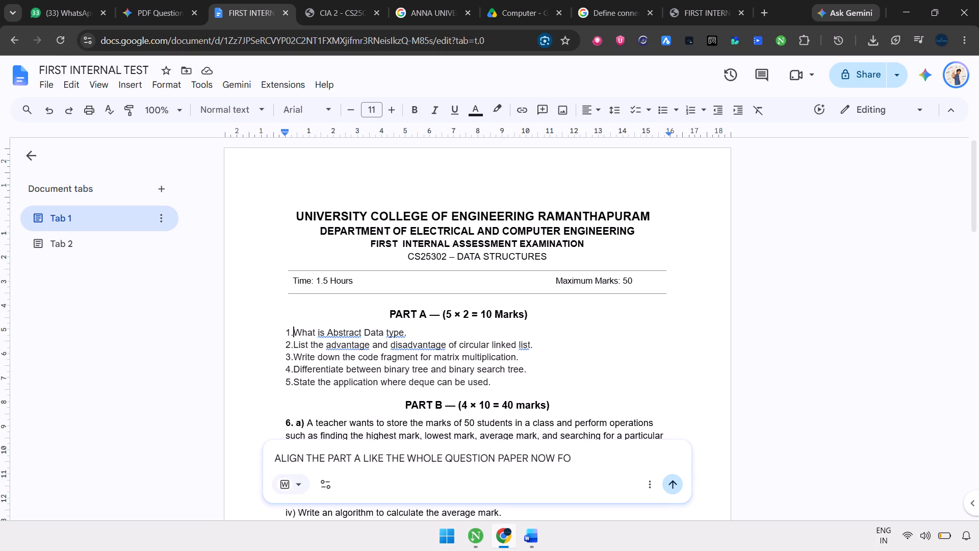
Finish the AI writing assistant's request to align and format Part A like the whole question paper, and accept its reformatted version.
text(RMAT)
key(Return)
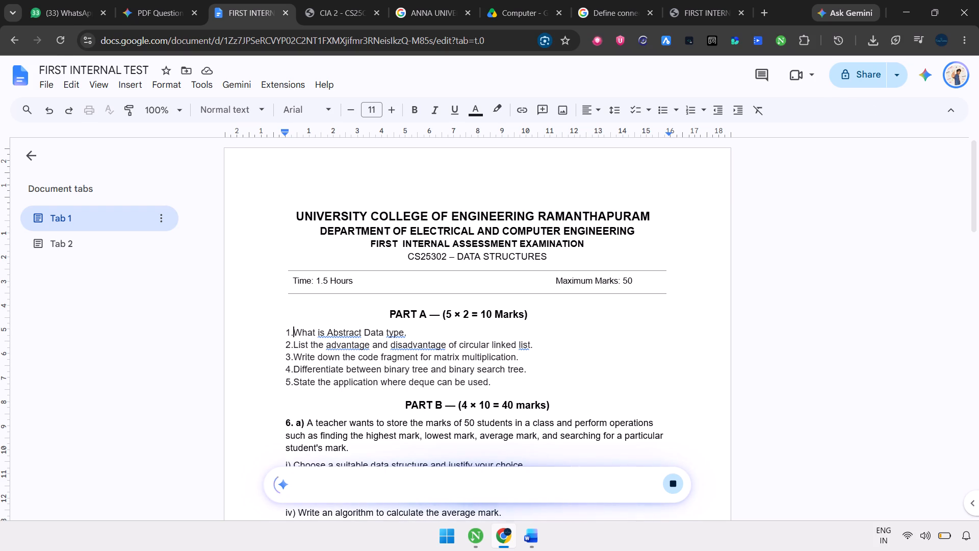
click(943, 549)
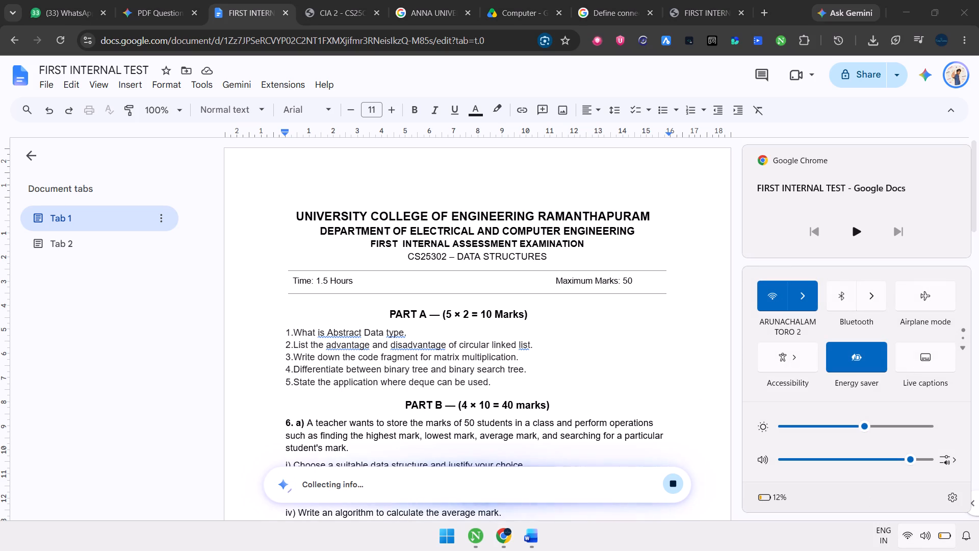
click(619, 352)
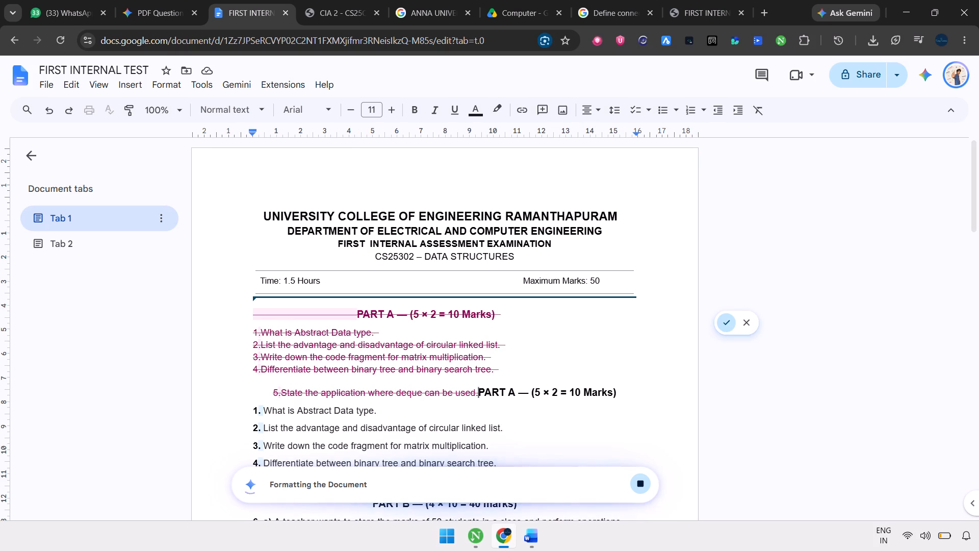
click(555, 420)
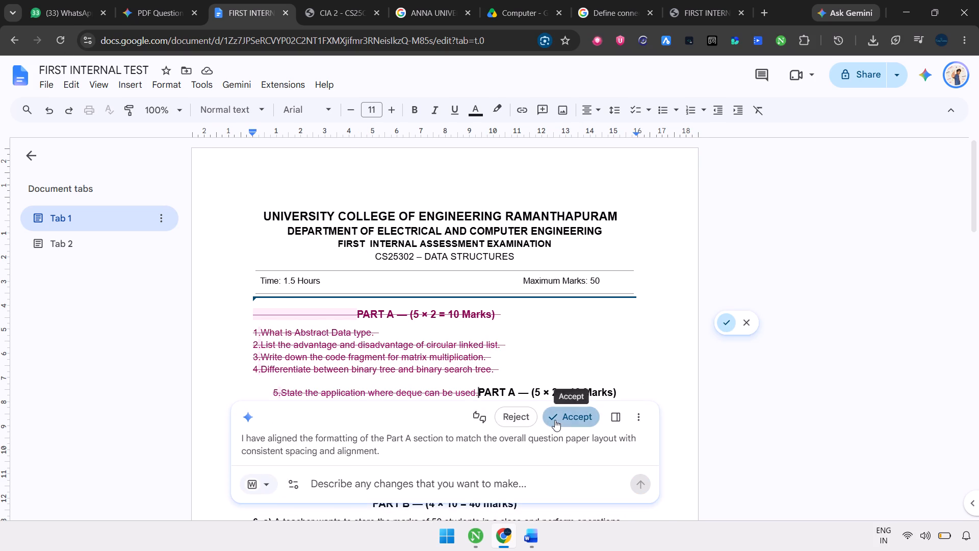
Review the FIRST paper from Part A through the Part B questions, checking that layout and numbering are consistent.
scroll(422, 417, down, 1)
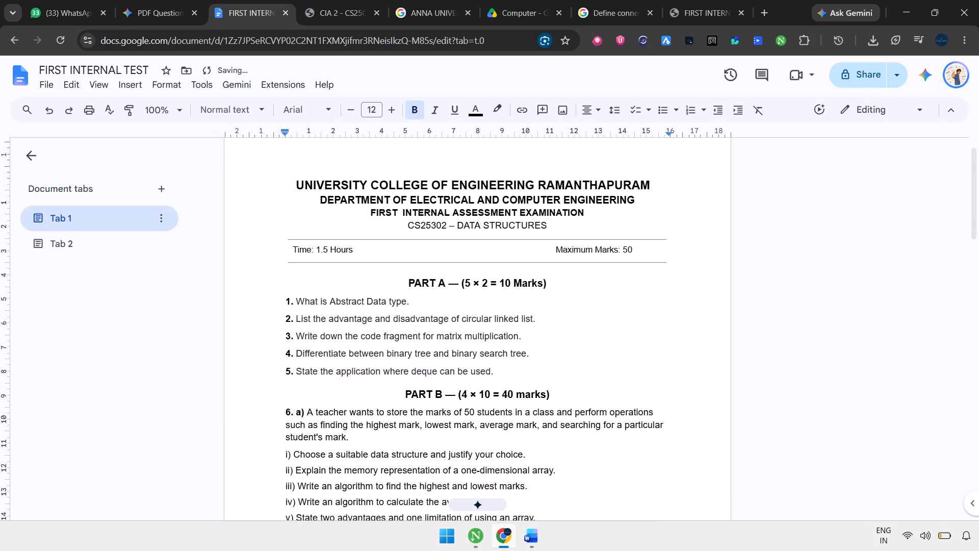
scroll(422, 417, down, 3)
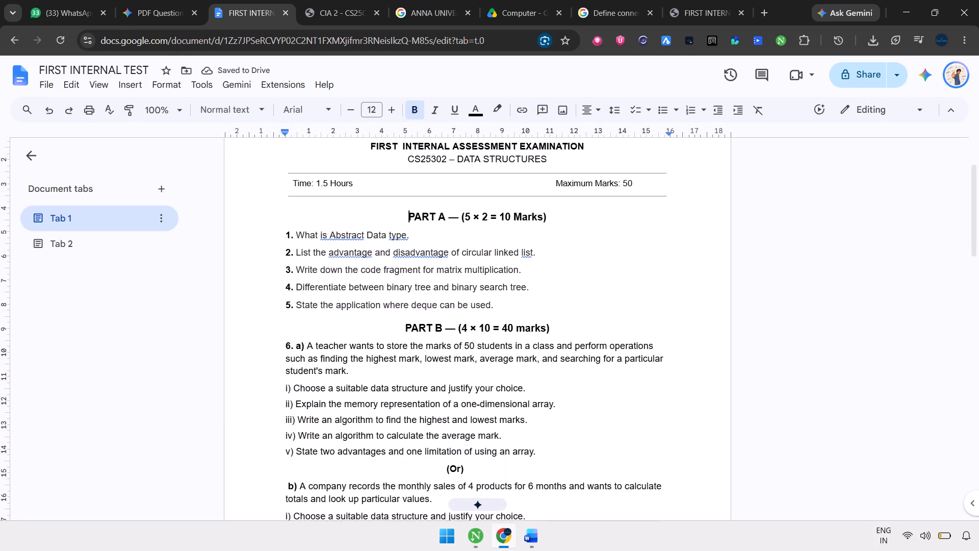
scroll(422, 417, down, 2)
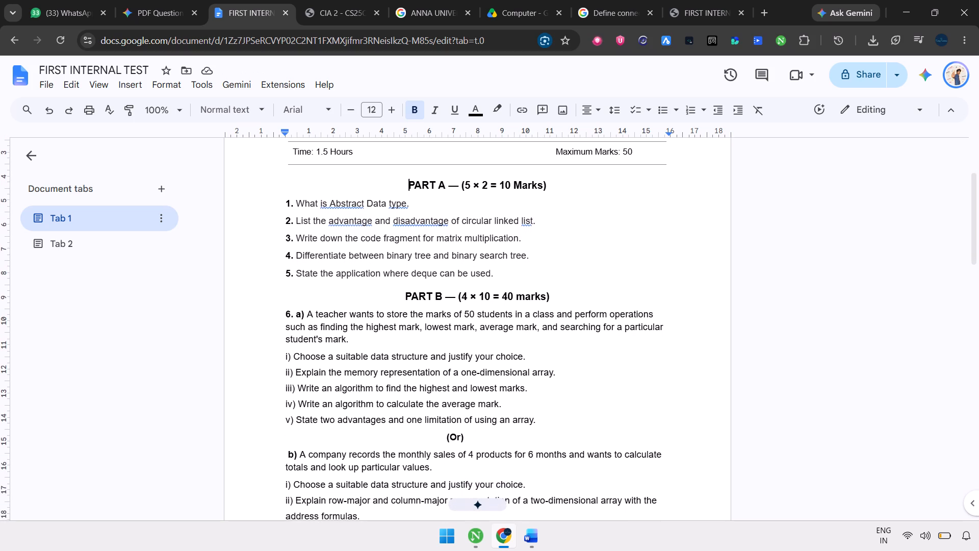
scroll(422, 417, down, 2)
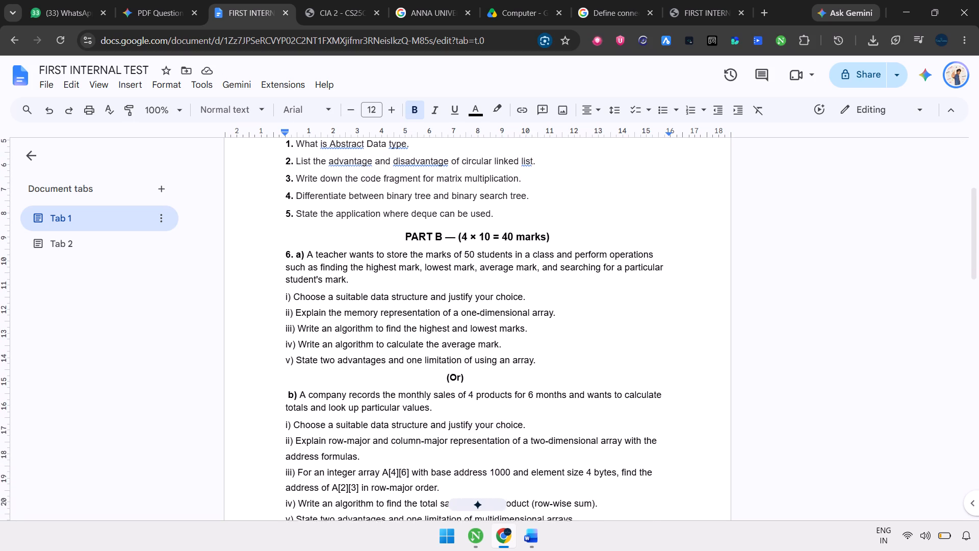
scroll(422, 417, down, 5)
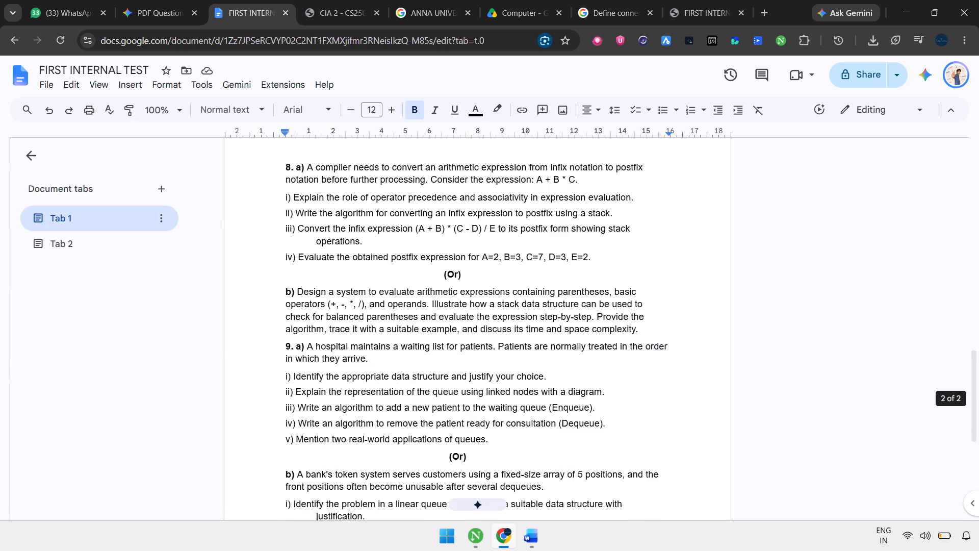
scroll(422, 417, down, 7)
scroll(422, 417, up, 15)
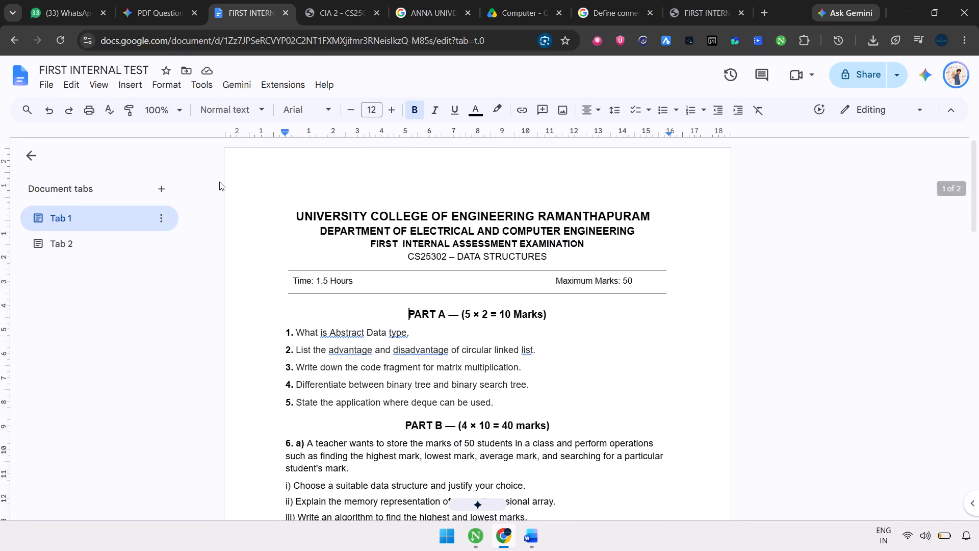
Download the current tab of the test paper in Microsoft Word (.docx) format.
click(53, 81)
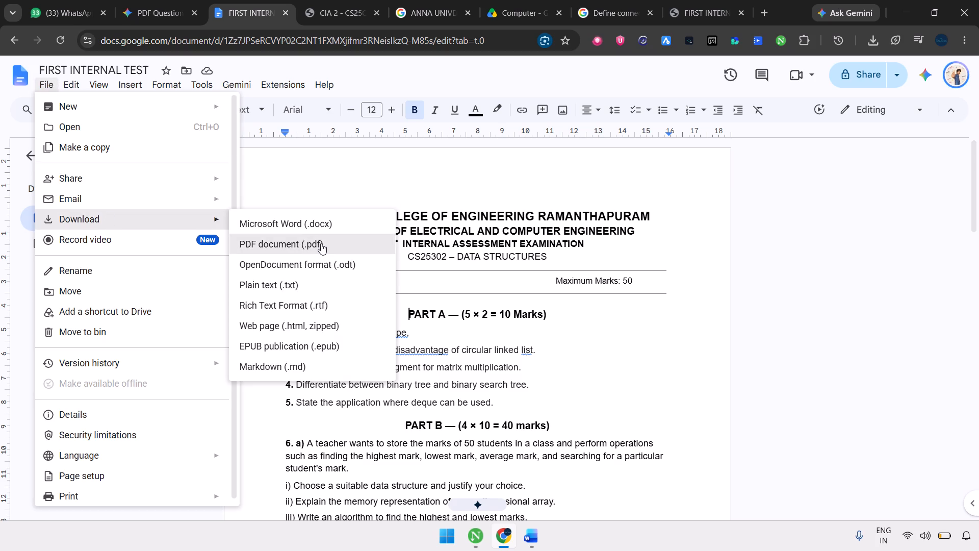
click(326, 222)
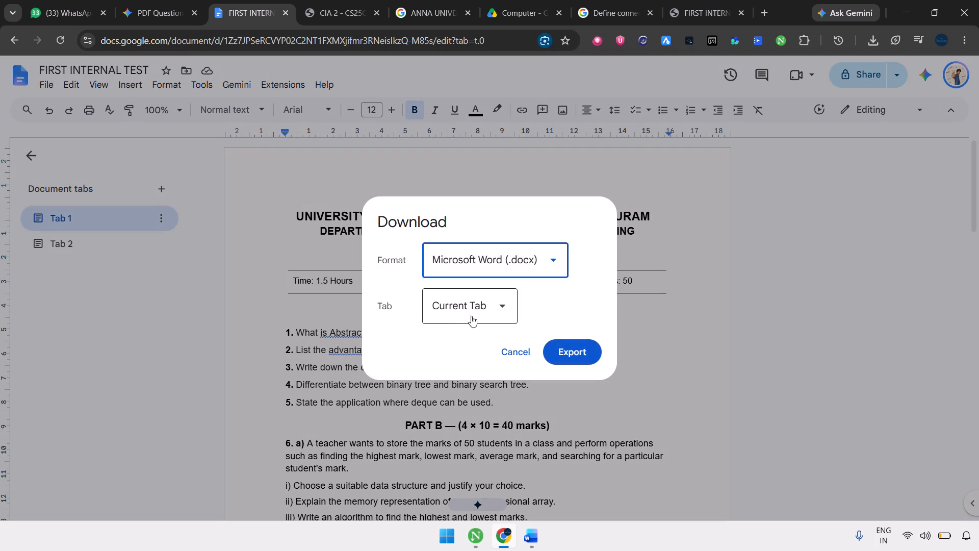
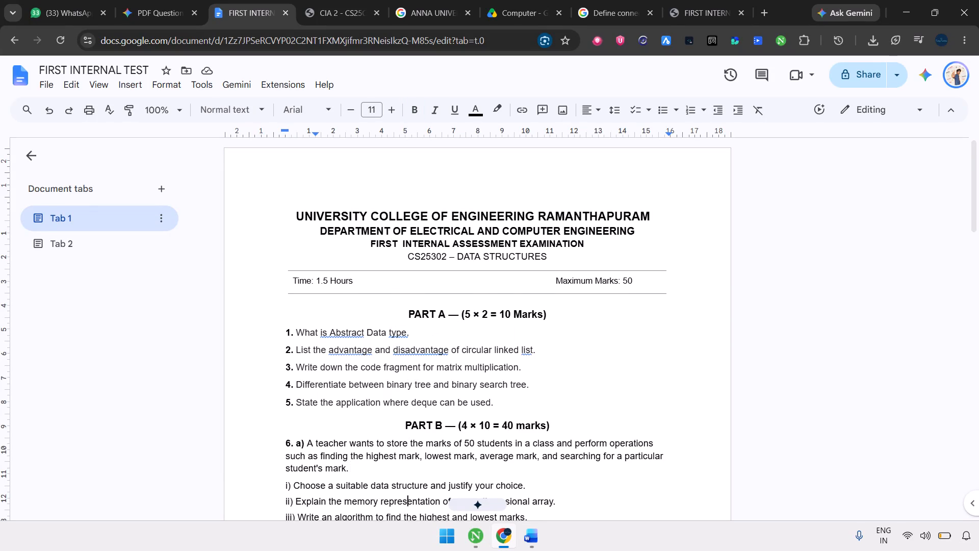
Review the first internal test paper in Tab 1 from the header and Part A through question 9 b).
key(Down)
key(Down)
key(Down)
key(Down)
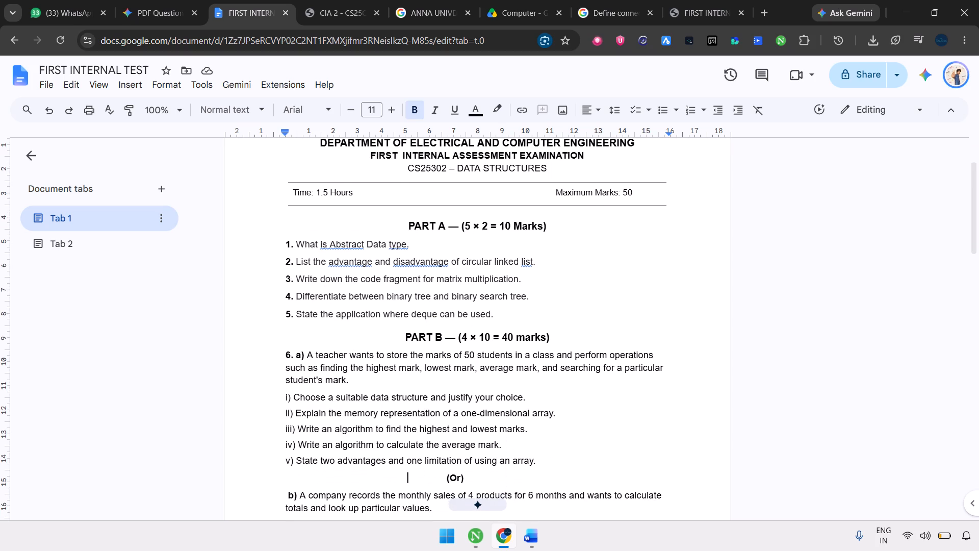
key(Down)
key(Down)
key(Down)
key(Down)
key(Down)
key(Down)
key(Down)
key(Down)
key(Down)
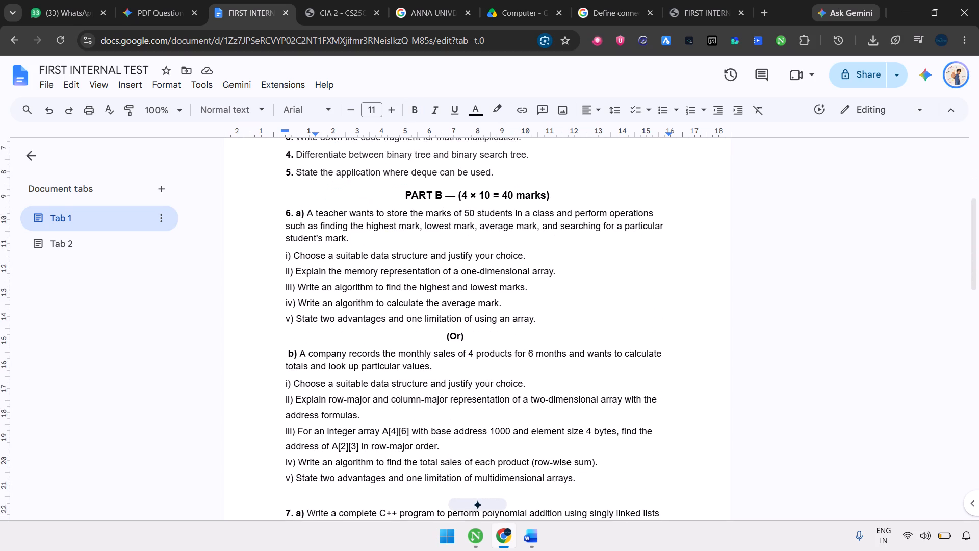
key(Up)
key(Up)
key(Up)
key(Up)
key(Up)
key(Up)
key(Up)
key(Up)
key(Up)
key(Up)
key(Up)
key(Up)
key(Up)
key(Up)
key(Up)
key(Up)
key(Up)
key(Up)
key(Up)
key(Up)
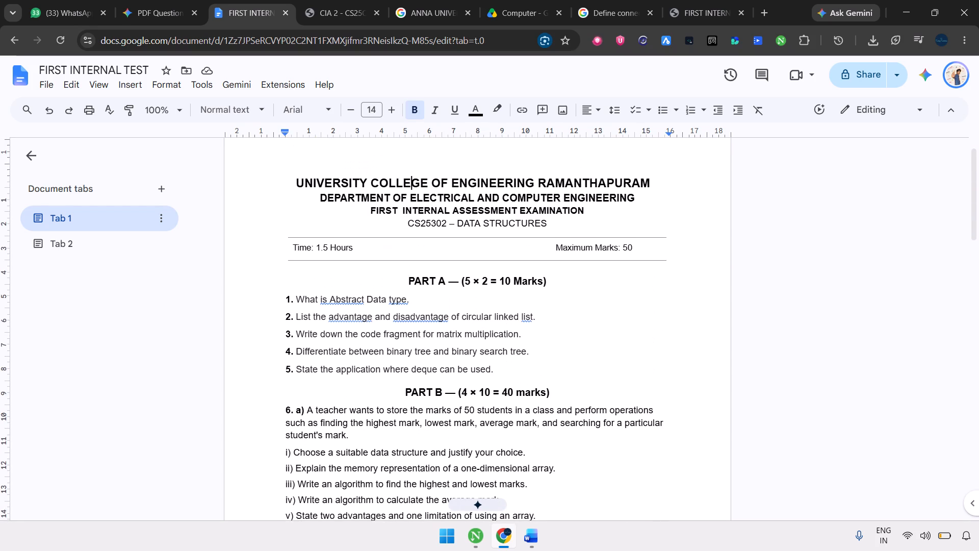
key(Down)
key(Down)
key(Down)
key(Down)
key(Down)
key(Down)
key(Down)
key(Down)
key(Down)
key(Down)
key(Down)
key(Down)
key(Down)
key(Down)
key(Down)
key(Down)
key(Down)
key(Down)
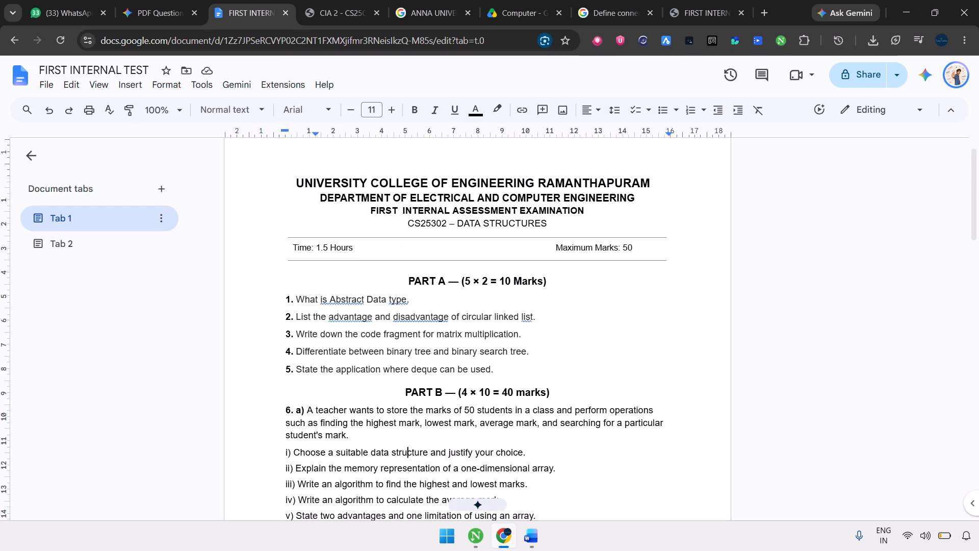
key(Down)
key(Down)
key(Down)
key(Down)
key(Down)
key(Down)
key(Down)
key(Down)
key(Down)
key(Down)
key(Down)
key(Down)
key(Down)
key(Down)
key(Down)
key(Down)
key(Down)
key(Down)
key(Down)
key(Down)
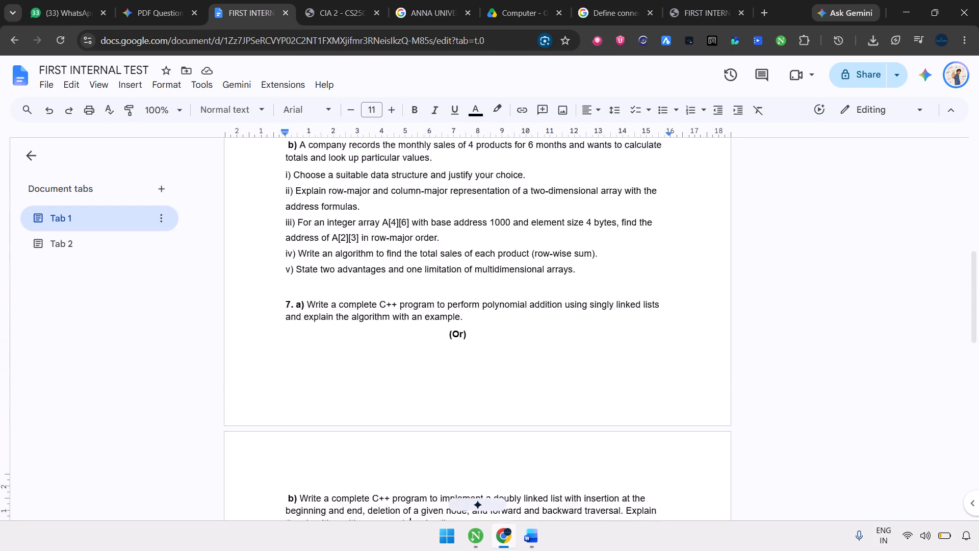
key(Down)
key(Down)
key(Down)
key(Down)
key(Down)
key(Down)
key(Down)
key(Down)
key(Down)
key(Down)
key(Down)
key(Down)
key(Down)
key(Down)
key(Down)
key(Down)
key(Down)
key(Down)
key(Down)
key(Down)
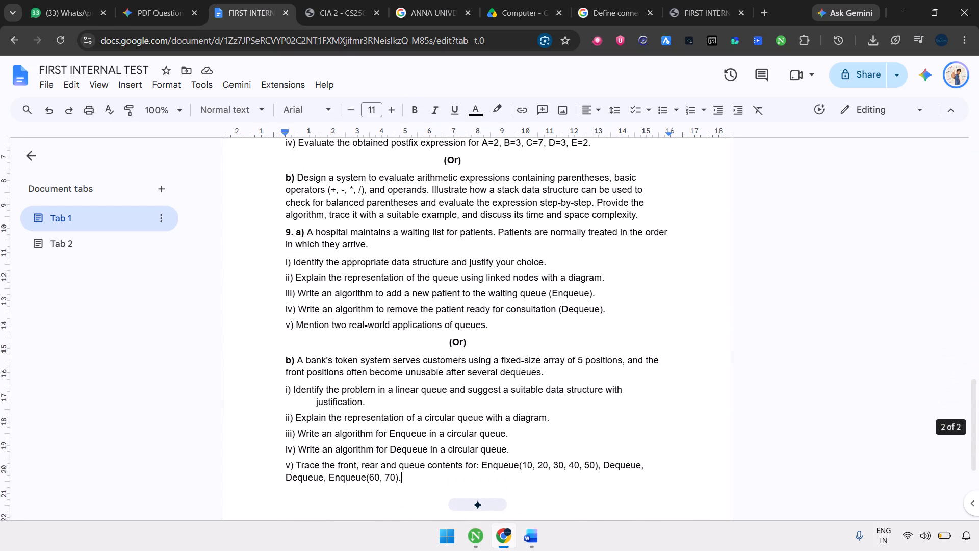
key(Down)
key(Down)
key(Down)
key(Down)
key(Down)
key(Down)
key(Down)
key(Down)
key(Down)
key(Down)
key(Down)
key(Down)
key(Down)
key(Down)
key(Down)
key(Down)
key(Down)
key(Down)
key(Down)
key(Down)
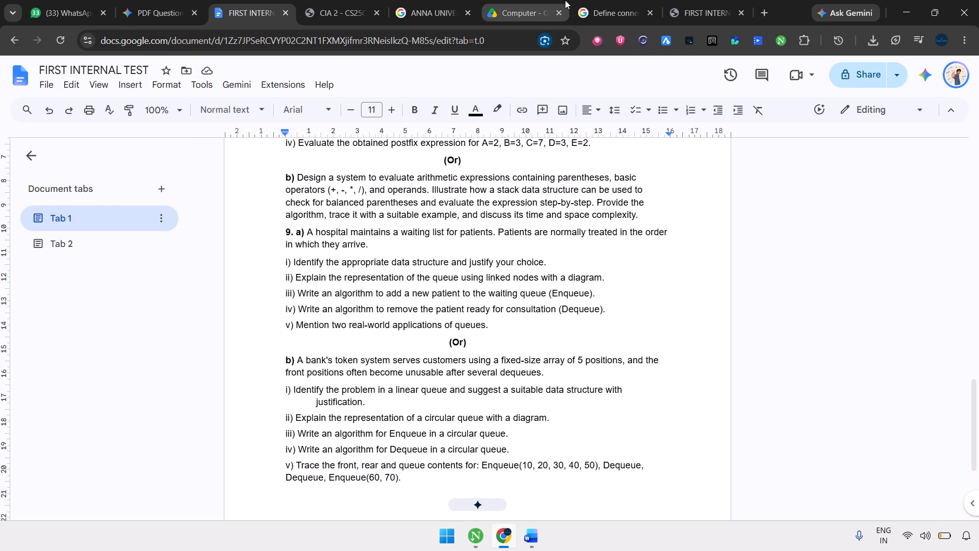
click(947, 107)
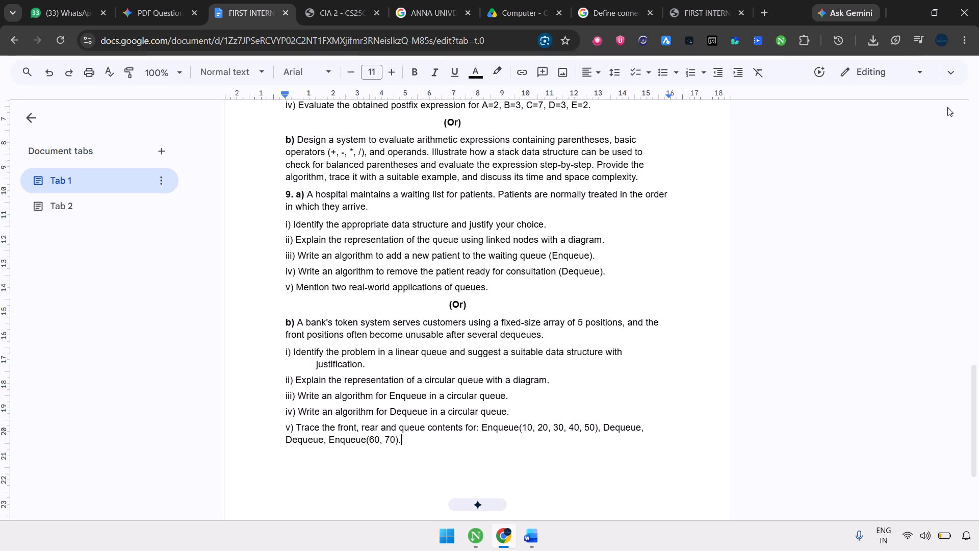
click(943, 78)
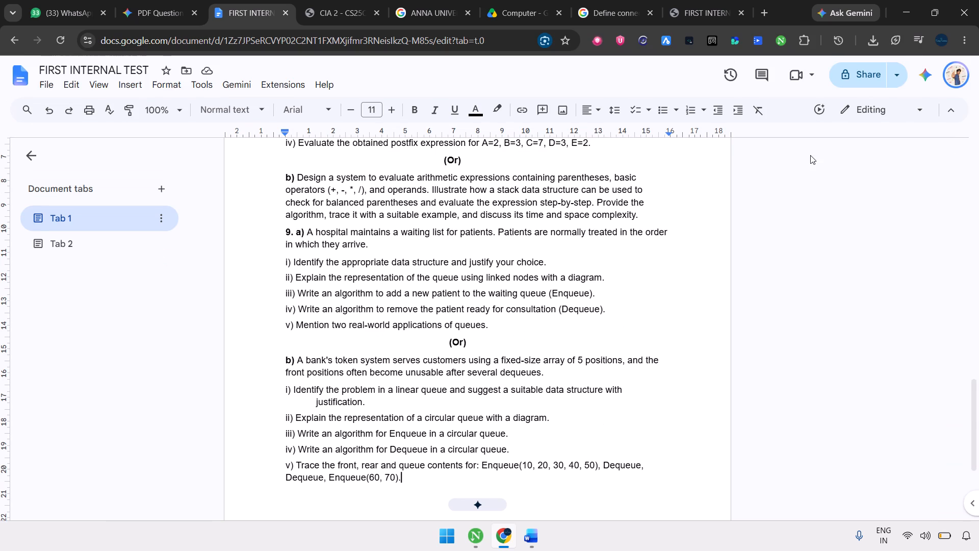
scroll(523, 236, up, 1)
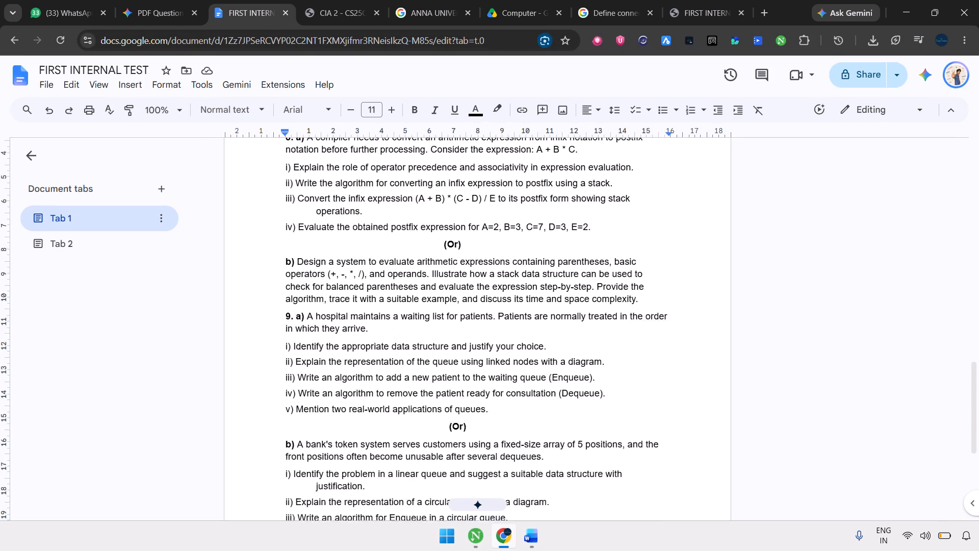
scroll(523, 236, up, 2)
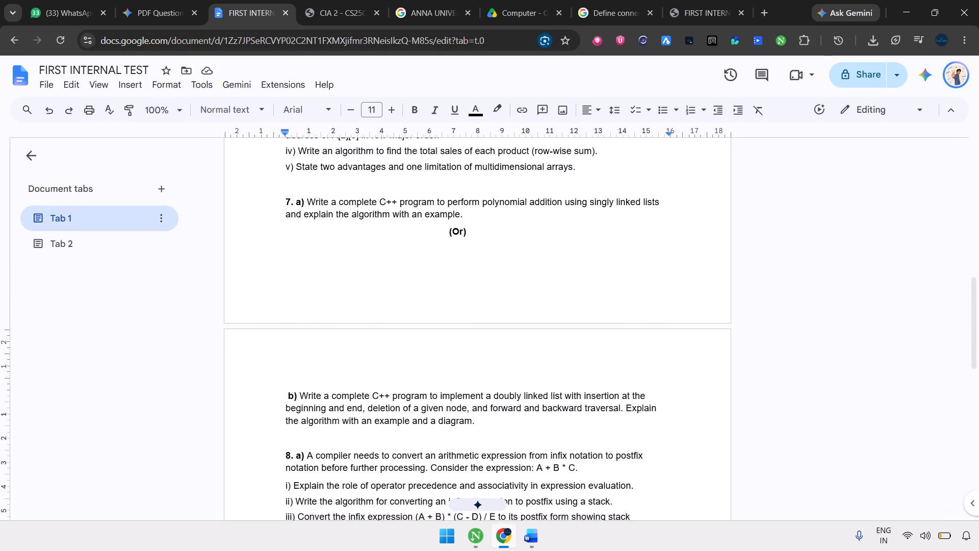
Switch to Word and open the exported FIRST INTERNAL TEST(2) document from the Downloads folder.
click(532, 546)
click(569, 463)
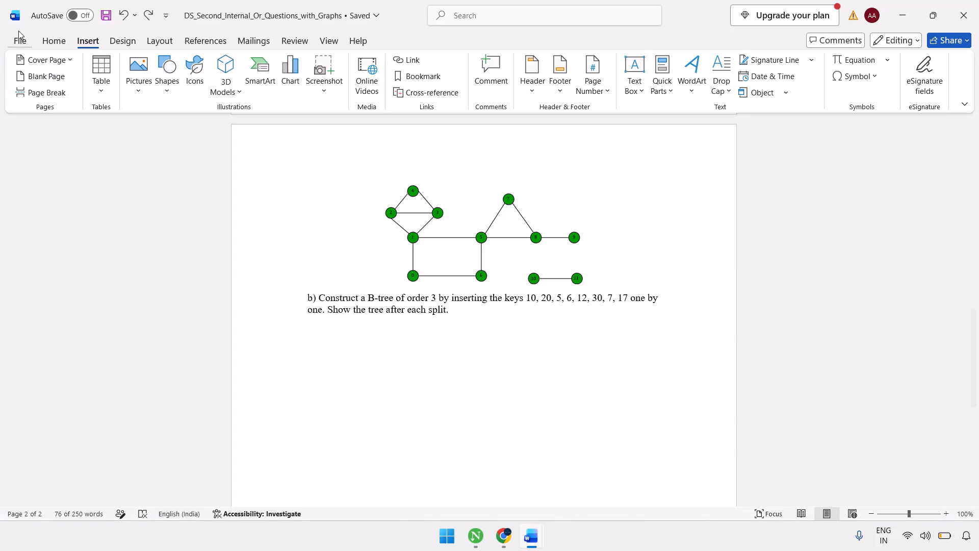
click(20, 35)
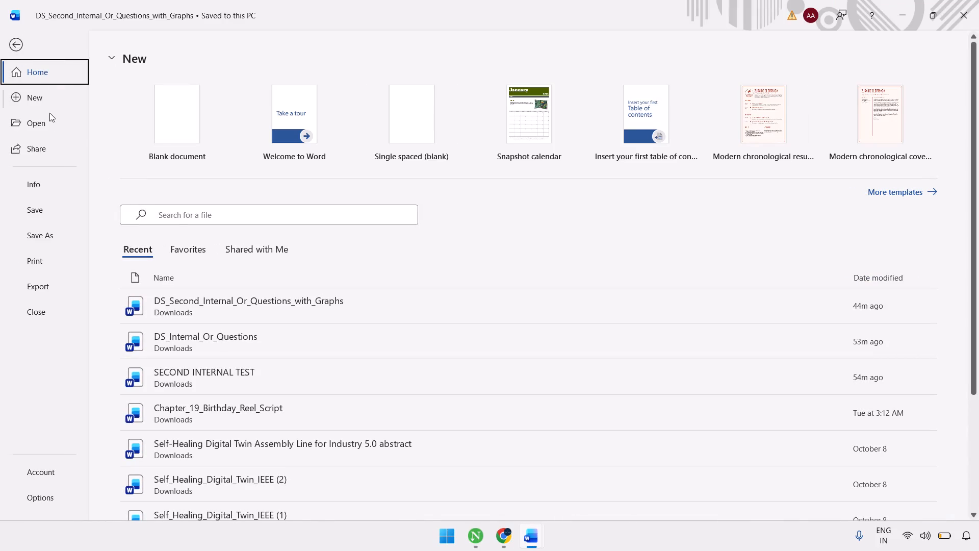
click(52, 131)
click(212, 238)
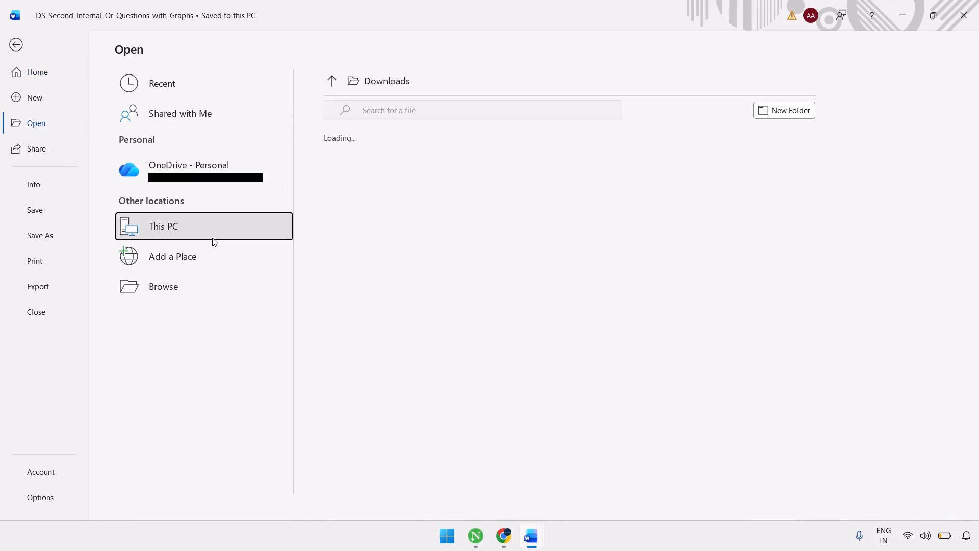
click(215, 298)
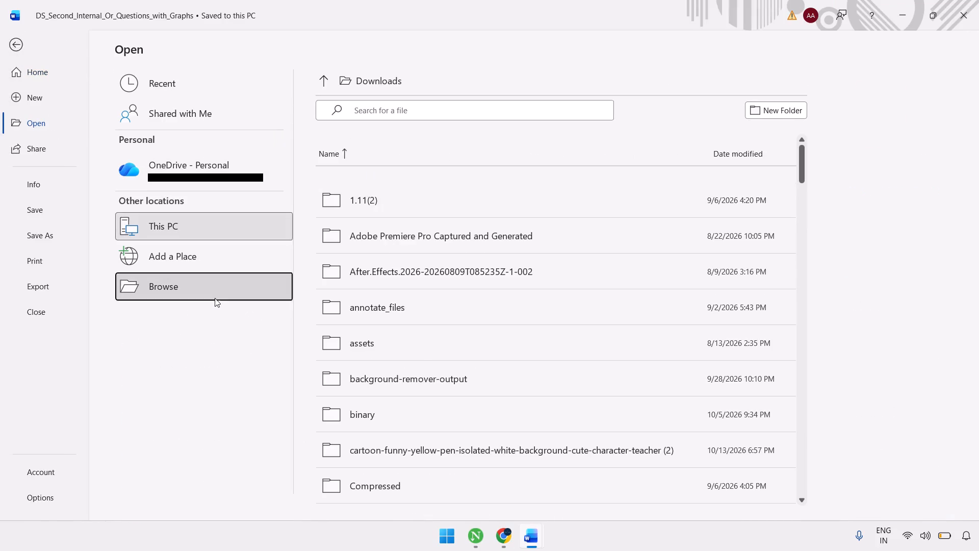
click(215, 298)
scroll(66, 93, up, 2)
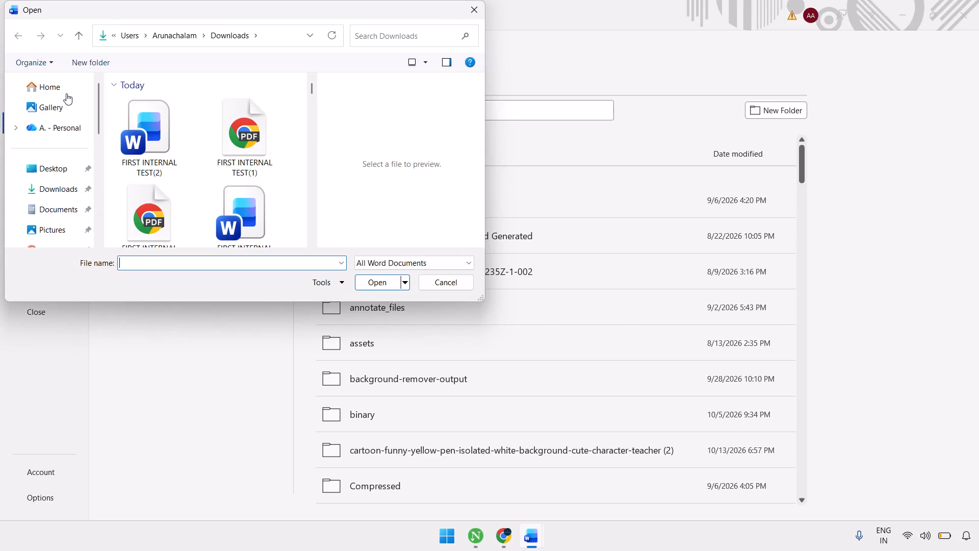
click(68, 189)
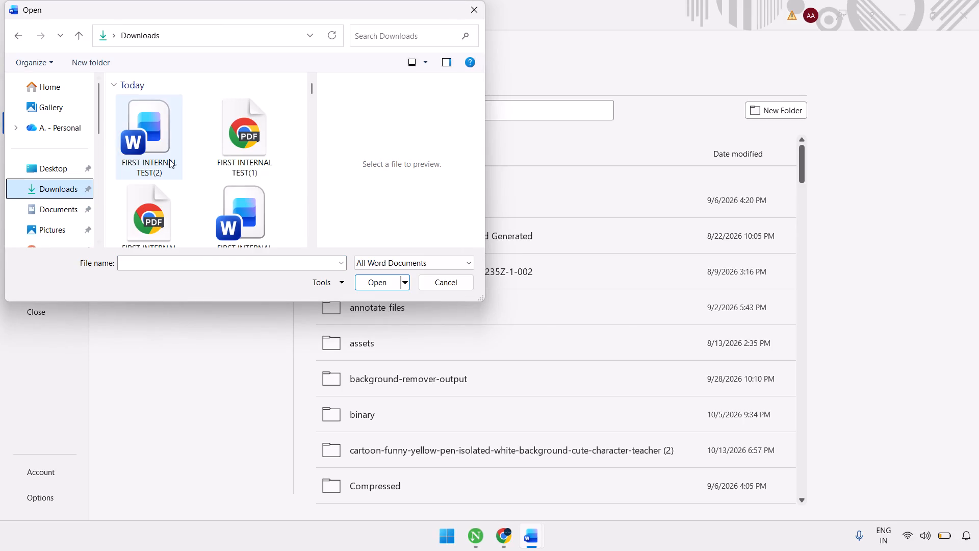
click(169, 159)
click(374, 284)
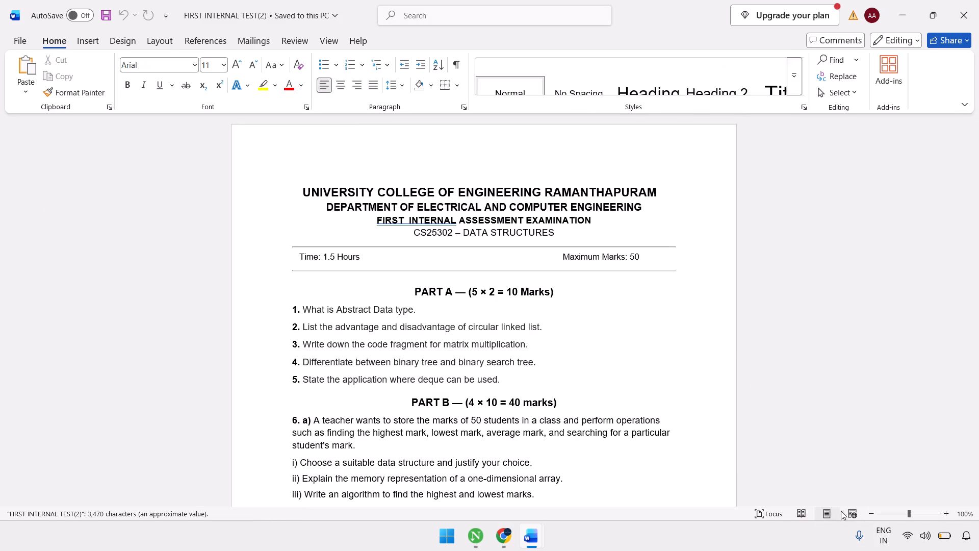
Check the FIRST INTERNAL TEST(2) document in Read Mode and close it.
click(830, 513)
click(802, 512)
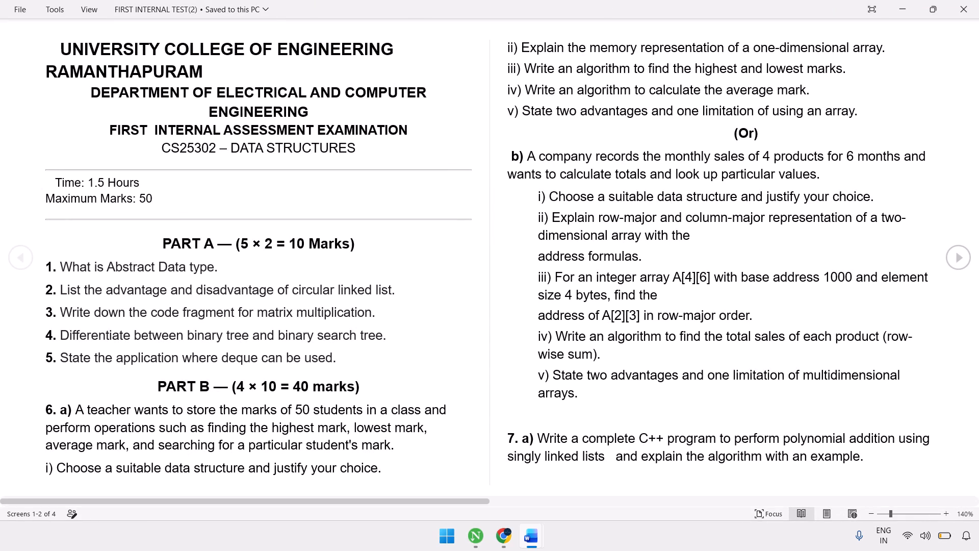
click(968, 6)
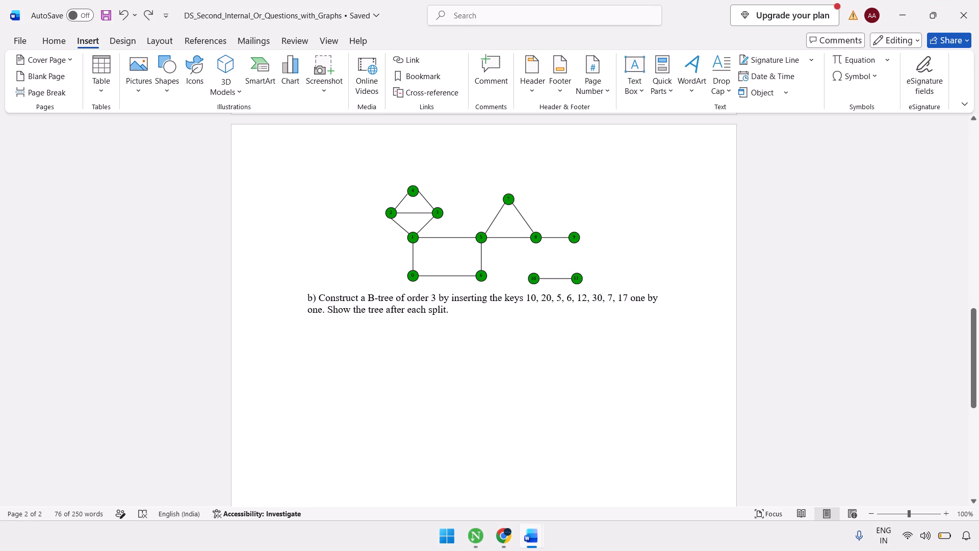
From the DS_Internal_Or_Questions window in Word, open the recent SECOND INTERNAL TEST document and leave its reading view.
click(906, 13)
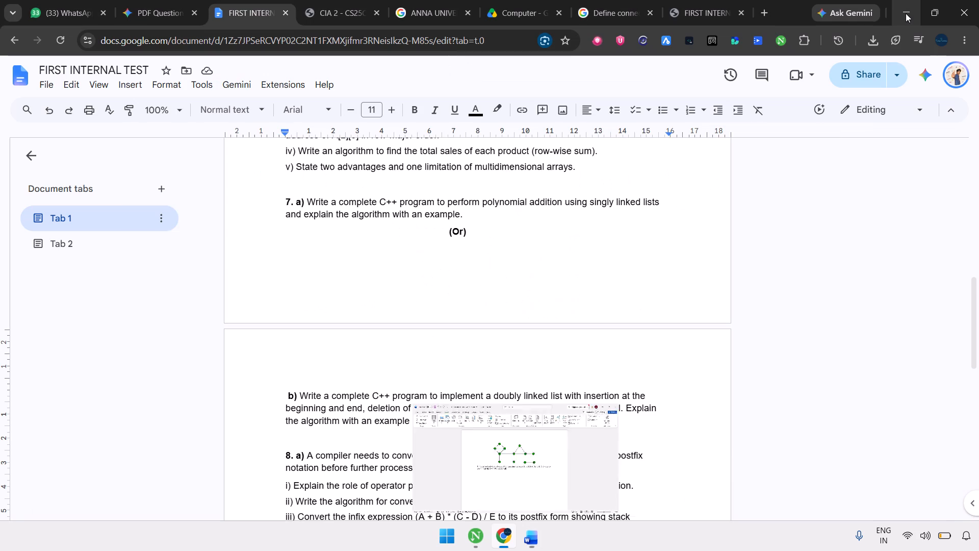
click(906, 13)
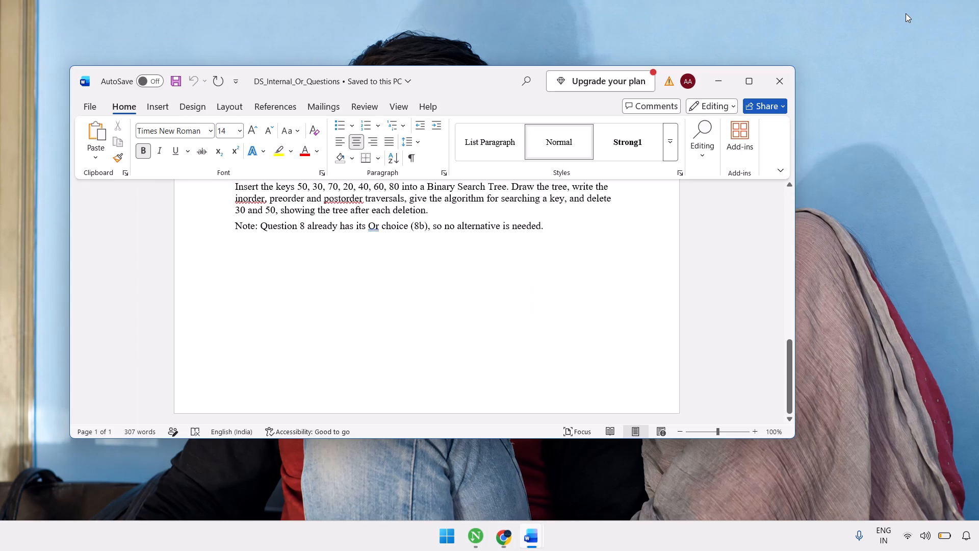
click(752, 82)
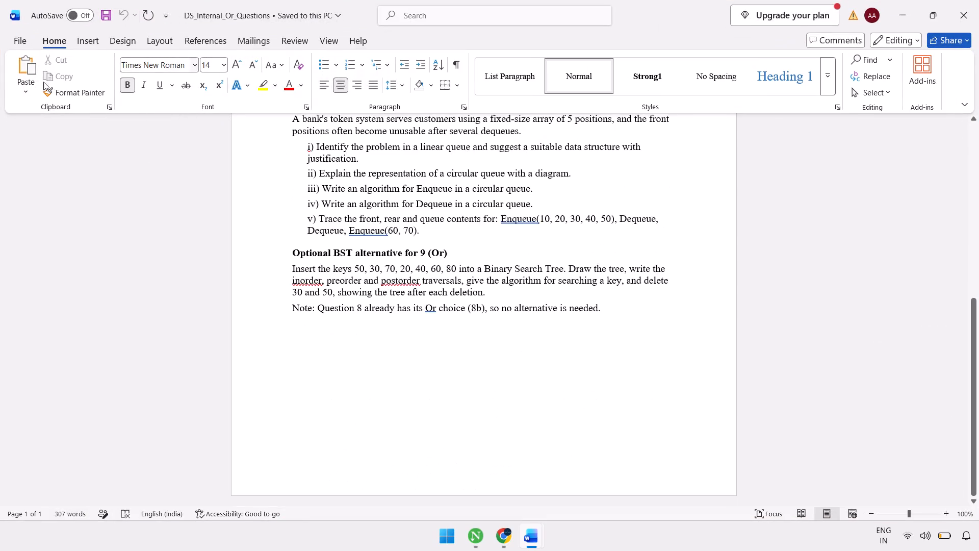
click(21, 44)
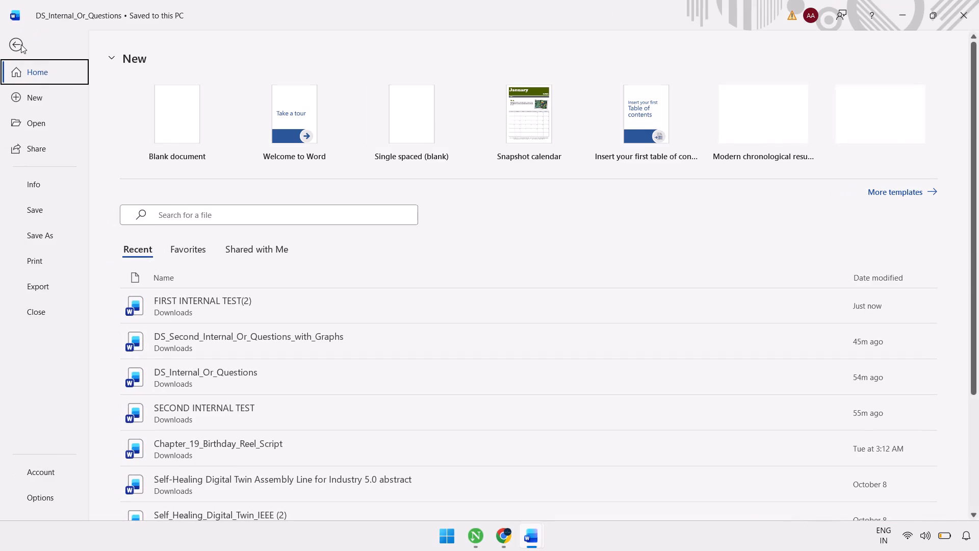
click(43, 122)
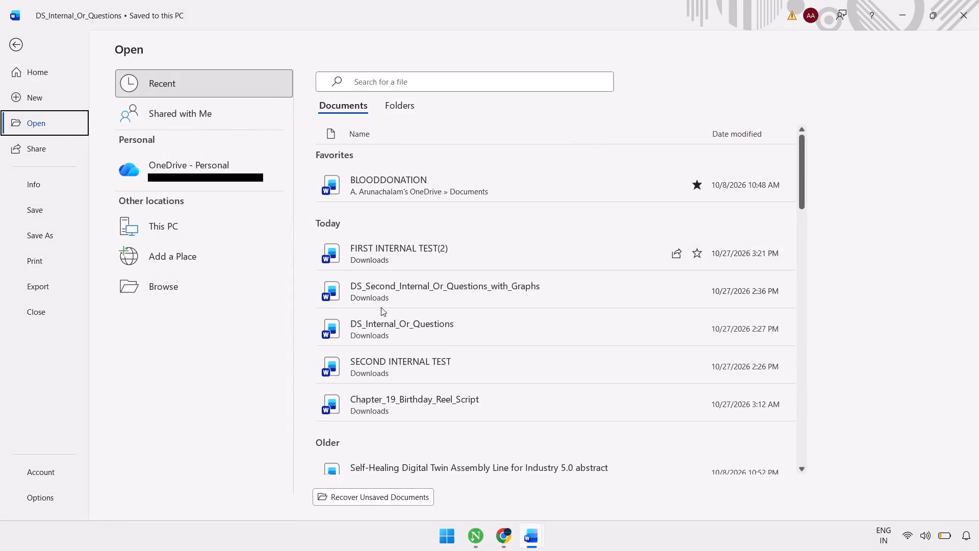
click(381, 371)
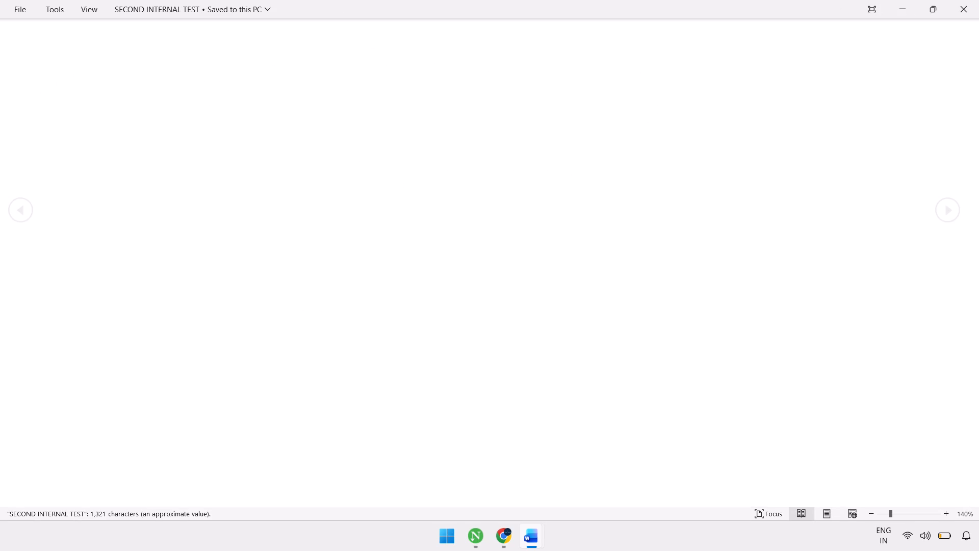
key(Escape)
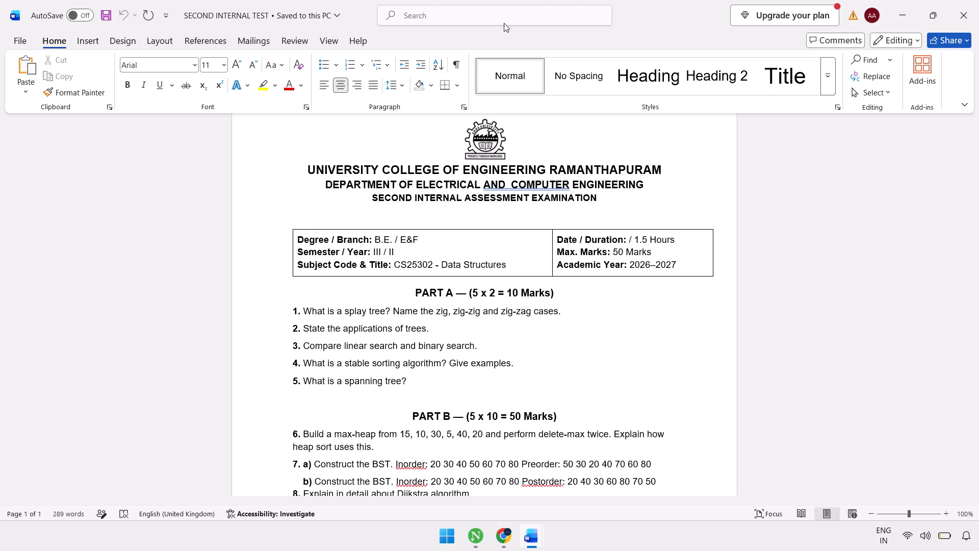
Open the SECOND INTERNAL TEST(1).docx document from the Downloads folder.
click(16, 40)
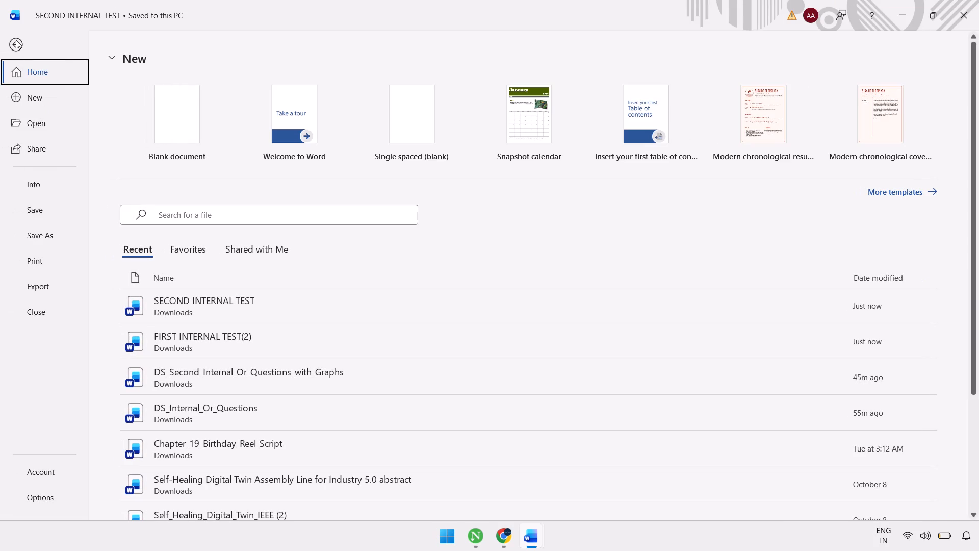
click(37, 126)
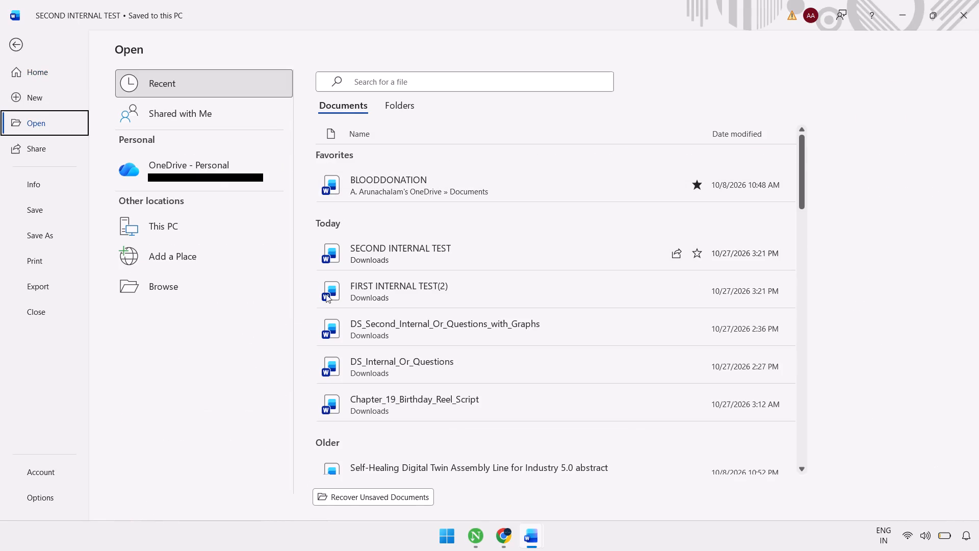
click(212, 291)
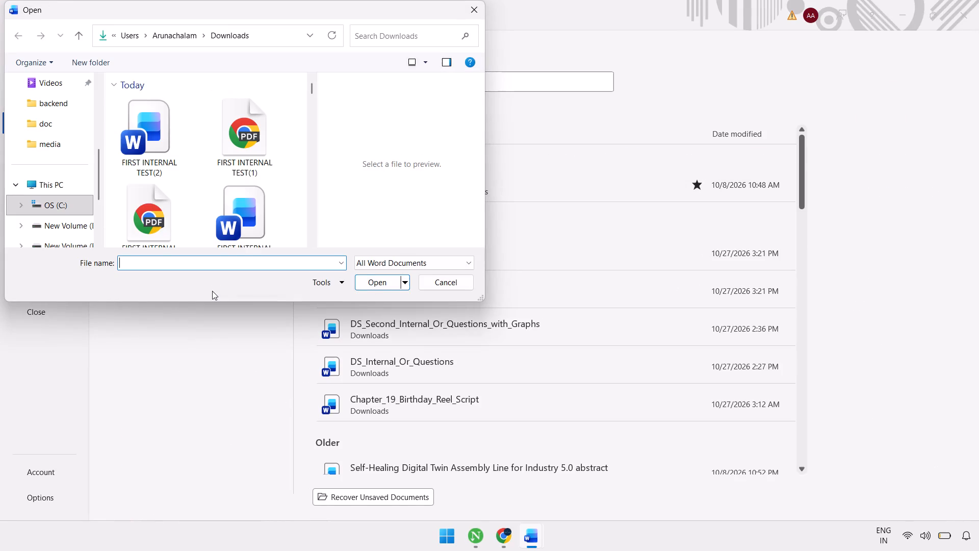
click(98, 173)
drag(98, 173, 95, 98)
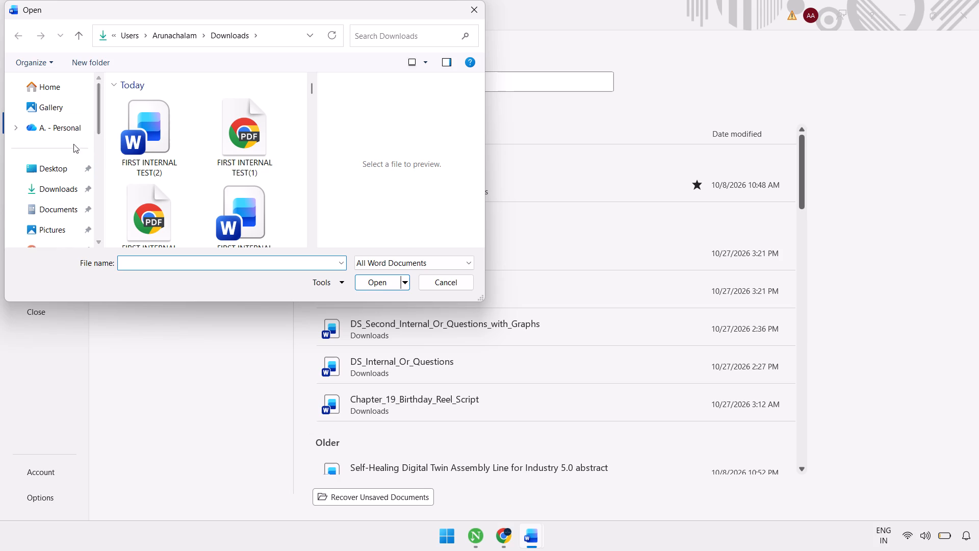
click(65, 184)
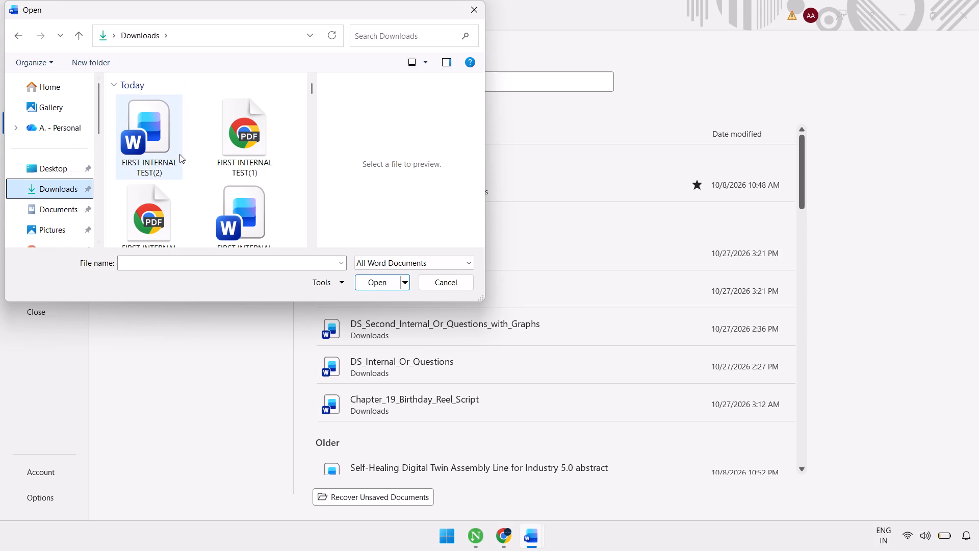
drag(314, 85, 315, 154)
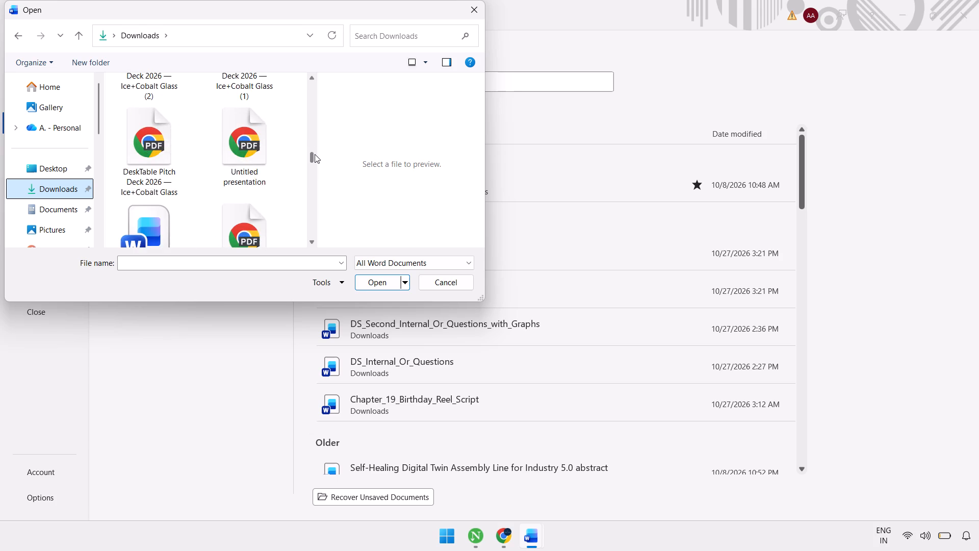
drag(315, 154, 315, 143)
key(Up)
key(Up)
key(Up)
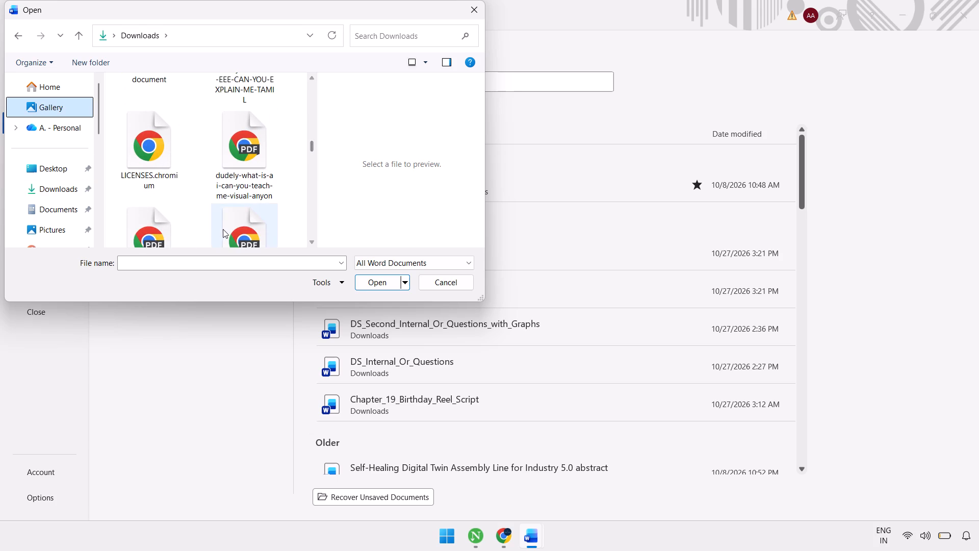
click(192, 265)
text(SE)
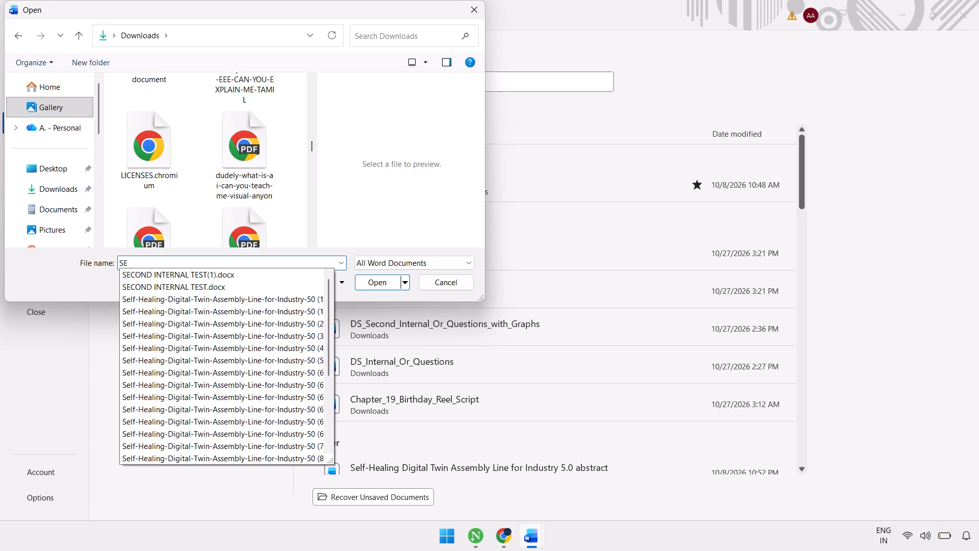
click(208, 275)
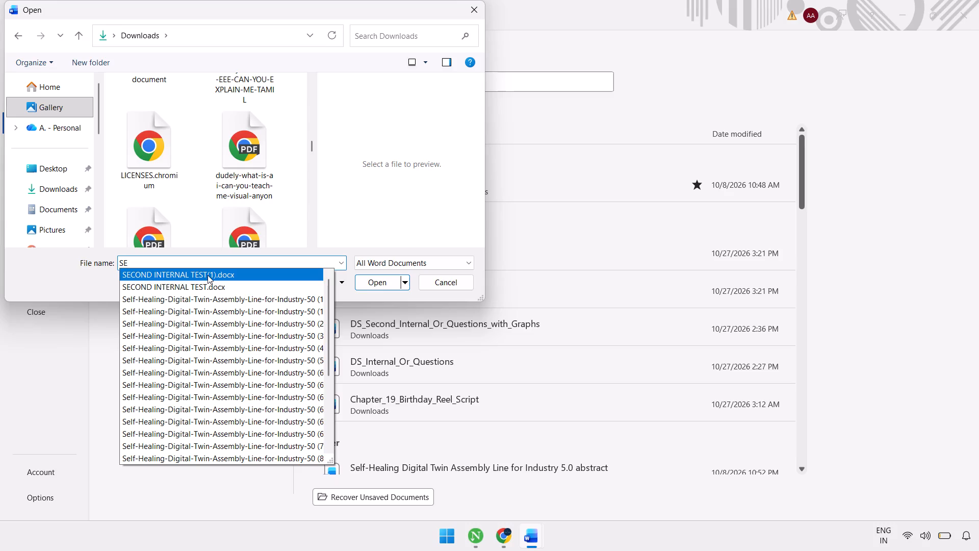
click(378, 280)
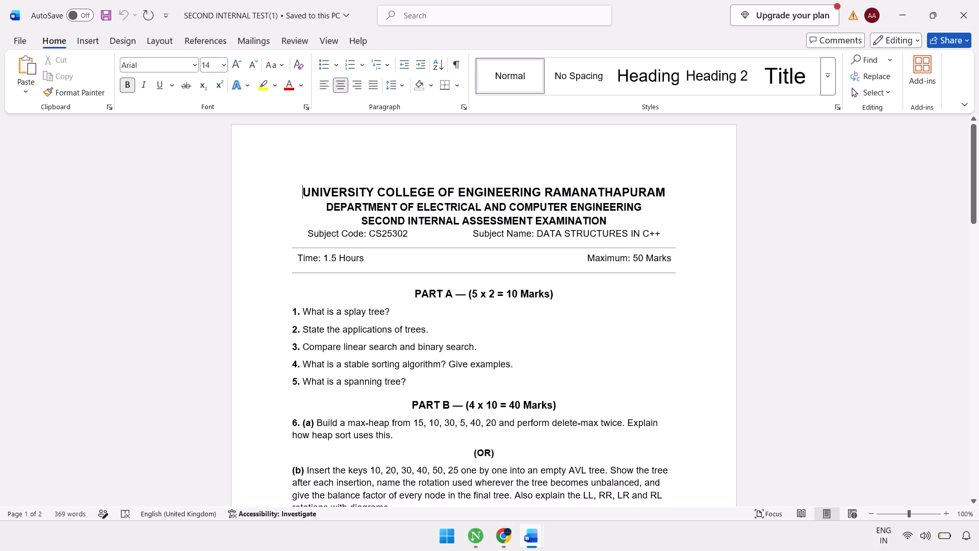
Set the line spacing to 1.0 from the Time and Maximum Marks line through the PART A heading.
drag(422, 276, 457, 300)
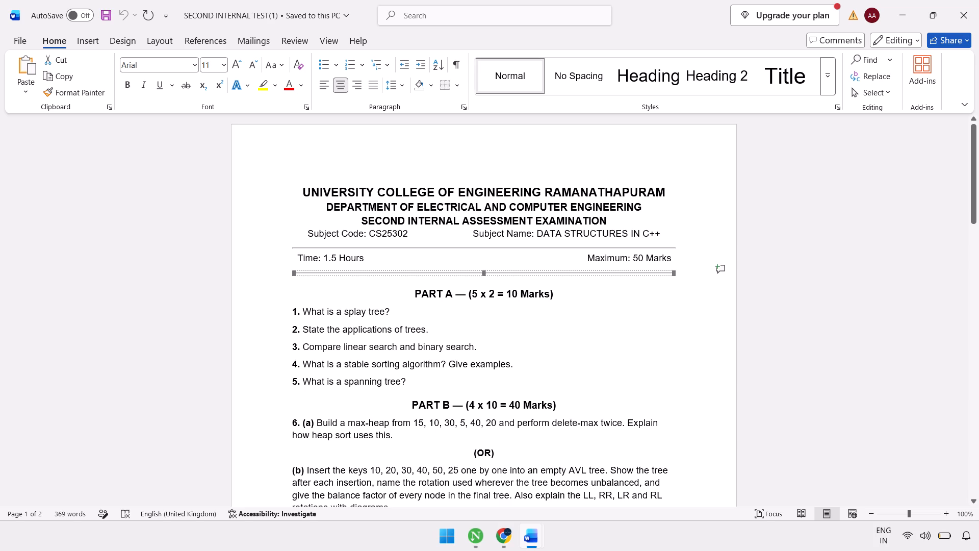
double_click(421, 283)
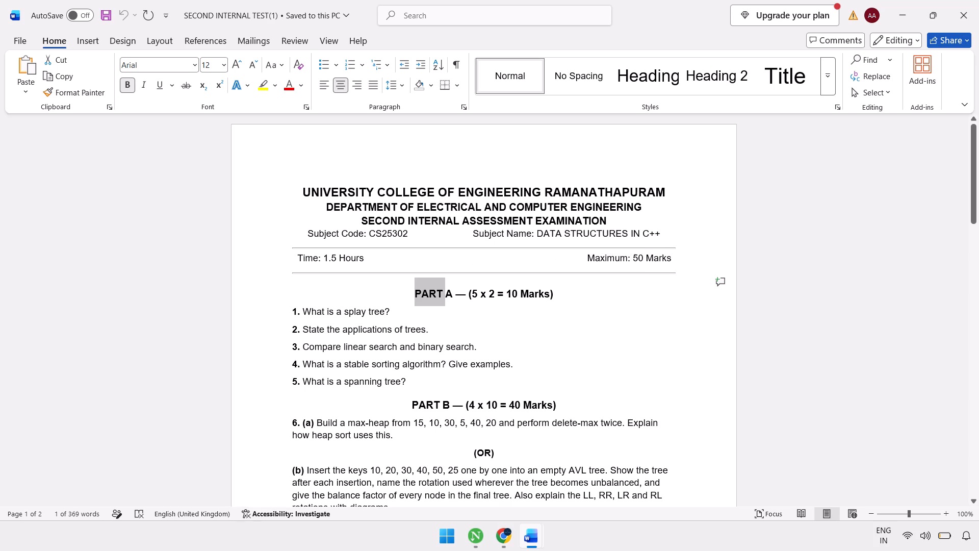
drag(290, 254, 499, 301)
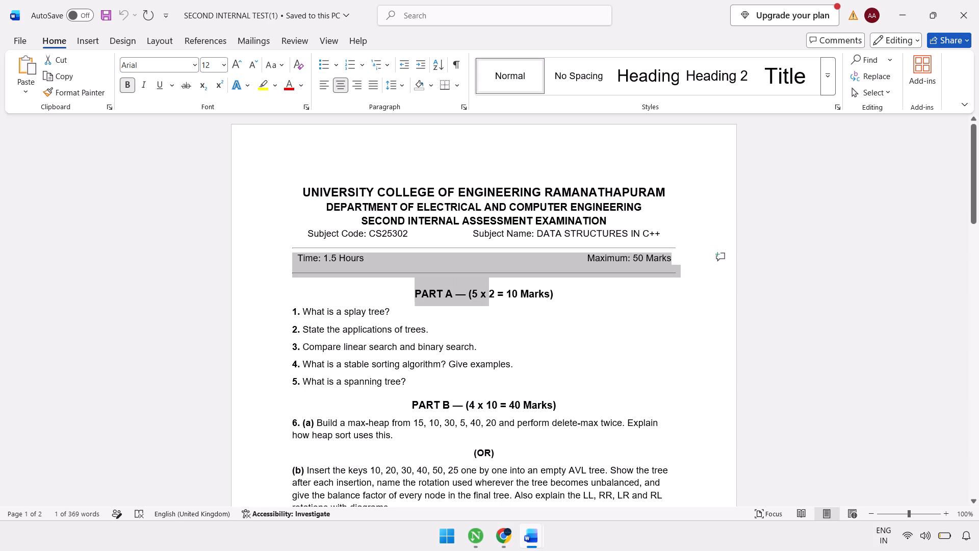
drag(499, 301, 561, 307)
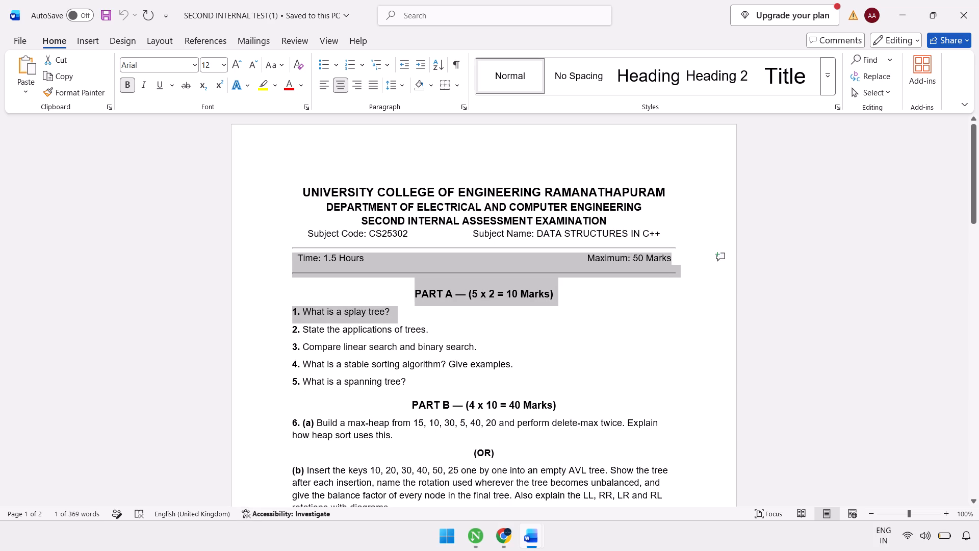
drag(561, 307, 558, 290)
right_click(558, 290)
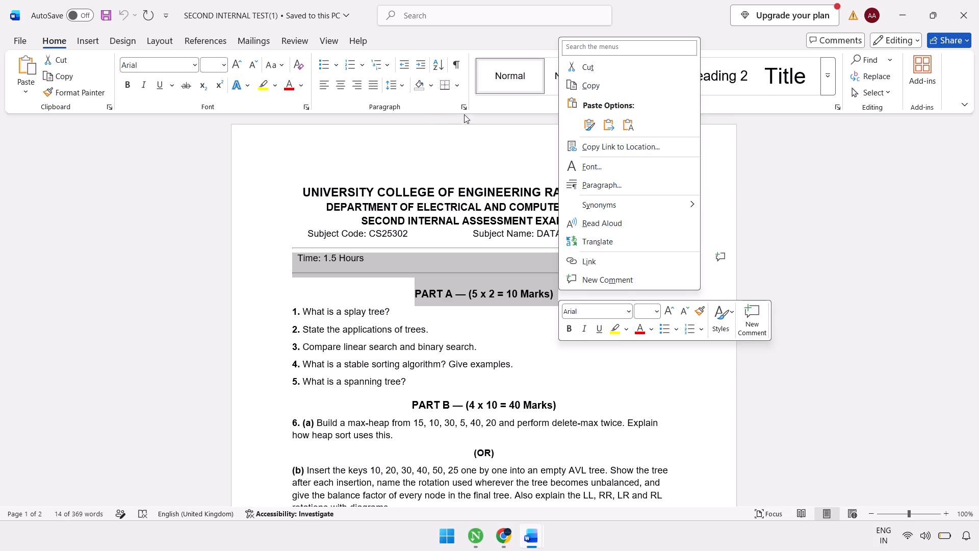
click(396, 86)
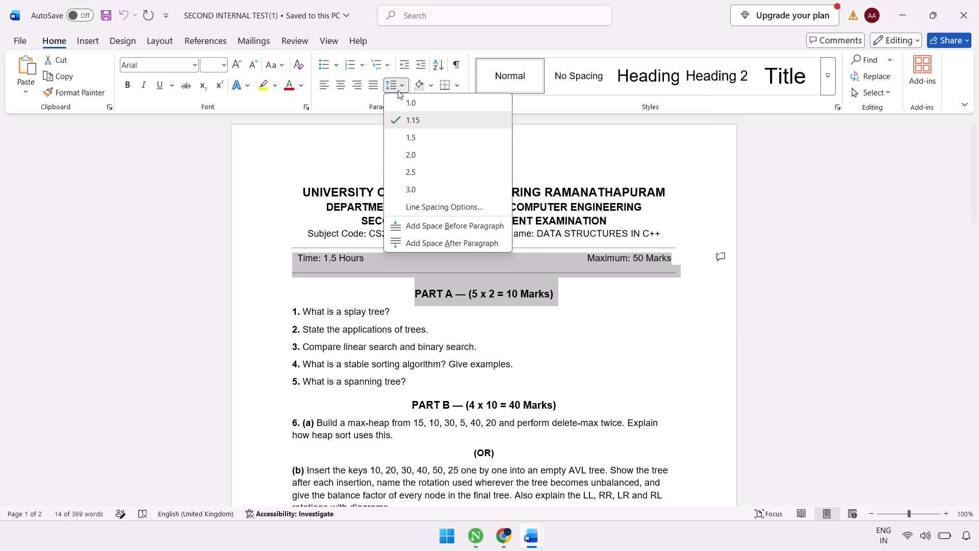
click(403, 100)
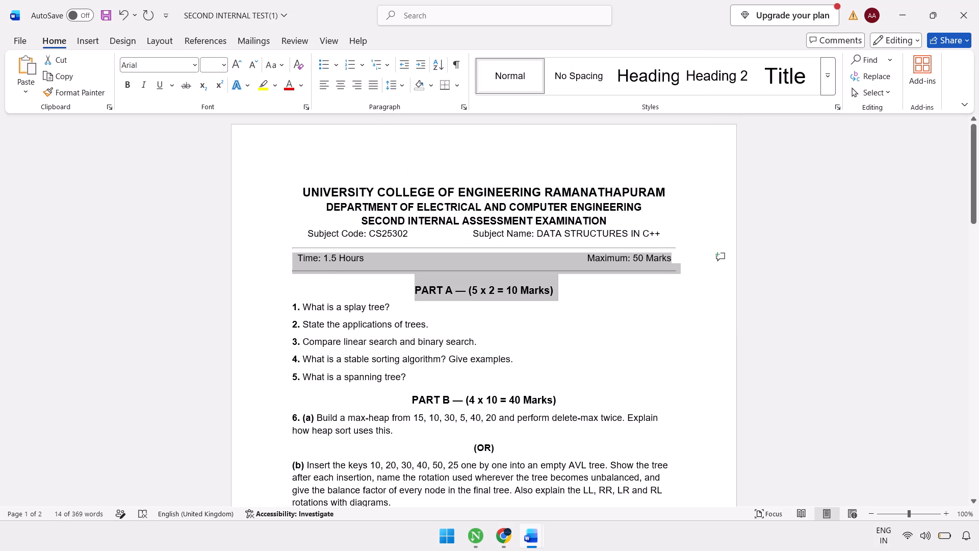
Set the line spacing of the whole document to 1.0.
click(307, 293)
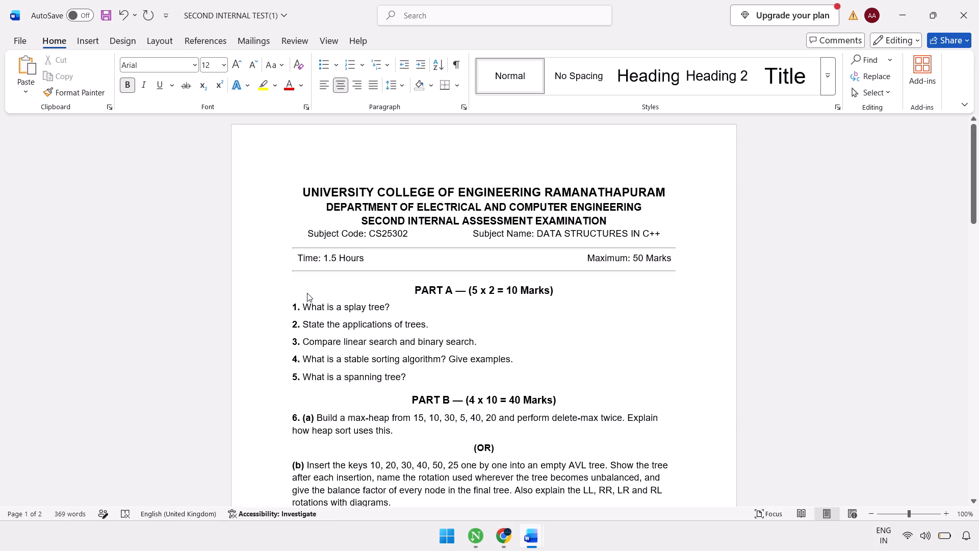
key(ctrl+a)
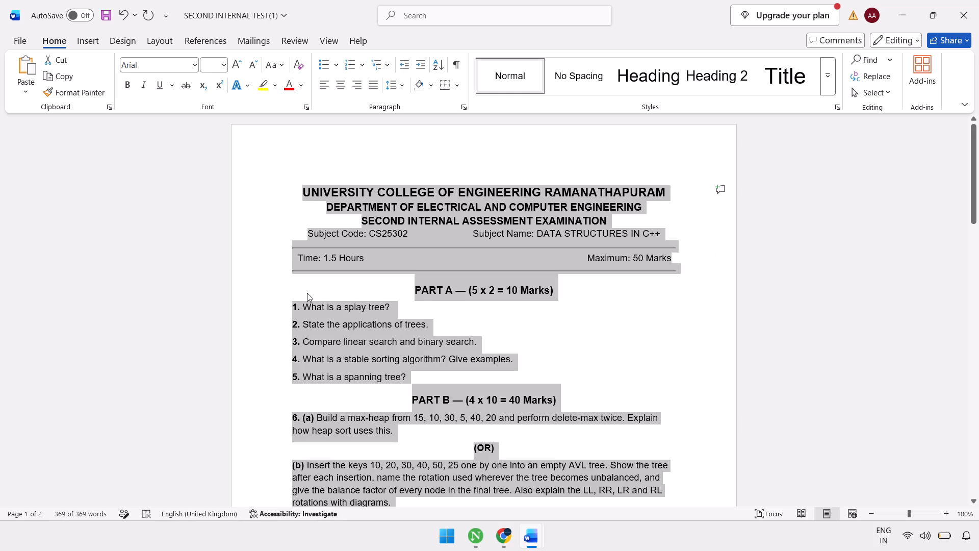
click(399, 88)
click(403, 107)
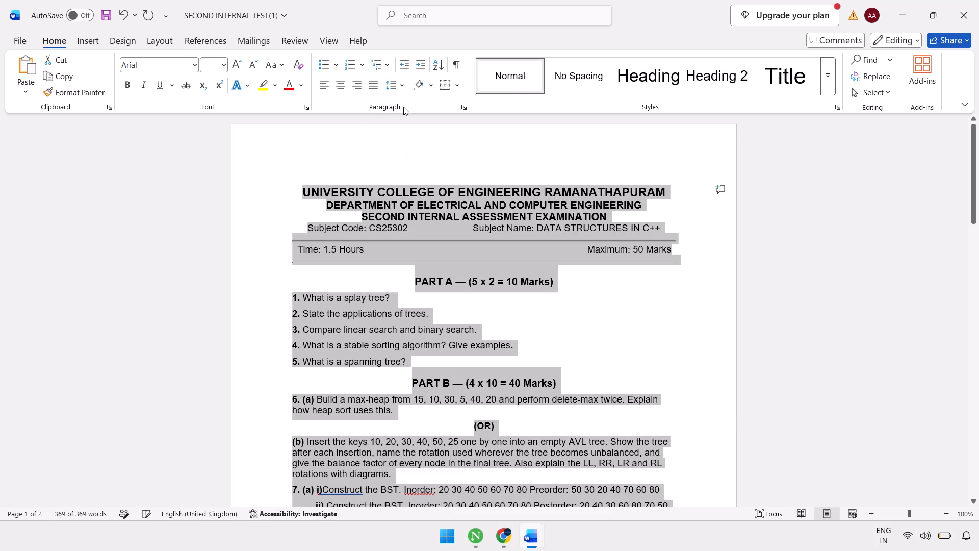
click(466, 197)
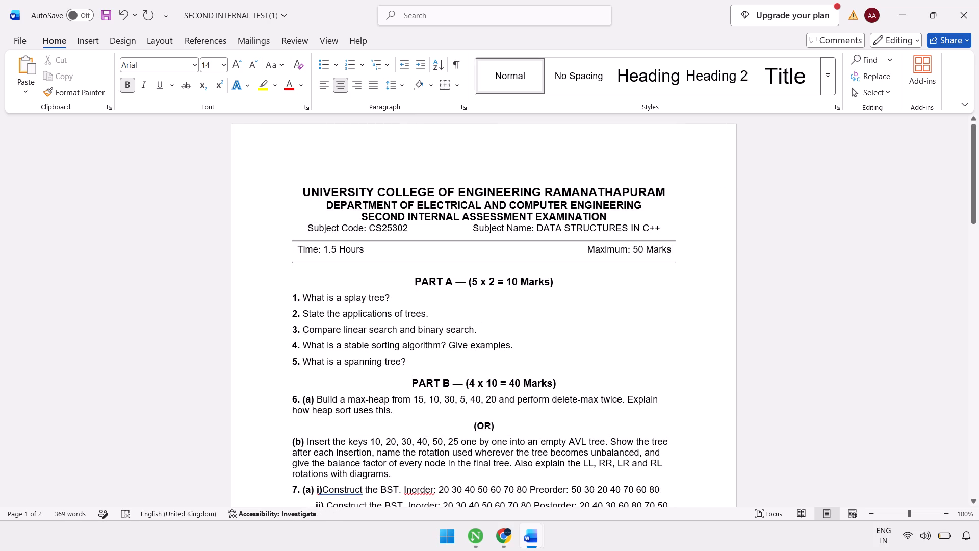
Remove the indent of question 9 (b) on the B-tree so it starts at the page margin.
double_click(523, 311)
key(Down)
key(Down)
key(Down)
key(Down)
key(Down)
key(Down)
key(Down)
key(Down)
key(Down)
key(Down)
key(Down)
key(Down)
key(Down)
key(Down)
key(Down)
key(Down)
key(Down)
key(Down)
key(Down)
key(Down)
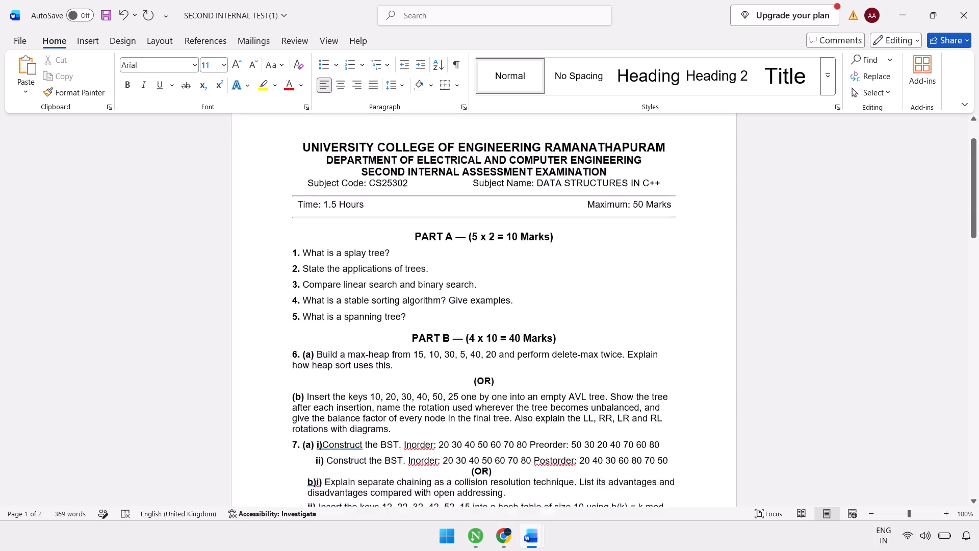
key(Down)
key(Down)
key(Down)
key(Down)
key(Down)
key(Down)
key(Down)
key(Down)
key(Down)
key(Down)
key(Down)
key(Down)
key(Down)
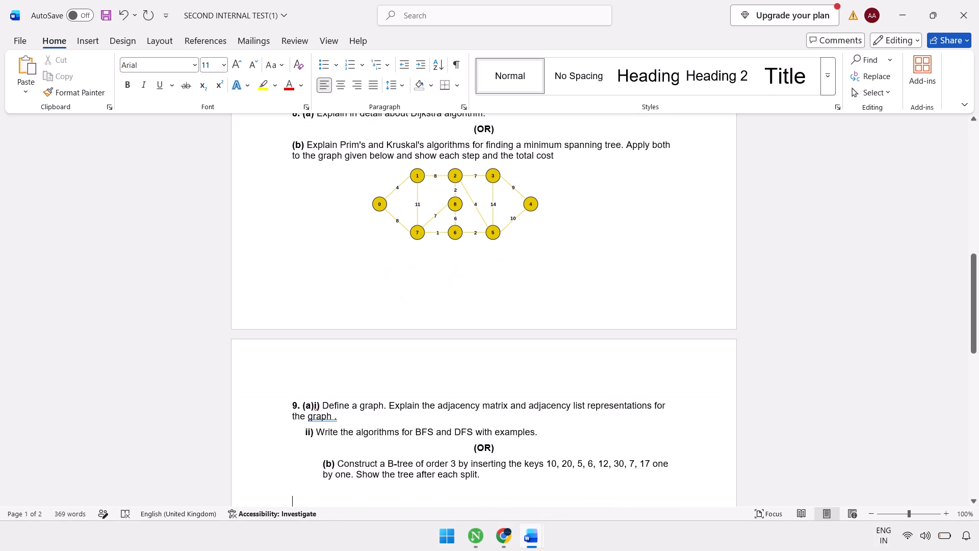
key(Down)
click(321, 462)
key(BackSpace)
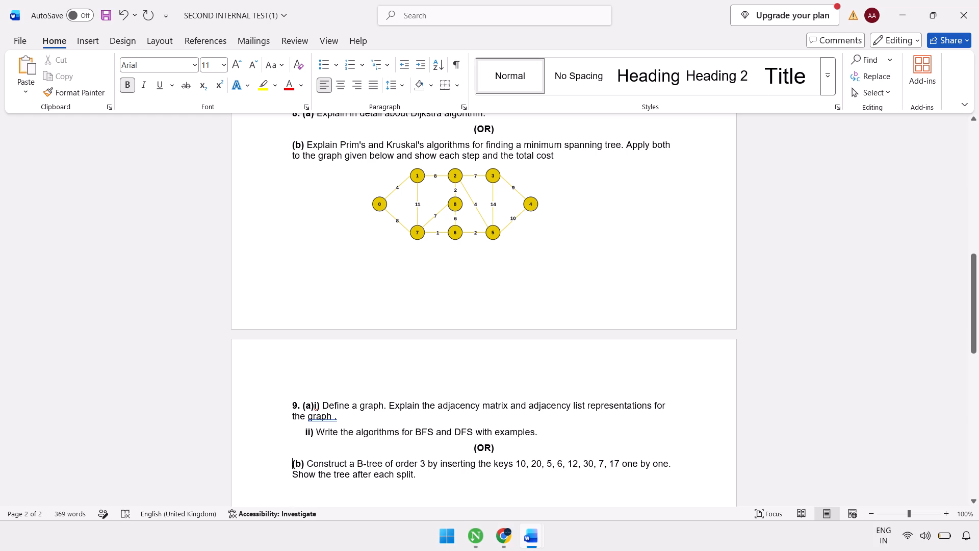
Change the text of the whole document to Times New Roman at size 12.
key(ctrl+a)
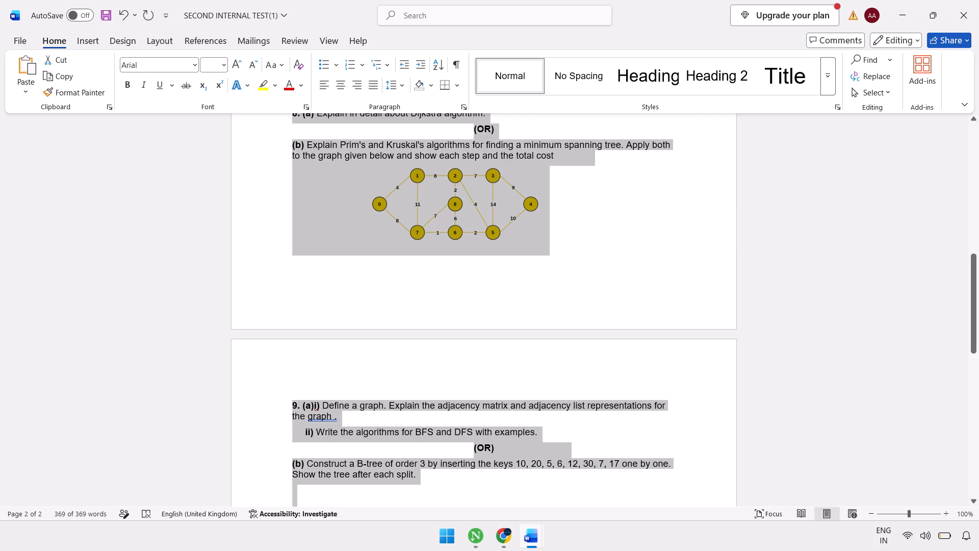
click(196, 65)
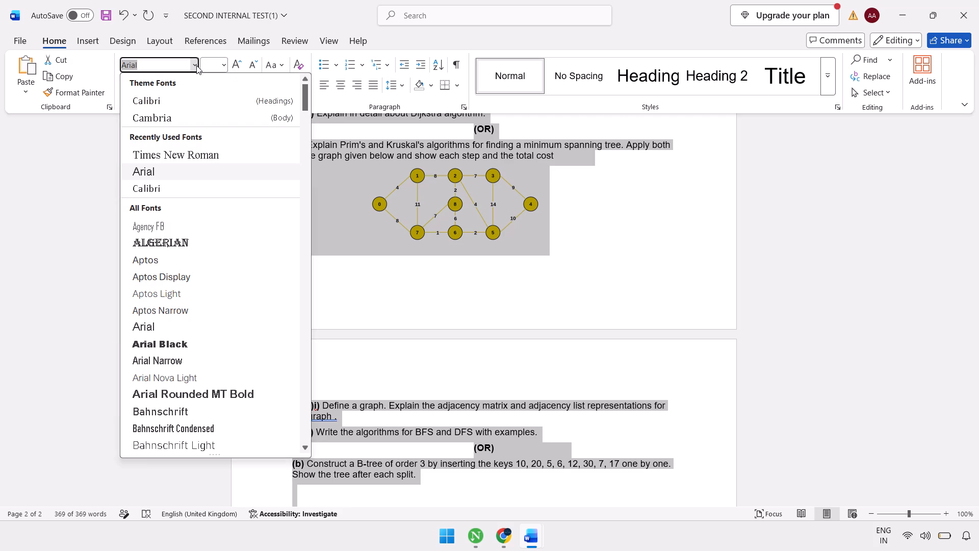
text(TIM)
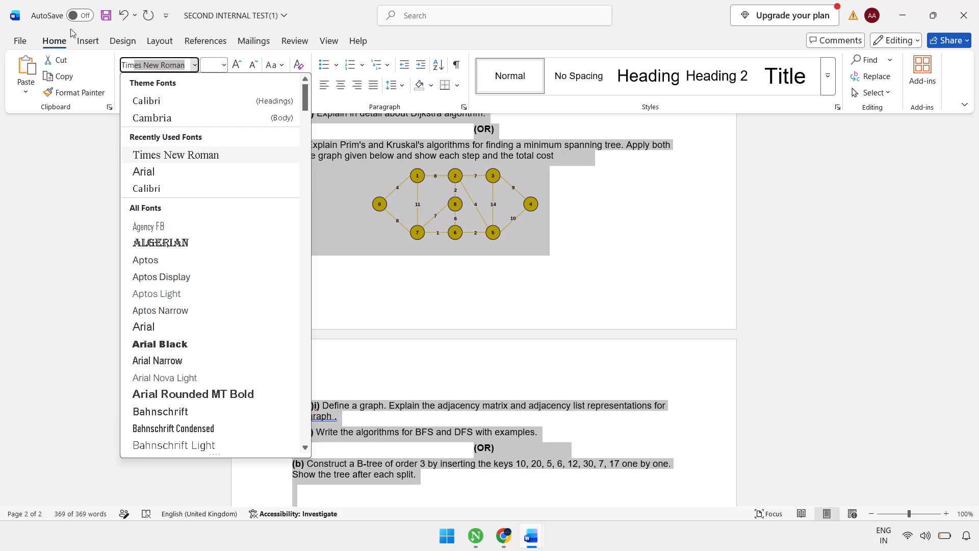
click(158, 159)
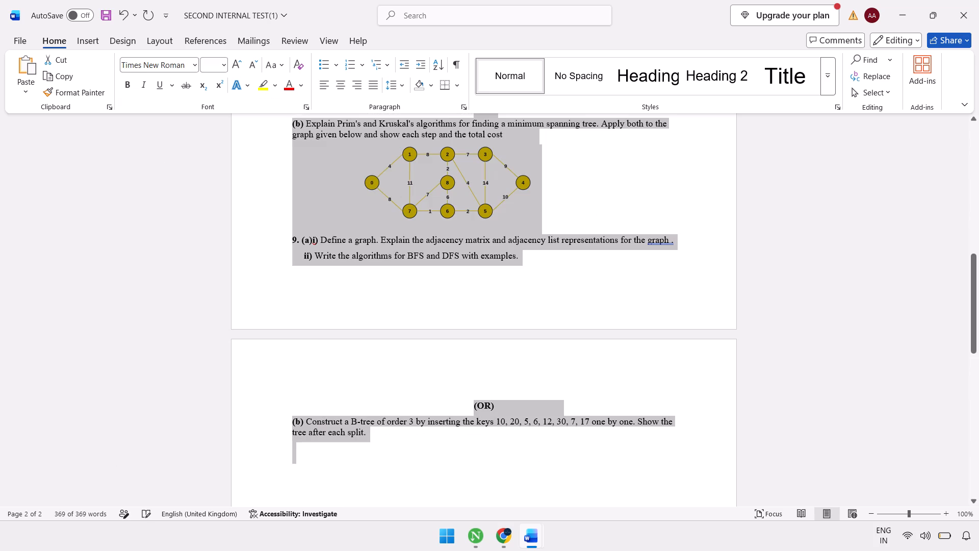
click(222, 63)
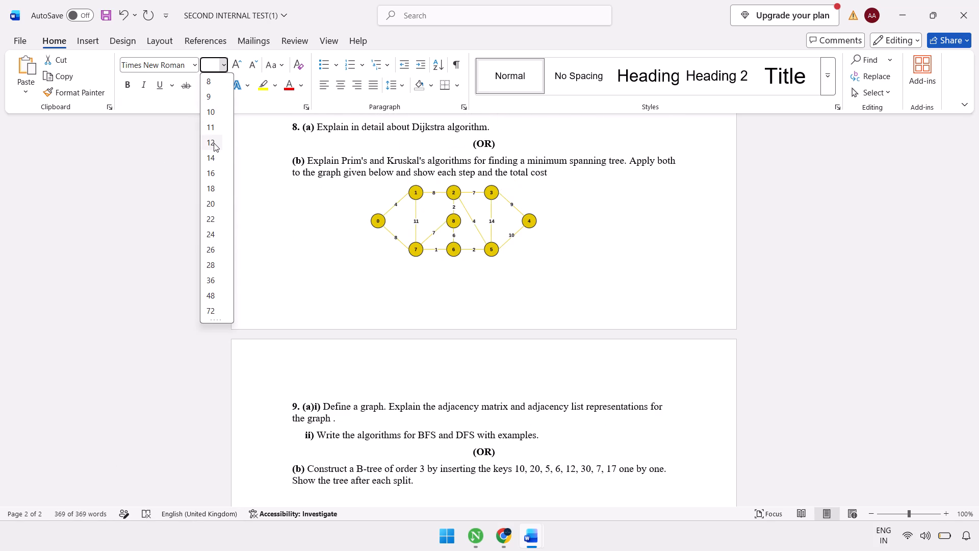
click(214, 143)
click(321, 209)
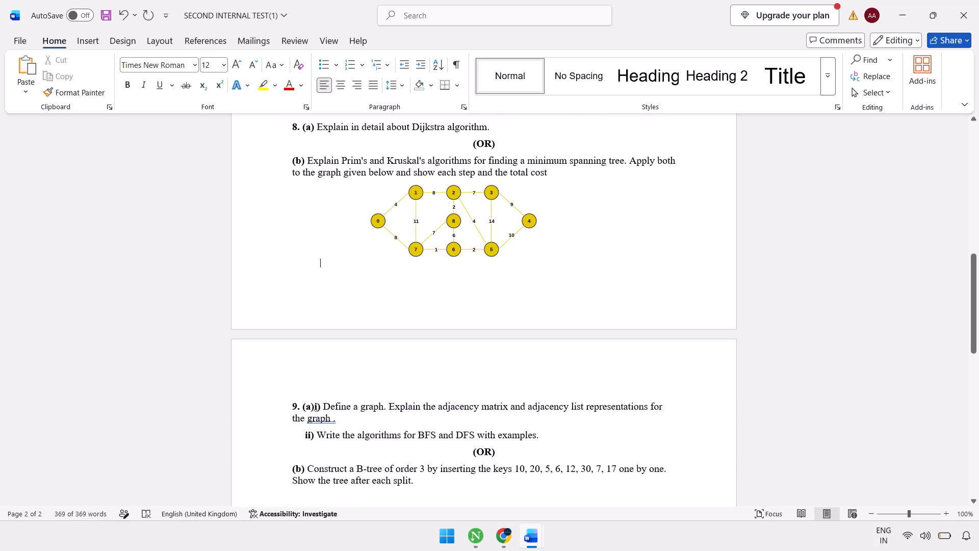
Close the gap between question 5 and the PART B heading by joining the two paragraphs and splitting them again before the heading.
key(Up)
key(Up)
key(Up)
key(Up)
key(Up)
key(Up)
key(Up)
key(Up)
key(Up)
key(Up)
key(Up)
key(Up)
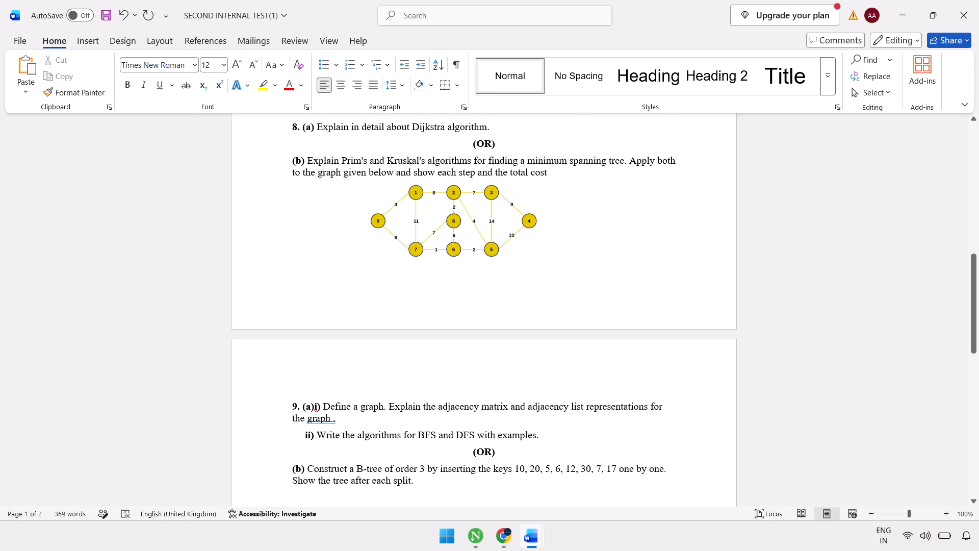
key(Up)
key(Up)
key(Up)
key(Up)
key(Up)
key(Up)
key(Up)
key(Up)
key(Up)
key(Up)
key(Up)
key(Up)
key(Up)
key(Up)
key(Up)
key(Up)
key(Up)
key(Up)
key(Up)
key(Up)
key(Up)
key(Up)
key(Up)
key(Up)
key(Up)
key(Up)
key(Up)
key(Up)
key(Up)
key(Up)
key(Up)
key(Up)
key(Up)
key(Up)
key(Up)
key(Up)
key(Up)
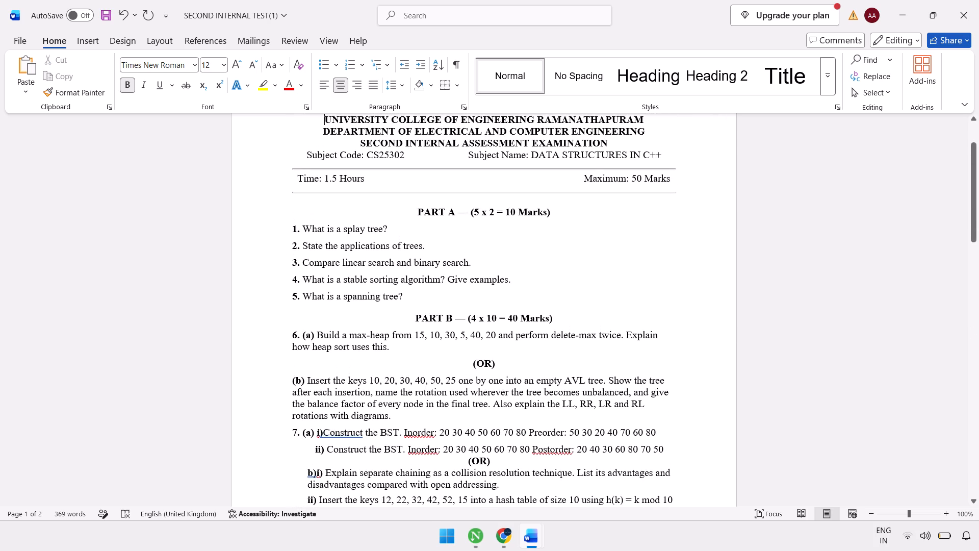
click(407, 295)
key(Delete)
key(Return)
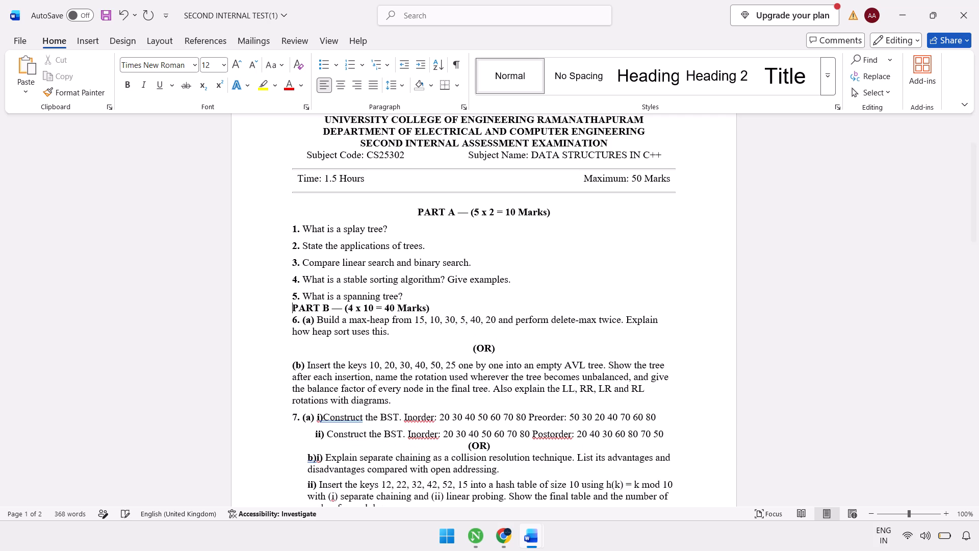
Undo the joining and re-splitting of the question 5 and PART B heading paragraphs.
key(ctrl+z)
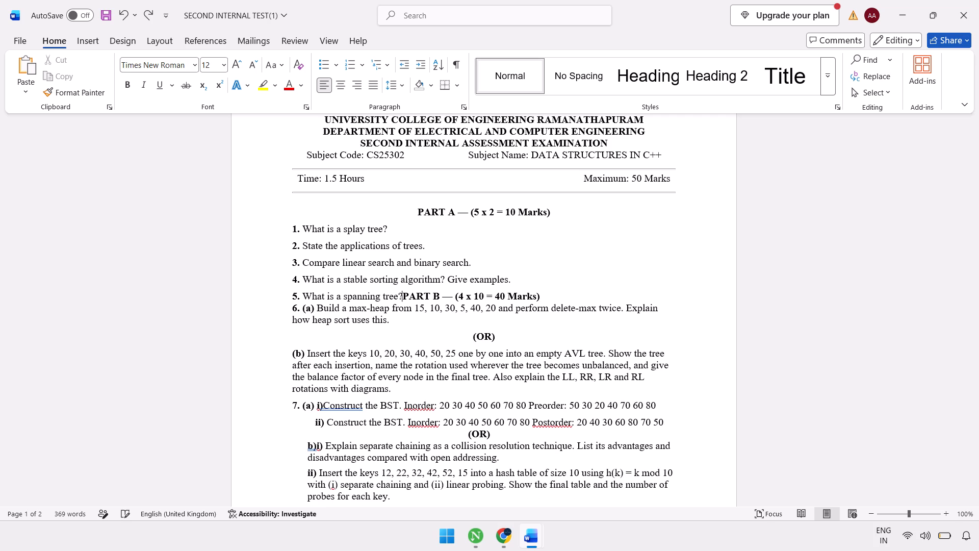
key(ctrl+z)
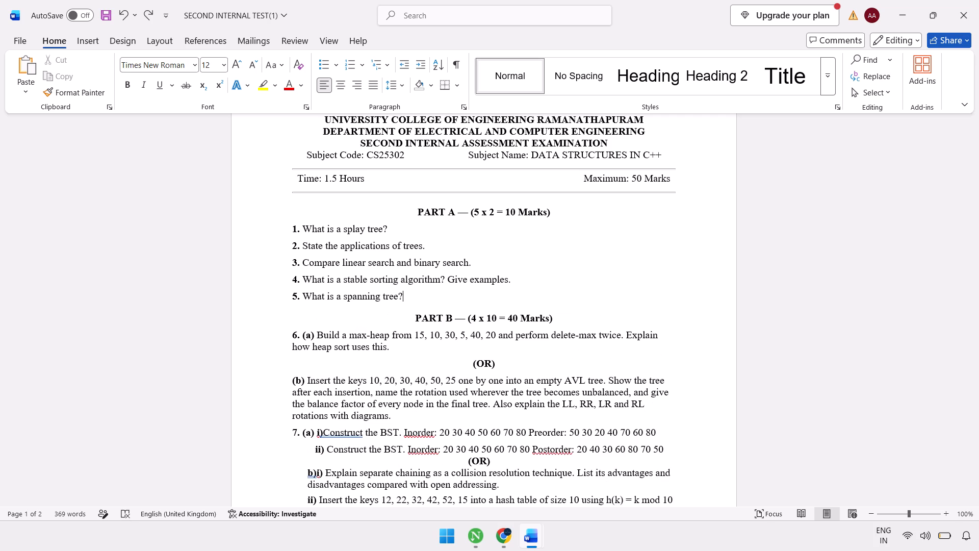
Review the layout of the paper from PART B through the end of question 9 on the second page.
key(Down)
key(Down)
key(Down)
key(Down)
key(Down)
key(Down)
key(Down)
key(Down)
key(Down)
key(Down)
key(Down)
key(Down)
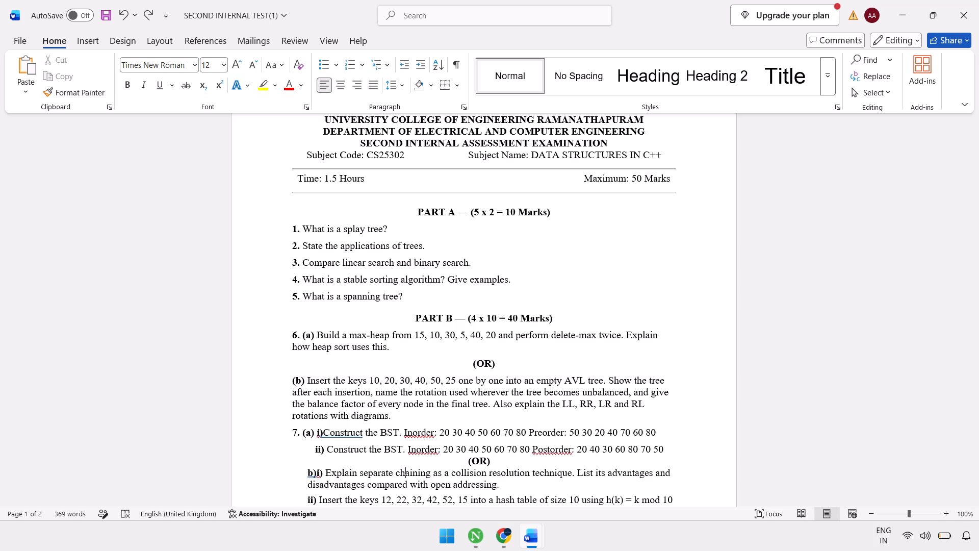
key(Down)
key(Down)
key(Down)
key(Down)
key(Down)
key(Down)
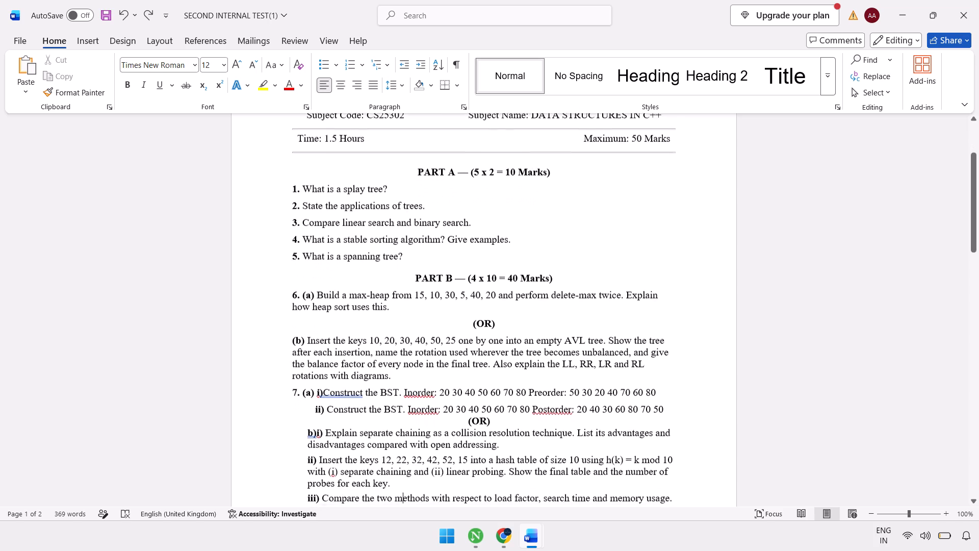
key(Down)
key(Down)
key(Down)
key(Down)
key(Down)
key(Down)
key(Down)
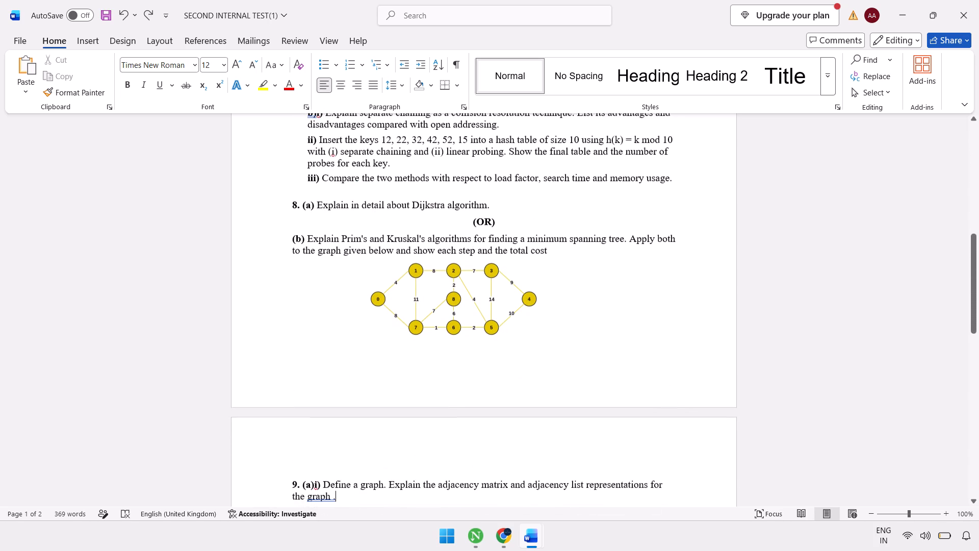
key(Down)
key(Down)
key(Down)
key(Down)
key(Down)
key(Down)
key(Down)
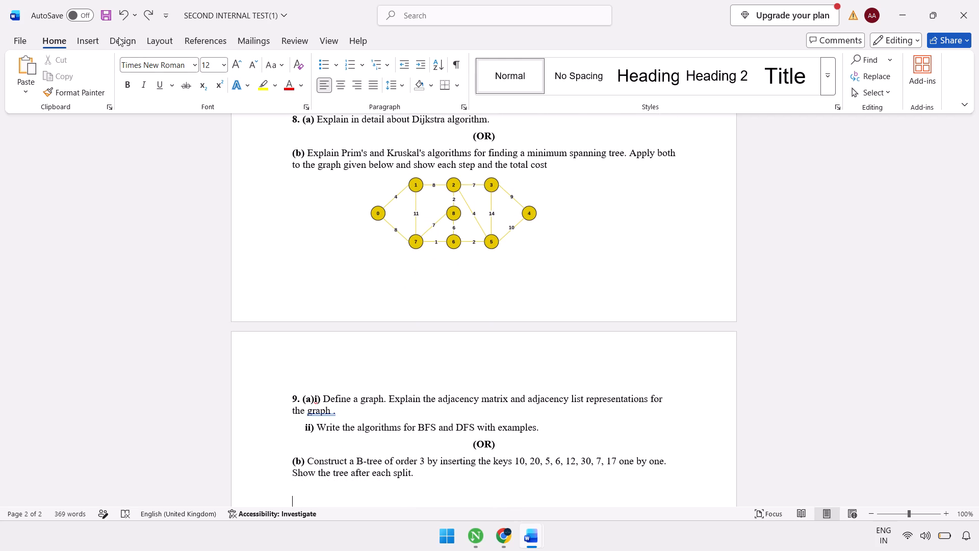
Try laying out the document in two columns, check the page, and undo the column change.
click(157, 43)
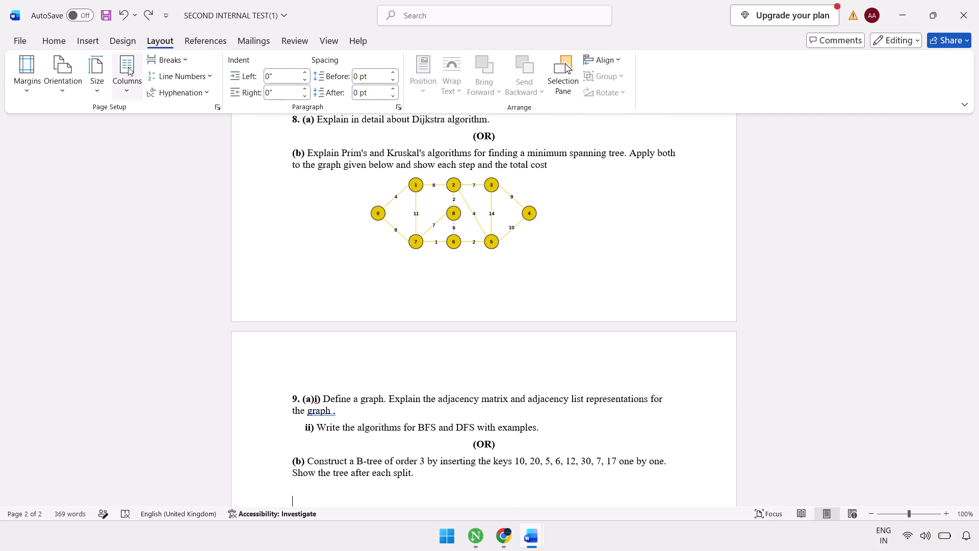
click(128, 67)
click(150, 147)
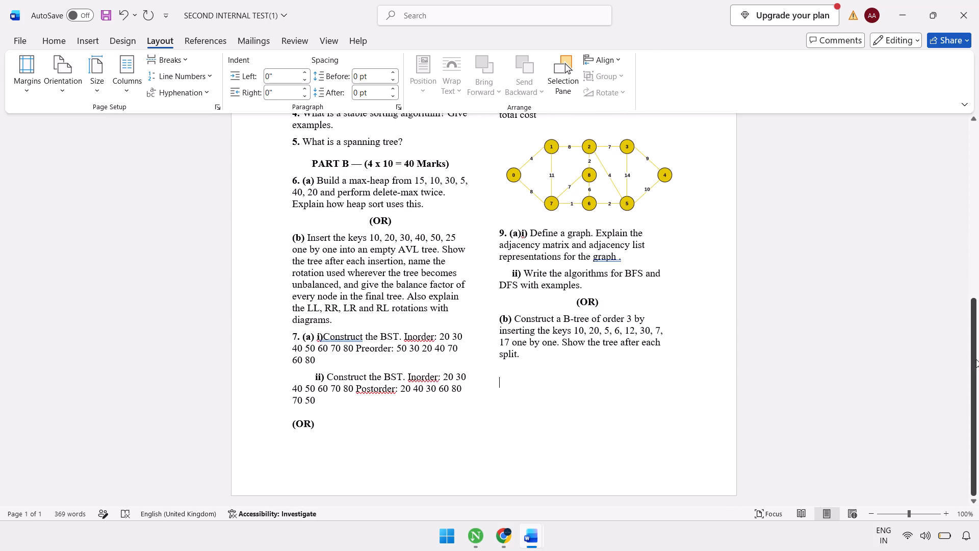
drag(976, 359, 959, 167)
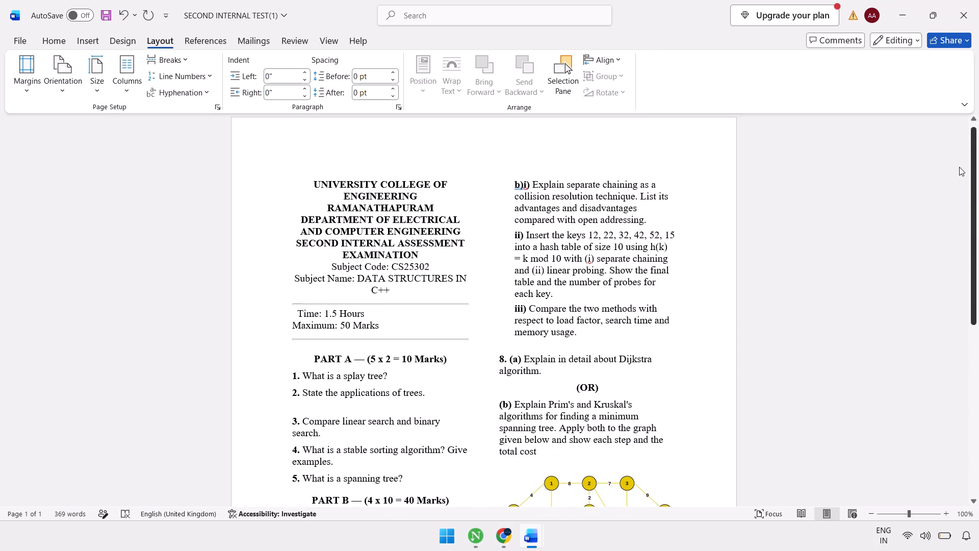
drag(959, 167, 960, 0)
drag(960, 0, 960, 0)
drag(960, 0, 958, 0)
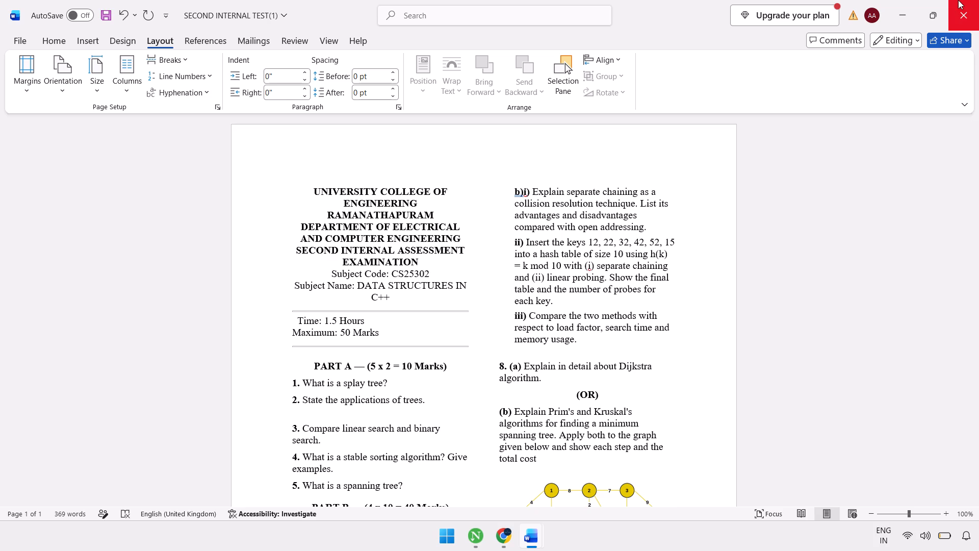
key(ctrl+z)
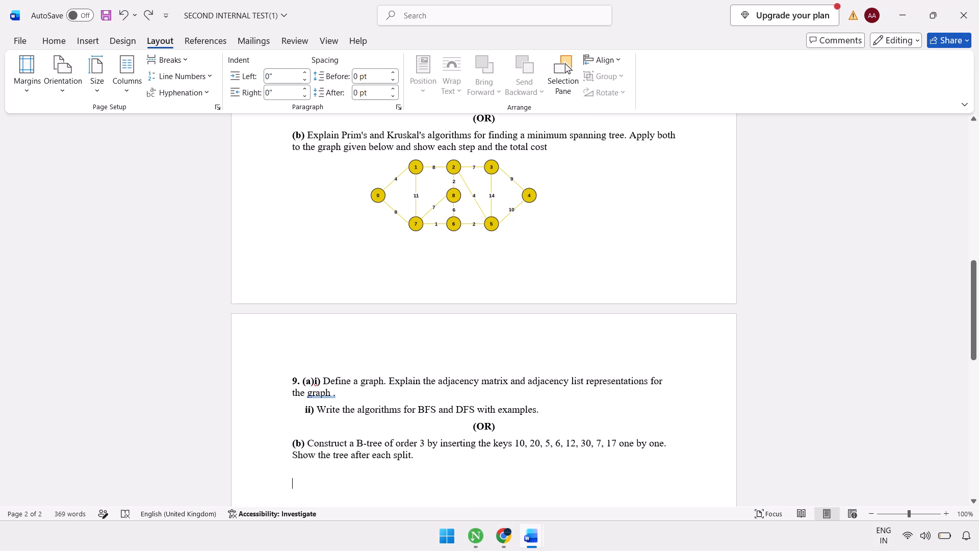
Delete the two horizontal lines above and below the Time and Maximum marks row in the paper's header.
drag(975, 275, 976, 217)
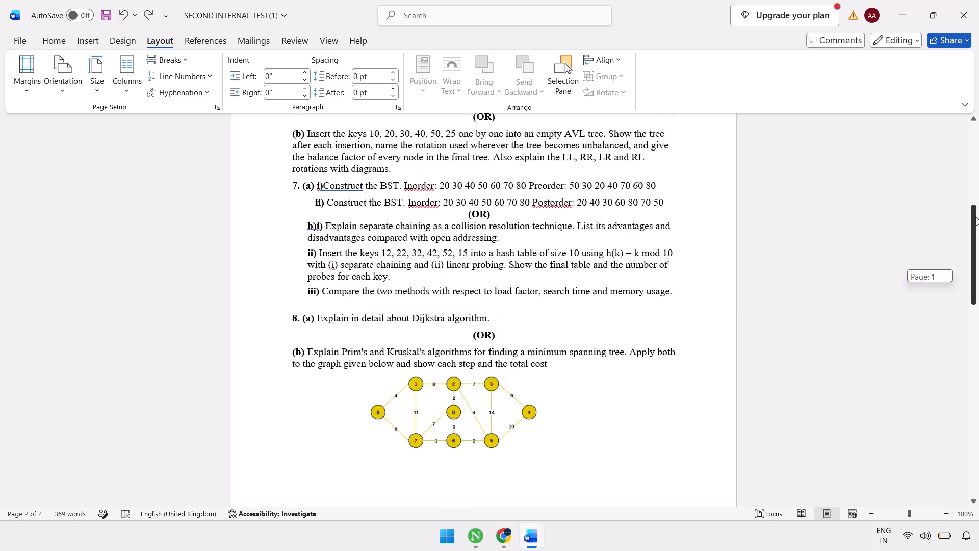
drag(976, 217, 978, 0)
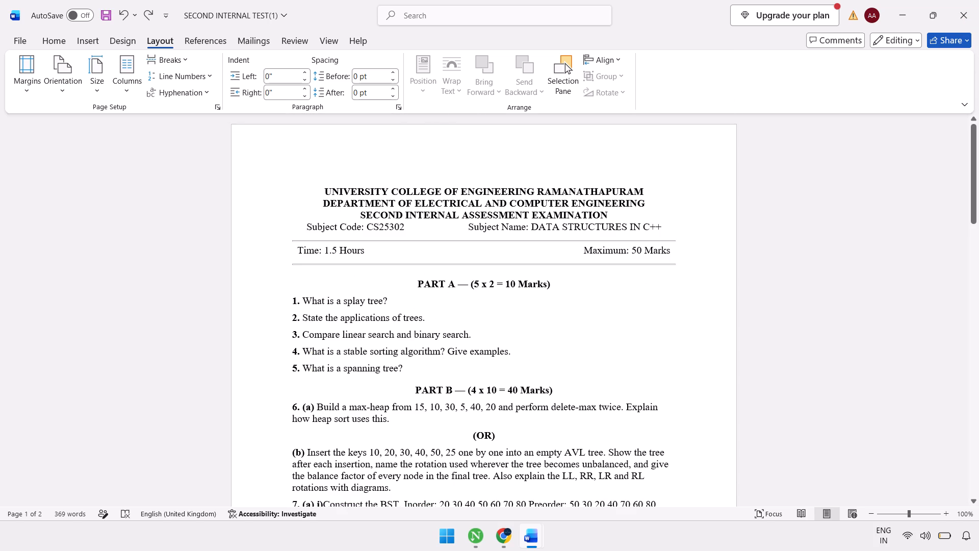
click(535, 241)
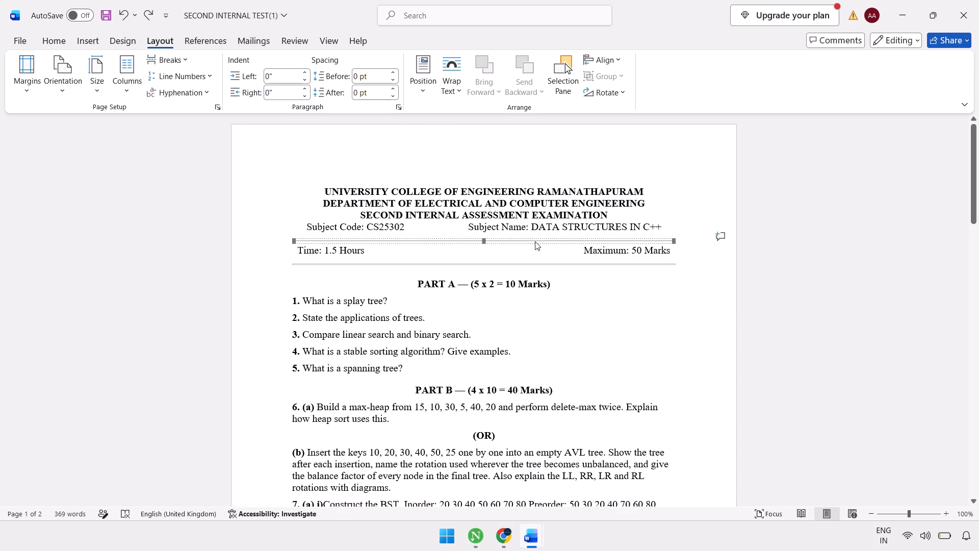
key(Delete)
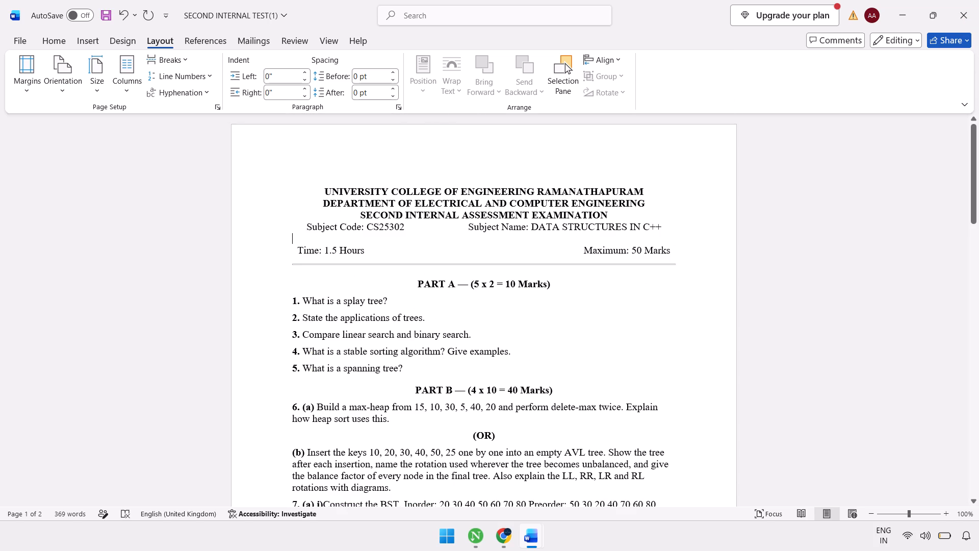
click(544, 264)
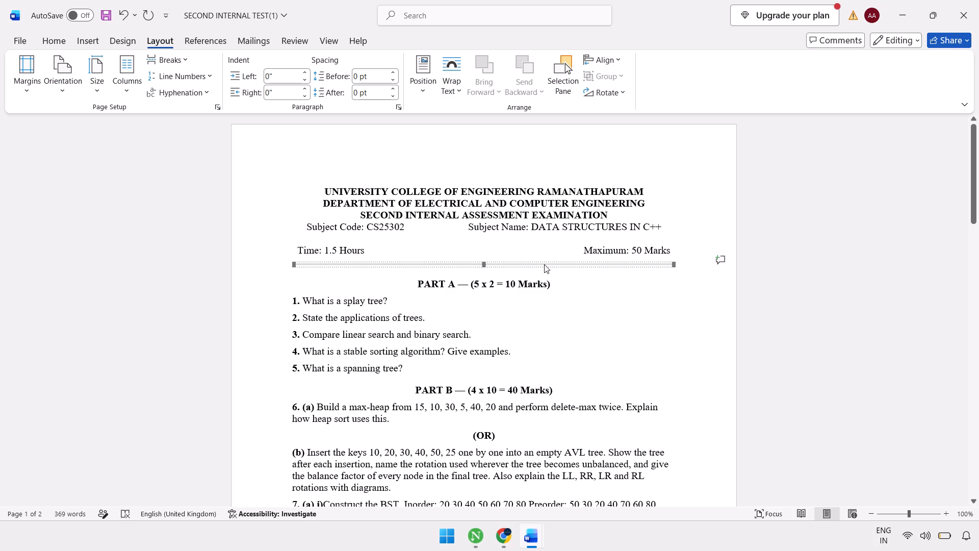
key(Delete)
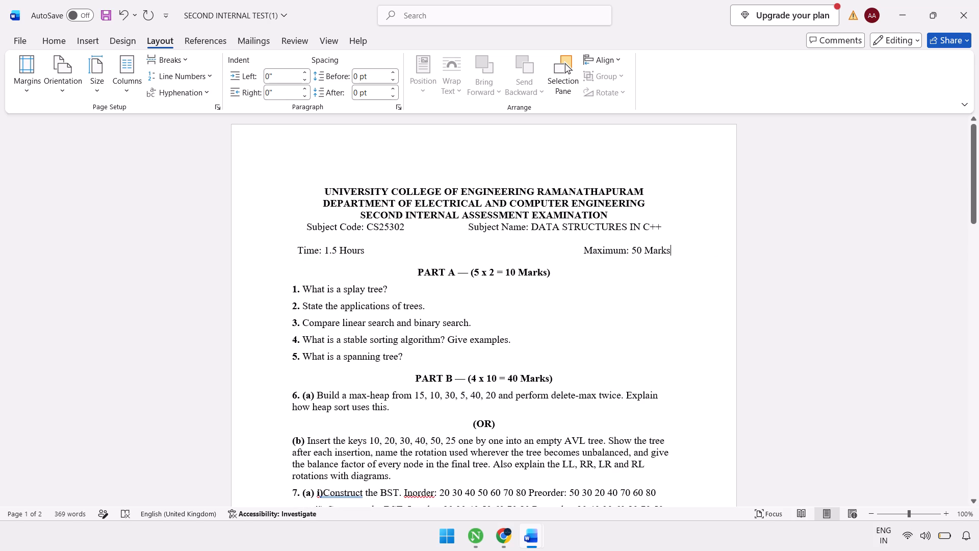
Remove the indent before Subject Code and widen the gap before Subject Name with spaces so it ends near the opposite margin.
click(304, 223)
click(304, 223)
key(BackSpace)
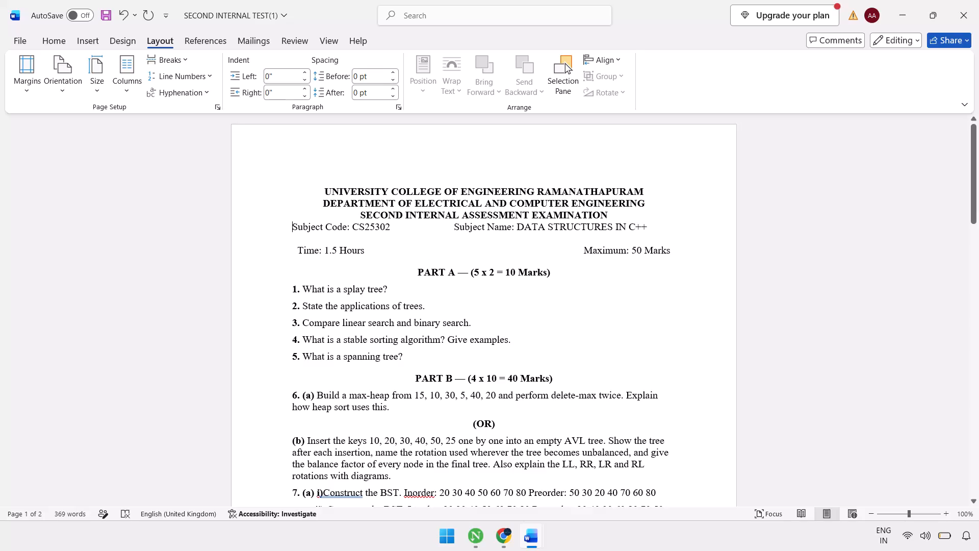
click(452, 227)
key(space)
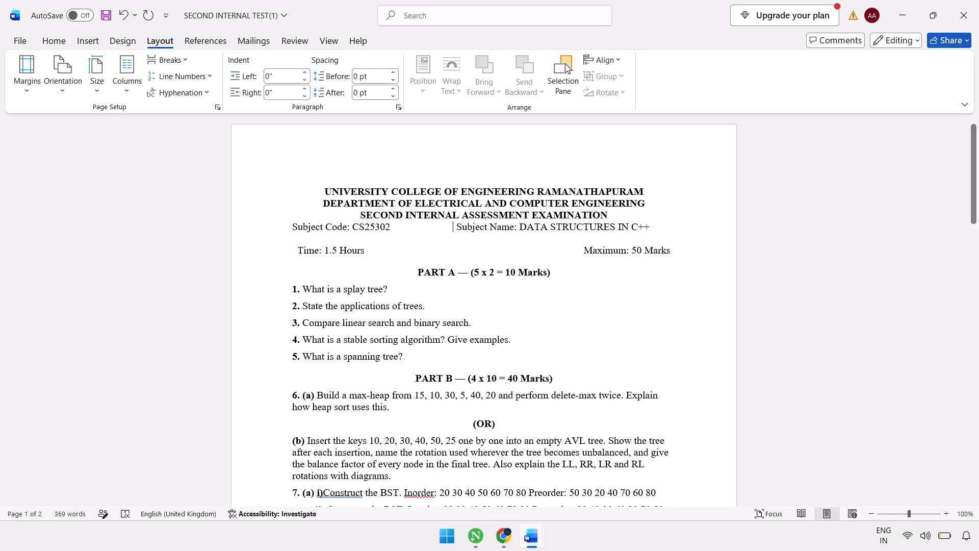
key(space)
key(space)
key(space)
key(space)
key(space)
key(space)
key(space)
key(space)
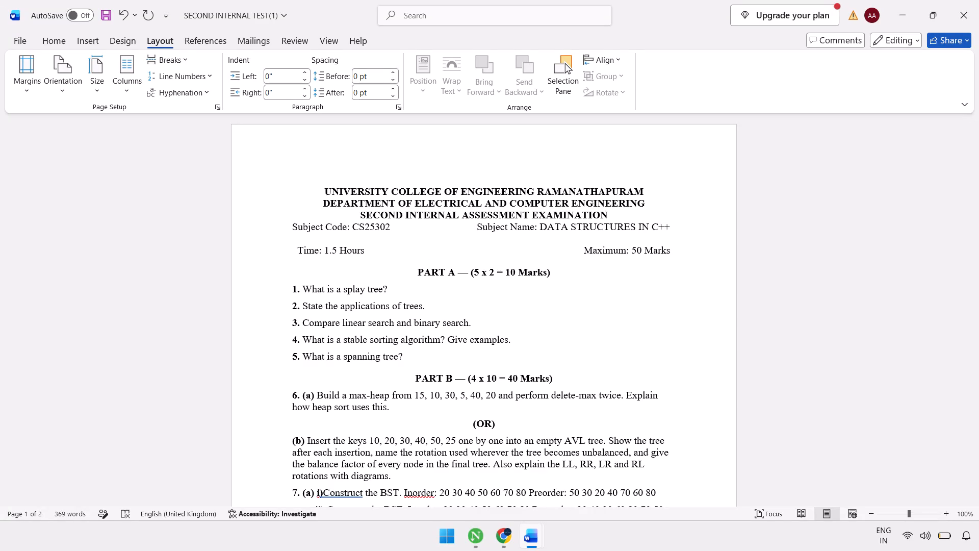
Remove the blank line above the Time and Maximum marks row and the leading spaces before Time: 1.5 Hours.
click(679, 227)
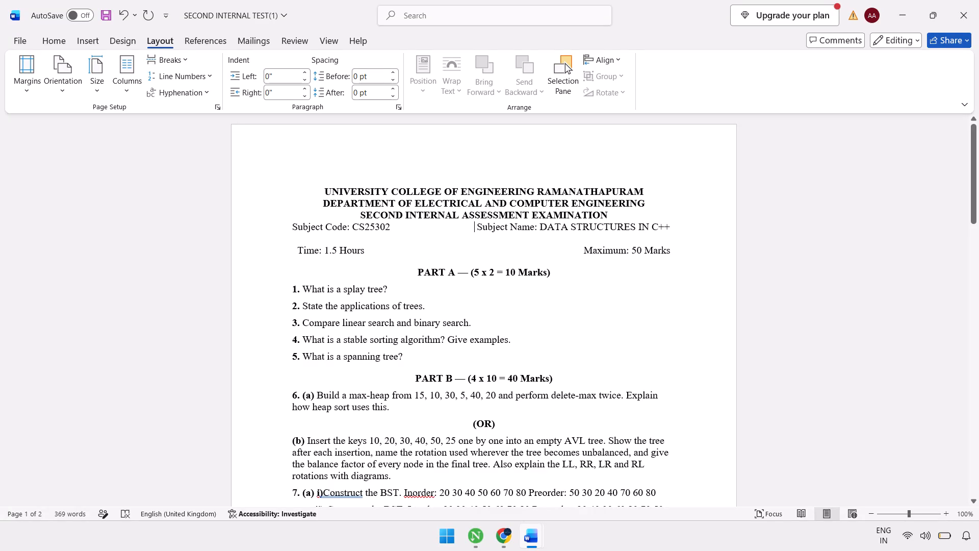
key(Delete)
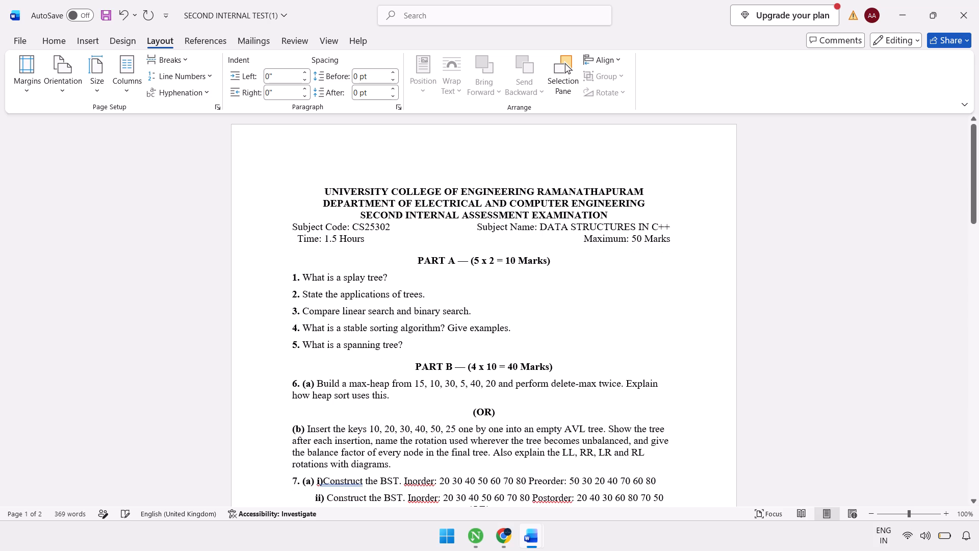
click(299, 239)
key(BackSpace)
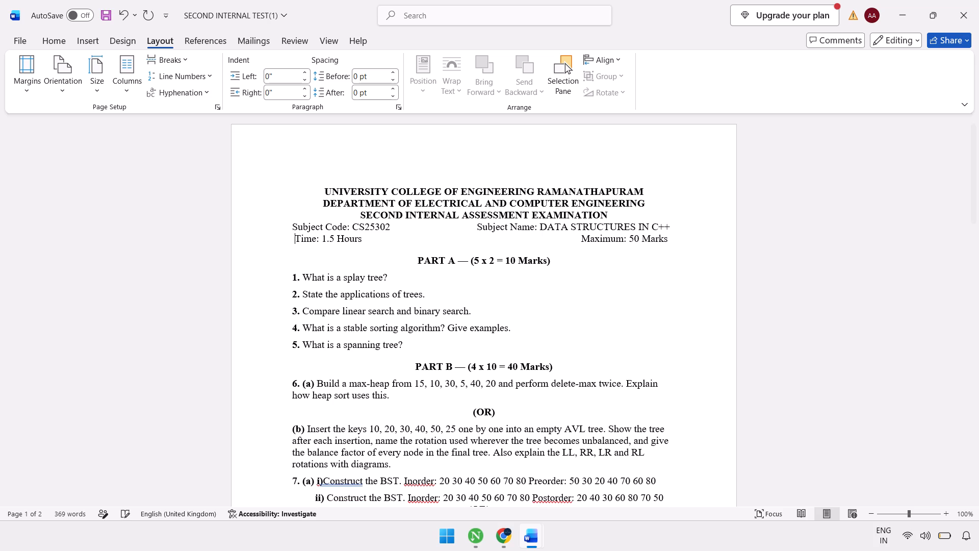
key(BackSpace)
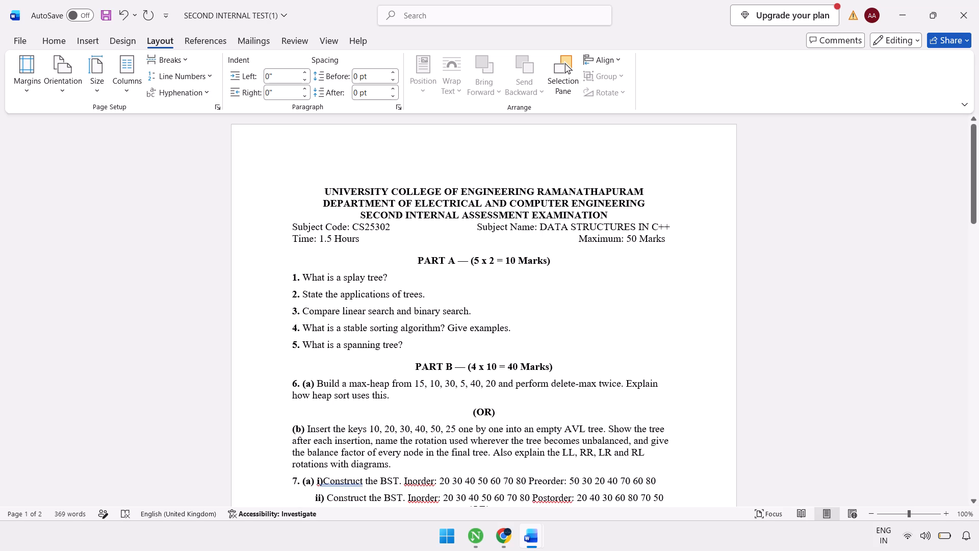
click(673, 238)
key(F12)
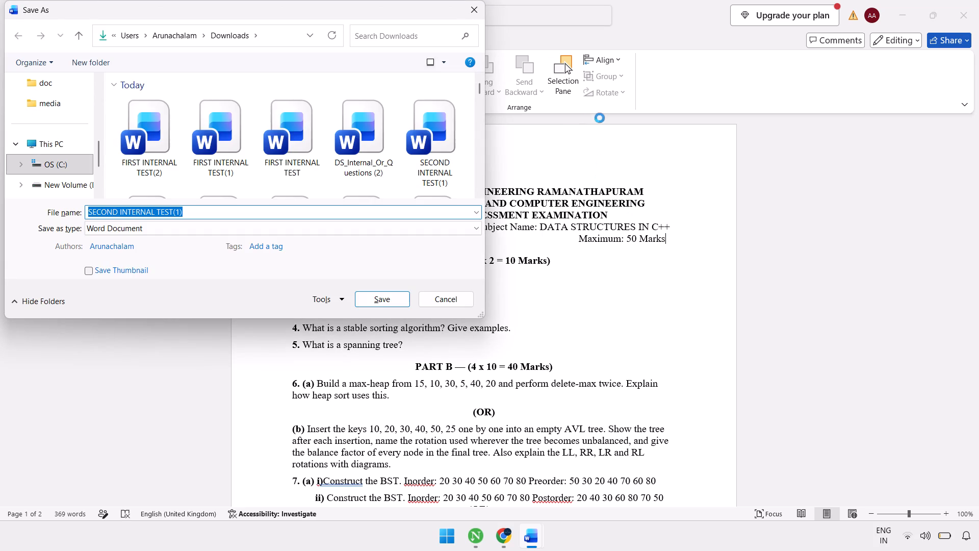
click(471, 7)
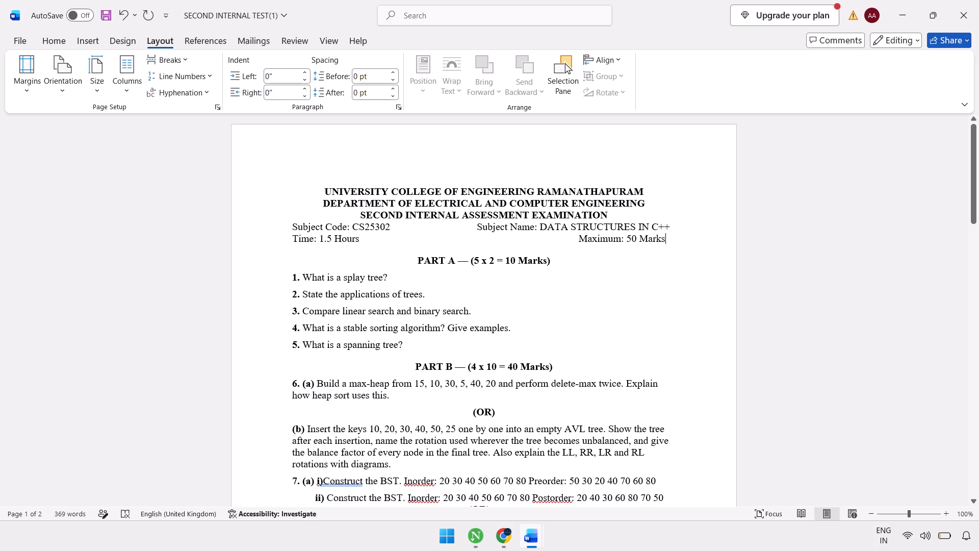
Look through the paper from the Time and Maximum marks row down to the graph under question 8 (b).
key(Down)
key(Down)
key(Down)
key(Down)
key(Down)
key(Down)
key(Down)
key(Down)
key(Down)
key(Down)
key(Down)
key(Down)
key(Down)
key(Down)
key(Down)
key(Down)
key(Down)
key(Down)
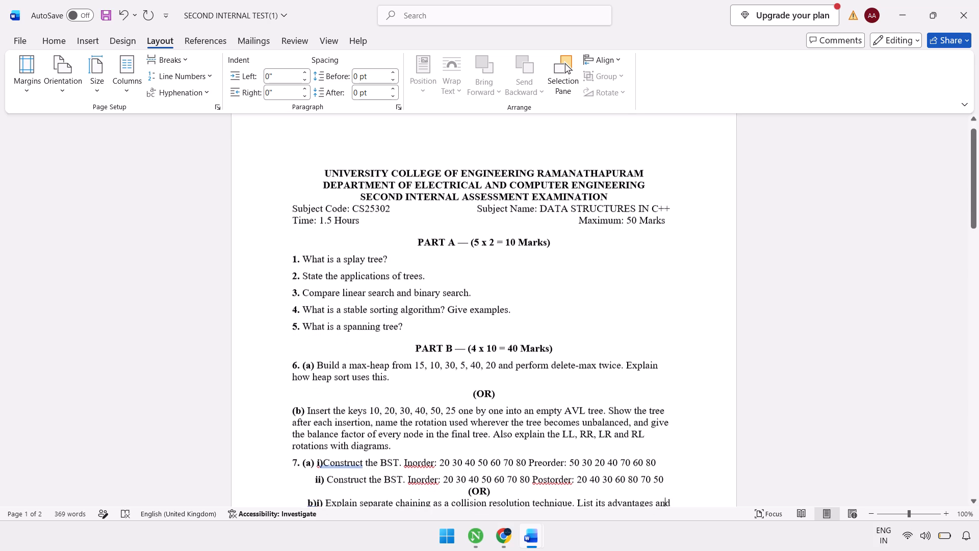
key(Down)
key(Down)
key(Down)
key(Down)
key(Down)
key(Down)
key(Down)
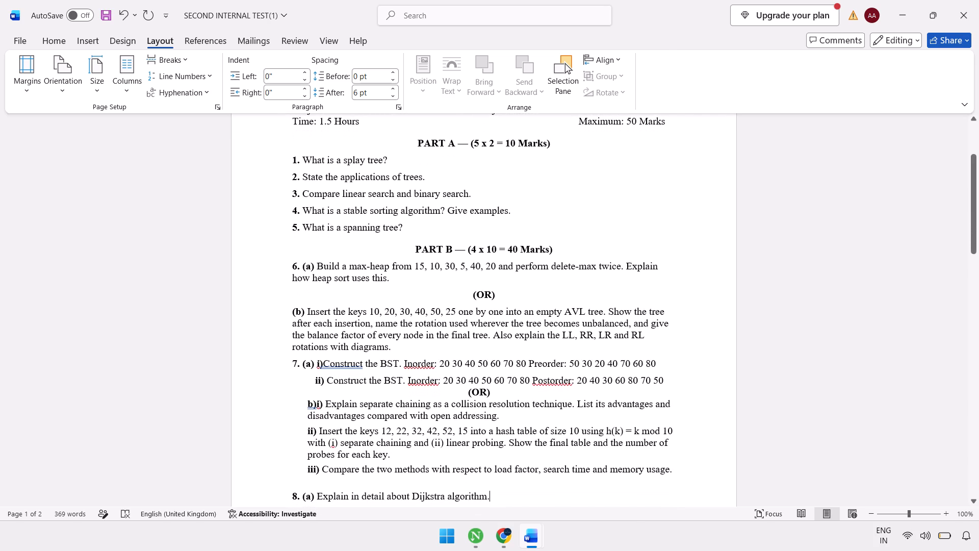
key(Down)
key(Down)
key(Down)
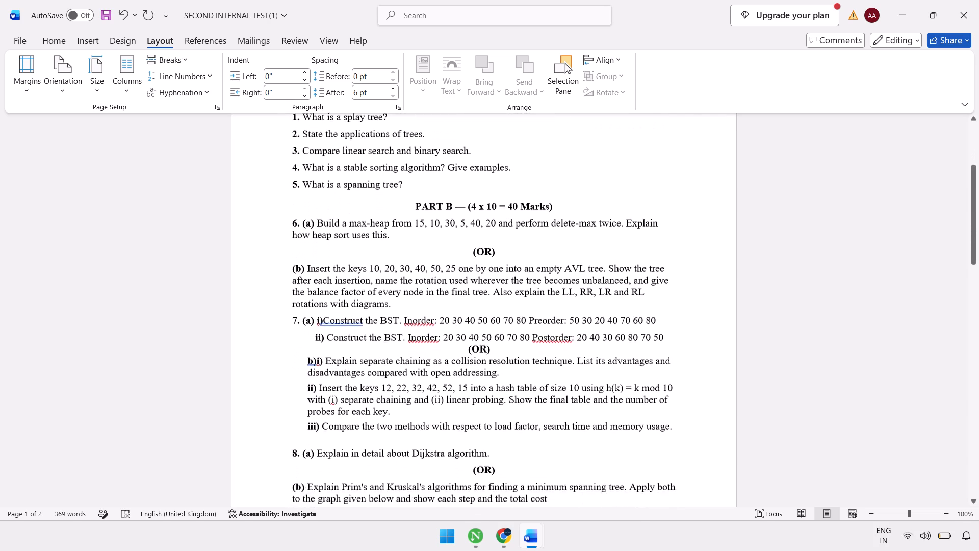
key(Down)
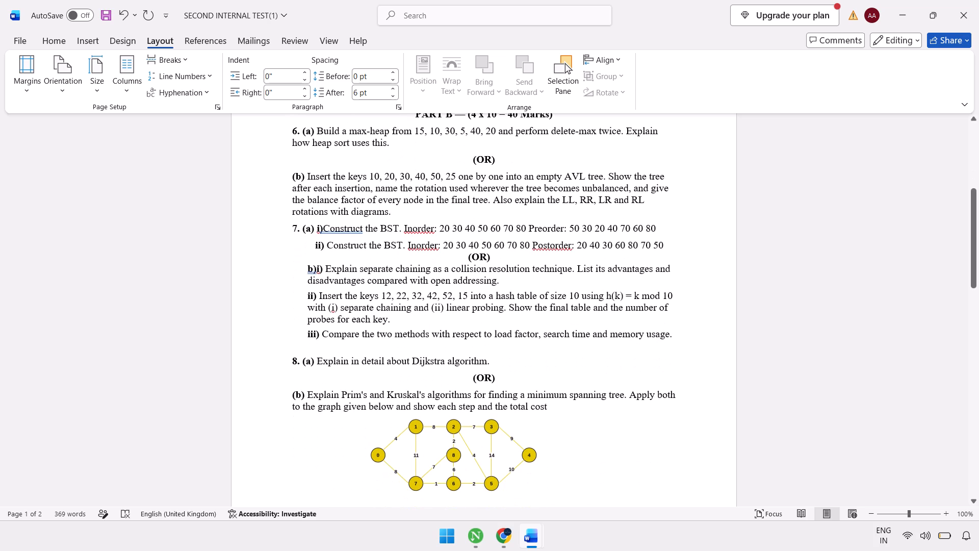
key(Up)
Remove the left indent of question 7's b)i) paragraph about separate chaining.
click(306, 267)
key(BackSpace)
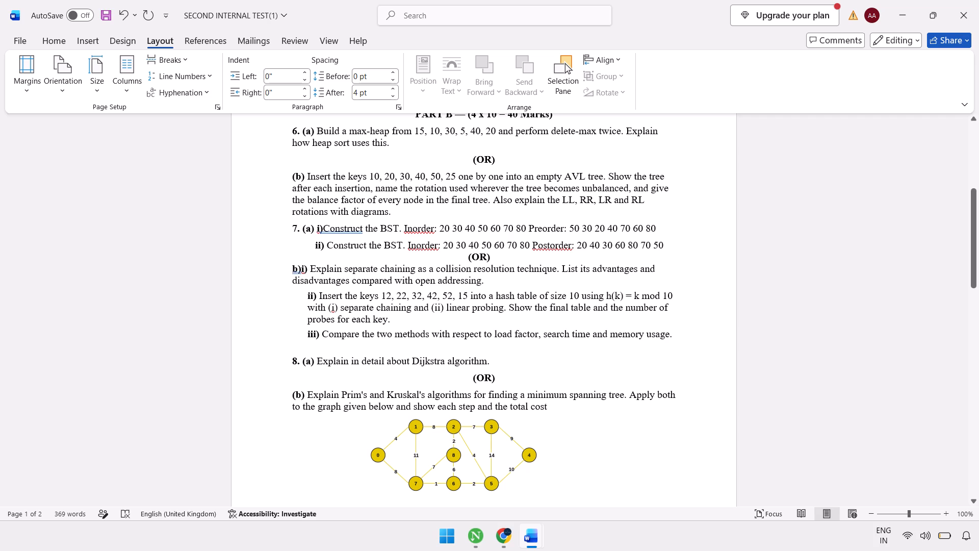
Look back over the paper from question 7 b) ii) up to PART A and down again, checking the paragraph layout.
click(311, 294)
key(Up)
key(Up)
key(Up)
key(Up)
key(Up)
key(Up)
key(Up)
key(Up)
key(Up)
key(Up)
key(Up)
key(Up)
key(Up)
key(Up)
key(Up)
key(Up)
key(Up)
key(Up)
key(Up)
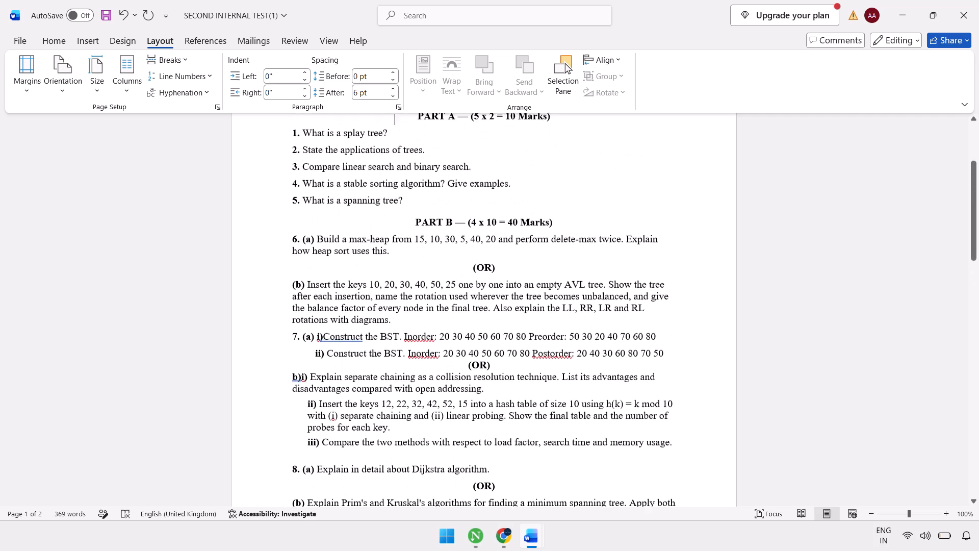
key(Down)
key(Down)
key(Down)
key(Down)
key(Down)
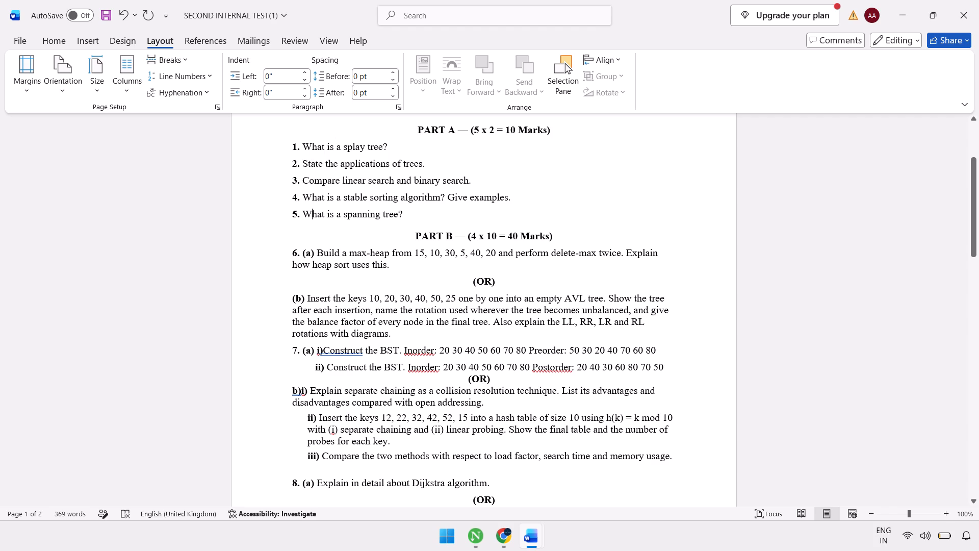
key(Down)
key(Down)
key(Down)
key(Down)
key(Down)
key(Down)
key(Down)
key(Down)
key(Down)
key(Down)
key(Down)
key(Down)
key(Down)
key(Down)
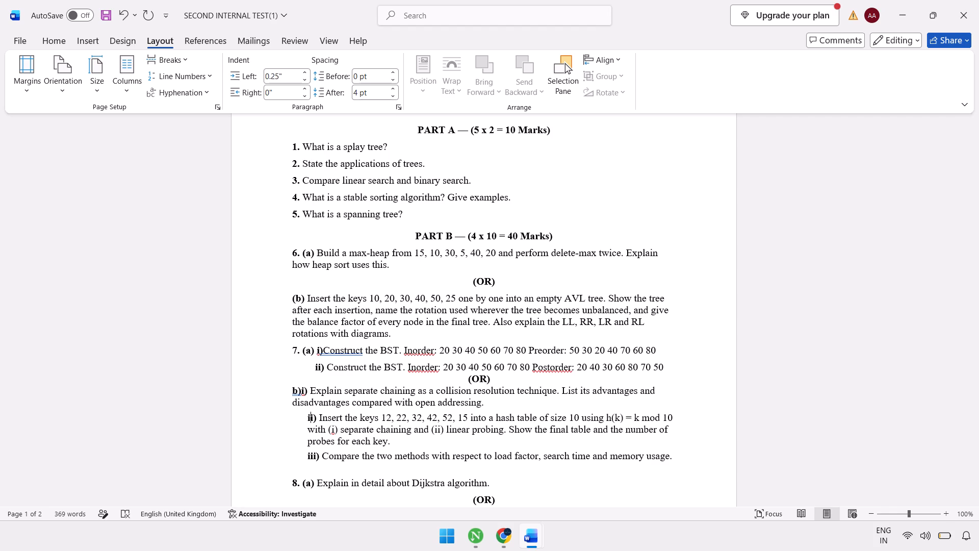
Remove the left indents of question 7's b) ii) hash table paragraph and iii) comparison paragraph.
key(Left)
key(BackSpace)
key(Down)
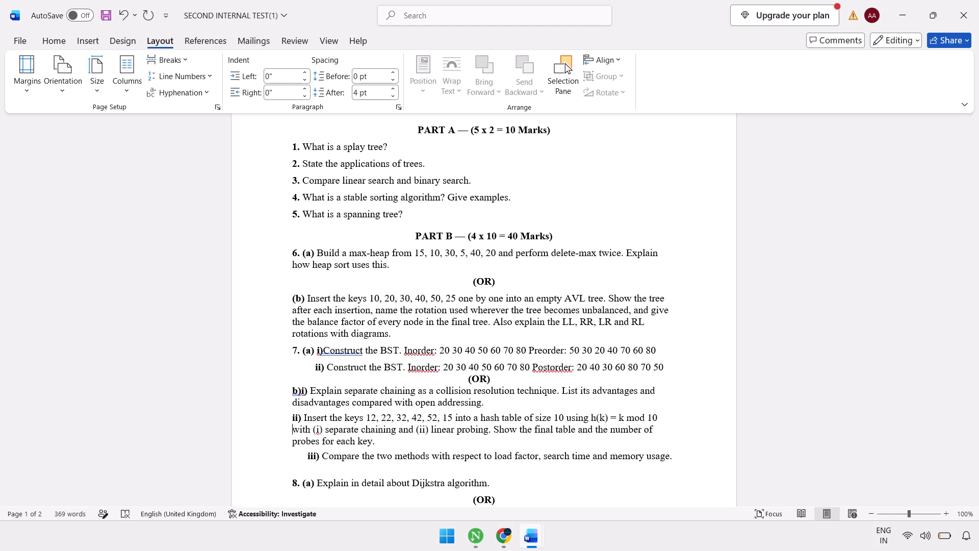
key(Down)
key(Down)
key(BackSpace)
Delete the leading spaces before ii) Write the algorithms for BFS and DFS in question 9 (a).
key(Down)
key(Down)
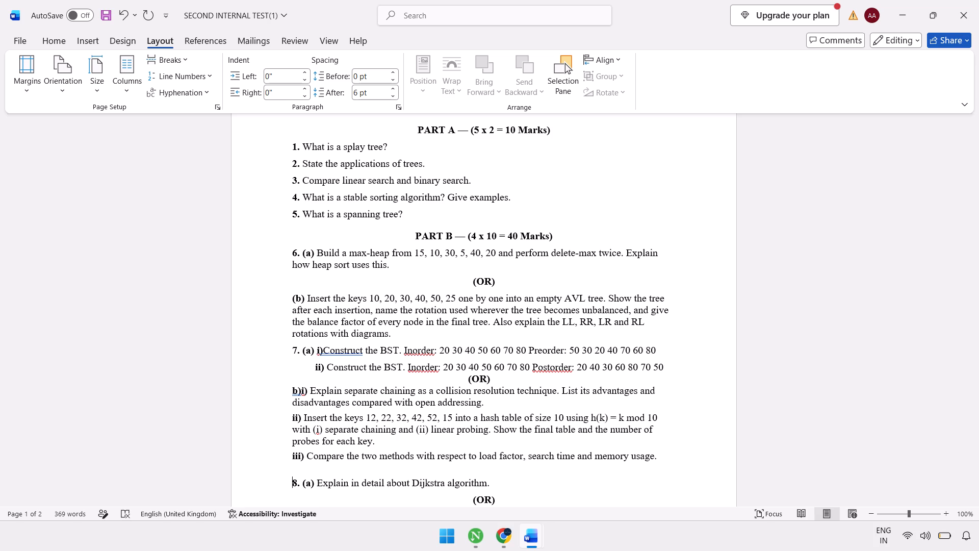
key(Down)
key(Down)
key(Down)
key(Down)
key(Down)
key(Down)
key(Down)
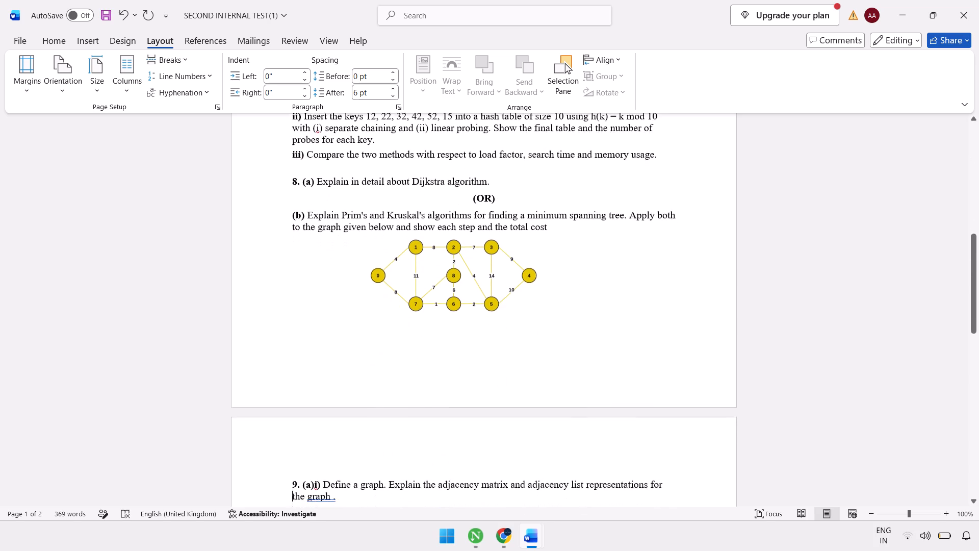
key(Down)
key(Down)
key(Down)
key(Down)
key(Down)
key(Down)
key(Down)
key(Down)
key(Down)
key(Down)
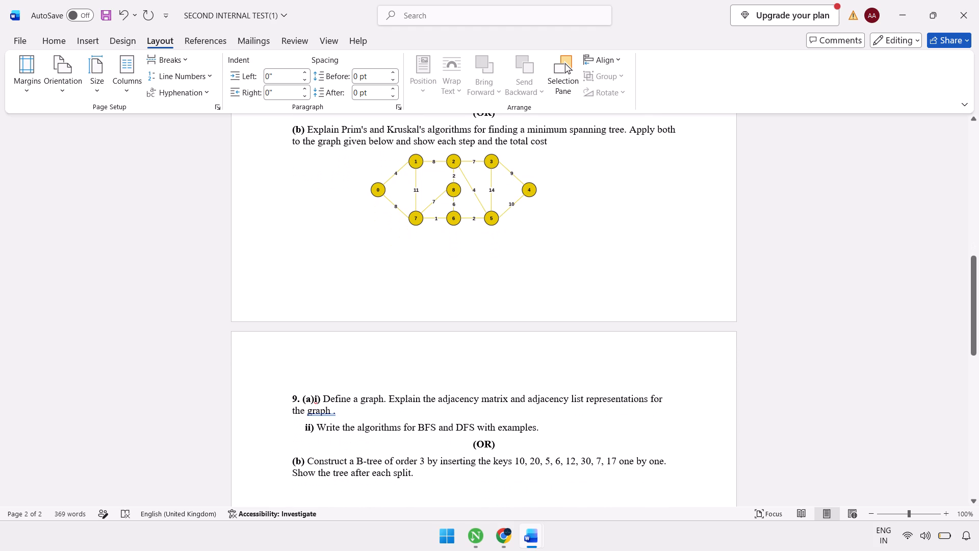
click(305, 428)
key(BackSpace)
key(BackSpace)
key(BackSpace)
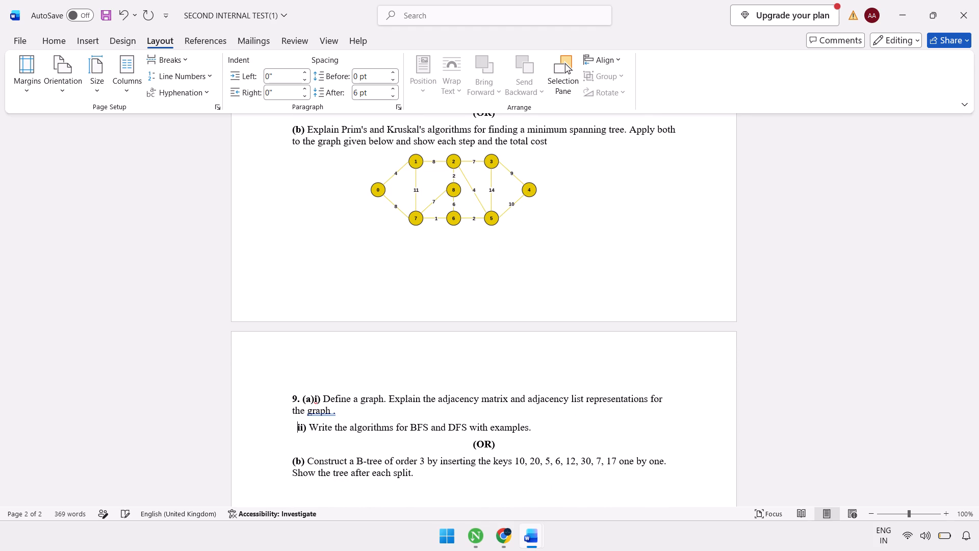
key(BackSpace)
key(BackSpace)
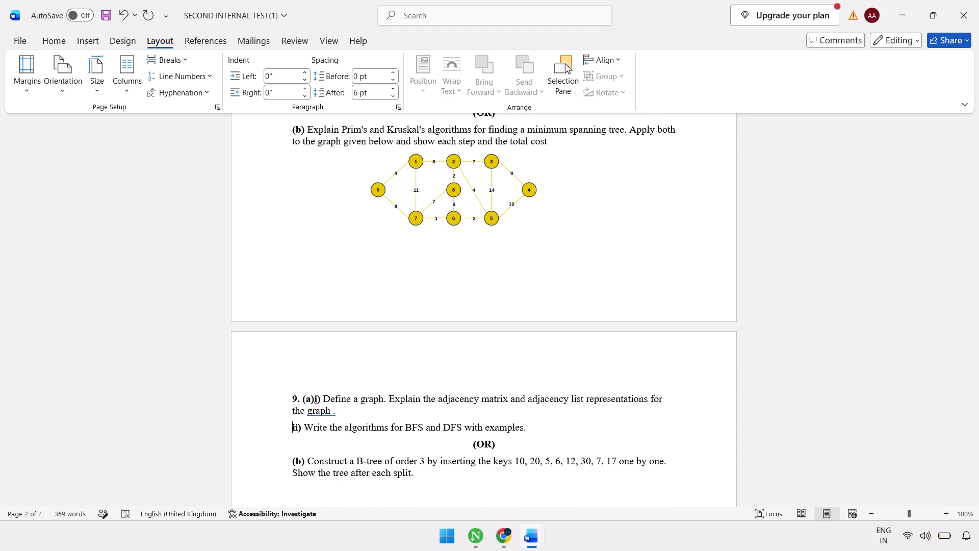
Save the document.
key(ctrl+s)
Apply paragraph settings to the whole document with Body Text outline level and Widow/Orphan control on.
key(ctrl+a)
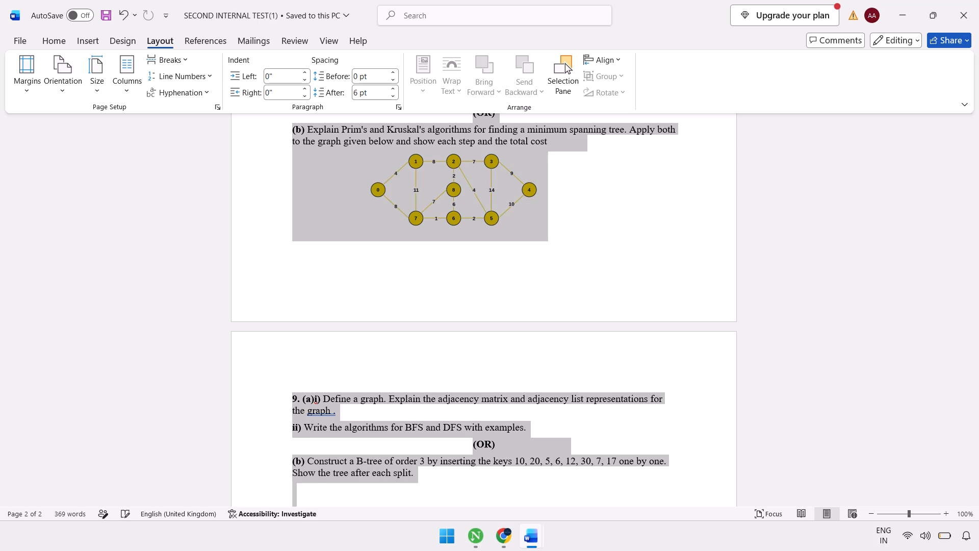
click(48, 33)
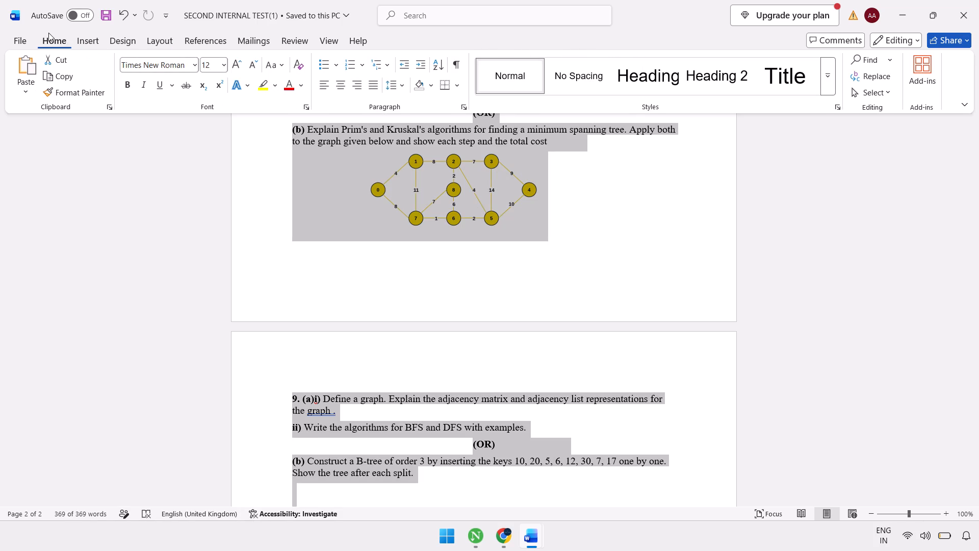
click(403, 82)
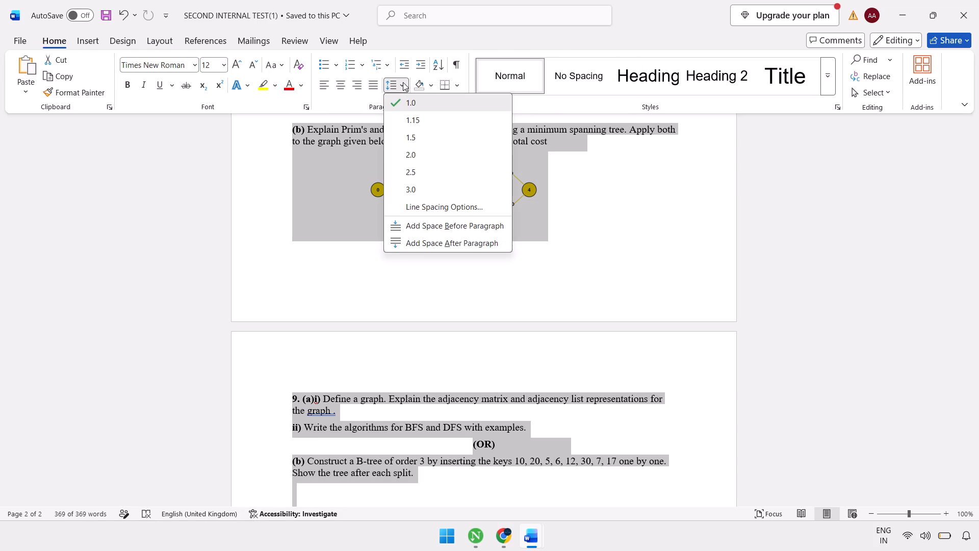
click(403, 82)
click(403, 89)
click(414, 204)
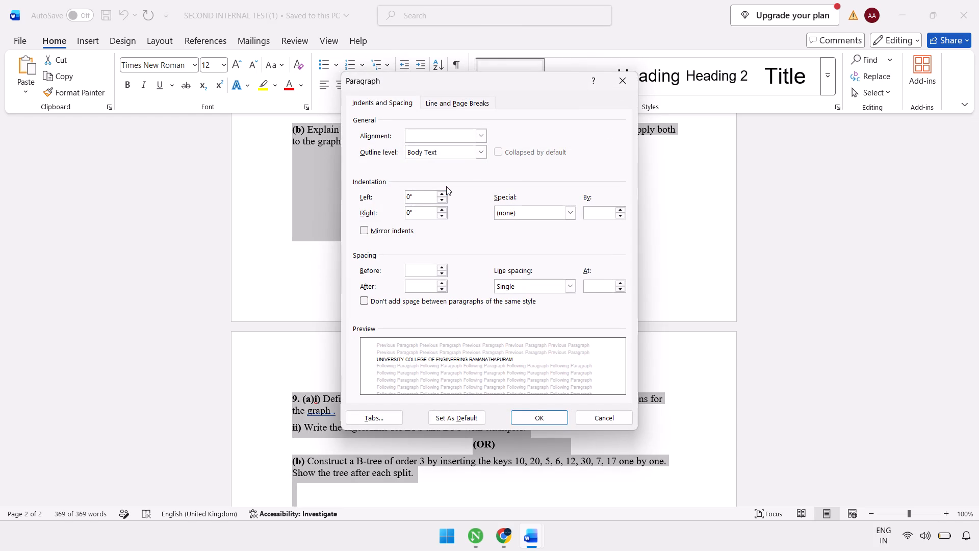
click(482, 159)
click(482, 153)
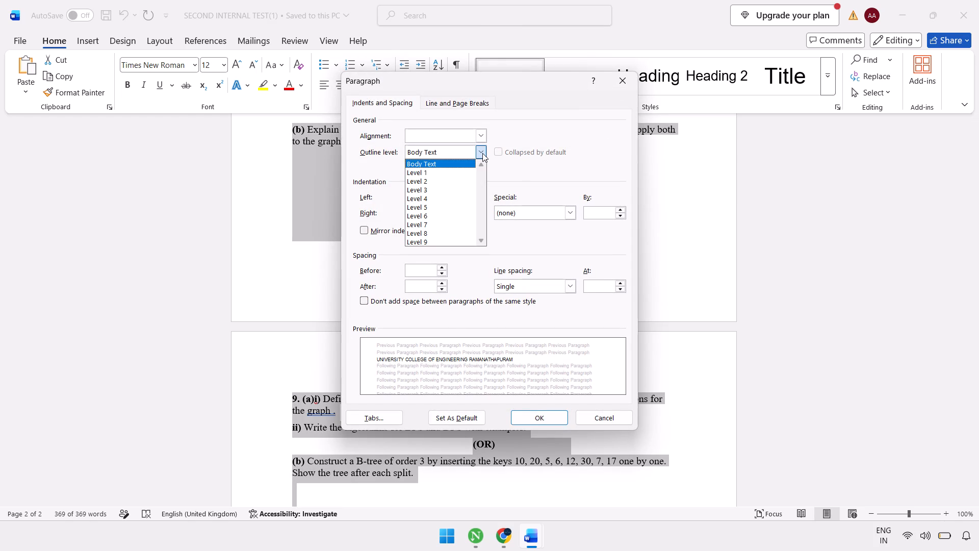
click(433, 166)
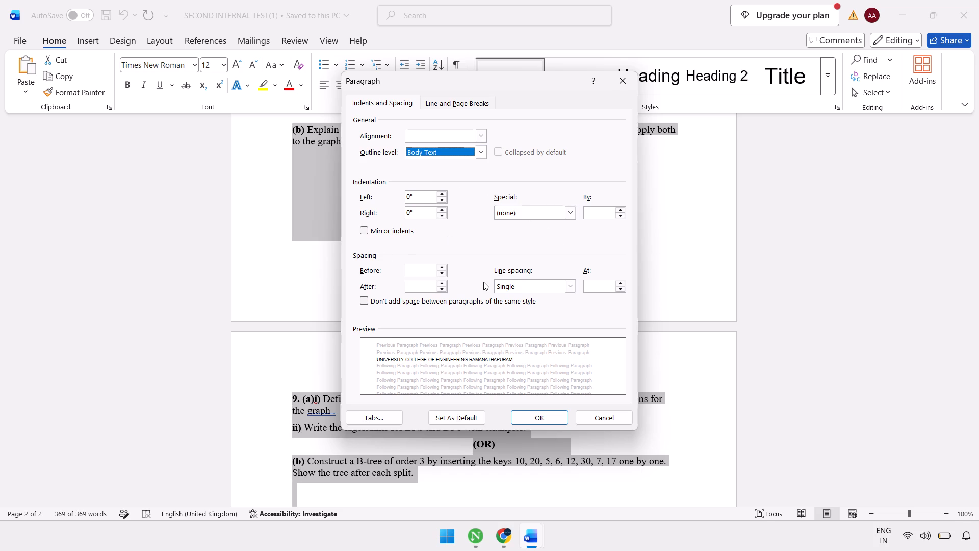
scroll(403, 197, up, 1)
drag(440, 94, 447, 100)
click(447, 100)
click(386, 133)
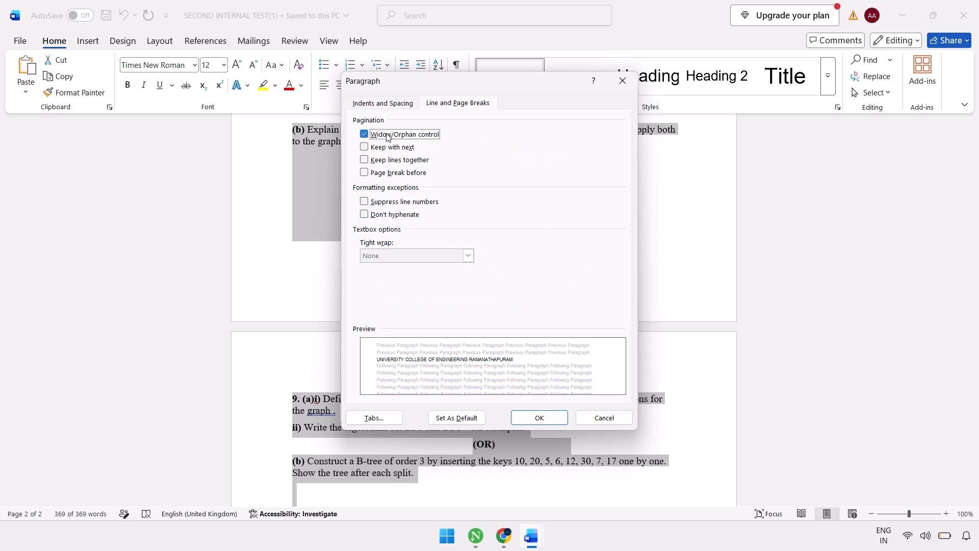
click(386, 133)
click(523, 416)
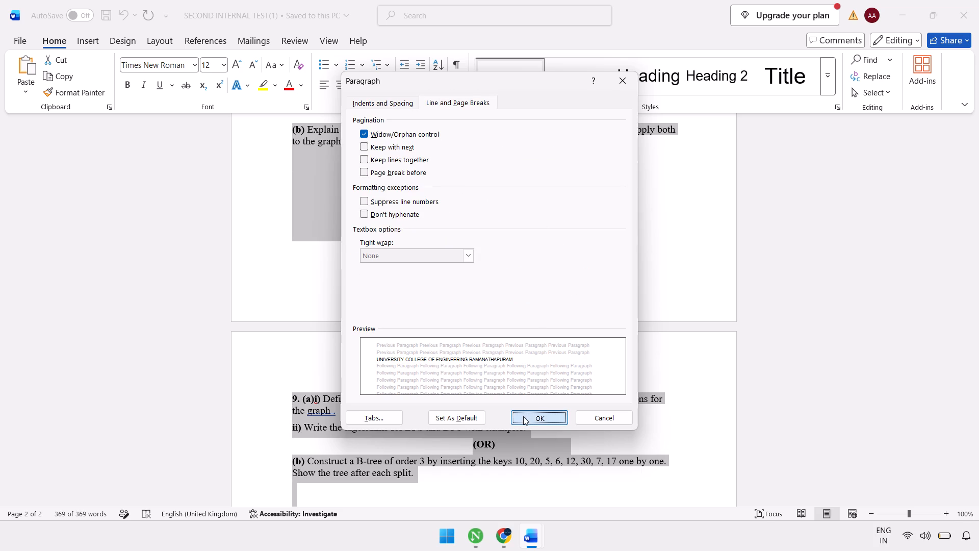
Justify the whole document and turn on the option not to add space between paragraphs of the same style.
scroll(495, 356, up, 2)
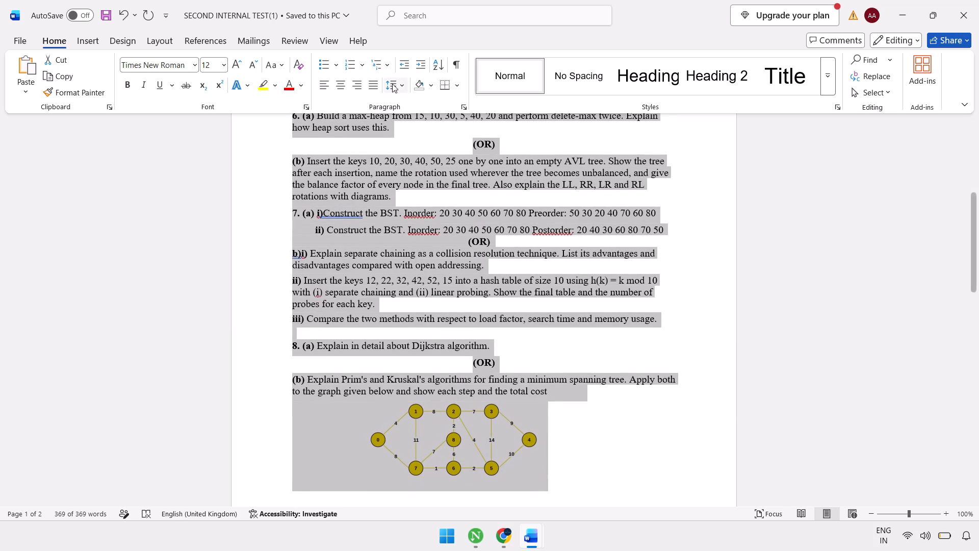
click(405, 83)
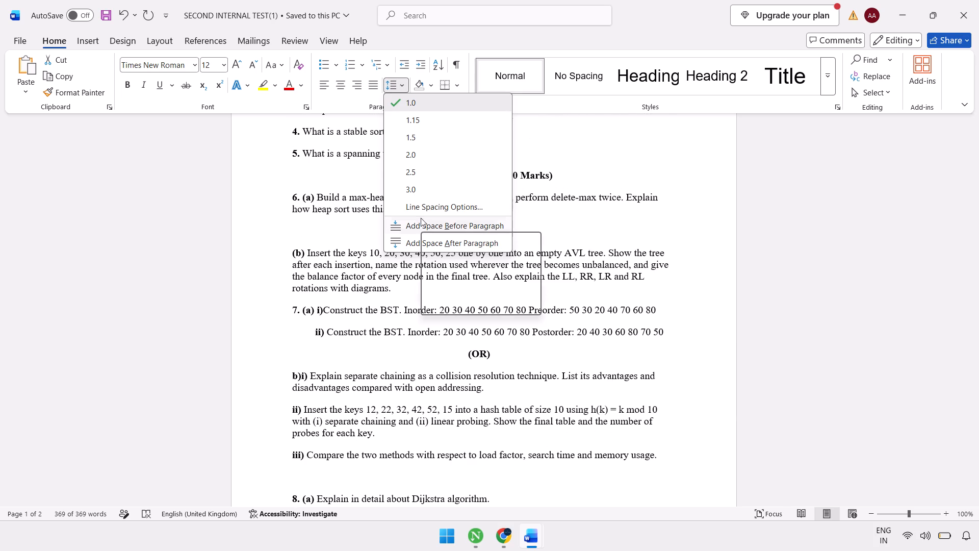
click(429, 206)
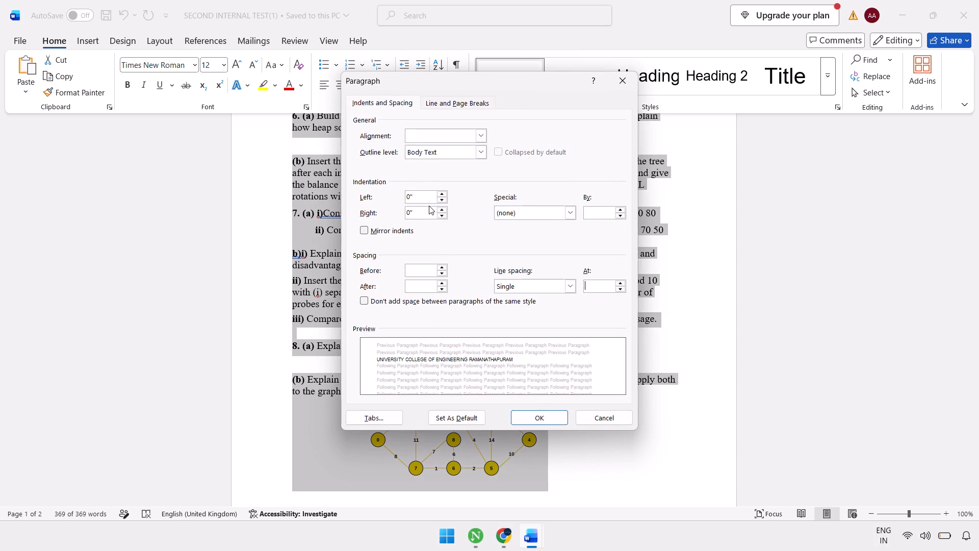
click(420, 141)
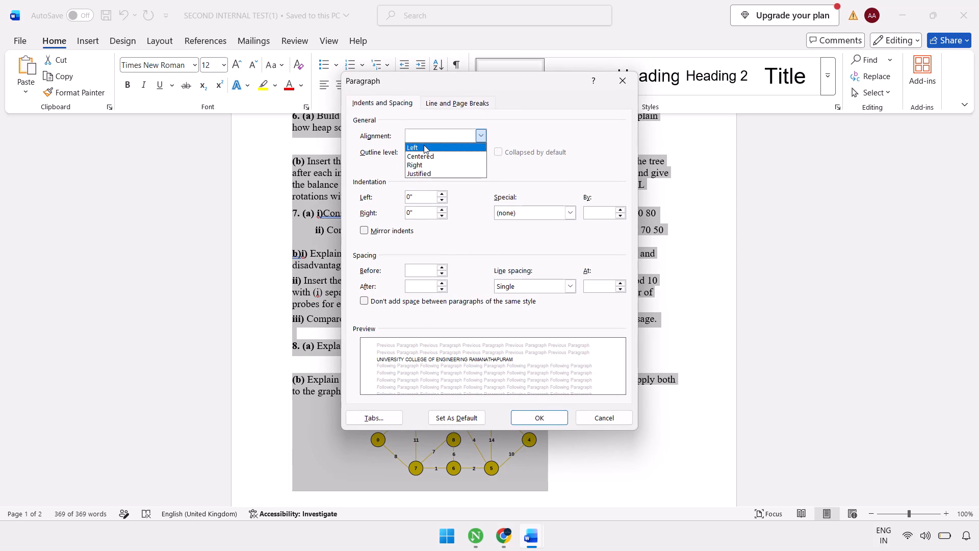
click(474, 137)
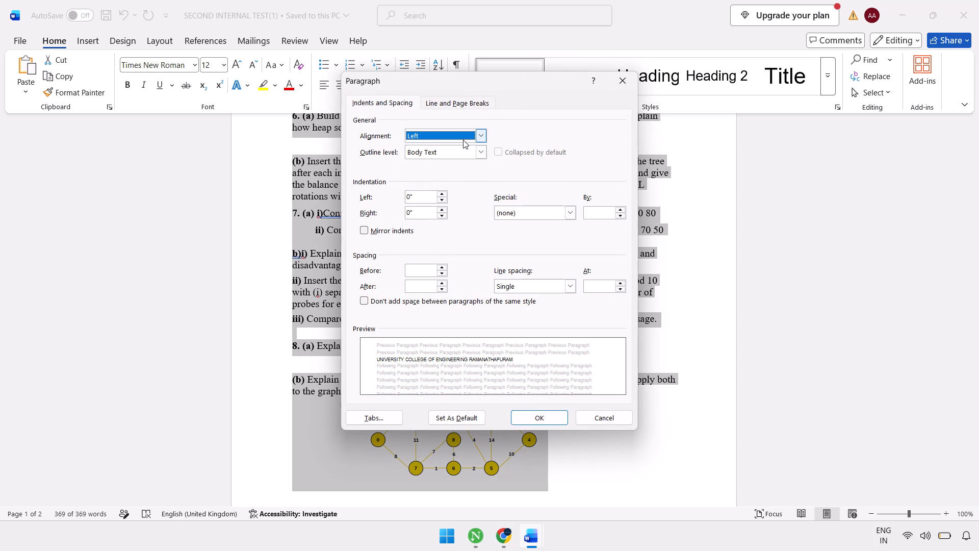
click(455, 146)
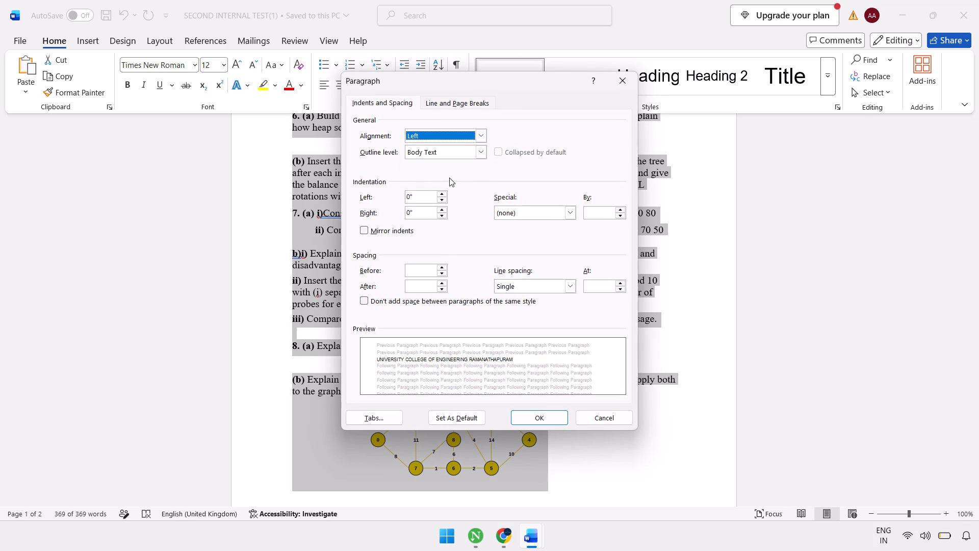
click(479, 141)
click(453, 171)
click(423, 272)
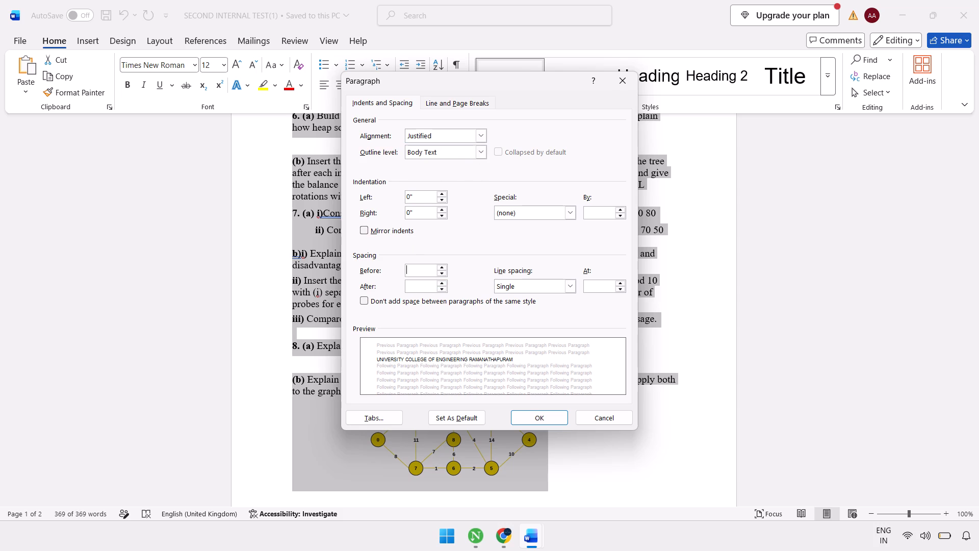
click(415, 298)
click(530, 416)
Examine the layout of the reformatted paper from the college heading through question 9.
scroll(502, 336, up, 2)
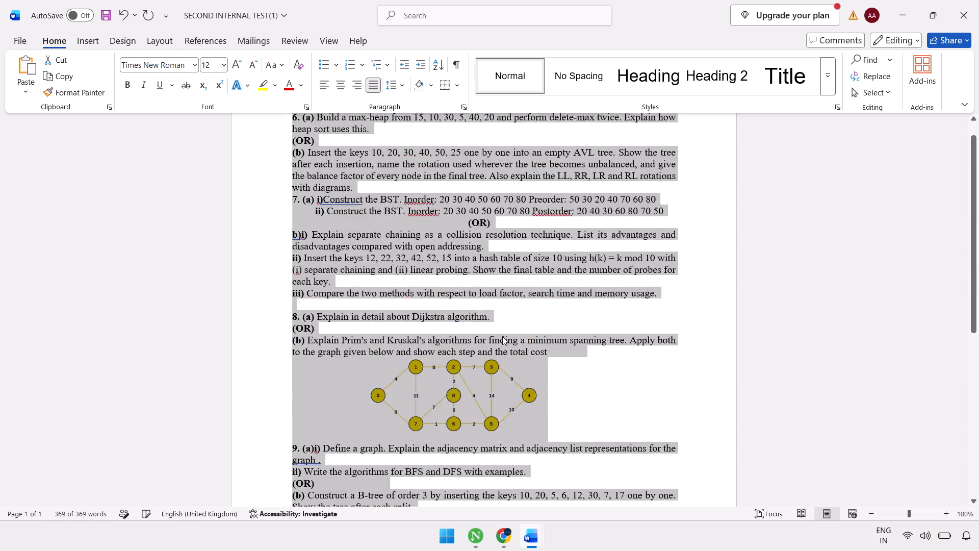
scroll(502, 336, up, 5)
scroll(502, 336, down, 7)
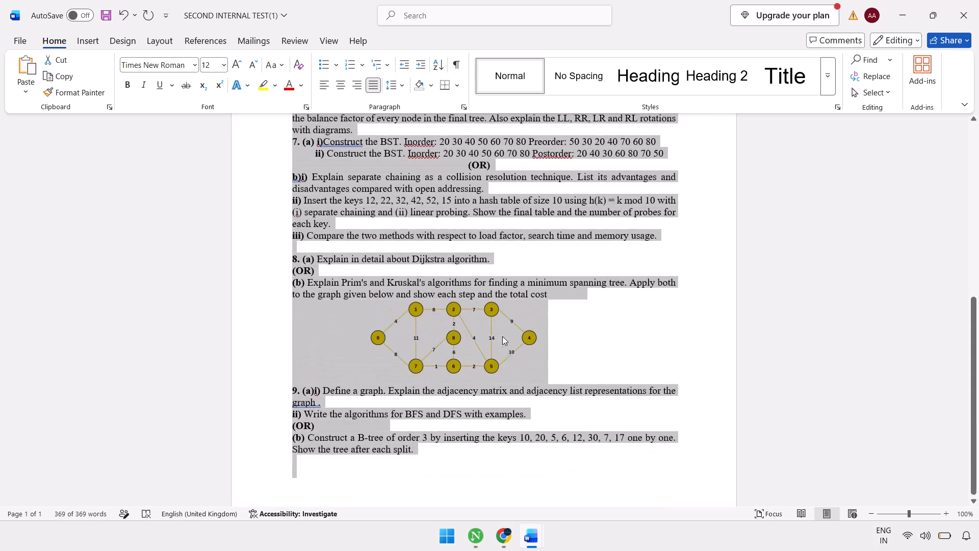
scroll(502, 336, up, 4)
click(456, 323)
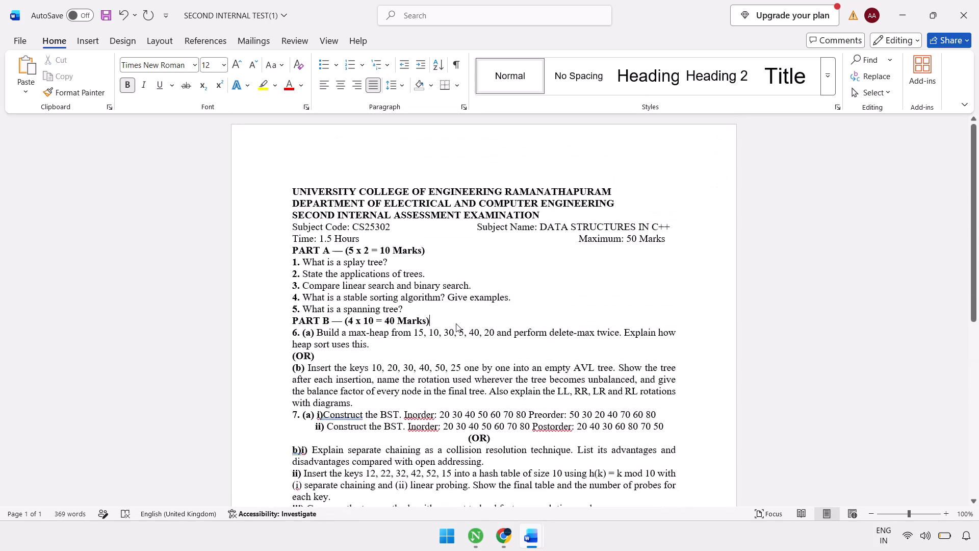
scroll(456, 323, down, 4)
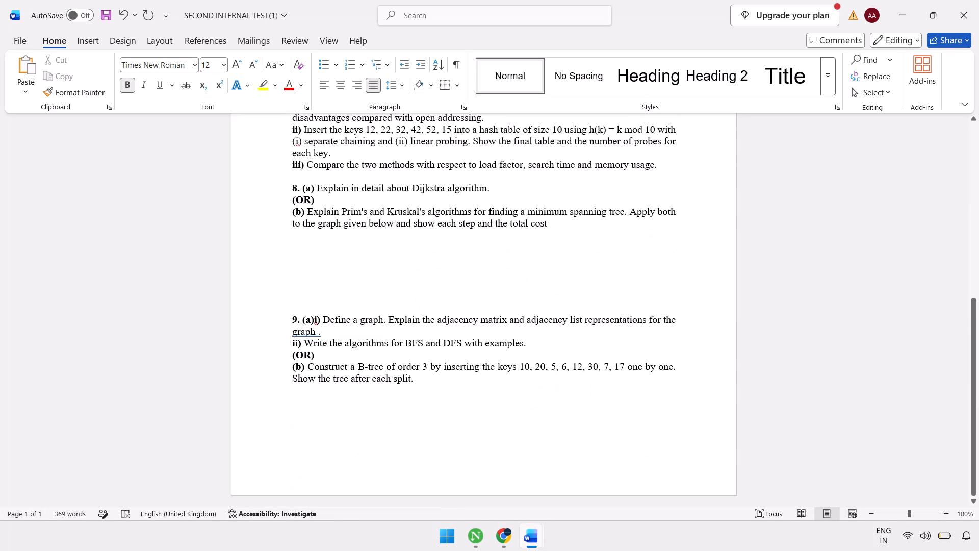
scroll(456, 323, down, 2)
scroll(456, 323, up, 6)
scroll(456, 323, down, 5)
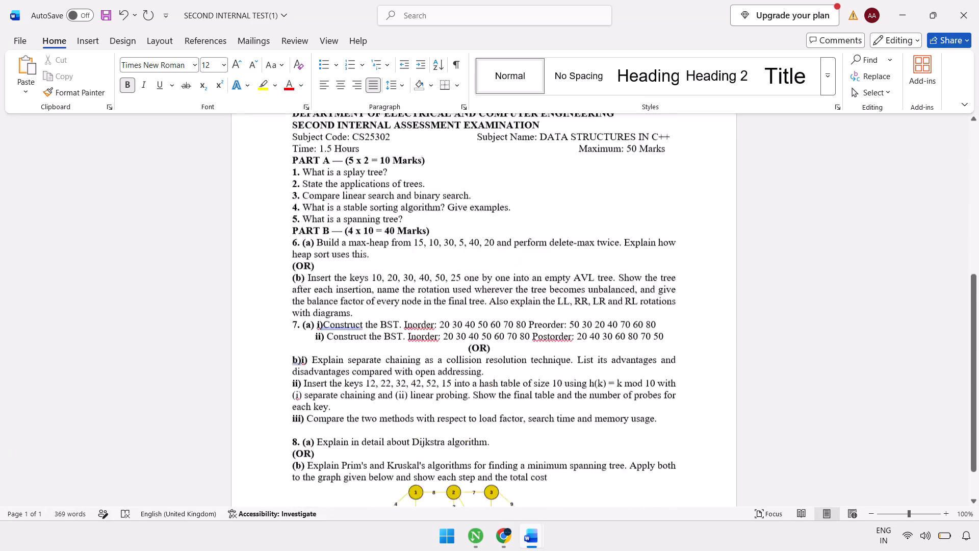
scroll(456, 323, down, 2)
scroll(456, 323, up, 4)
scroll(456, 323, down, 5)
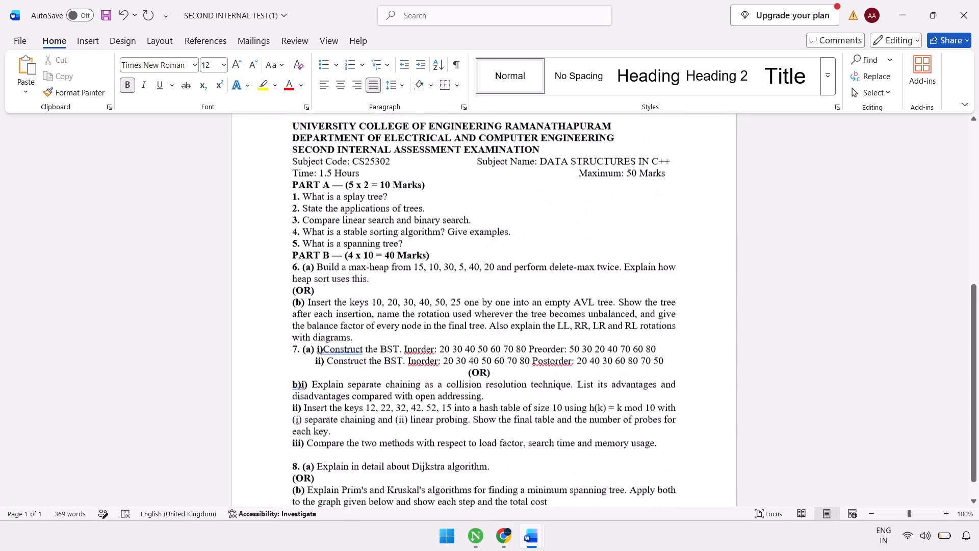
scroll(456, 323, down, 2)
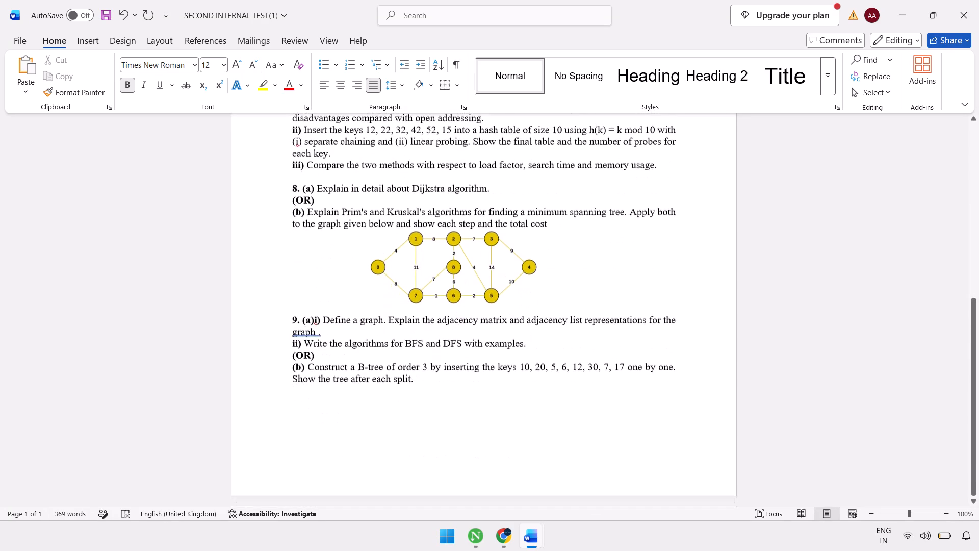
scroll(456, 323, up, 2)
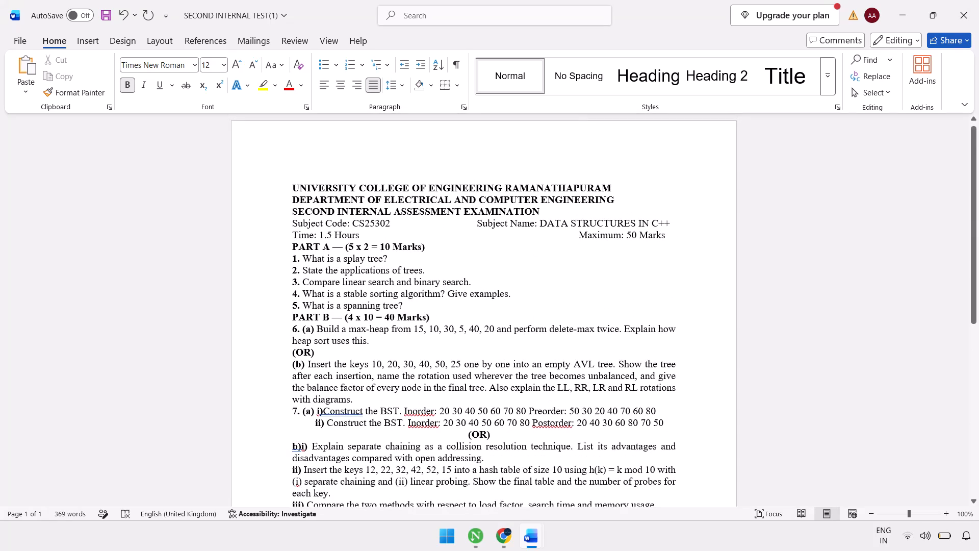
Centre the three heading lines, from the college name to SECOND INTERNAL ASSESSMENT EXAMINATION.
click(292, 246)
click(290, 184)
drag(290, 184, 545, 204)
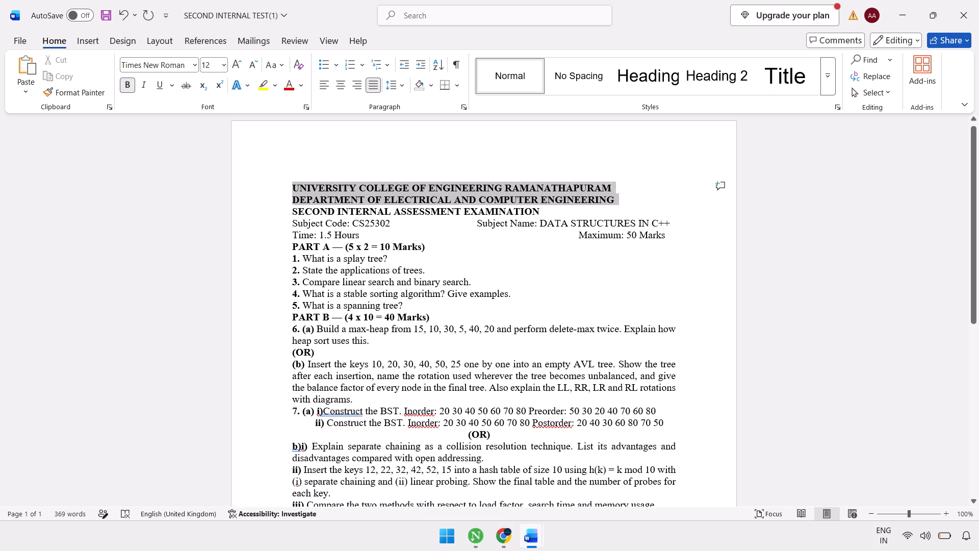
drag(545, 204, 541, 209)
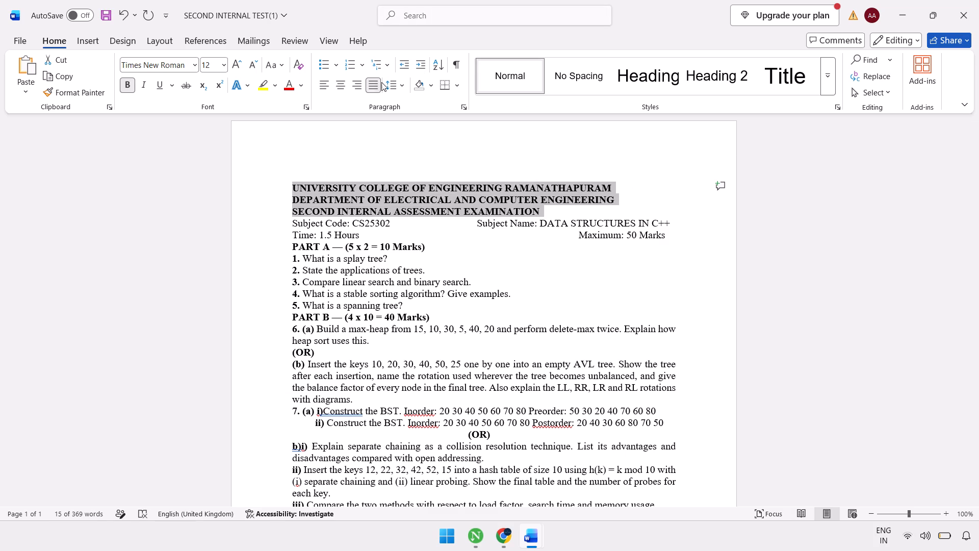
click(341, 86)
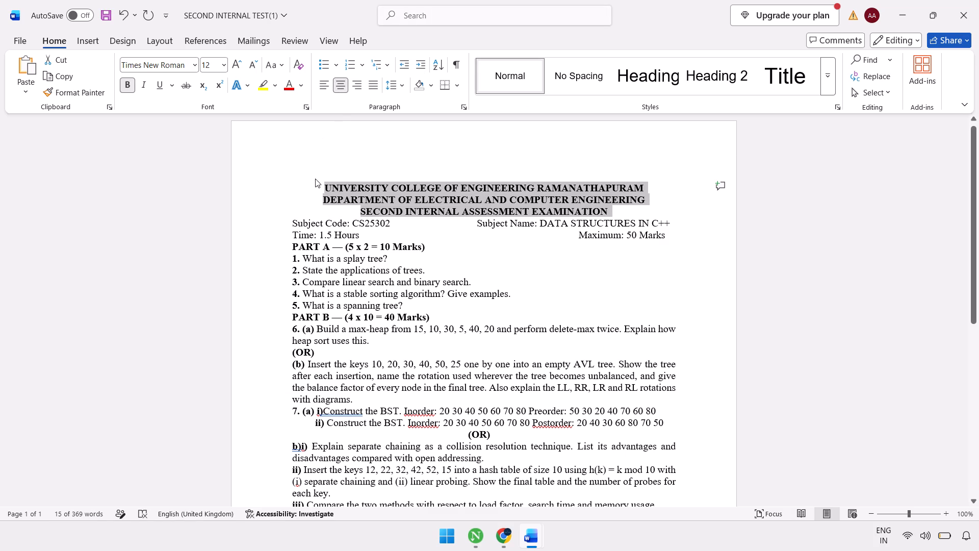
Centre the PART A — (5 x 2 = 10 Marks) and PART B — (4 x 10 = 40 Marks) headings.
click(291, 252)
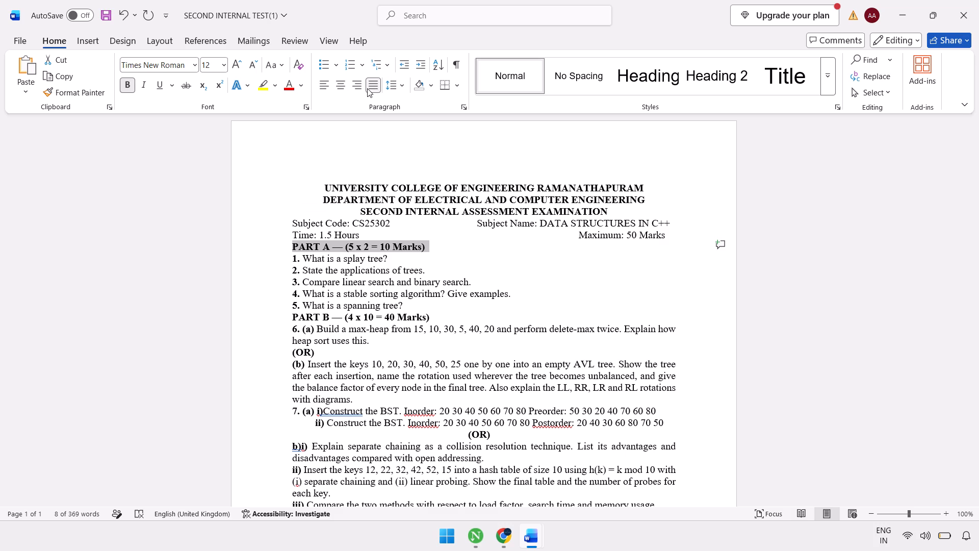
click(341, 87)
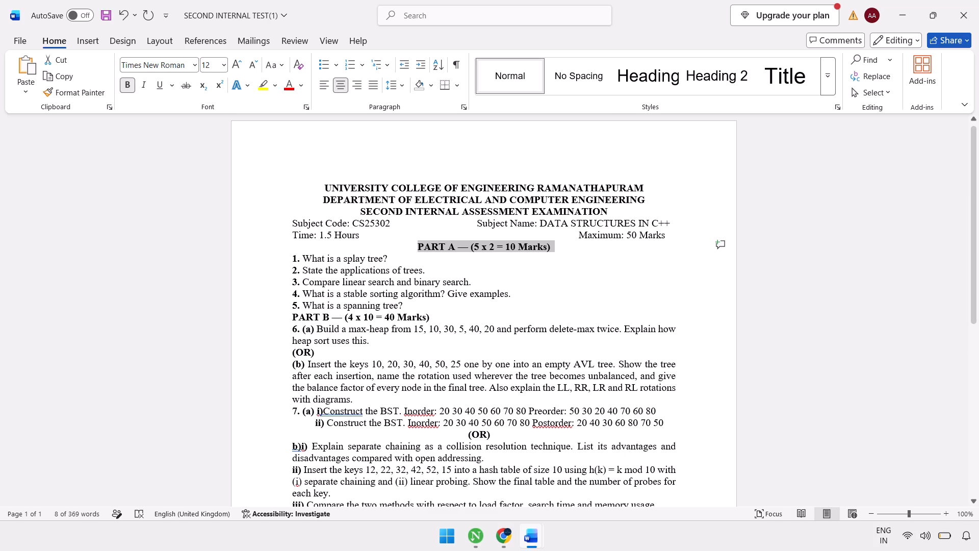
scroll(405, 264, down, 1)
drag(293, 194, 360, 190)
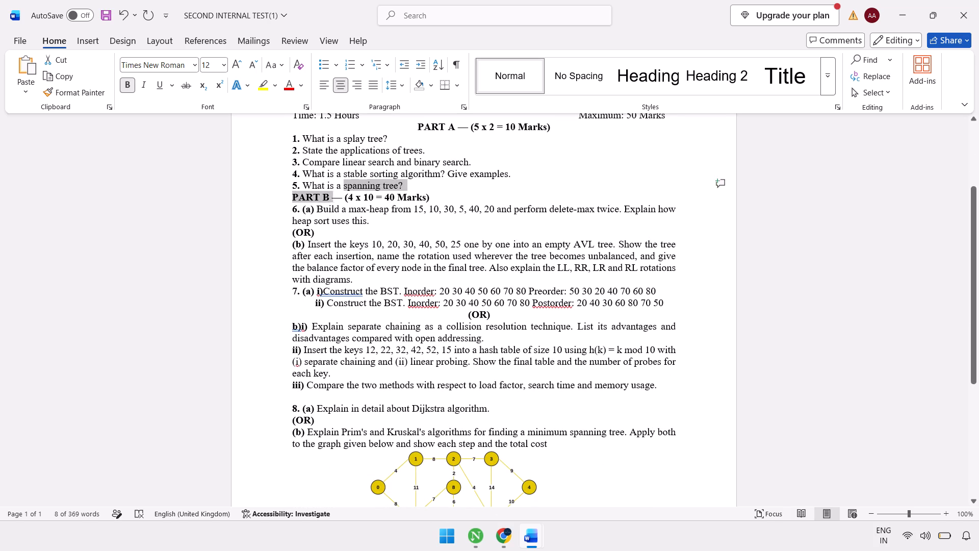
drag(360, 190, 432, 197)
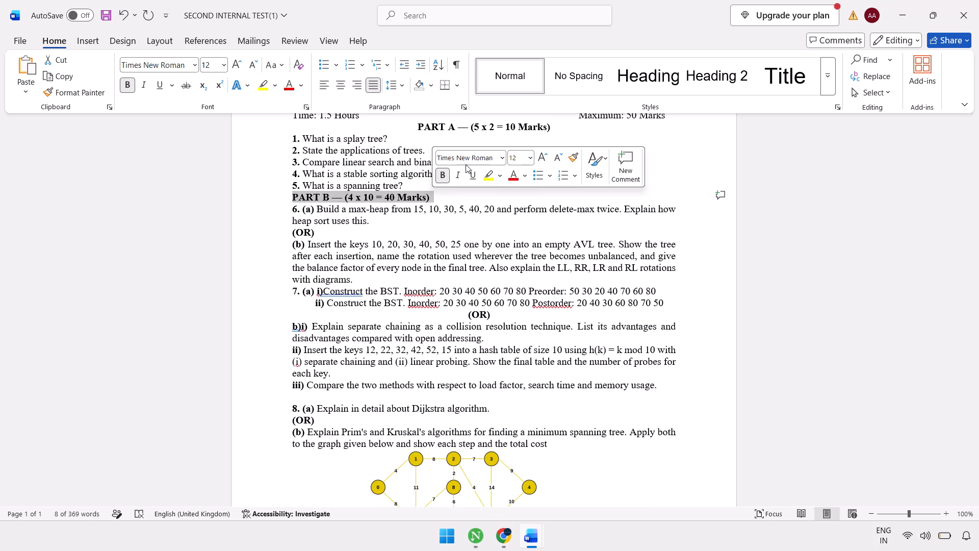
click(338, 89)
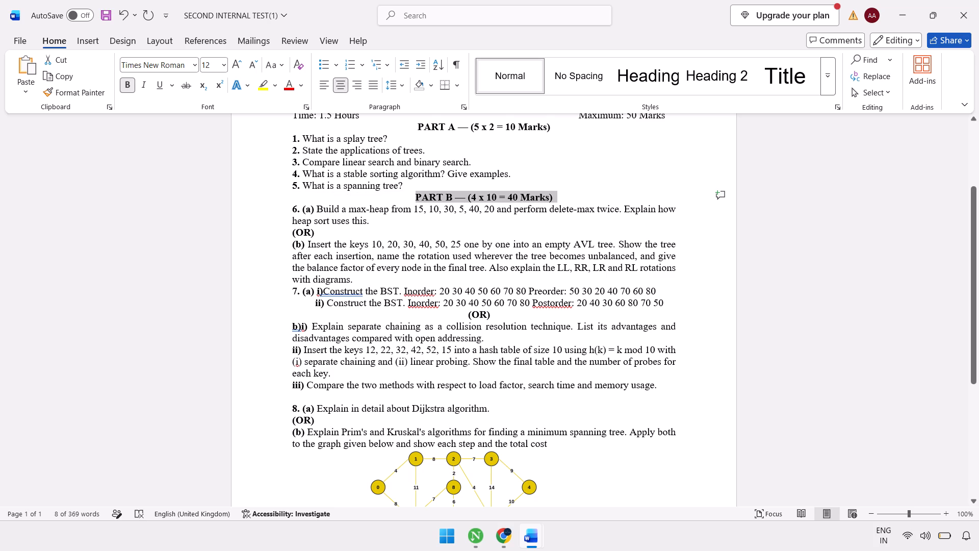
Centre the (OR) lines of questions 6, 7 and 8, including the one in question 7 preceded by spaces.
scroll(490, 410, down, 1)
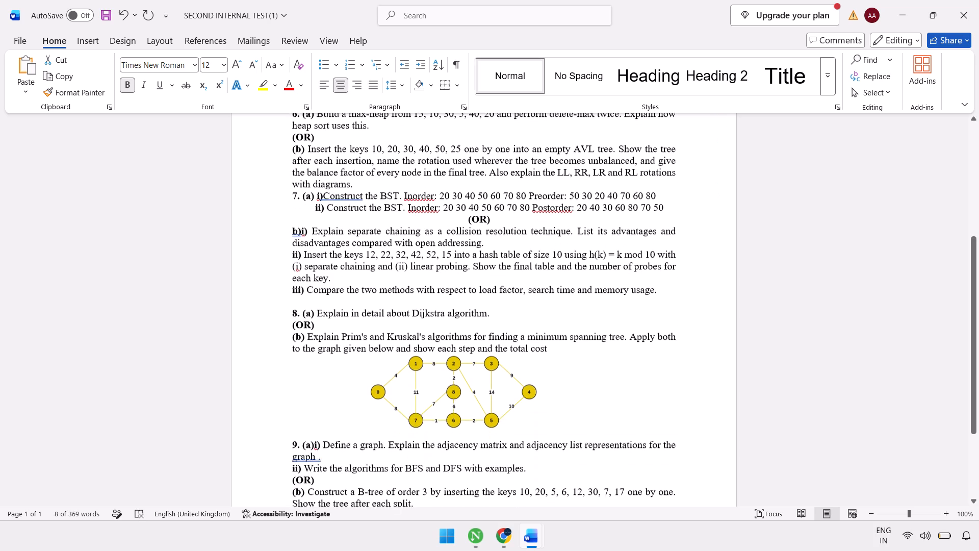
scroll(482, 253, up, 1)
drag(291, 250, 299, 249)
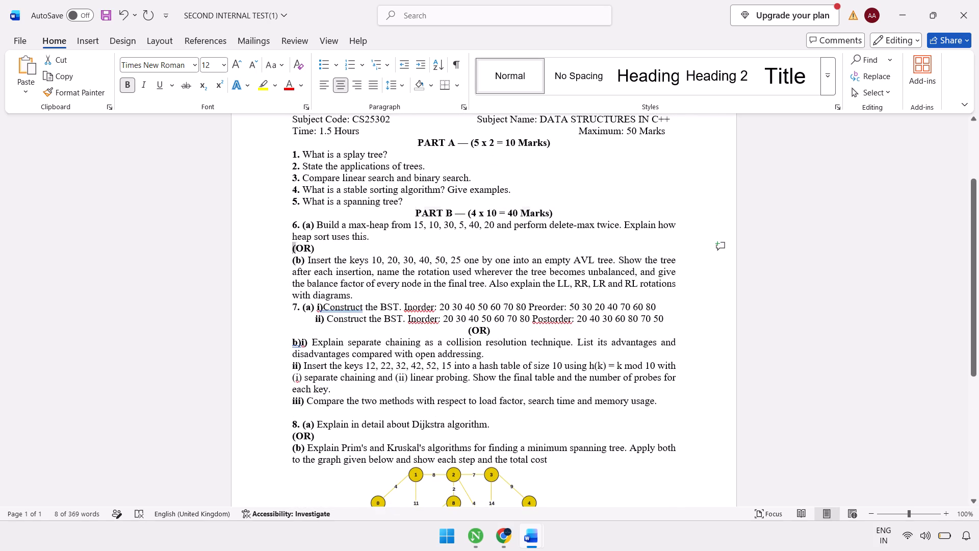
drag(299, 249, 315, 249)
click(342, 80)
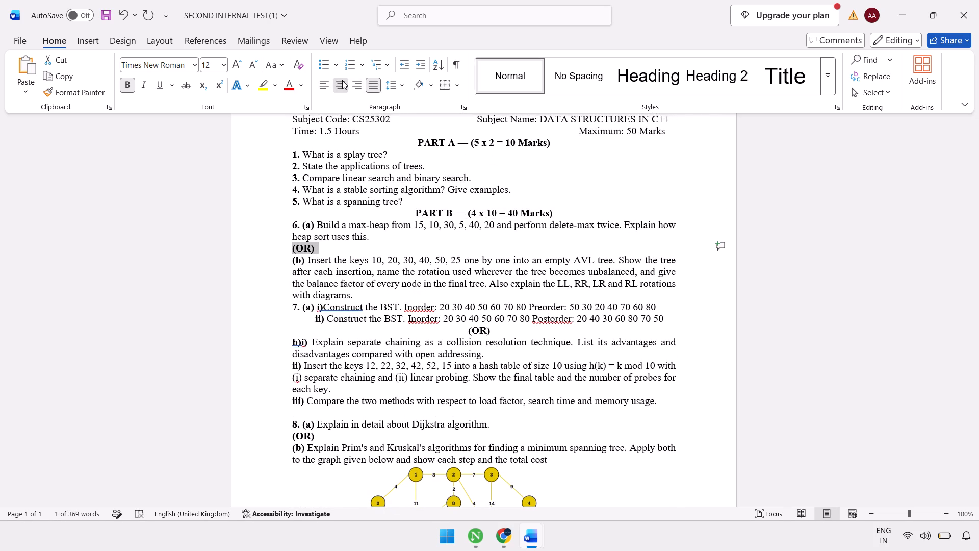
scroll(399, 224, down, 1)
drag(456, 227, 479, 228)
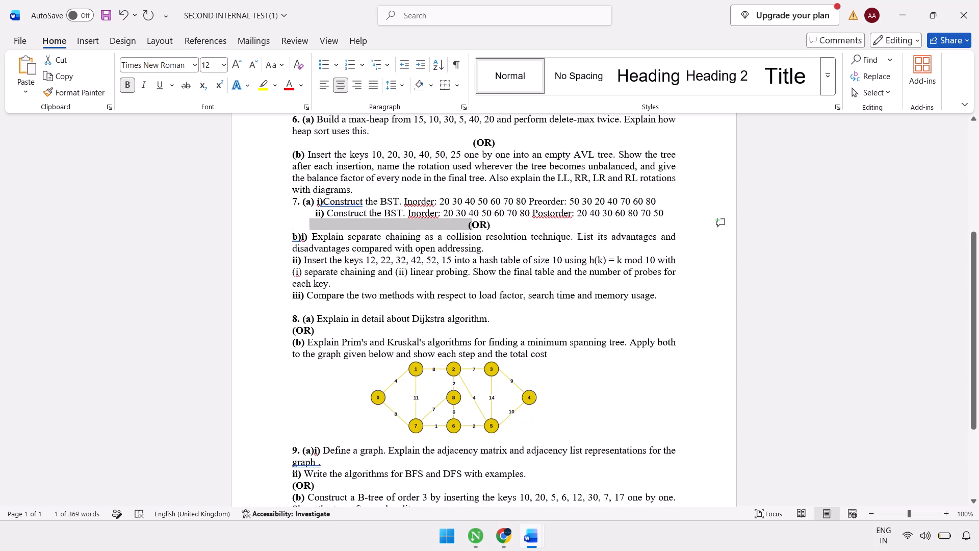
drag(479, 228, 496, 228)
click(347, 89)
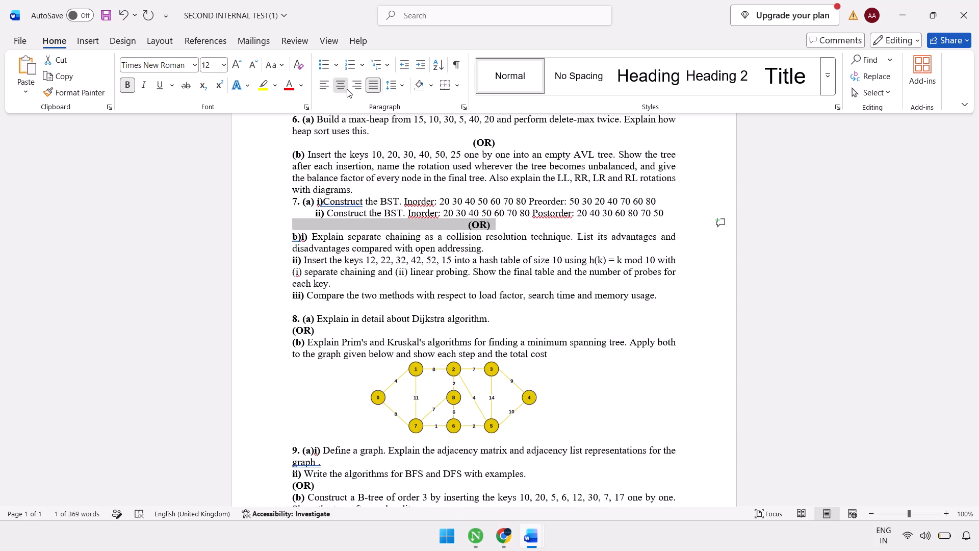
scroll(339, 219, down, 1)
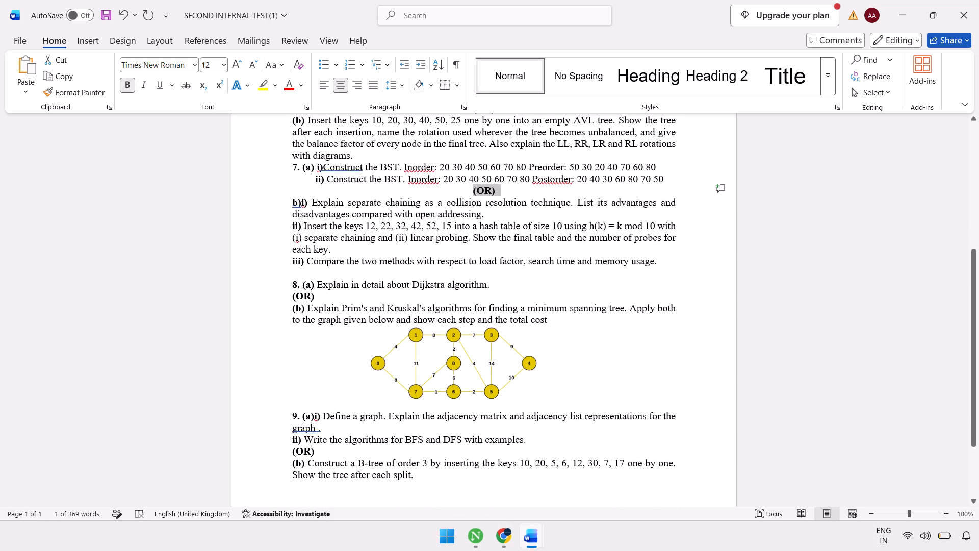
drag(287, 296, 317, 295)
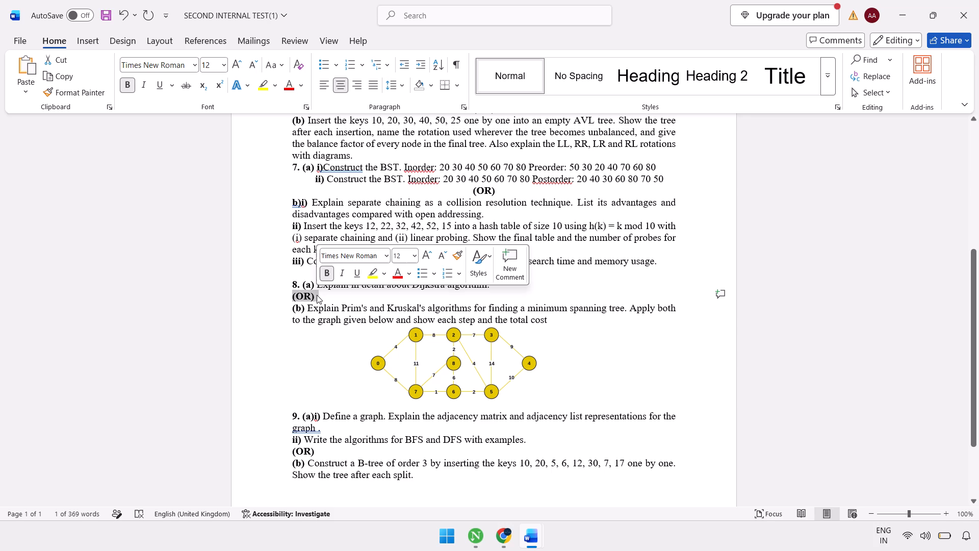
click(335, 91)
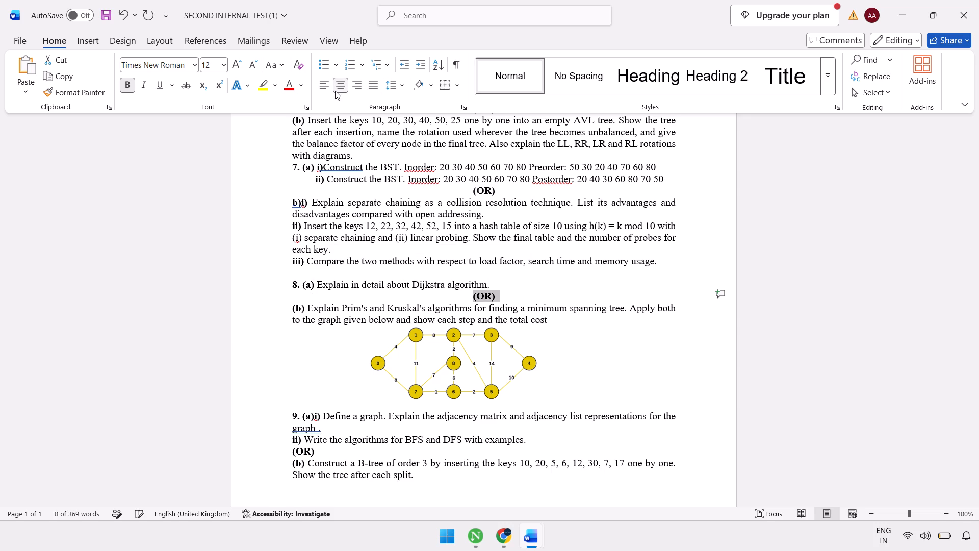
Centre the (OR) line between parts (a) and (b) of question 9.
scroll(373, 285, down, 1)
scroll(340, 356, down, 1)
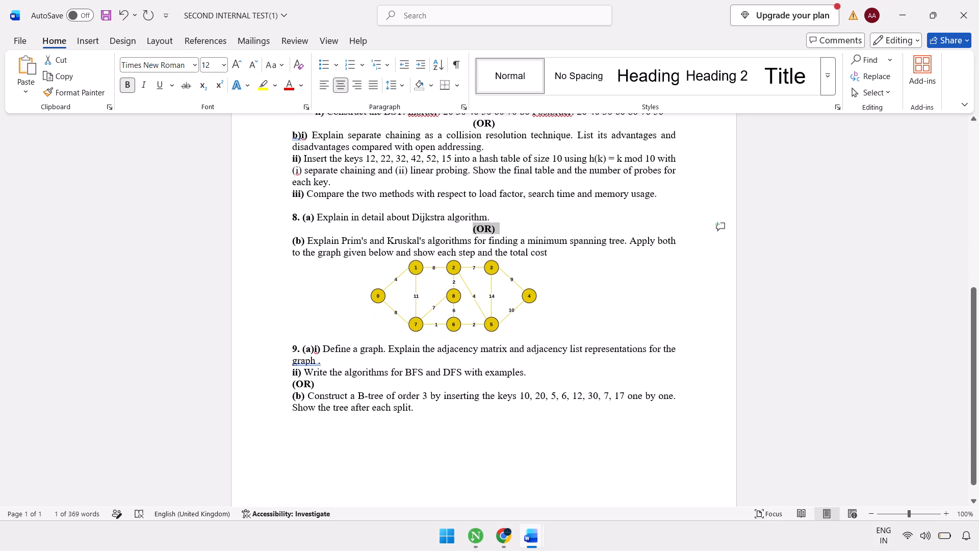
scroll(340, 356, down, 1)
drag(292, 375, 313, 375)
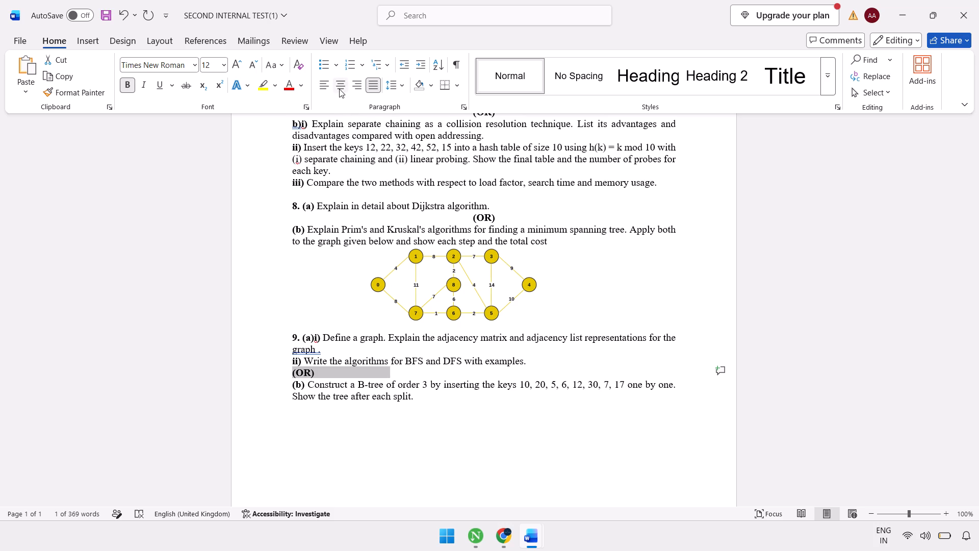
click(339, 89)
Review the layout of the whole reformatted paper, from the college heading to the end of question 9.
scroll(356, 189, down, 3)
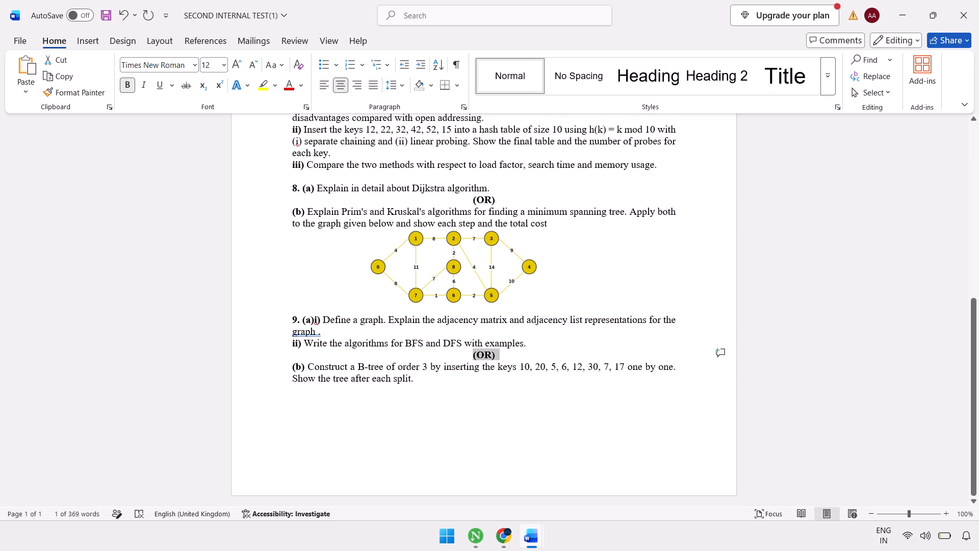
scroll(356, 189, up, 3)
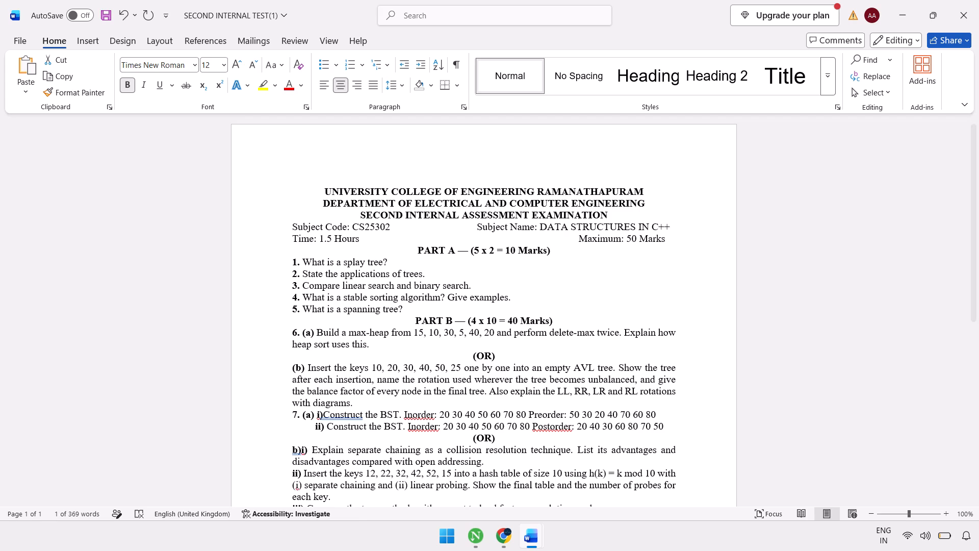
key(Down)
key(Down)
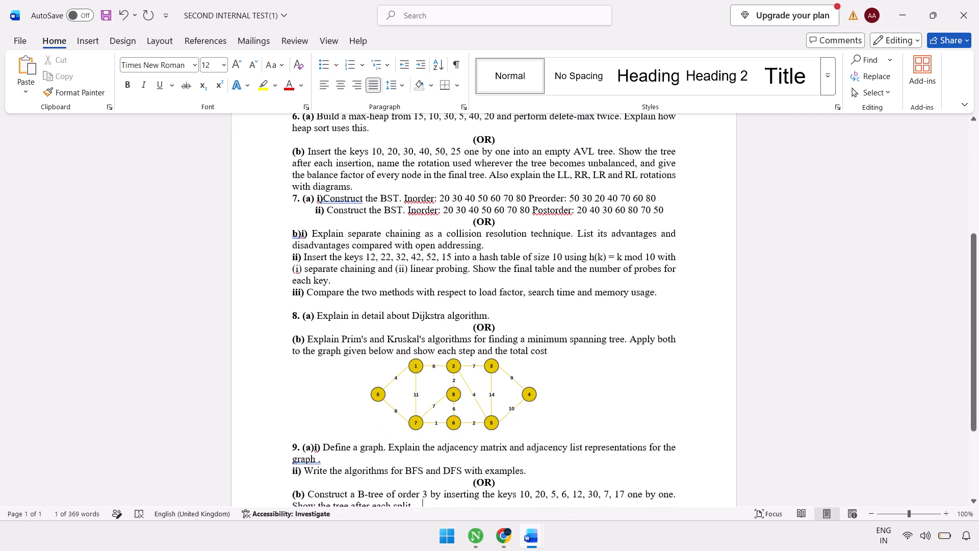
key(Down)
key(Down)
key(Down)
key(Down)
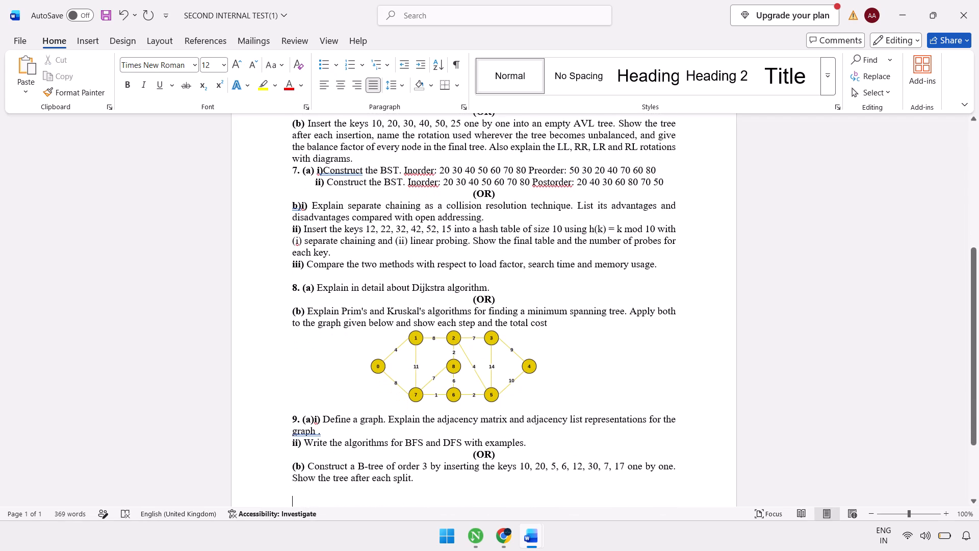
key(Up)
key(Up)
key(Up)
key(Up)
key(Up)
key(Up)
key(Up)
key(Up)
key(Up)
key(Up)
key(Up)
key(Up)
key(Up)
key(Up)
key(Up)
key(Up)
key(Up)
key(Up)
key(Up)
key(Up)
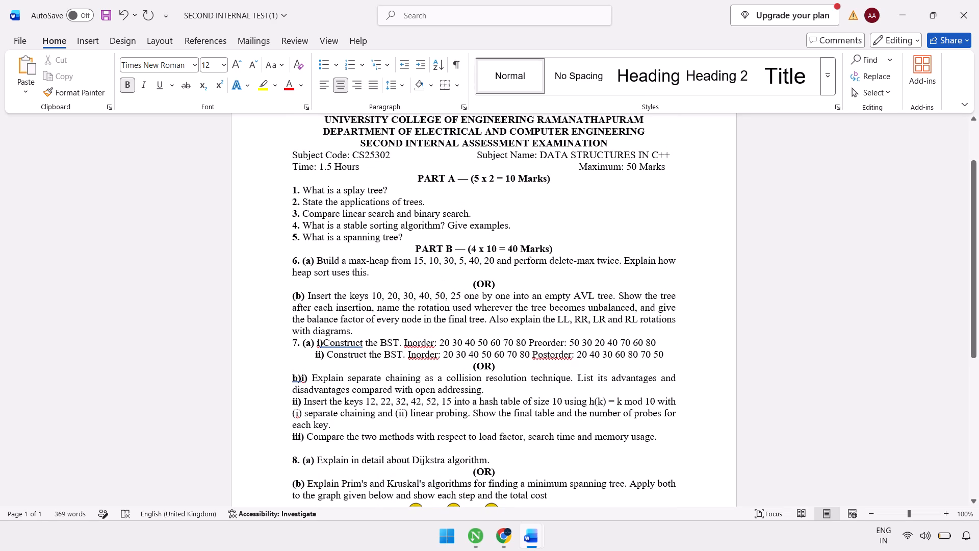
Open the Save As options for the reformatted second internal test paper.
click(15, 37)
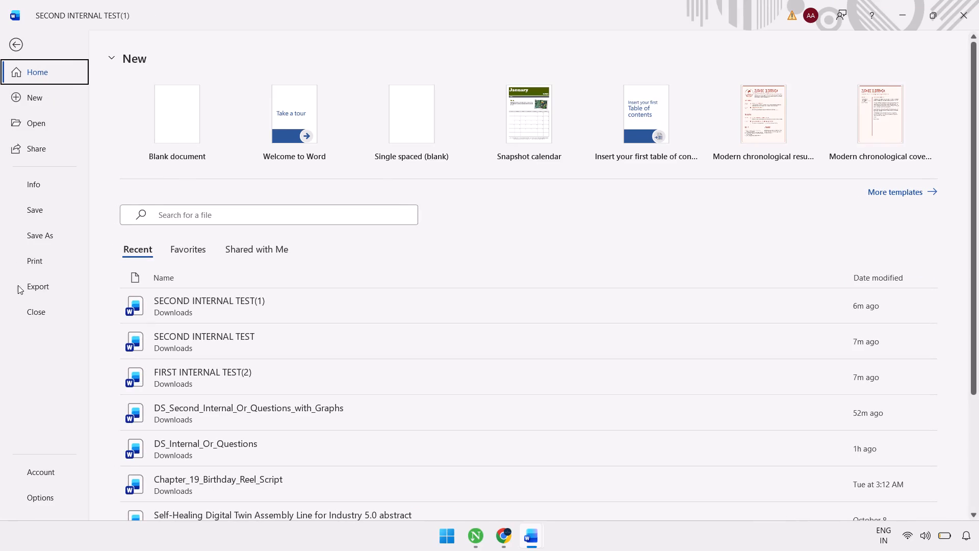
click(45, 236)
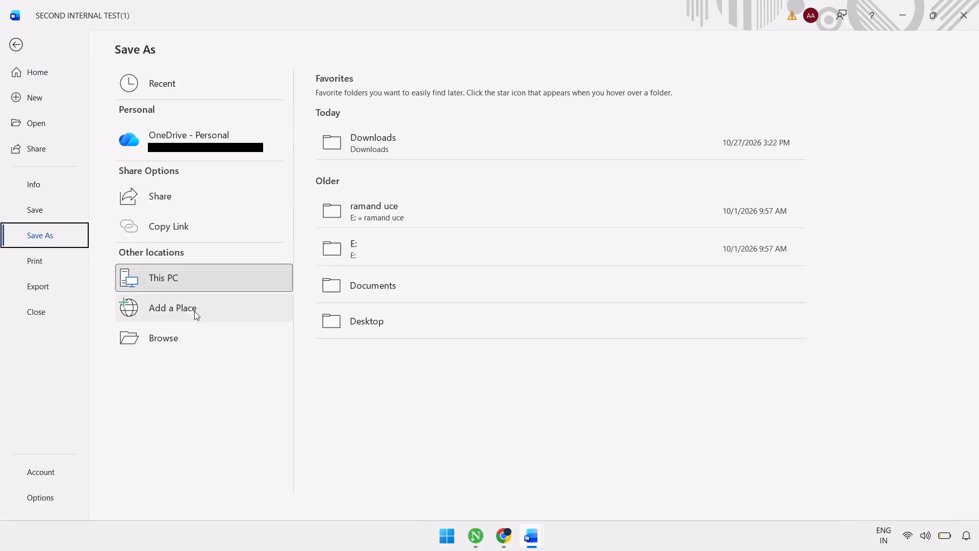
Save the paper as a Word document named SECOND INTERNAL TEST on New Volume (E:).
drag(169, 355, 166, 340)
click(166, 340)
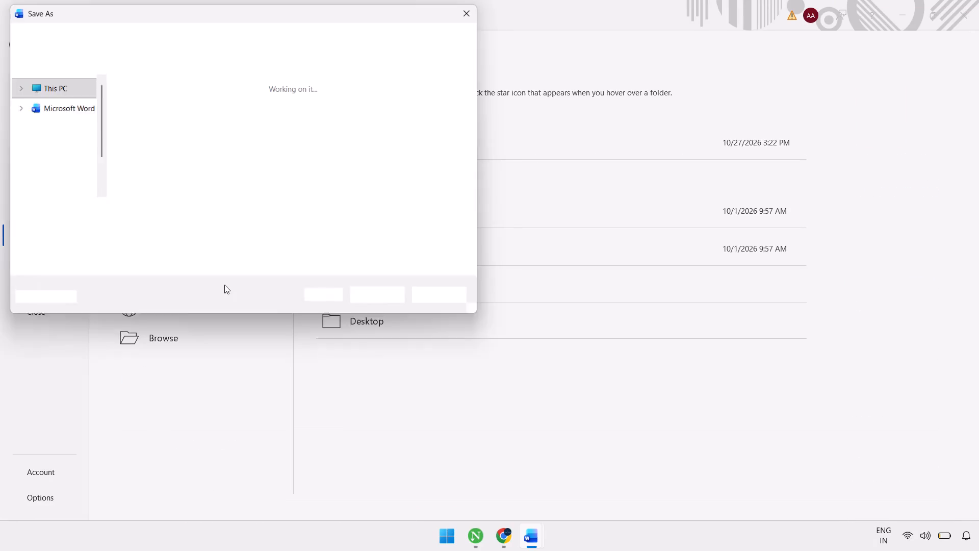
click(208, 208)
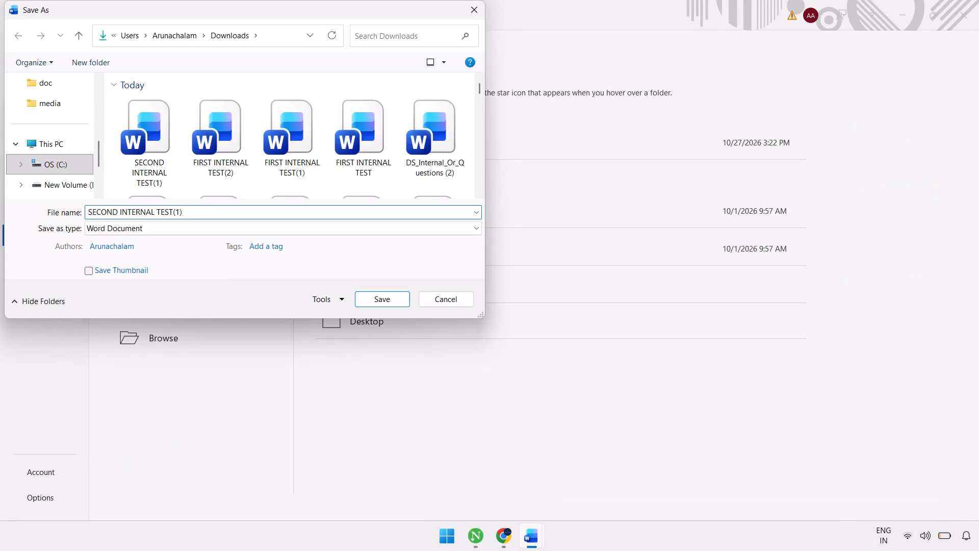
key(BackSpace)
key(BackSpace)
key(BackSpace)
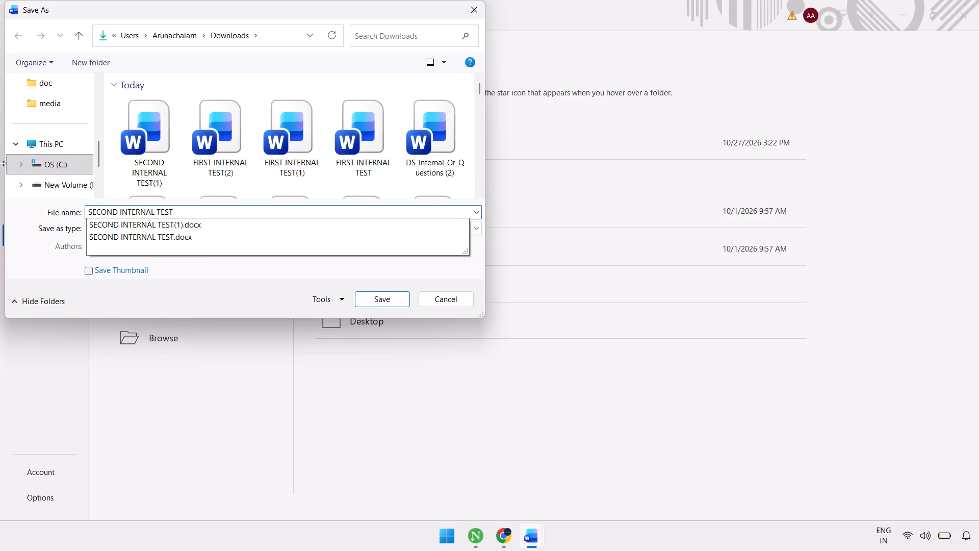
scroll(34, 160, down, 2)
click(67, 117)
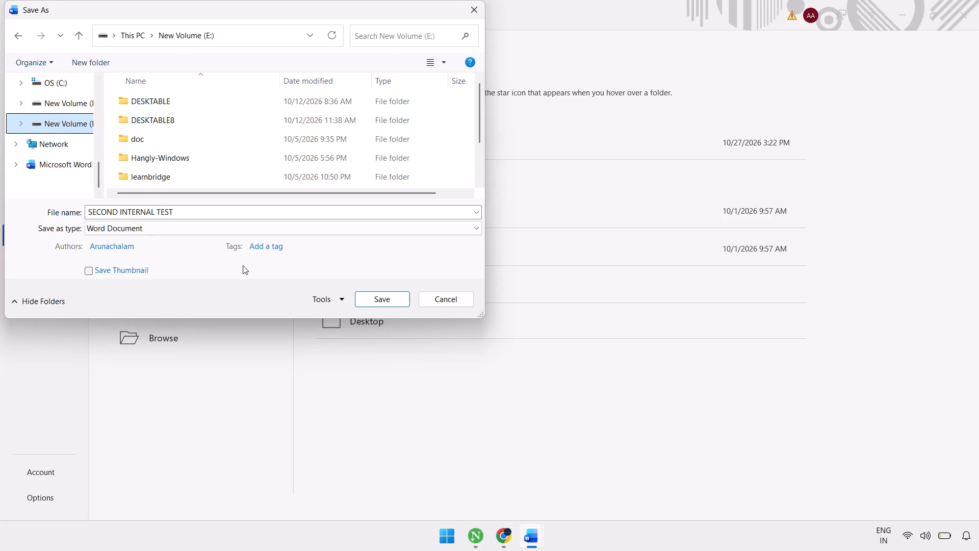
click(375, 301)
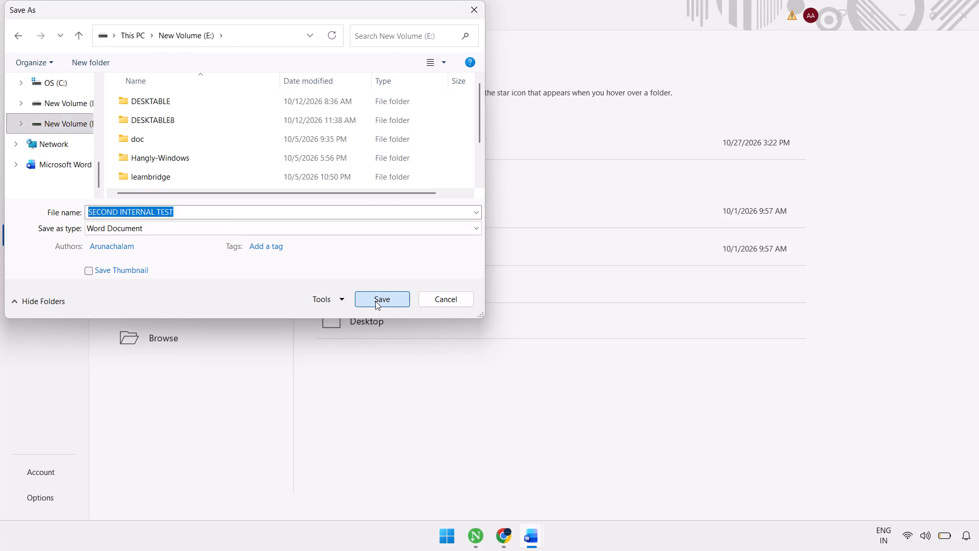
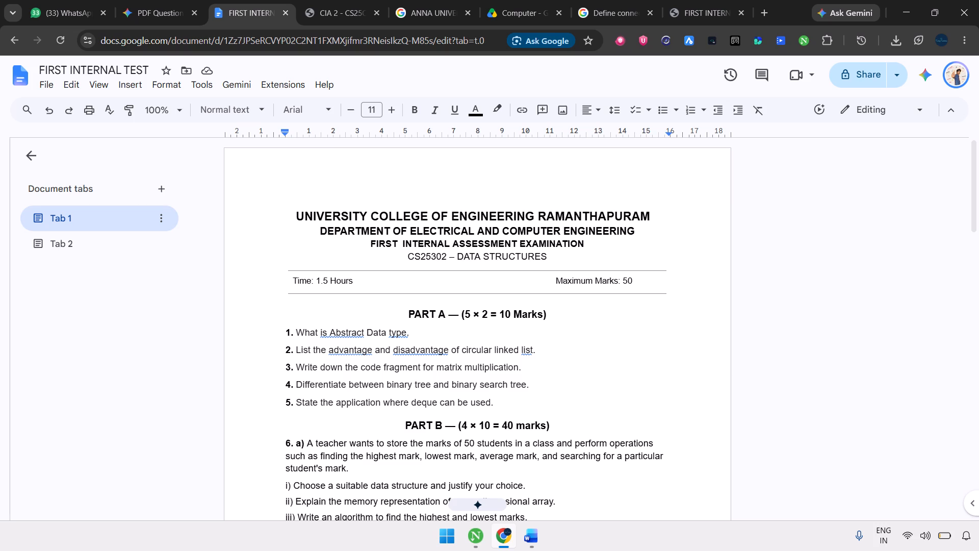
Switch from the browser to Word and bring up its open internal test documents.
click(528, 550)
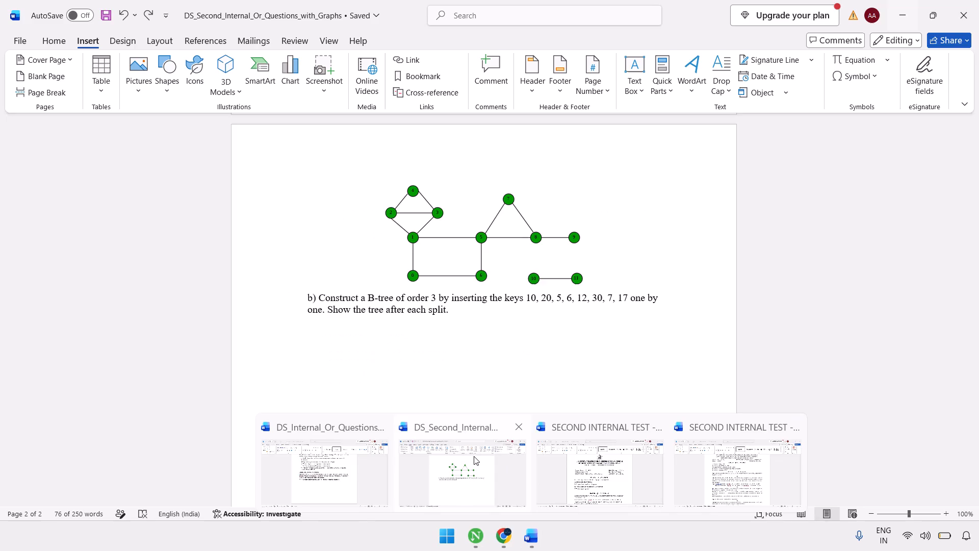
Open the newly downloaded FIRST INTERNAL TEST(3) document.
click(466, 459)
click(13, 38)
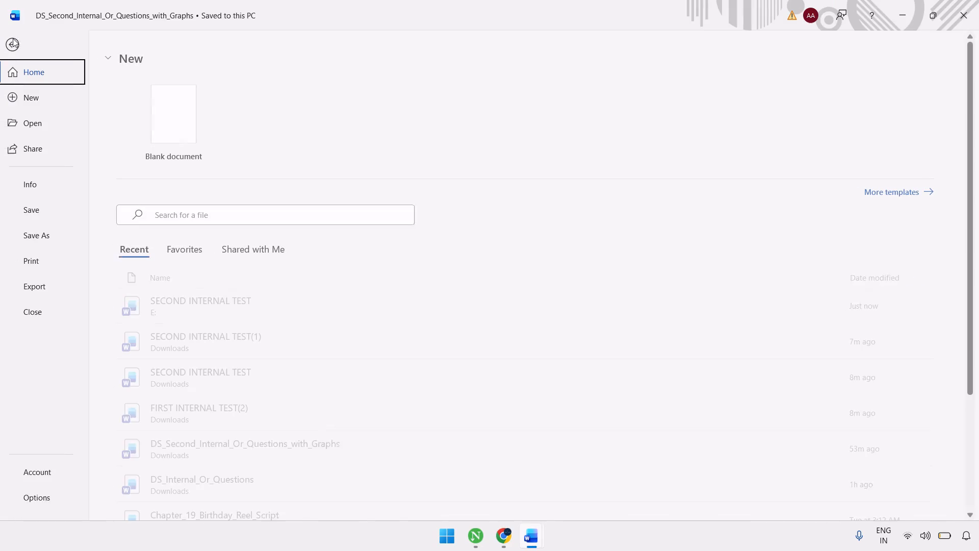
click(38, 120)
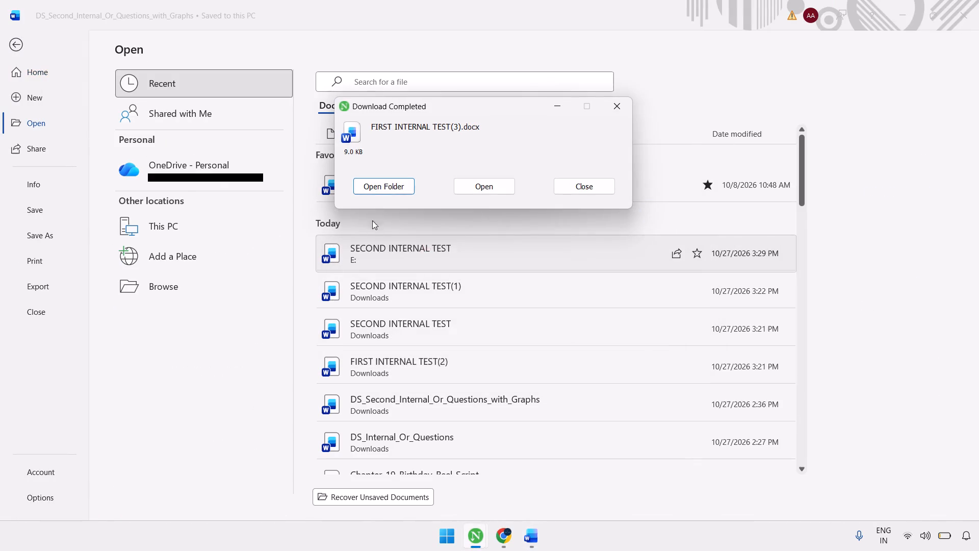
click(499, 185)
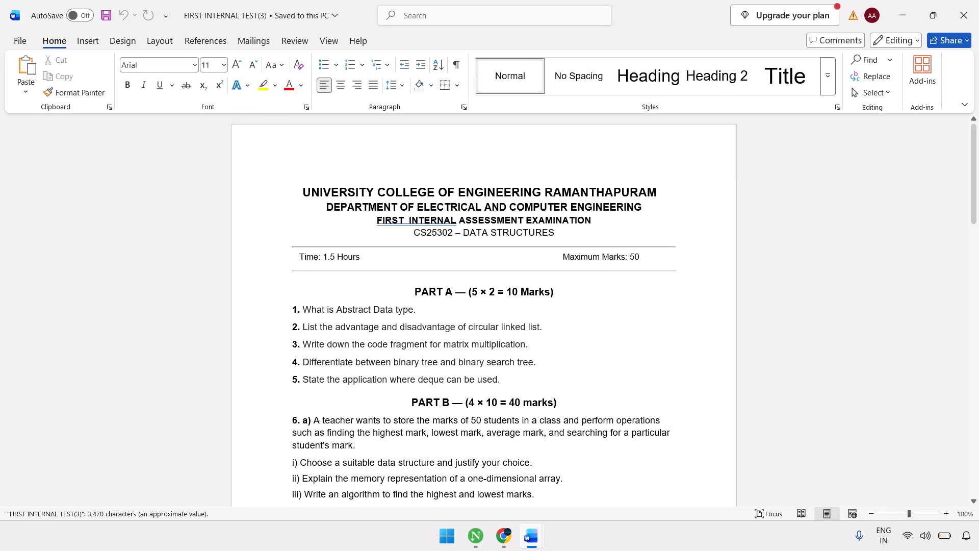
Remove the two horizontal rules and the blank lines around the Time and Maximum Marks line.
scroll(628, 210, down, 1)
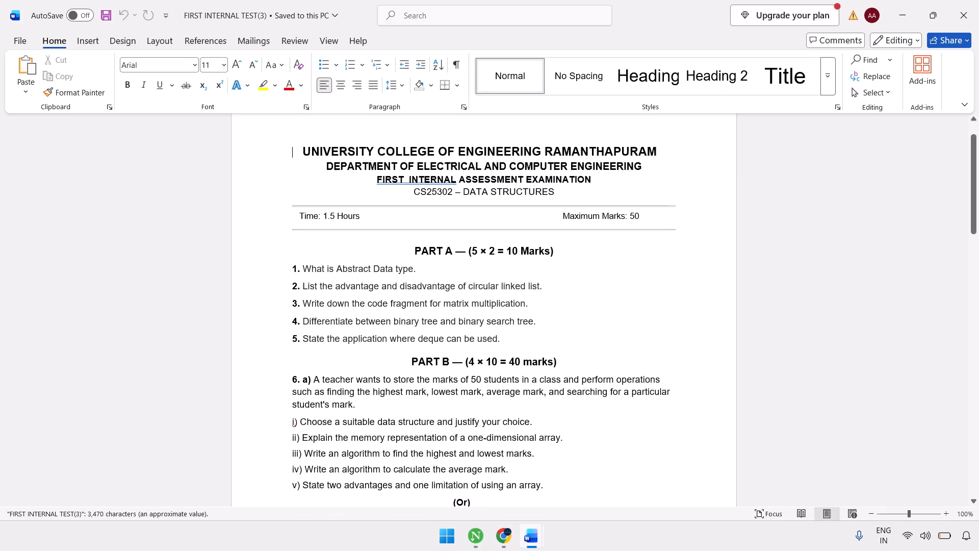
click(685, 204)
key(BackSpace)
key(BackSpace)
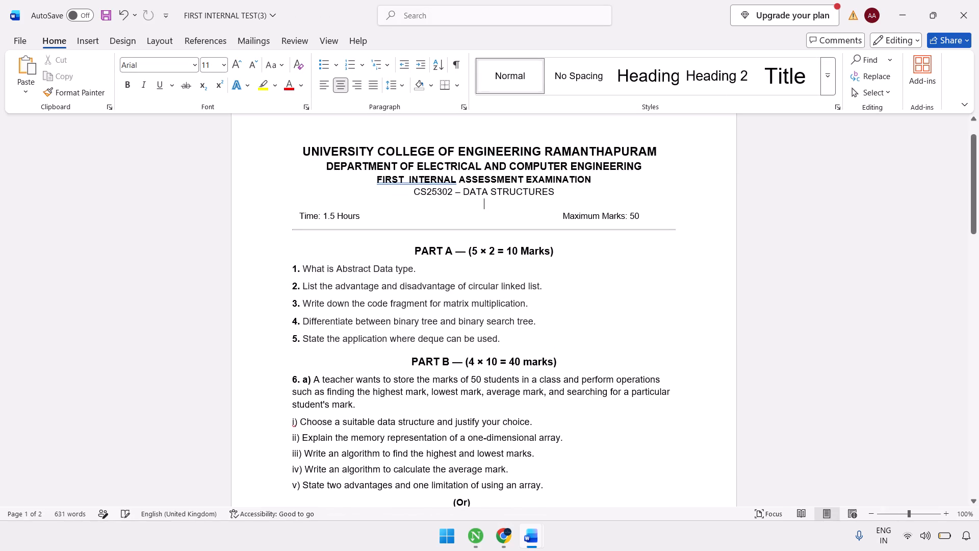
click(688, 230)
key(BackSpace)
key(BackSpace)
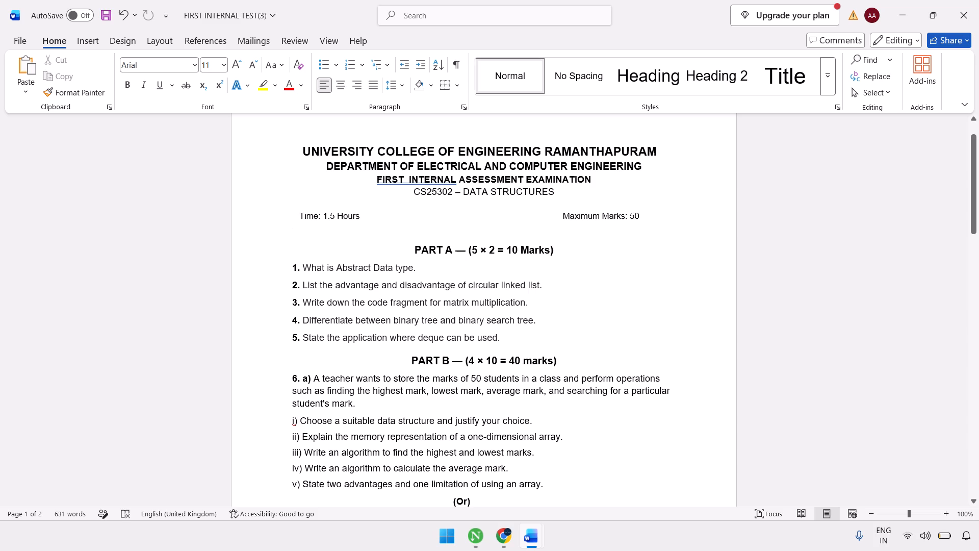
click(305, 203)
key(BackSpace)
key(BackSpace)
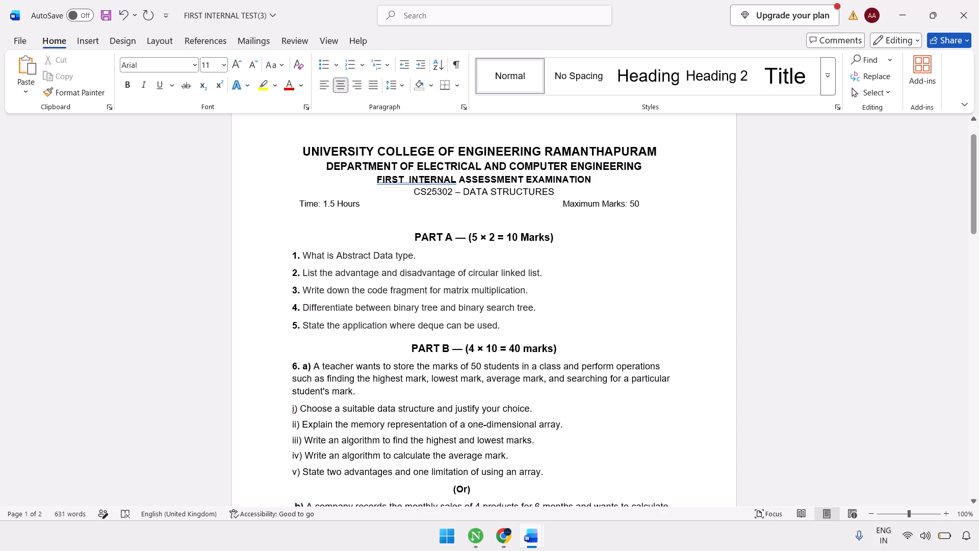
click(402, 219)
key(BackSpace)
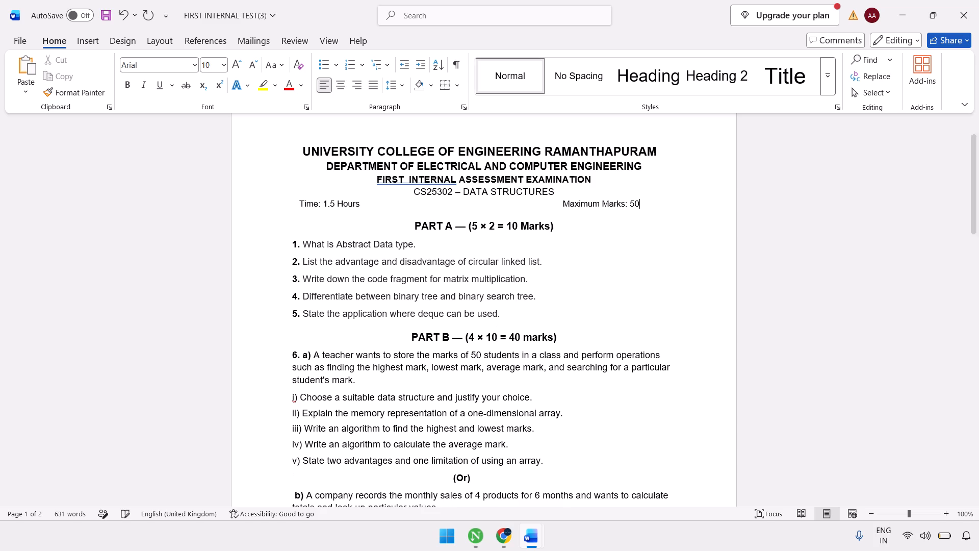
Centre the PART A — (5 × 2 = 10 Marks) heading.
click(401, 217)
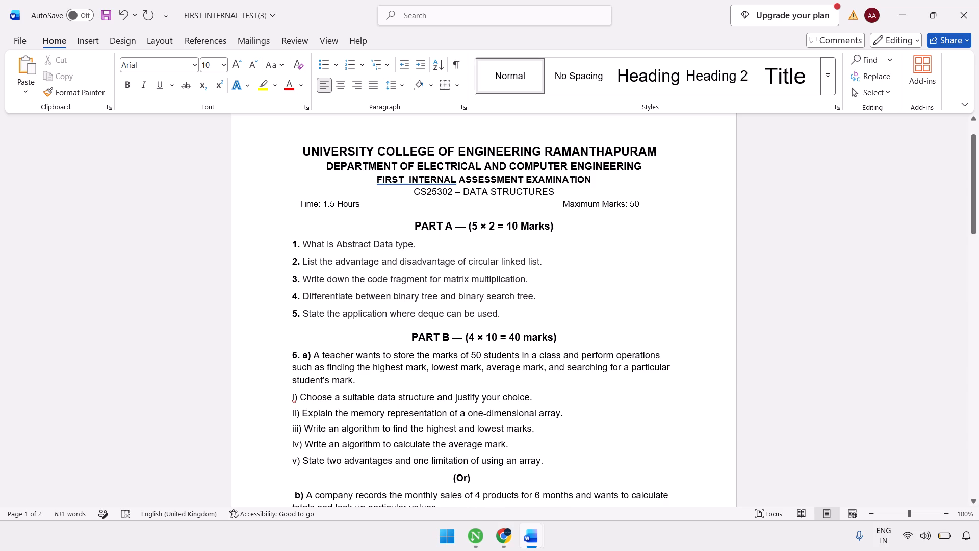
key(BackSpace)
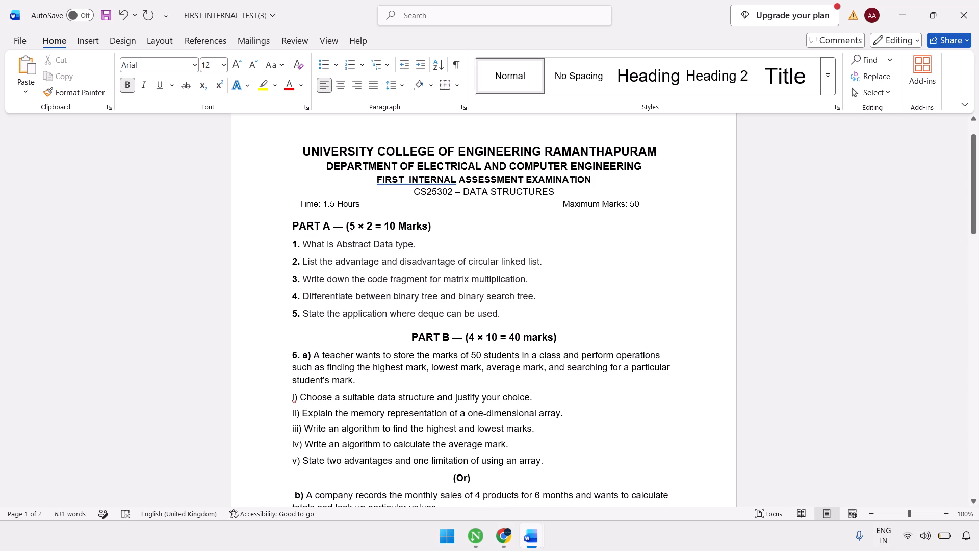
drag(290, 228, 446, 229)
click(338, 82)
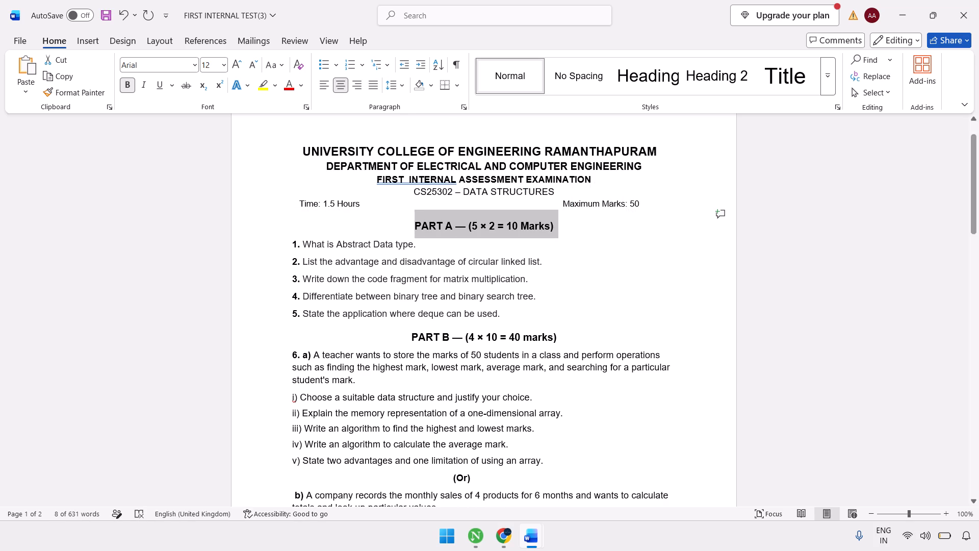
Set the paragraph alignment of the whole first internal test paper to Justified.
key(ctrl+a)
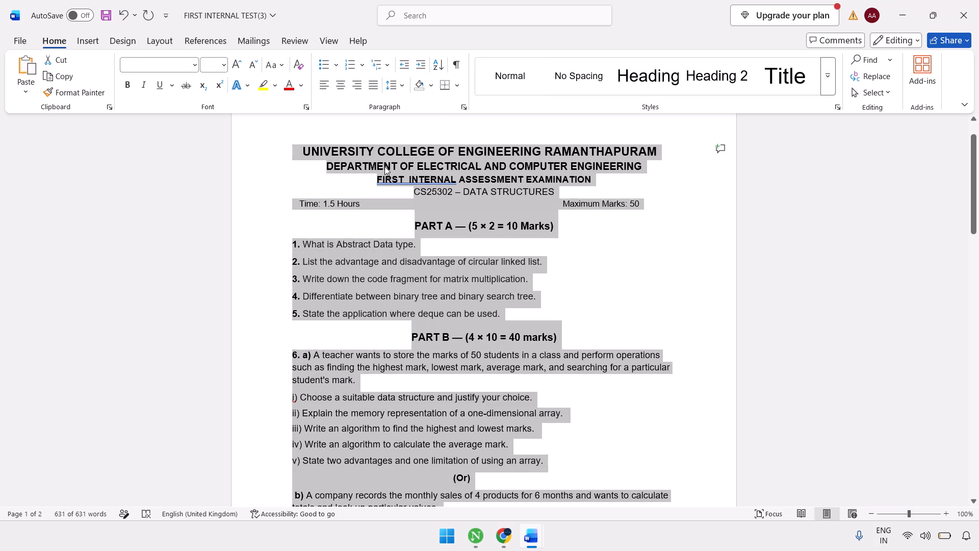
click(400, 84)
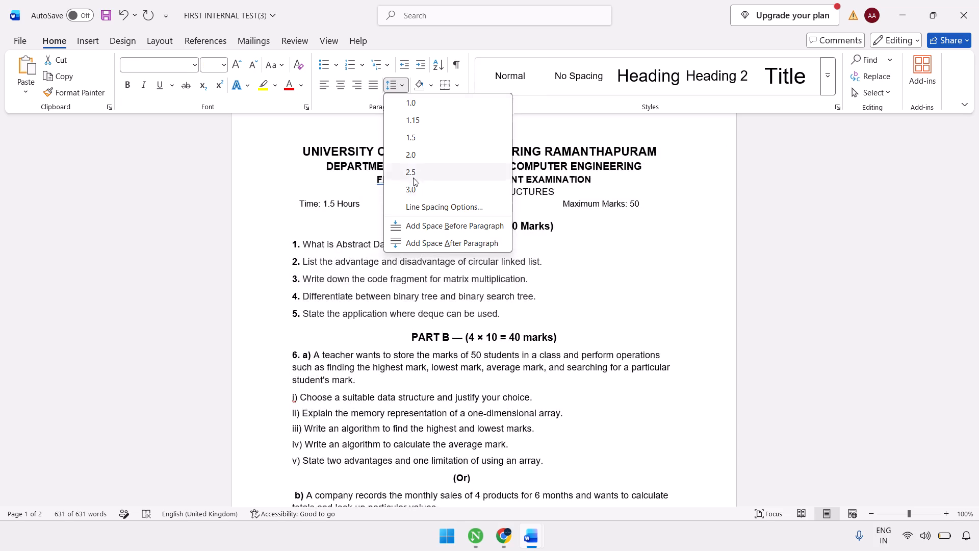
click(422, 208)
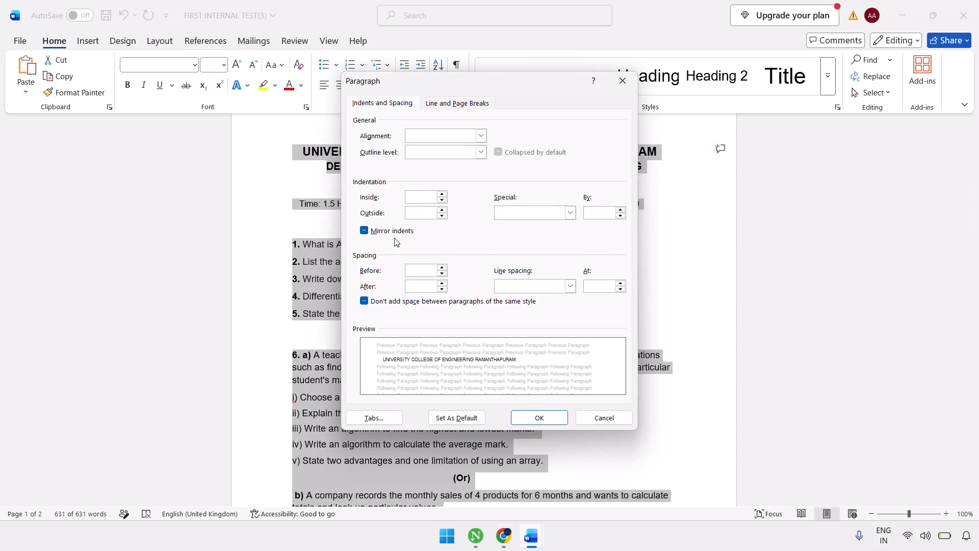
click(372, 236)
drag(487, 140, 483, 137)
click(483, 137)
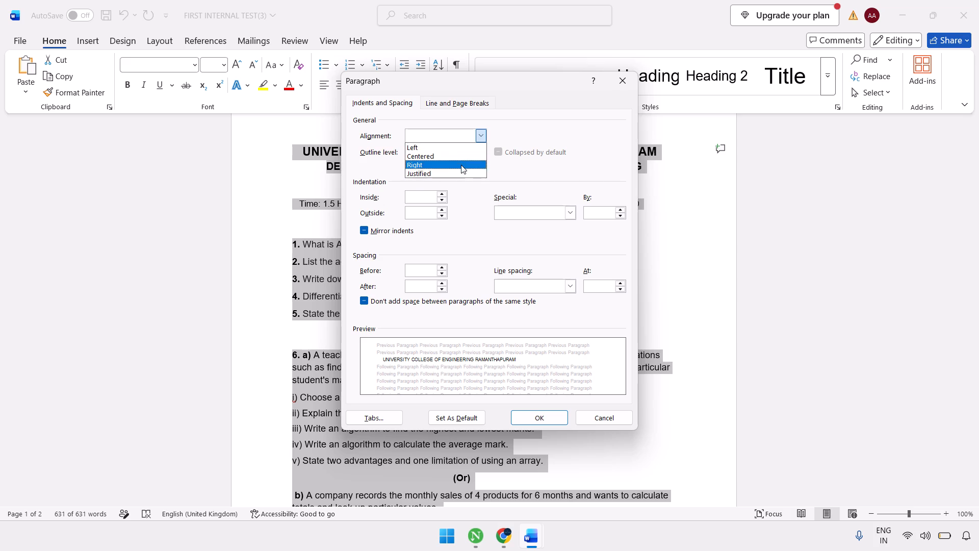
click(460, 172)
scroll(488, 268, down, 1)
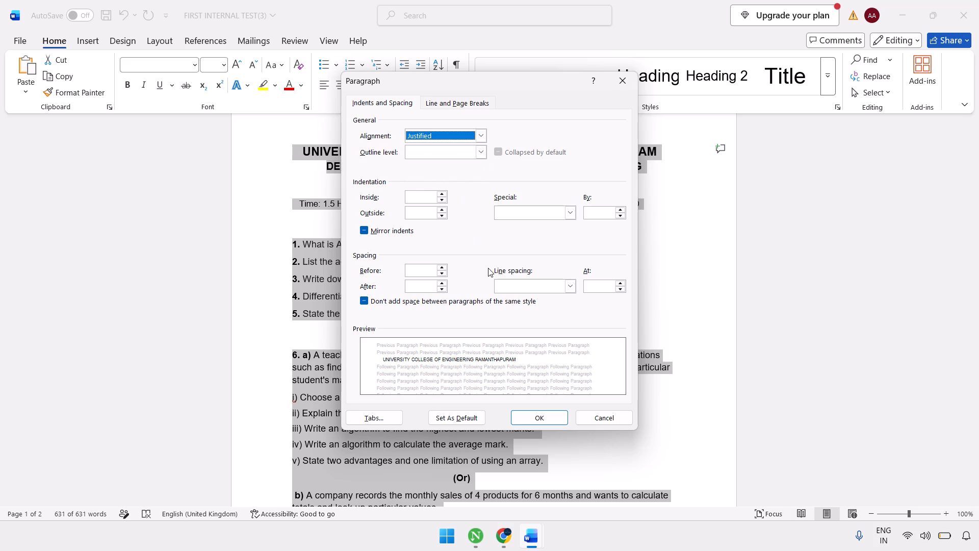
click(533, 417)
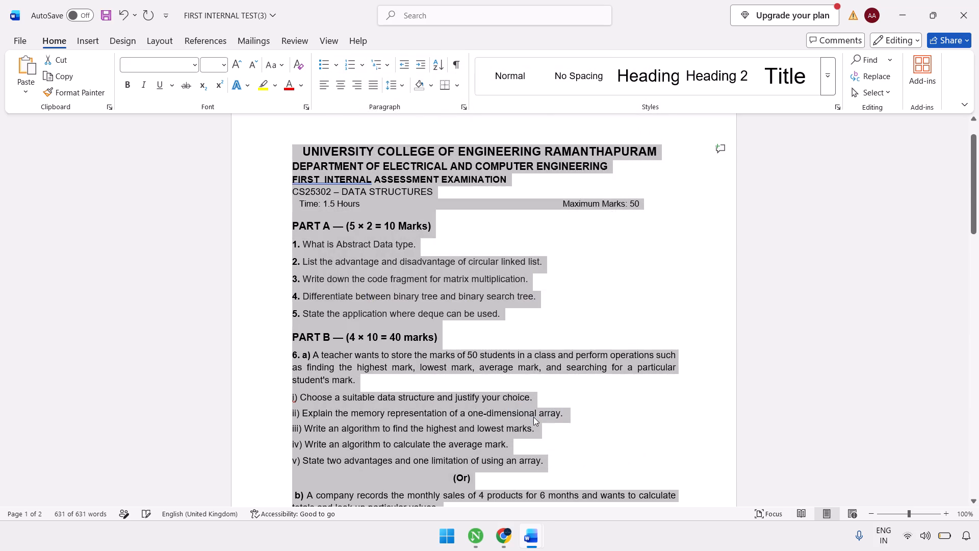
Set the whole paper's font to Times New Roman, size 12.
scroll(533, 417, down, 6)
scroll(533, 417, up, 2)
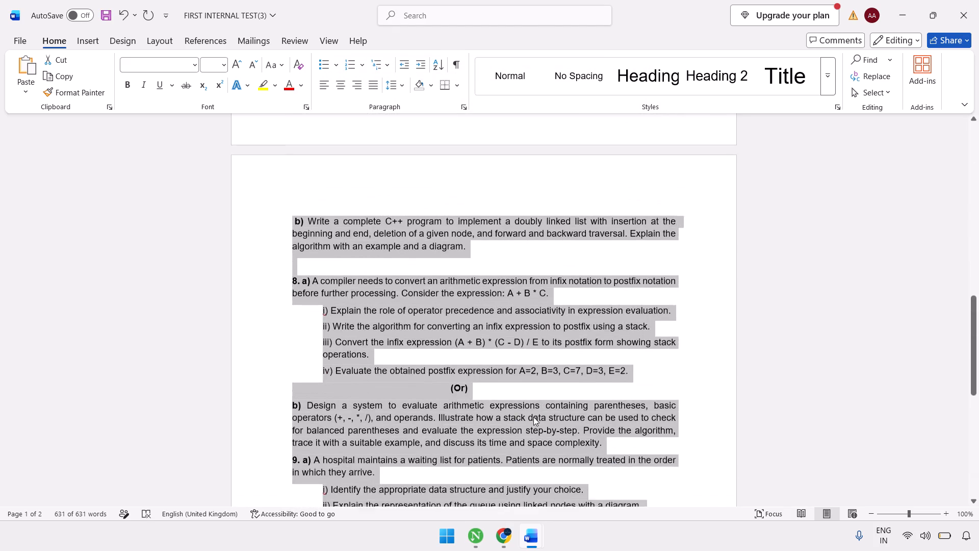
scroll(533, 417, up, 4)
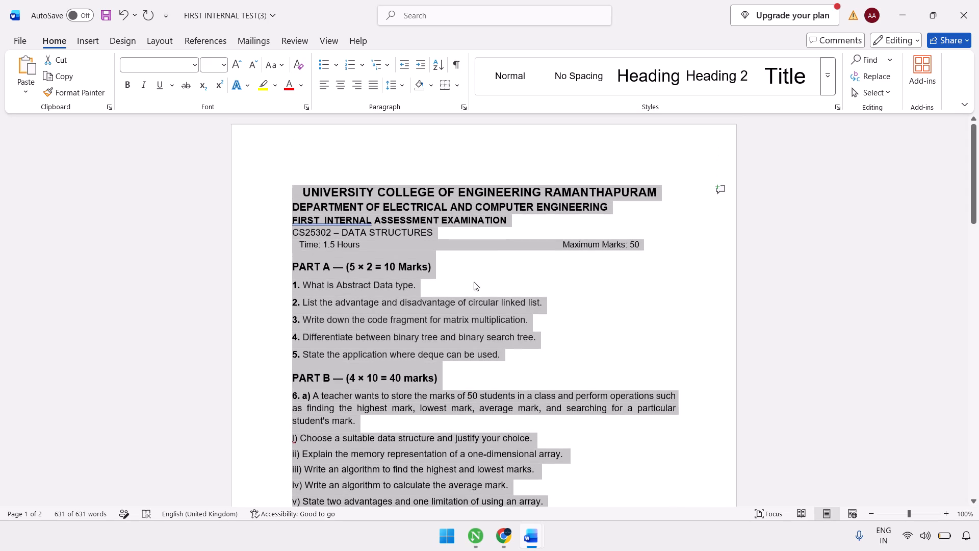
click(195, 63)
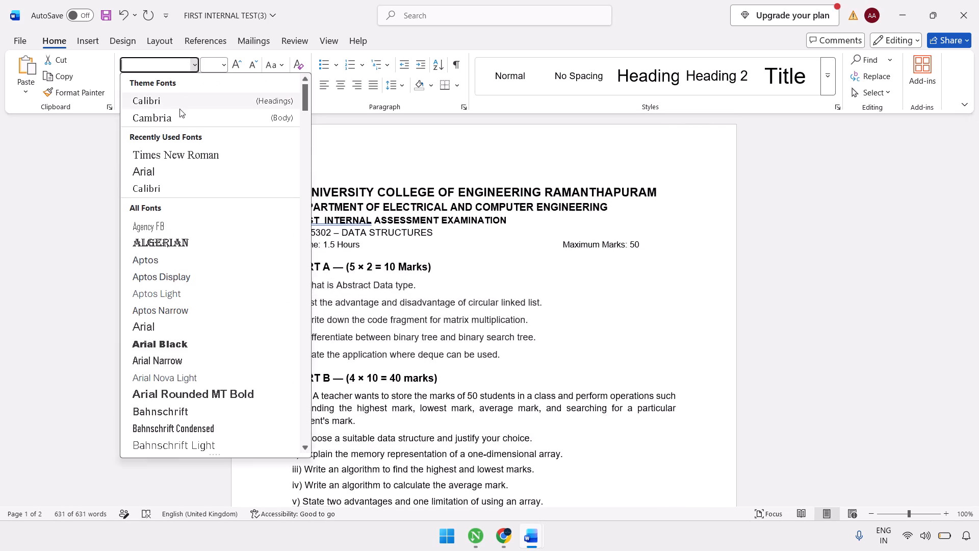
click(175, 155)
click(223, 65)
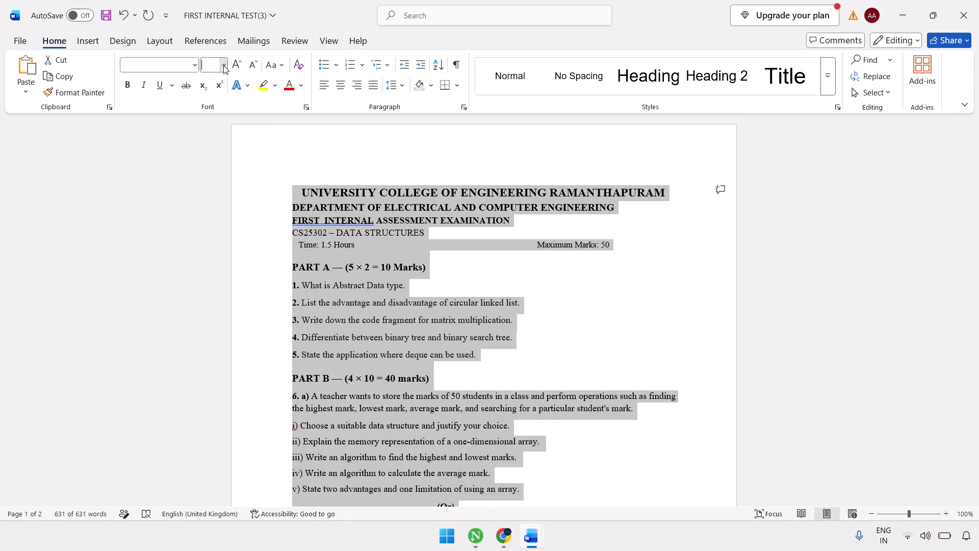
click(217, 139)
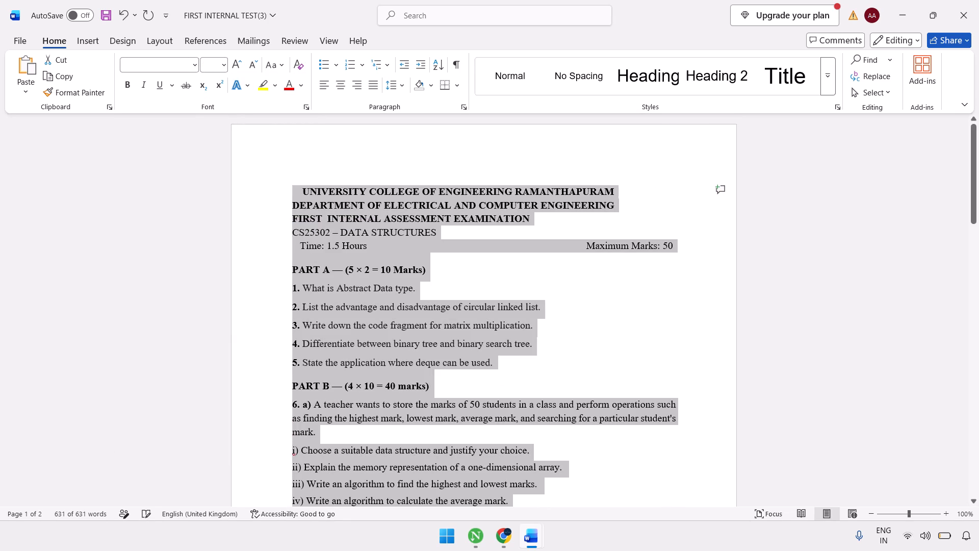
Set the line spacing of the whole paper to 1.0.
click(403, 88)
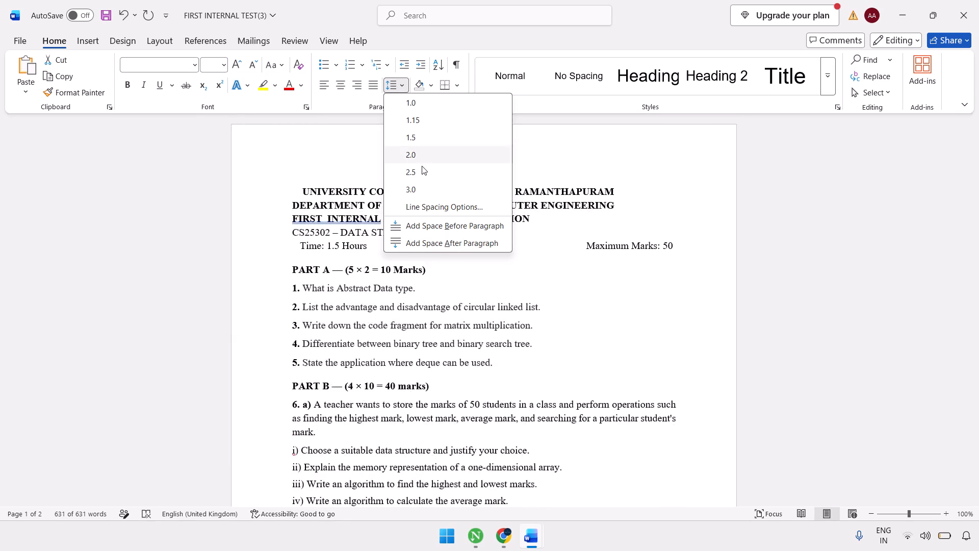
click(420, 102)
Remove the gap between the Time and Maximum Marks line and the PART A heading, keeping the heading on its own line.
scroll(417, 195, down, 6)
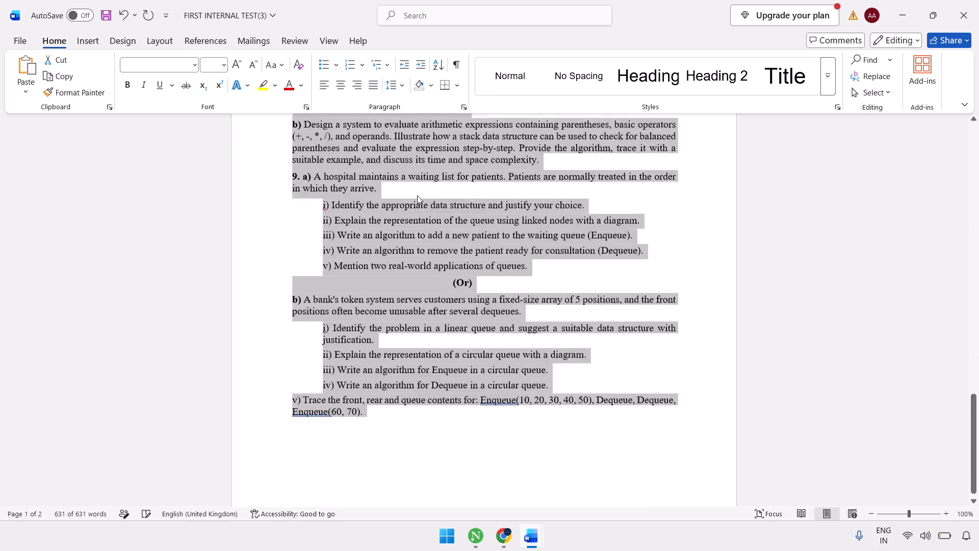
scroll(417, 195, down, 3)
scroll(417, 195, up, 5)
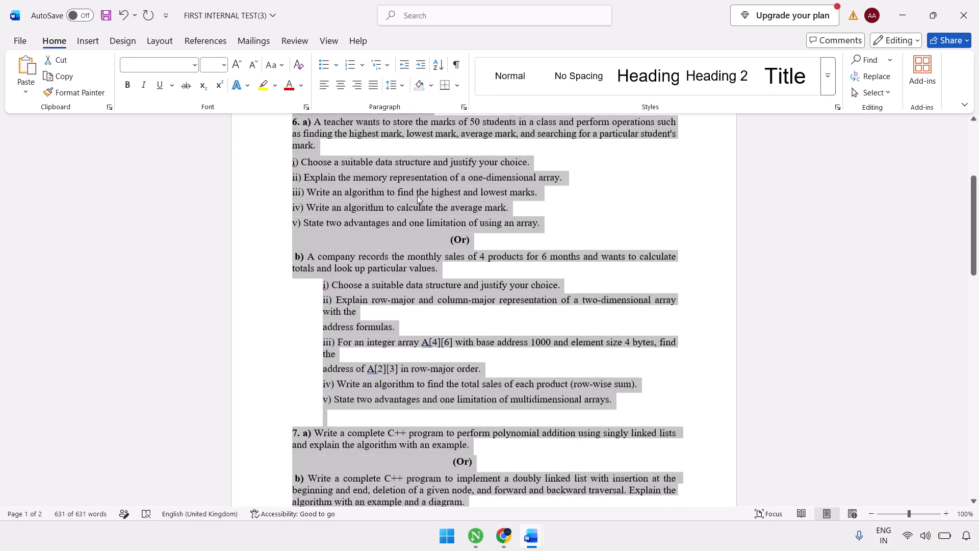
scroll(417, 195, up, 6)
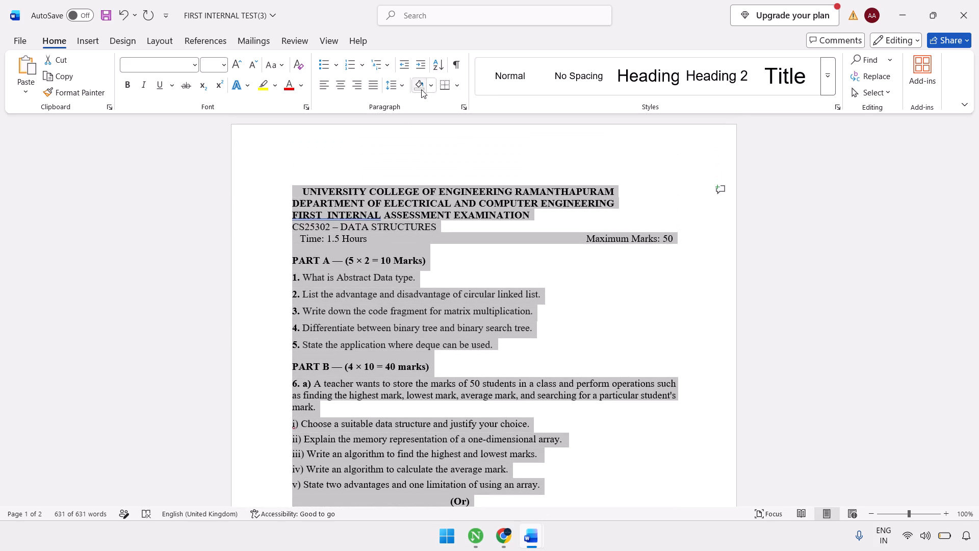
click(317, 239)
click(308, 250)
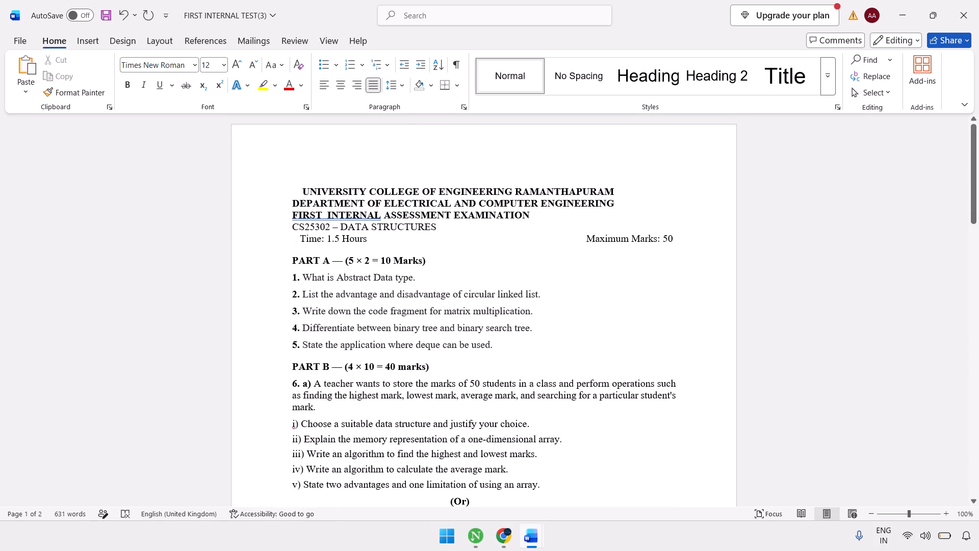
click(293, 253)
key(BackSpace)
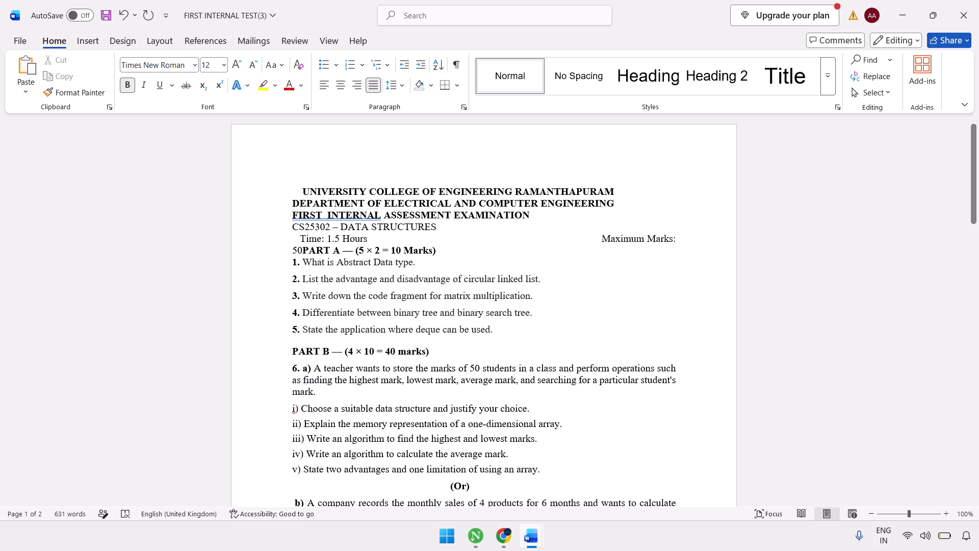
key(Return)
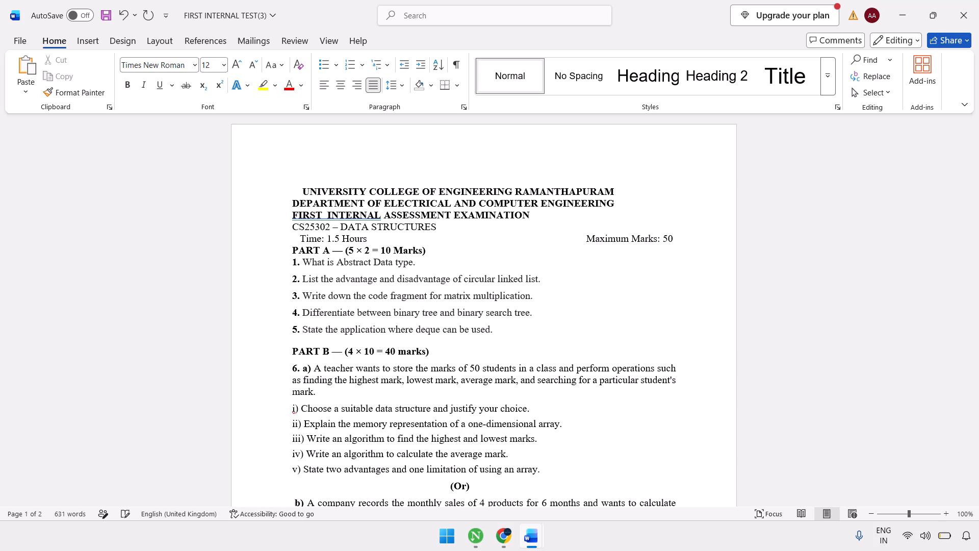
Delete one leading space before "Time: 1.5 Hours" in the Time and Maximum Marks line.
scroll(410, 272, down, 7)
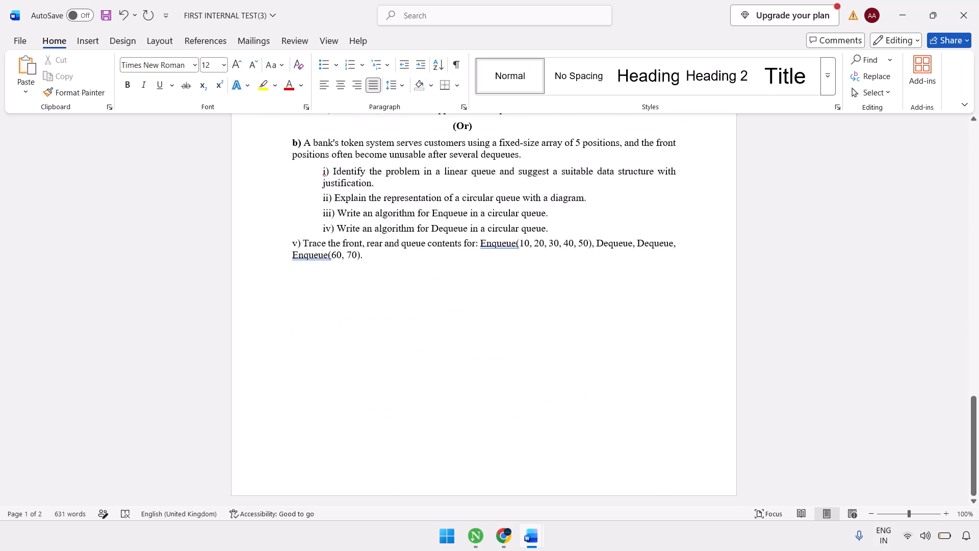
scroll(410, 272, up, 4)
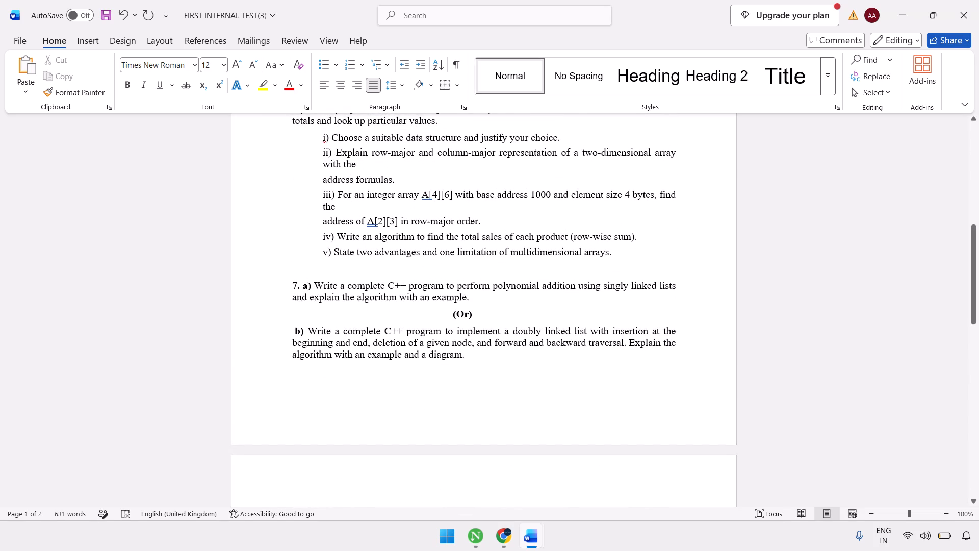
scroll(410, 272, up, 4)
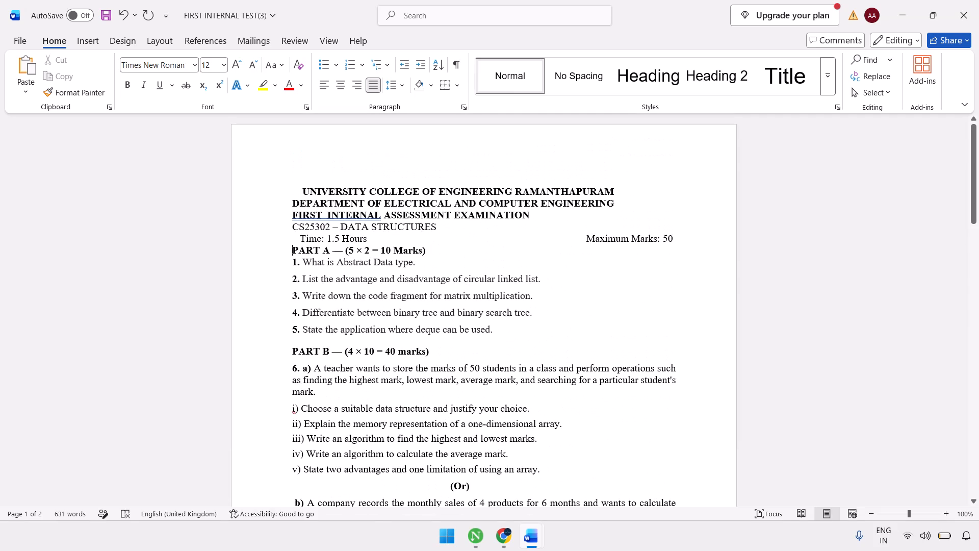
click(297, 236)
click(300, 236)
key(BackSpace)
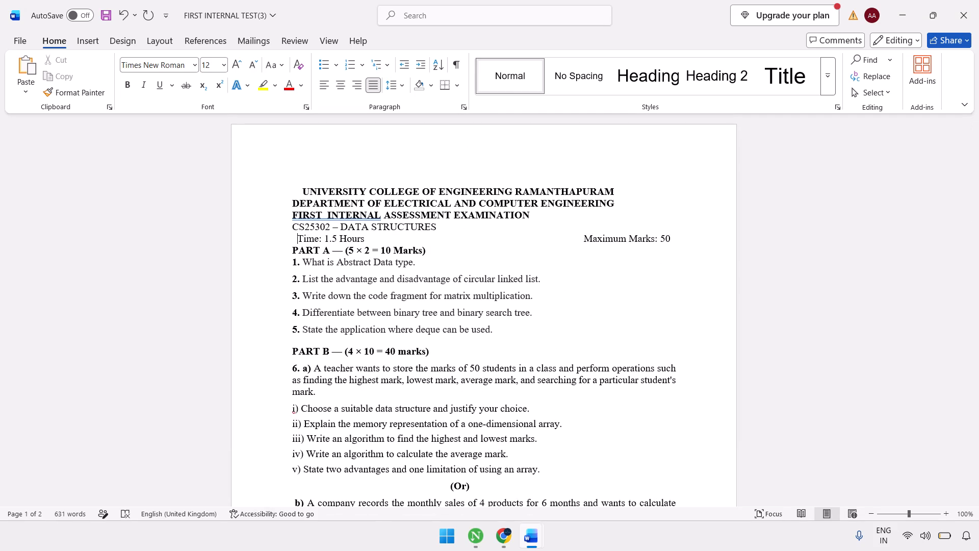
Check the layout of the paper from the college heading down to the last sub-question of 9 b).
drag(294, 185, 509, 204)
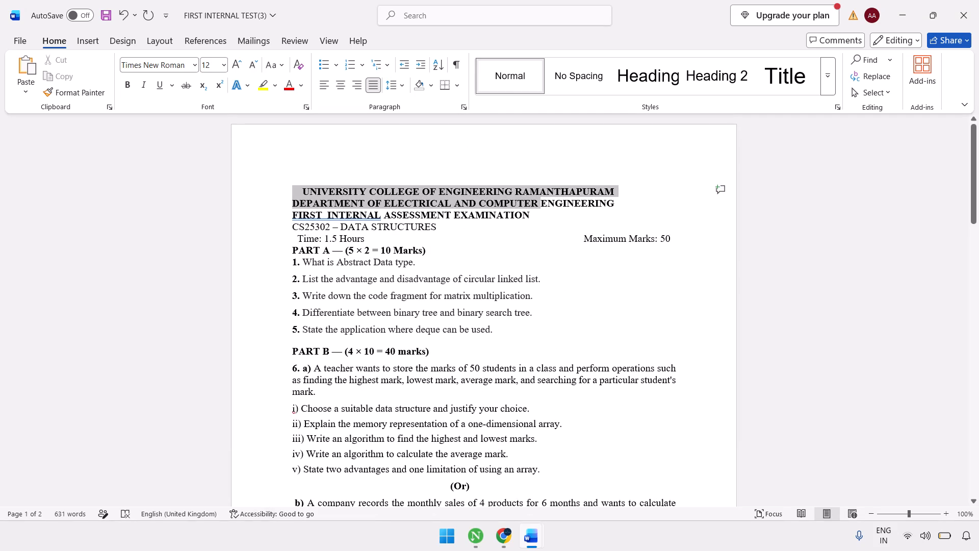
drag(509, 204, 509, 206)
click(525, 216)
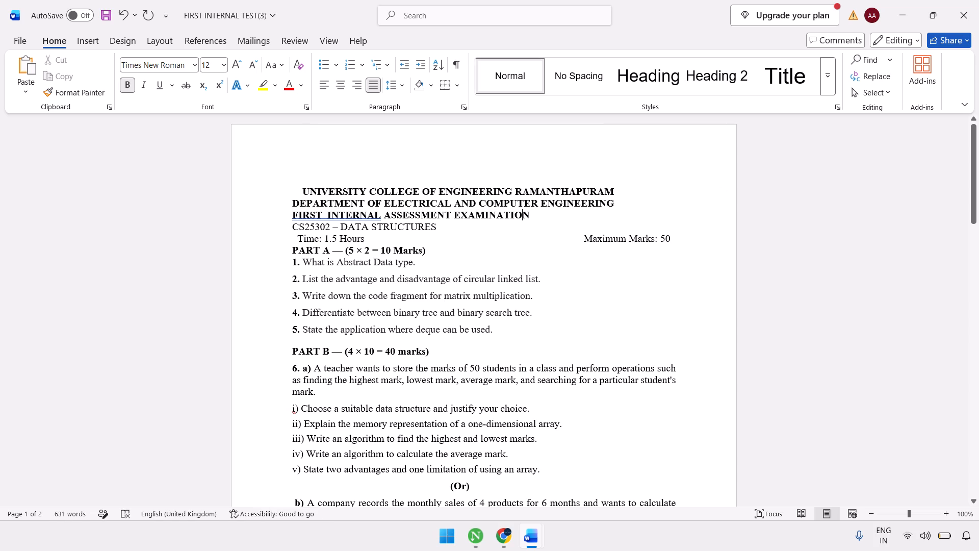
key(Down)
key(Down)
key(Down)
key(Down)
key(Down)
key(Down)
key(Down)
key(Down)
key(Down)
key(Down)
key(Down)
key(Down)
key(Down)
key(Down)
key(Down)
key(Down)
key(Down)
key(Down)
key(Down)
key(Down)
key(Down)
key(Down)
key(Down)
key(Down)
key(Down)
key(Down)
key(Down)
key(Down)
key(Down)
key(Down)
key(Down)
key(Down)
key(Down)
key(Down)
key(Down)
key(Down)
key(Down)
key(Down)
key(Down)
key(Down)
key(Down)
key(Down)
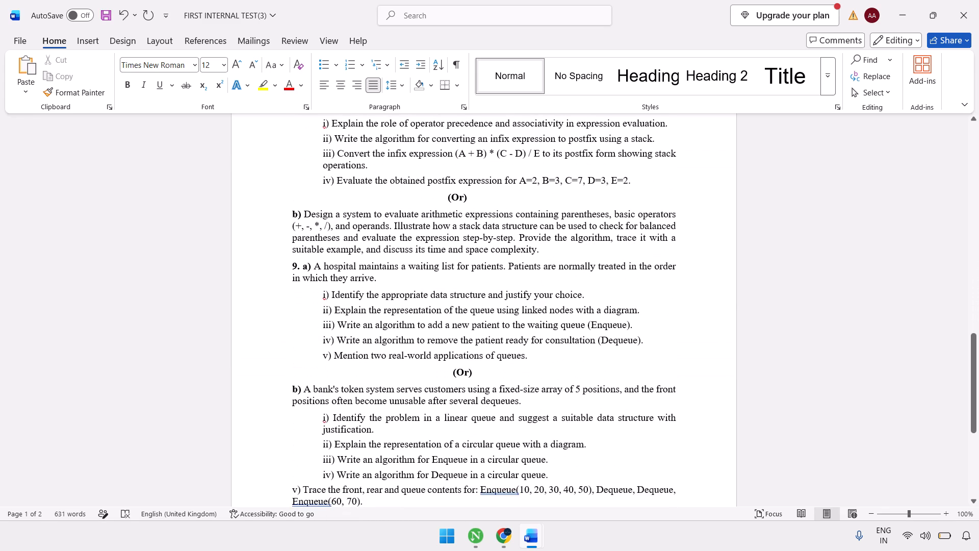
key(Down)
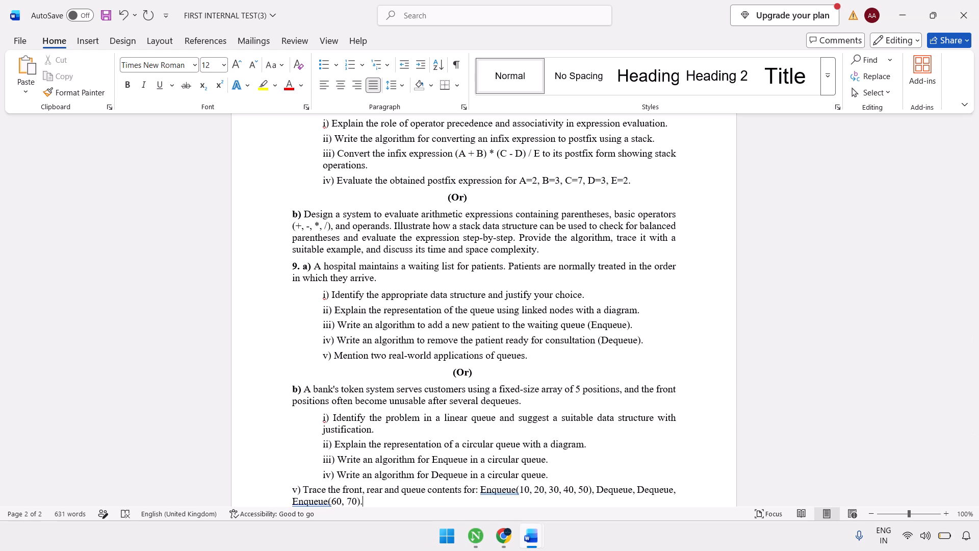
Realign the whole paper from heading to last question, applying centred and left alignment before setting it to Justified.
scroll(609, 275, up, 6)
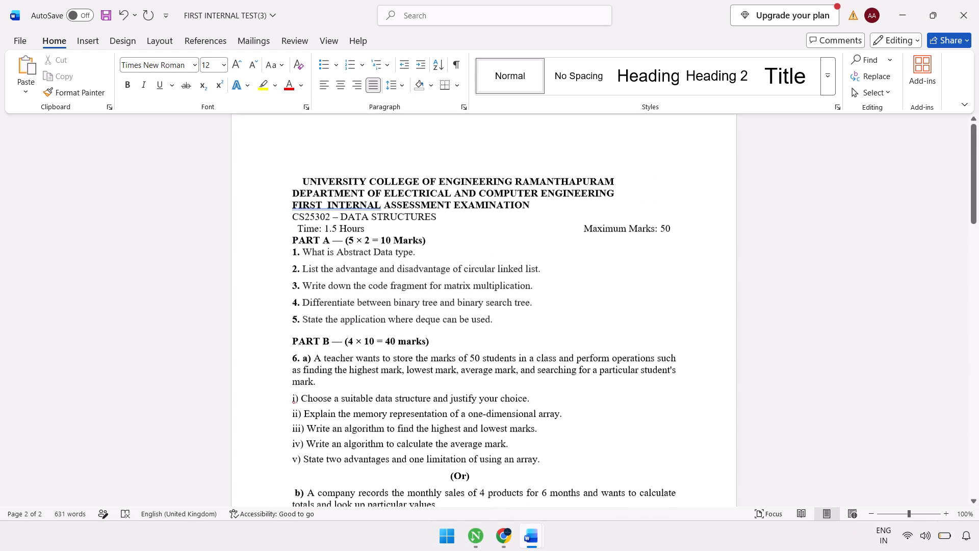
scroll(609, 275, up, 7)
drag(285, 192, 788, 550)
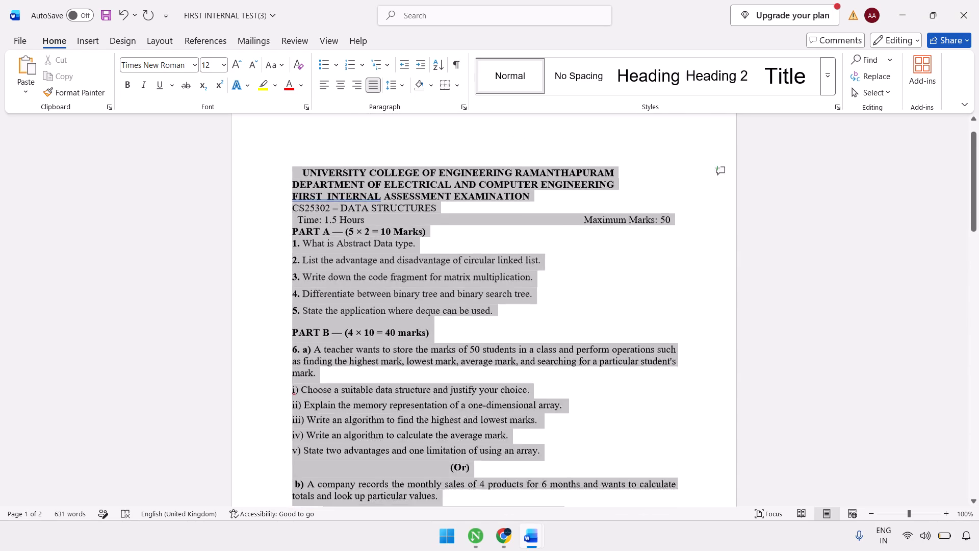
drag(788, 550, 815, 542)
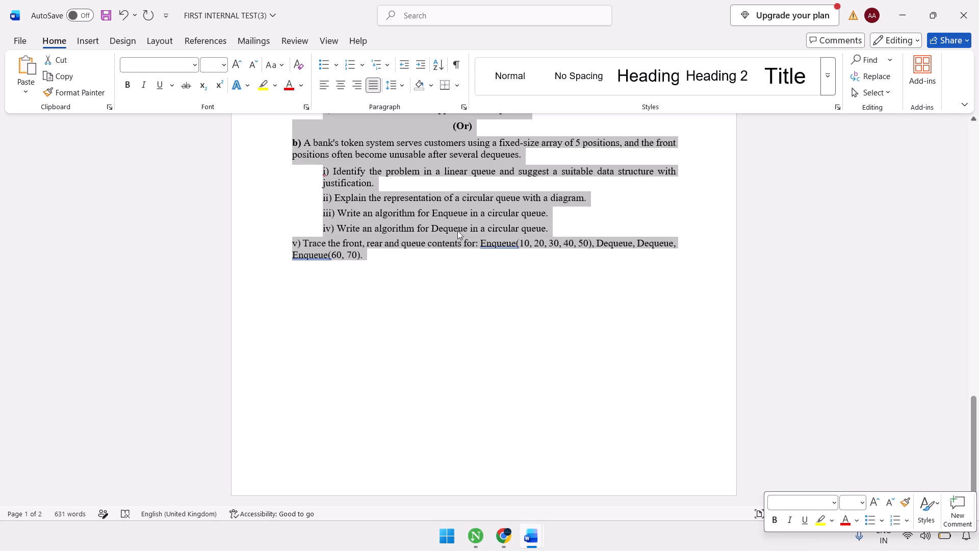
click(334, 88)
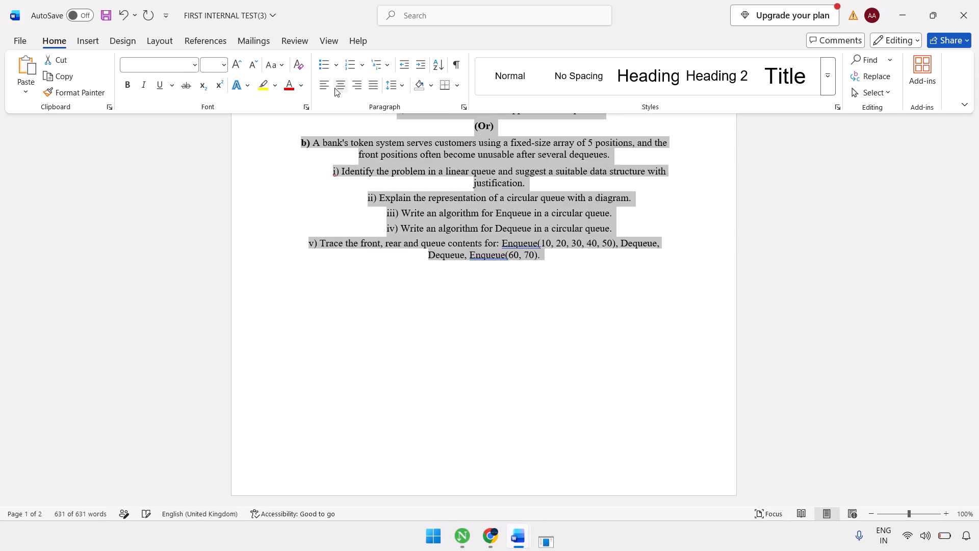
click(527, 292)
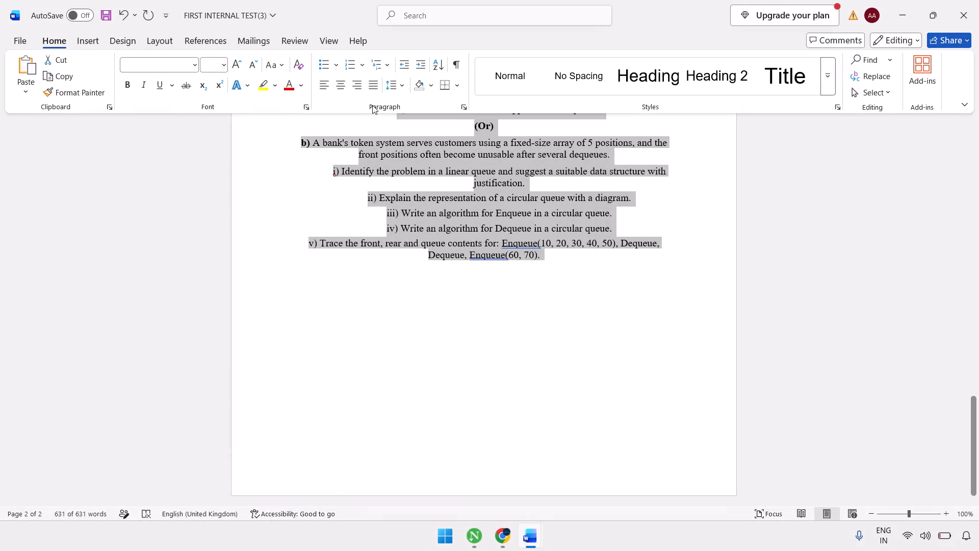
click(324, 85)
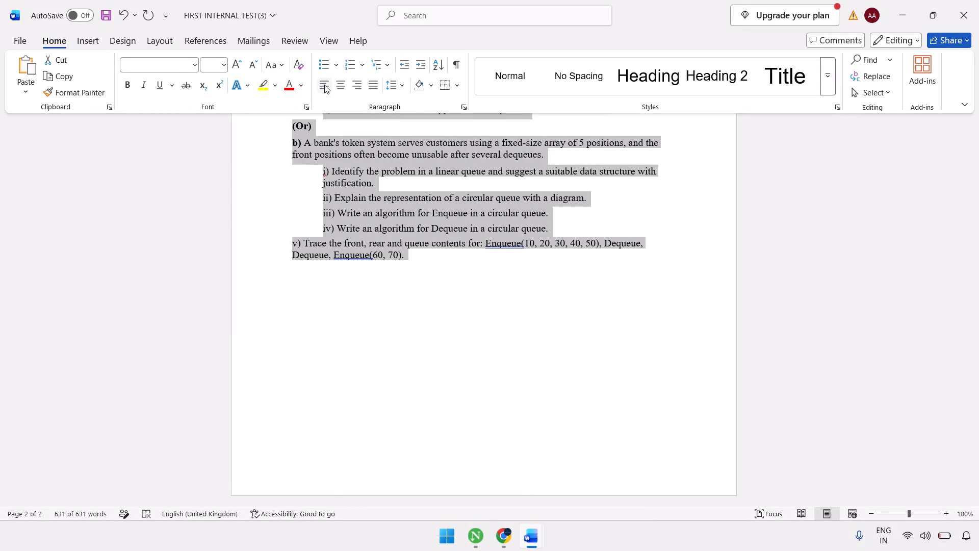
click(372, 85)
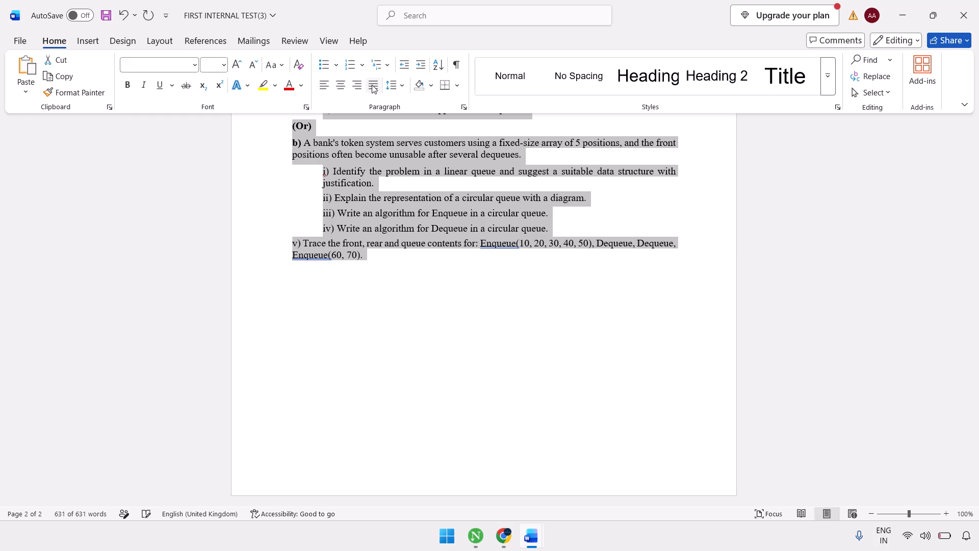
click(372, 85)
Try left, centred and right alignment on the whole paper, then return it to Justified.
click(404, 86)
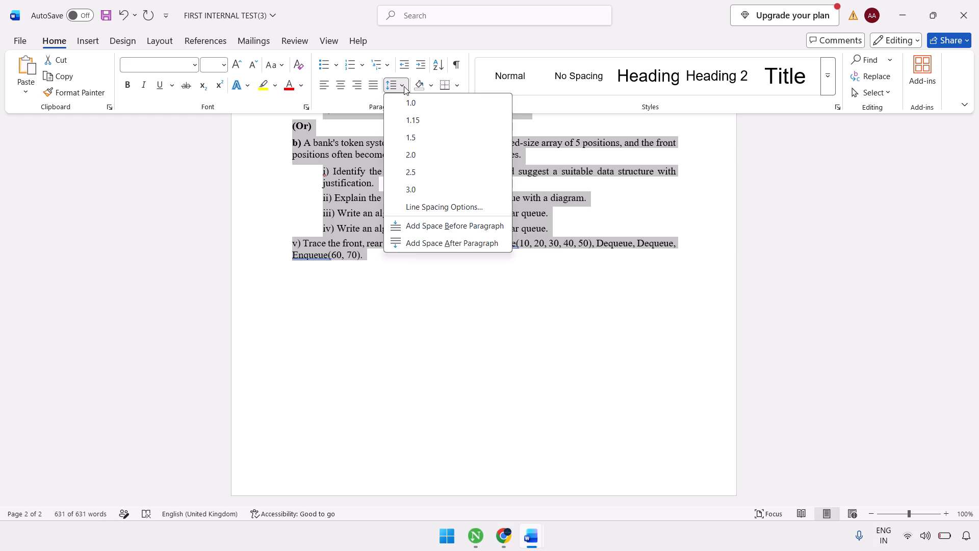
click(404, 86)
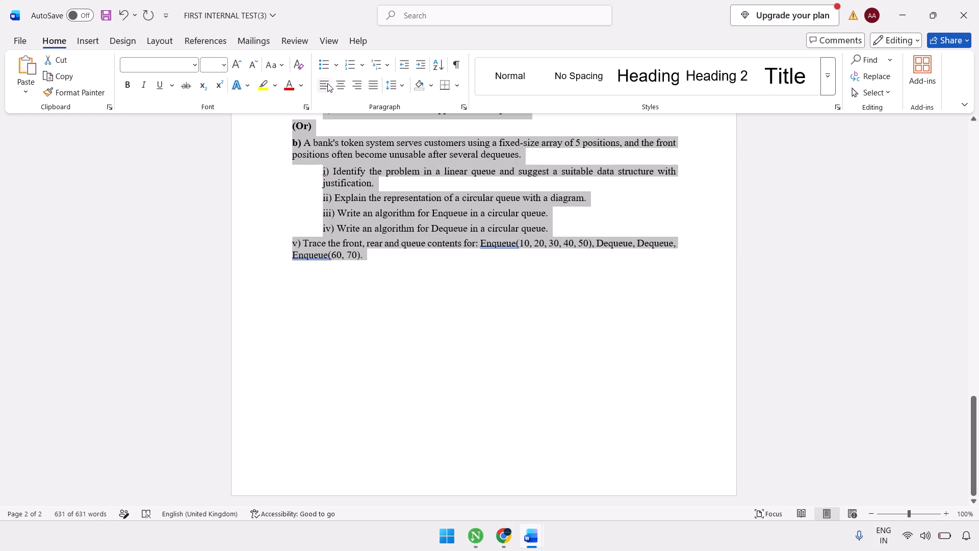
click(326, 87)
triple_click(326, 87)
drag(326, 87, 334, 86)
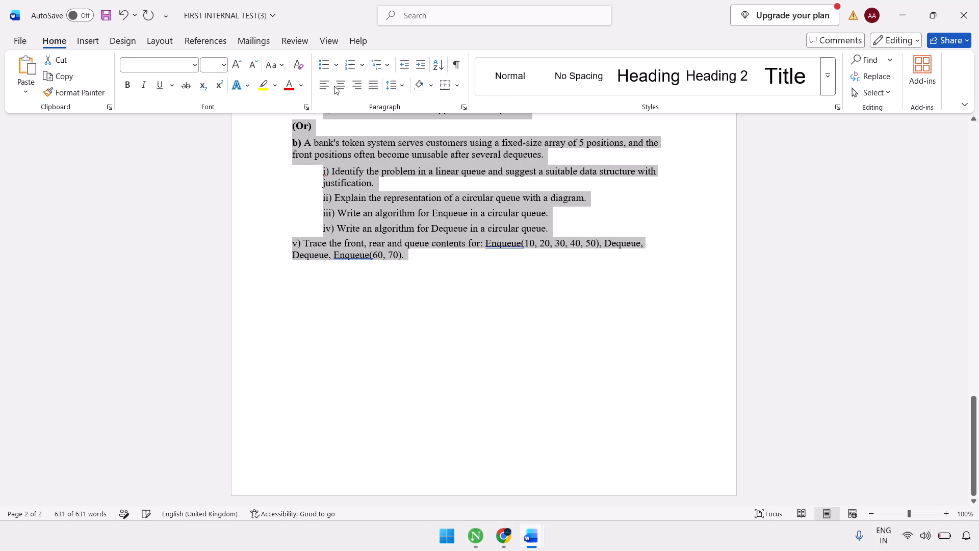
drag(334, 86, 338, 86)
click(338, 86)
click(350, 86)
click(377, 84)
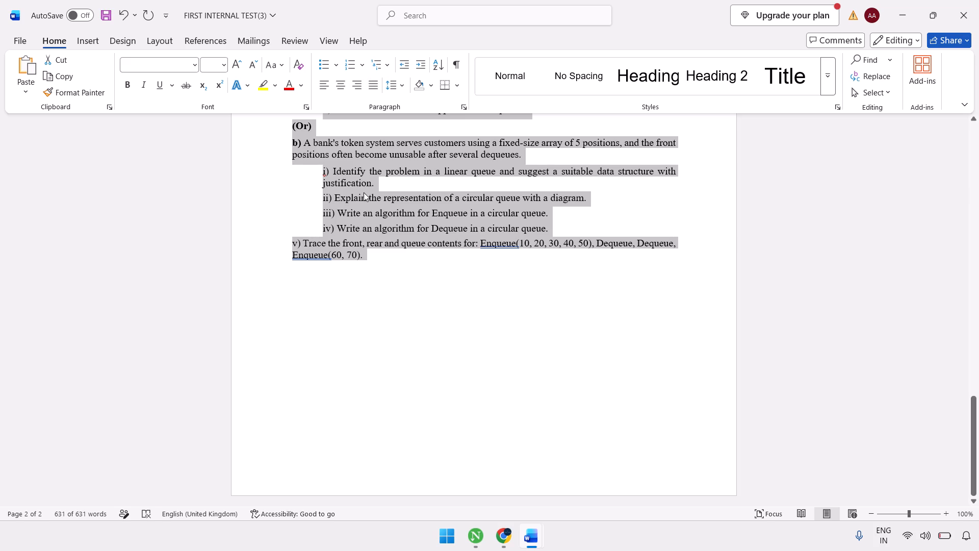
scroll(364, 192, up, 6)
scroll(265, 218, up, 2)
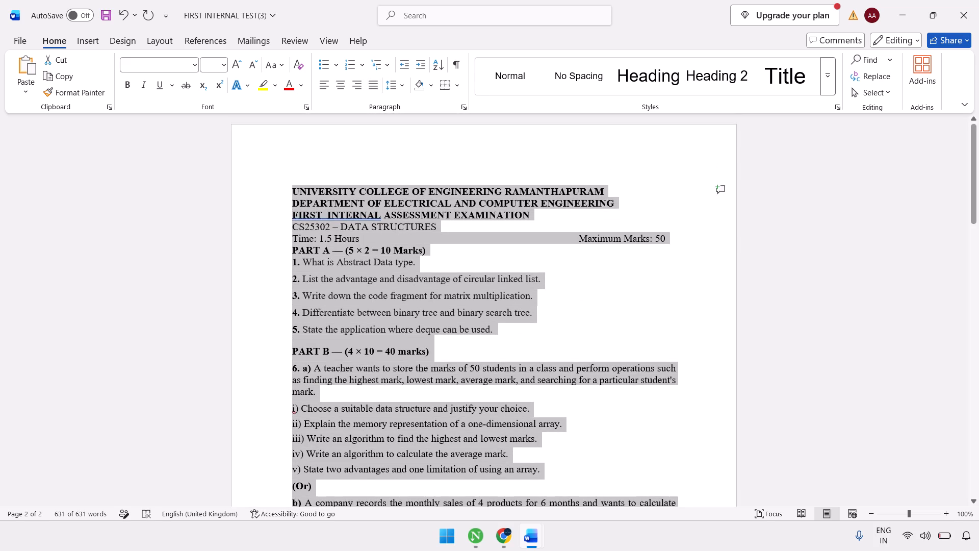
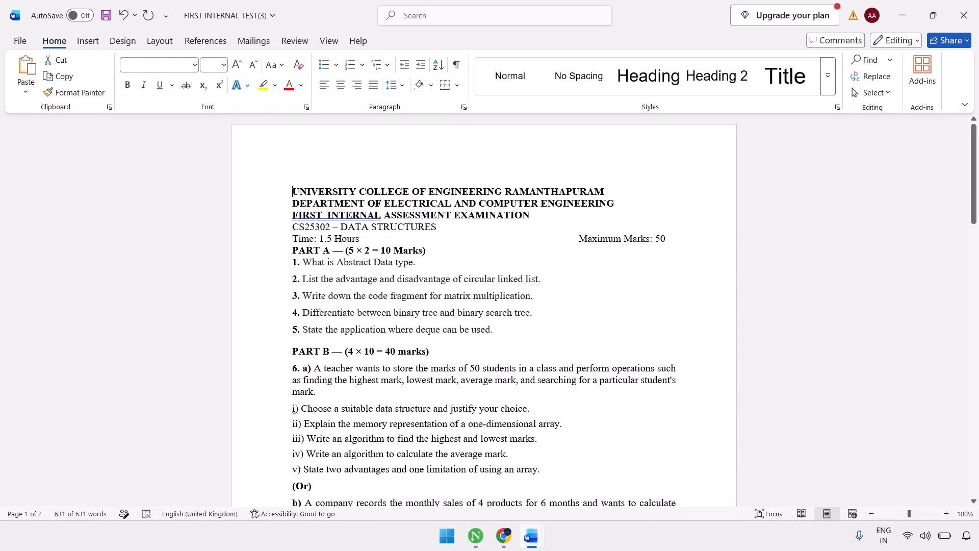
Centre the three bold heading lines, from the college name down to FIRST INTERNAL ASSESSMENT EXAMINATION.
drag(291, 190, 530, 215)
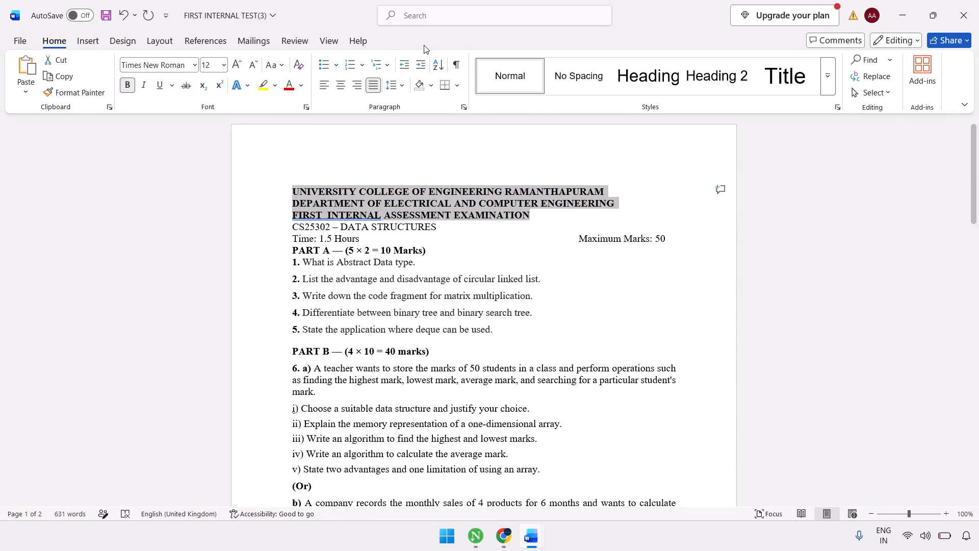
click(348, 82)
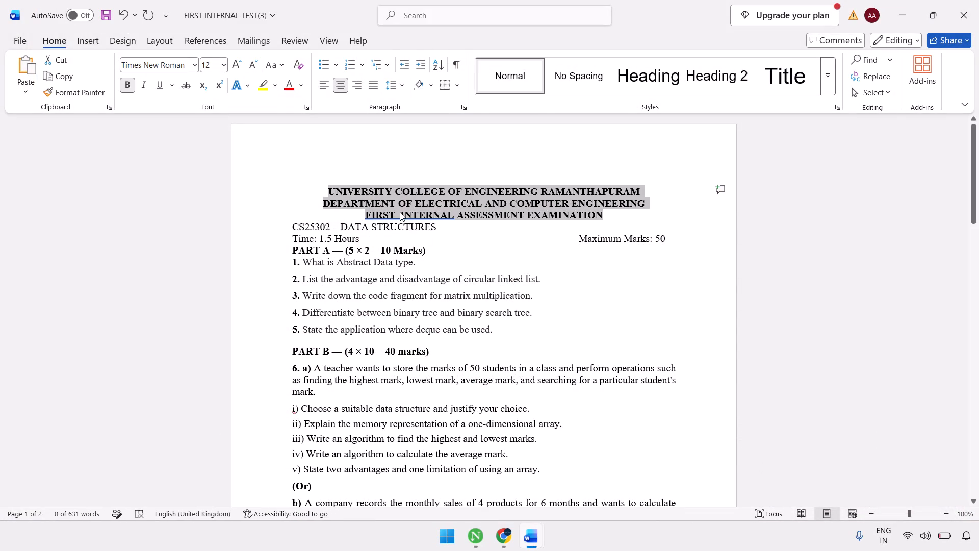
click(336, 210)
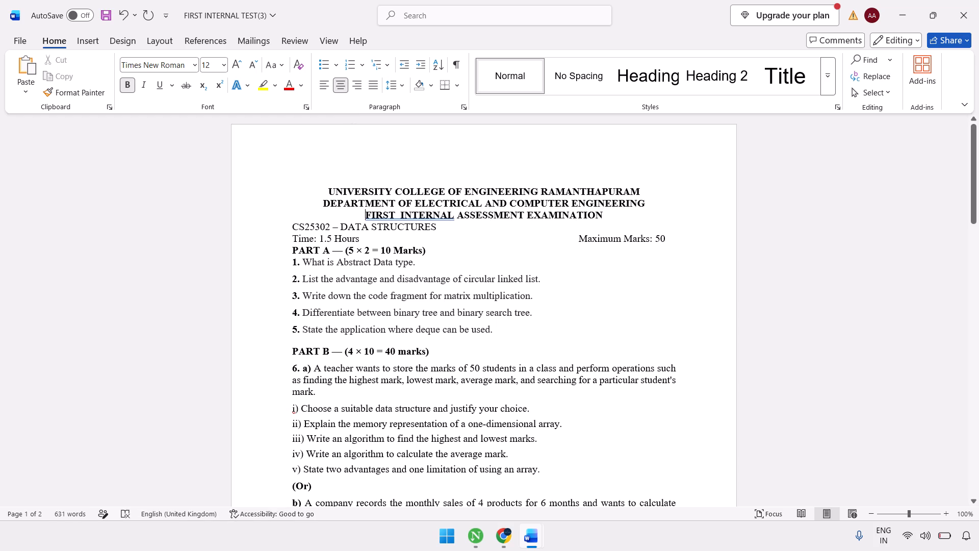
Close the gap above the PART B heading by joining it to question 5 and splitting it back onto its own line.
click(333, 227)
scroll(366, 307, down, 1)
click(284, 169)
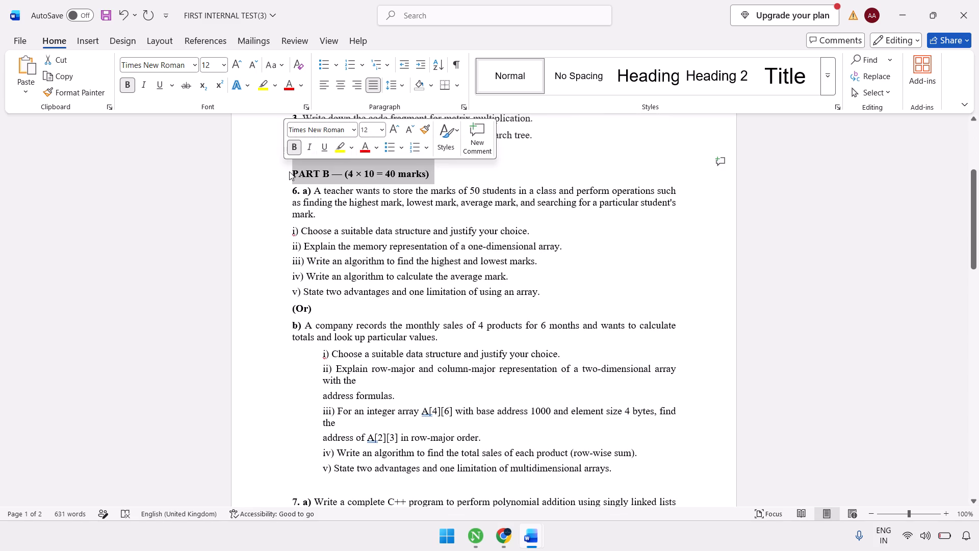
click(289, 171)
key(BackSpace)
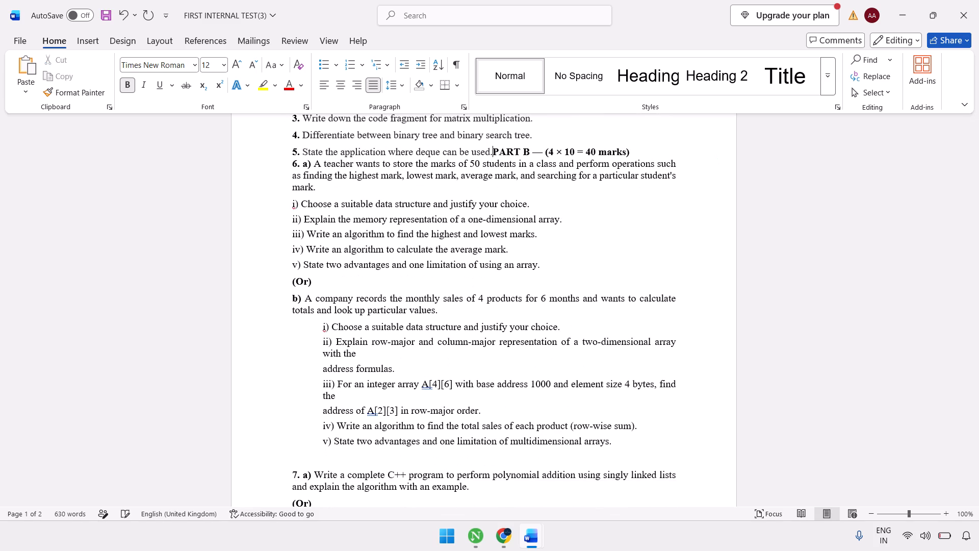
key(Return)
Delete the blank lines above questions 7. a) and 8. a).
scroll(315, 360, down, 2)
click(313, 240)
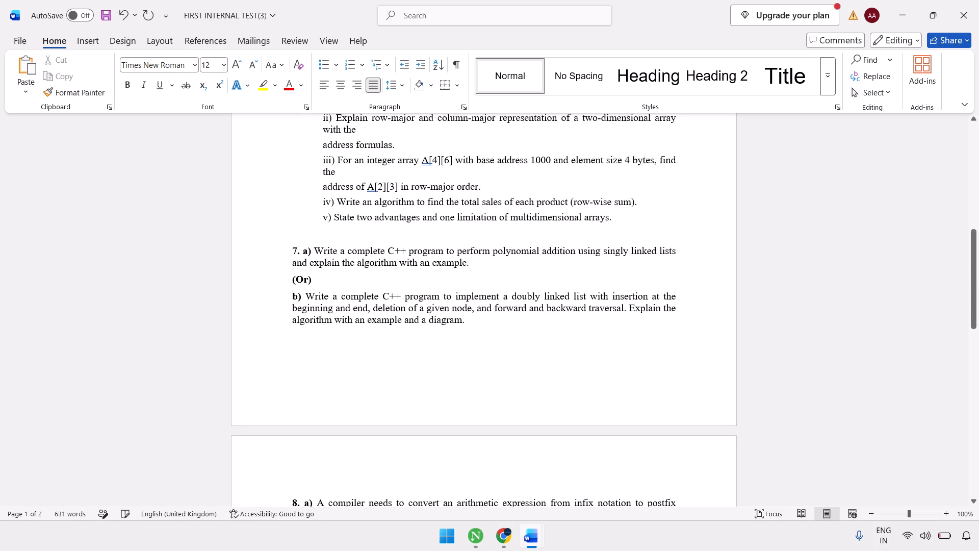
click(290, 245)
key(BackSpace)
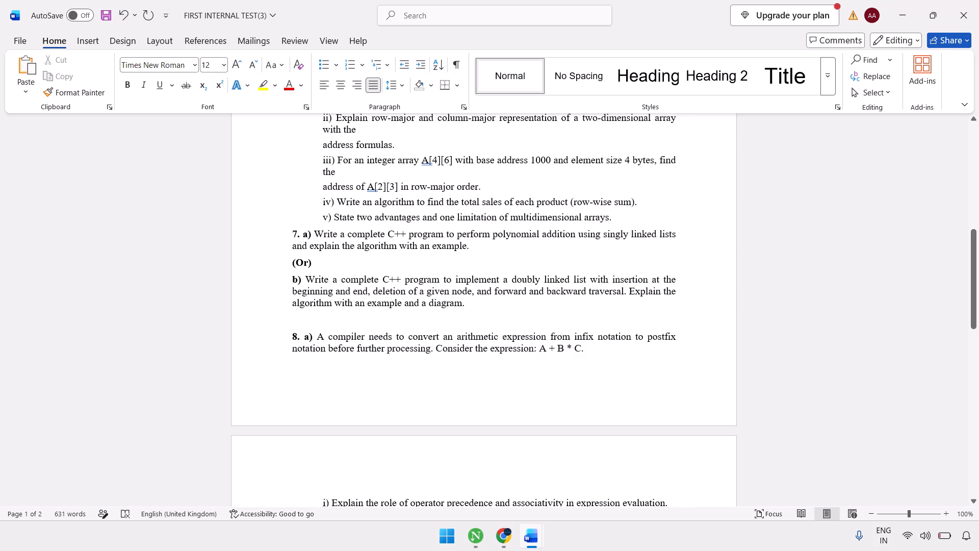
click(291, 343)
click(288, 341)
key(BackSpace)
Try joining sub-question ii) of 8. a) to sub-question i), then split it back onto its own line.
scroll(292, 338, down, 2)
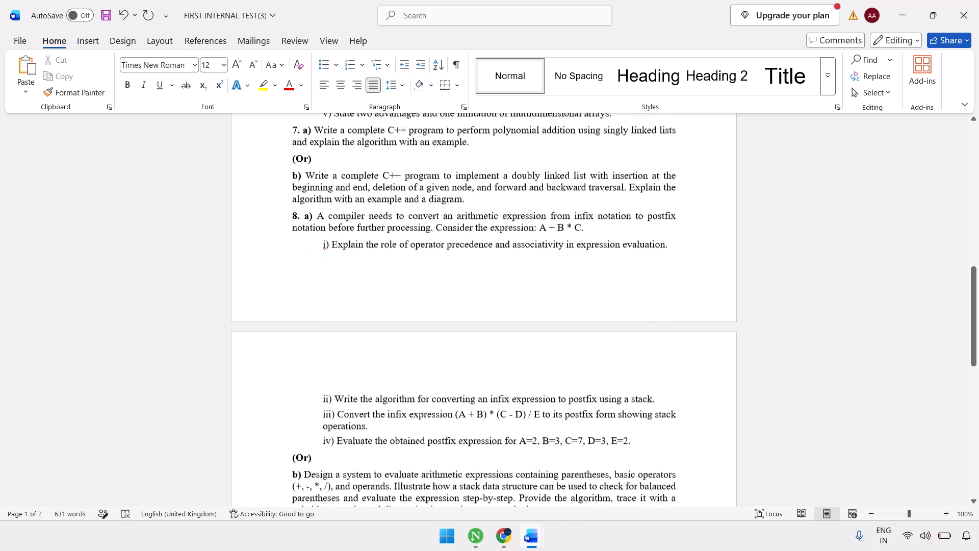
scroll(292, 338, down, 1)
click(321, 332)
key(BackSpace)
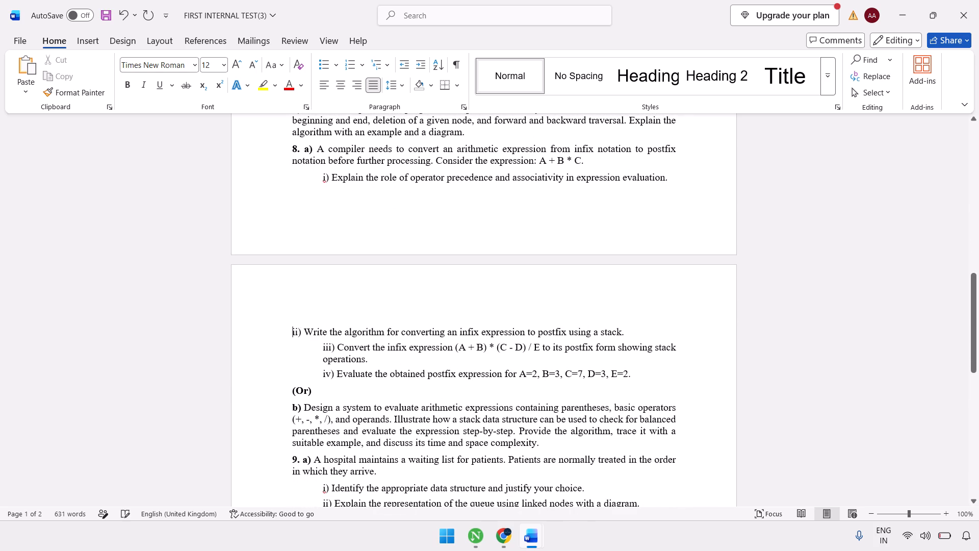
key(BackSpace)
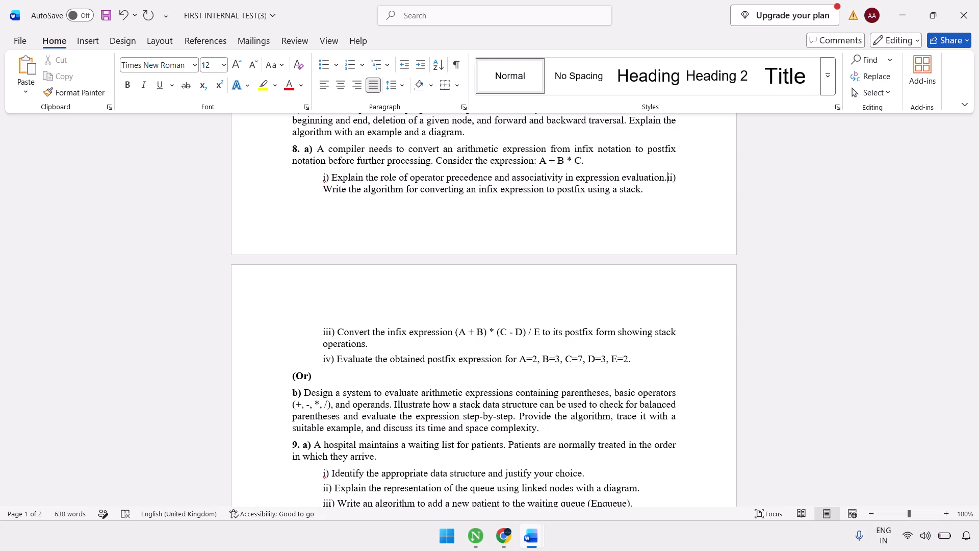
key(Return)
Centre the (Or) line between questions 9. a) and 9. b).
scroll(321, 332, down, 1)
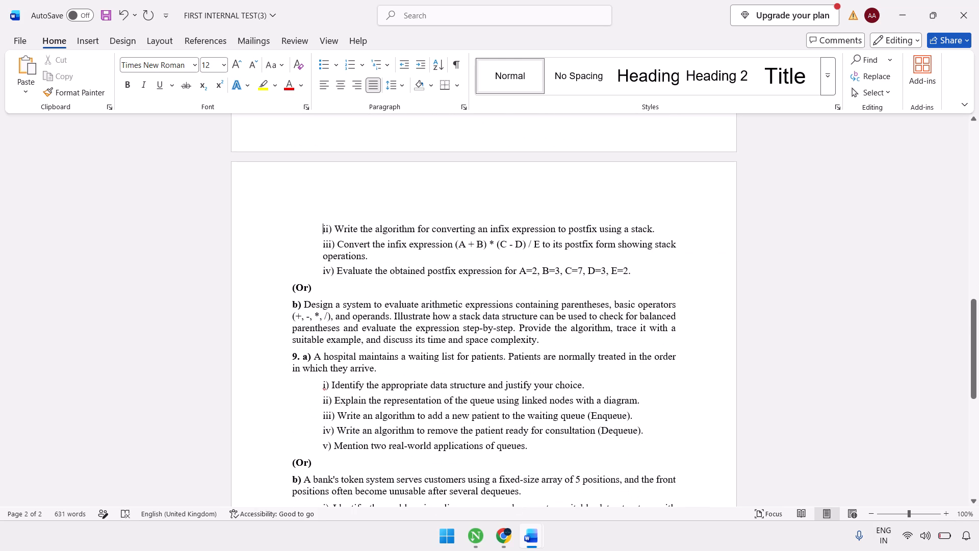
scroll(301, 457, down, 2)
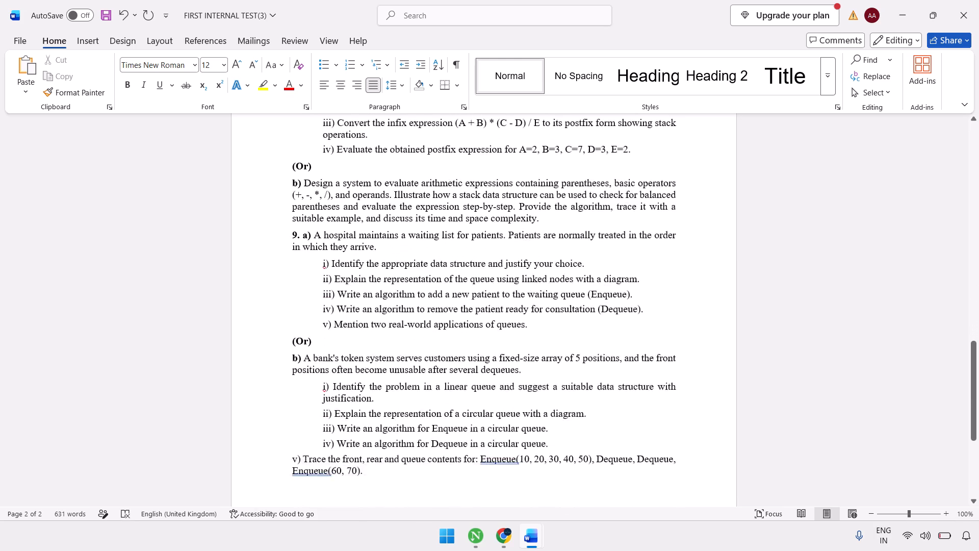
scroll(301, 457, down, 5)
scroll(301, 457, up, 2)
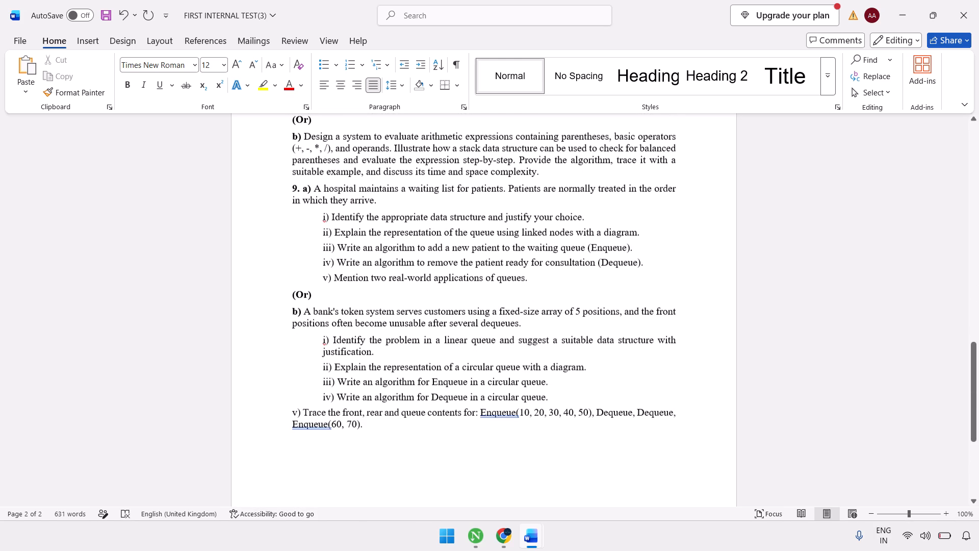
drag(288, 297, 324, 298)
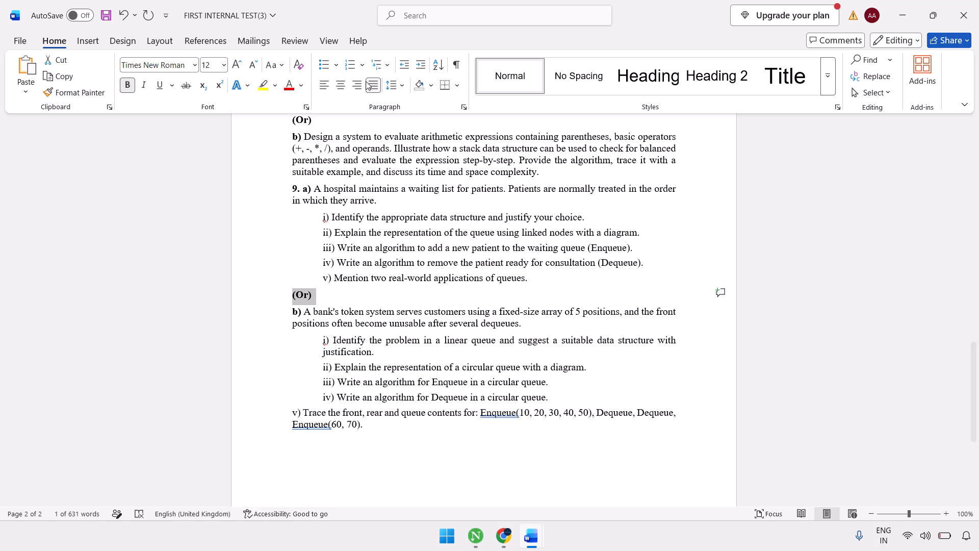
click(345, 83)
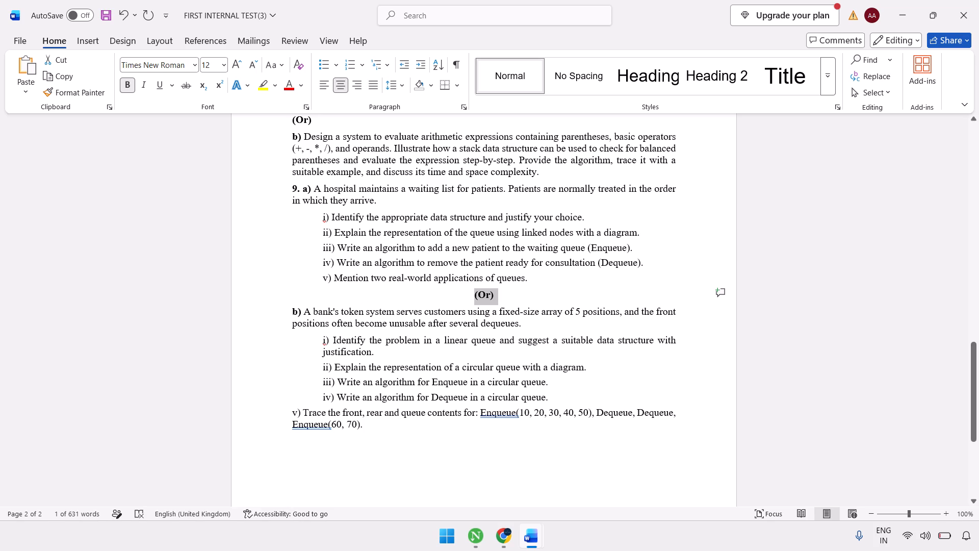
Remove the left indent from sub-questions i) to iv) of question 9. b).
click(321, 337)
key(BackSpace)
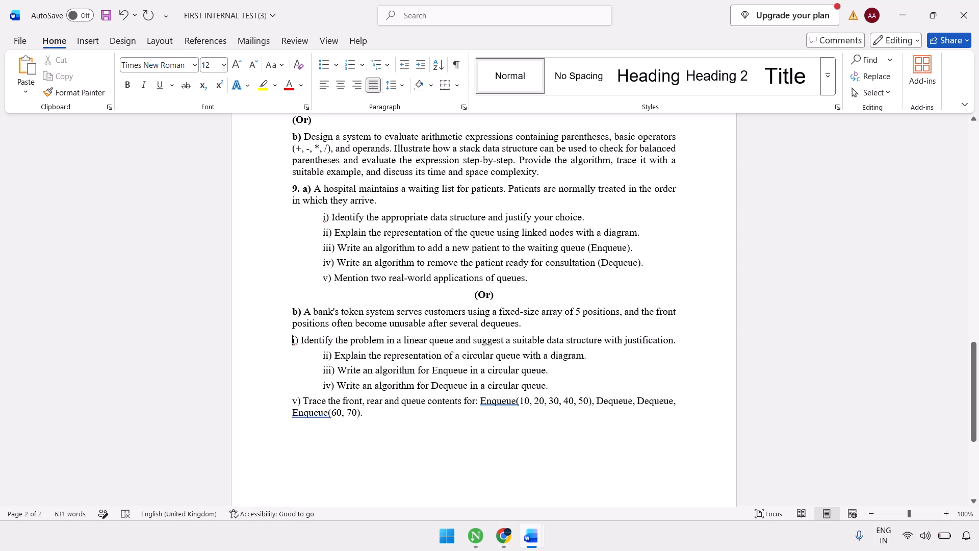
click(321, 365)
key(BackSpace)
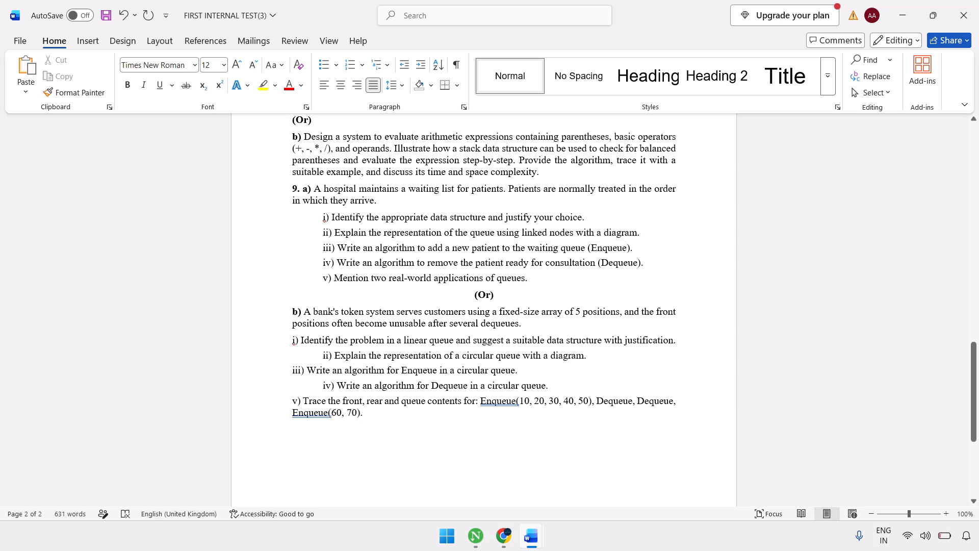
click(320, 359)
key(BackSpace)
click(315, 389)
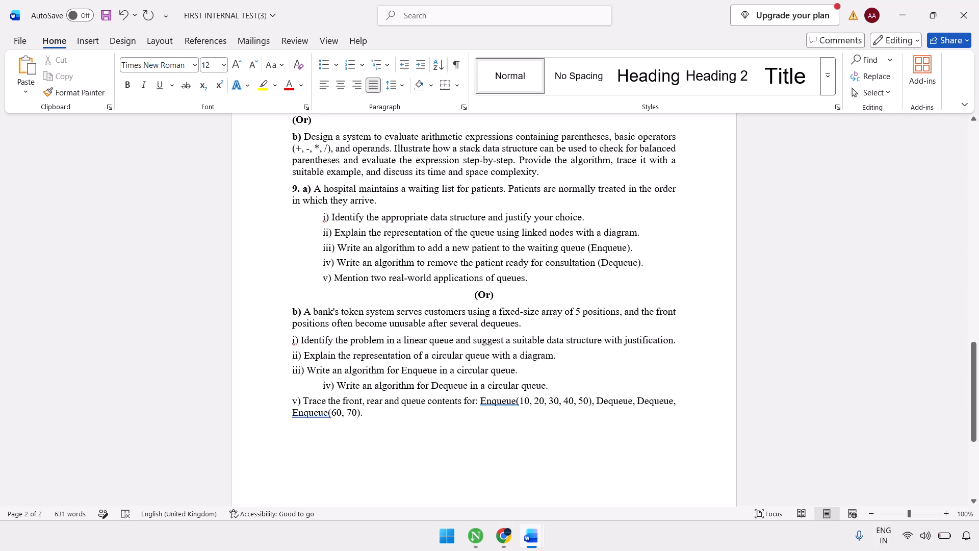
key(BackSpace)
Remove the left indent from sub-questions i) to v) of question 9. a).
scroll(315, 389, up, 1)
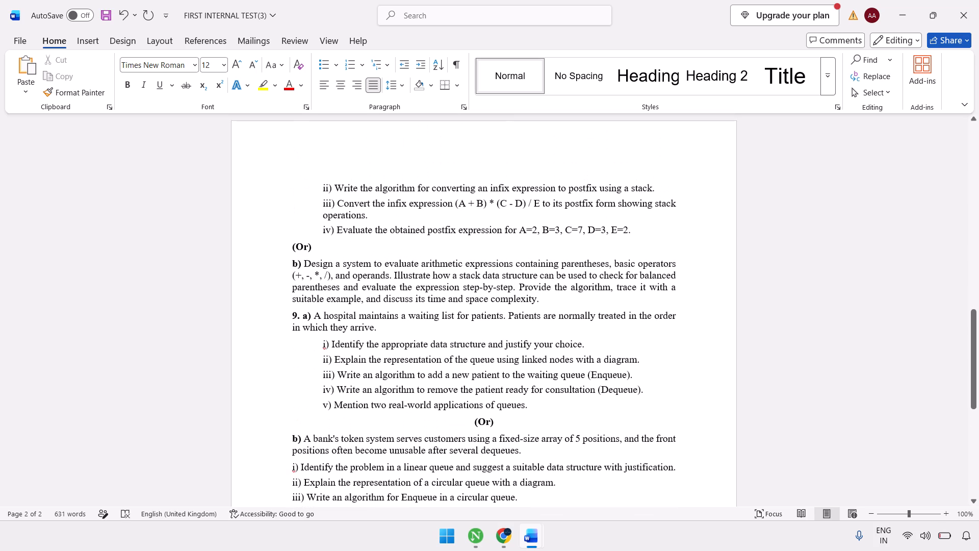
click(319, 354)
key(BackSpace)
click(319, 350)
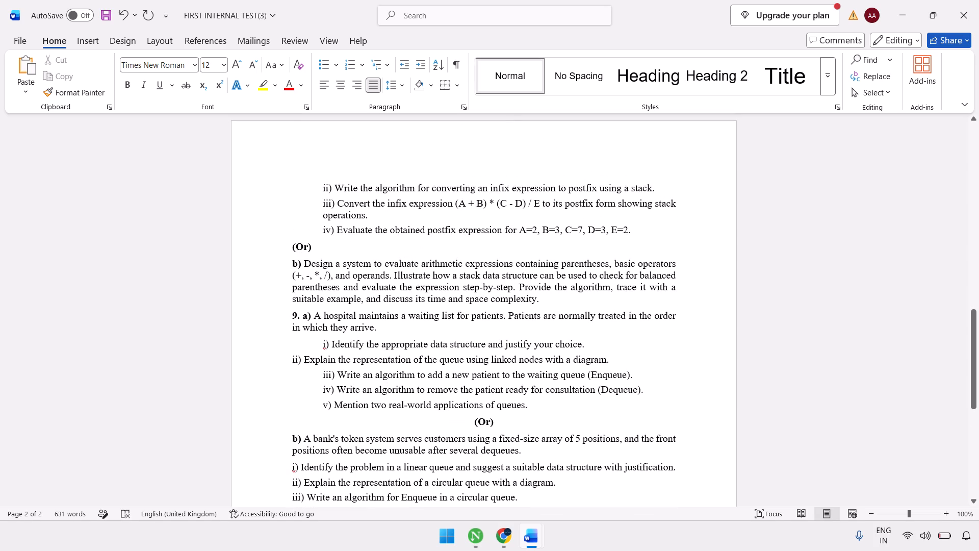
key(BackSpace)
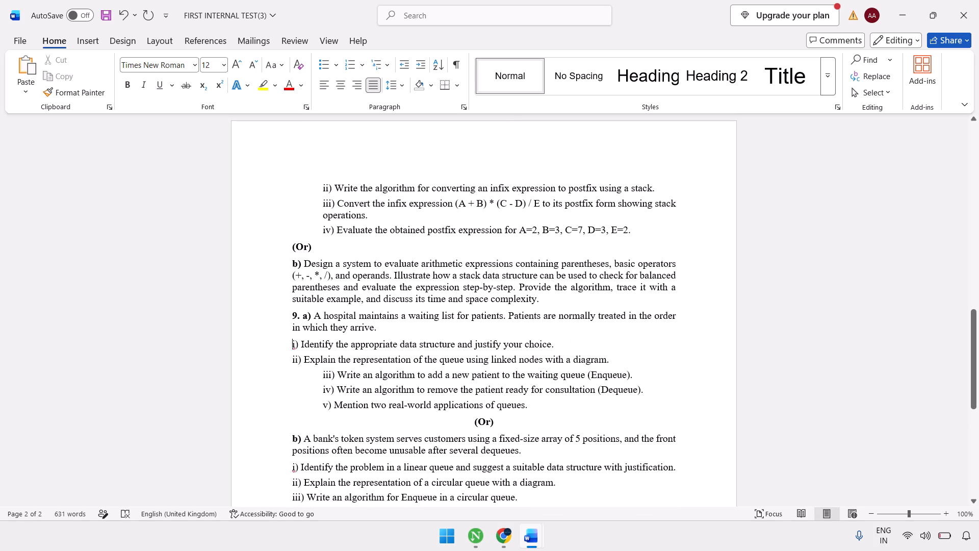
click(321, 377)
key(BackSpace)
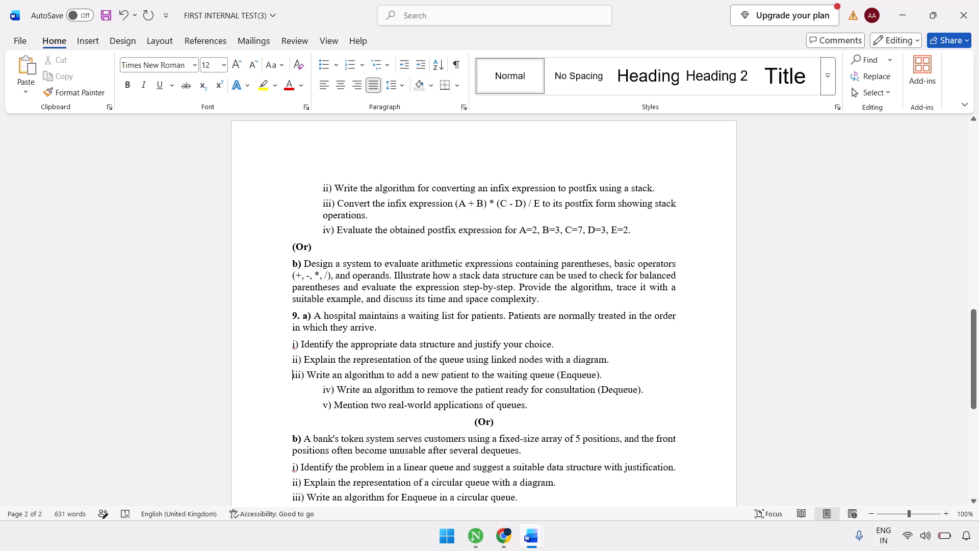
click(320, 391)
key(BackSpace)
click(321, 404)
key(BackSpace)
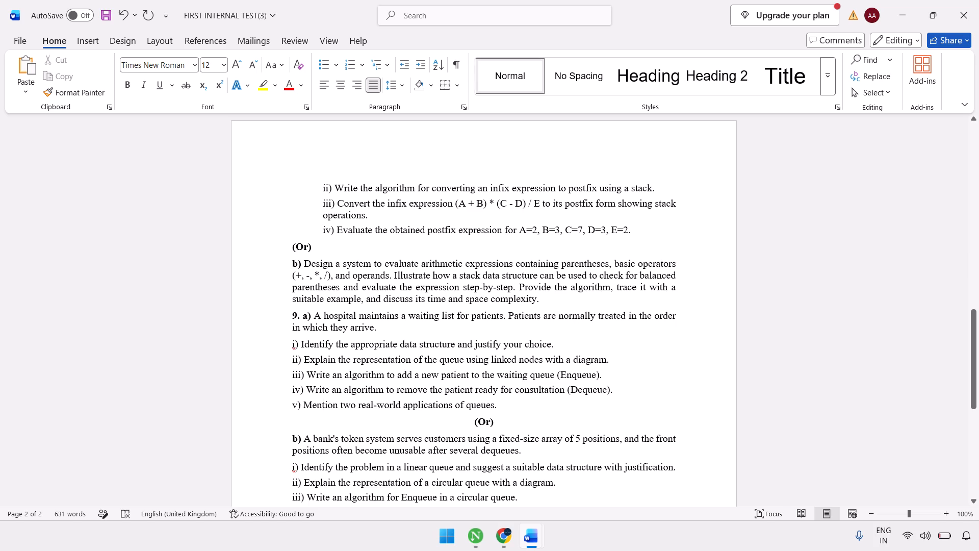
Centre the (Or) line between questions 8. a) and 8. b).
scroll(329, 304, up, 1)
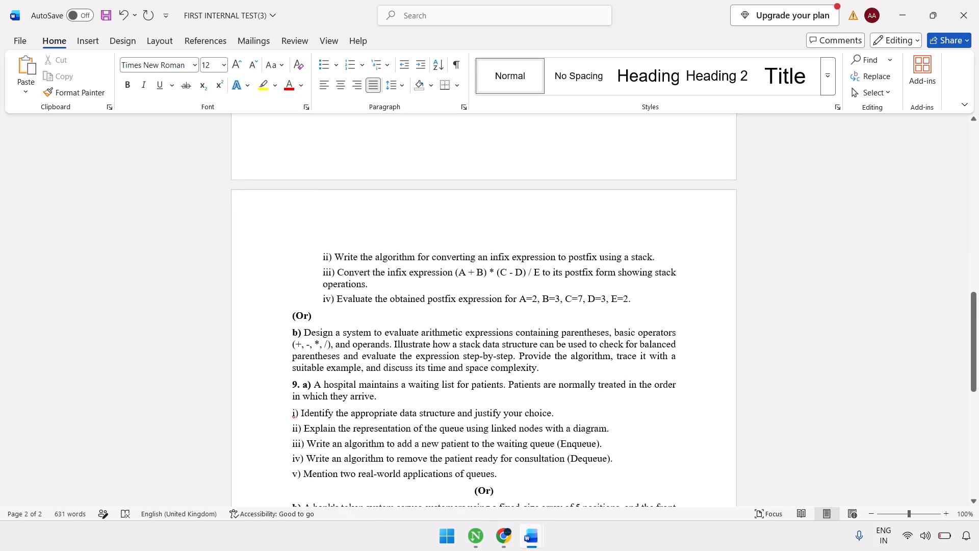
drag(288, 321, 323, 319)
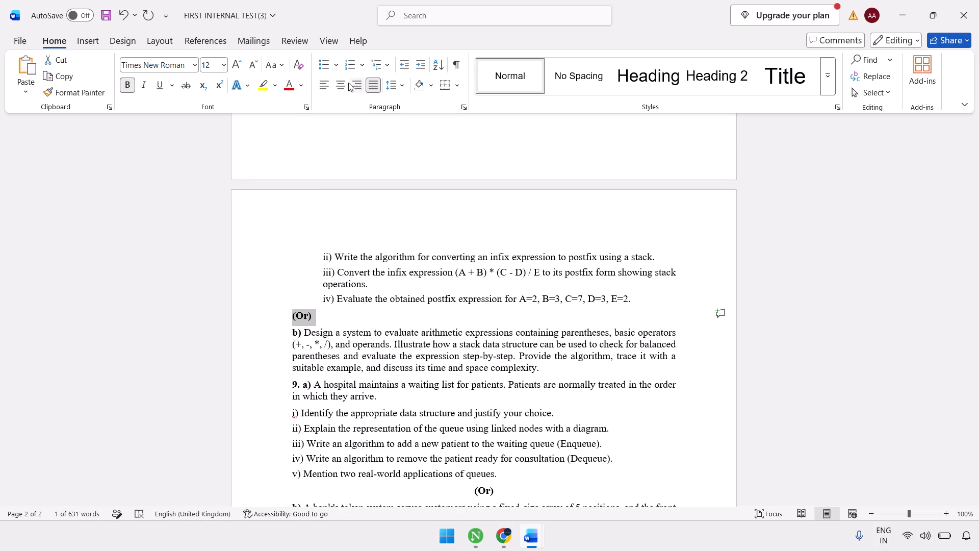
click(346, 84)
Remove the left indent from sub-questions i) to iv) of question 8. a).
scroll(390, 199, up, 2)
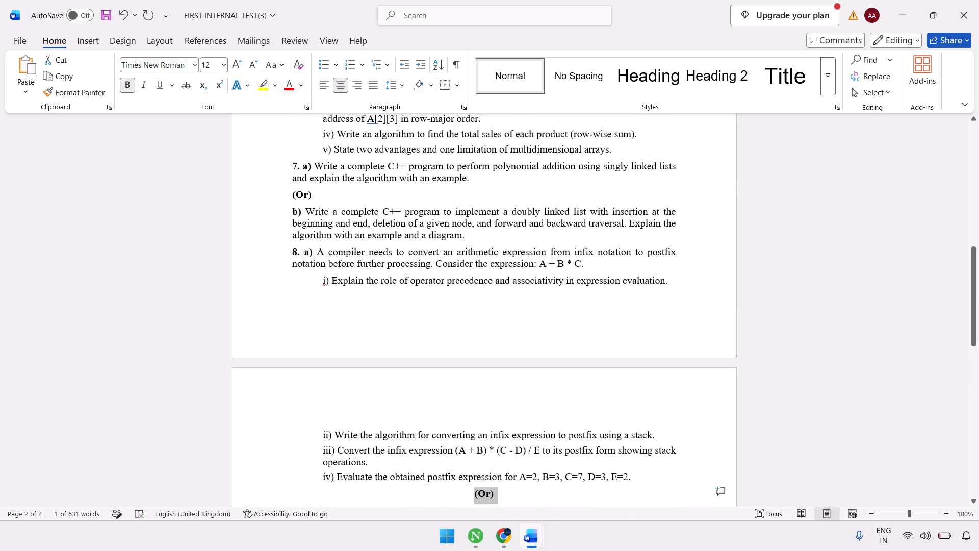
click(322, 429)
key(BackSpace)
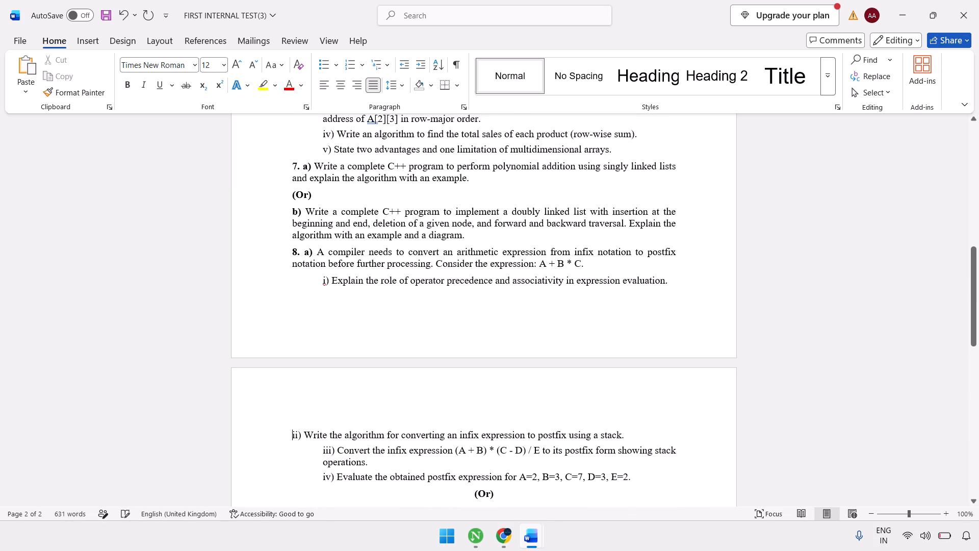
click(321, 454)
key(BackSpace)
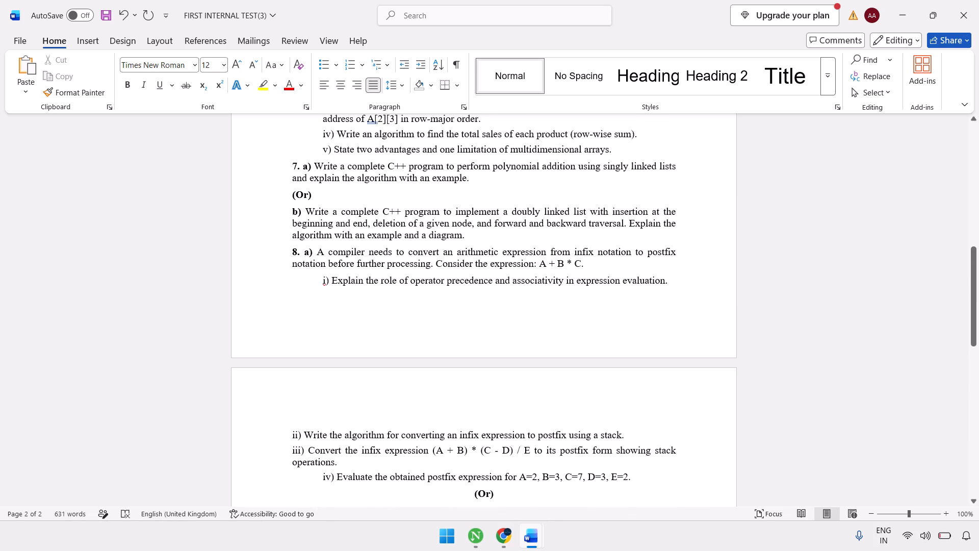
click(318, 478)
key(BackSpace)
click(321, 283)
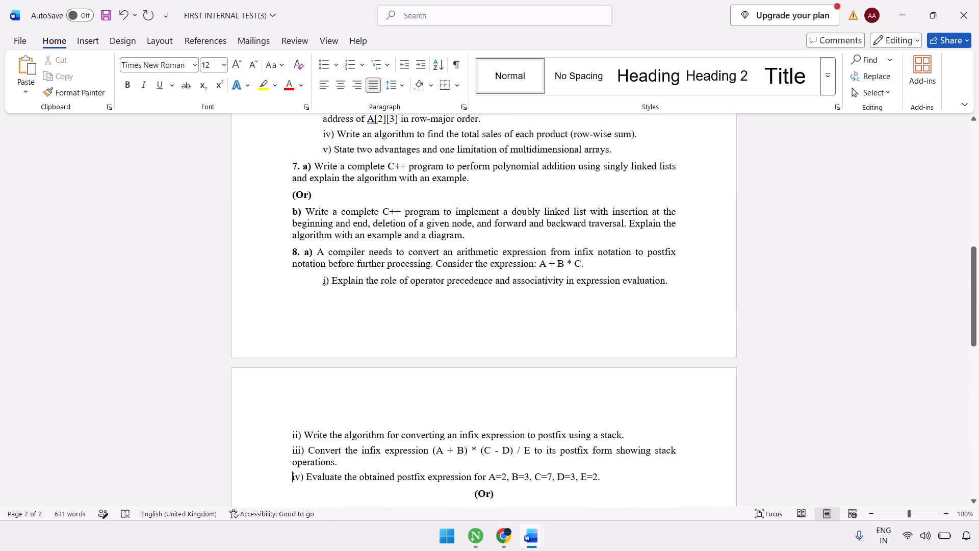
key(BackSpace)
Centre the (Or) lines between parts a) and b) of questions 7 and 6.
scroll(321, 283, up, 1)
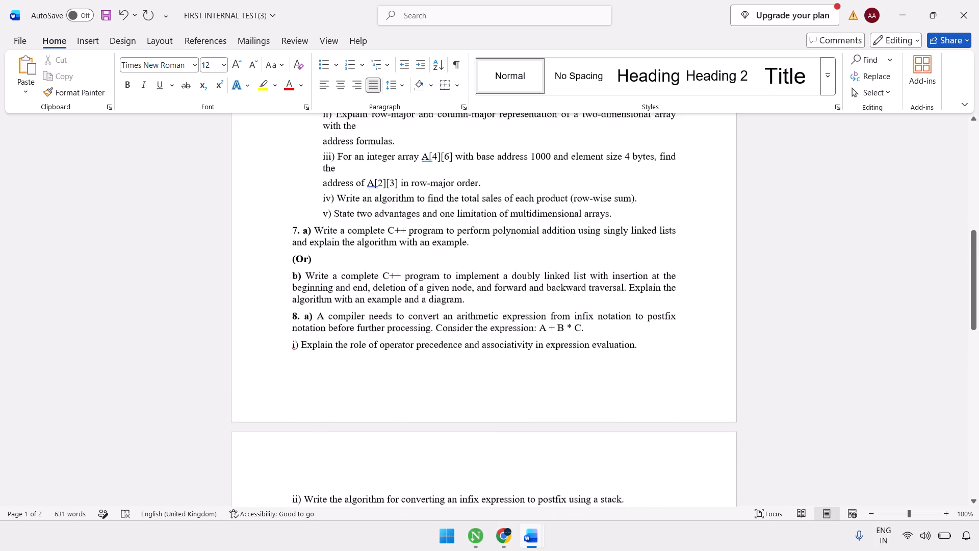
drag(289, 257, 312, 257)
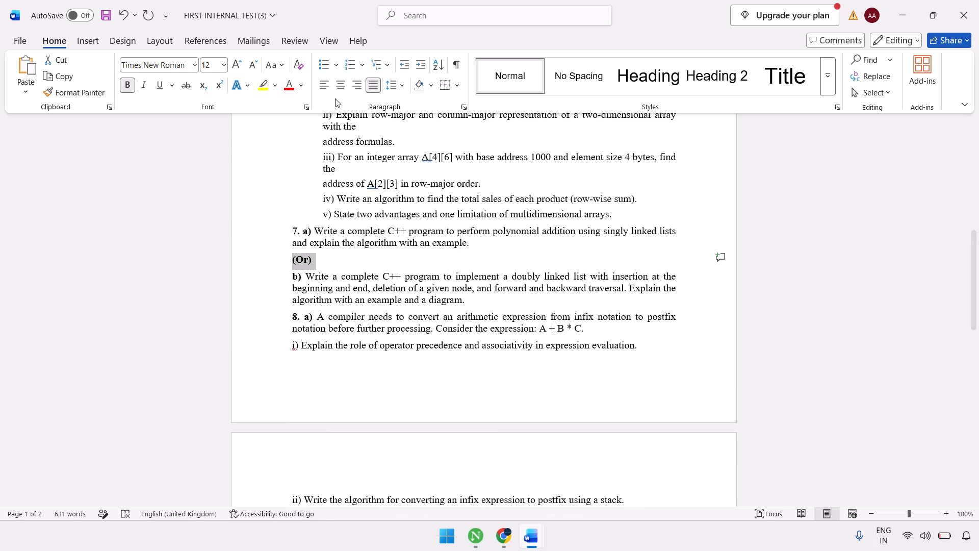
click(341, 82)
scroll(357, 164, up, 1)
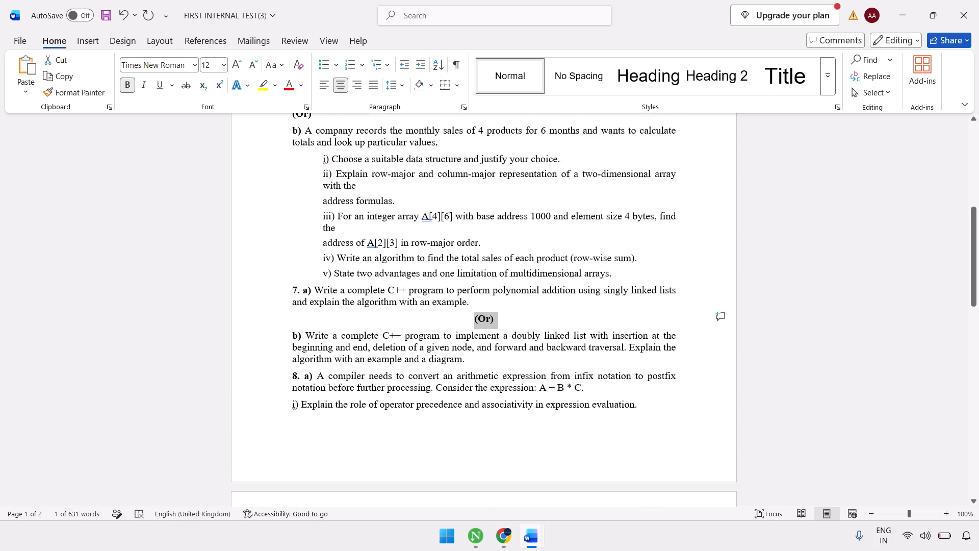
scroll(357, 164, up, 2)
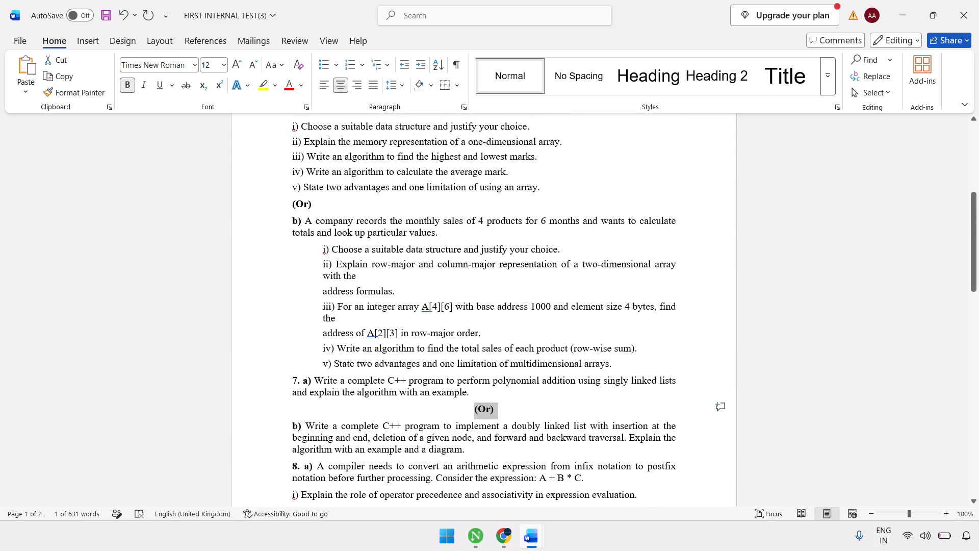
drag(290, 200, 315, 203)
click(337, 92)
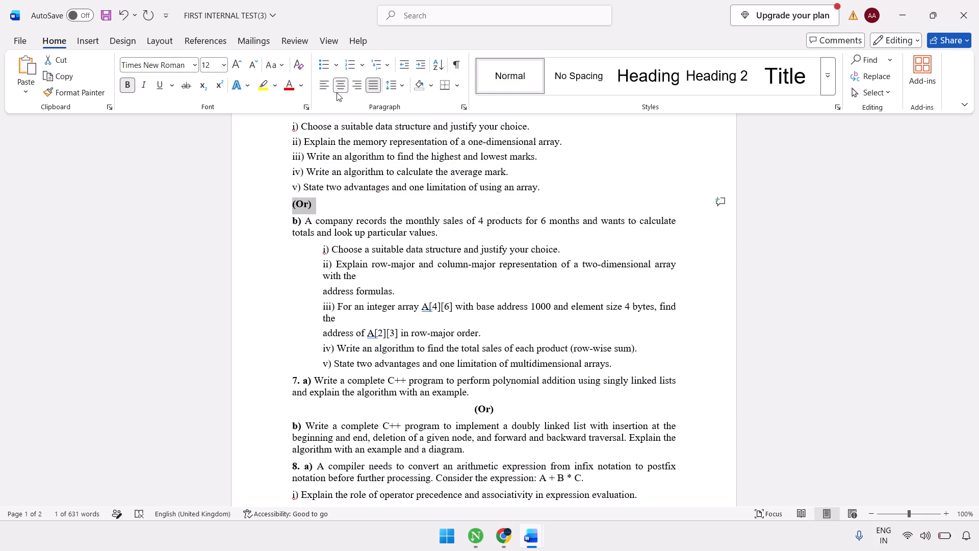
scroll(337, 92, up, 1)
scroll(341, 165, up, 1)
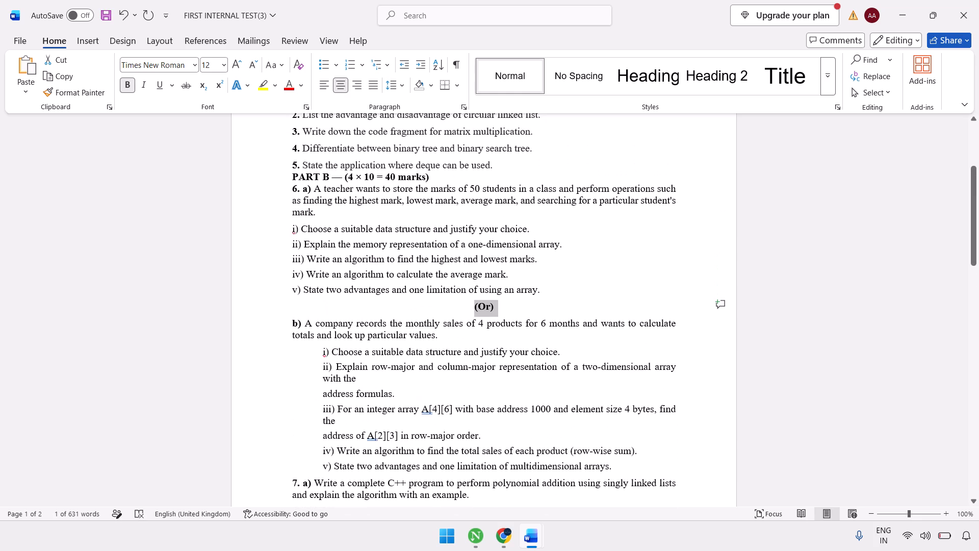
scroll(341, 165, up, 1)
scroll(388, 206, up, 1)
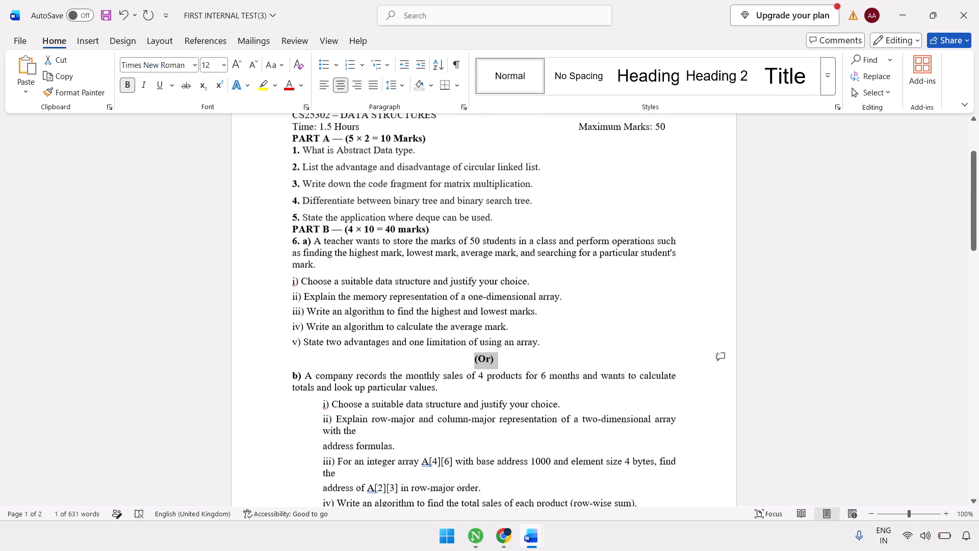
Centre the PART A — (5 × 2 = 10 Marks) and PART B — (4 × 10 = 40 marks) headings.
scroll(388, 206, up, 1)
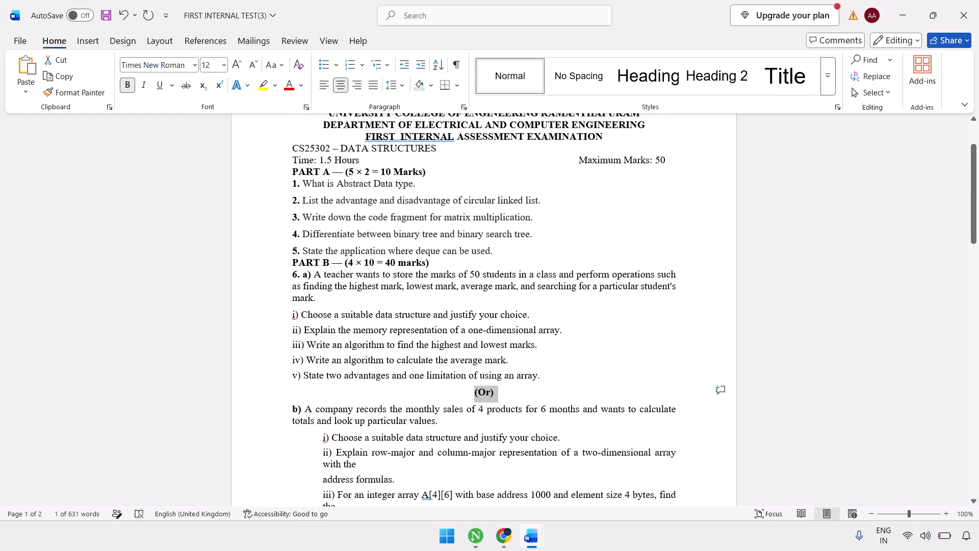
drag(290, 174, 428, 170)
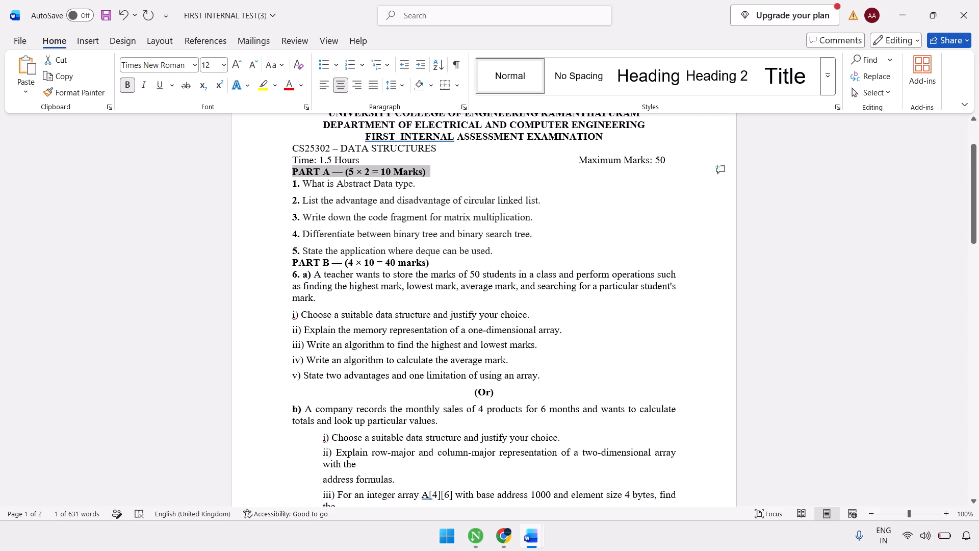
drag(428, 170, 429, 170)
click(345, 90)
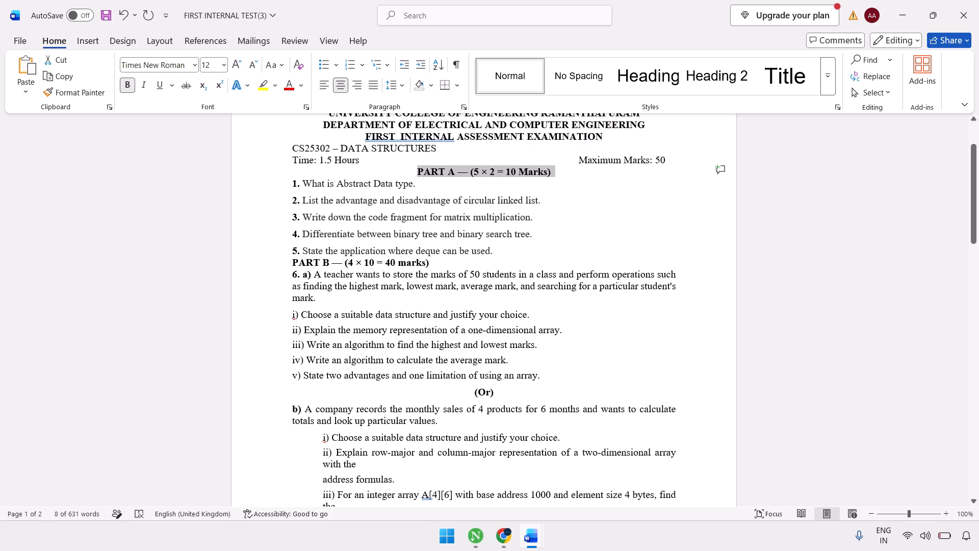
drag(288, 268, 296, 260)
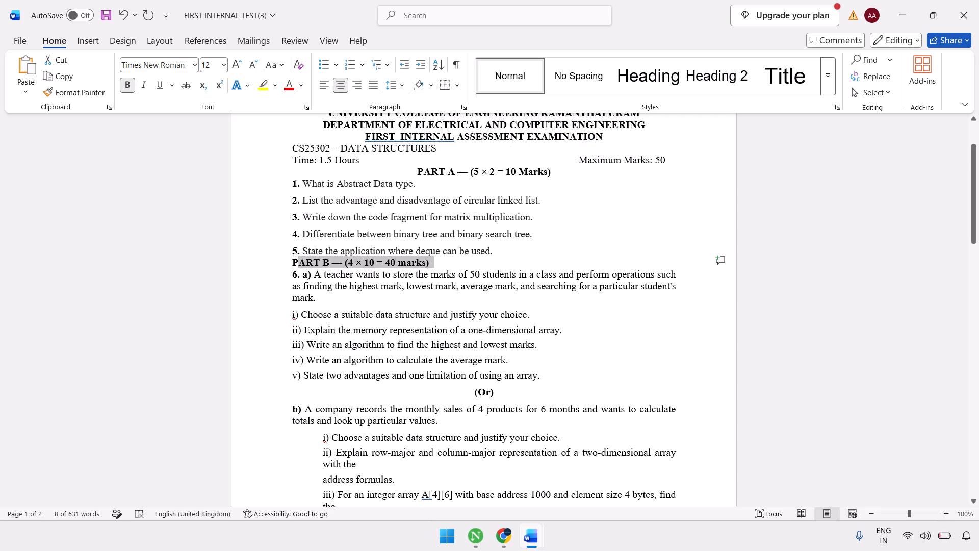
drag(296, 260, 292, 260)
click(341, 81)
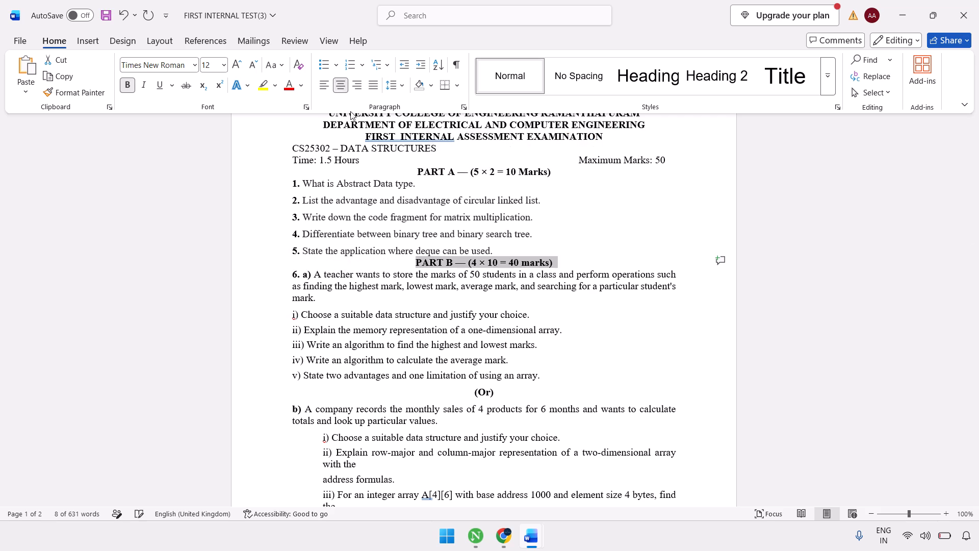
Review the layout of the whole test paper, from the title block through the last sub-question of question 9.
scroll(402, 194, up, 1)
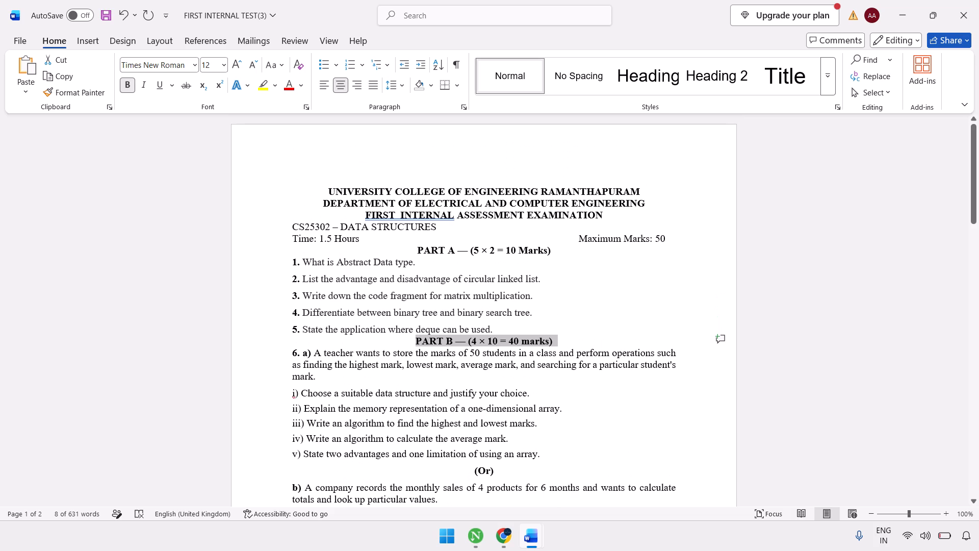
scroll(402, 194, down, 2)
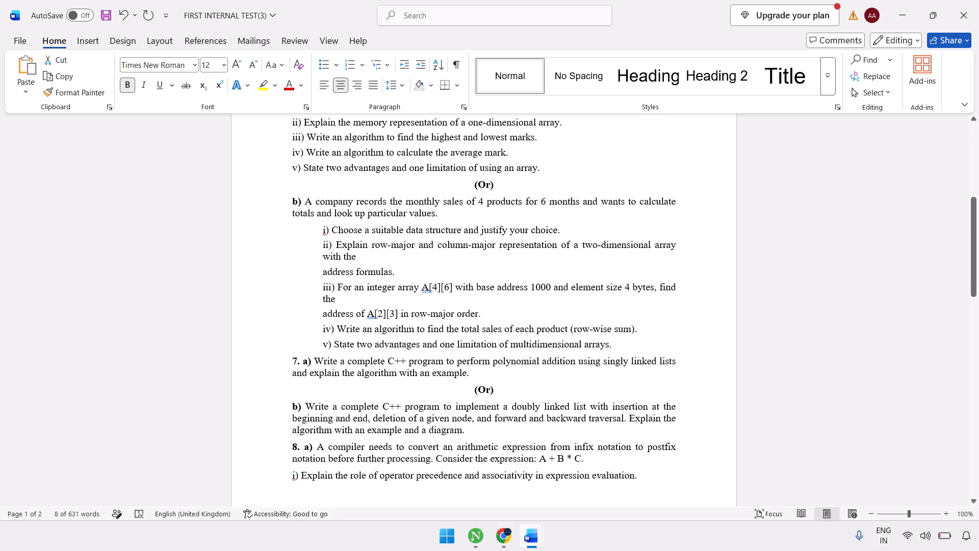
scroll(402, 194, down, 7)
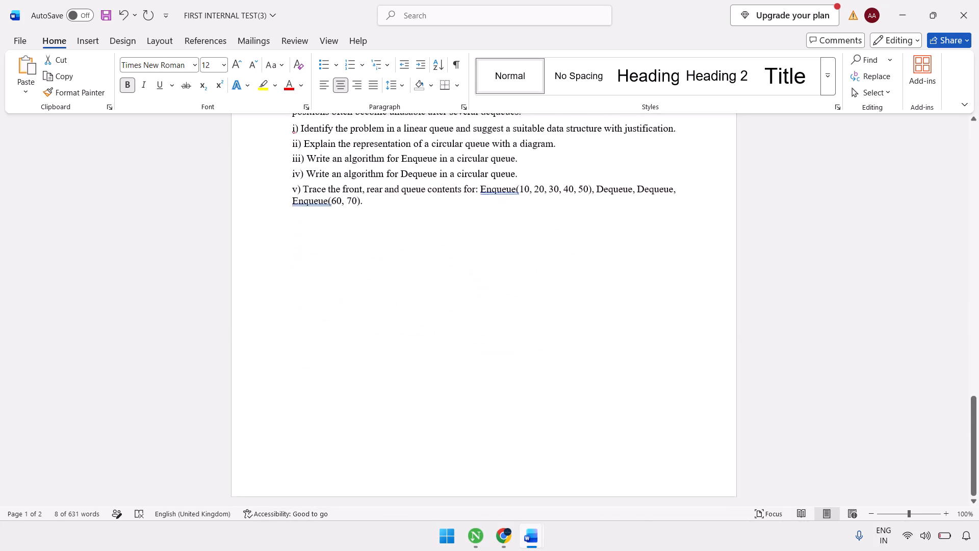
scroll(402, 194, down, 6)
scroll(402, 194, up, 12)
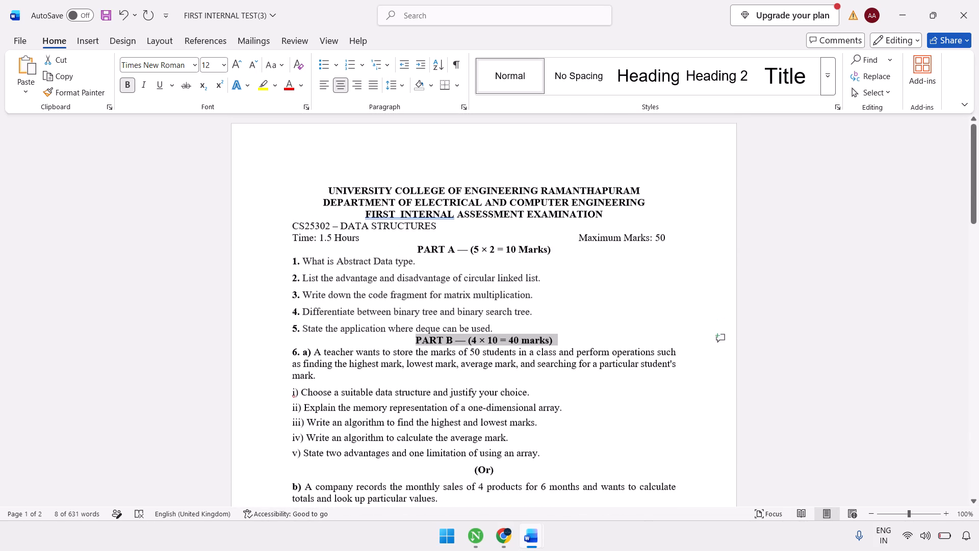
Start saving the reformatted FIRST INTERNAL TEST(3) paper with Save As.
click(28, 46)
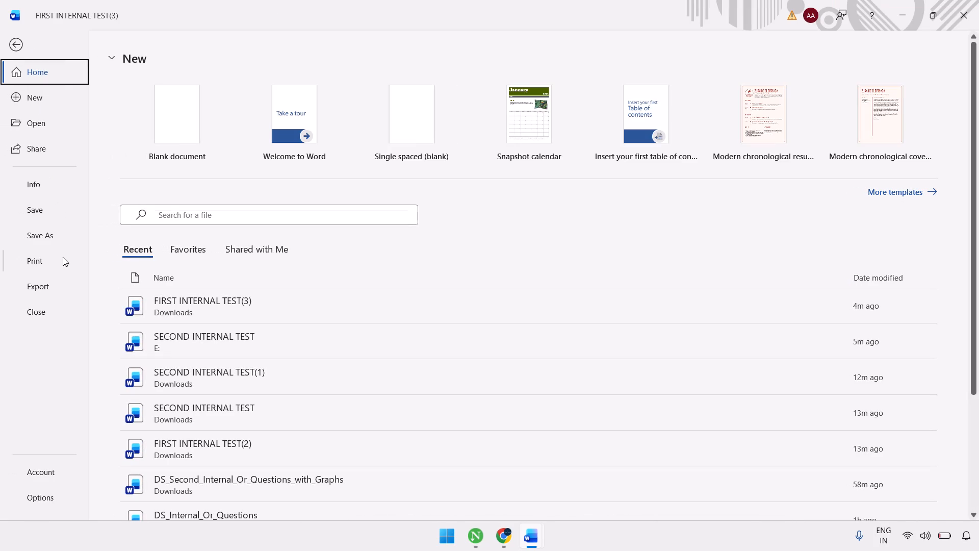
click(57, 234)
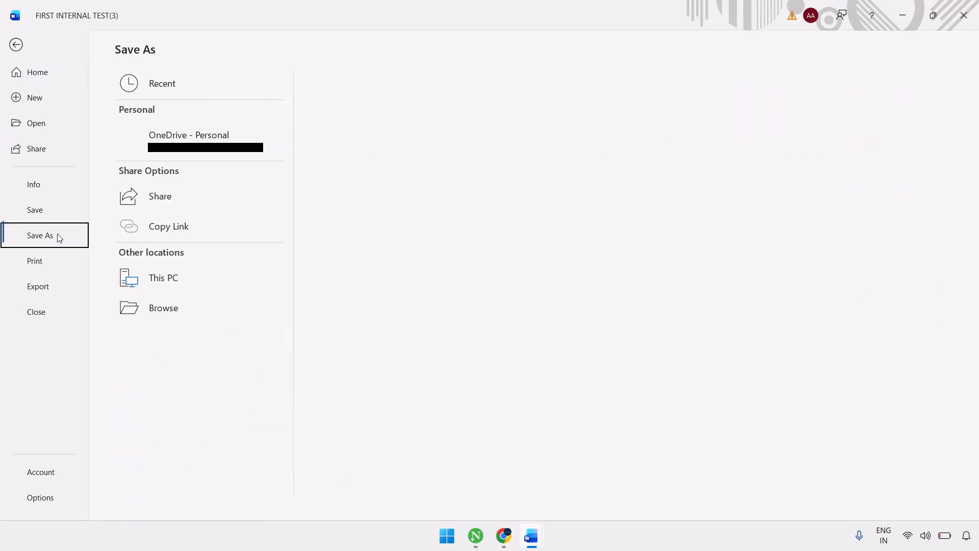